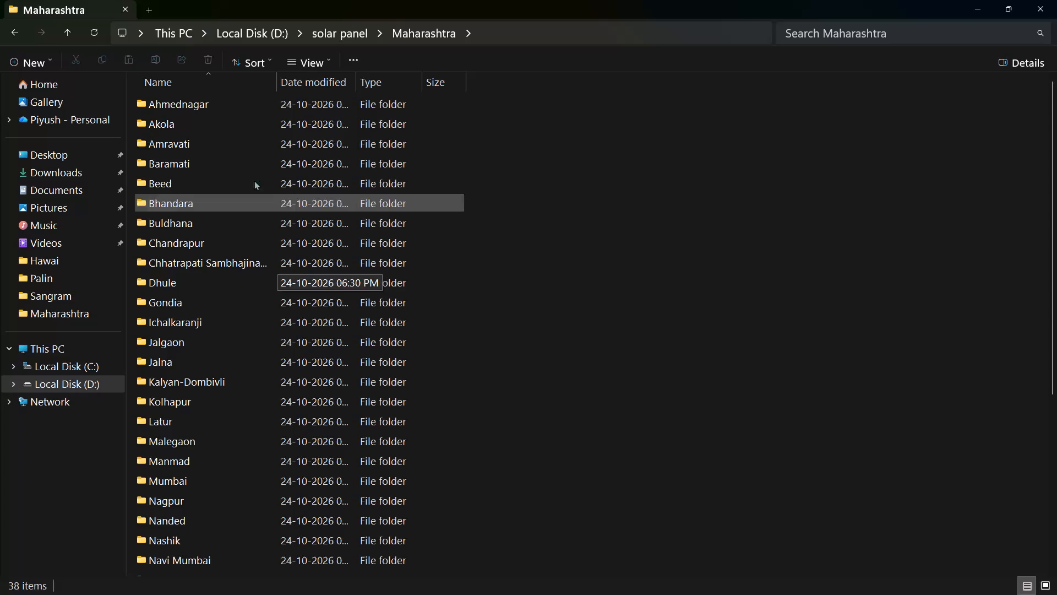
Open the Ahmednagar workbook from the Ahmednagar folder, recovering its content and enabling editing.
double_click(238, 111)
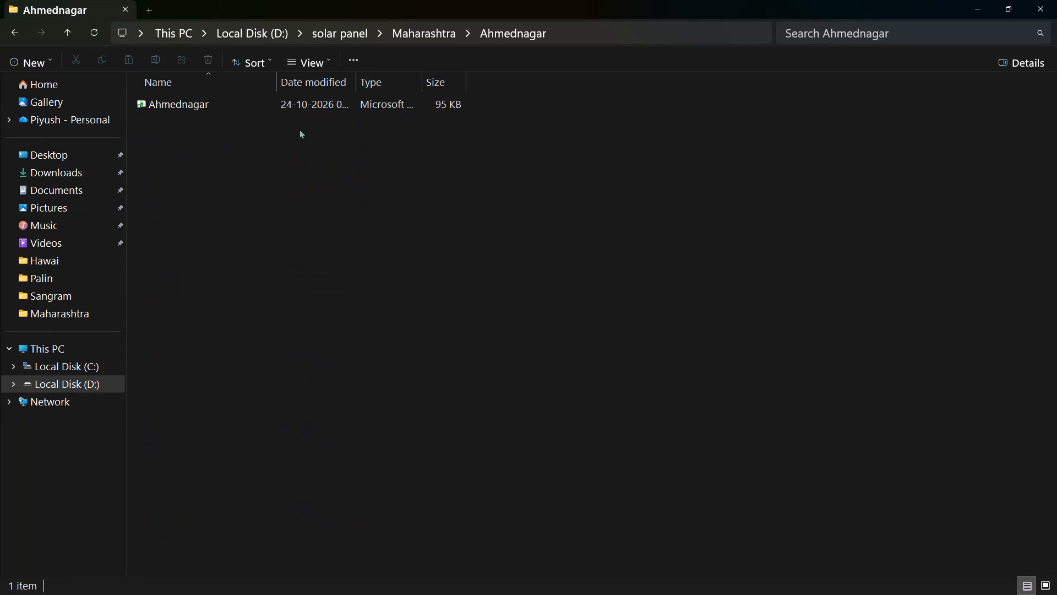
double_click(264, 99)
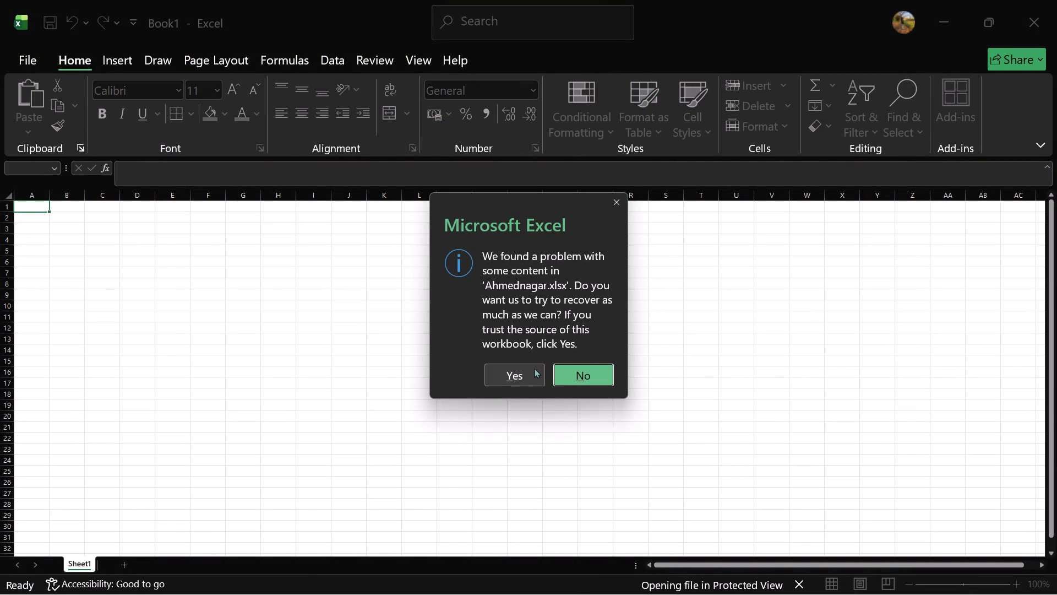
left_click(531, 370)
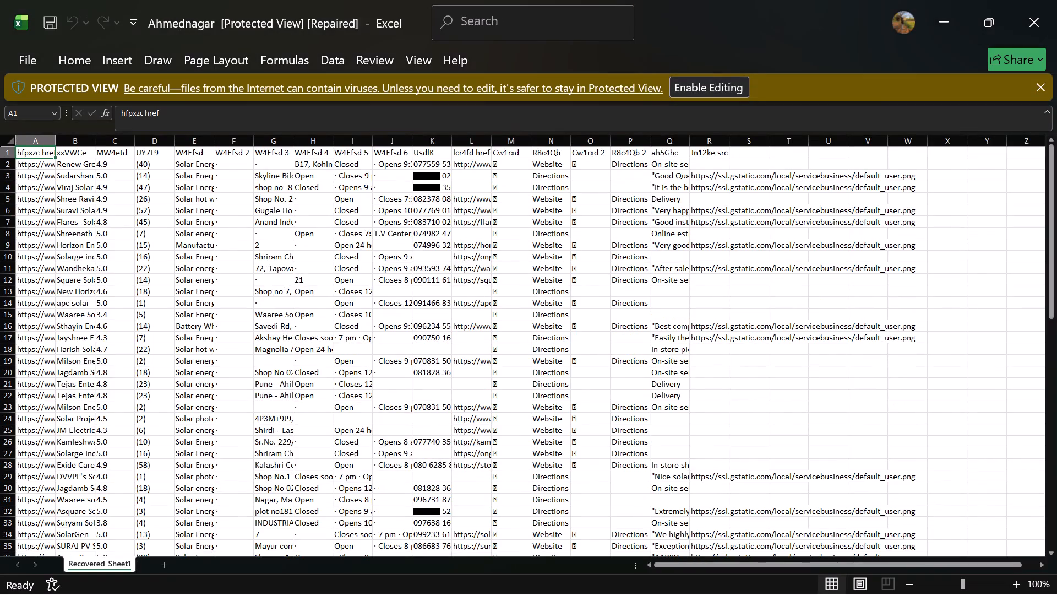
left_click(699, 88)
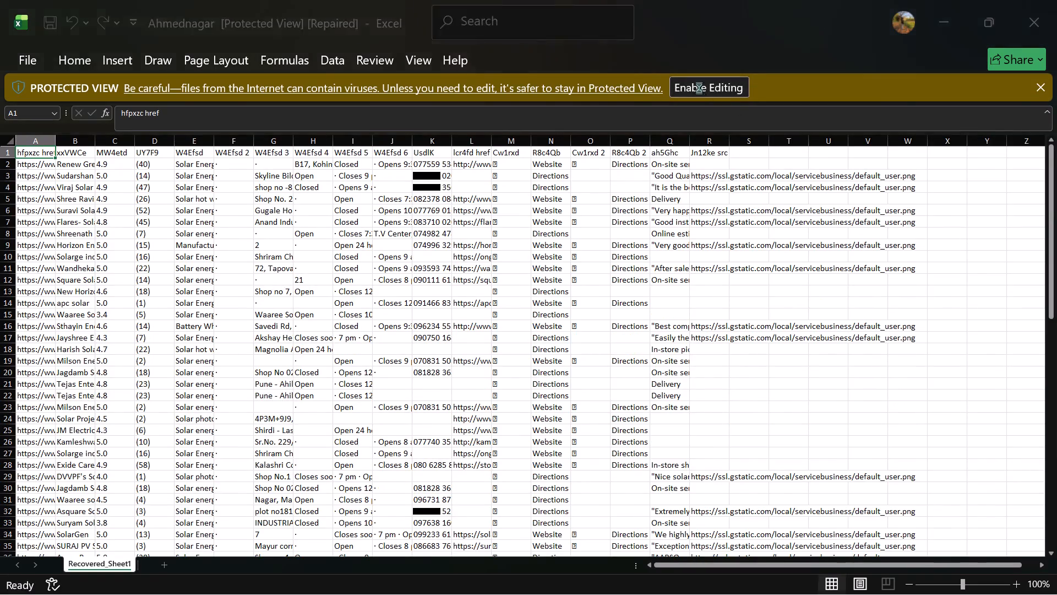
key("Return")
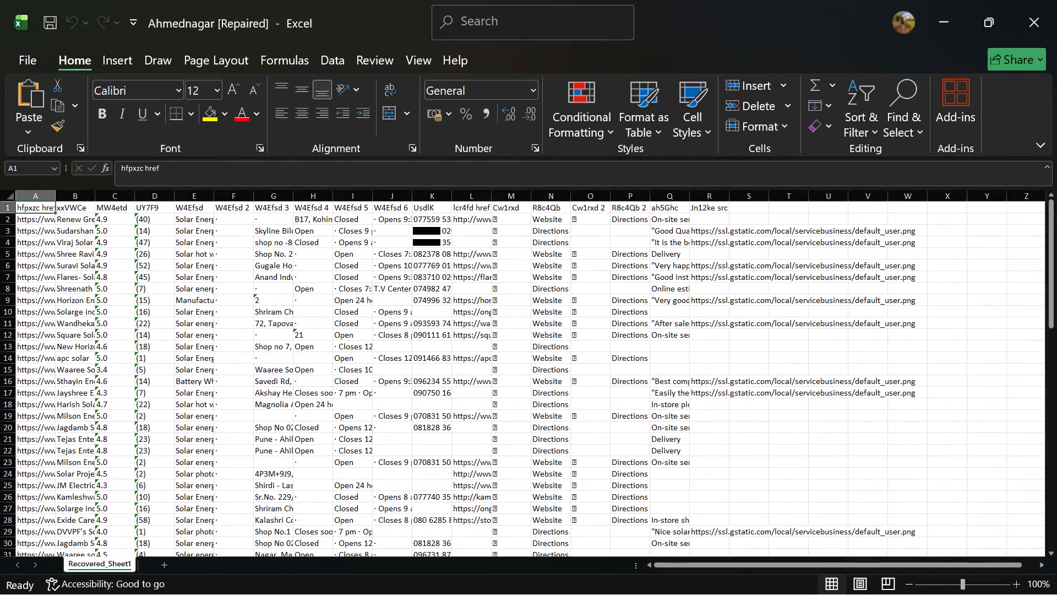
Clear cells M1:W2 and delete columns M to W entirely from the recovered sheet.
left_click_drag(502, 207, 867, 210)
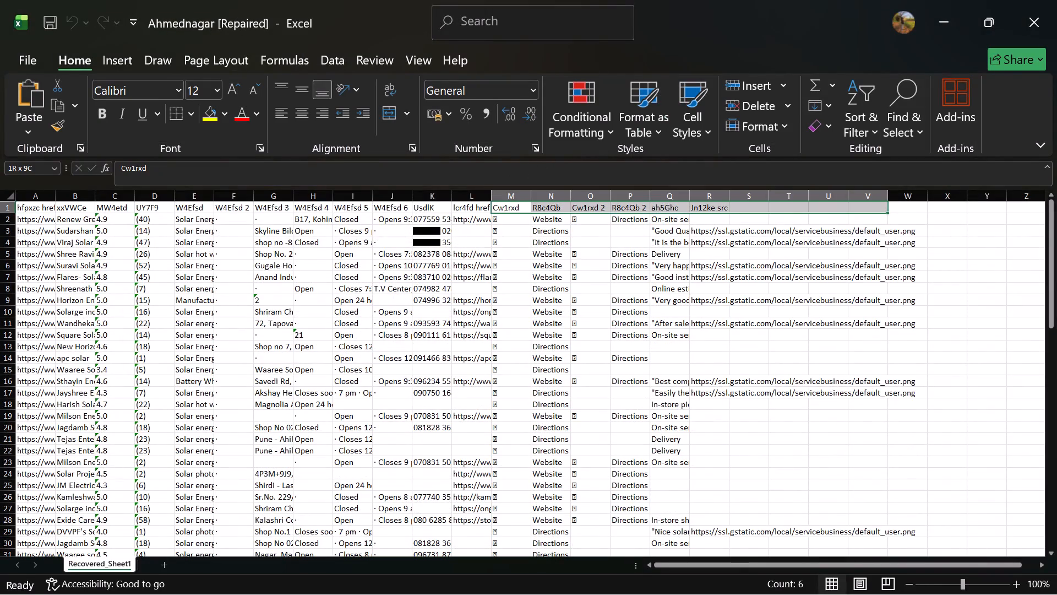
left_click_drag(867, 210, 910, 218)
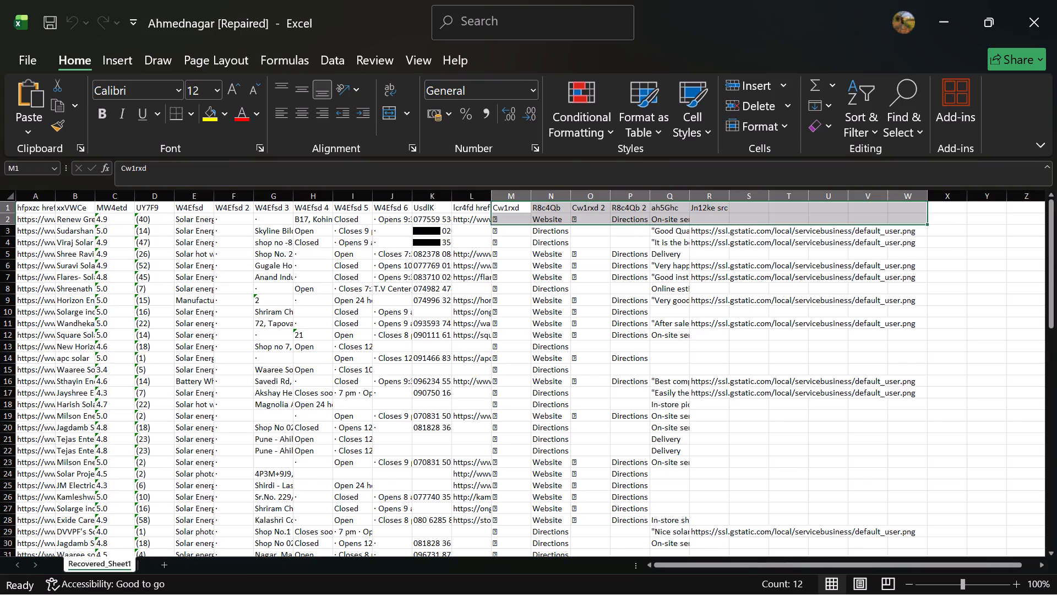
right_click(779, 215)
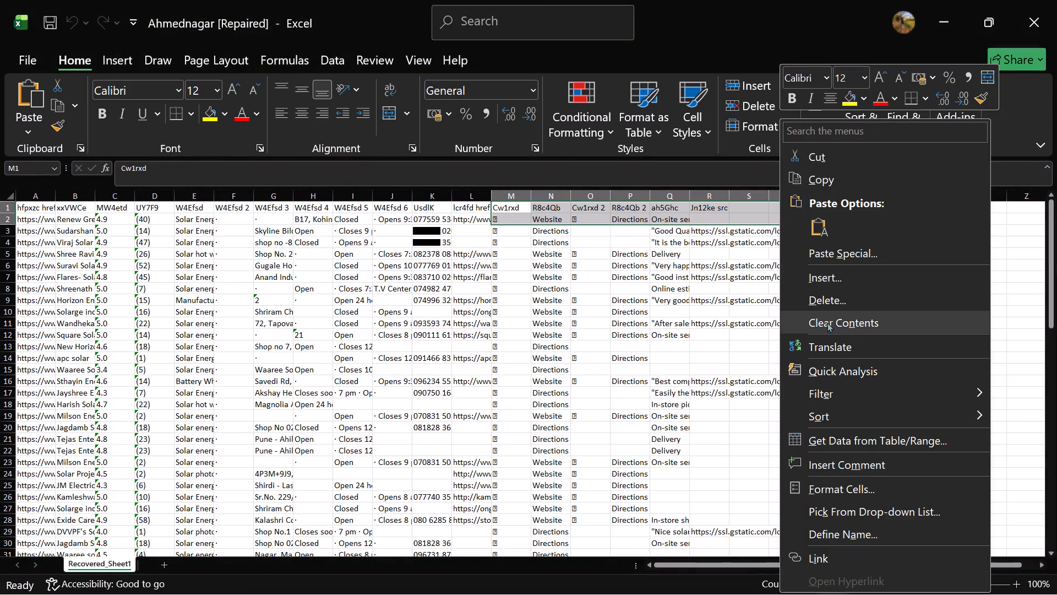
left_click(834, 318)
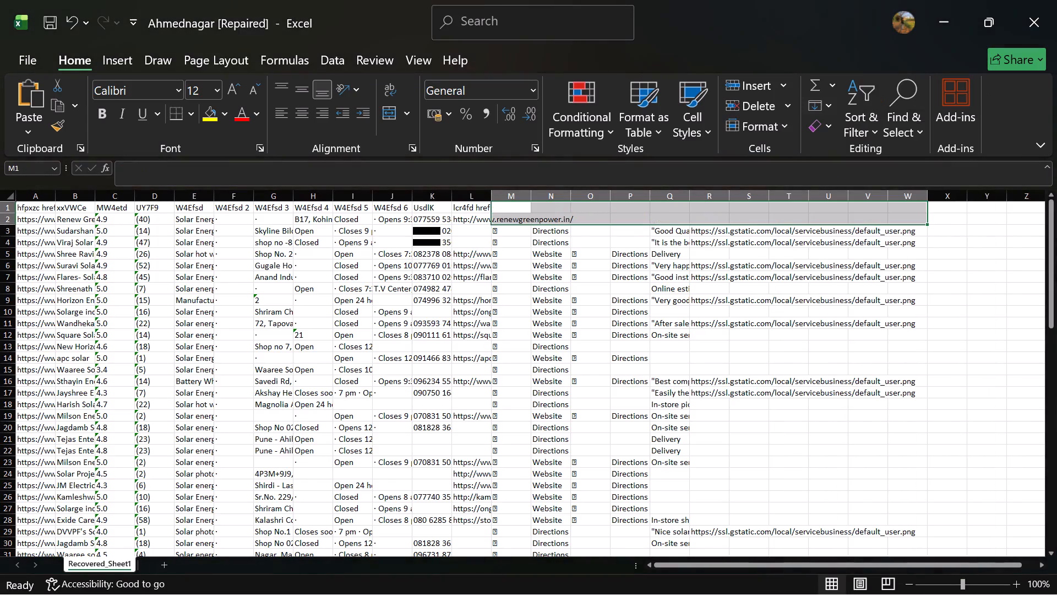
right_click(636, 211)
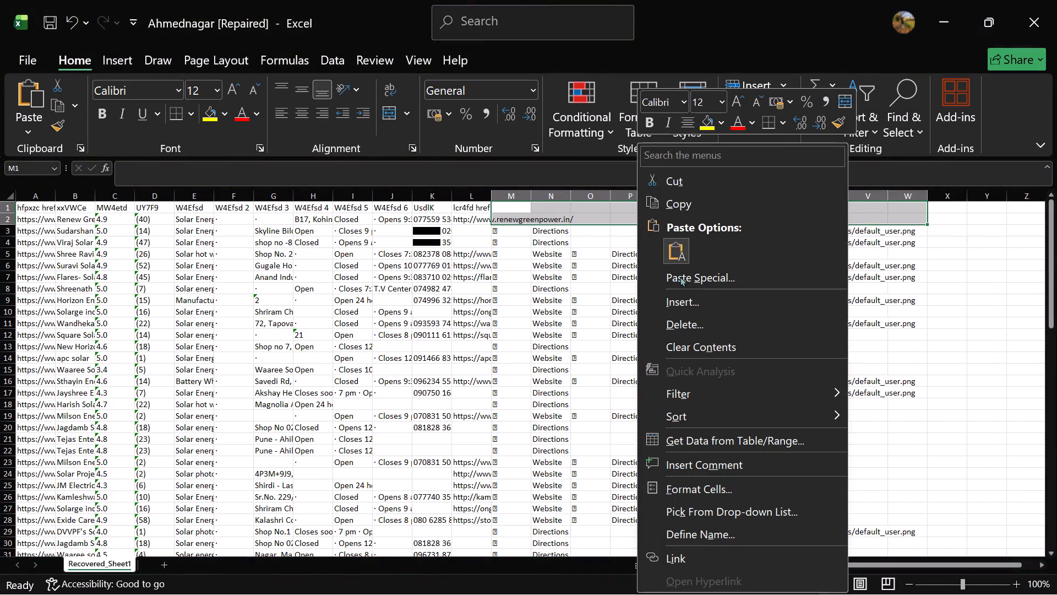
left_click(700, 315)
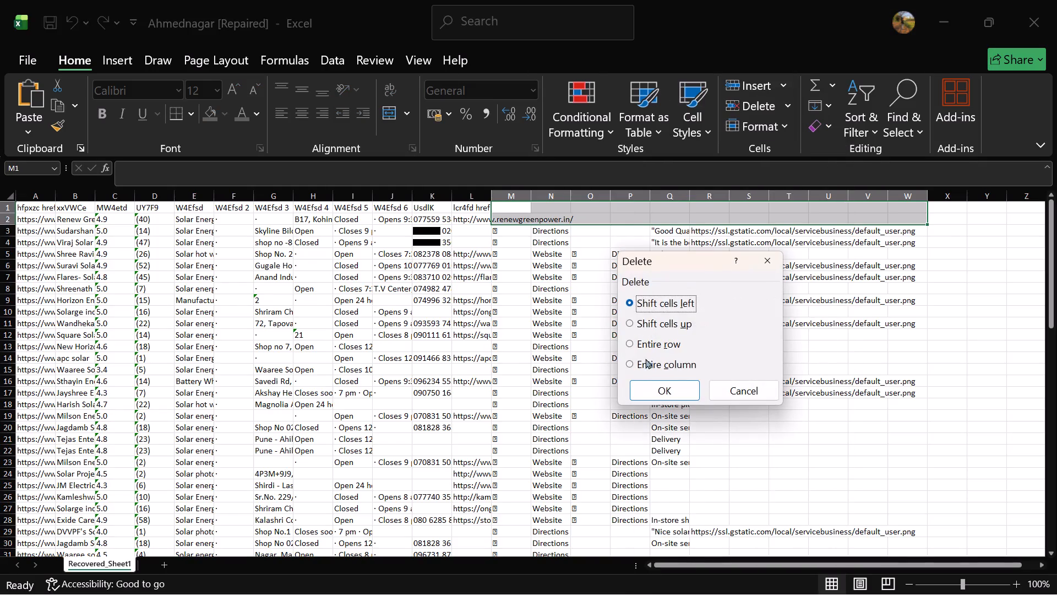
left_click(642, 361)
left_click(654, 387)
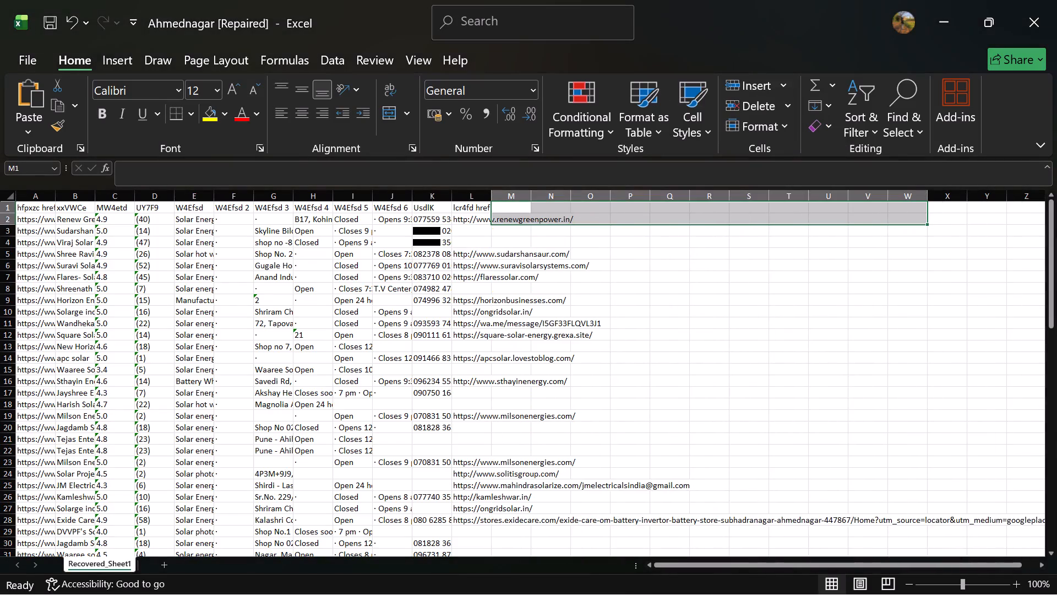
left_click(634, 284)
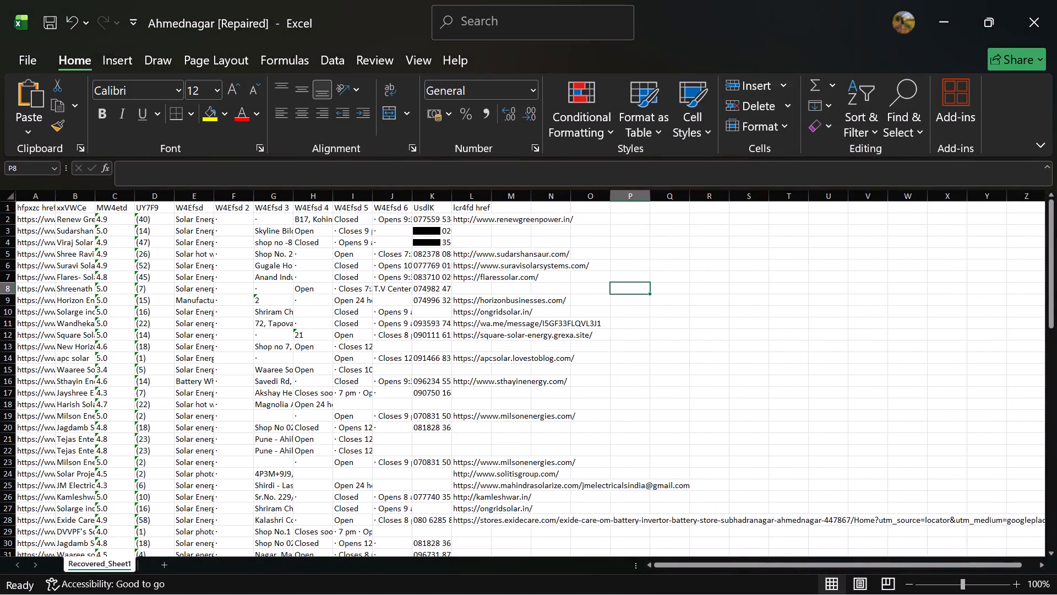
Clear the scraped header labels in row 1, from column A through column M.
left_click_drag(508, 207, 291, 218)
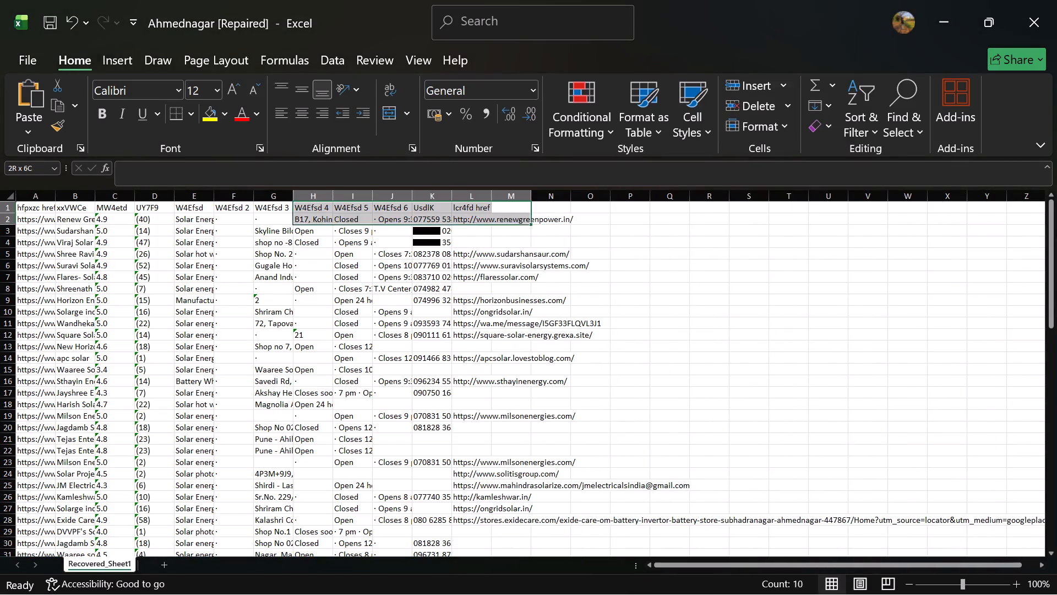
left_click_drag(291, 218, 20, 205)
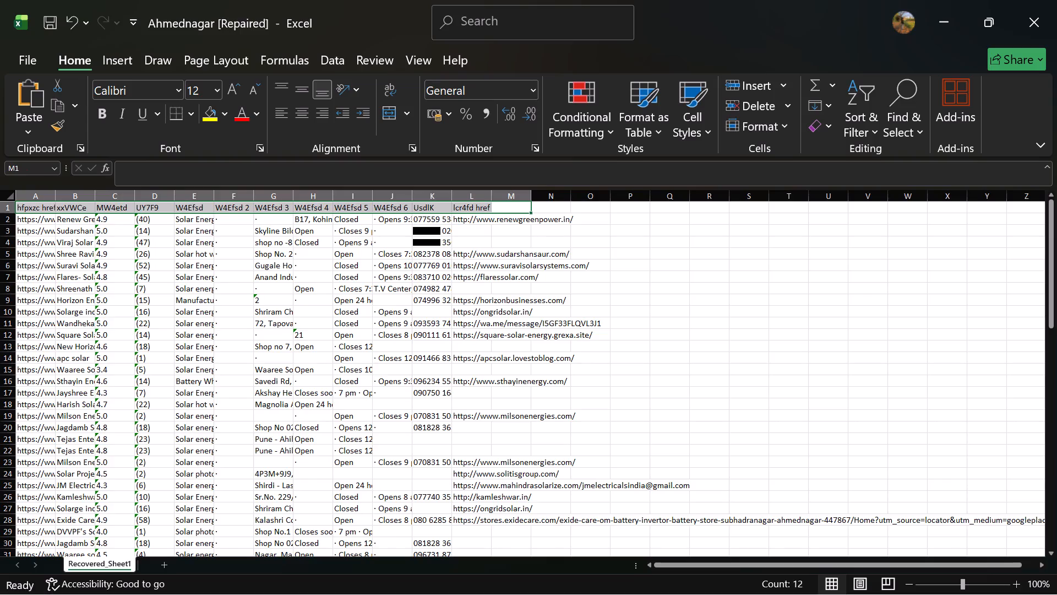
key("Delete")
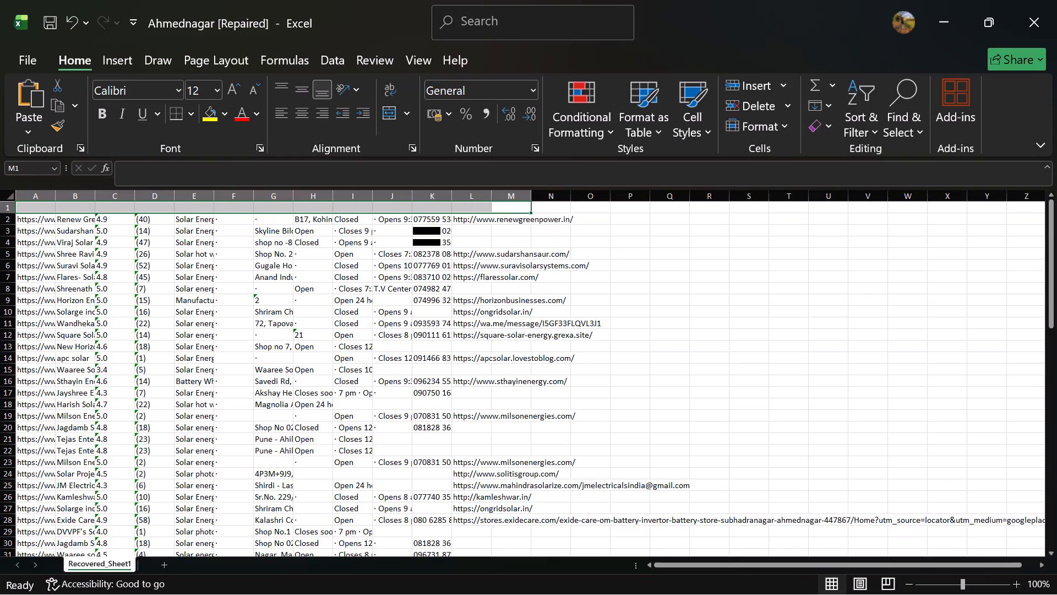
Delete columns C to J entirely, keeping only the link, business name, phone and website columns.
left_click_drag(112, 221, 384, 235)
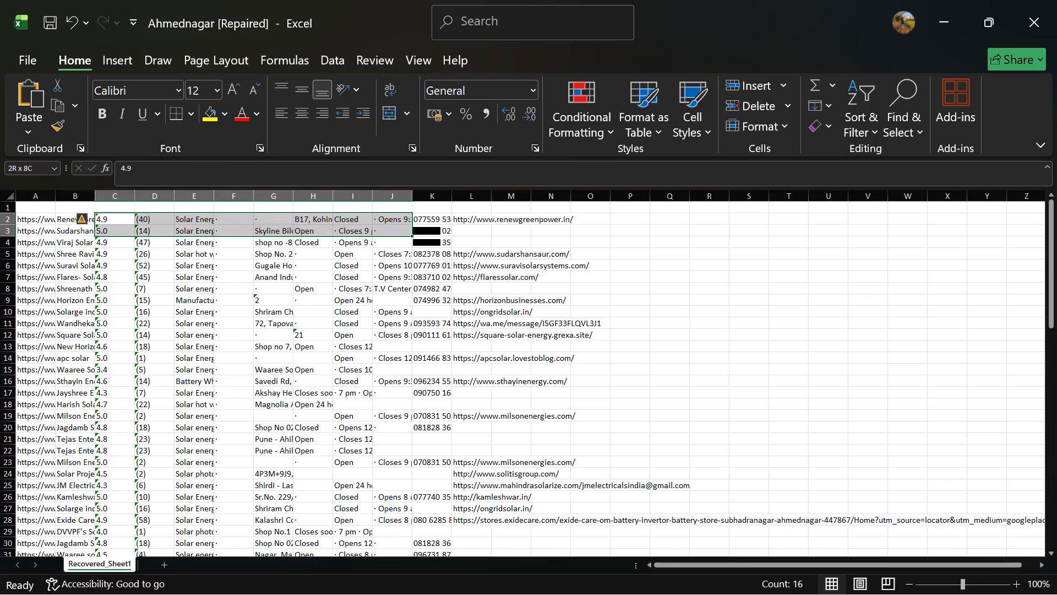
left_click_drag(384, 235, 384, 235)
right_click(371, 229)
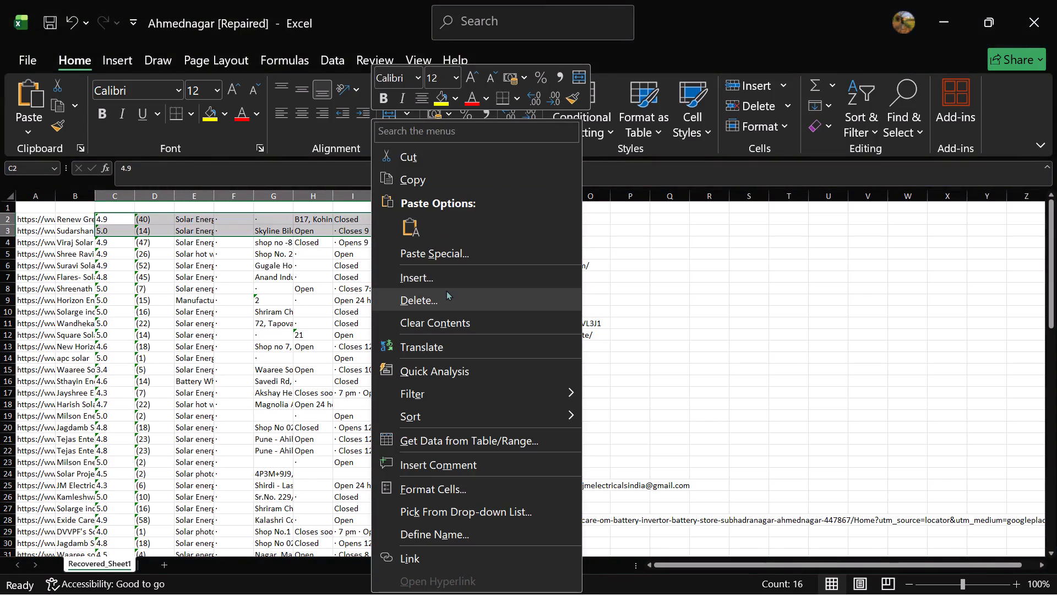
left_click(446, 290)
key("Up")
key("Return")
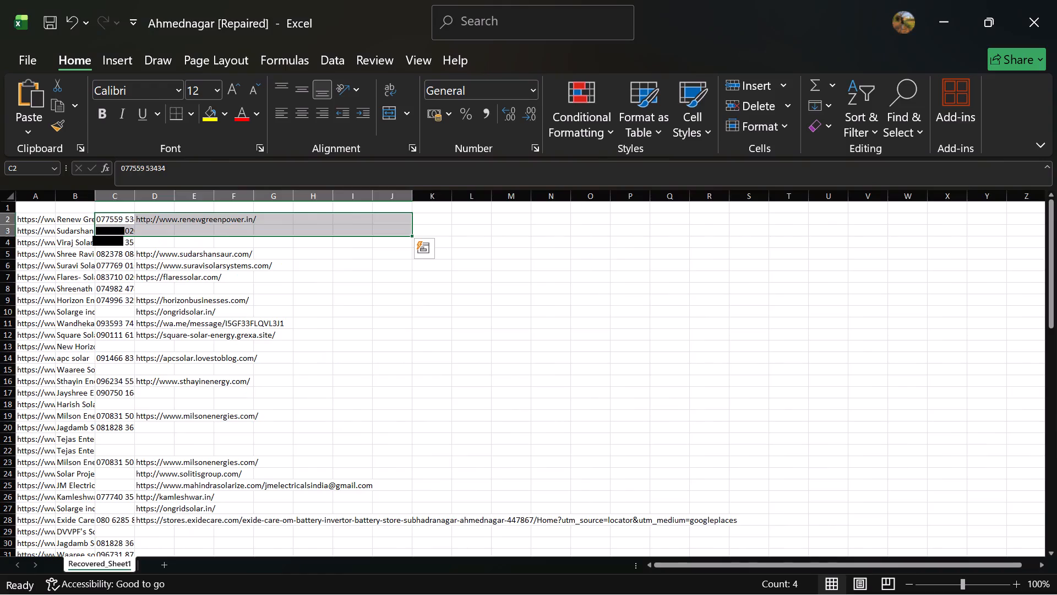
left_click(371, 310)
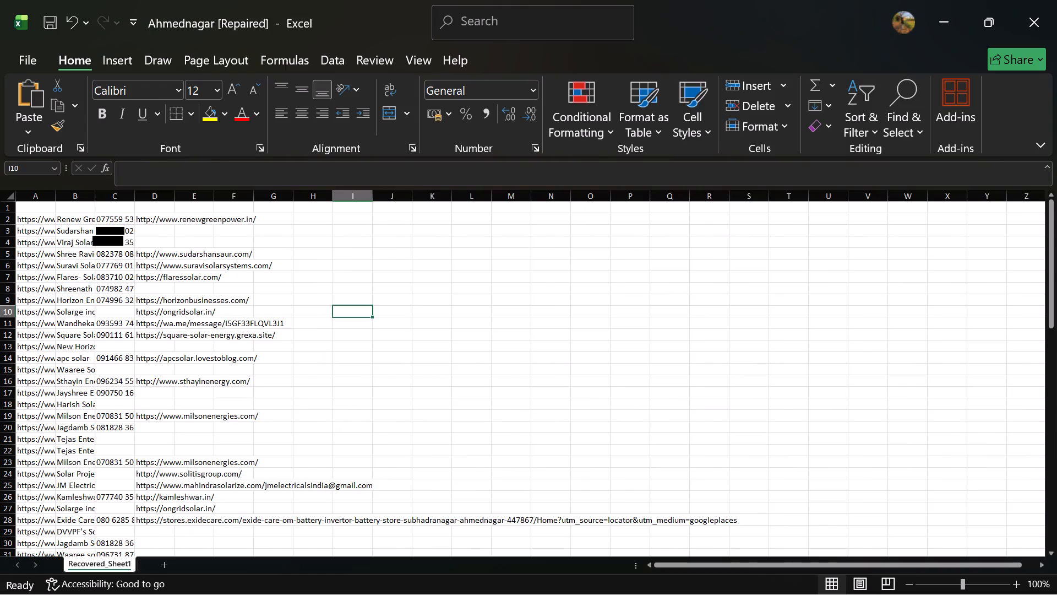
Copy the entire cleaned sheet.
key("ctrl+a")
key("ctrl+c")
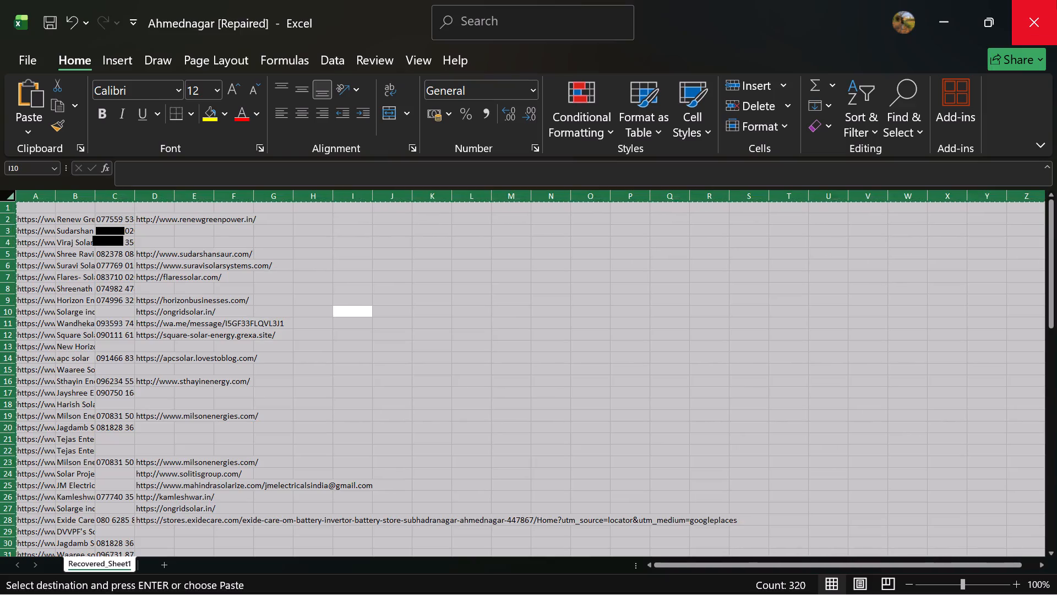
Close the workbook, saving it as Ahmednagar over the existing file and keeping the copied data on the clipboard.
left_click(1056, 0)
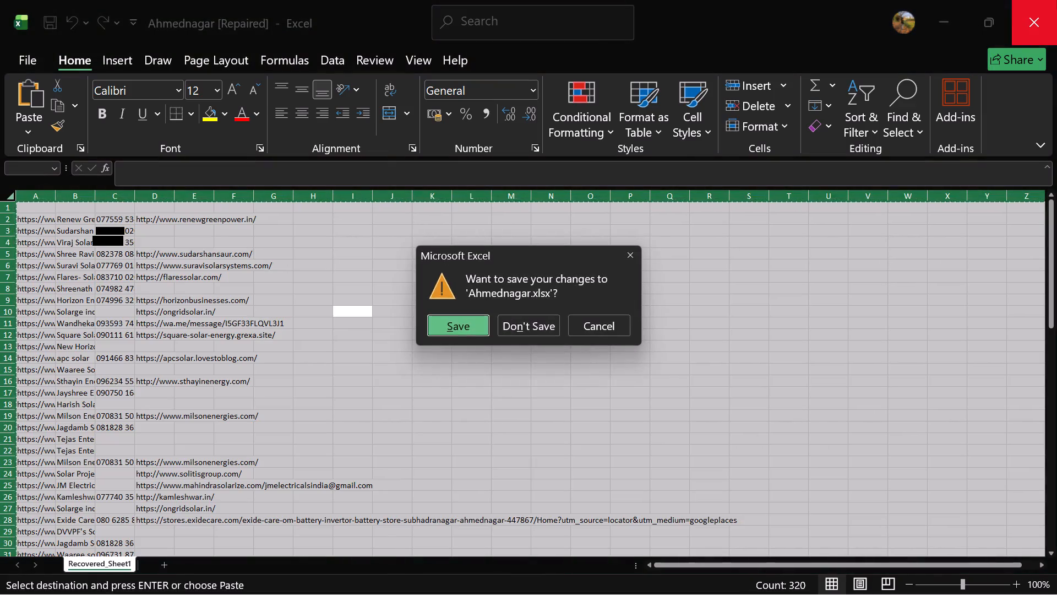
key("Return")
key("Return")
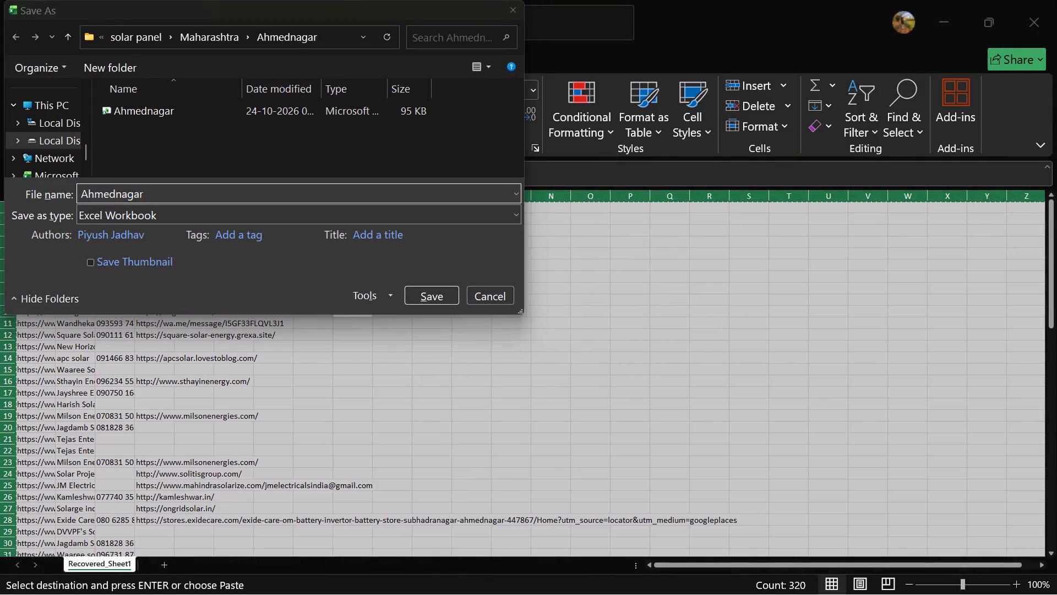
key("Left")
key("Return")
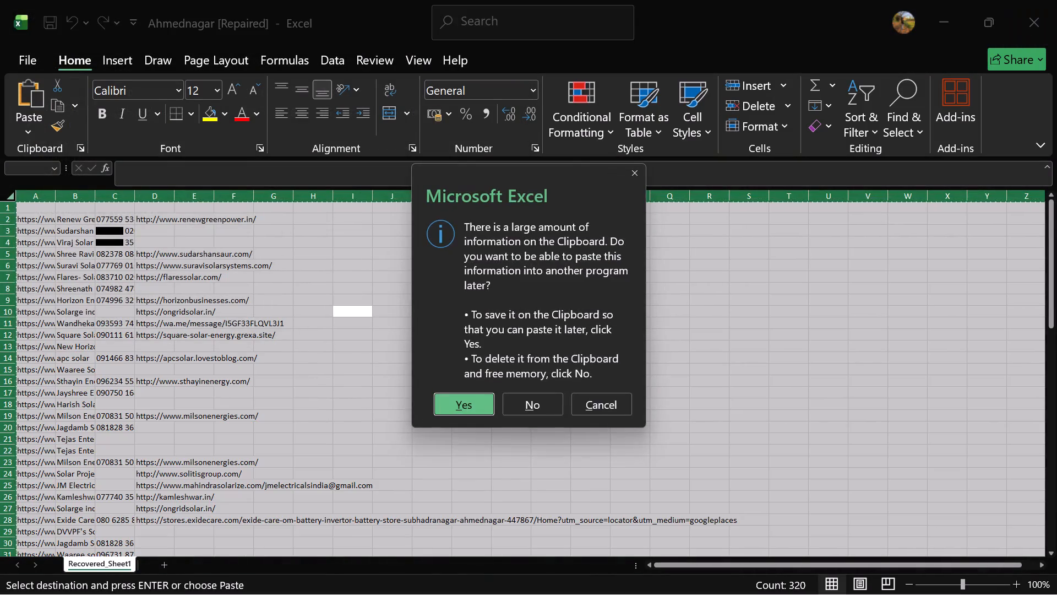
key("Return")
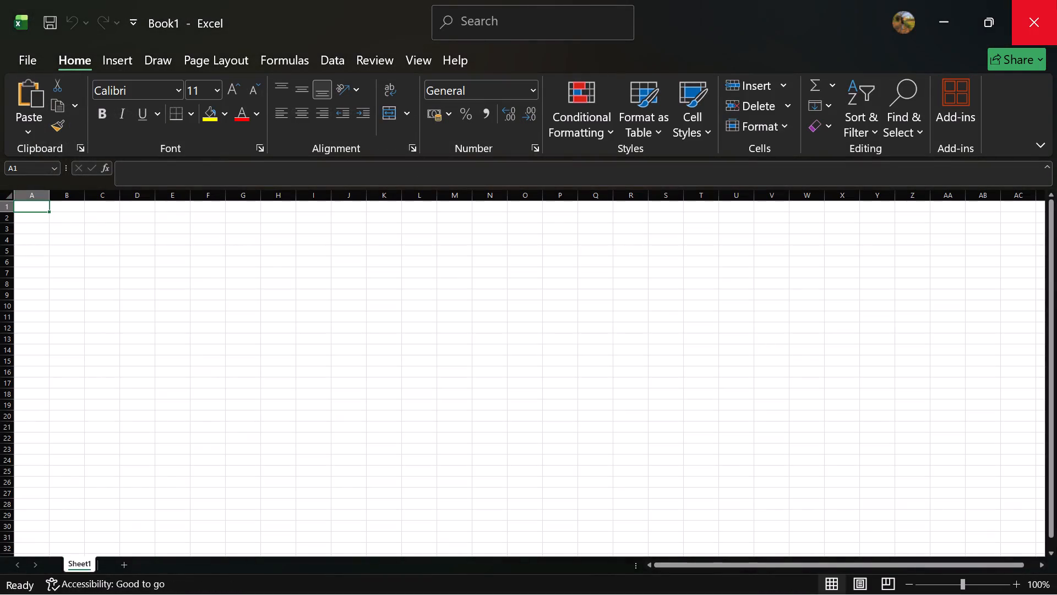
Paste the copied business data into Sheet1 of the blank Book1 workbook, starting at cell A1.
key("ctrl+v")
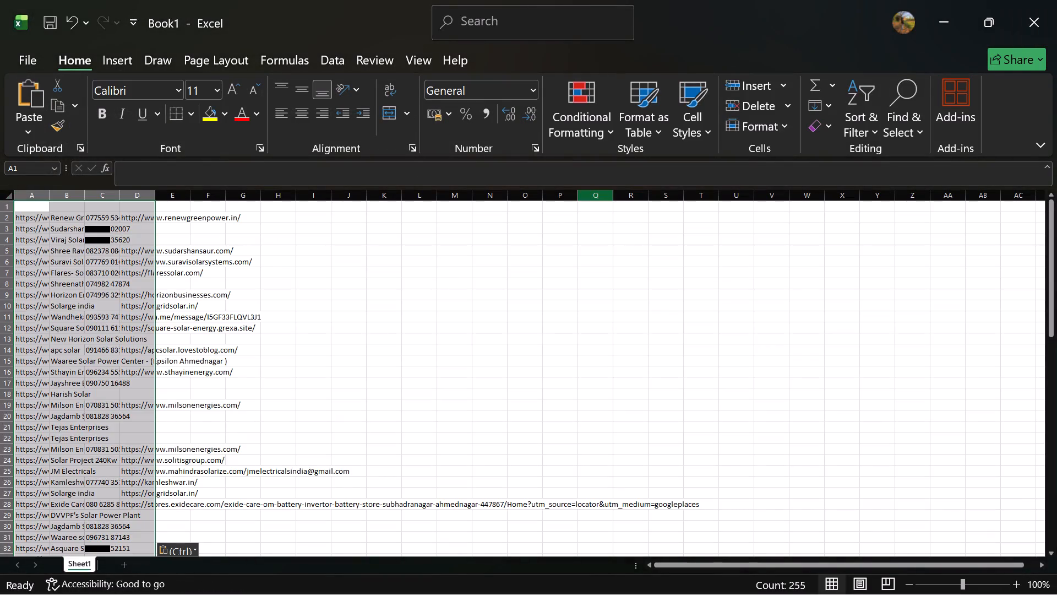
left_click(308, 266)
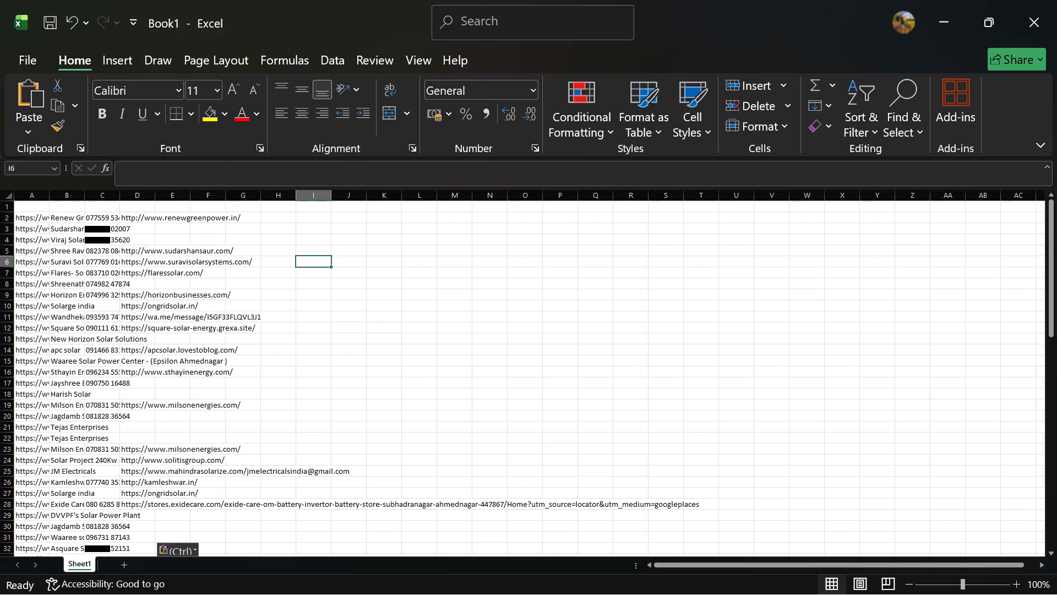
Widen columns B and C to fit the business names and phone numbers, making column B the much wider one.
left_click_drag(120, 196, 307, 185)
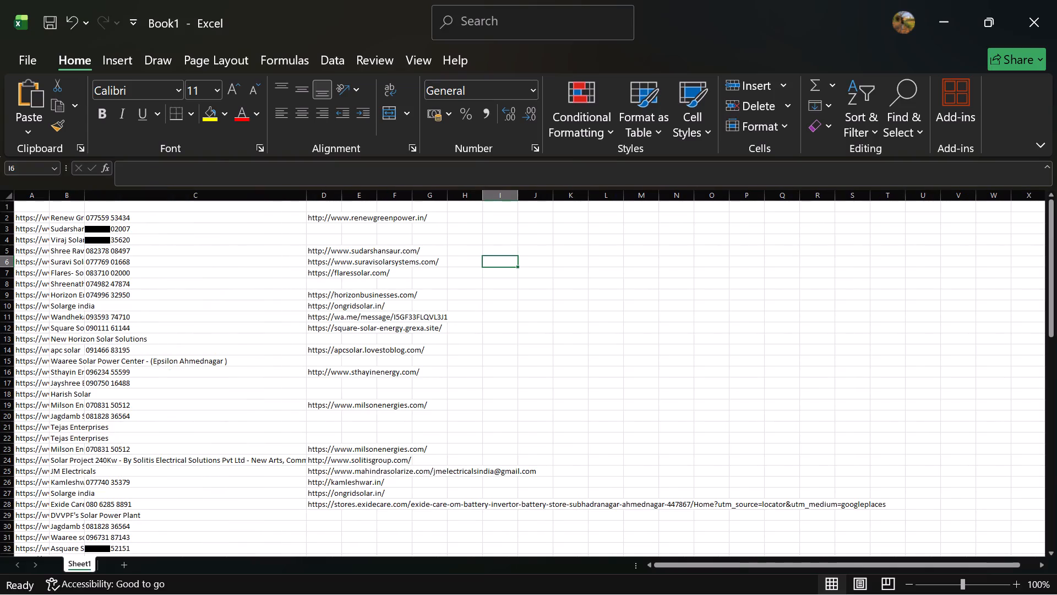
left_click_drag(84, 193, 236, 186)
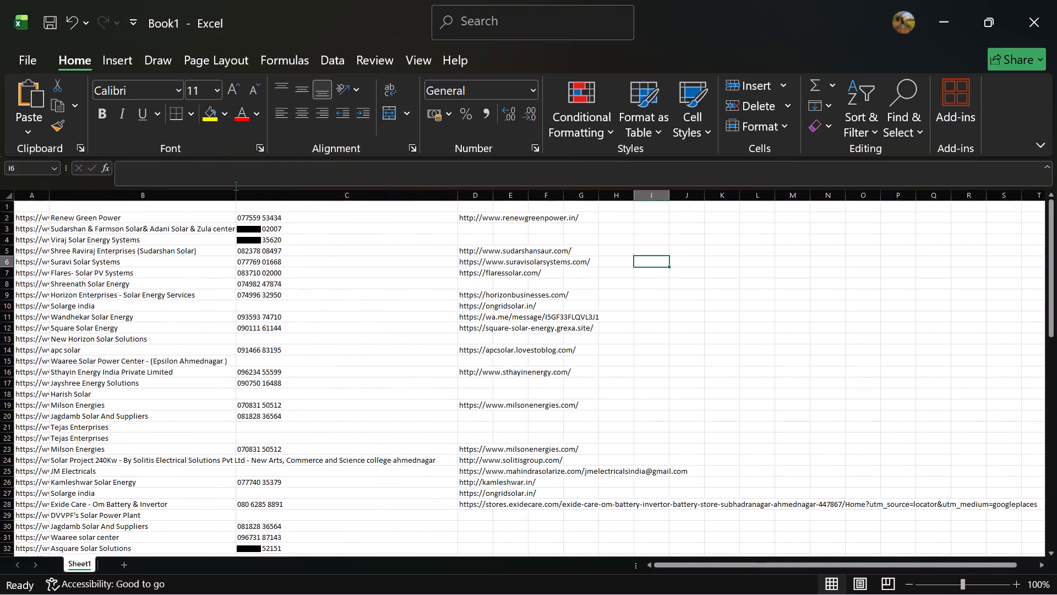
left_click_drag(457, 198, 329, 206)
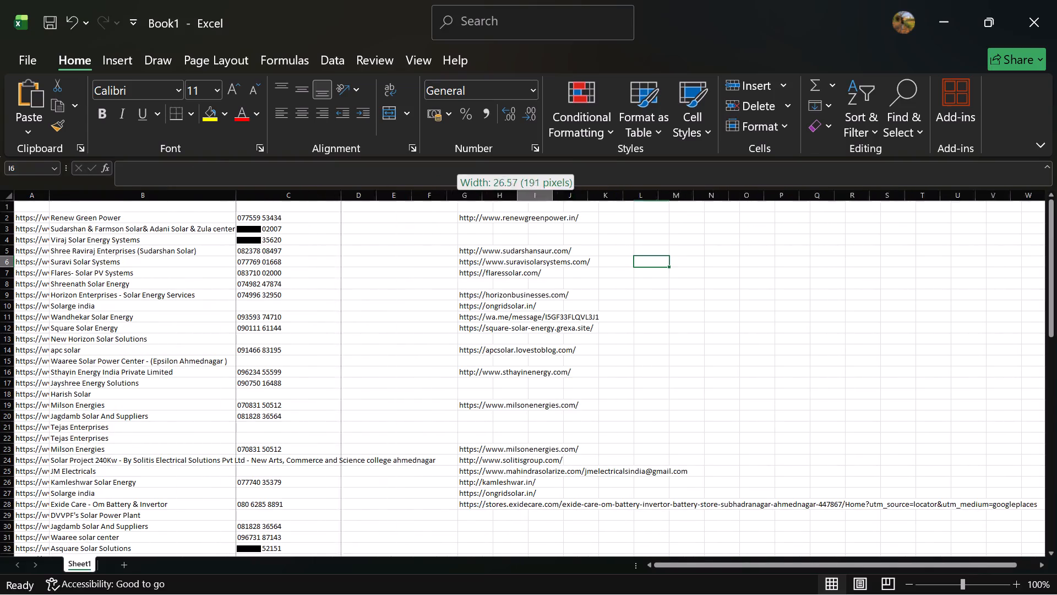
left_click_drag(329, 206, 318, 208)
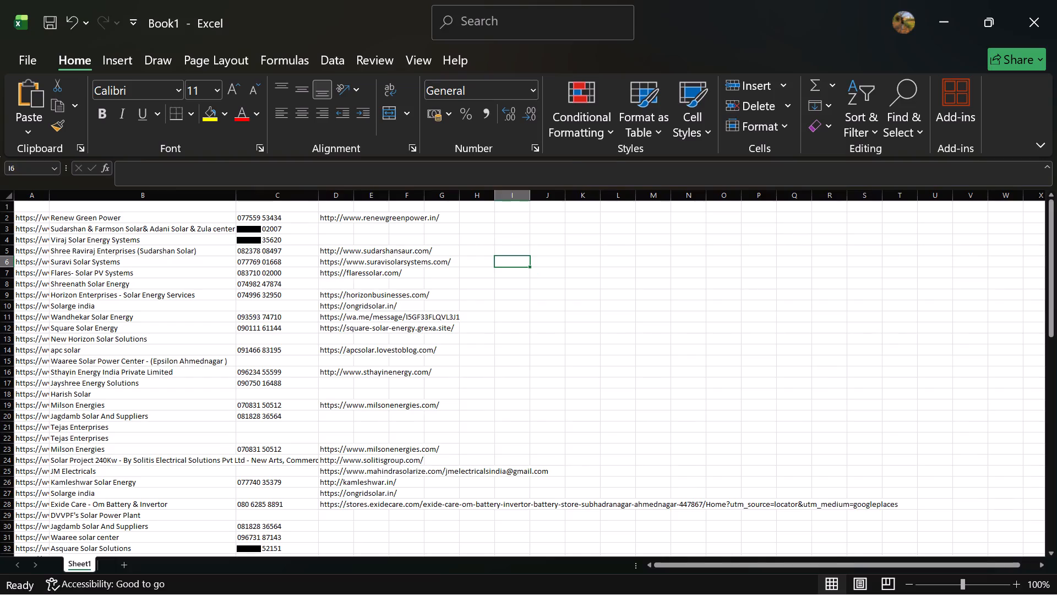
left_click_drag(238, 197, 353, 194)
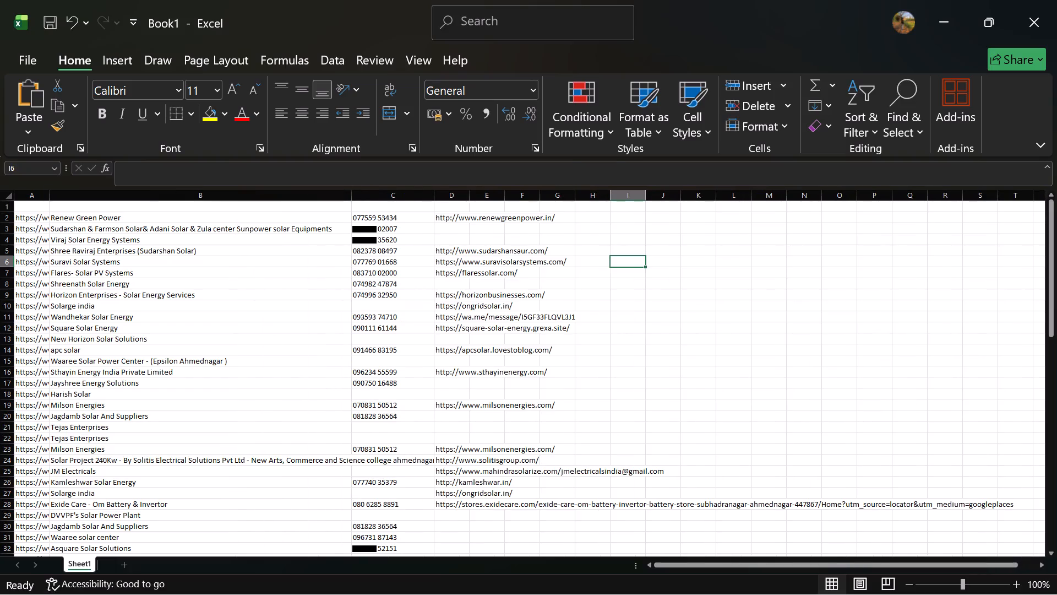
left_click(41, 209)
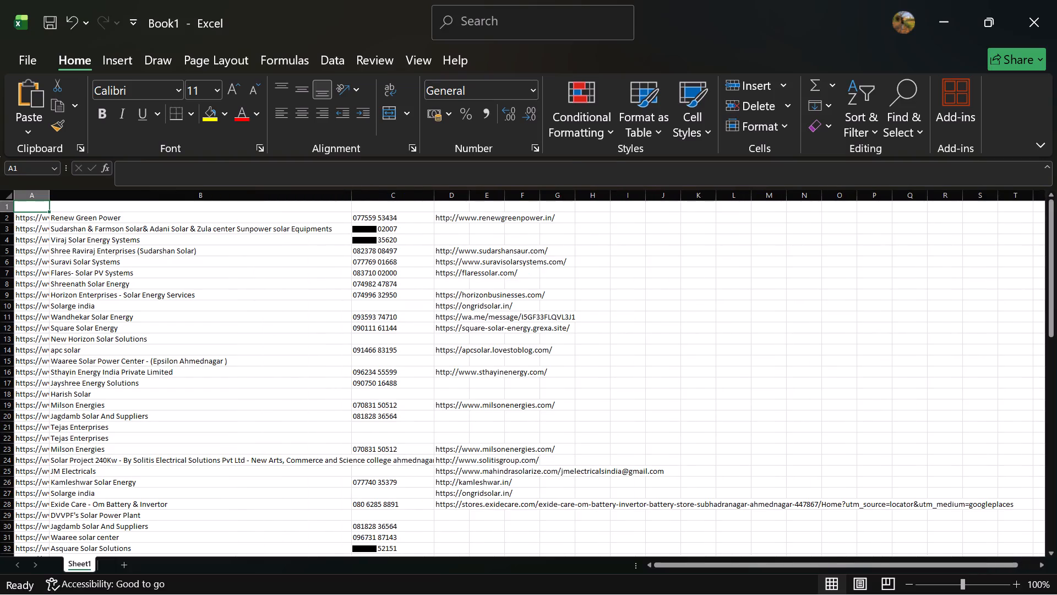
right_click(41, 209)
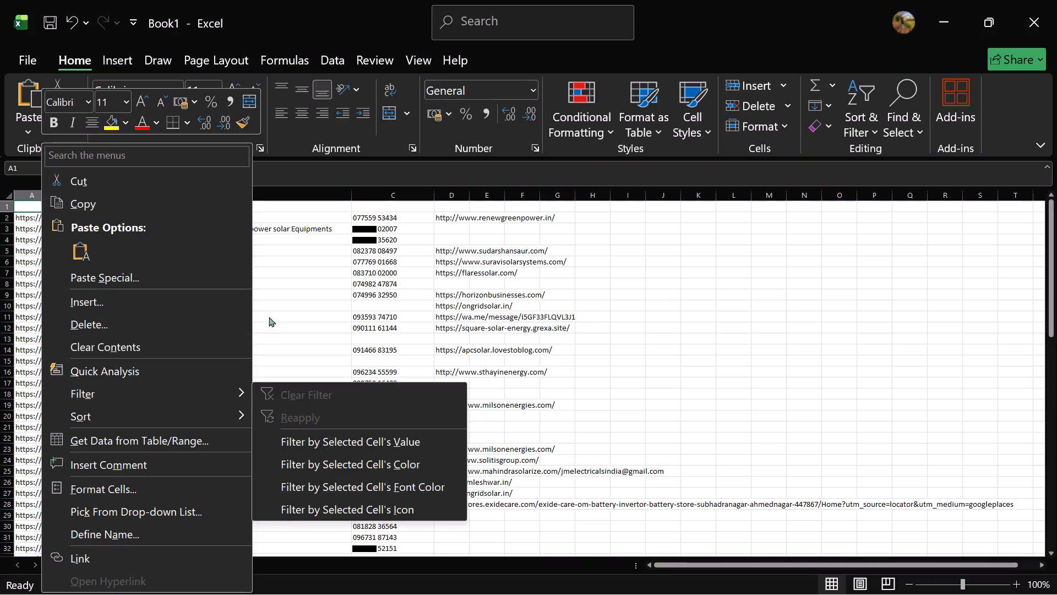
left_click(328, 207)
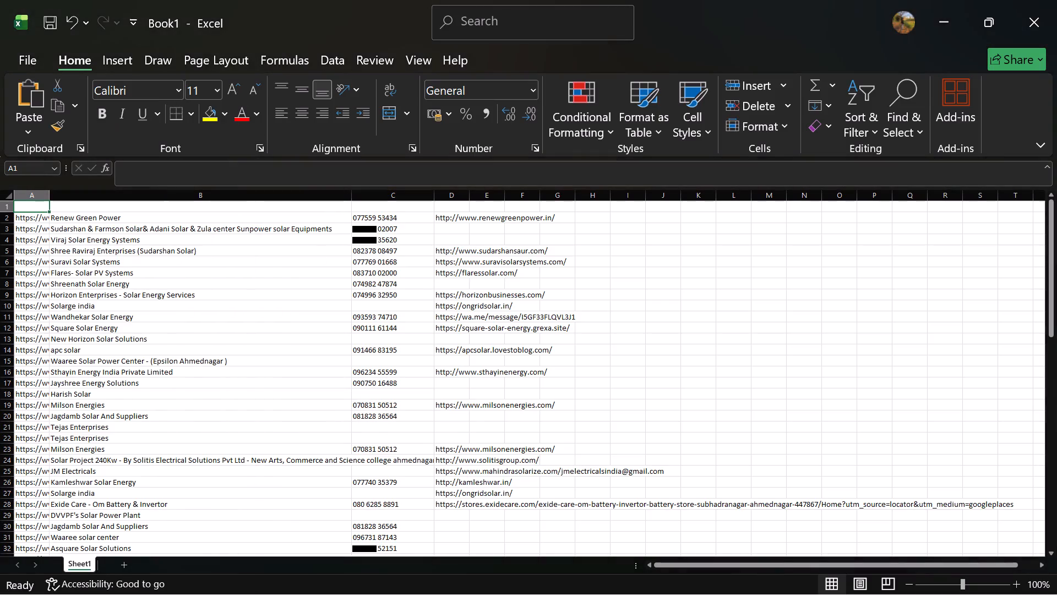
Move the pasted business data block A2:I80 down three rows so that it starts in row 5.
left_click_drag(39, 216, 209, 278)
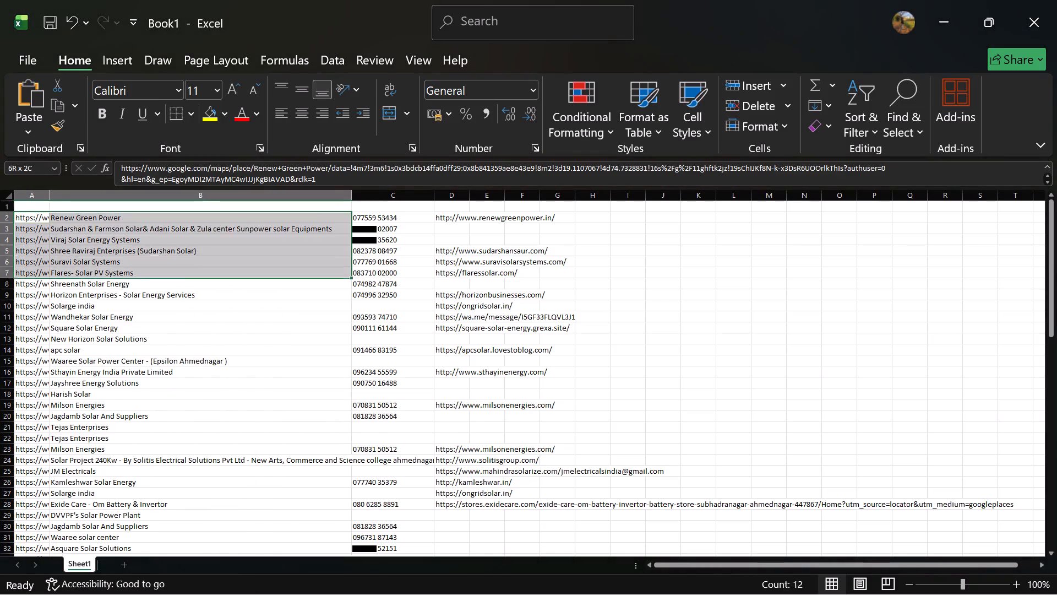
left_click_drag(209, 278, 635, 594)
scroll(444, 538, "down", 2)
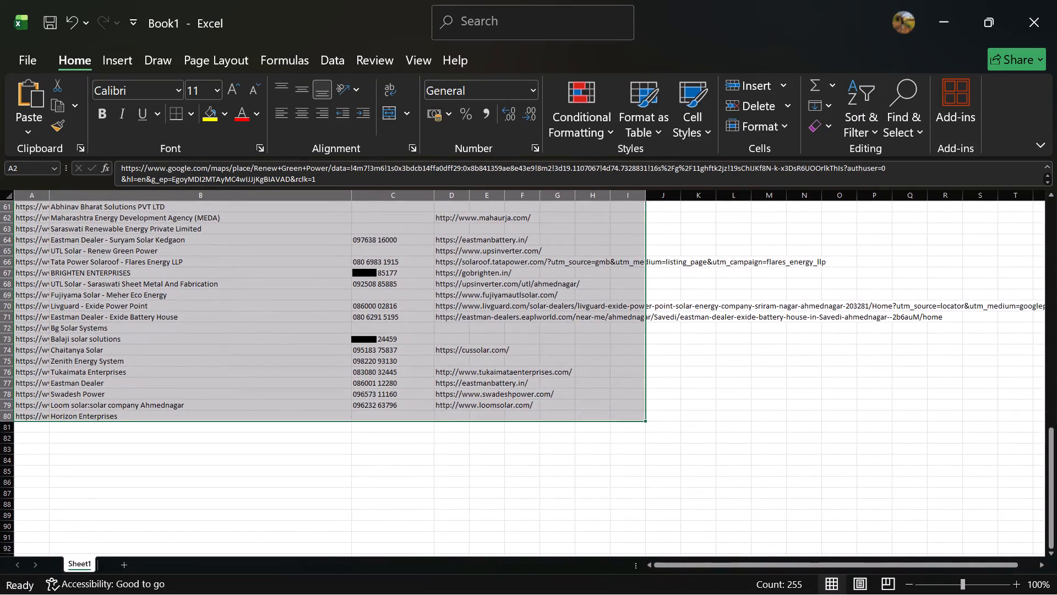
left_click_drag(167, 421, 166, 436)
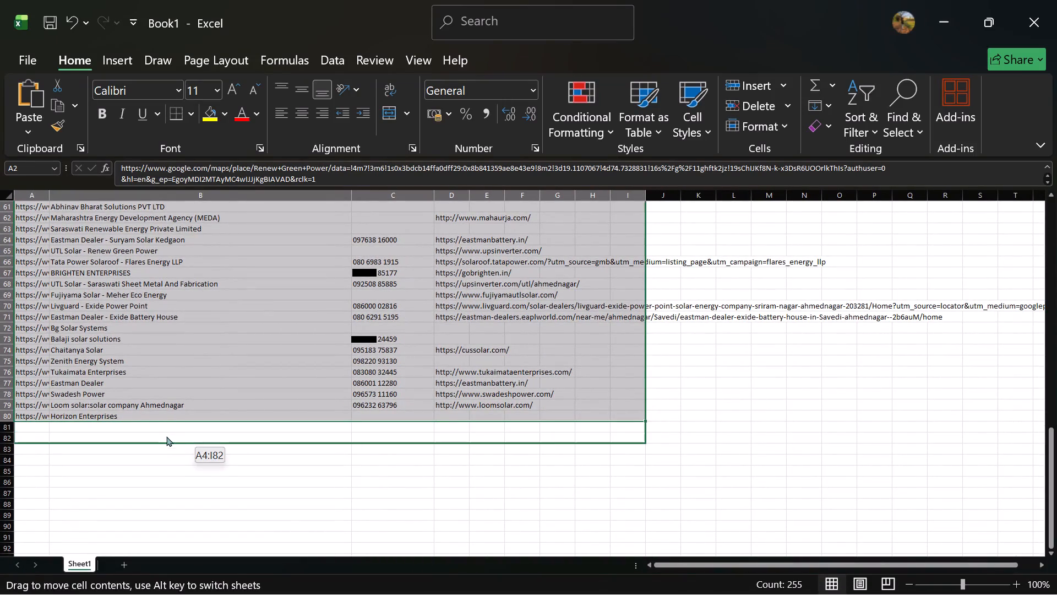
left_click_drag(166, 436, 165, 443)
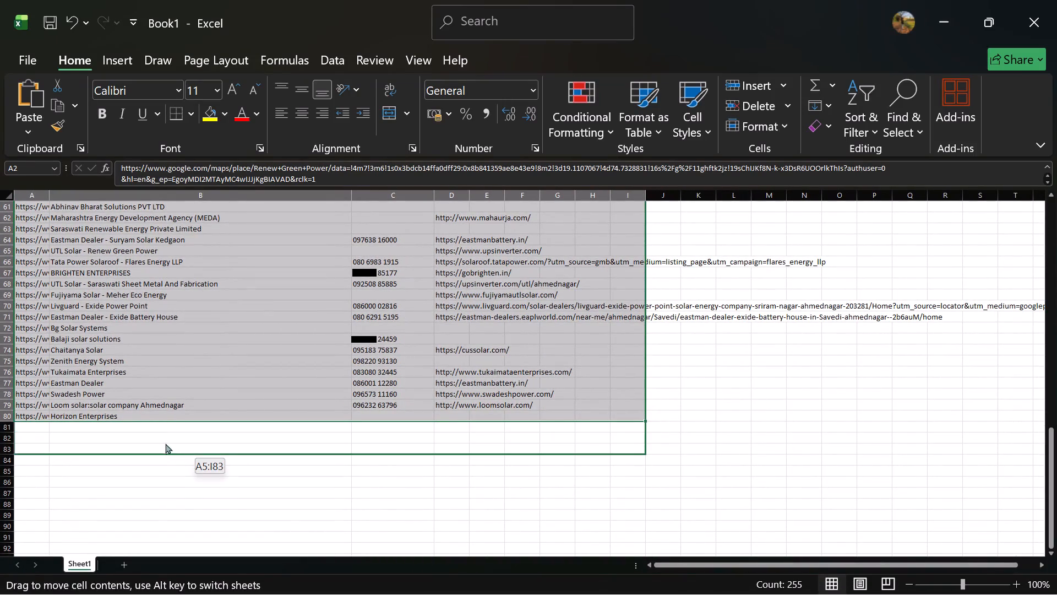
left_click_drag(165, 443, 166, 445)
Enter the city heading Ahilyanagar in cell B3 above the business names.
scroll(196, 414, "up", 6)
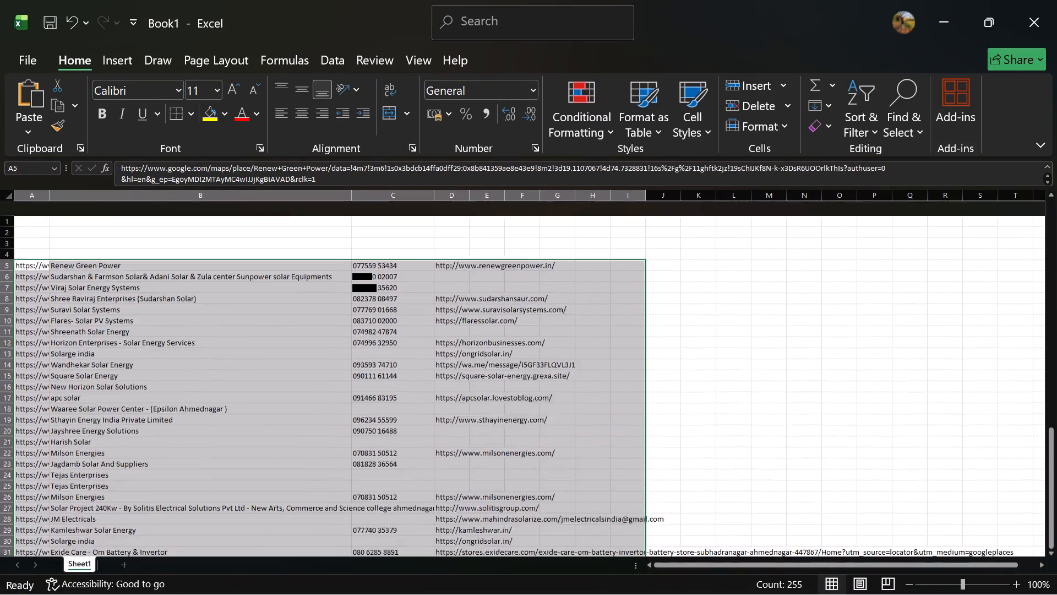
left_click(272, 225)
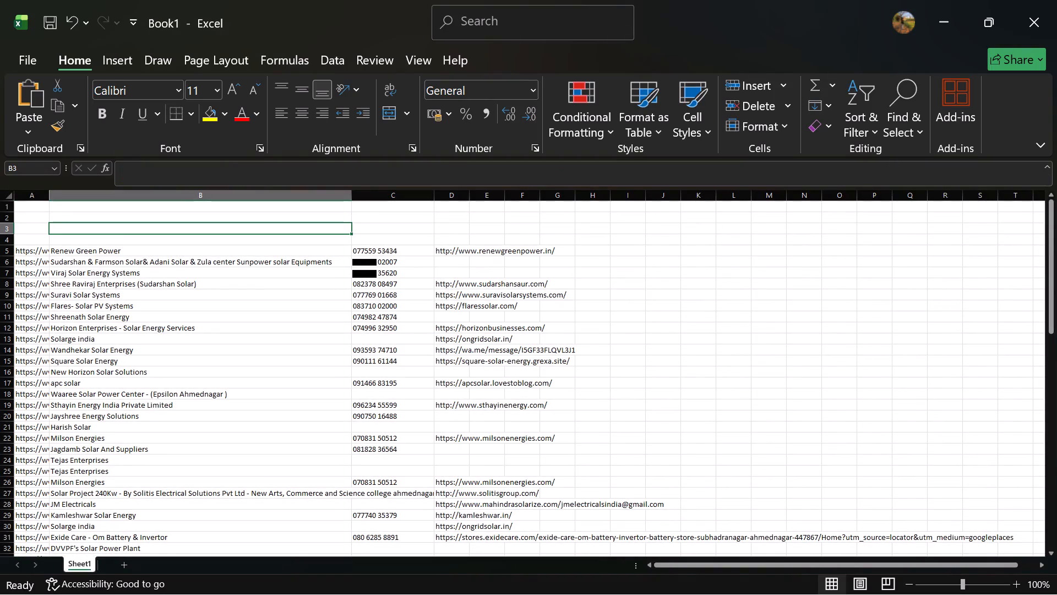
type("AHI")
key("BackSpace")
key("BackSpace")
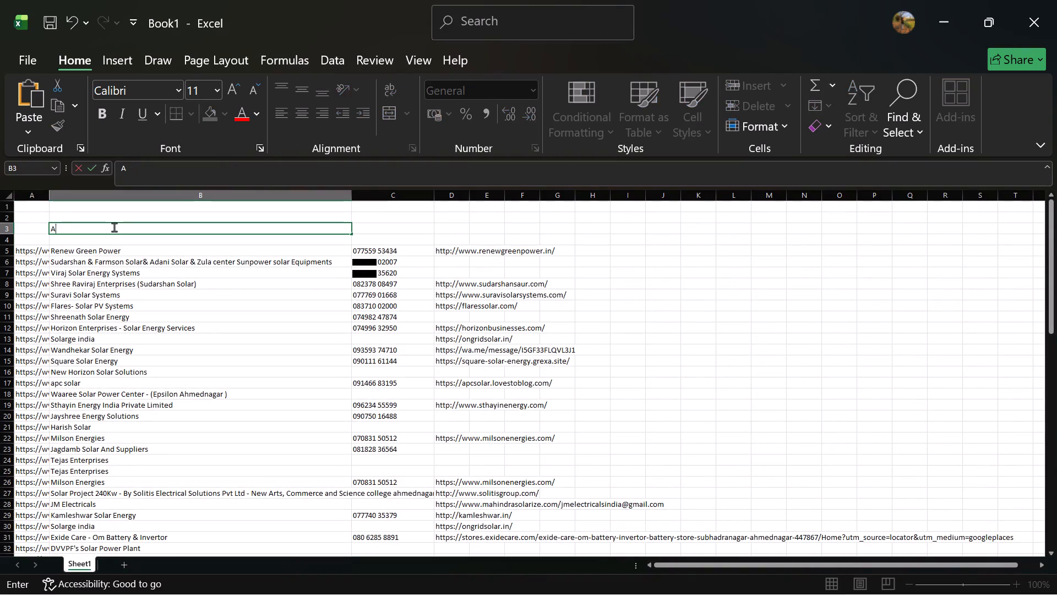
type("hilyanagar")
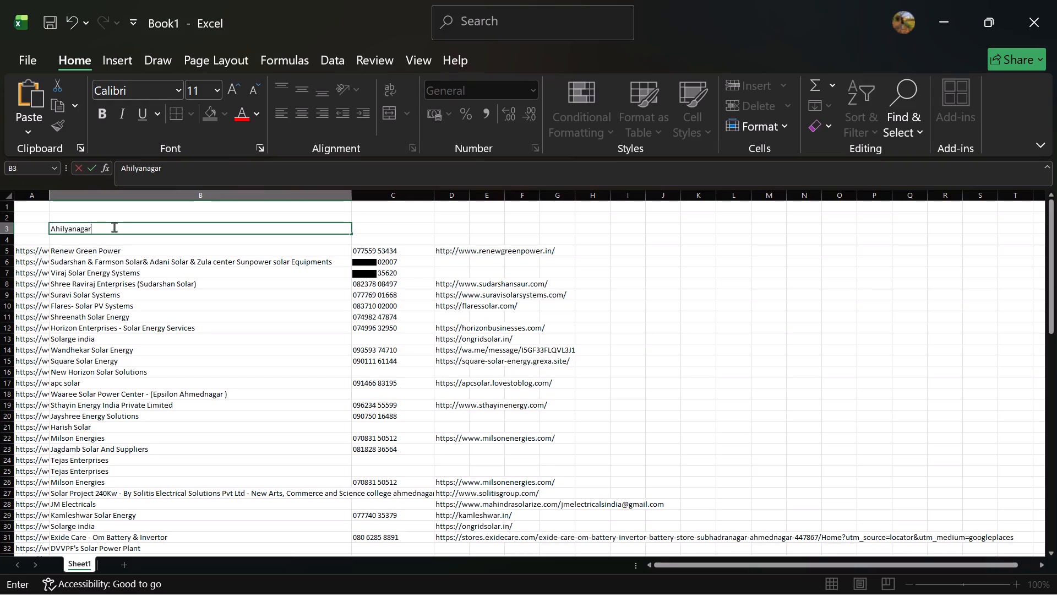
Format the Ahilyanagar heading as bold Arial at size 20.
left_click_drag(51, 226, 165, 218)
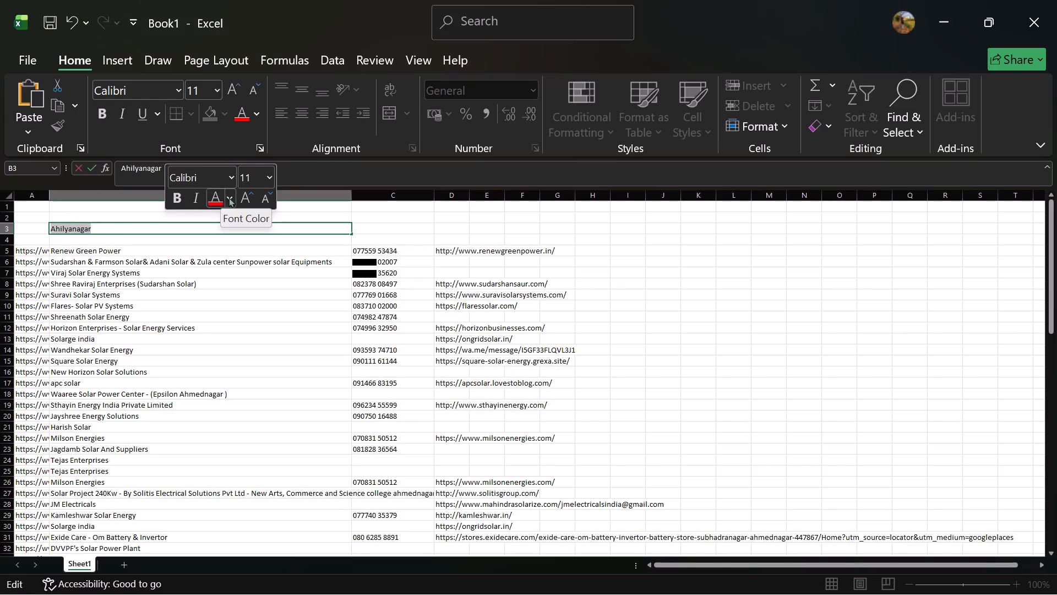
left_click(273, 179)
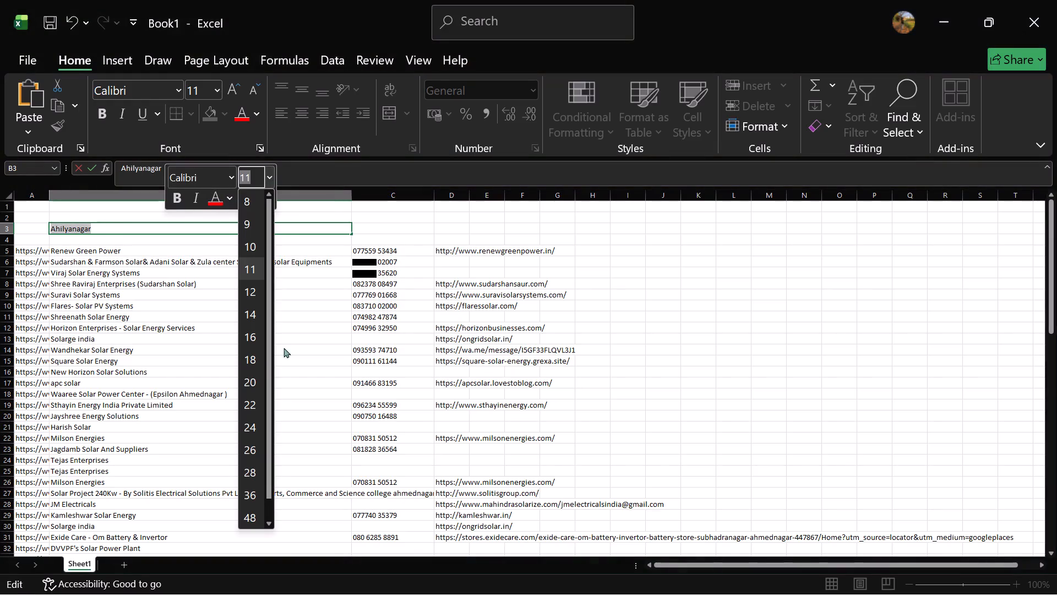
left_click(250, 378)
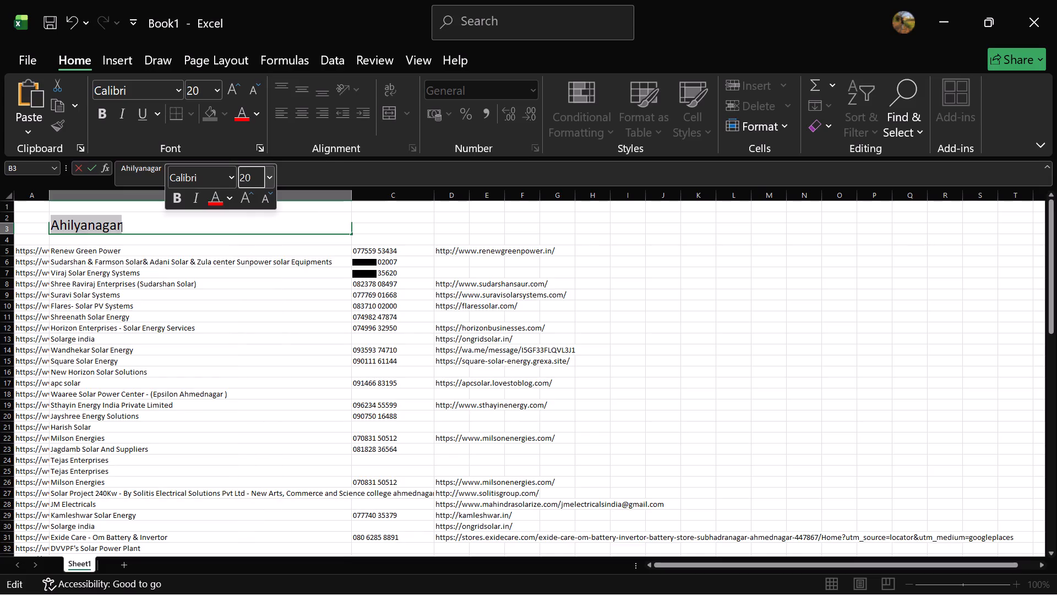
left_click(230, 179)
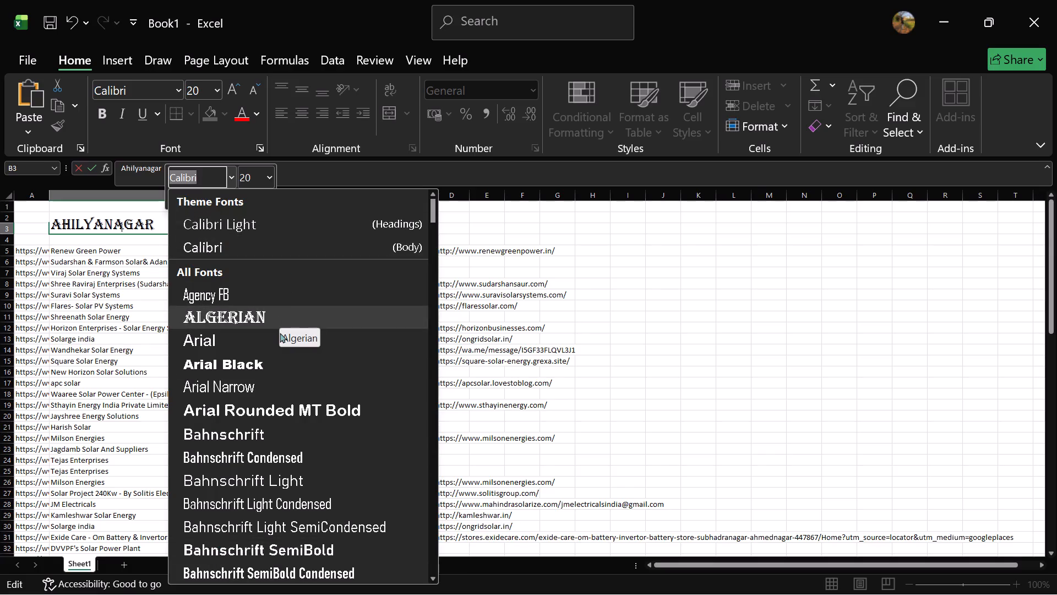
left_click(247, 360)
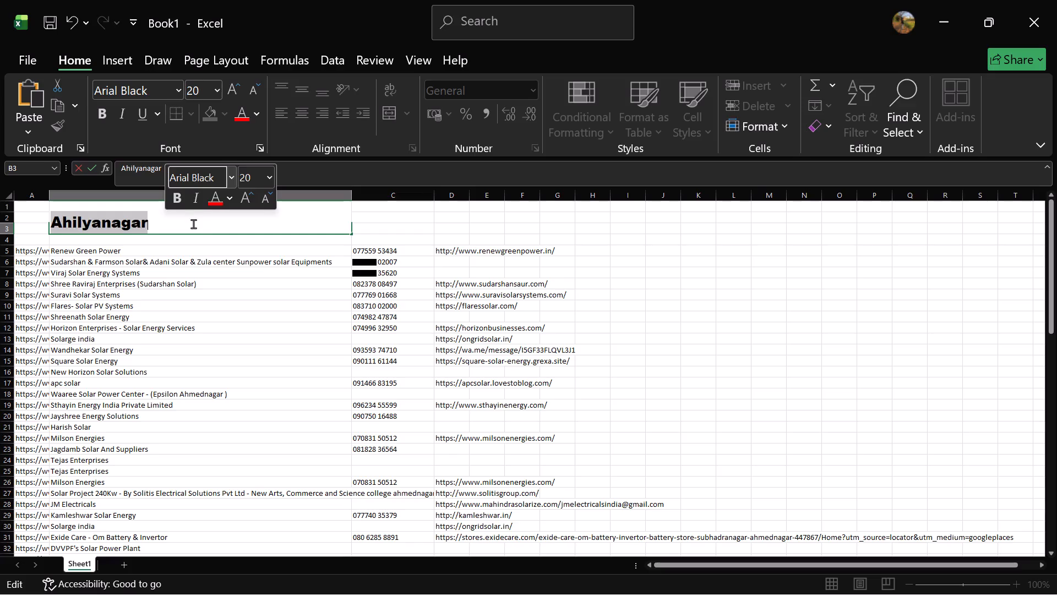
left_click(232, 176)
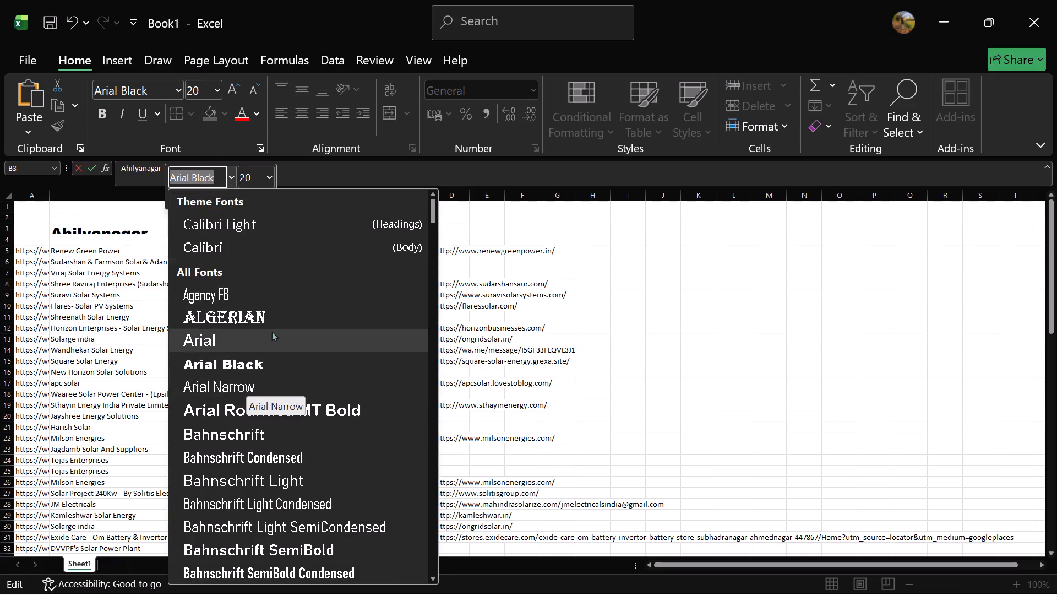
left_click(271, 336)
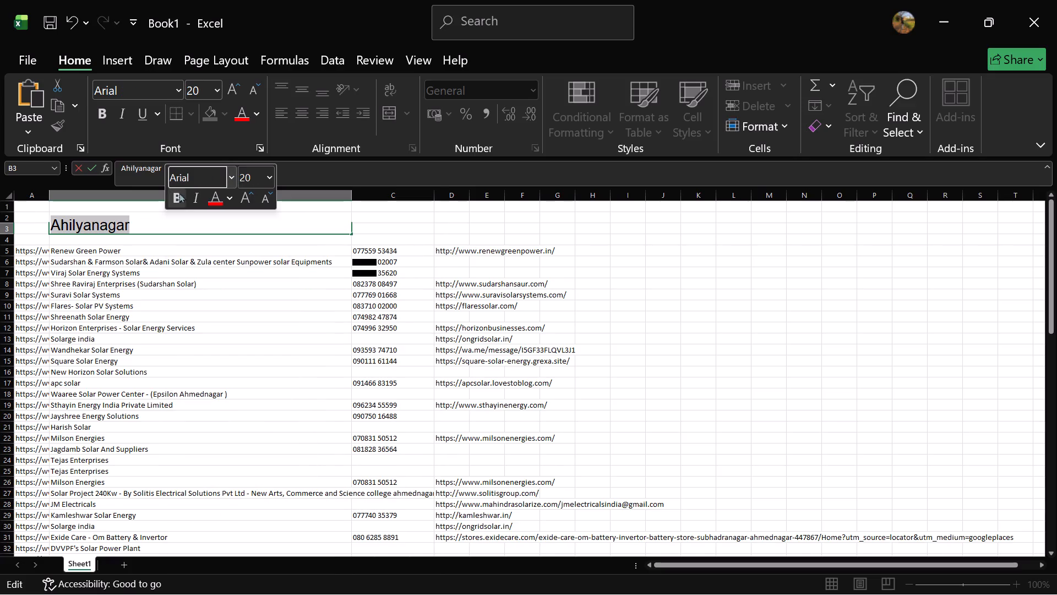
left_click(178, 198)
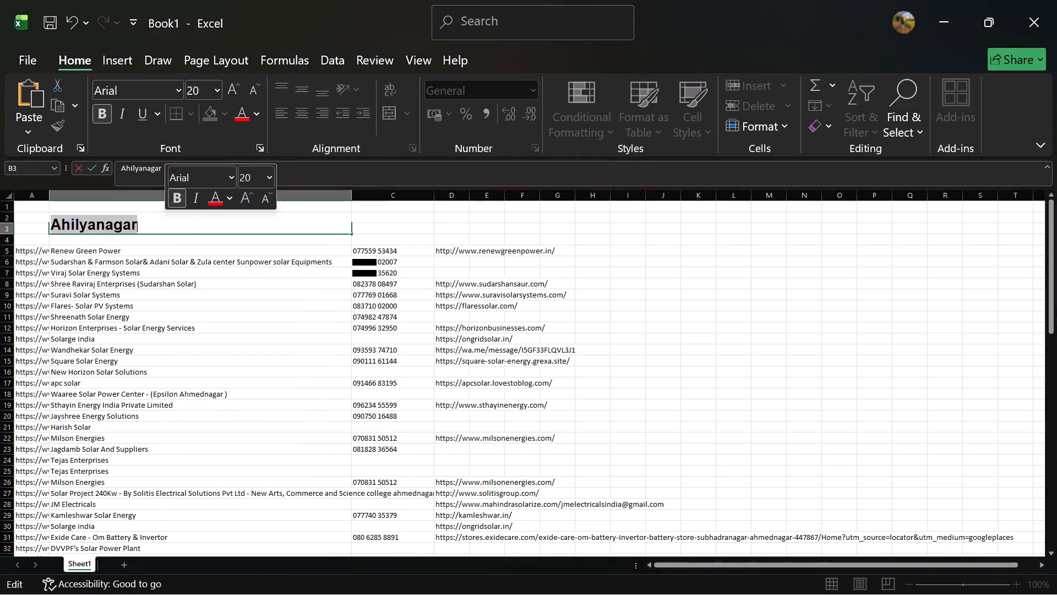
left_click(192, 239)
left_click(451, 230)
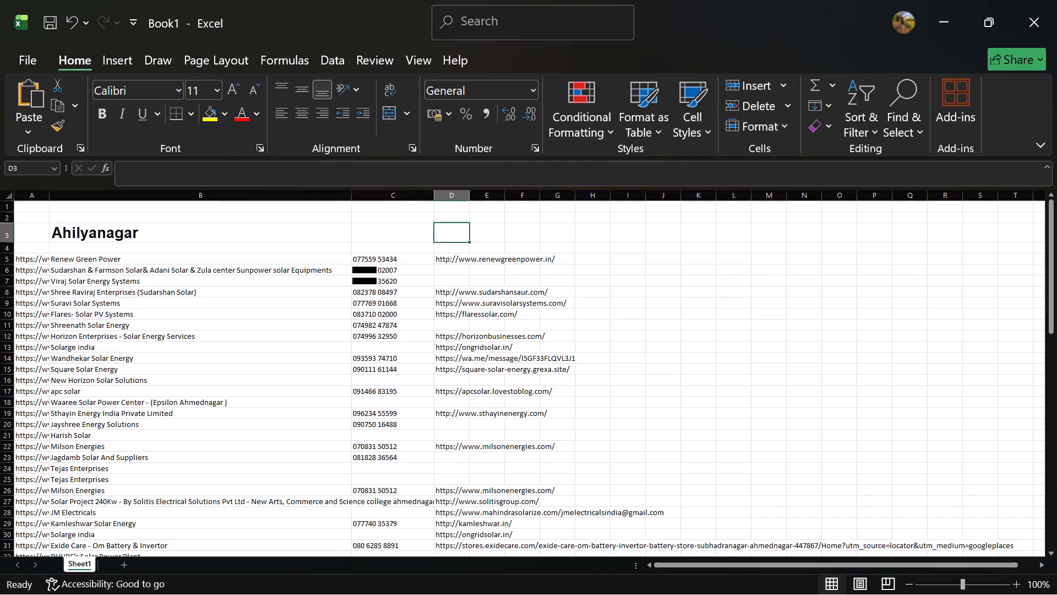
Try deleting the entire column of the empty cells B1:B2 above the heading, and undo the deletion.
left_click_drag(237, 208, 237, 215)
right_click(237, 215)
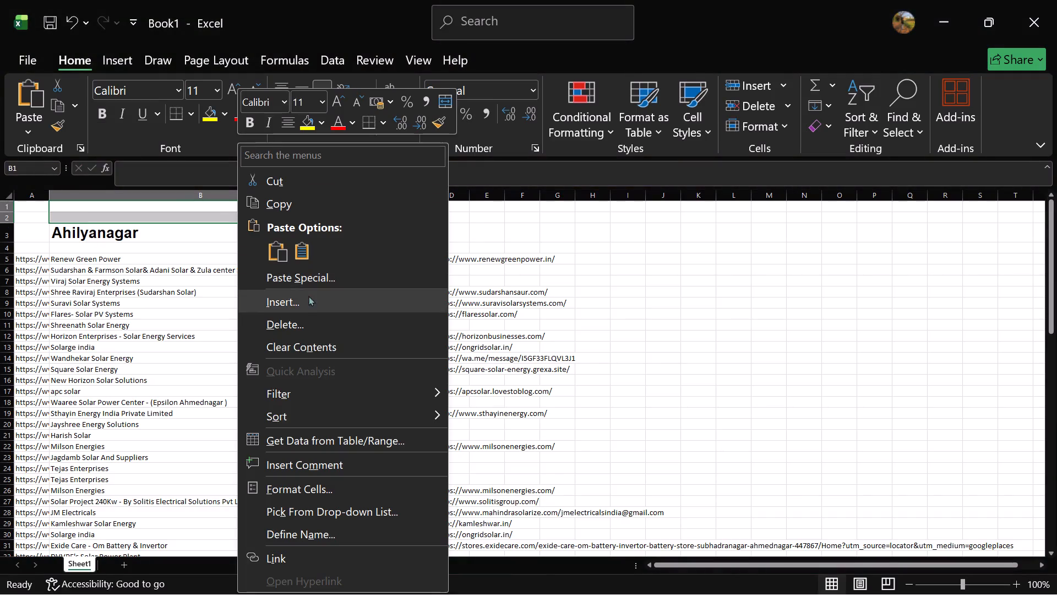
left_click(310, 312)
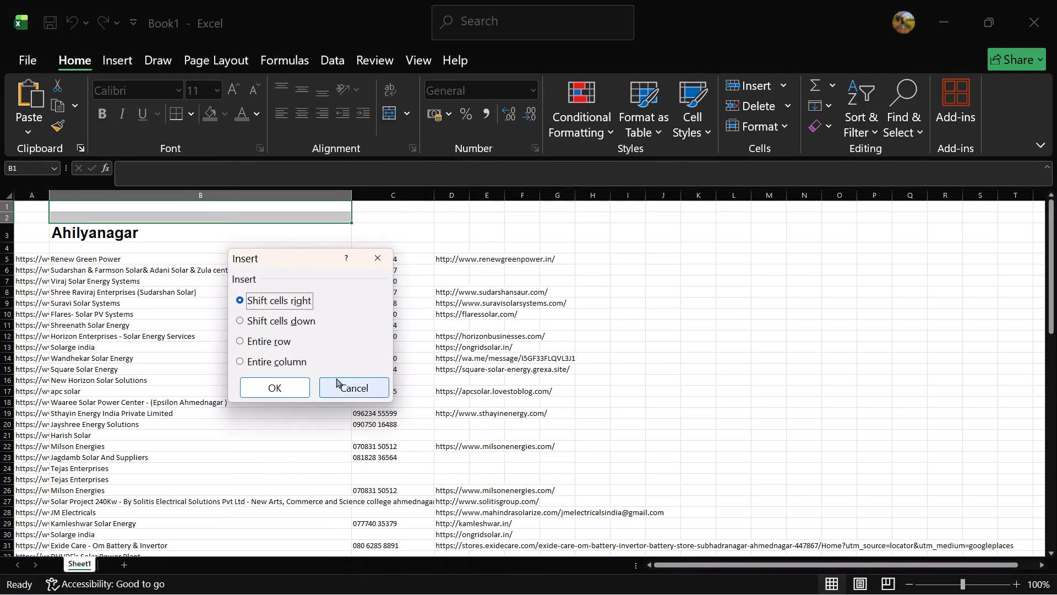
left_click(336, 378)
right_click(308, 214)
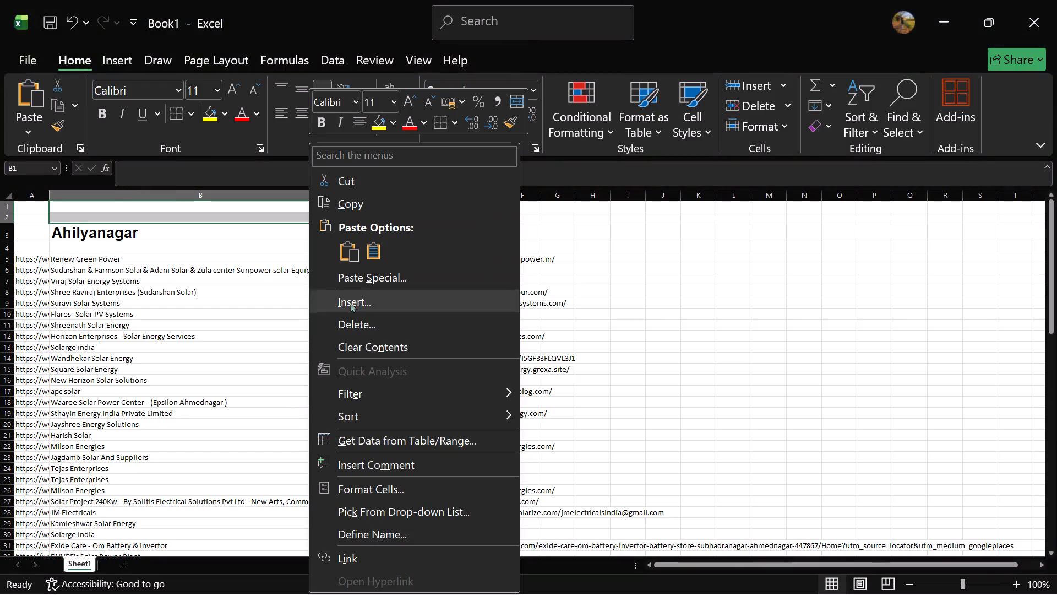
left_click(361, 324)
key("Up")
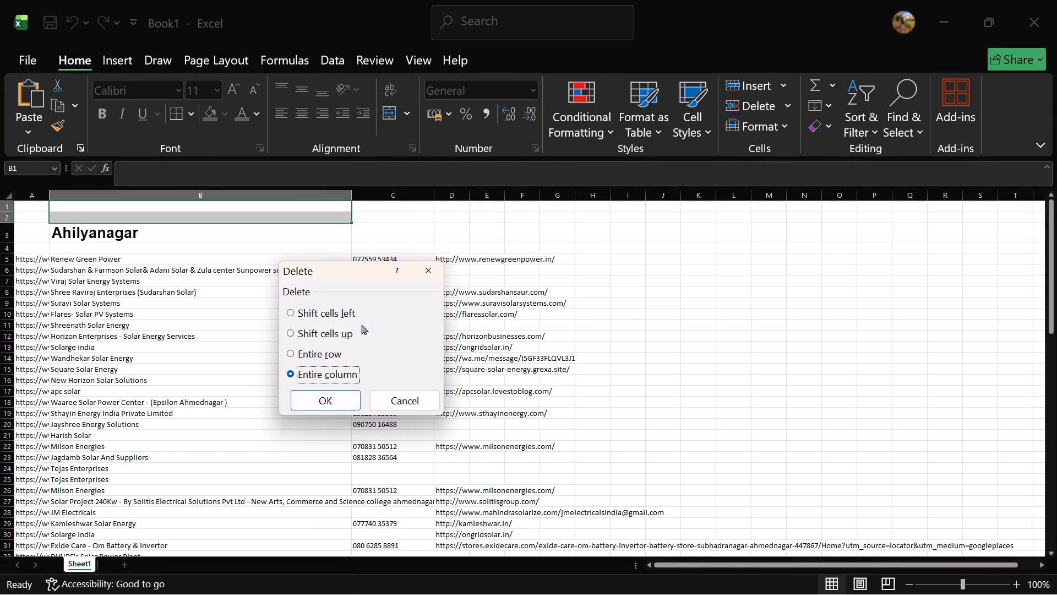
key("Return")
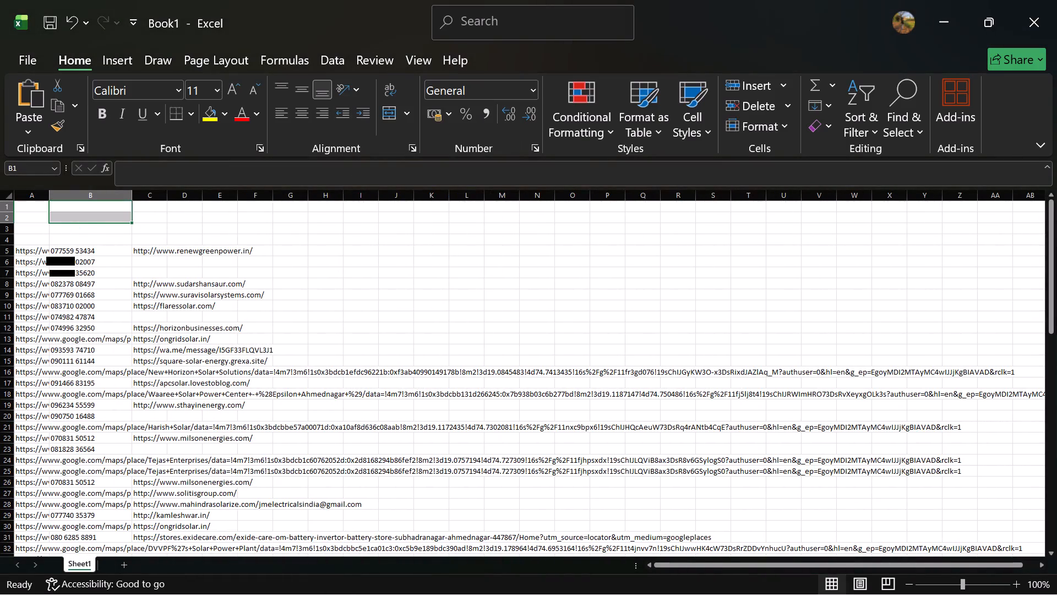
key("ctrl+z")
Delete the two entire empty rows above the Ahilyanagar heading.
right_click(254, 218)
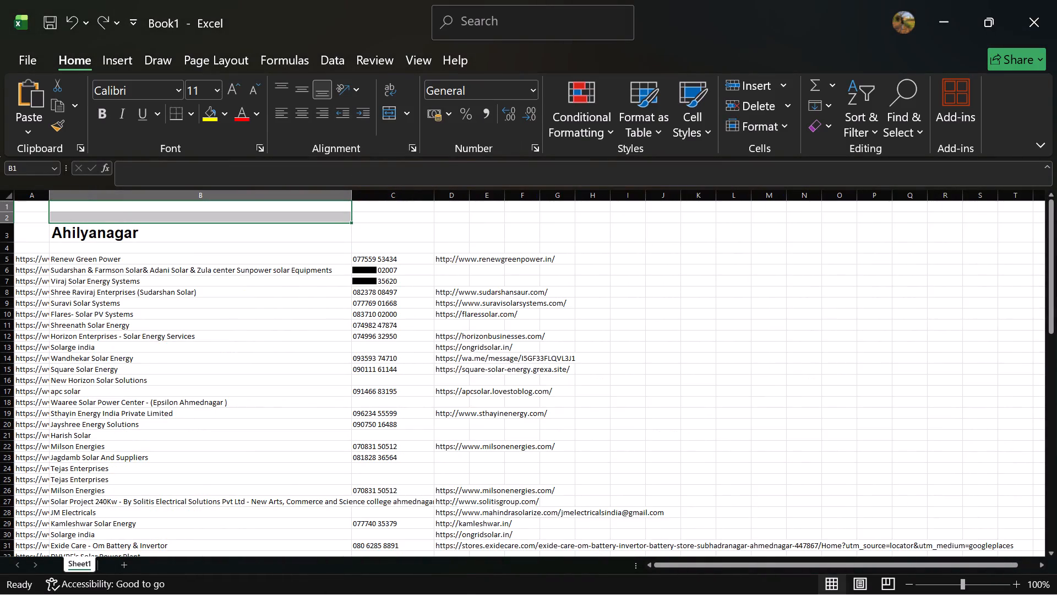
left_click(306, 321)
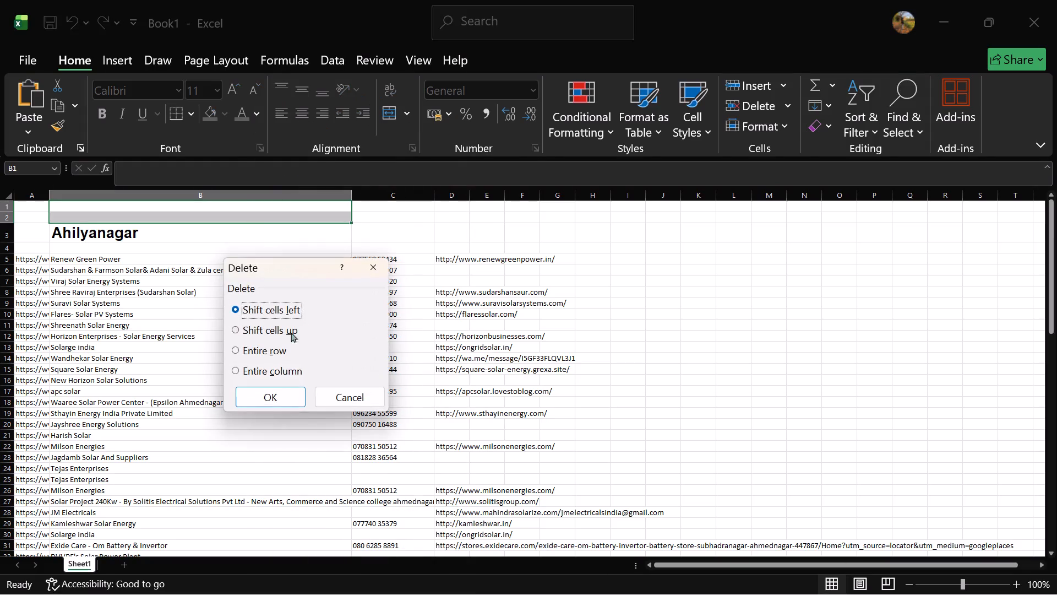
left_click(259, 347)
left_click(263, 393)
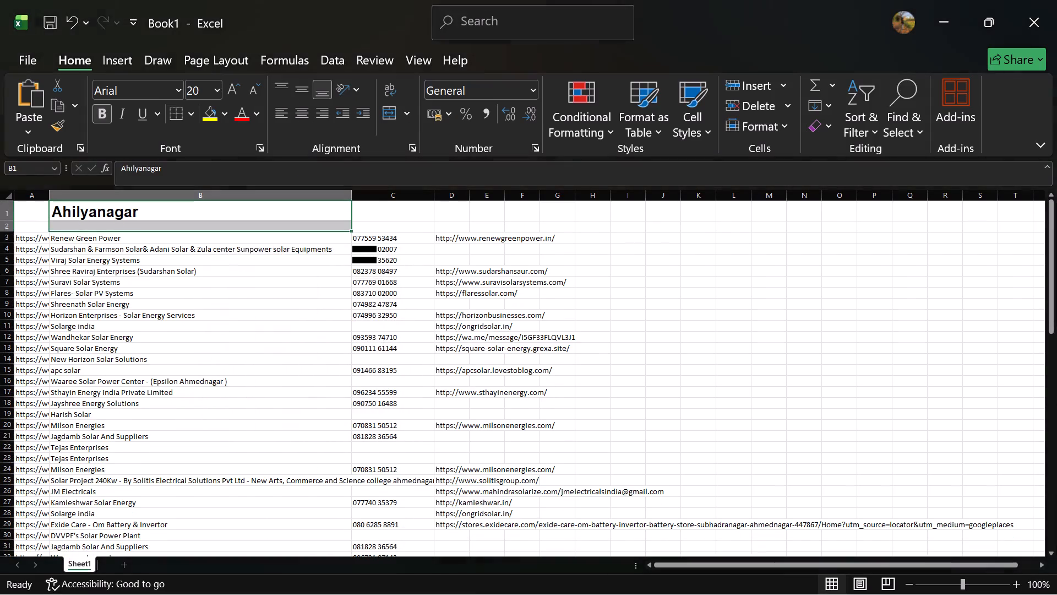
left_click(720, 300)
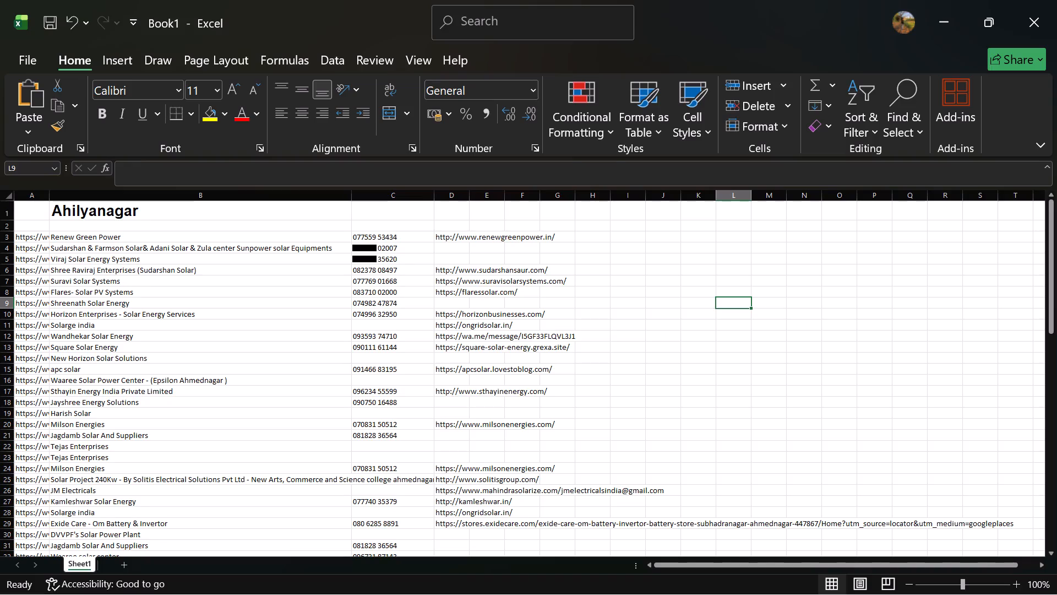
Select cell B84, in the empty area below the last Ahilyanagar entry, Horizon Enterprises.
scroll(249, 283, "down", 4)
right_click(249, 283)
scroll(249, 283, "down", 1)
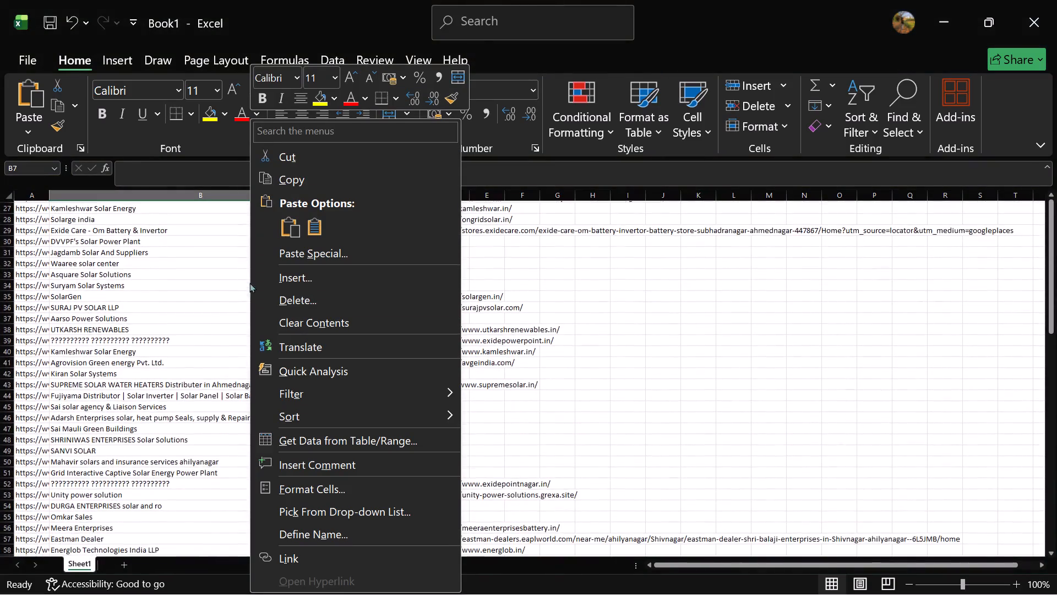
scroll(249, 283, "down", 1)
left_click(232, 432)
scroll(232, 432, "down", 5)
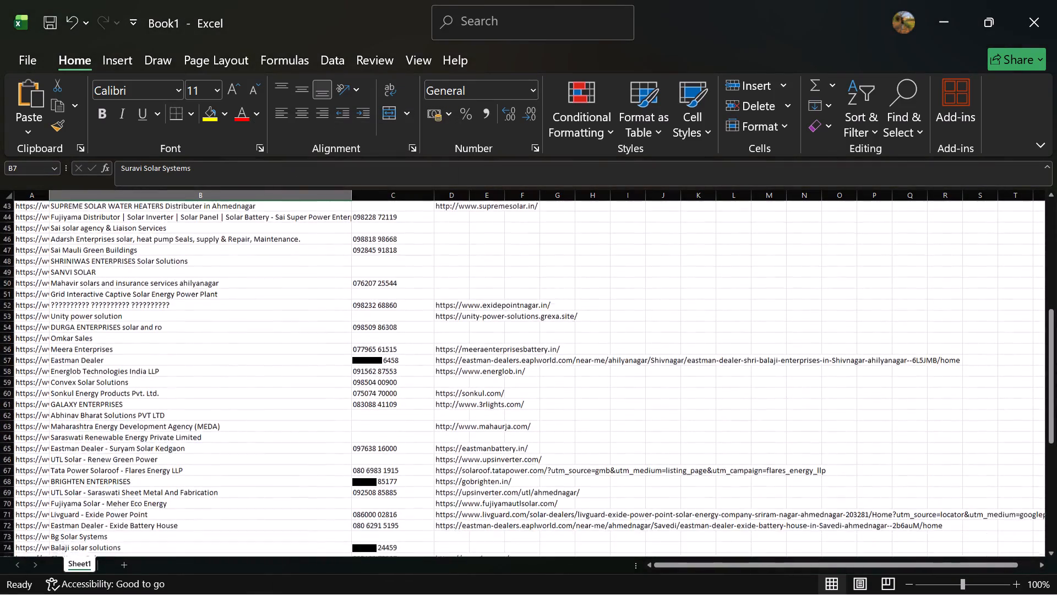
scroll(232, 432, "down", 4)
scroll(232, 432, "up", 1)
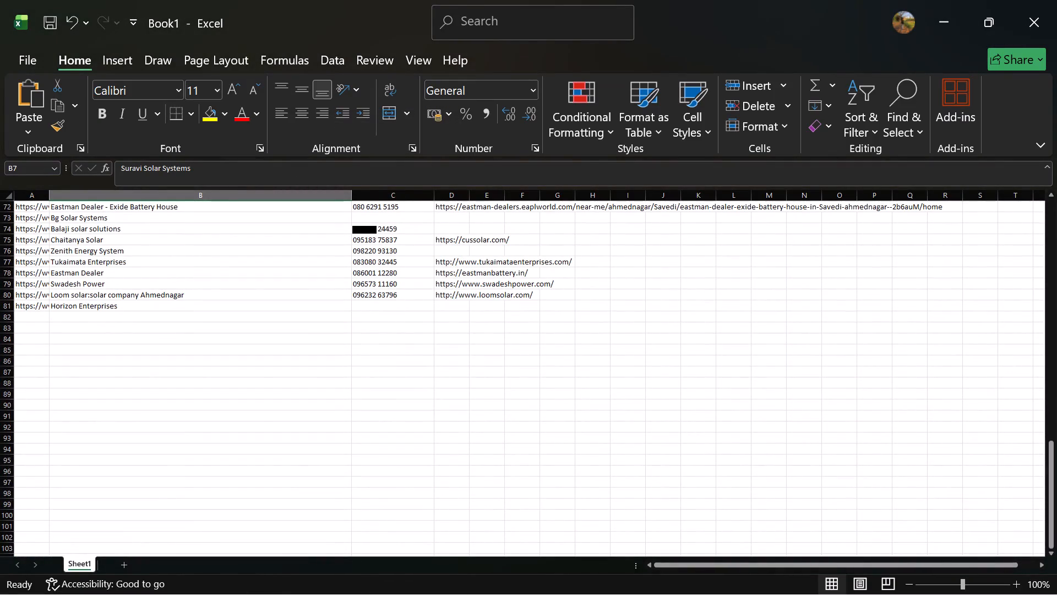
left_click(77, 339)
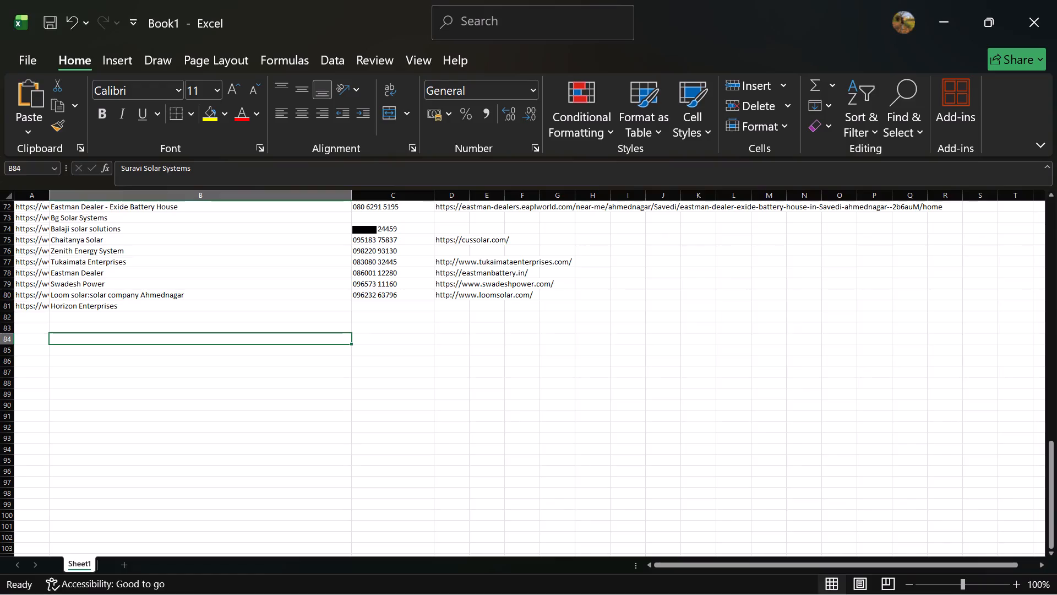
In File Explorer, open the Akola workbook from Maharashtra's Akola folder, accept recovery of its content and enable editing.
key("alt+Tab")
key("alt+Tab")
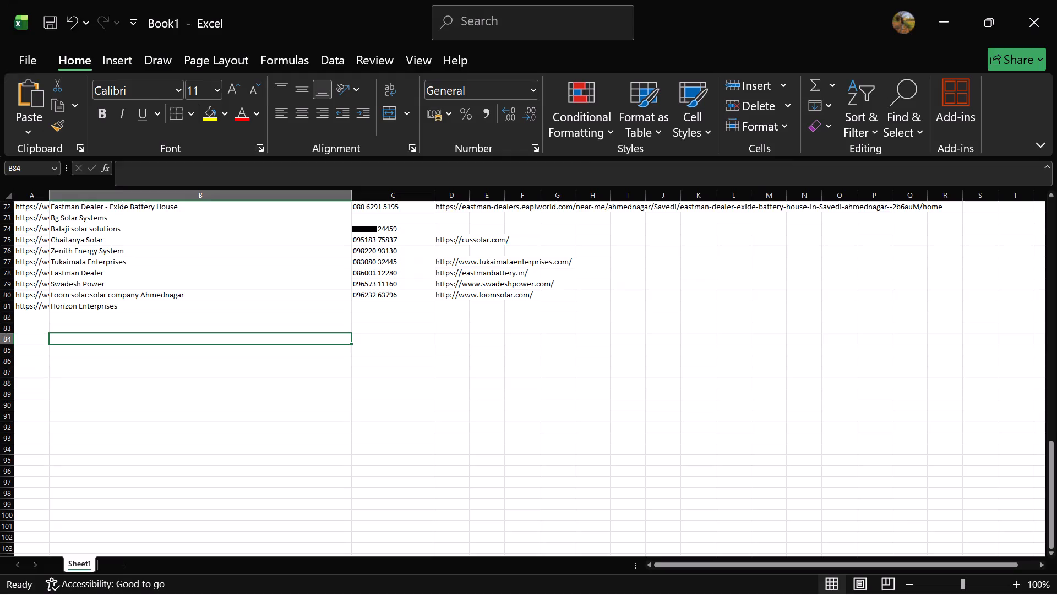
key("alt+Tab")
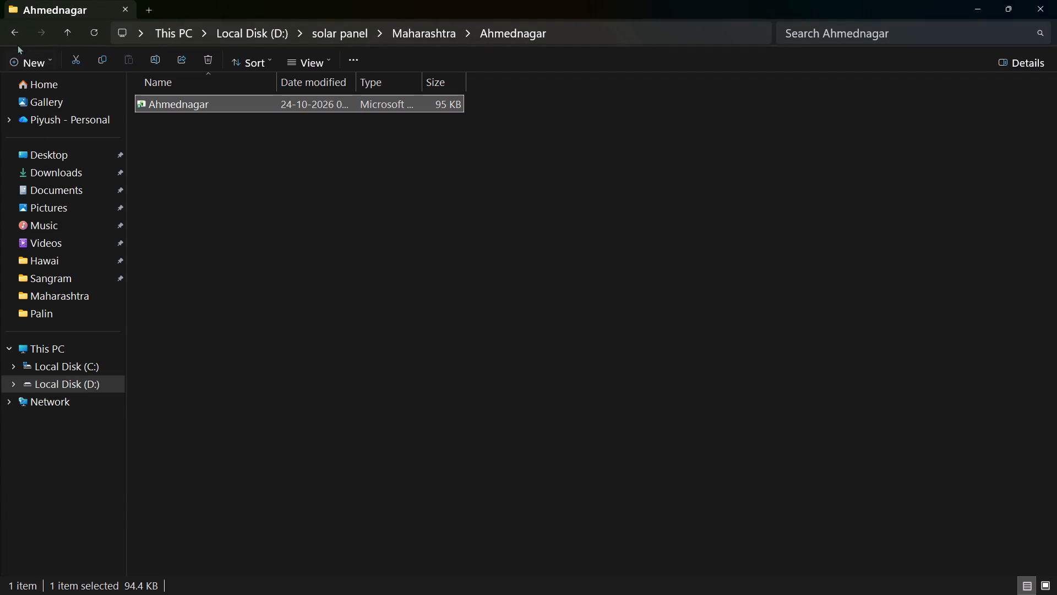
left_click(12, 30)
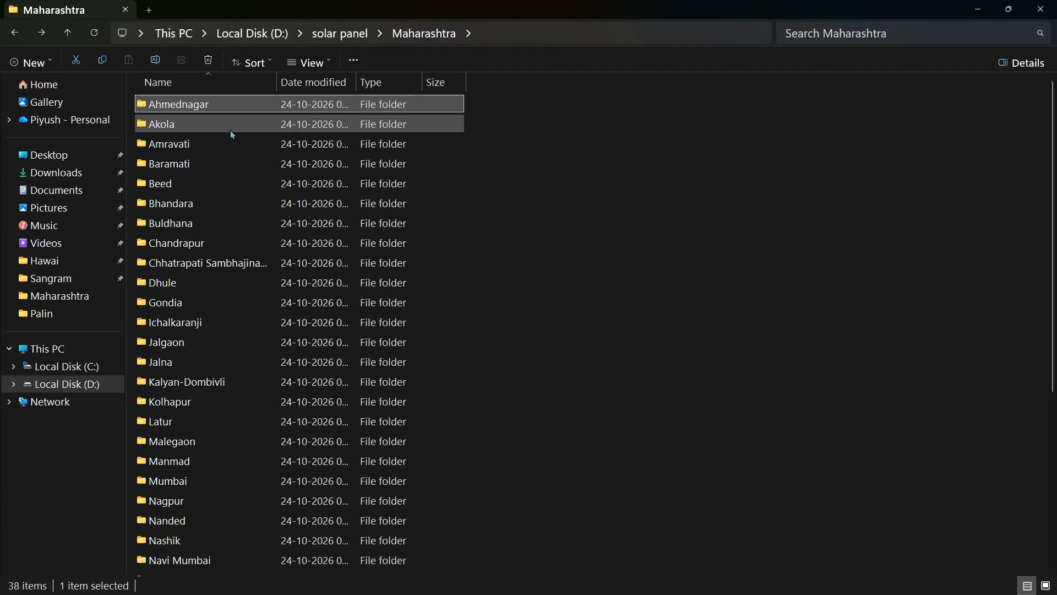
double_click(230, 129)
double_click(242, 110)
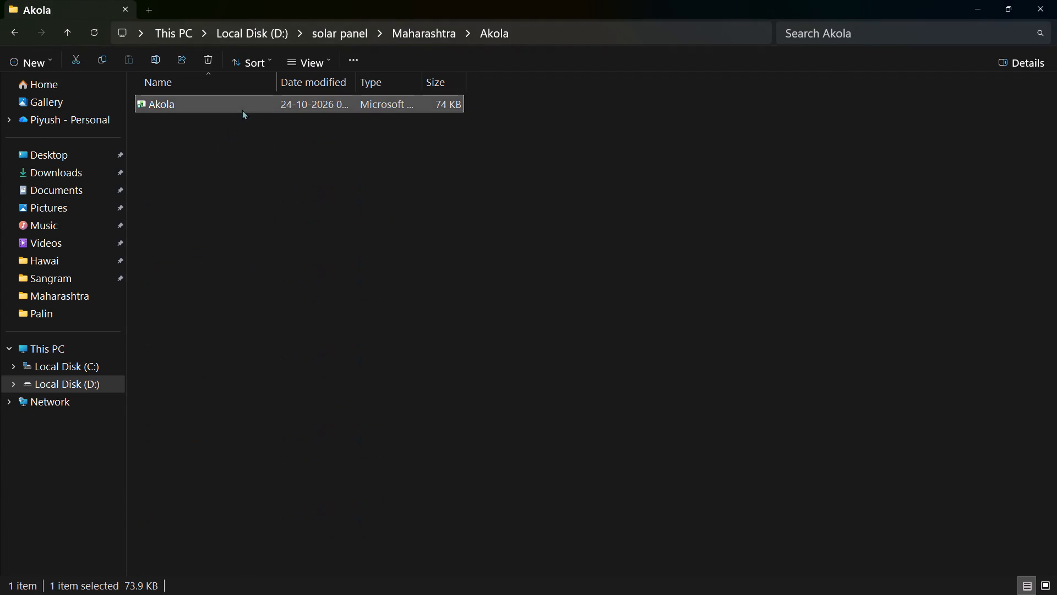
key("Left")
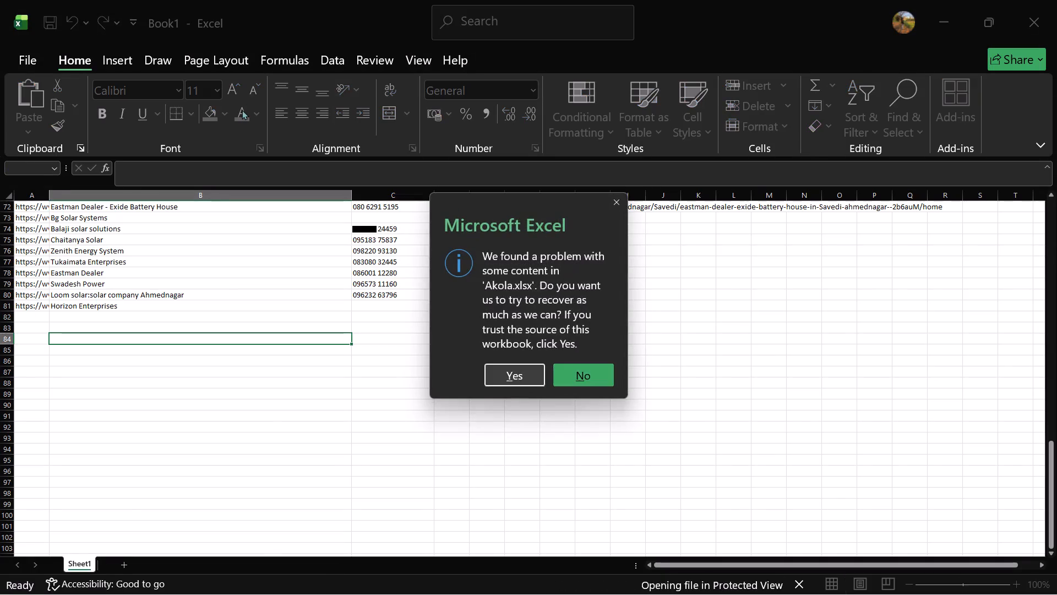
key("Return")
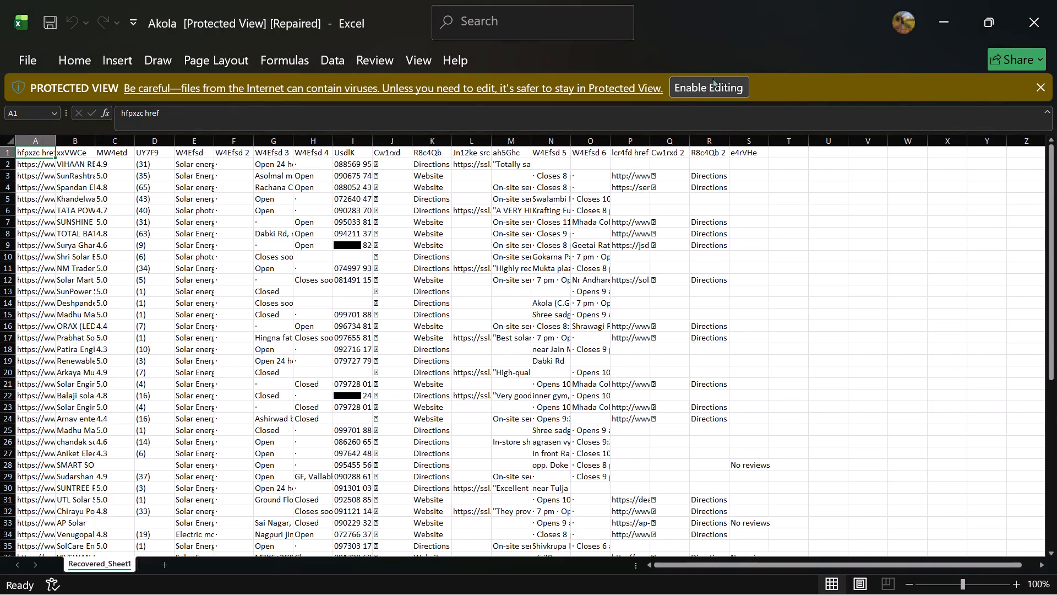
left_click(721, 80)
key("Return")
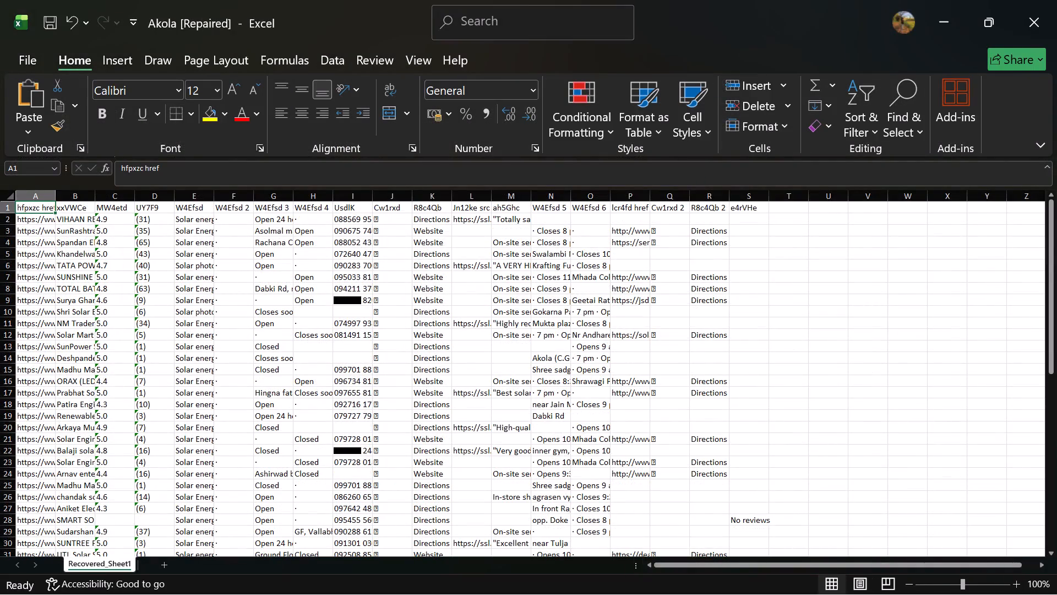
Delete entire columns Q to T, from Cw1rxd 2 through e4rVHe and the empty column beside it.
left_click_drag(664, 207, 782, 501)
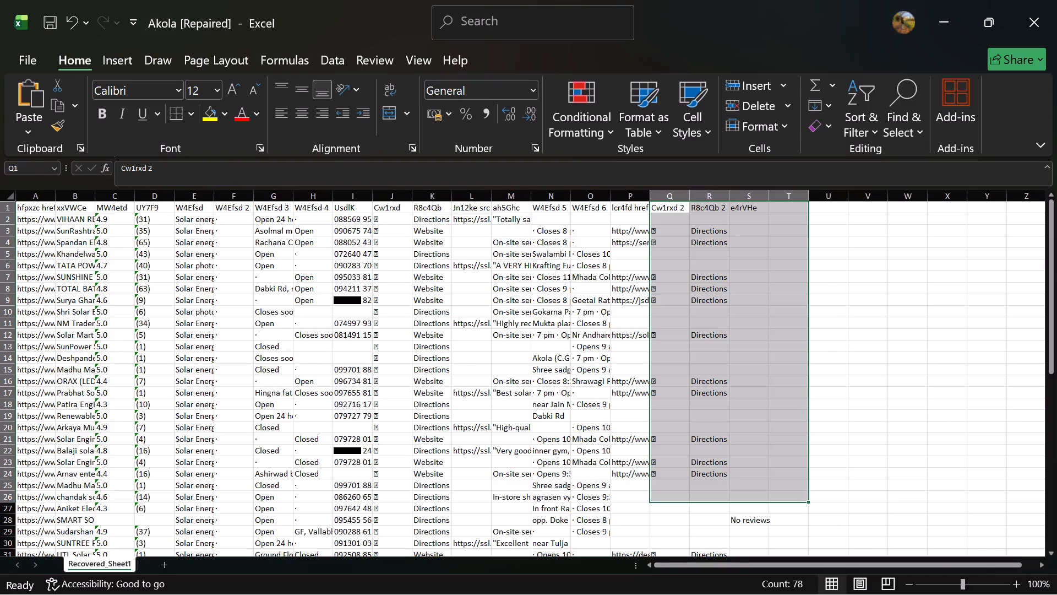
right_click(729, 349)
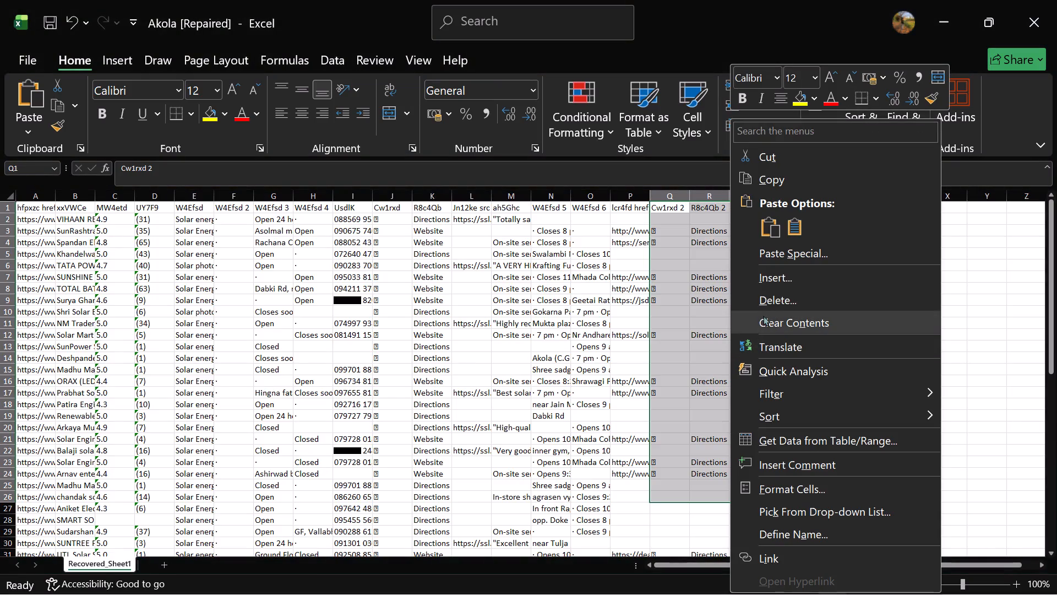
left_click(785, 299)
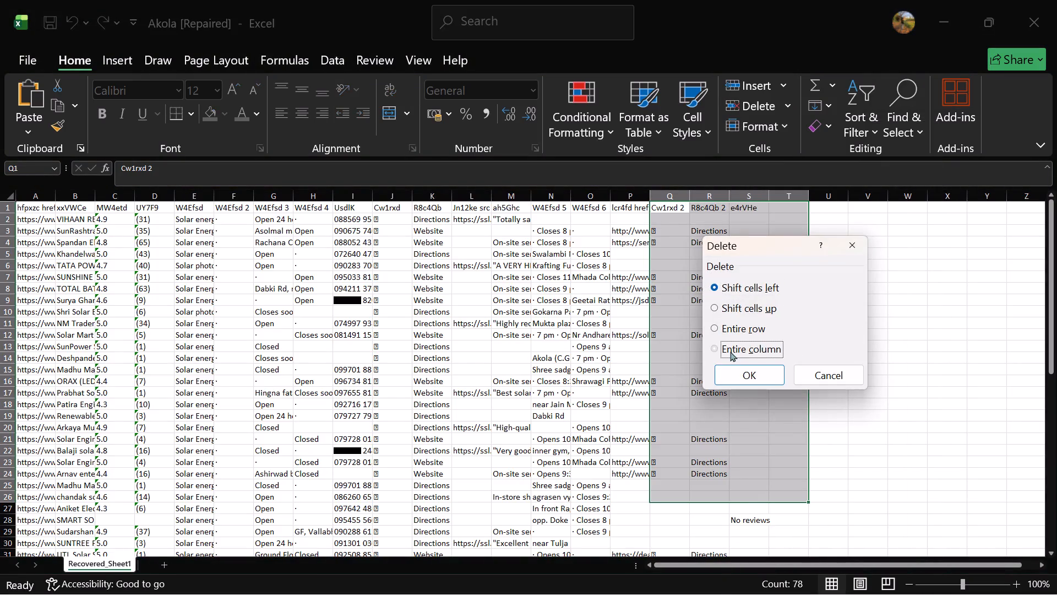
left_click(730, 351)
left_click(737, 370)
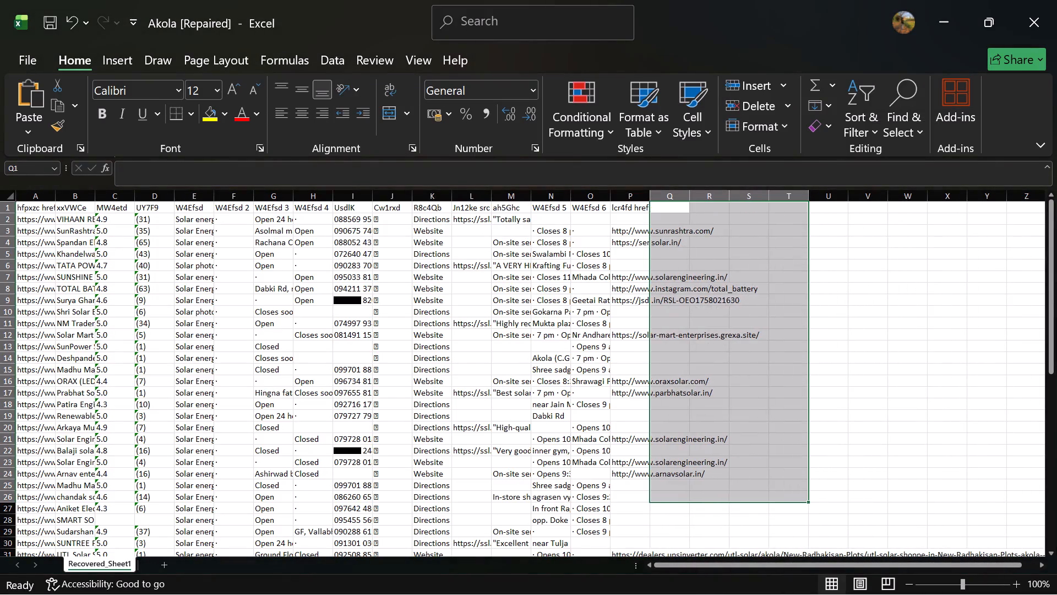
left_click(839, 292)
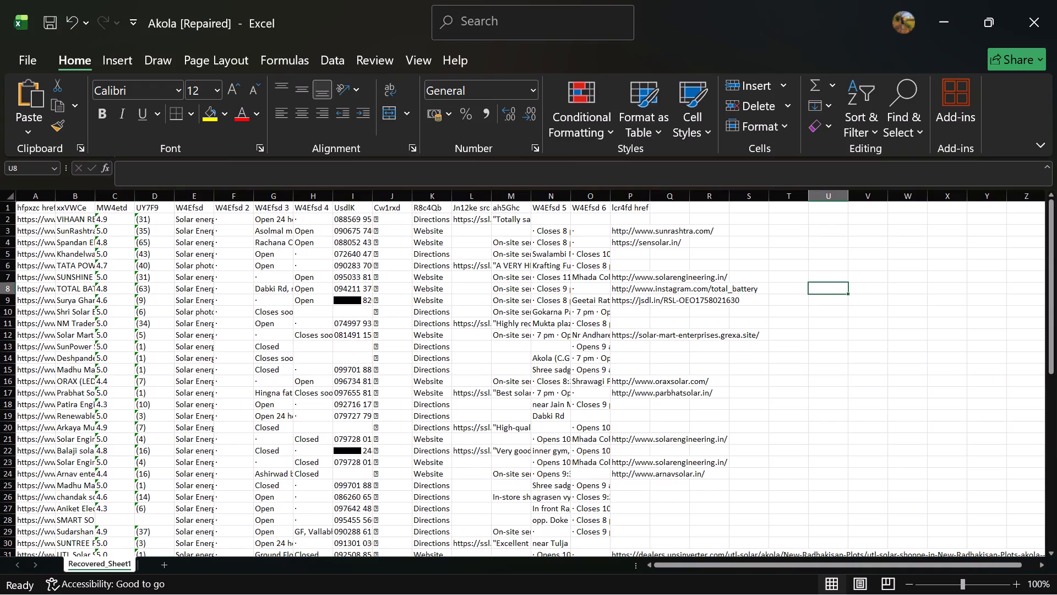
Delete entire columns J to O, from Cw1rxd through W4Efsd 6, so the website links follow the phone numbers.
left_click_drag(392, 208, 577, 278)
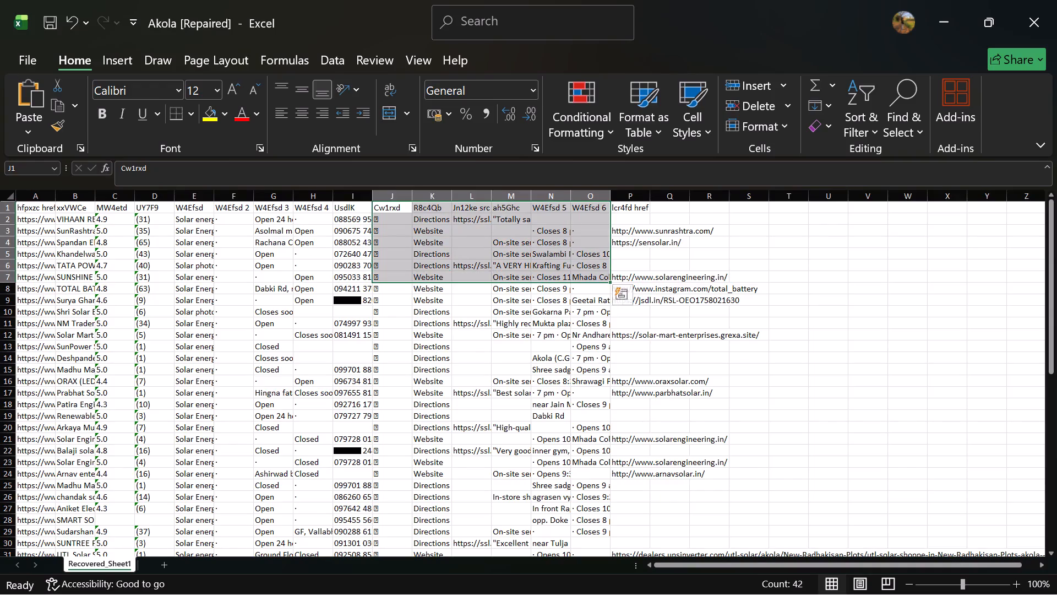
right_click(544, 248)
left_click(582, 298)
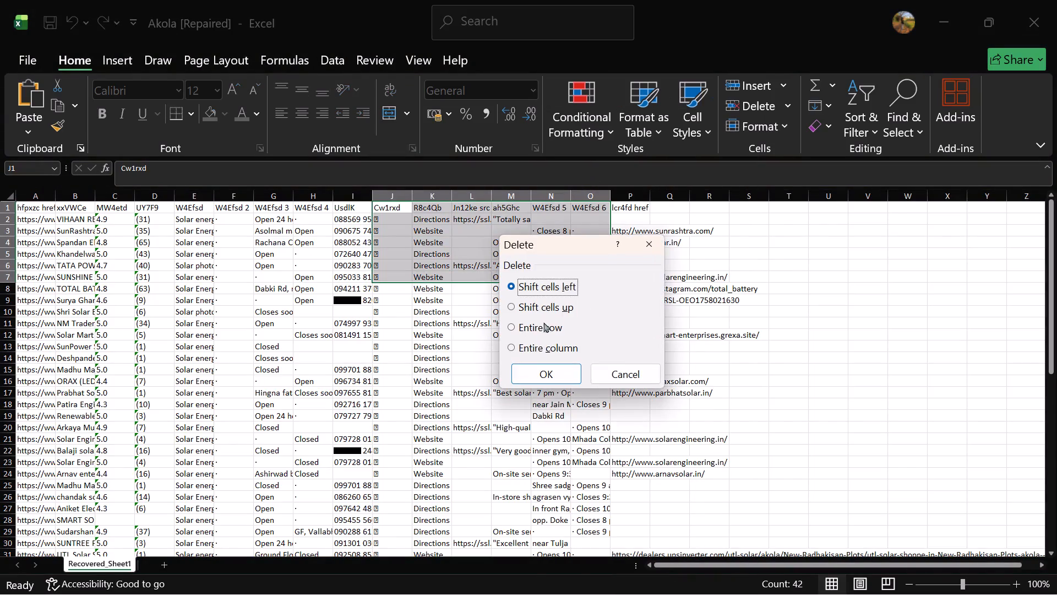
left_click(530, 348)
left_click(528, 373)
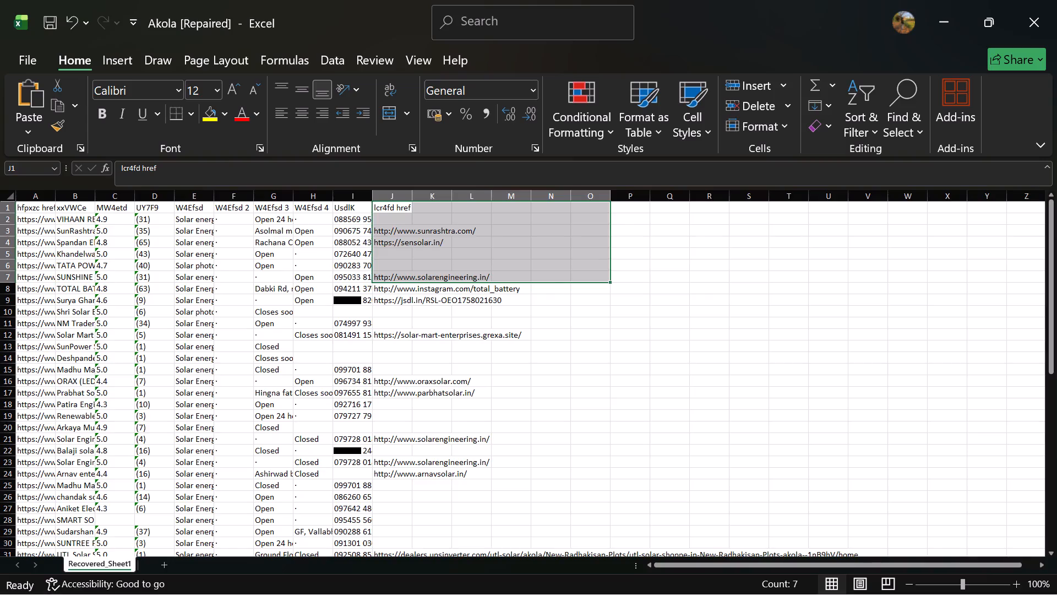
Clear the scraped header labels in cells A1:J1.
left_click_drag(48, 207, 404, 185)
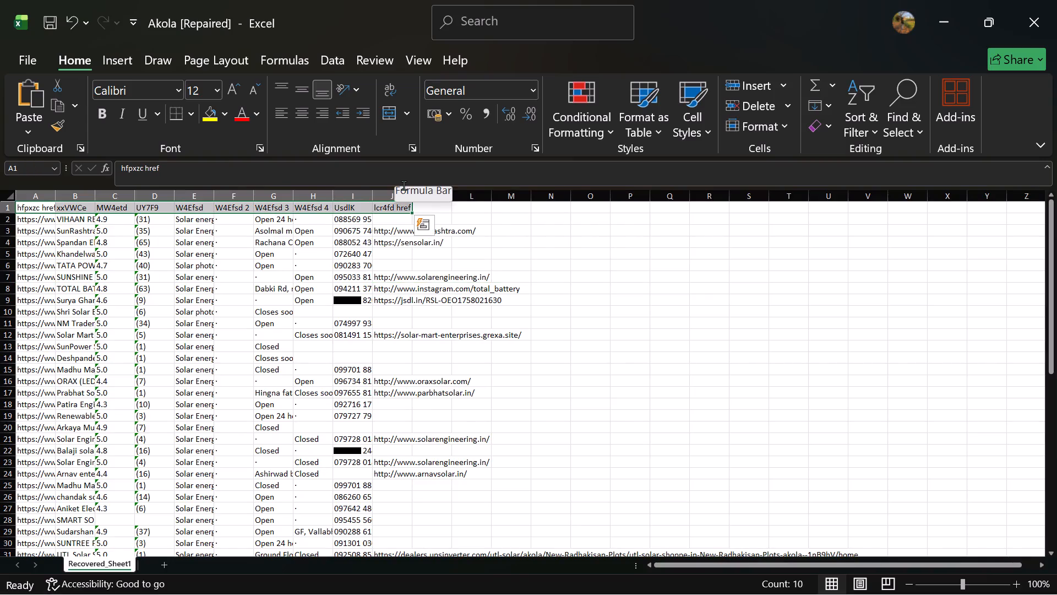
key("Delete")
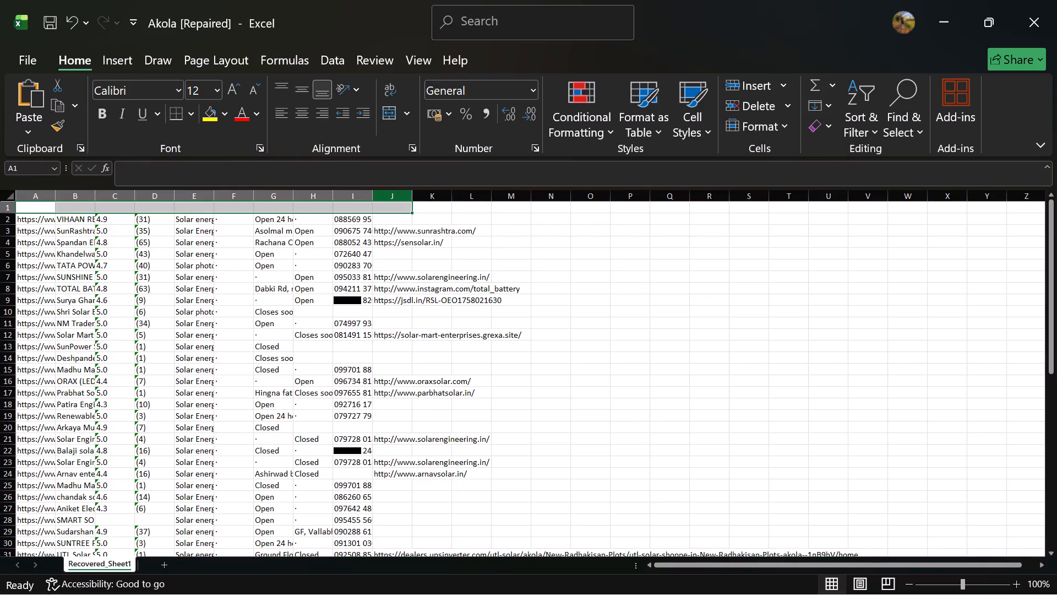
Delete entire columns C to H, which hold the ratings, review counts, categories, addresses and opening status.
left_click_drag(112, 220, 316, 256)
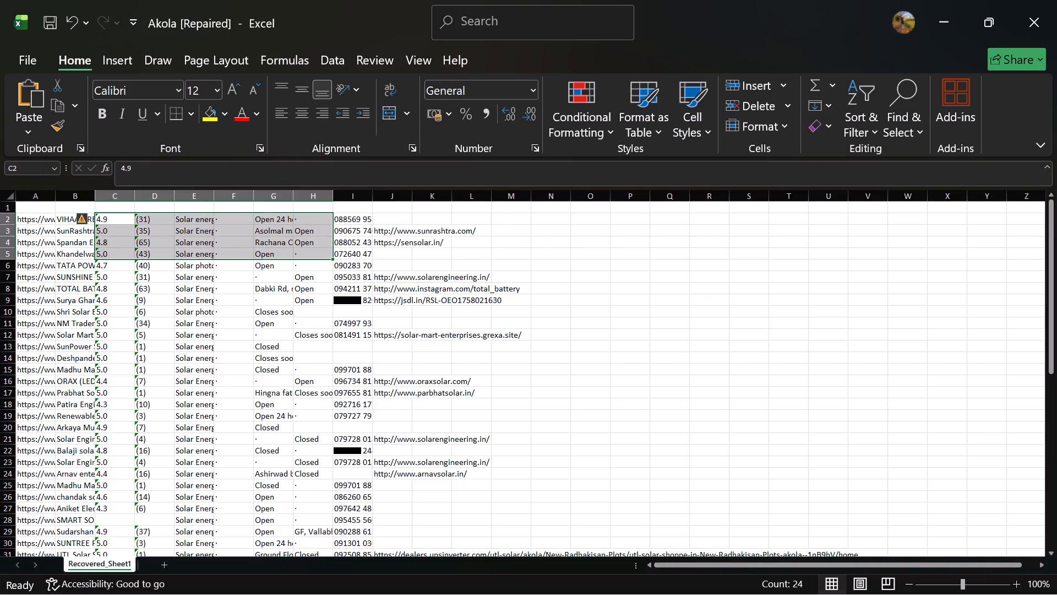
right_click(297, 240)
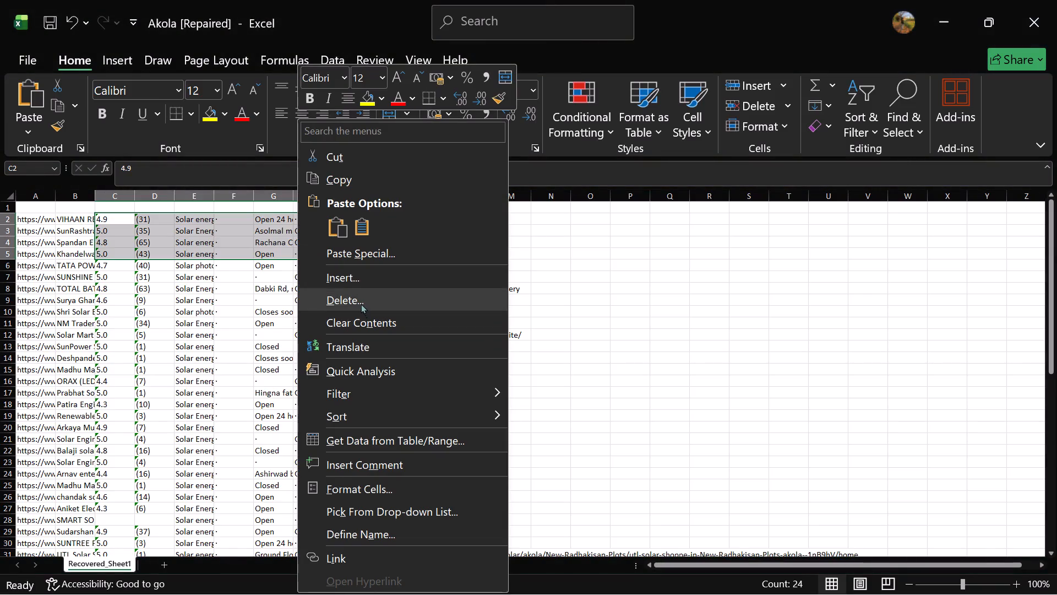
left_click(361, 304)
key("Up")
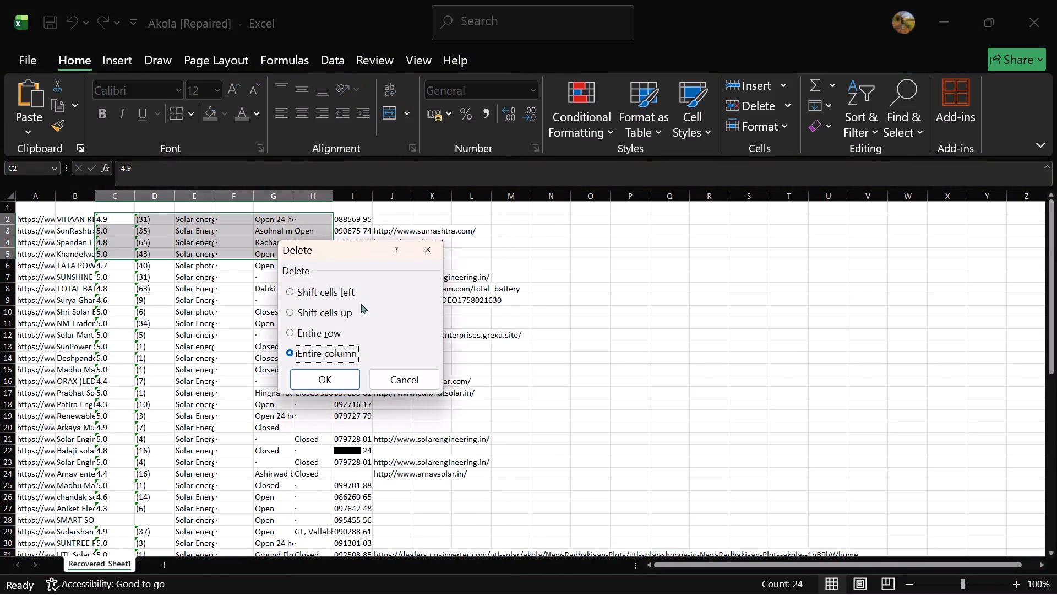
key("Return")
left_click(433, 337)
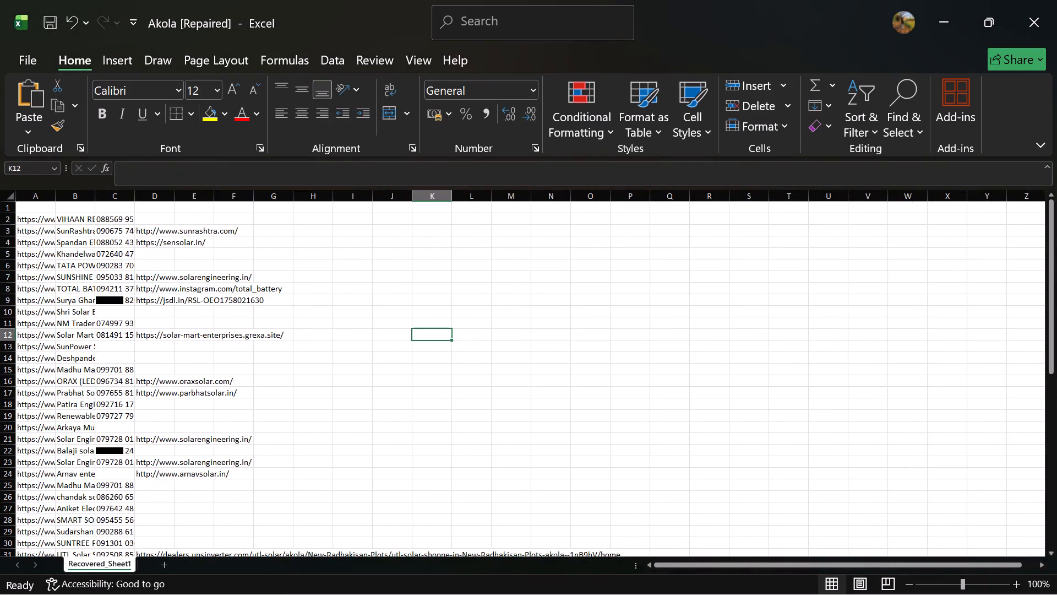
Copy the whole cleaned Akola sheet.
key("ctrl+a")
key("ctrl+c")
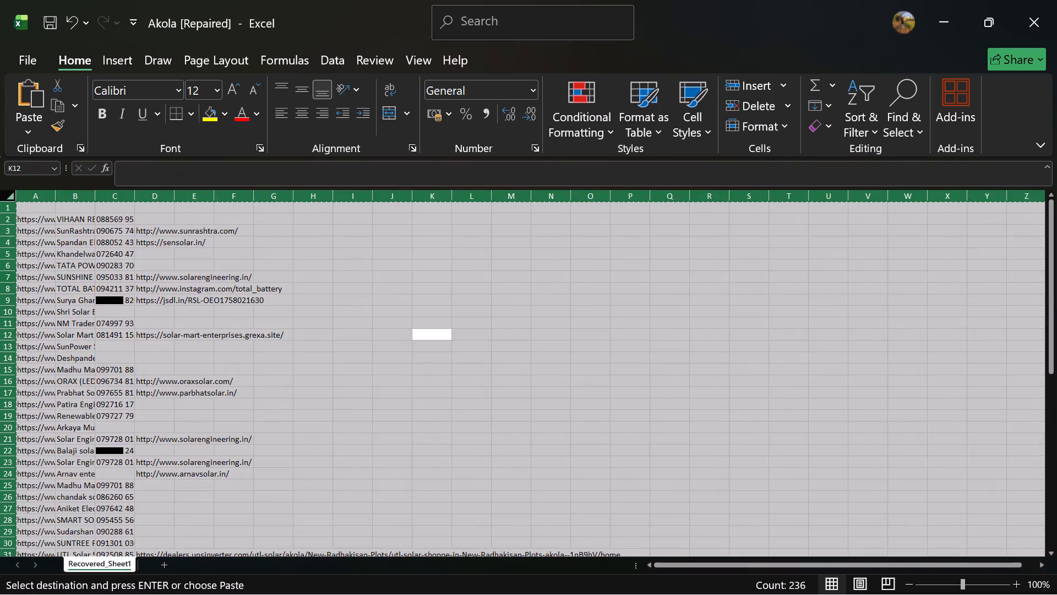
Close the Akola workbook, saving the changes as Akola in the same folder and replacing the existing file.
left_click(1056, 0)
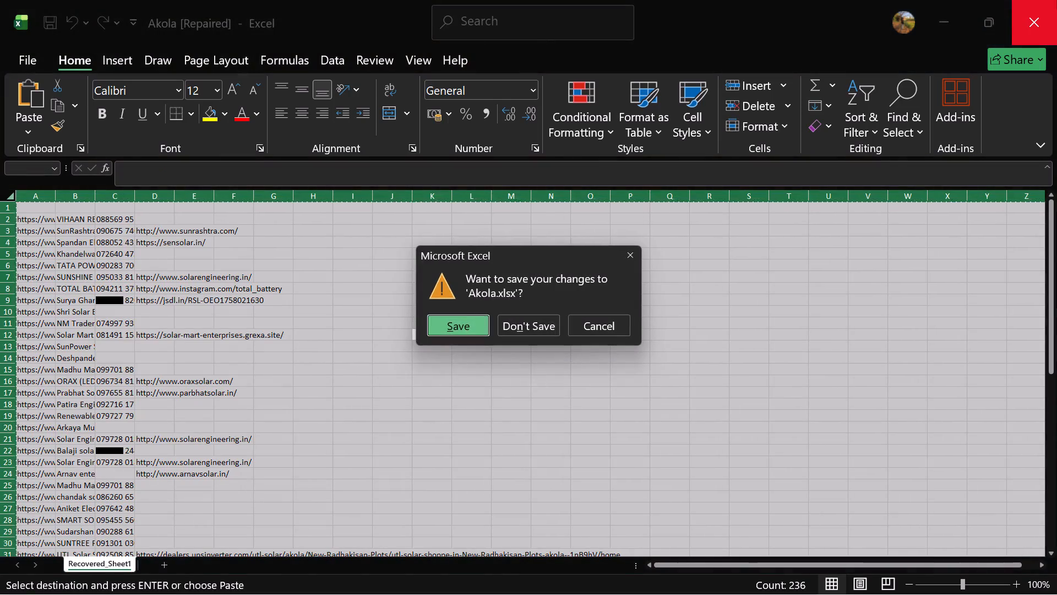
key("Return")
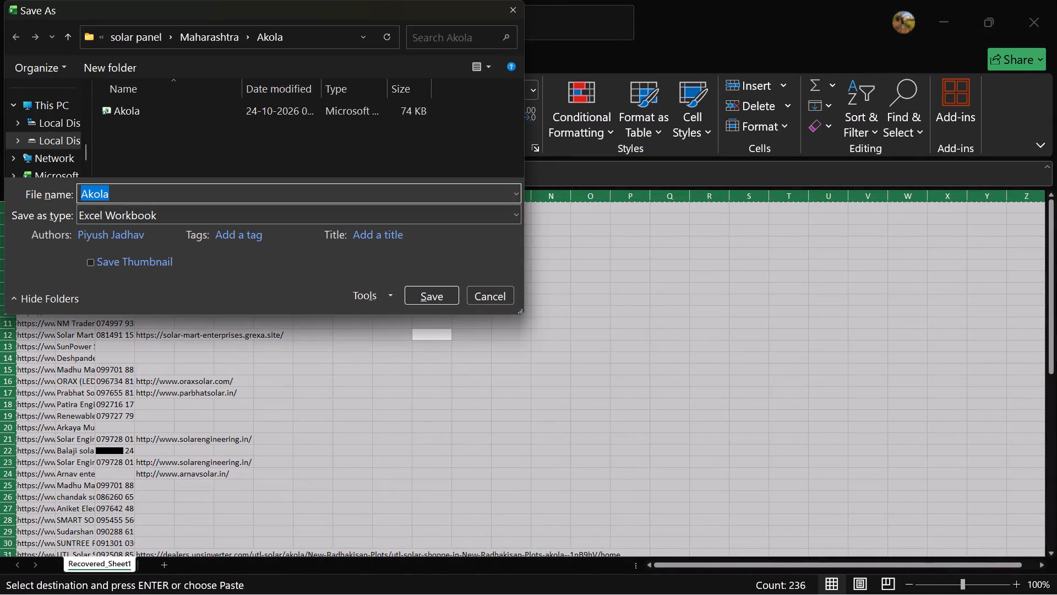
key("Return")
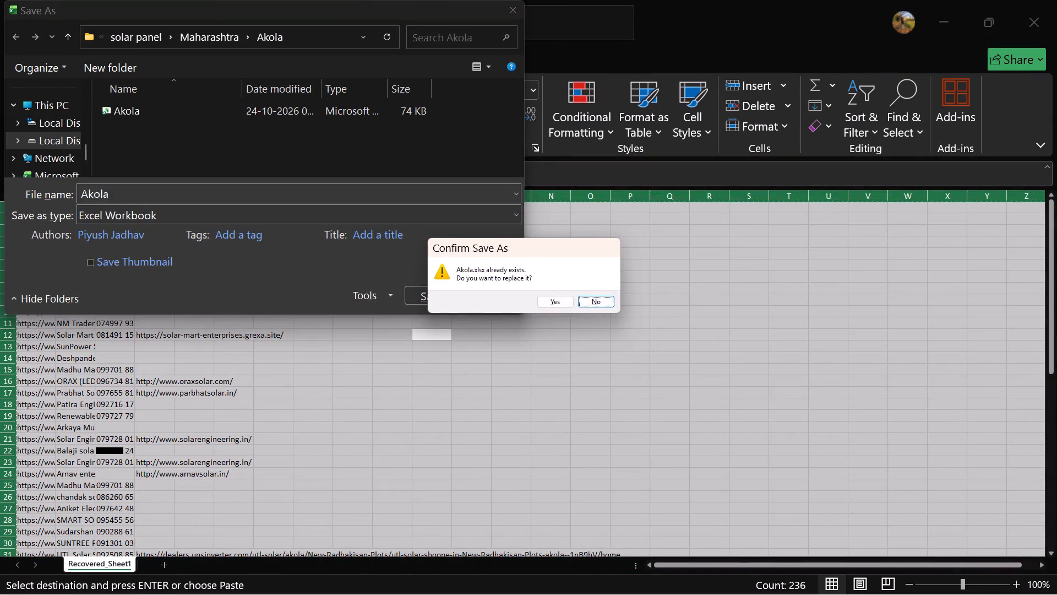
key("Left")
key("Return")
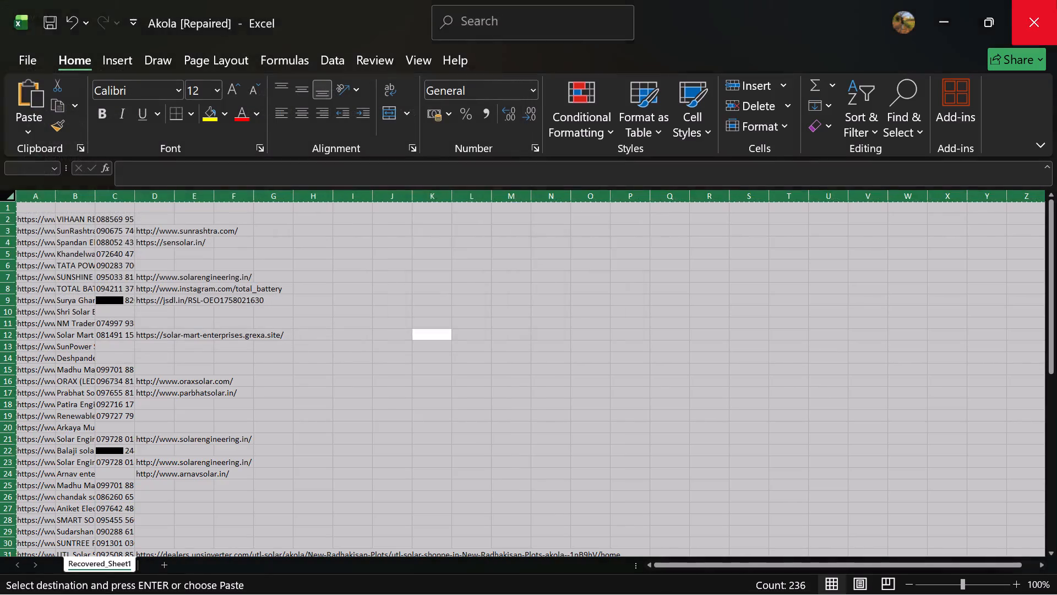
key("Return")
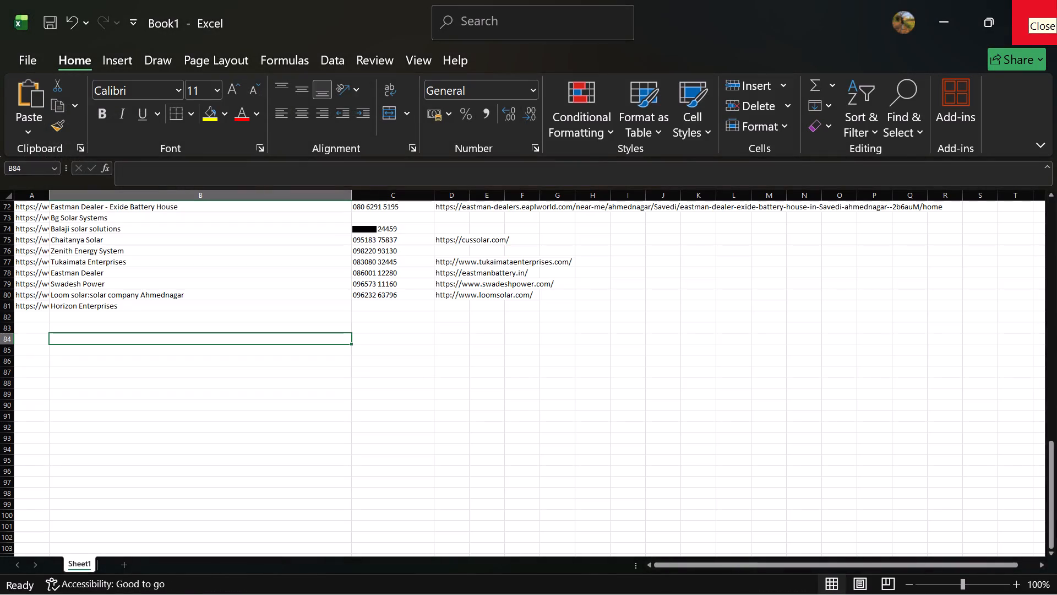
Enter the heading Akola in cell B84 of Book1 and format it as bold at size 20.
key("shift+a")
type("kola")
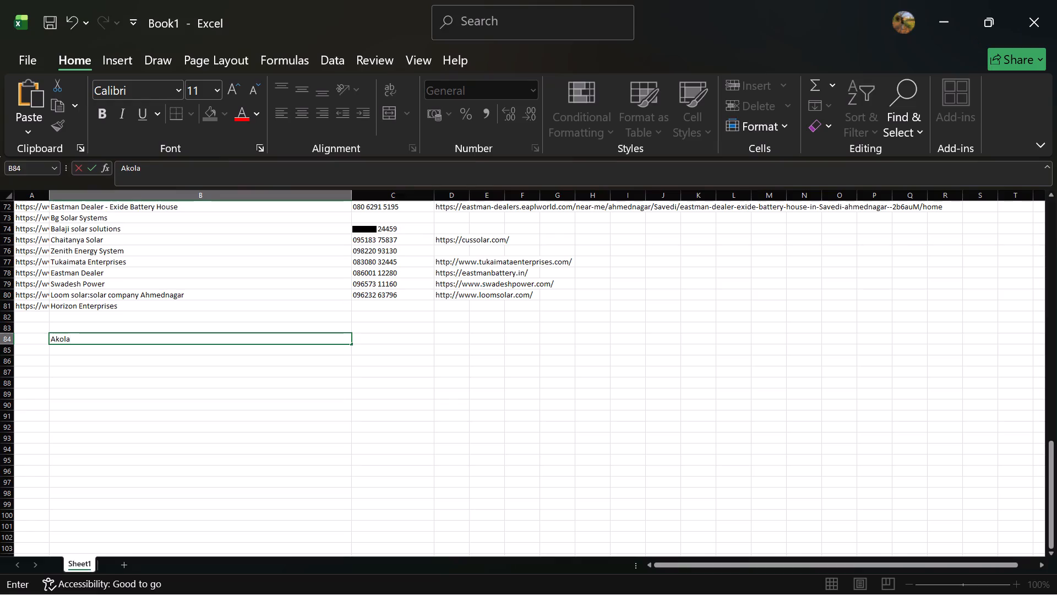
left_click_drag(83, 339, 47, 344)
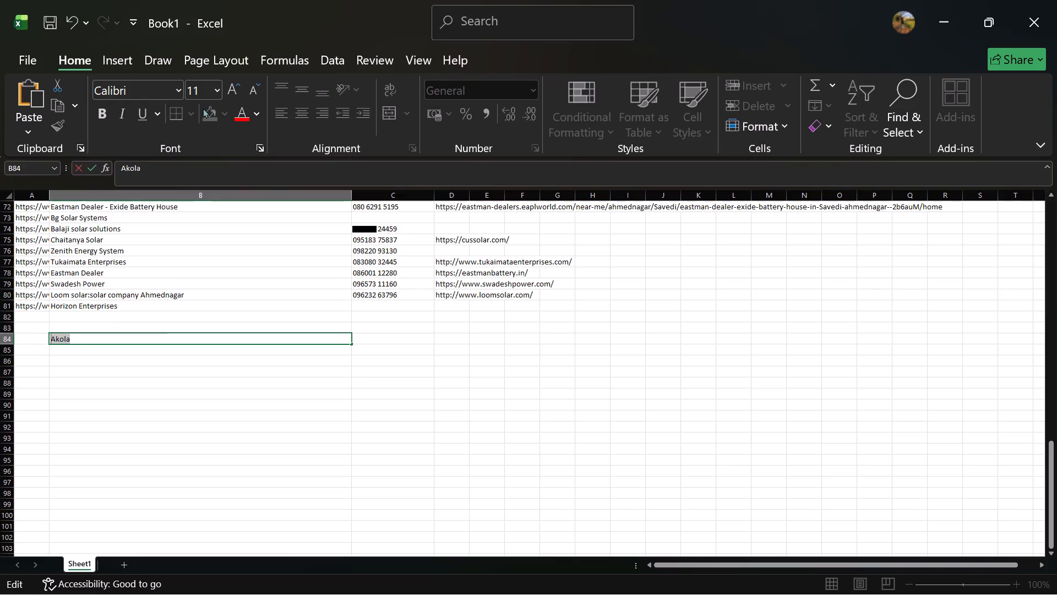
left_click(217, 86)
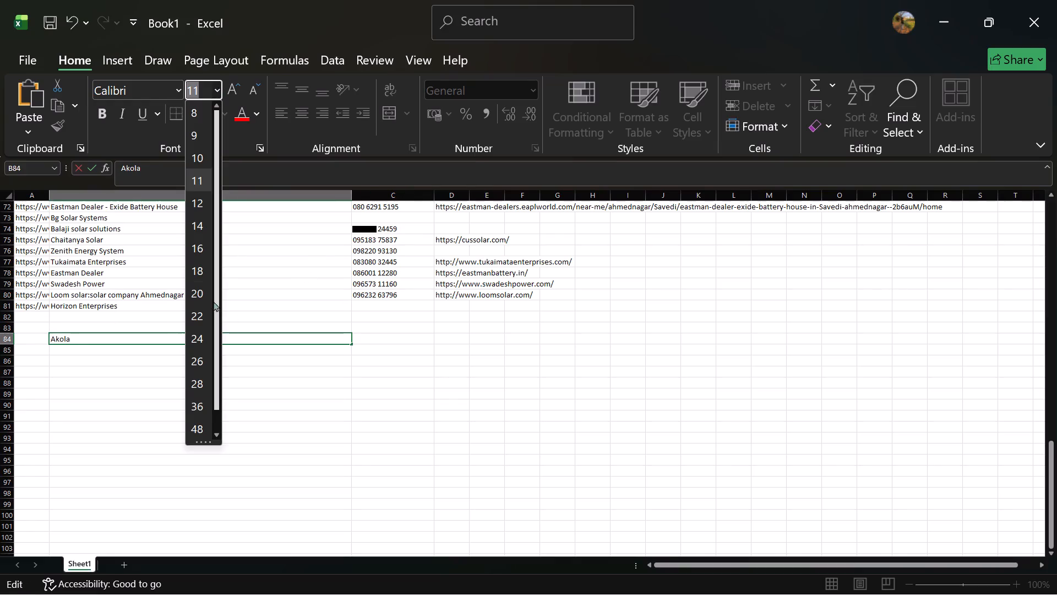
left_click(201, 292)
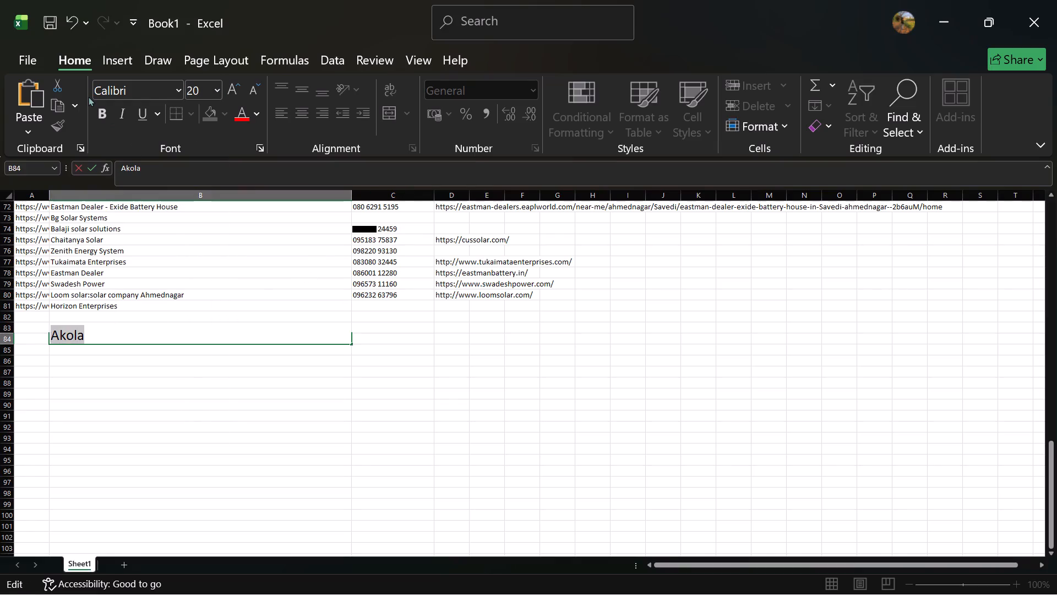
left_click(97, 110)
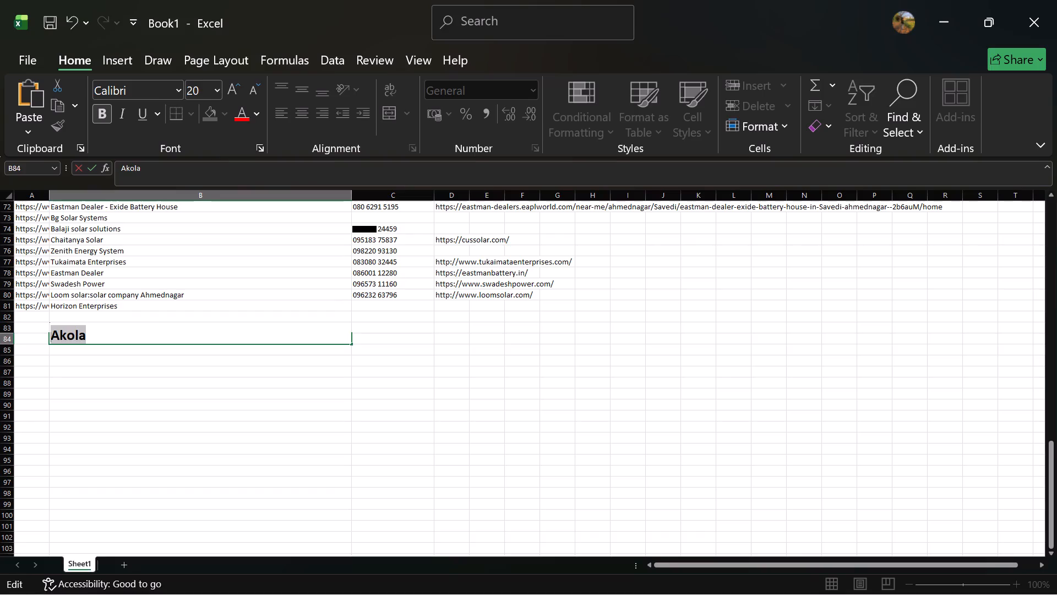
left_click(132, 366)
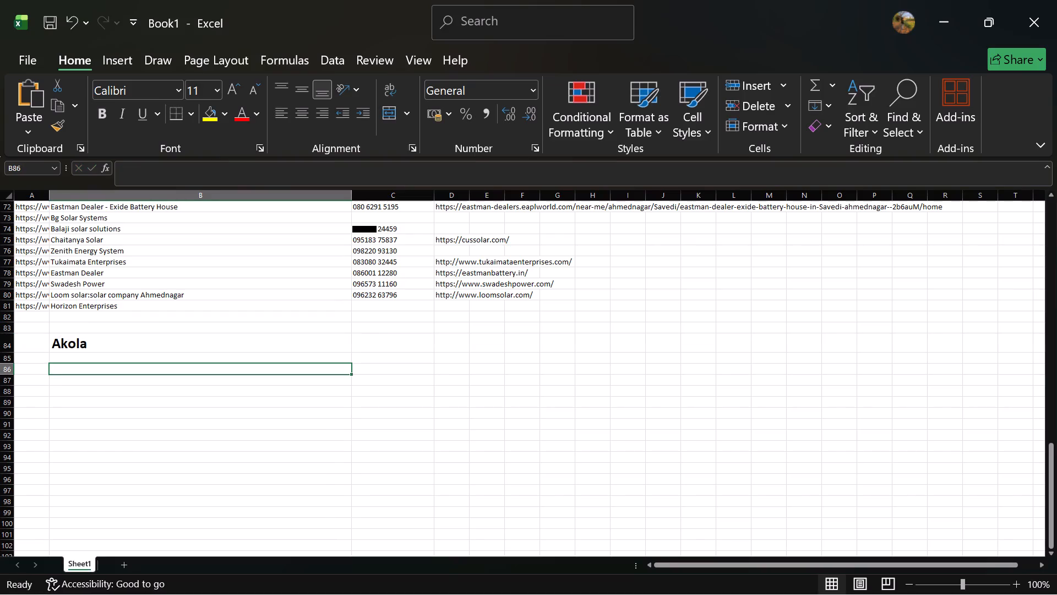
Paste the copied Akola data below its heading, starting at cell A86.
left_click(42, 370)
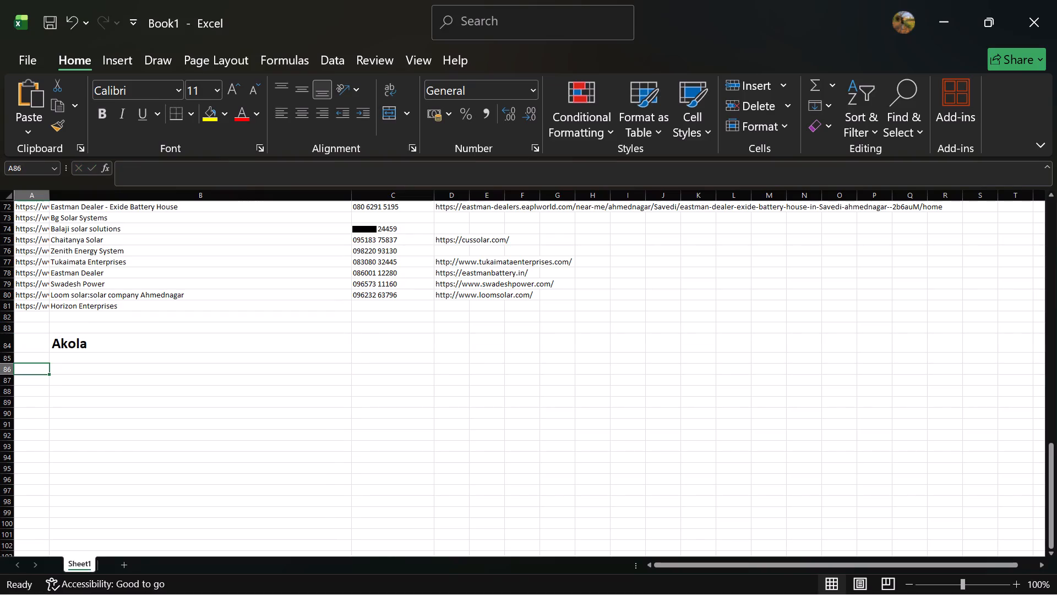
key("ctrl+v")
left_click(231, 326)
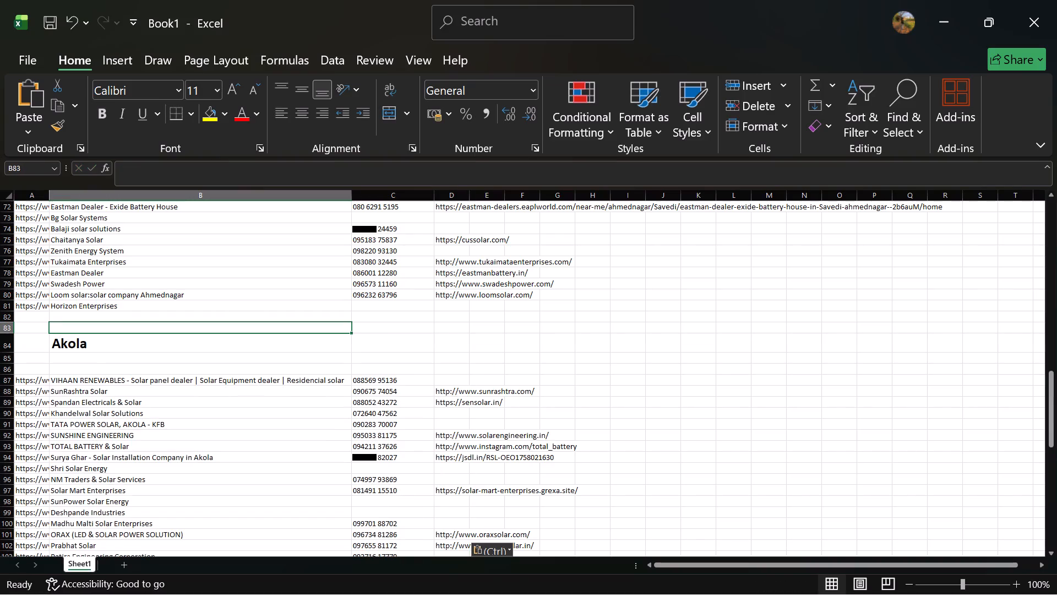
Delete the entire blank row 85 directly below the Akola heading in Book1.
left_click(85, 359)
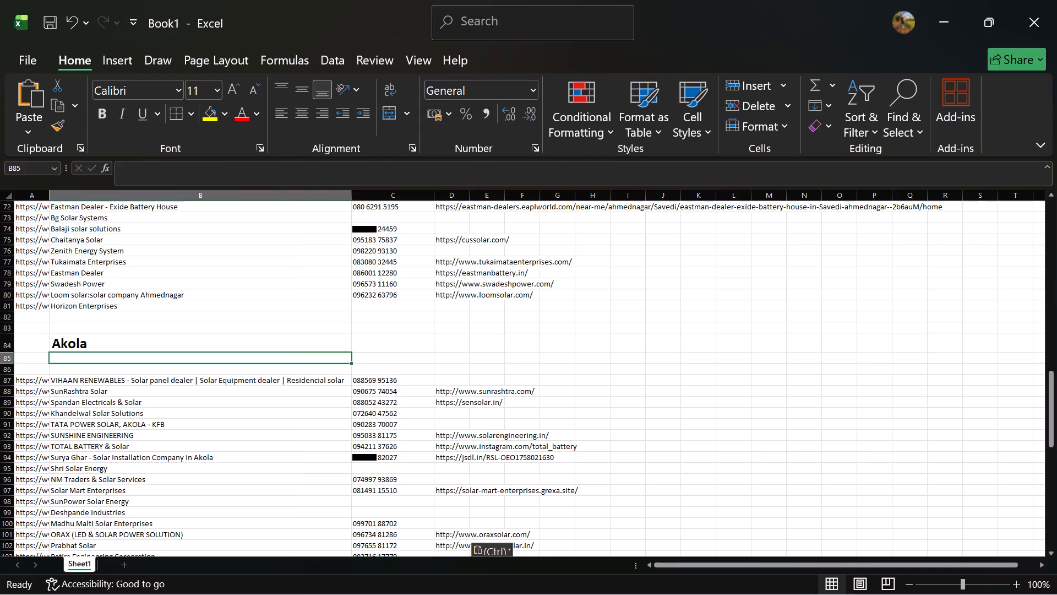
right_click(85, 359)
left_click(157, 322)
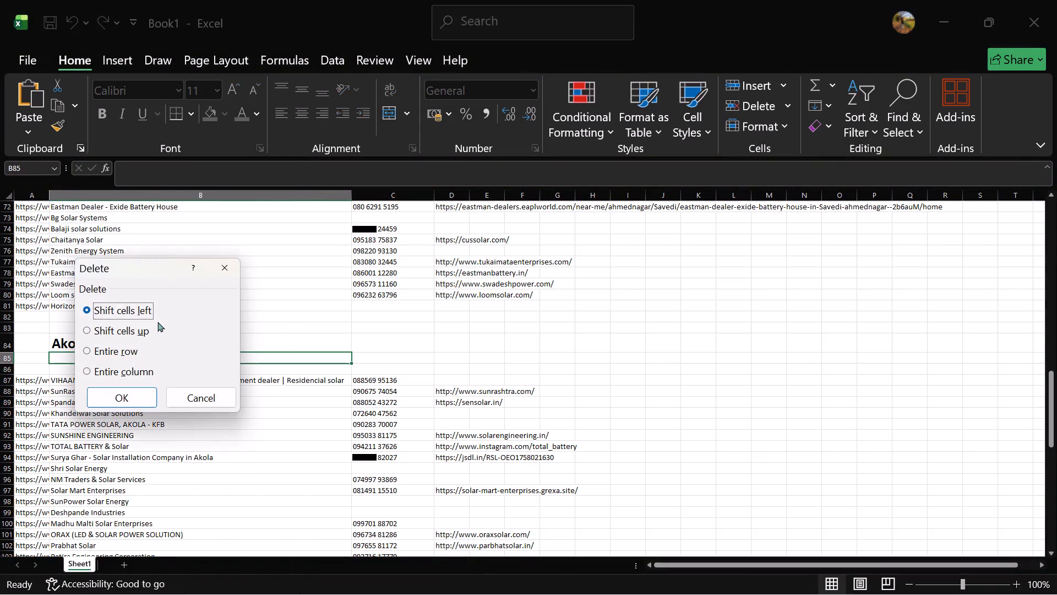
key("Up")
key("Up")
key("Return")
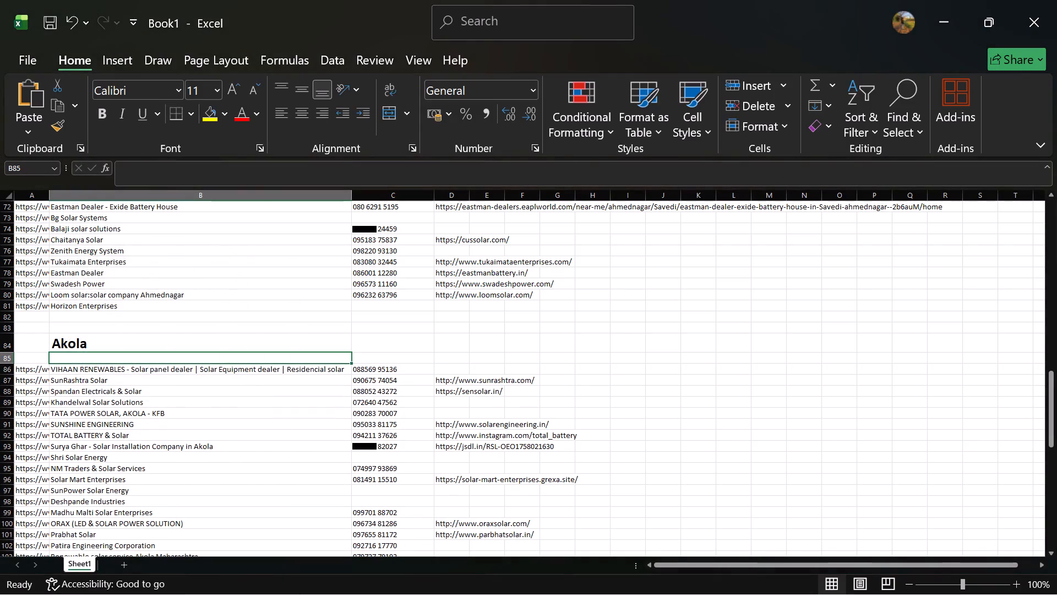
left_click(188, 340)
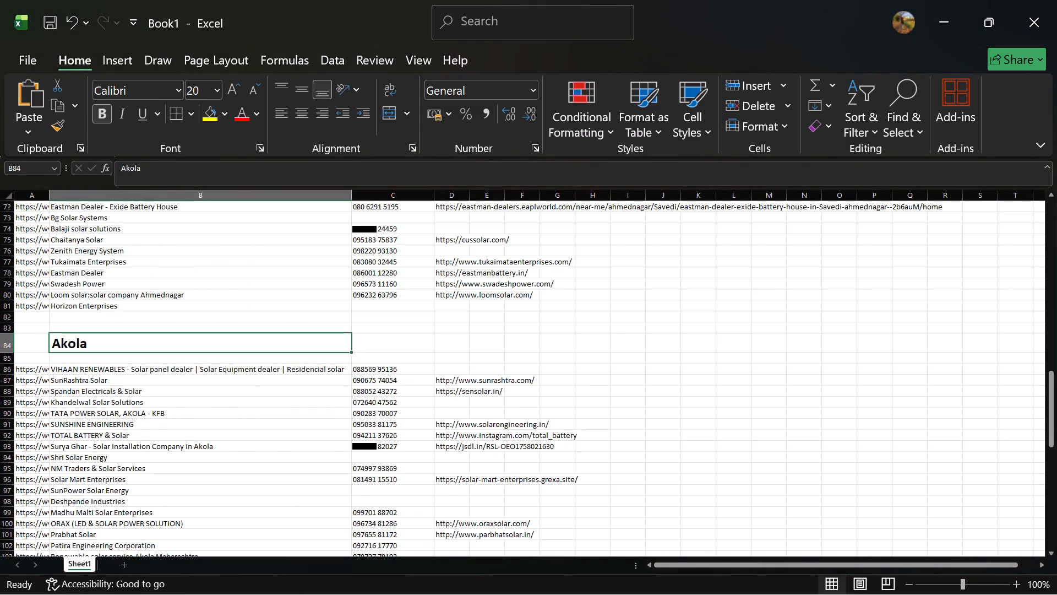
Select cell B146 in Book1, leaving two blank rows below the end of the Akola data.
scroll(199, 310, "down", 3)
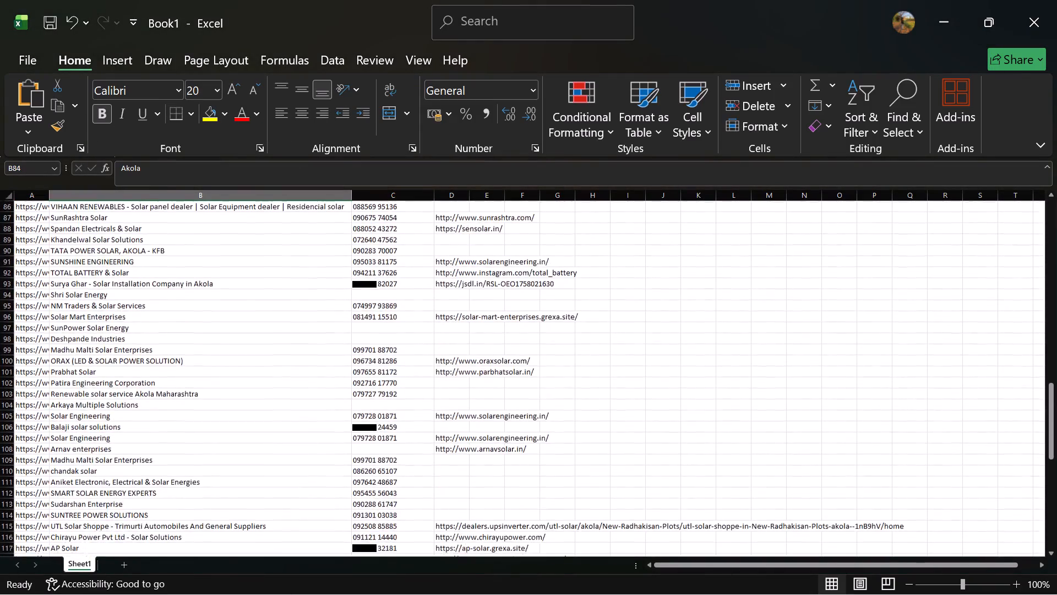
scroll(199, 310, "down", 4)
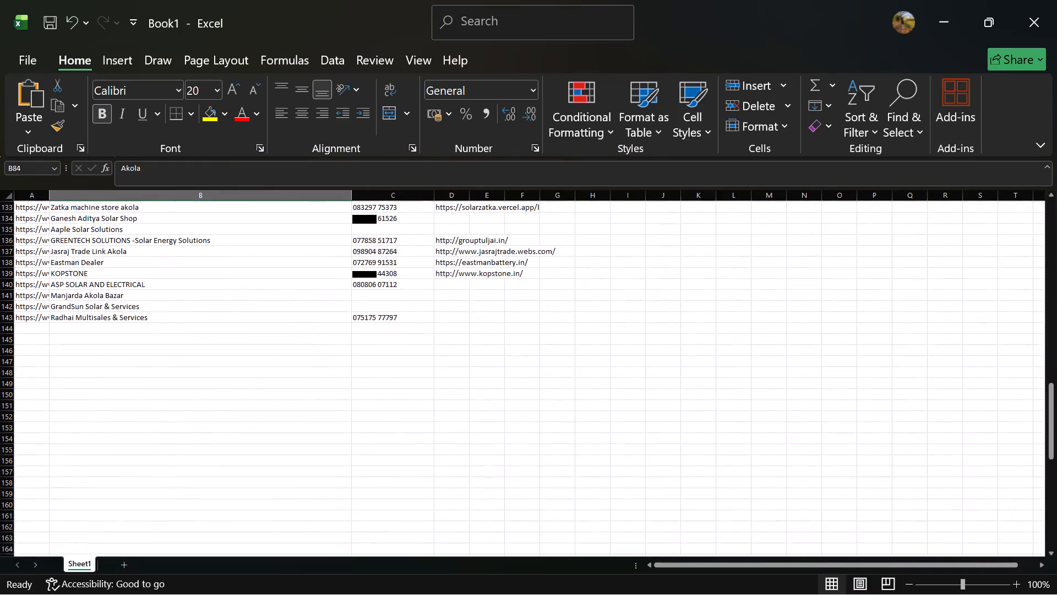
left_click(66, 347)
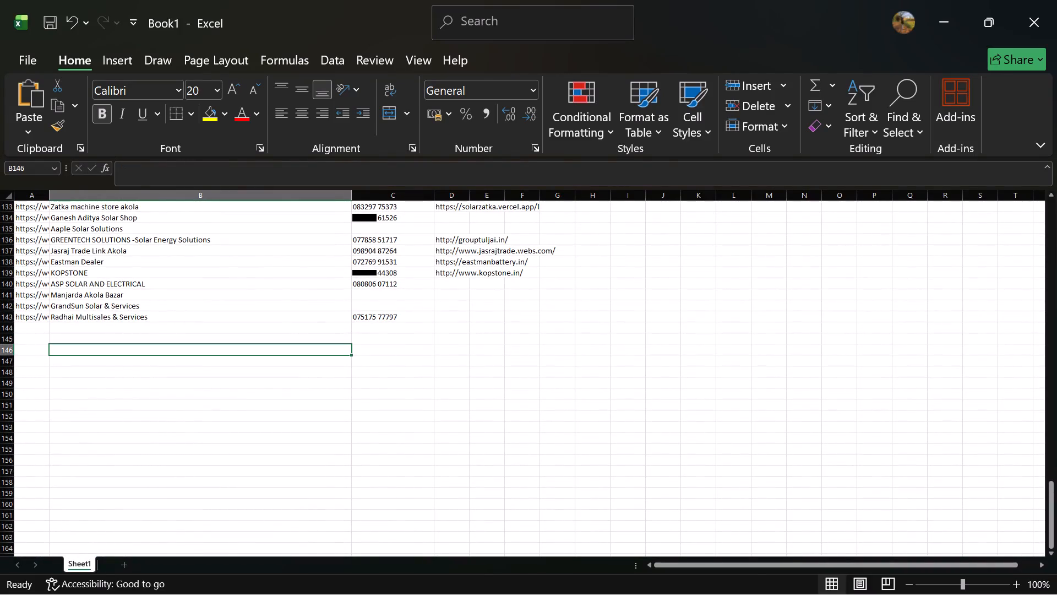
Open the Amravati workbook from the Amravati folder within Maharashtra, recovering its content and enabling editing.
key("alt+Tab")
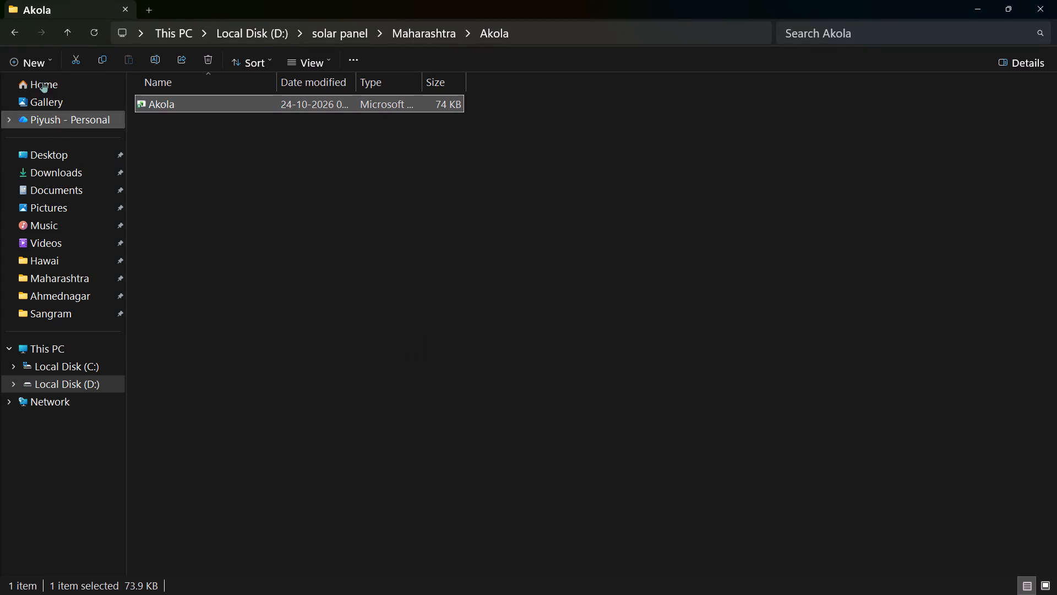
left_click(10, 31)
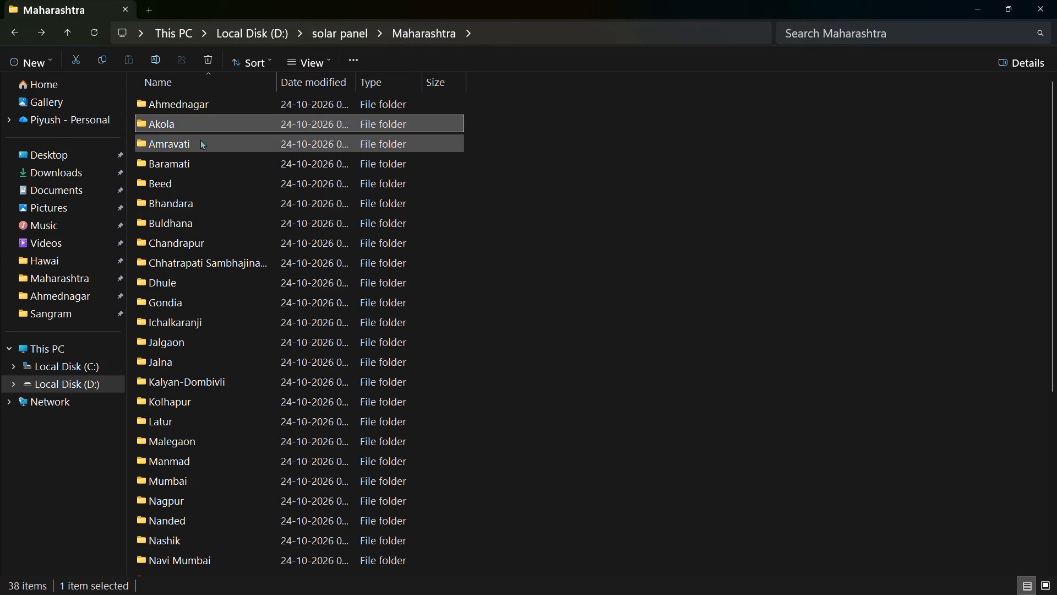
double_click(199, 139)
double_click(219, 108)
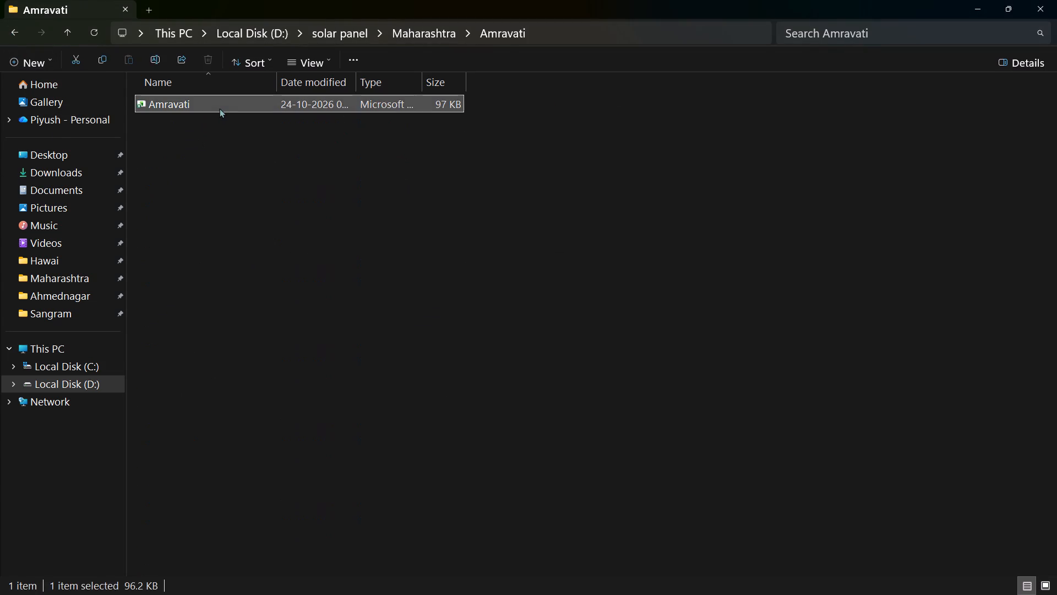
key("Left")
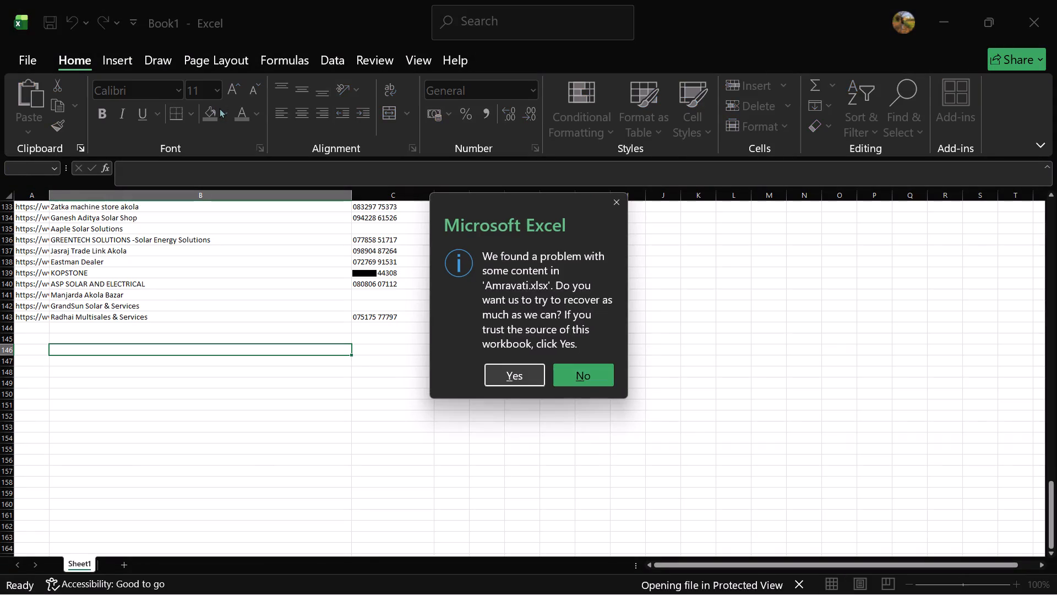
key("Return")
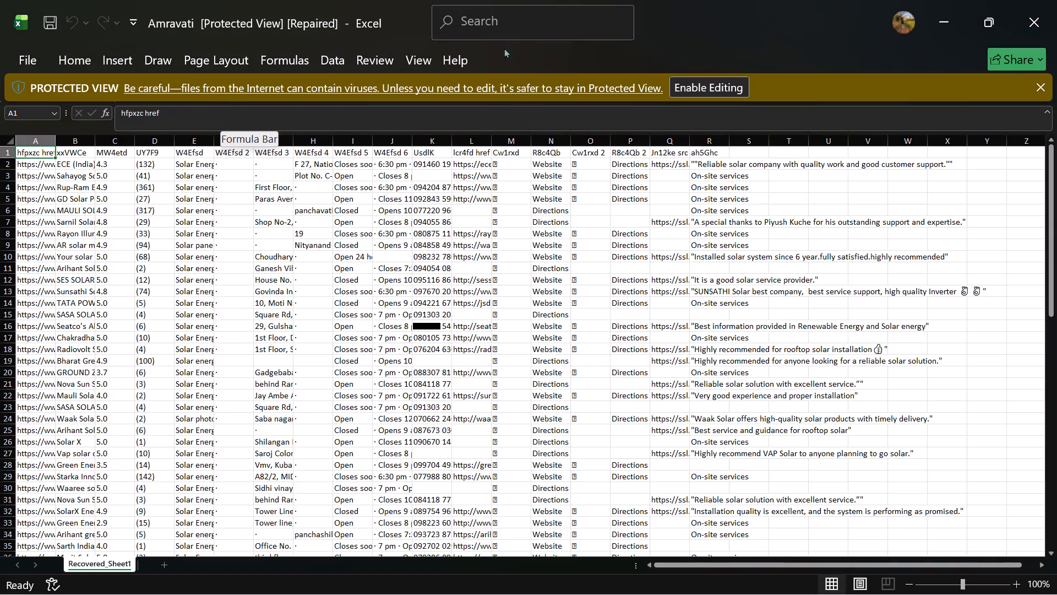
left_click(715, 88)
key("Return")
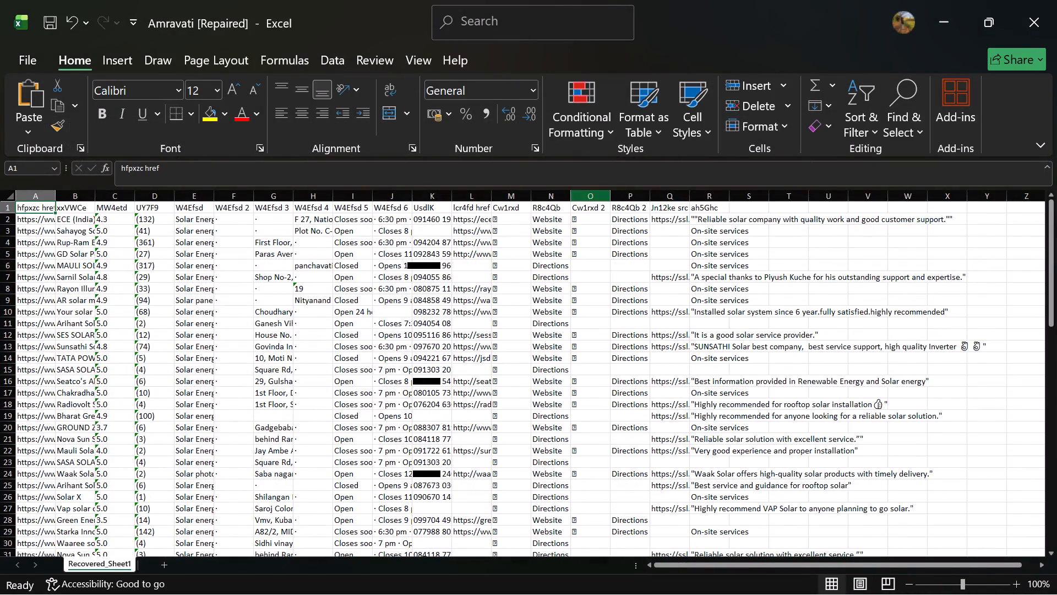
Delete the entire columns M to X, from Cw1rxd through the review text, in the Amravati sheet.
left_click_drag(508, 208, 940, 296)
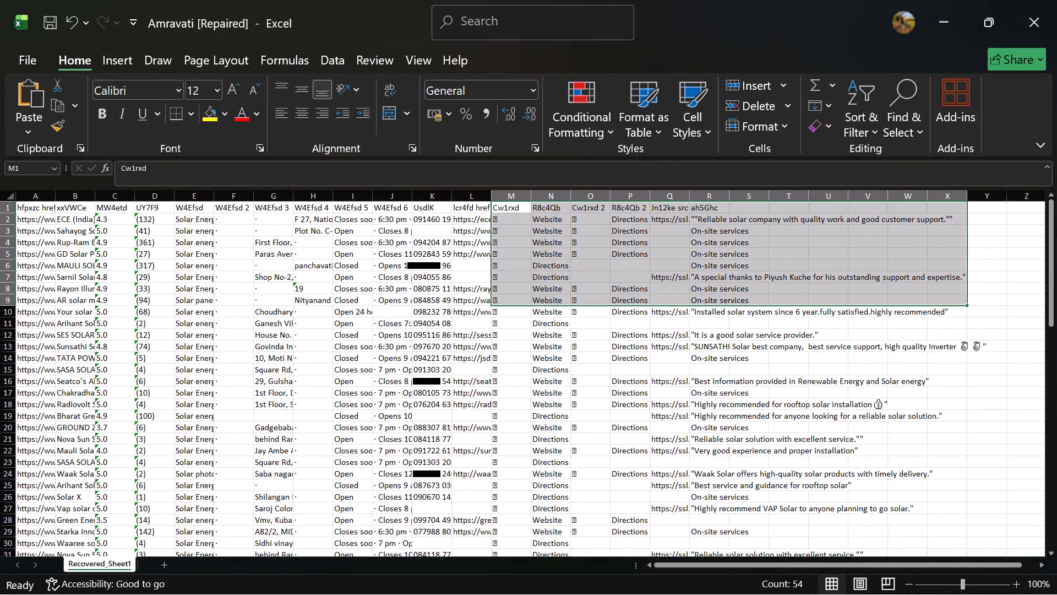
right_click(746, 250)
left_click(809, 300)
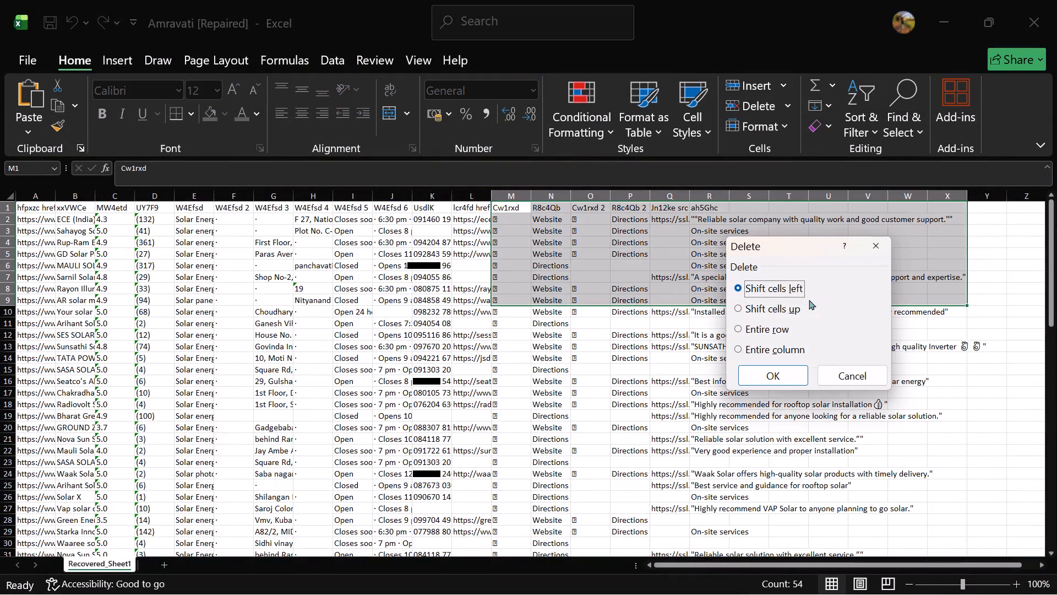
key("Up")
key("Return")
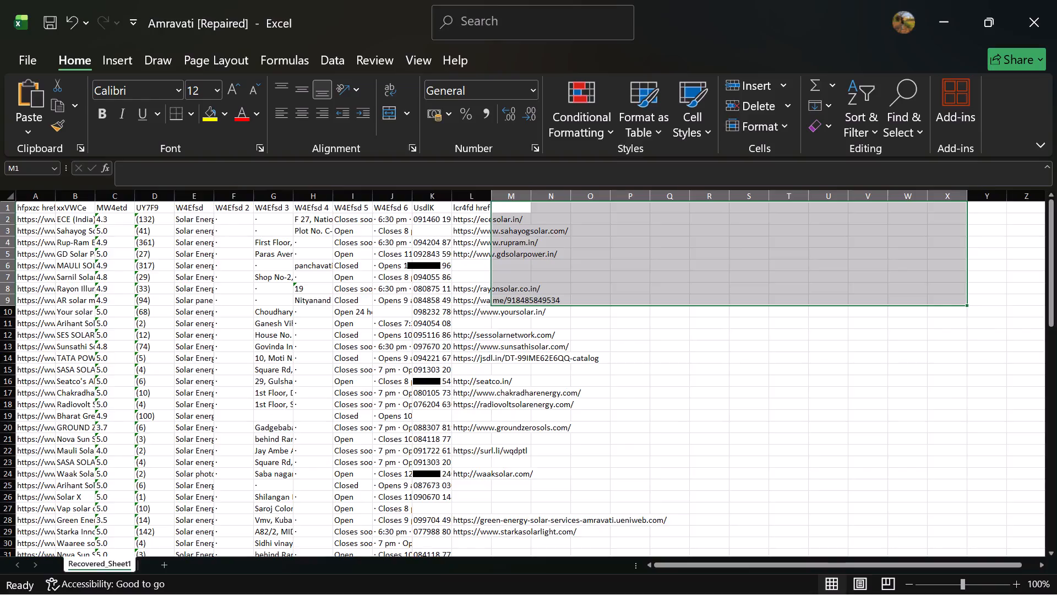
left_click(724, 326)
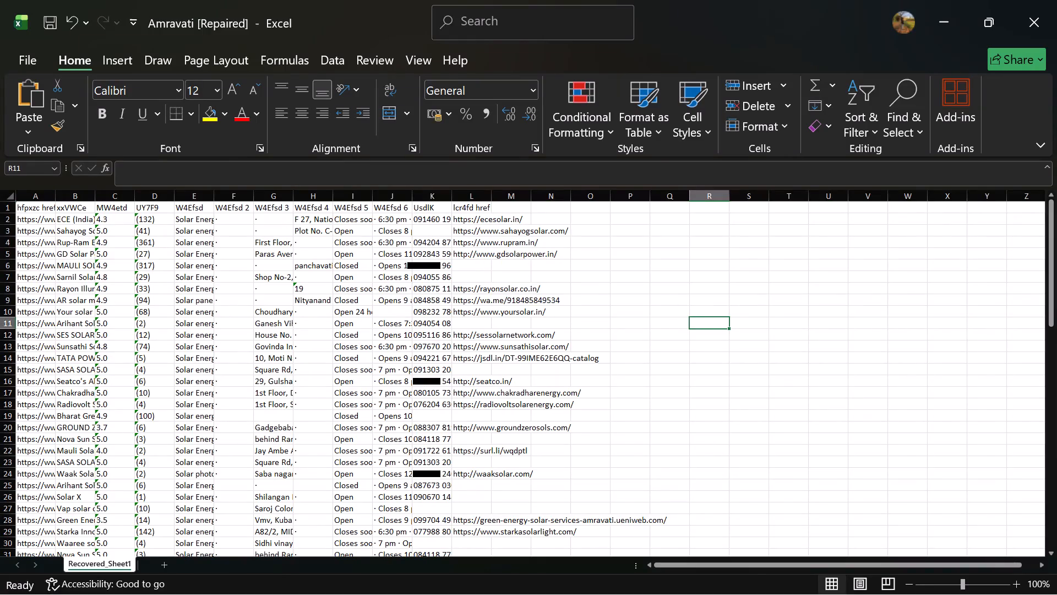
Clear the scraped header labels in cells A1 to M1 of the Amravati sheet.
left_click_drag(45, 204, 526, 198)
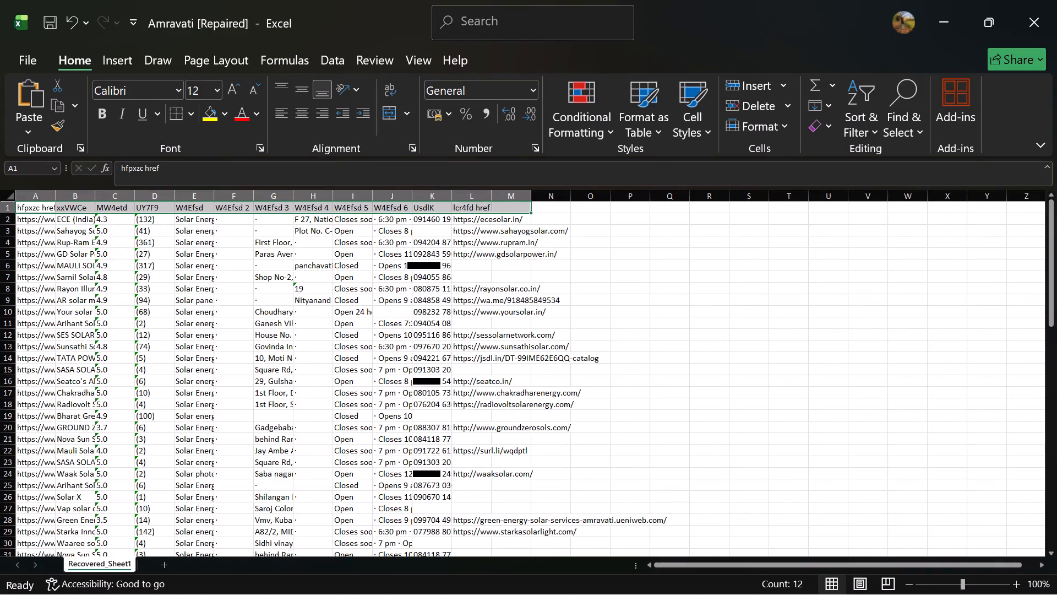
key("Delete")
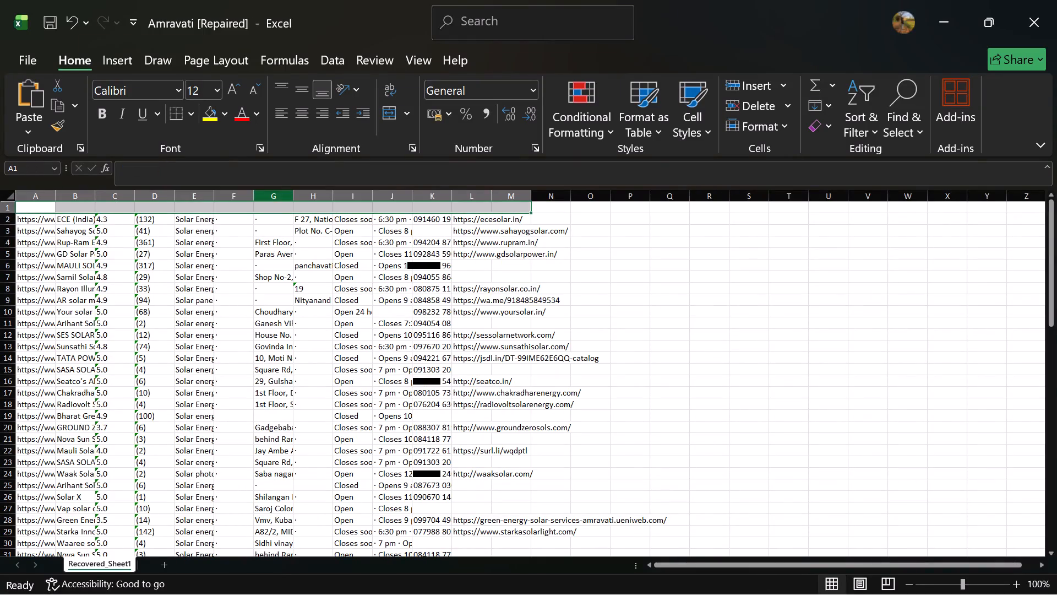
Delete the entire columns C to J, from the ratings through the opening hours, in the Amravati sheet.
left_click_drag(119, 219, 386, 283)
right_click(345, 228)
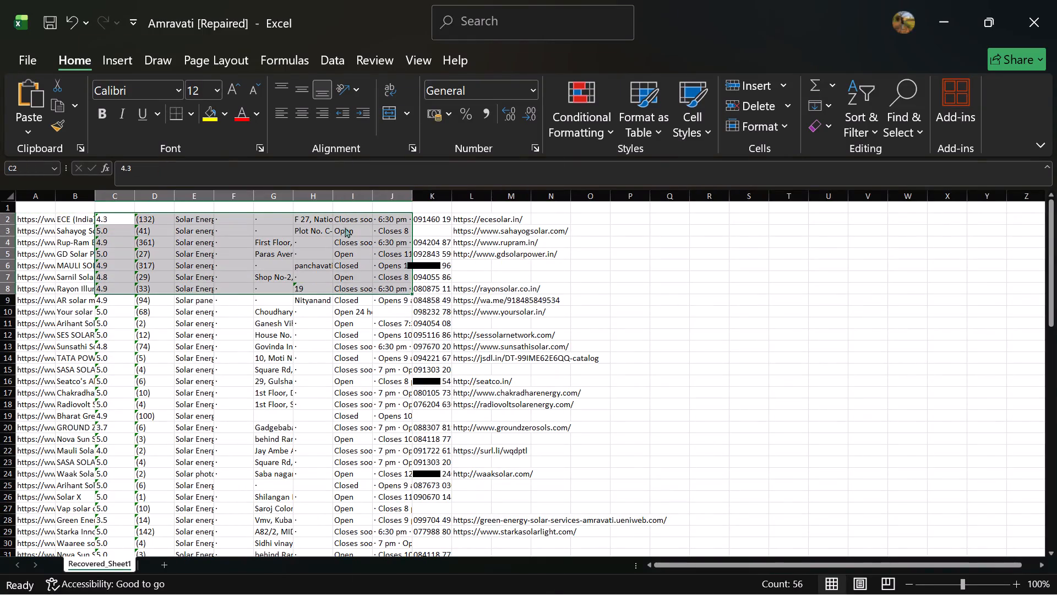
left_click(401, 303)
key("Up")
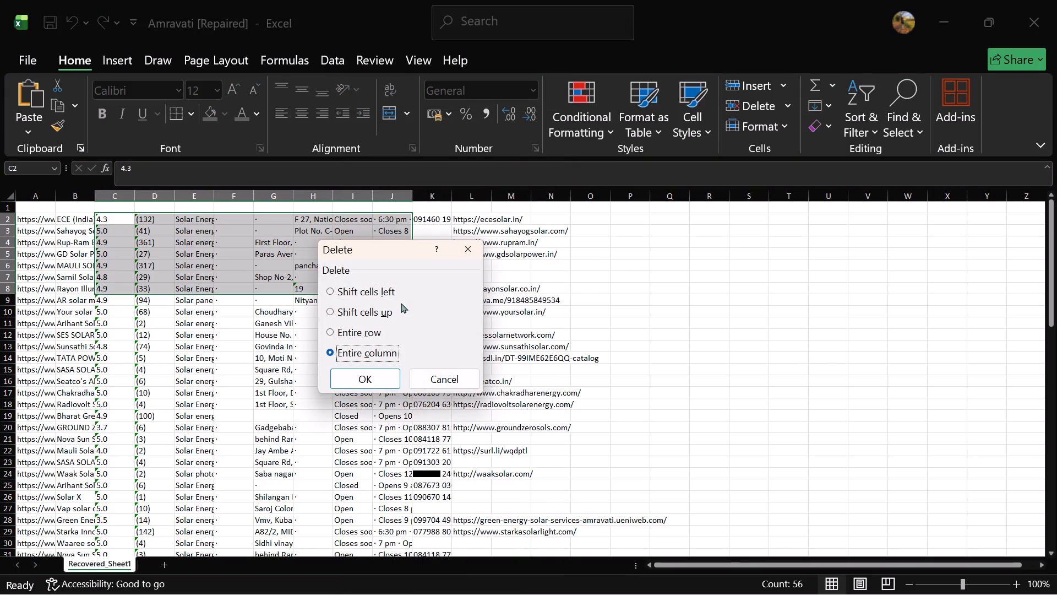
key("Return")
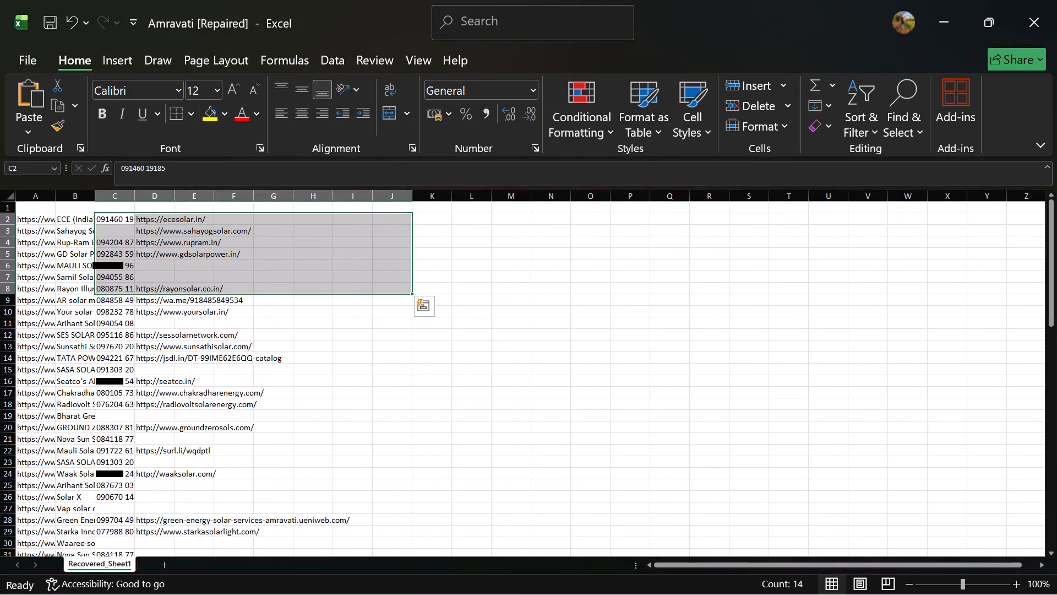
Copy the whole cleaned Amravati sheet.
left_click(362, 341)
key("ctrl+a")
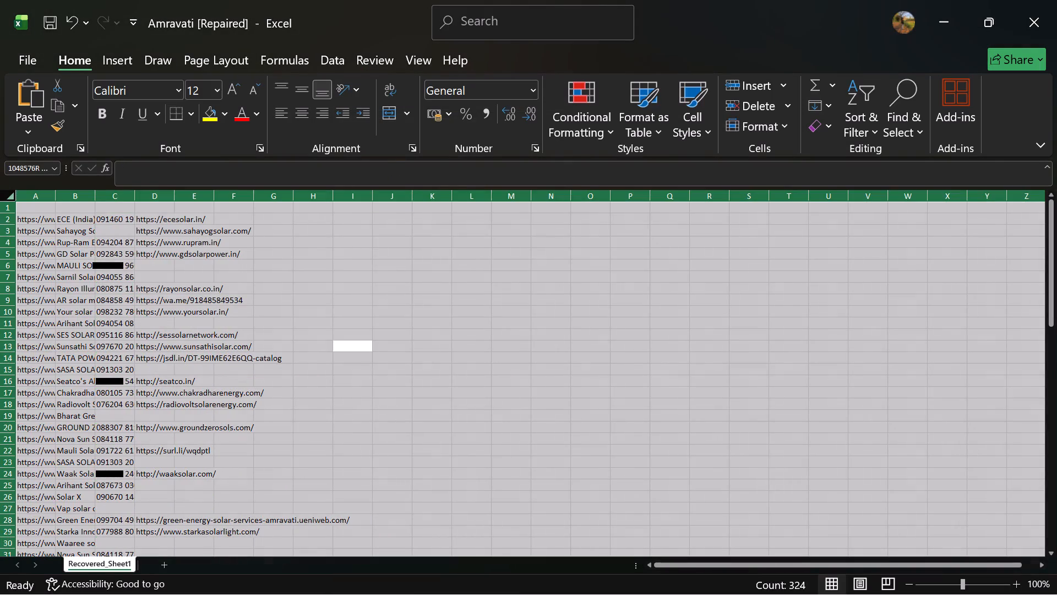
key("ctrl+c")
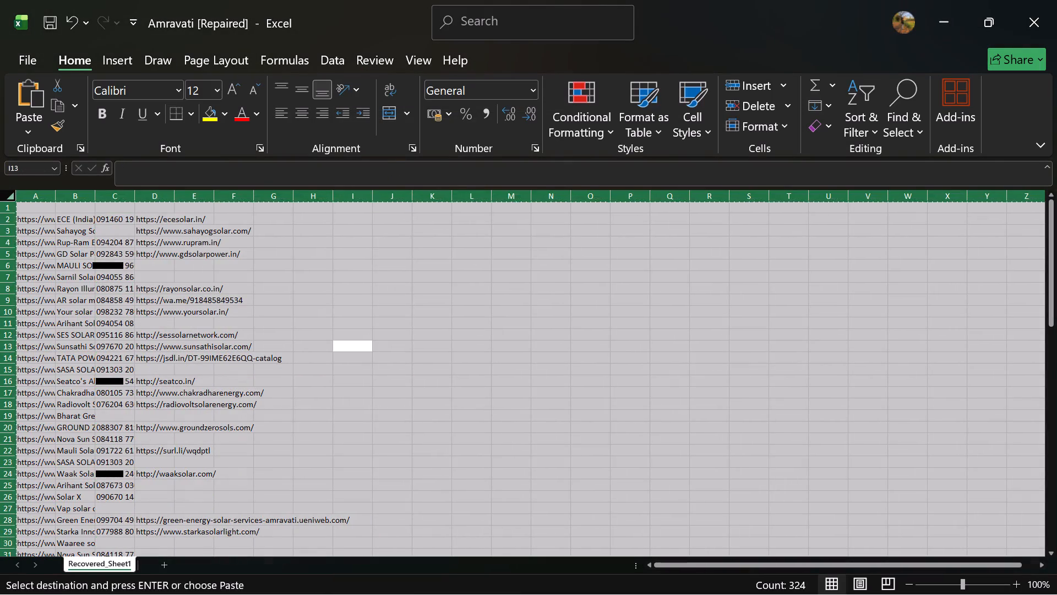
Close the Amravati workbook, saving it as Amravati in the same folder, replacing the existing file and keeping the copied data on the clipboard.
left_click(1056, 0)
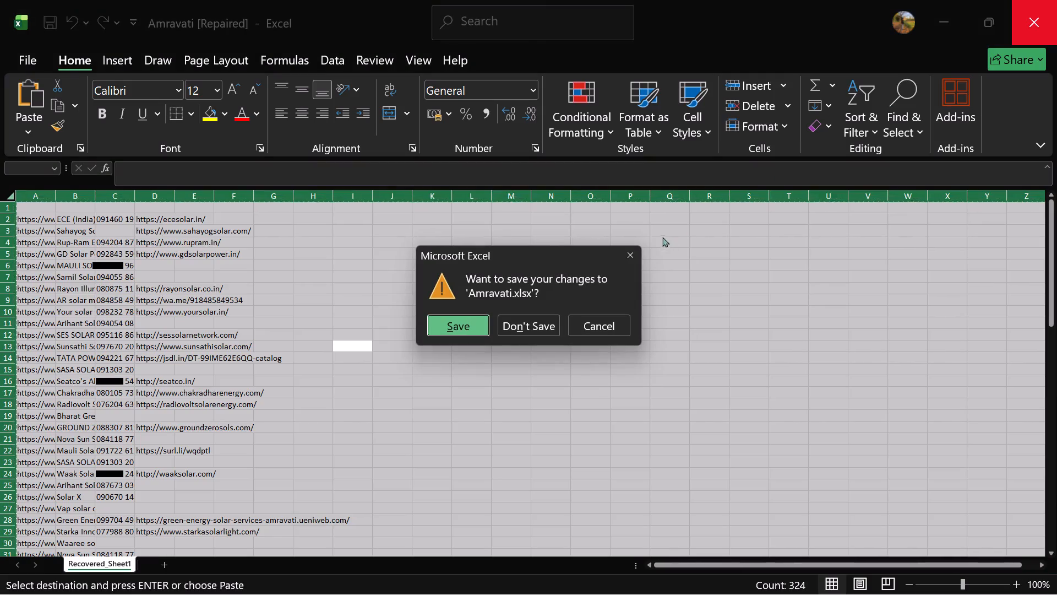
left_click(471, 328)
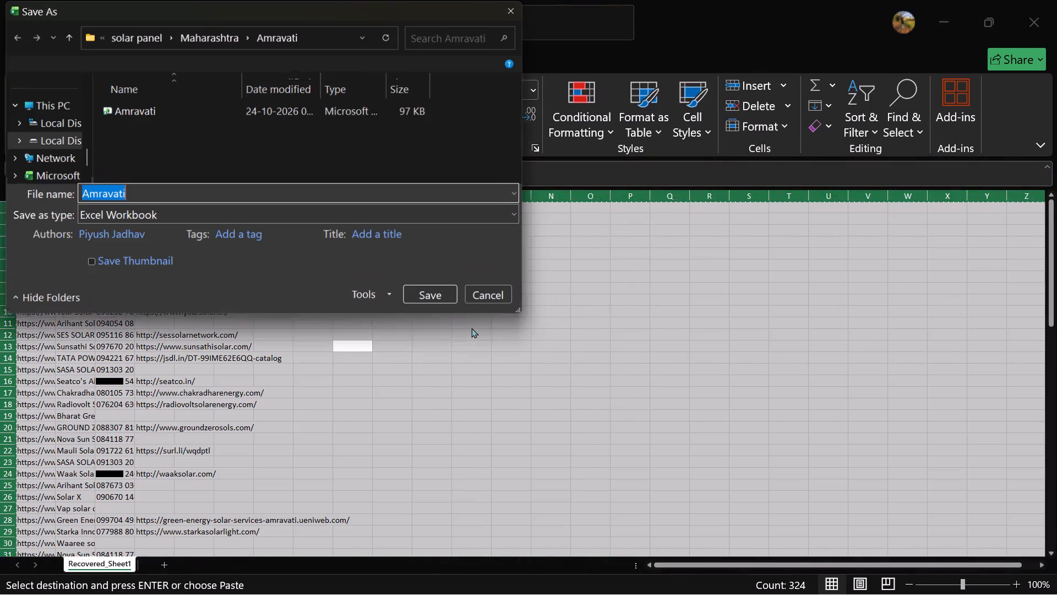
key("Return")
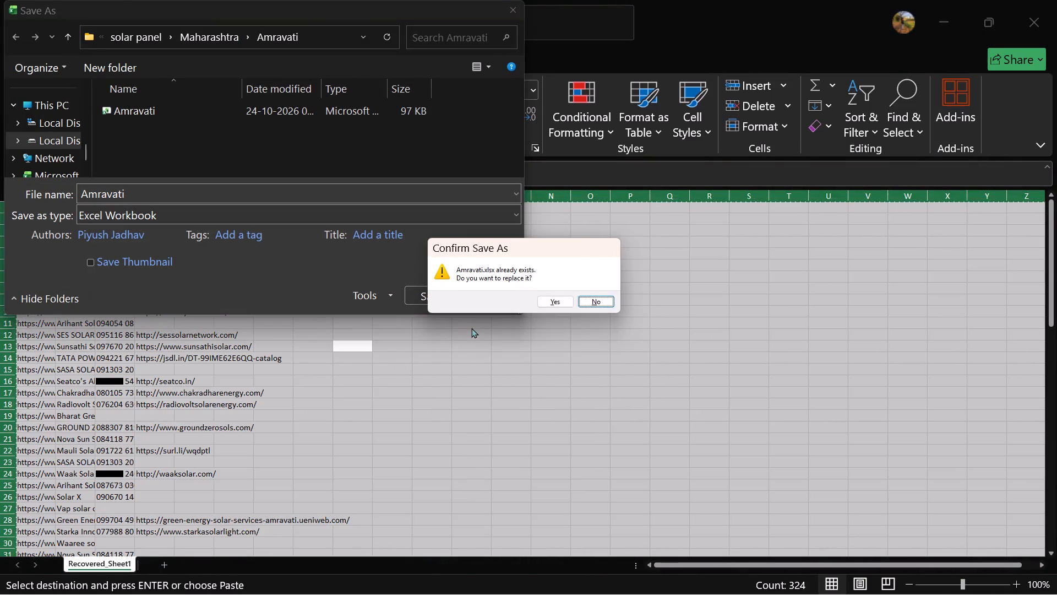
key("Left")
key("Return")
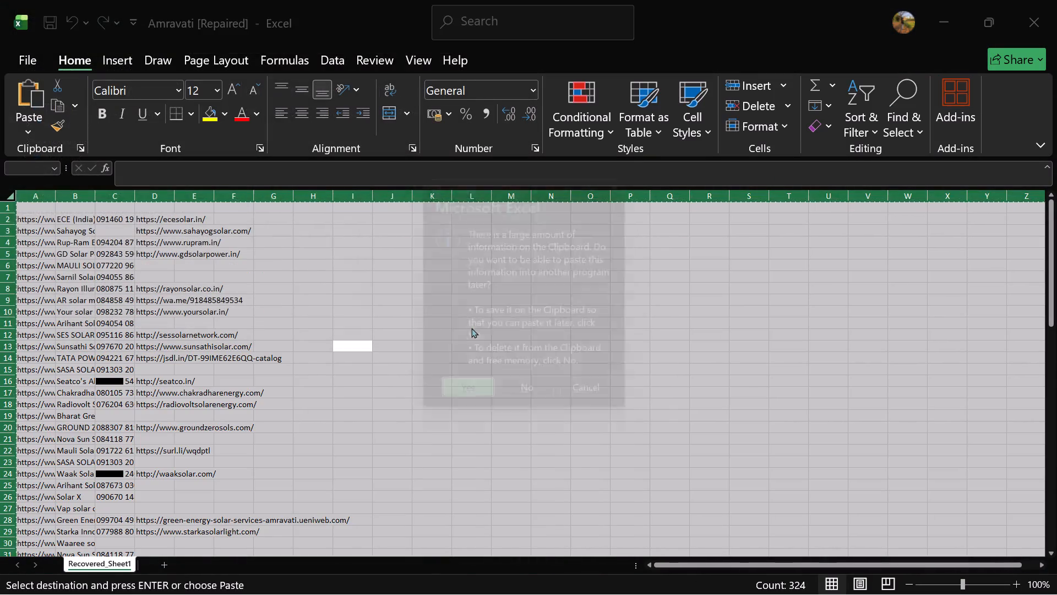
key("Return")
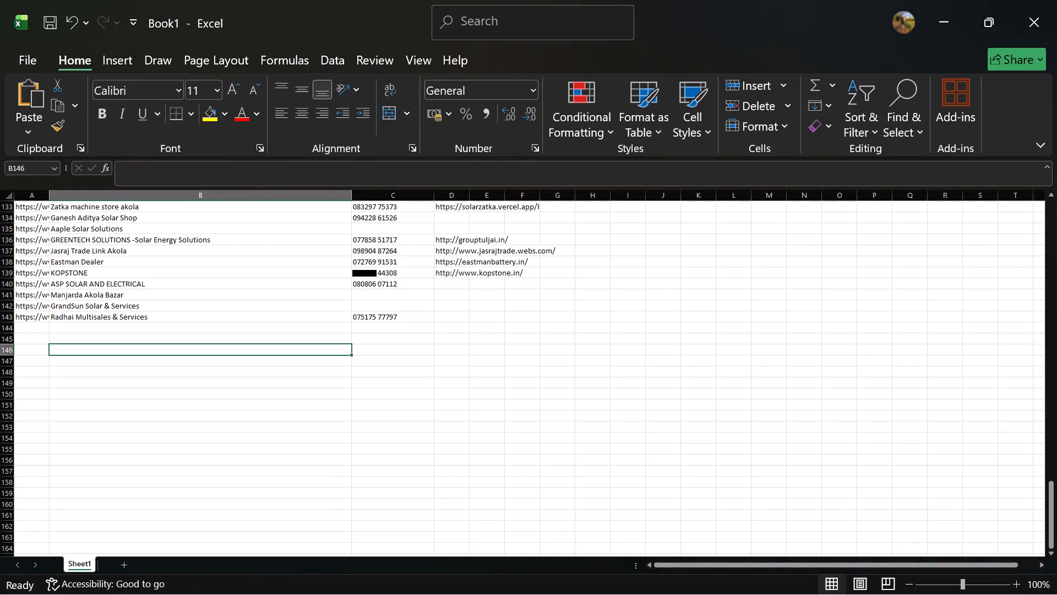
Enter the heading Amravati in cell B146 of Book1, below the Akola listings.
key("alt+Tab")
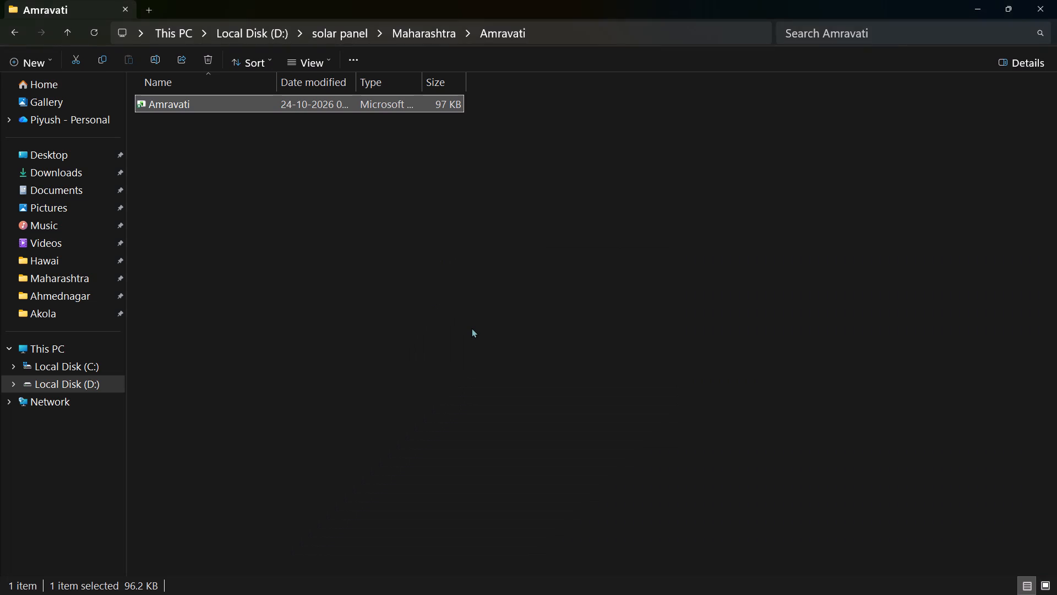
key("alt+Tab")
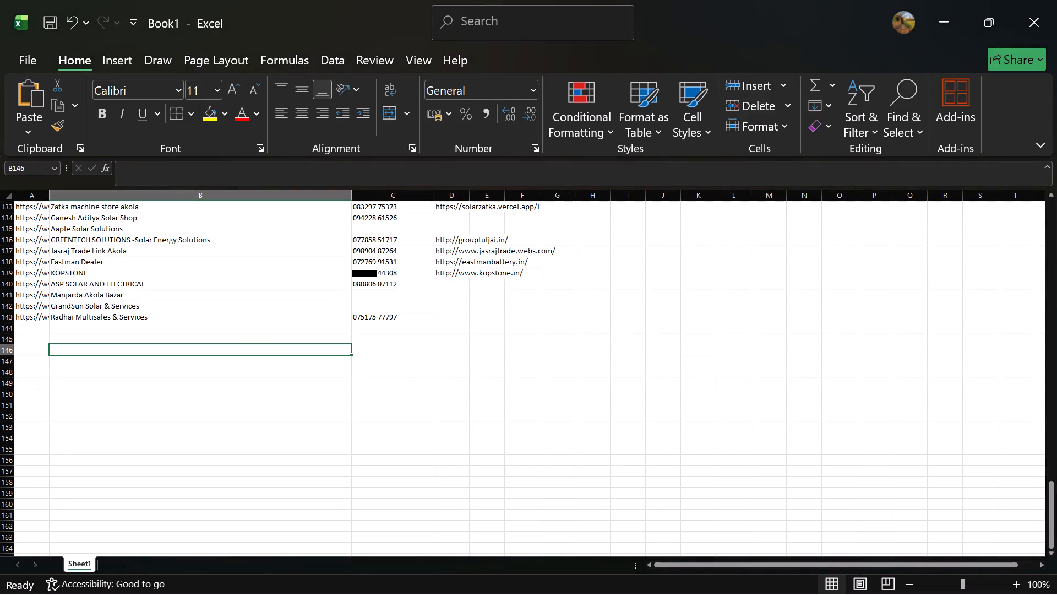
key("shift+a")
key("m")
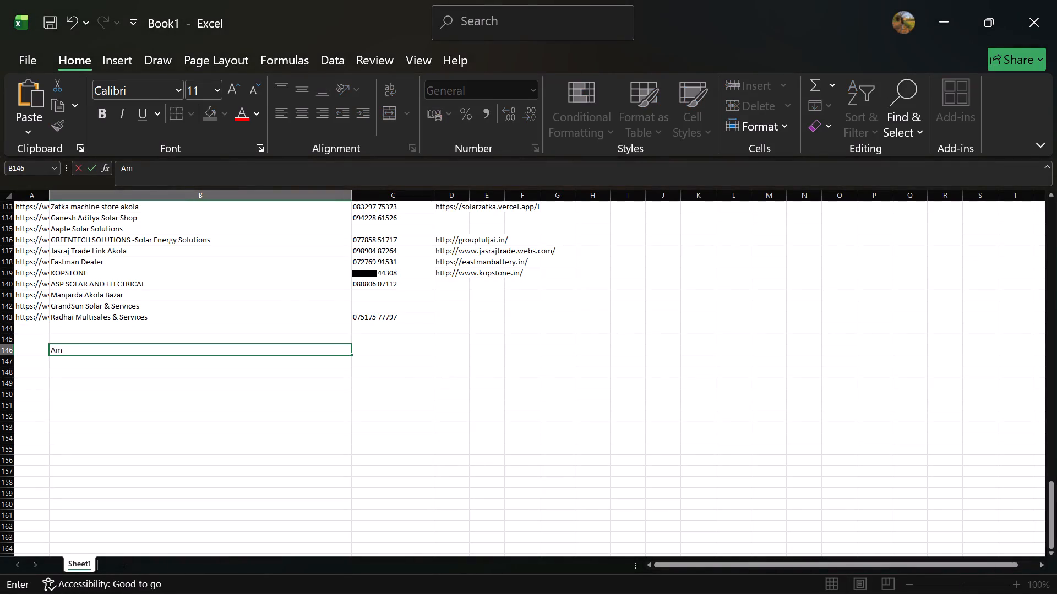
key("alt+Tab")
key("alt+Tab")
type("ravati")
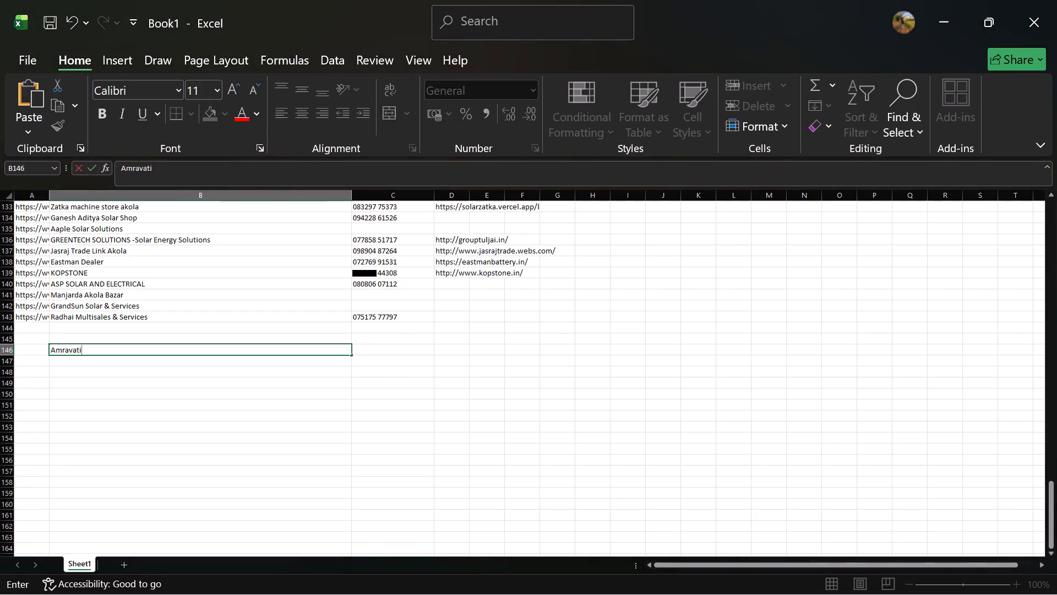
Format the Amravati heading text in bold Arial at size 20.
left_click_drag(103, 351, 50, 352)
left_click_drag(50, 352, 47, 352)
left_click(113, 309)
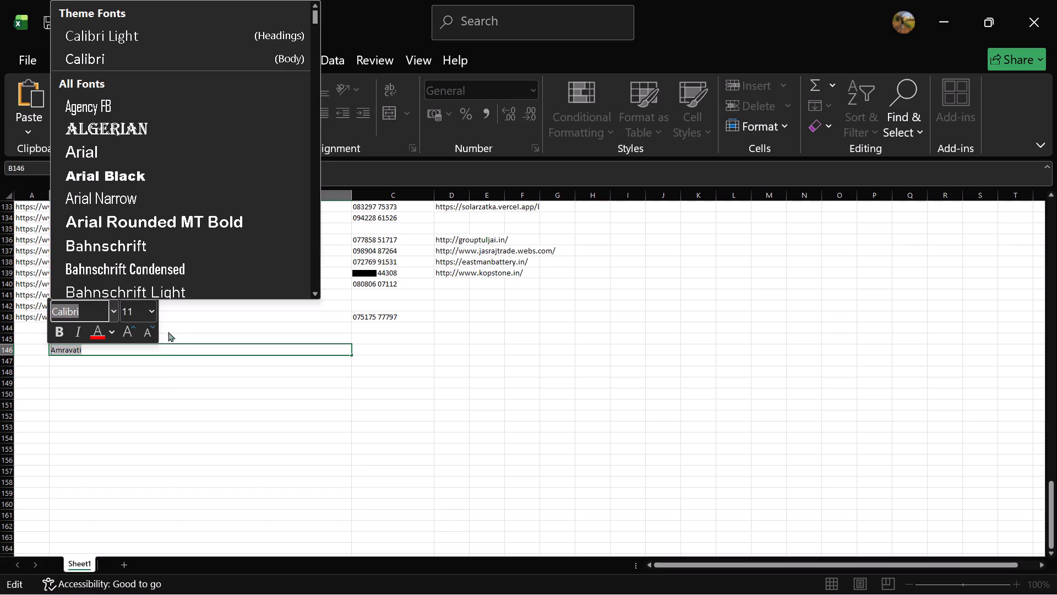
left_click(150, 309)
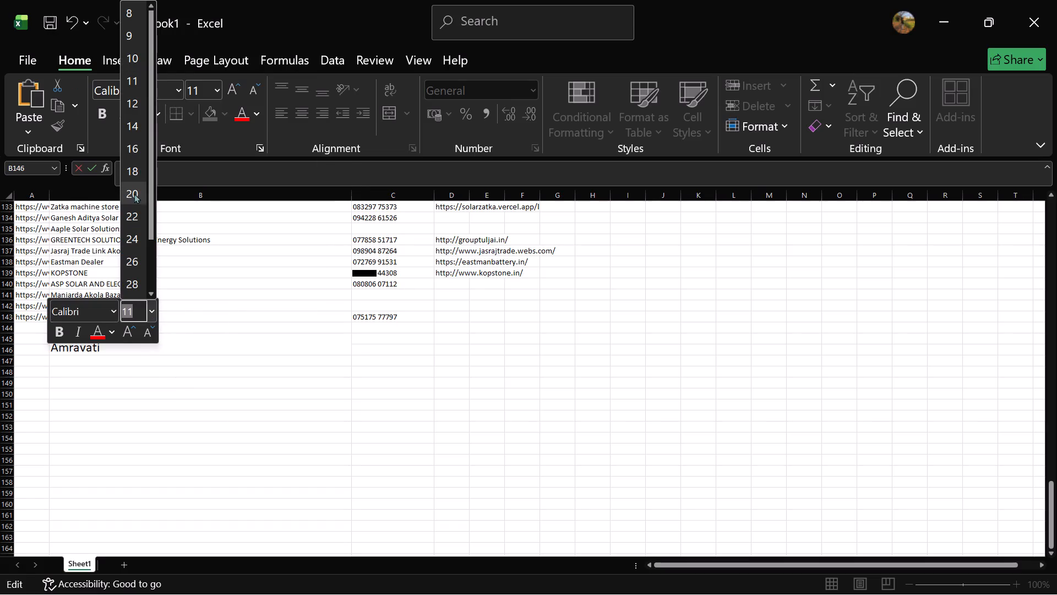
left_click(133, 190)
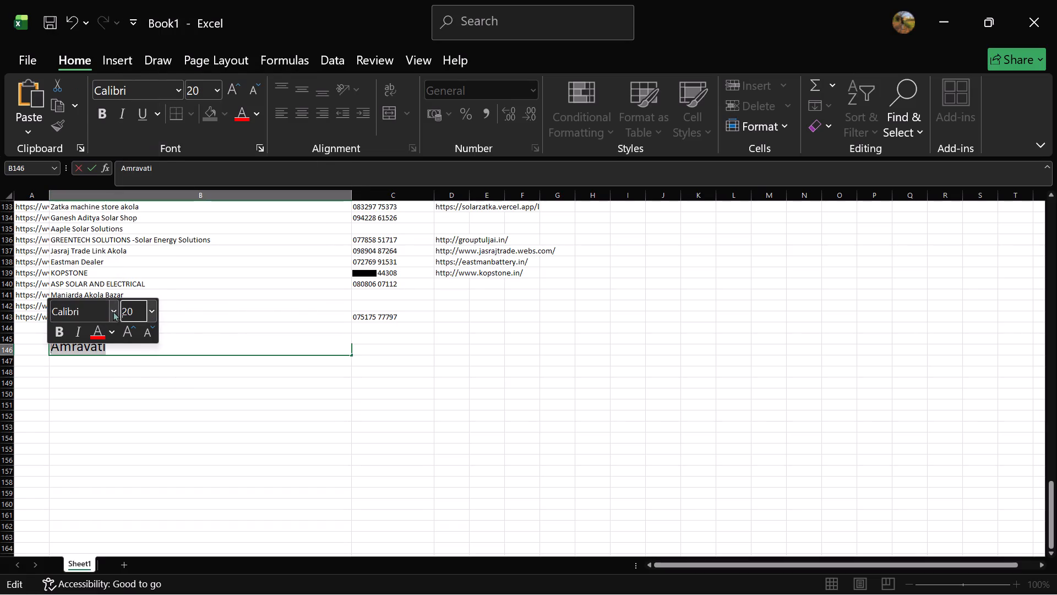
left_click(113, 311)
left_click(147, 155)
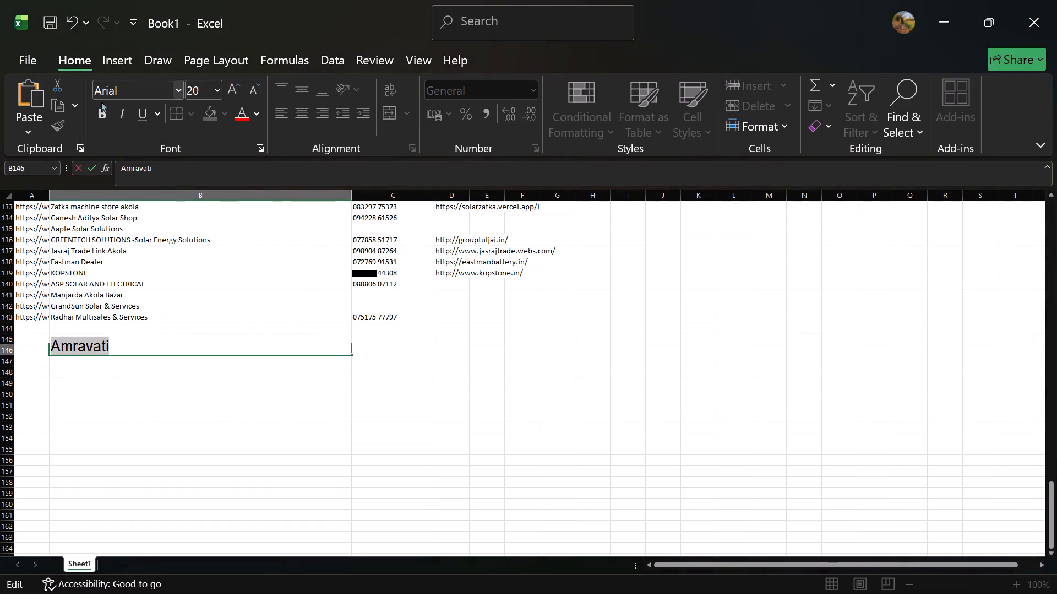
left_click(101, 111)
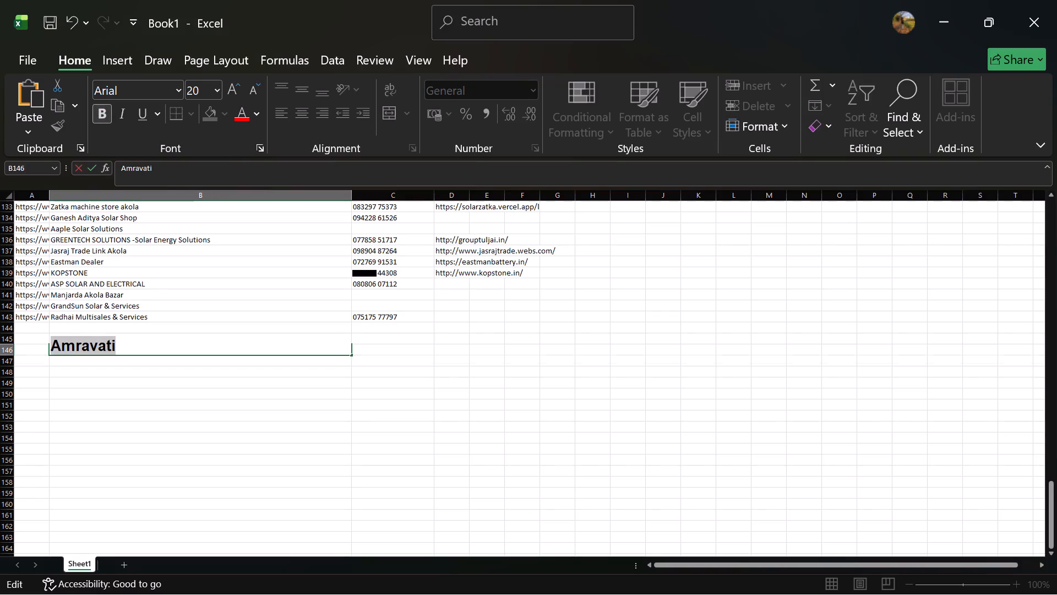
left_click(103, 367)
Delete the entire empty row 145 directly above the Amravati heading.
left_click(72, 337)
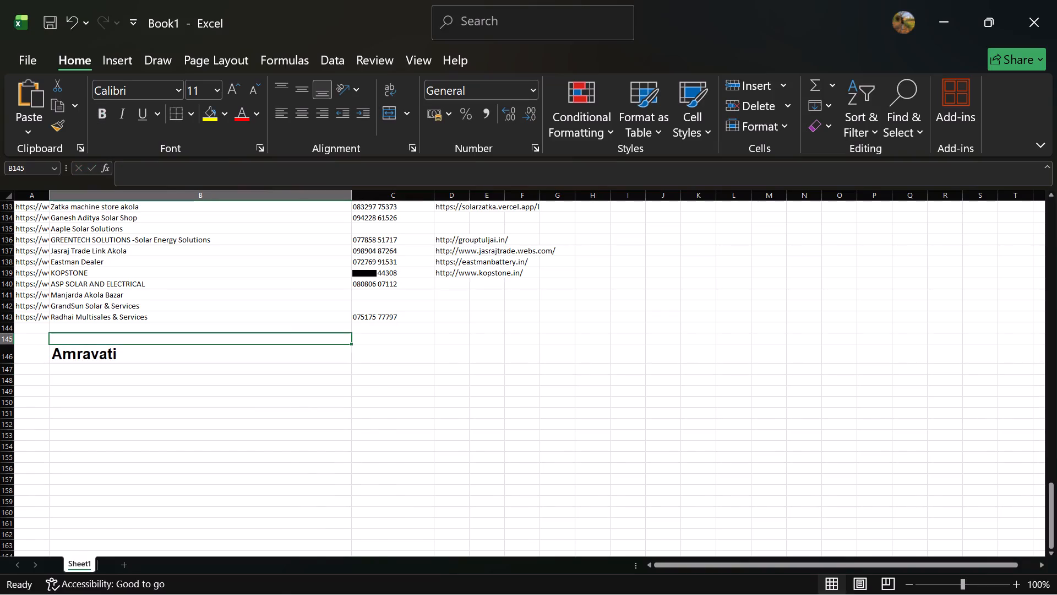
right_click(72, 337)
left_click(133, 324)
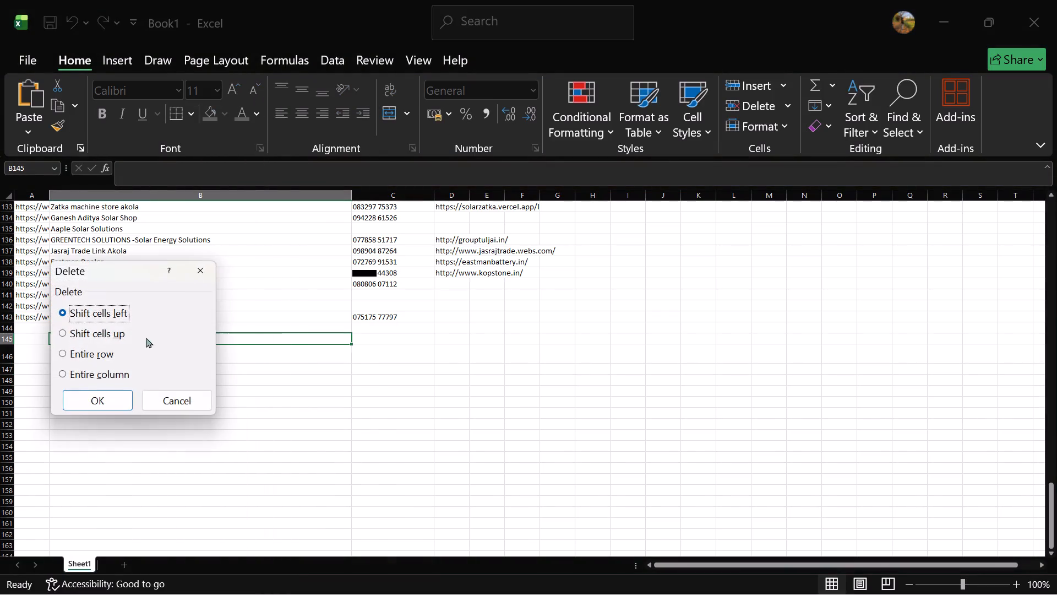
left_click(72, 358)
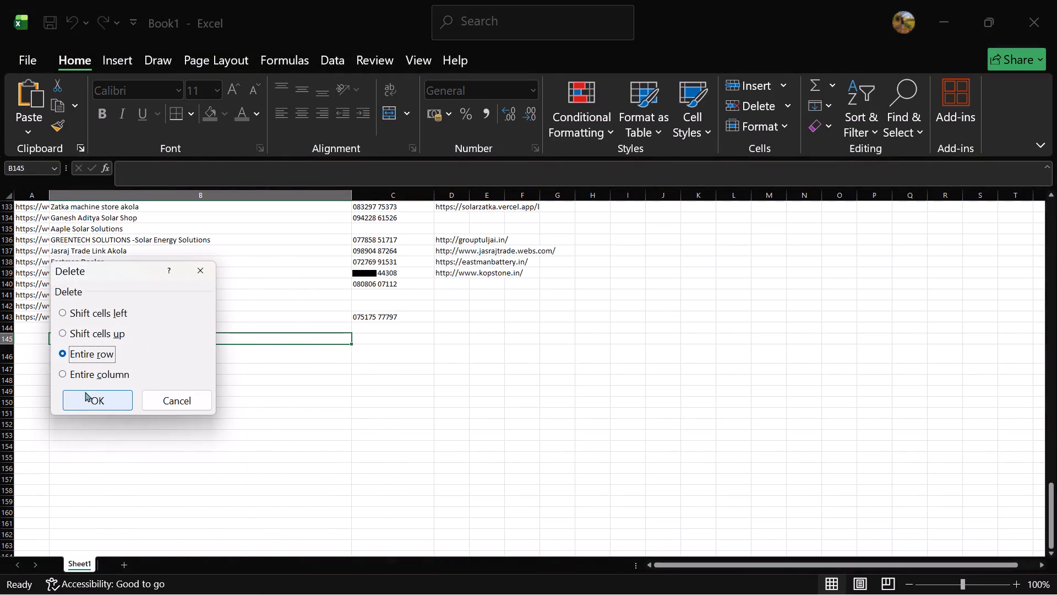
left_click(85, 391)
Reopen the Amravati workbook from its folder, return to Book1 and paste the copied Amravati data starting at cell A147.
left_click(57, 368)
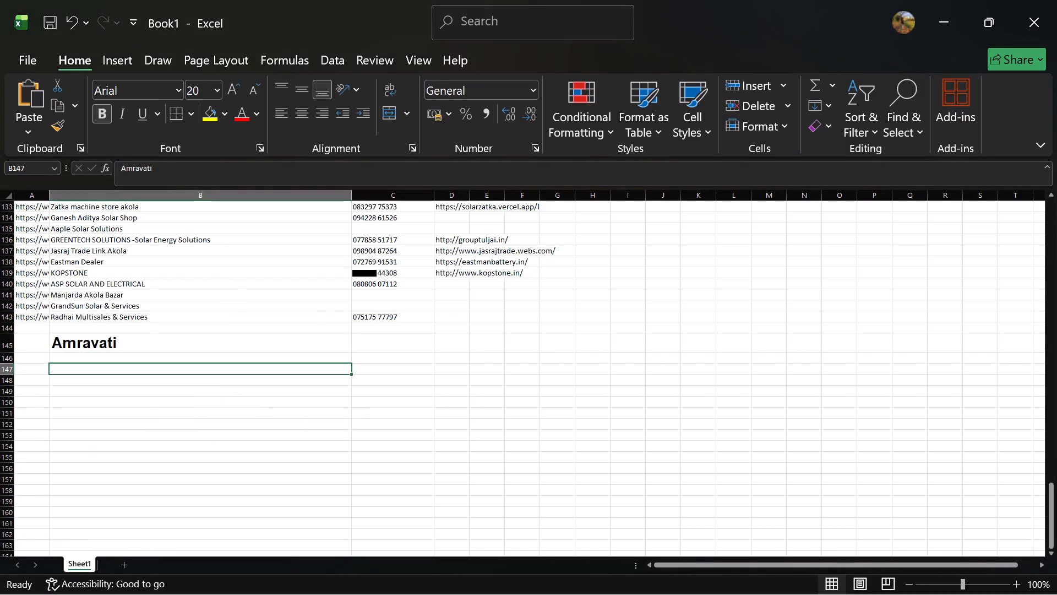
left_click(34, 372)
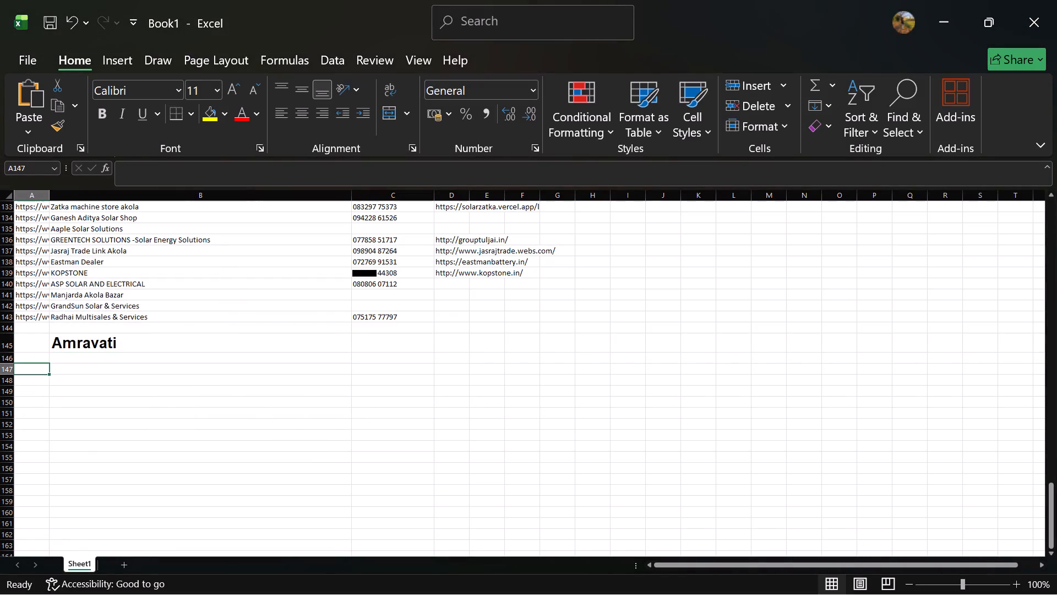
key("alt+Tab")
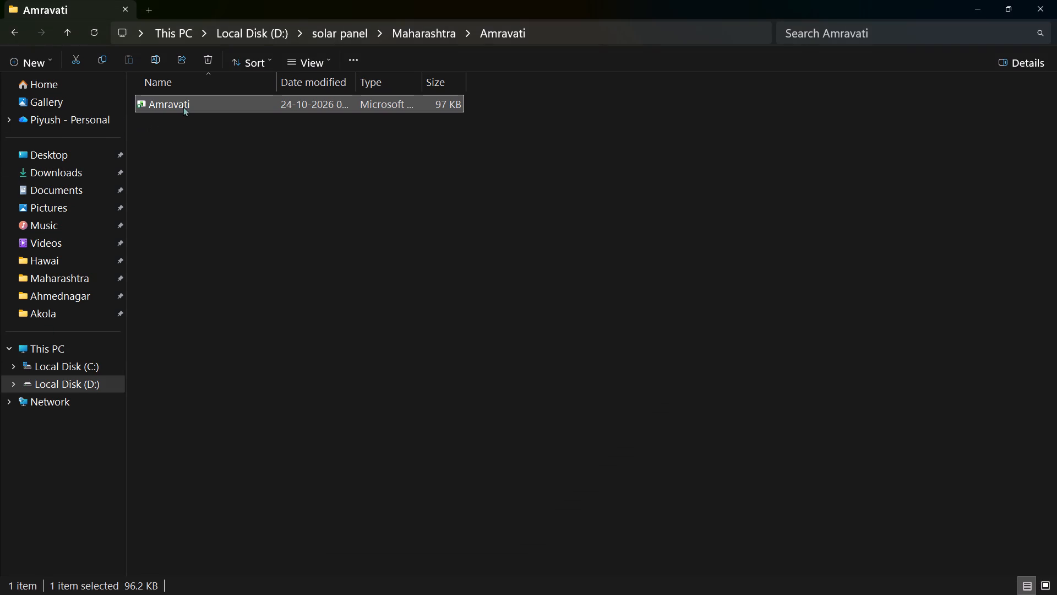
double_click(183, 106)
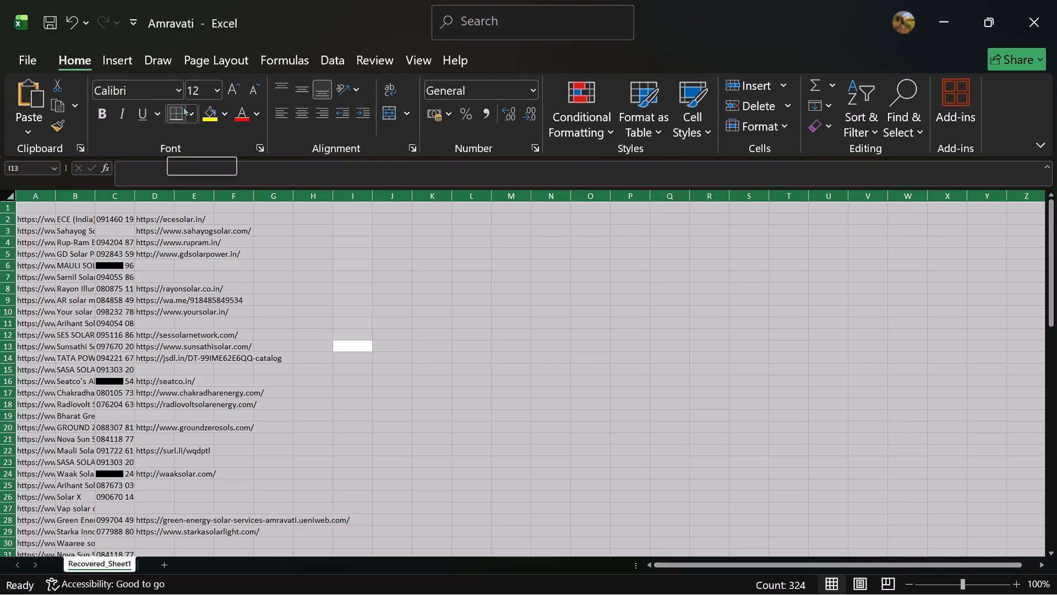
key("alt+Tab")
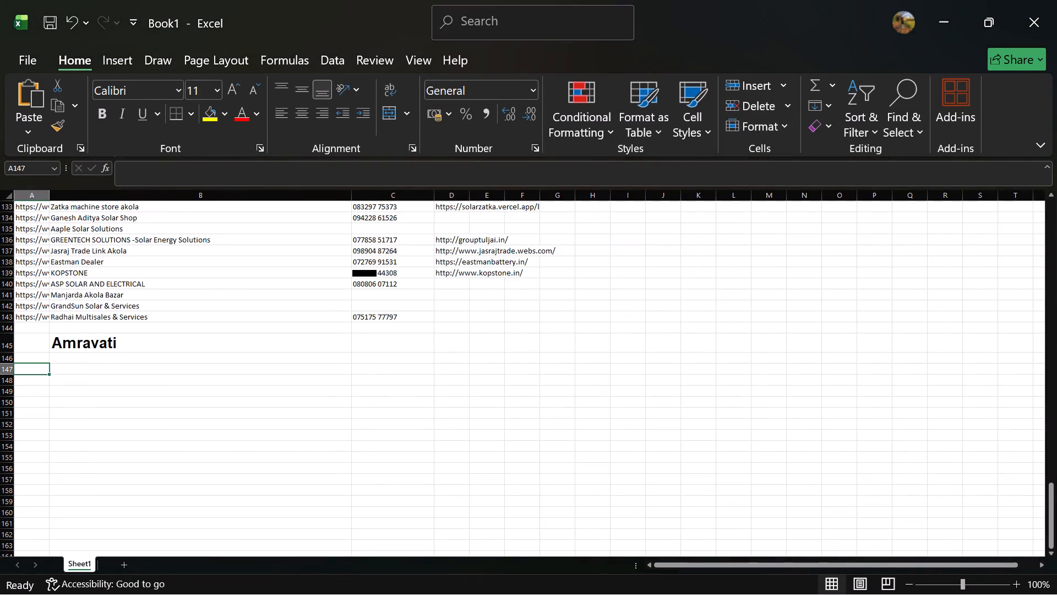
key("ctrl+v")
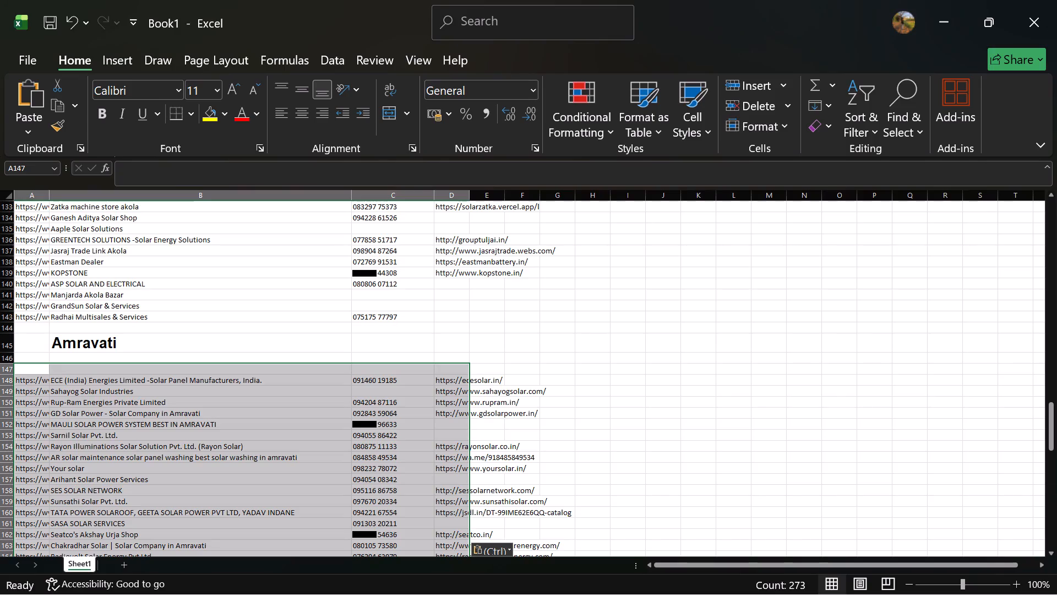
Compare the end of the pasted Amravati list in Book1 with the last rows of the Amravati workbook.
scroll(439, 320, "down", 4)
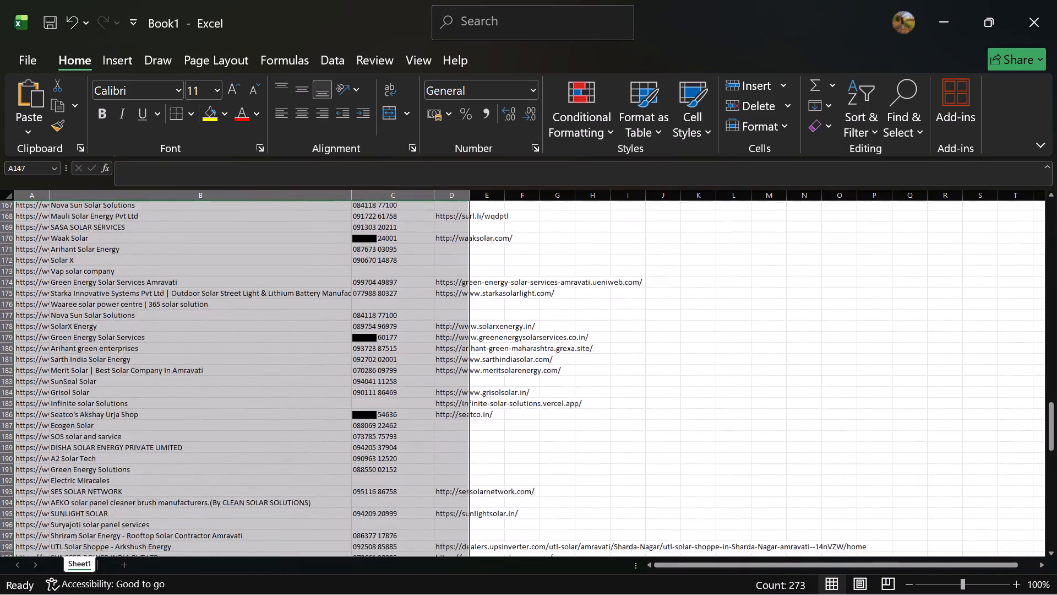
scroll(439, 320, "down", 4)
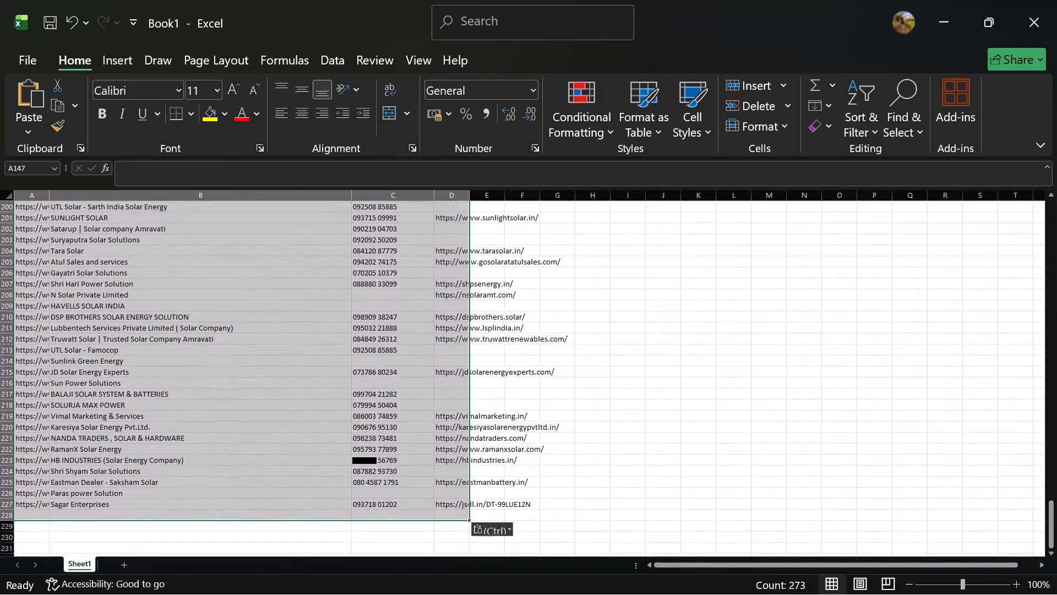
key("alt+Tab")
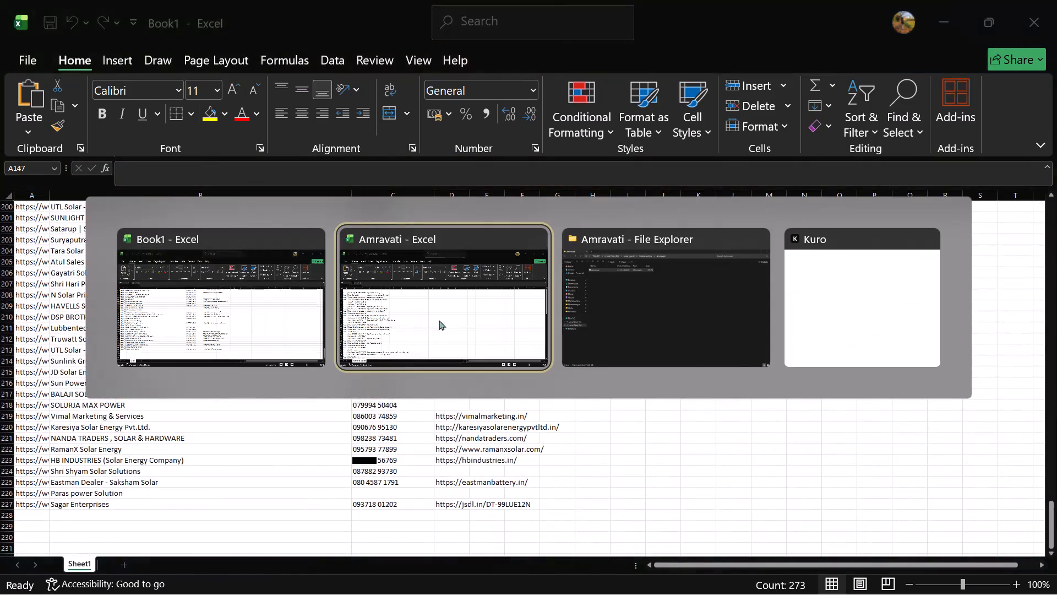
scroll(439, 320, "down", 4)
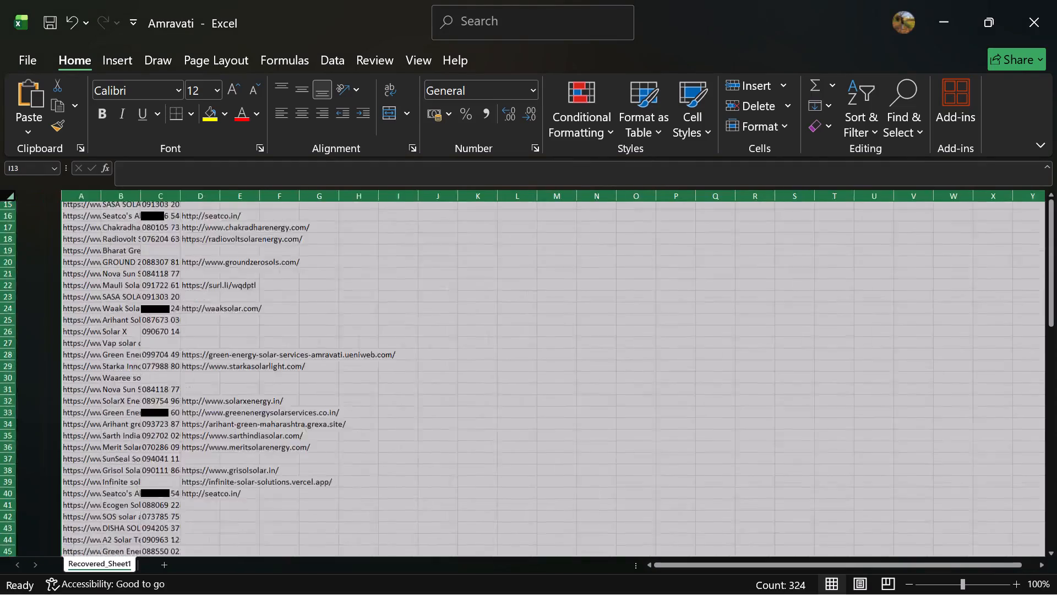
scroll(439, 320, "down", 4)
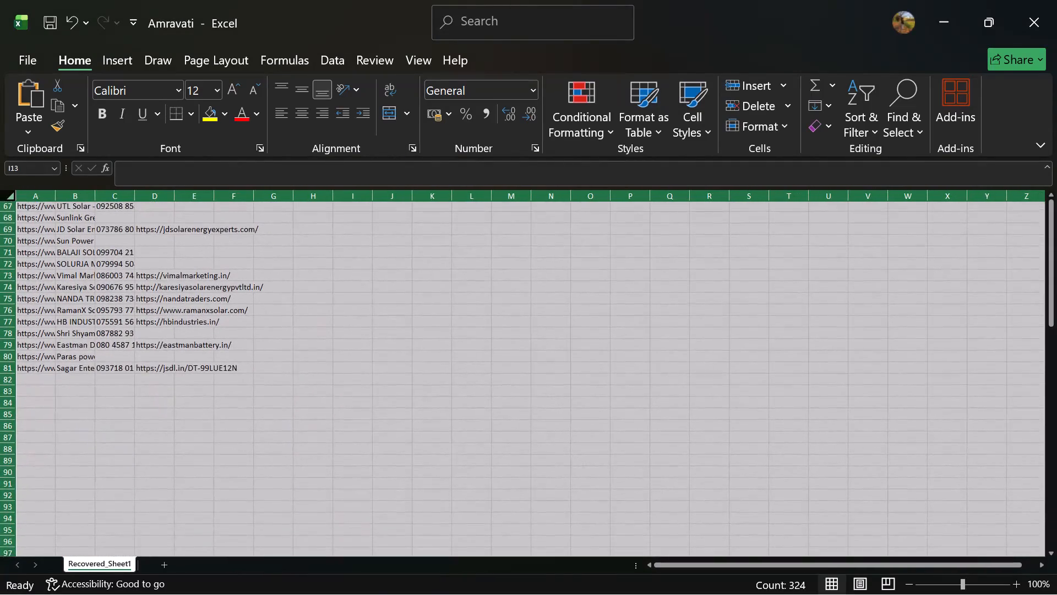
key("alt+Tab")
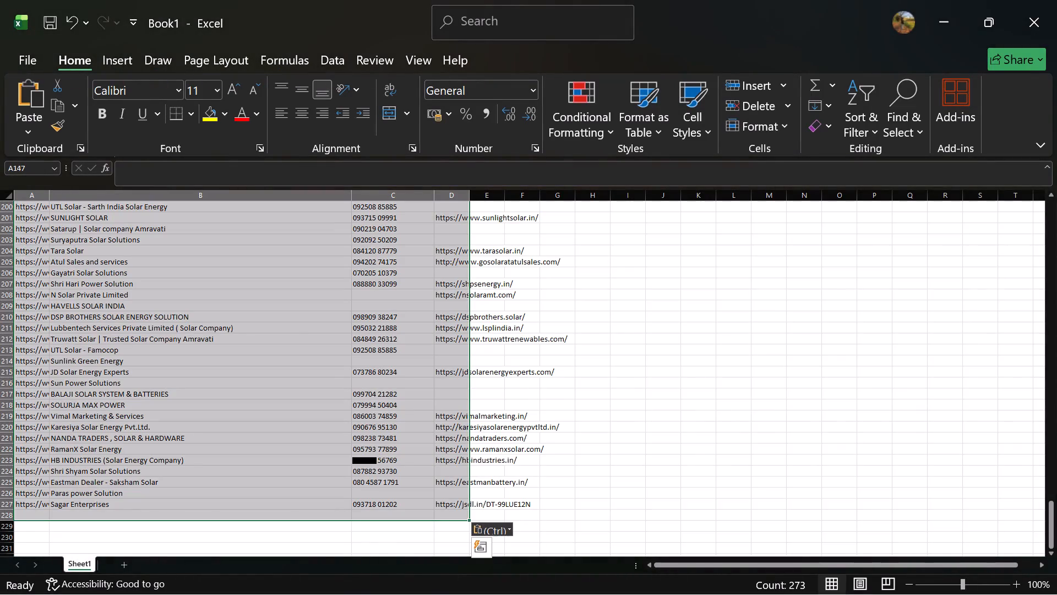
scroll(236, 504, "down", 2)
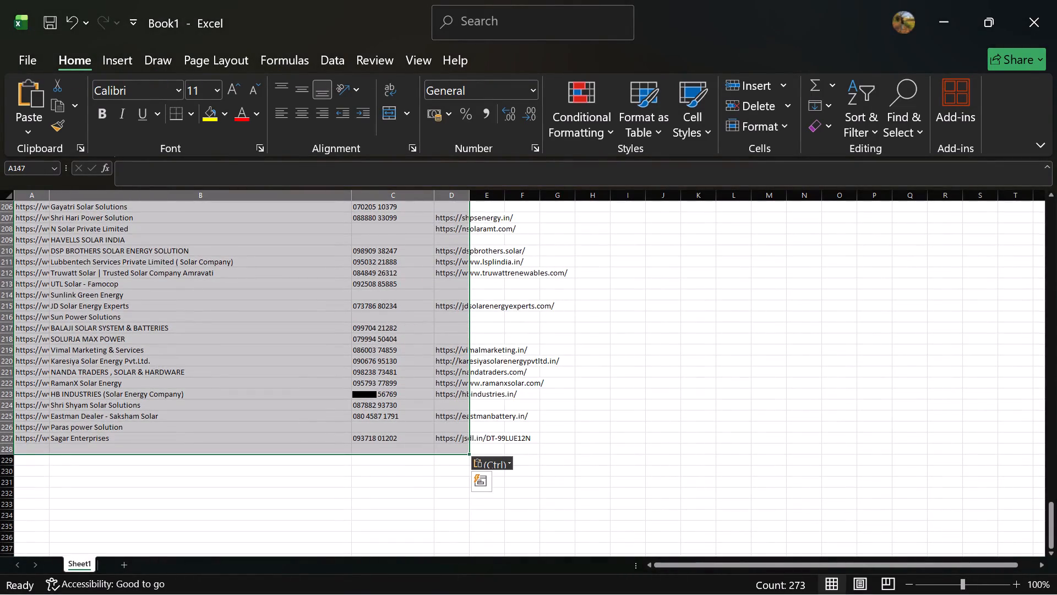
Select cell B229 below the pasted Amravati list in Book1, and close the Amravati workbook.
left_click(111, 465)
key("alt+Tab")
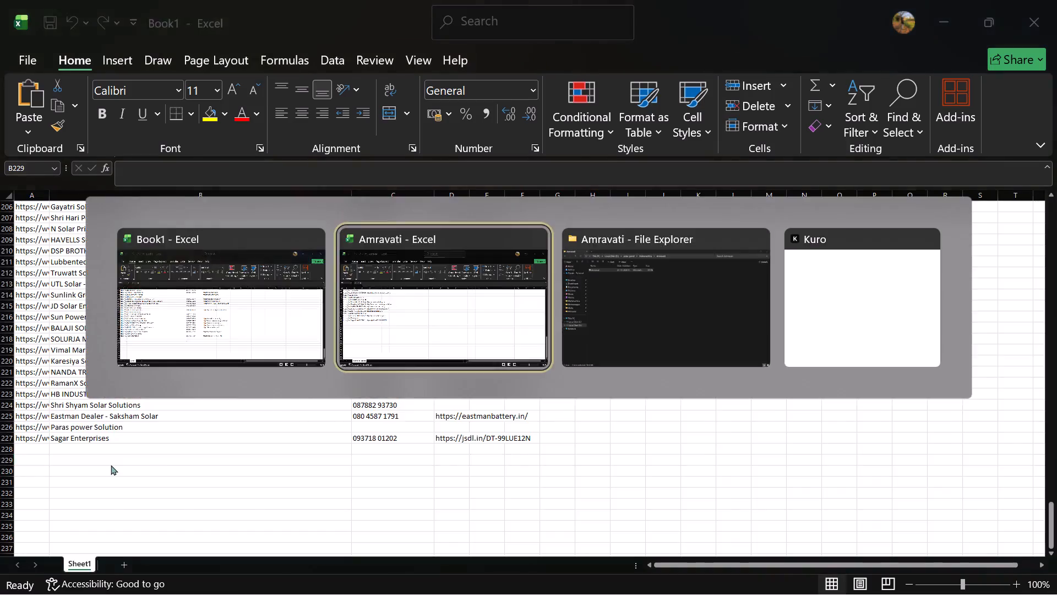
left_click(1056, 0)
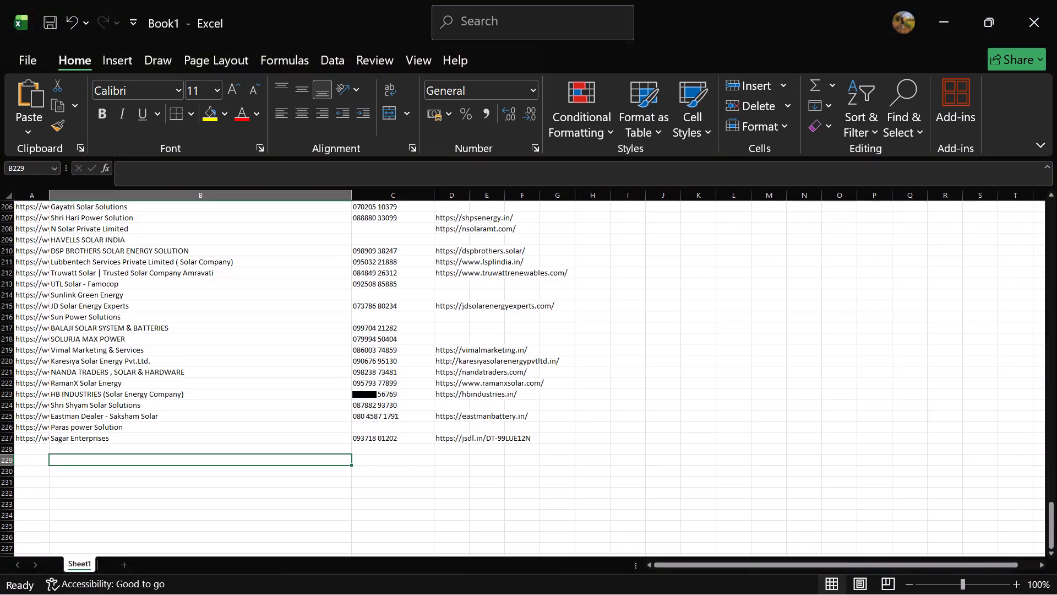
Open the Baramati workbook from the Baramati folder inside Maharashtra, recovering its content and enabling editing.
key("alt+Tab")
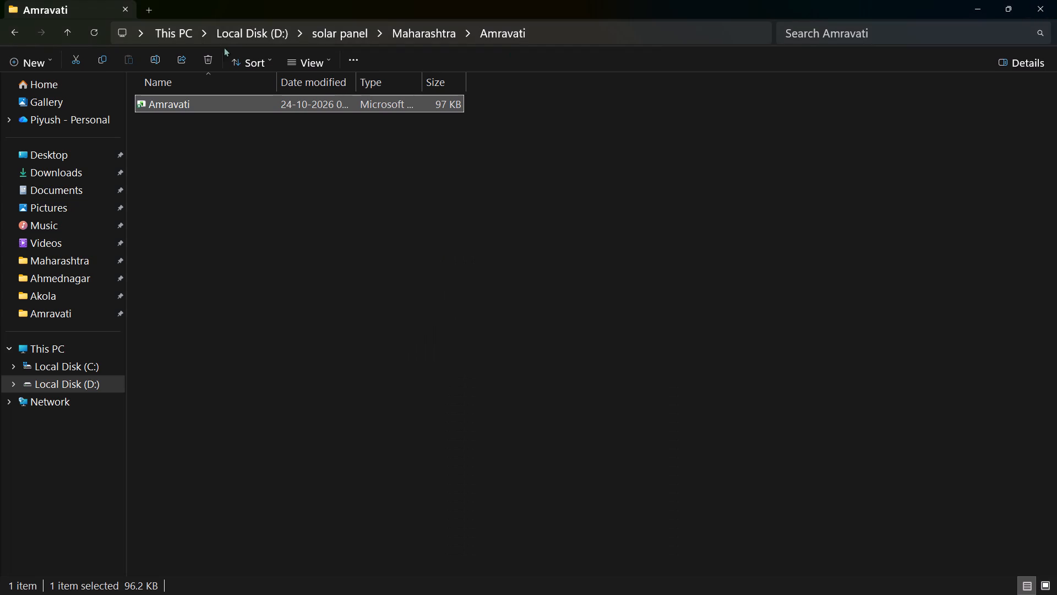
left_click(14, 30)
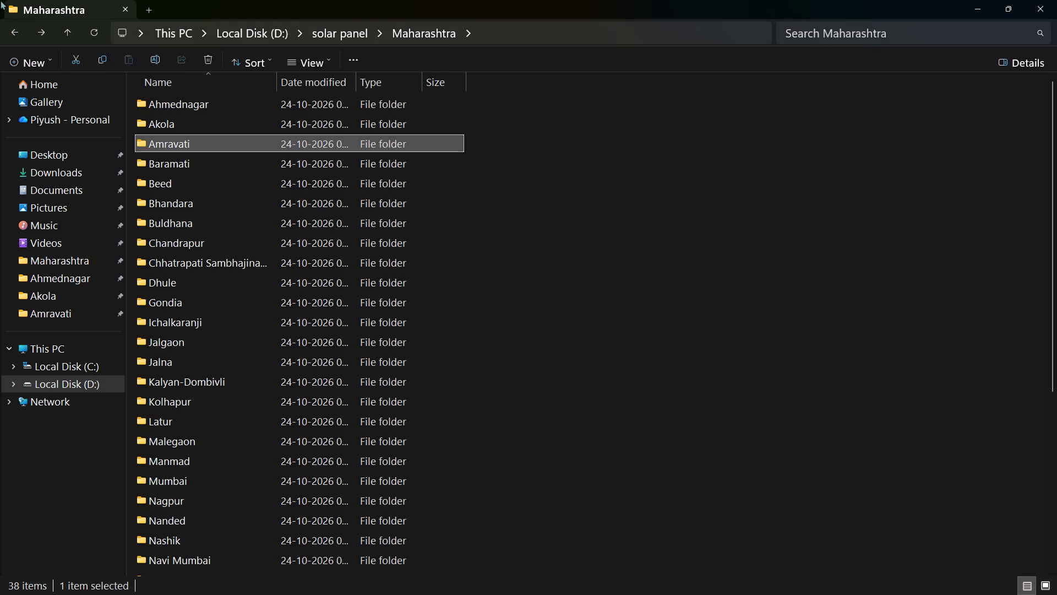
double_click(231, 163)
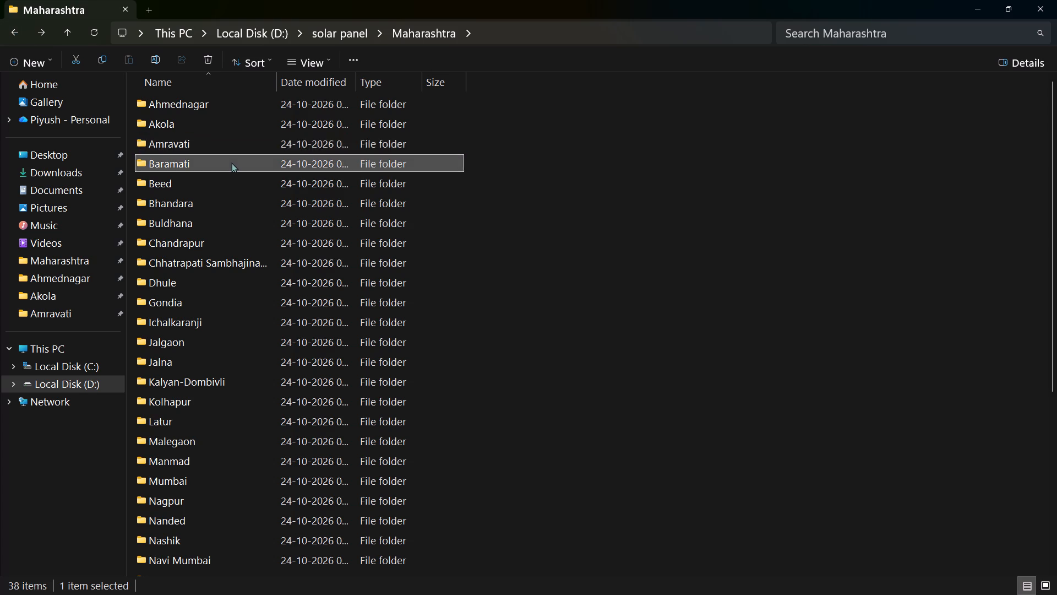
double_click(243, 105)
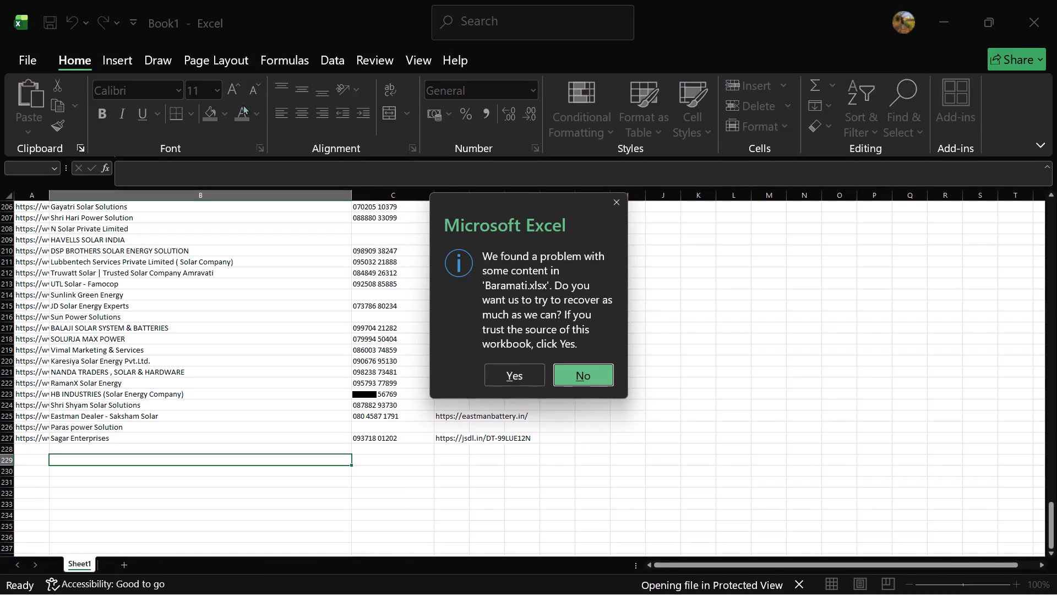
key("Left")
key("Return")
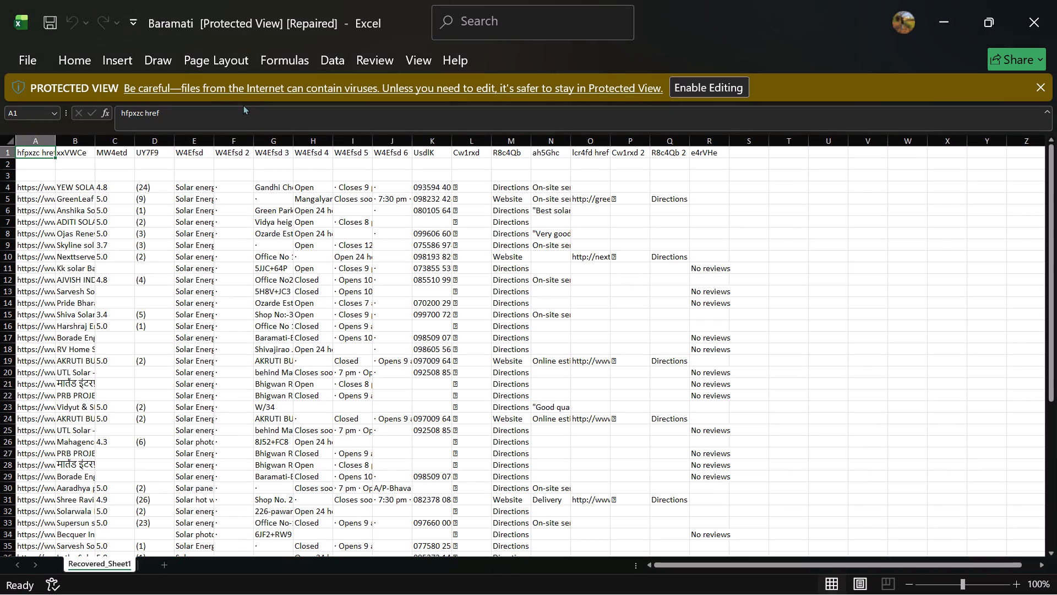
left_click(733, 86)
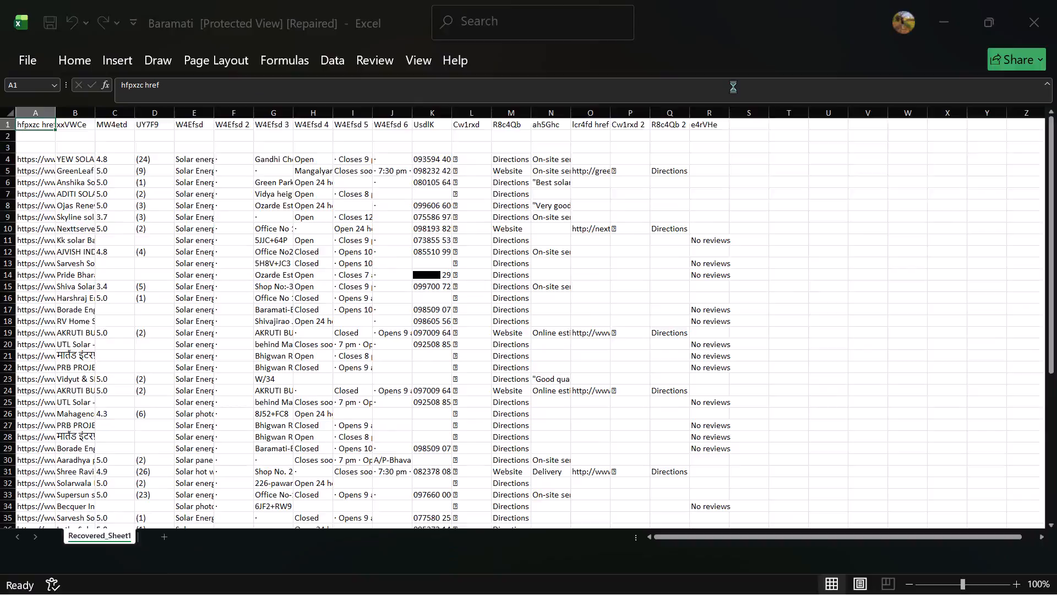
Delete entire columns P to S of the Baramati sheet, covering Cw1rxd 2, R8c4Qb 2 and e4rVHe.
key("Return")
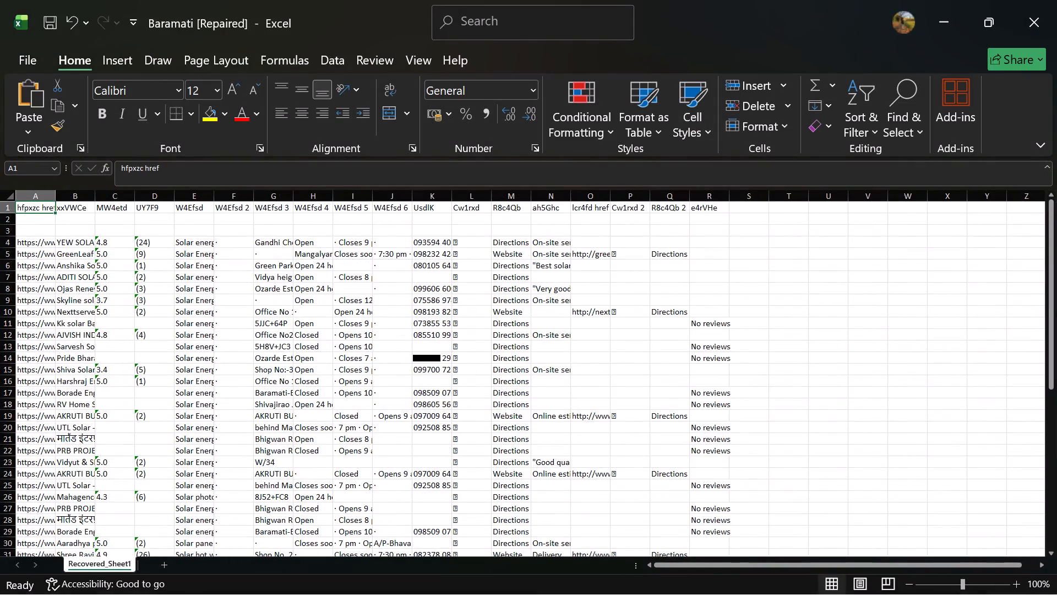
left_click_drag(628, 208, 761, 235)
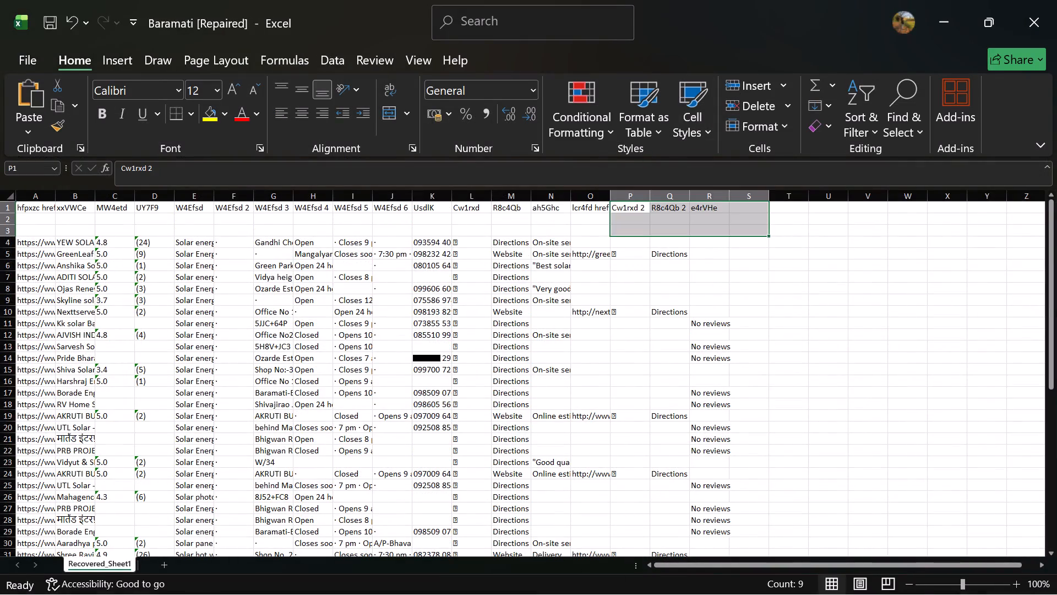
right_click(715, 230)
left_click(759, 297)
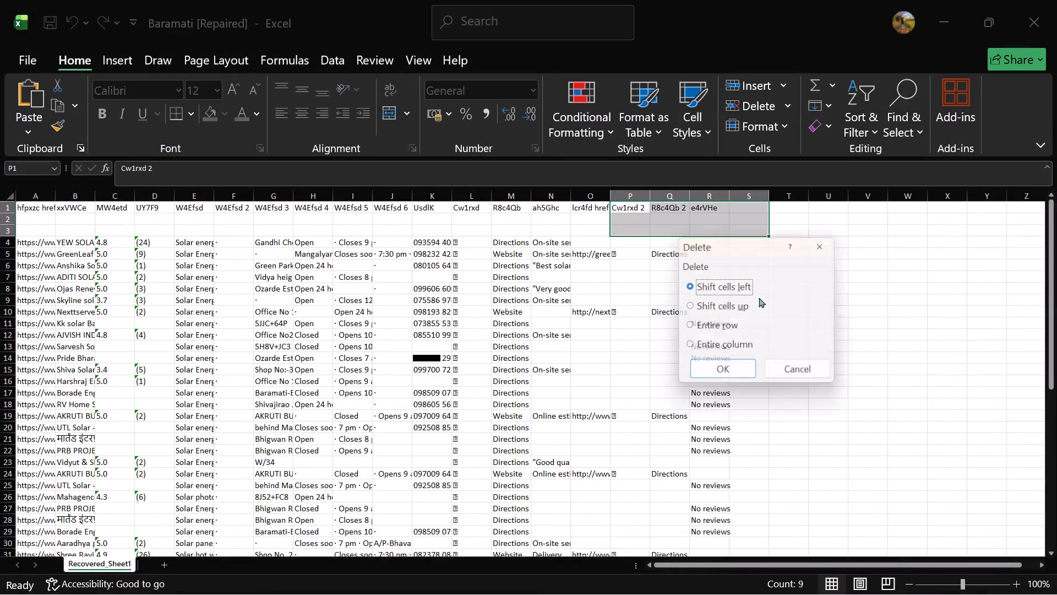
key("Up")
key("Return")
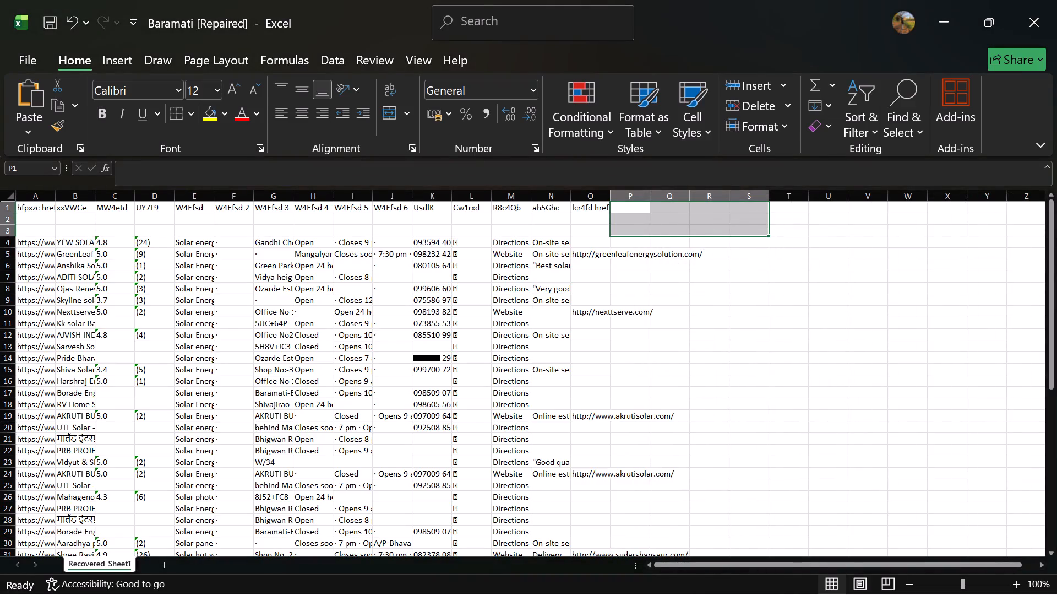
Delete entire columns L to N, headed Cw1rxd, R8c4Qb and ah5Ghc, from the Baramati sheet.
left_click_drag(464, 210, 551, 237)
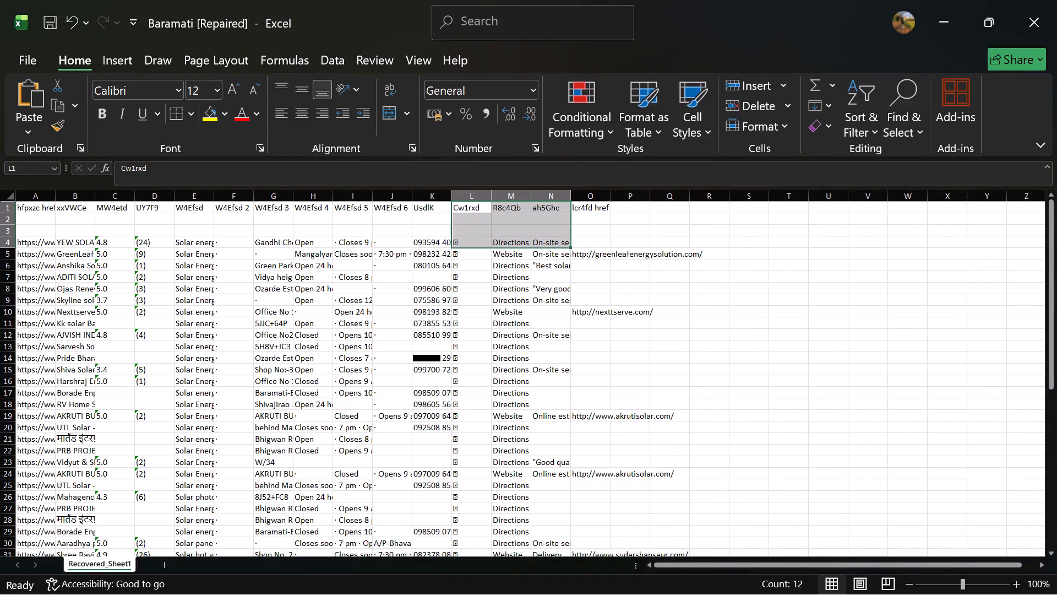
right_click(551, 237)
left_click(600, 304)
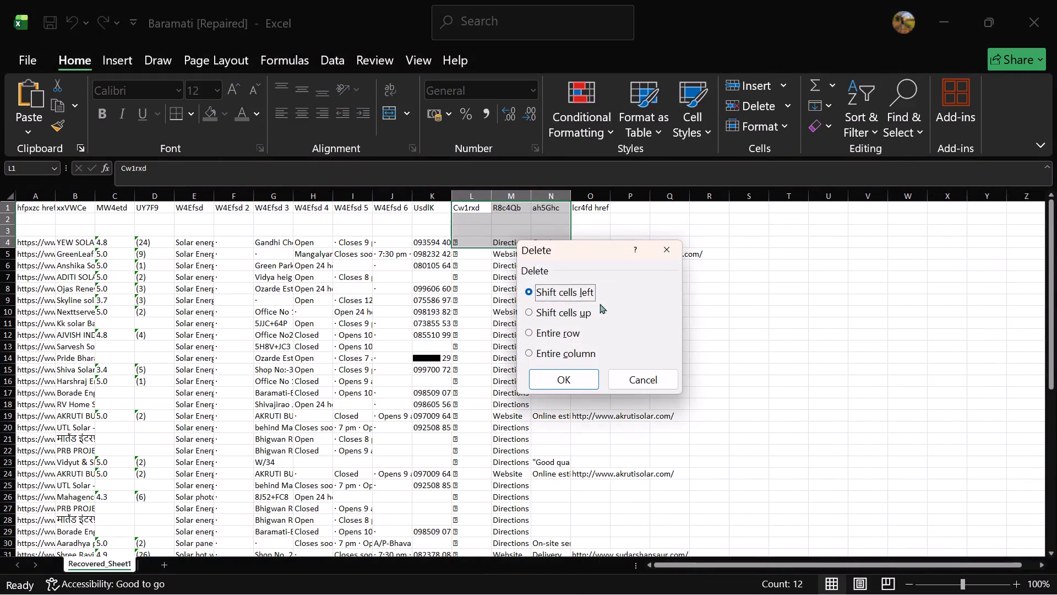
key("Up")
key("Return")
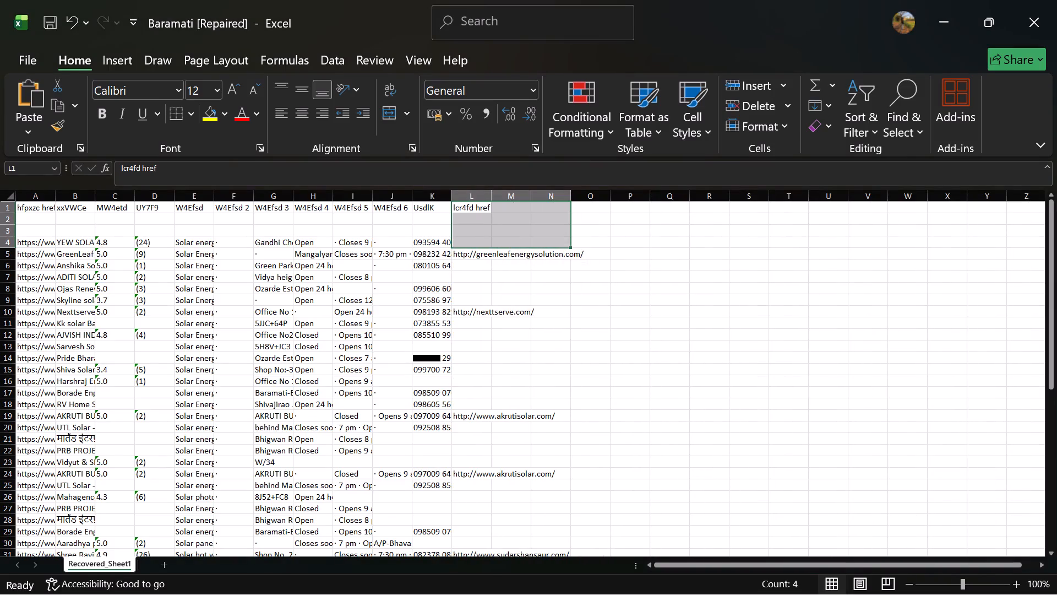
Delete entire columns C to J, from MW4etd through W4Efsd 6, leaving the name, phone and website columns.
left_click_drag(110, 233, 381, 291)
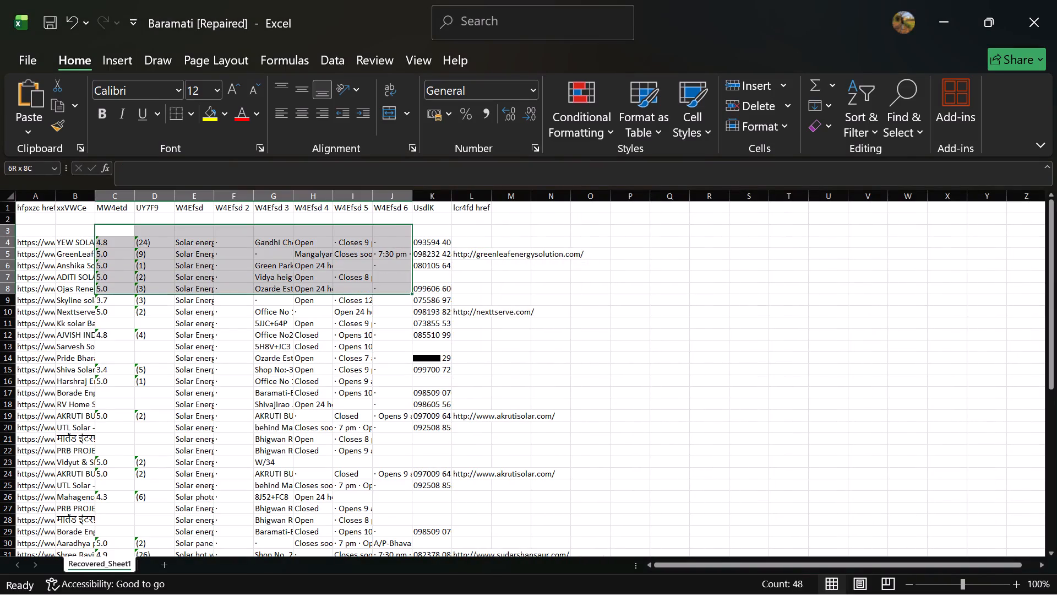
left_click_drag(381, 291, 381, 290)
right_click(322, 259)
left_click(386, 309)
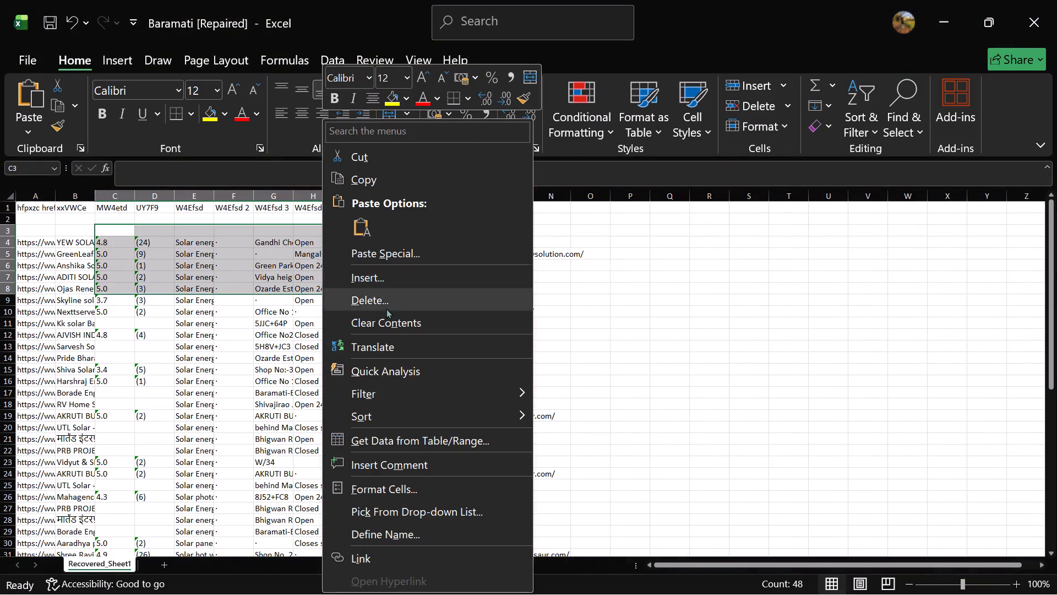
key("Up")
key("Return")
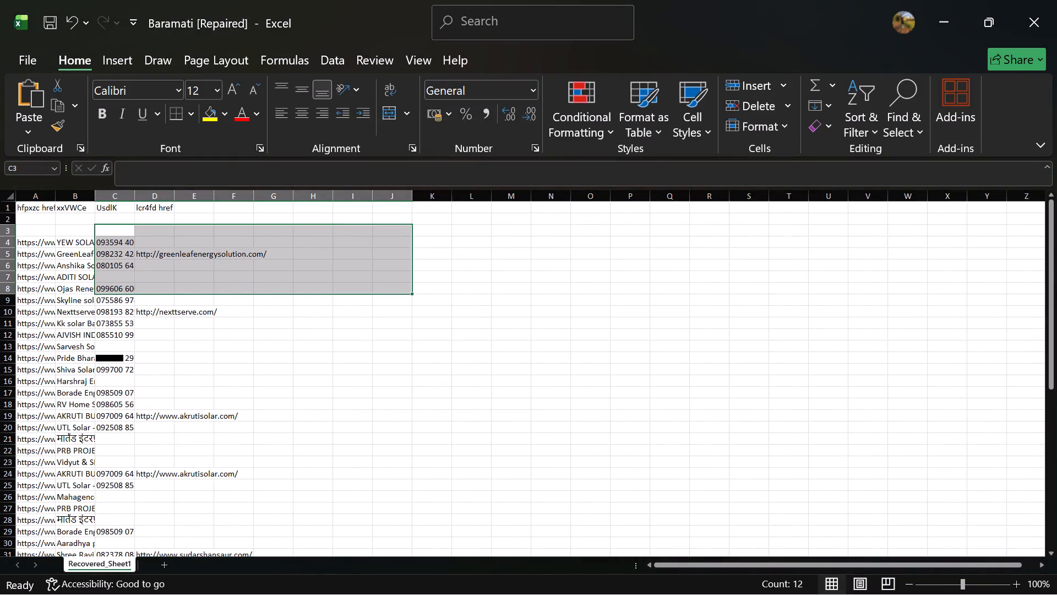
Delete entire rows 1 and 2, the scraped header row and the blank row below it.
left_click_drag(42, 209, 43, 215)
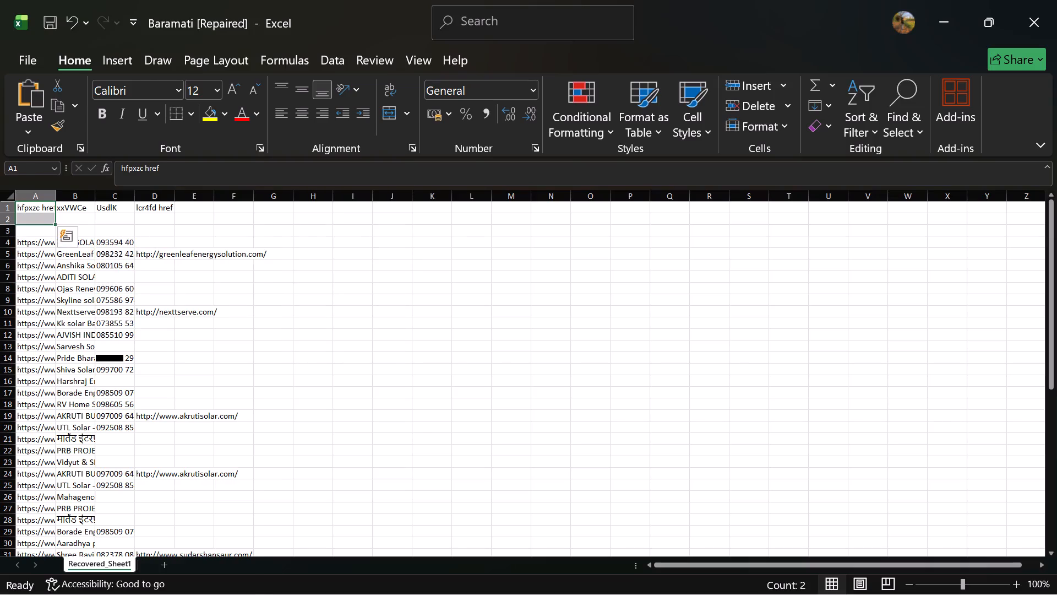
right_click(43, 215)
left_click(103, 294)
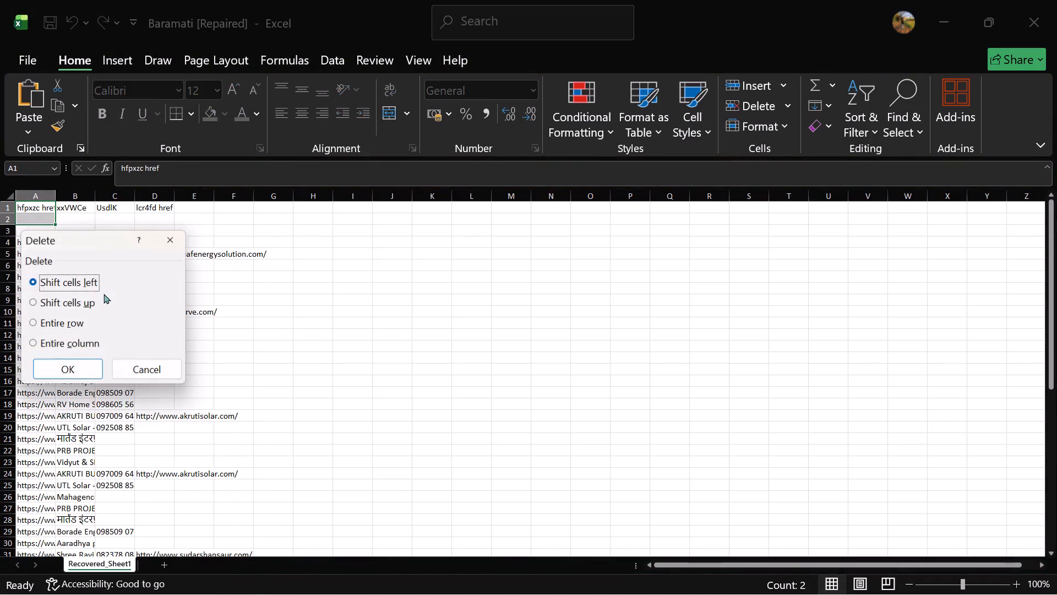
key("Up")
key("Up")
key("Return")
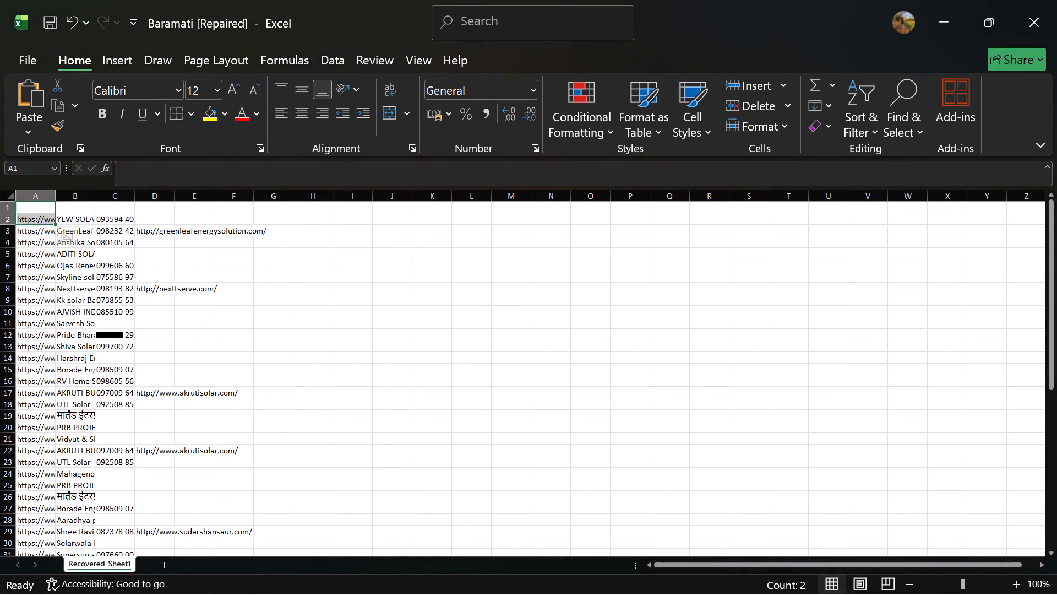
Copy the whole cleaned Baramati sheet.
left_click(276, 336)
key("ctrl+a")
key("ctrl+c")
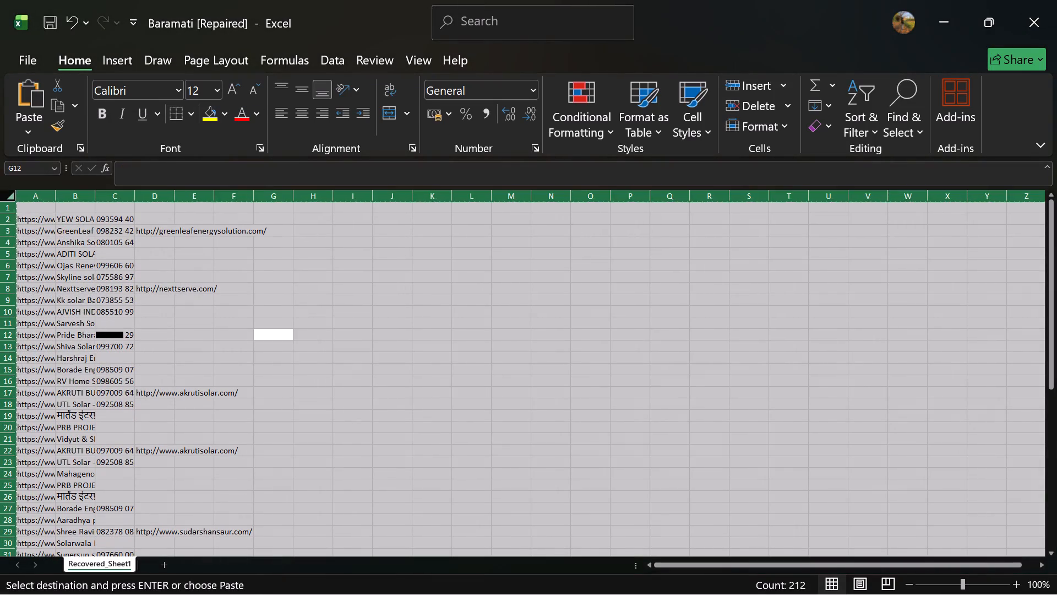
Close the Baramati workbook, saving it over the existing Baramati file and keeping the copied data on the clipboard.
left_click(1056, 0)
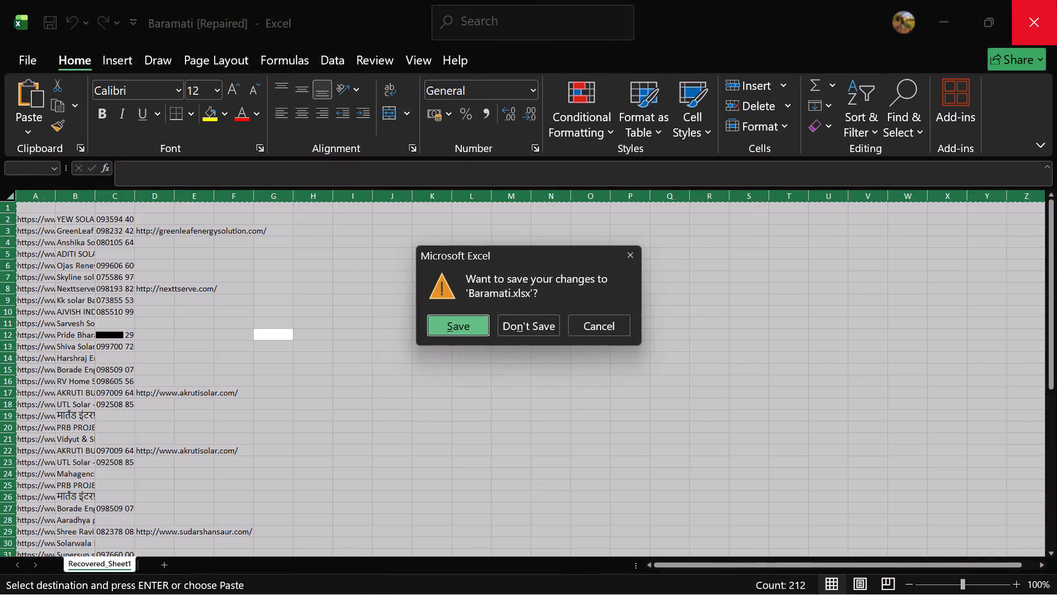
key("Return")
key("Return")
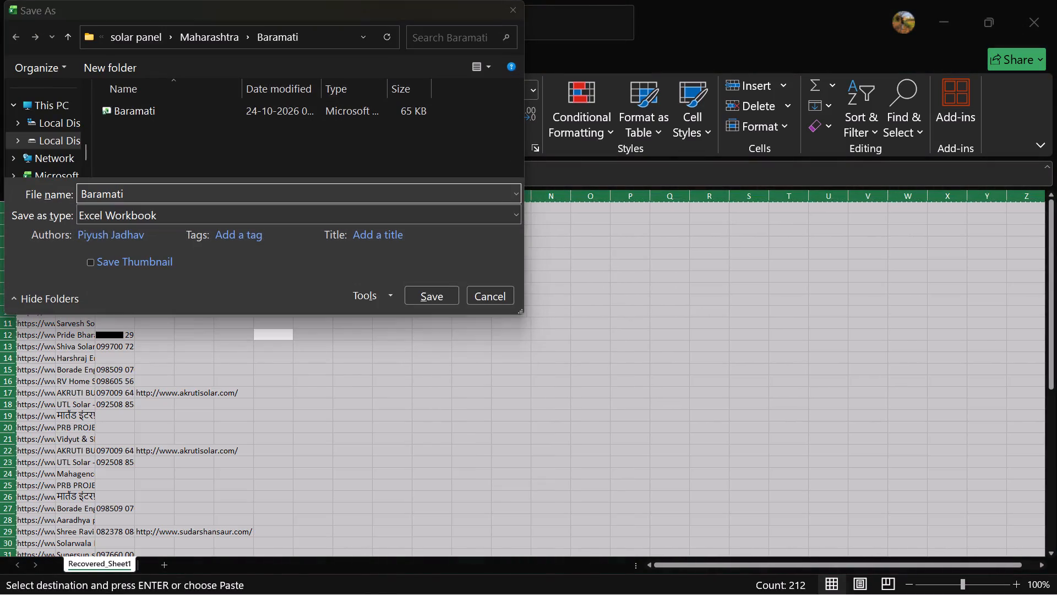
key("Left")
key("Return")
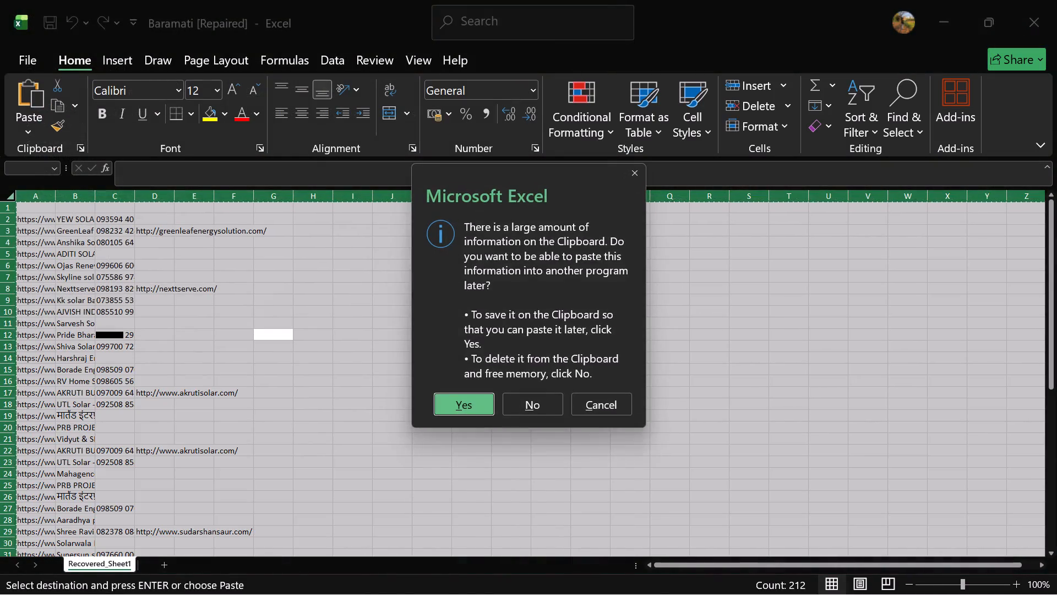
key("Return")
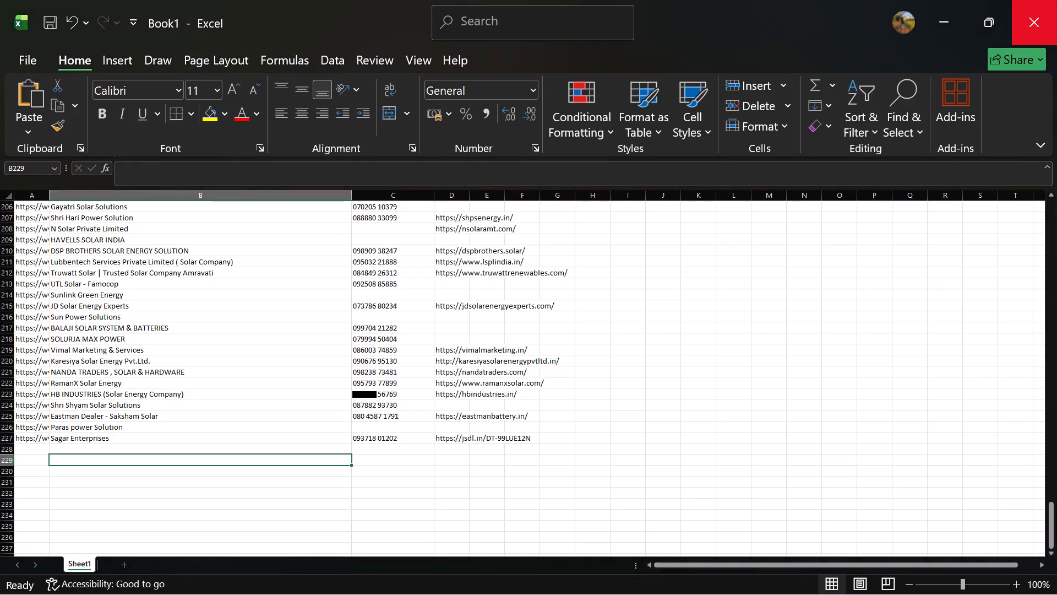
key("alt+Tab")
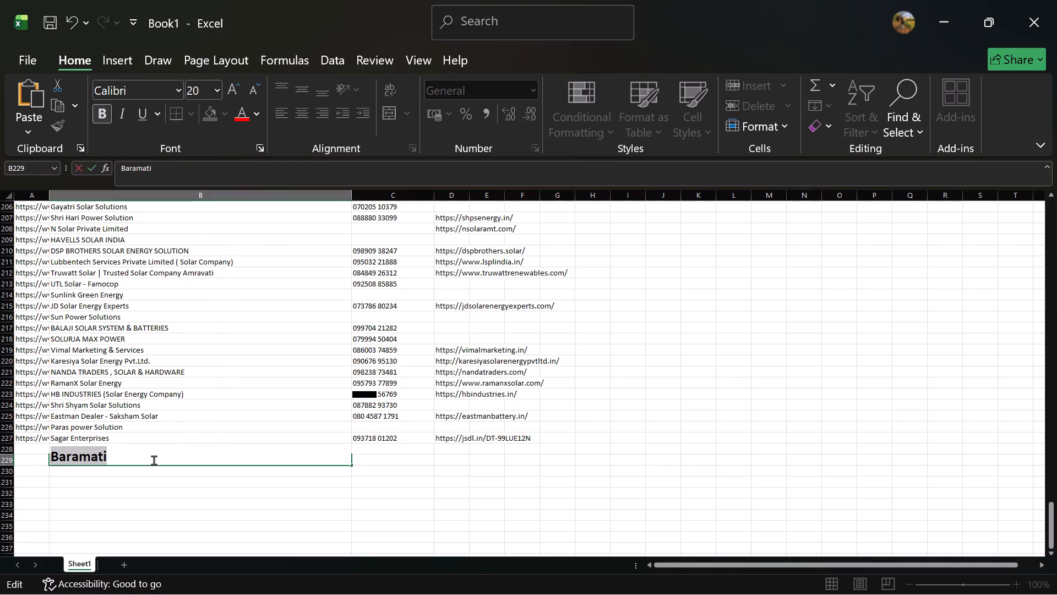
left_click(141, 470)
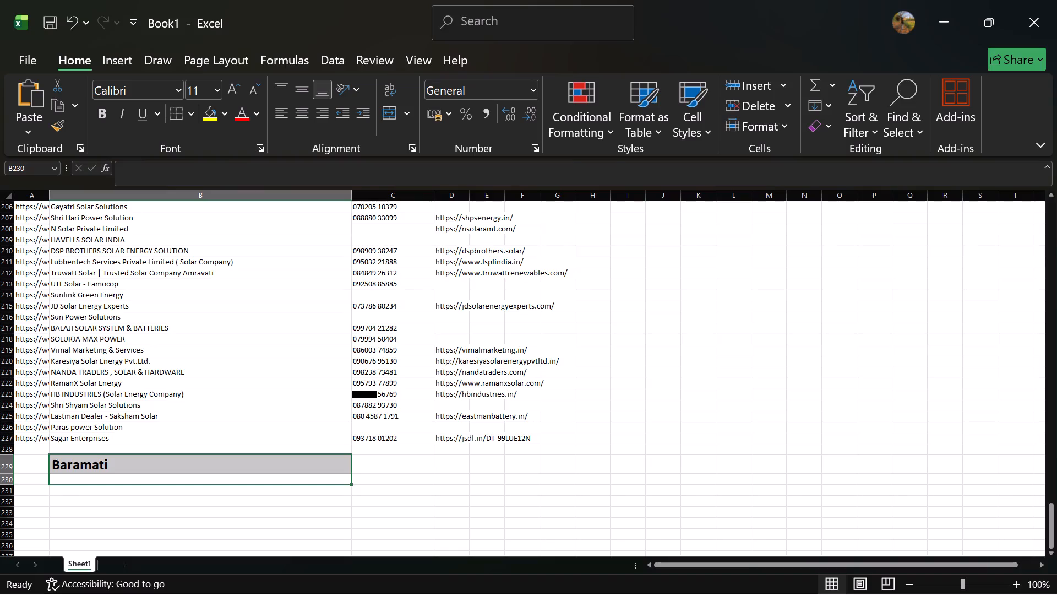
Paste the copied Baramati data starting at cell A230, below the Baramati heading.
left_click(40, 484)
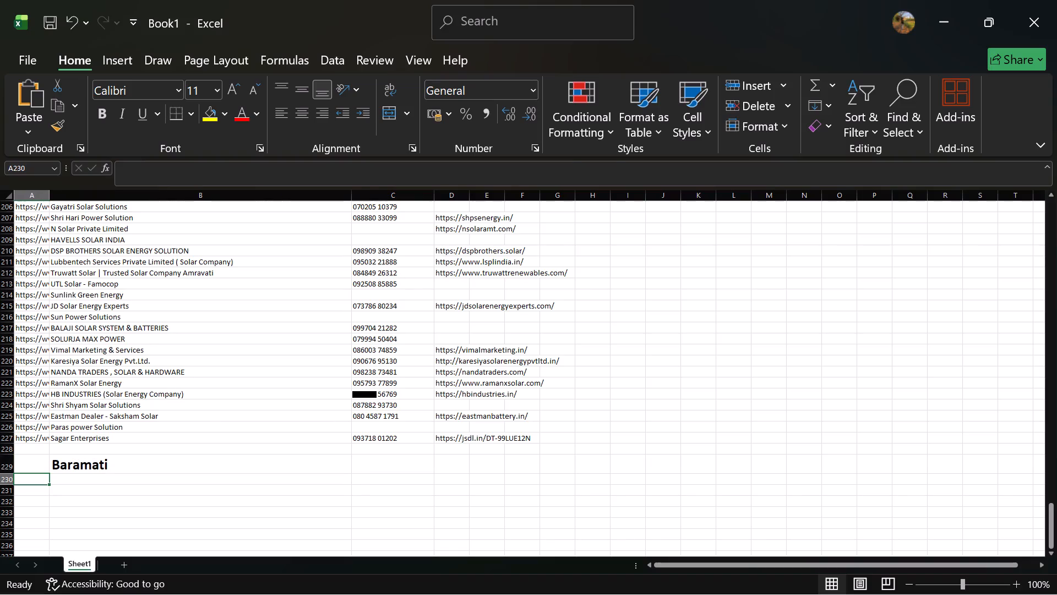
key("ctrl+v")
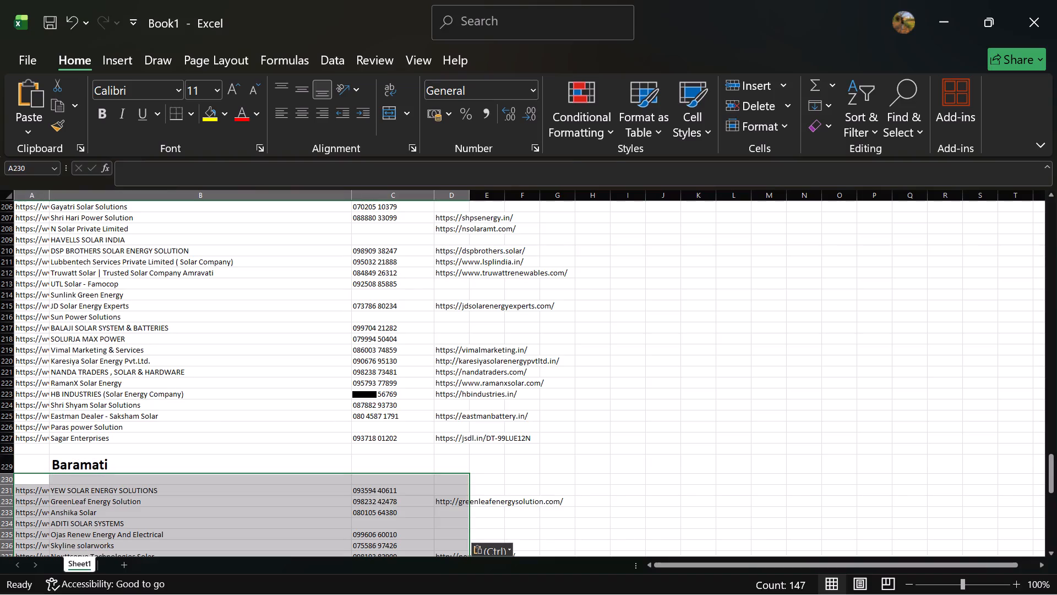
left_click(172, 445)
Review the collected city lists in Book1, from the Ahilyanagar heading down through the Baramati entries.
scroll(172, 445, "down", 1)
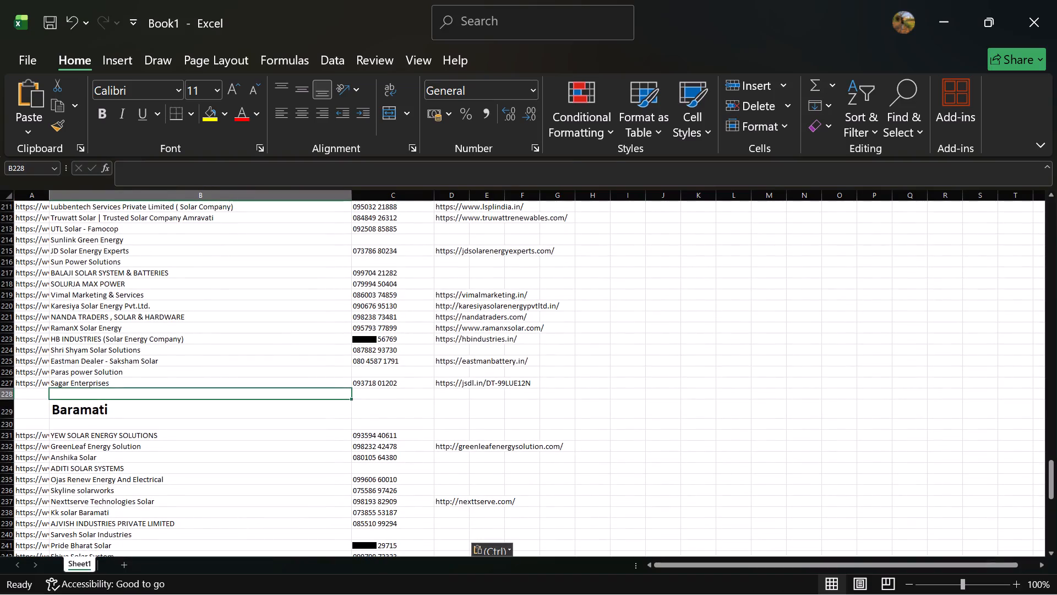
scroll(172, 445, "up", 7)
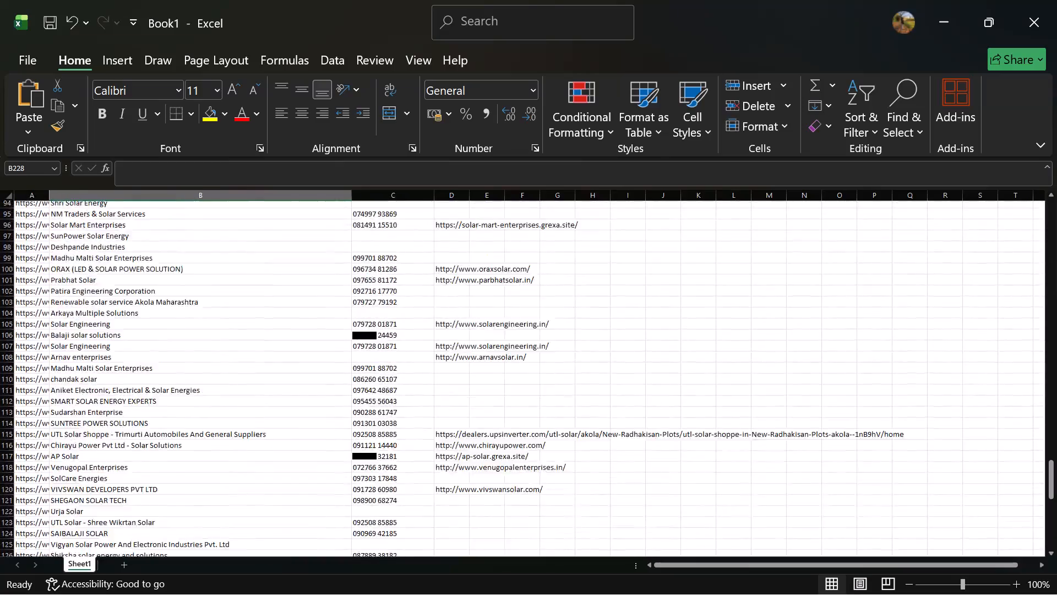
scroll(172, 445, "up", 2)
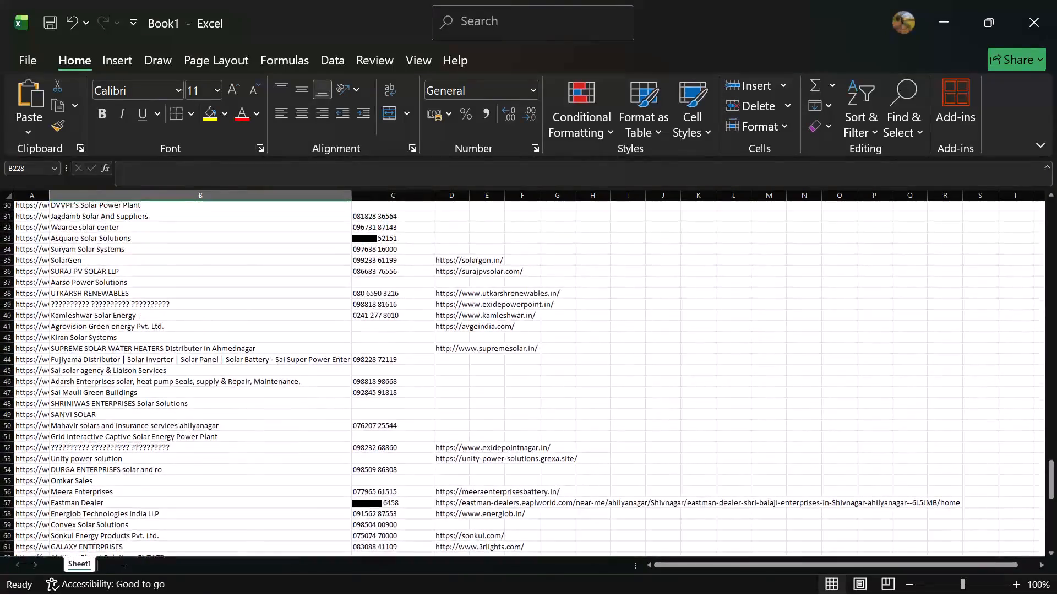
scroll(172, 445, "up", 2)
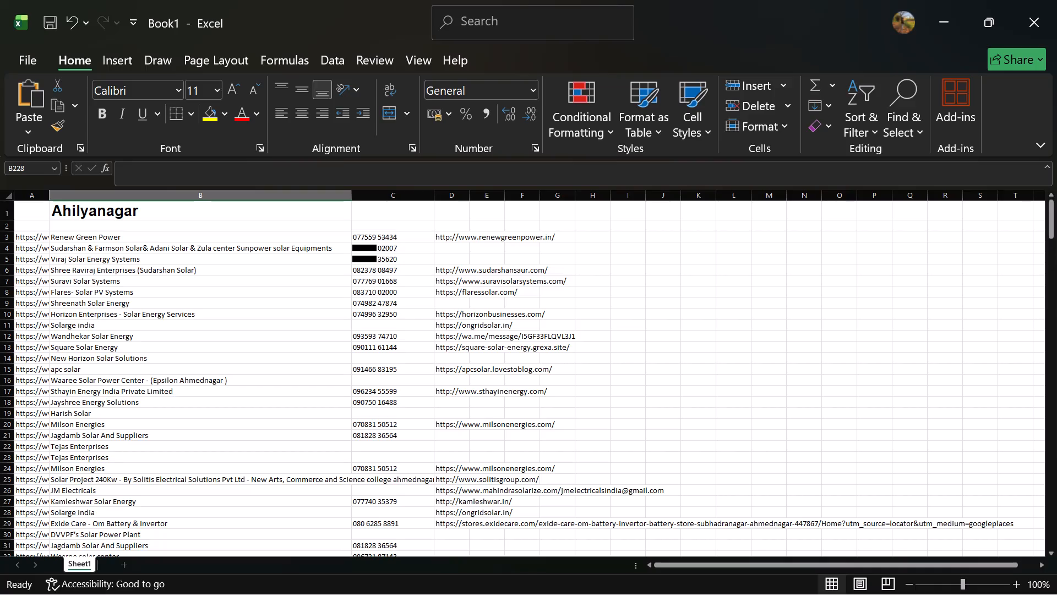
scroll(172, 445, "down", 5)
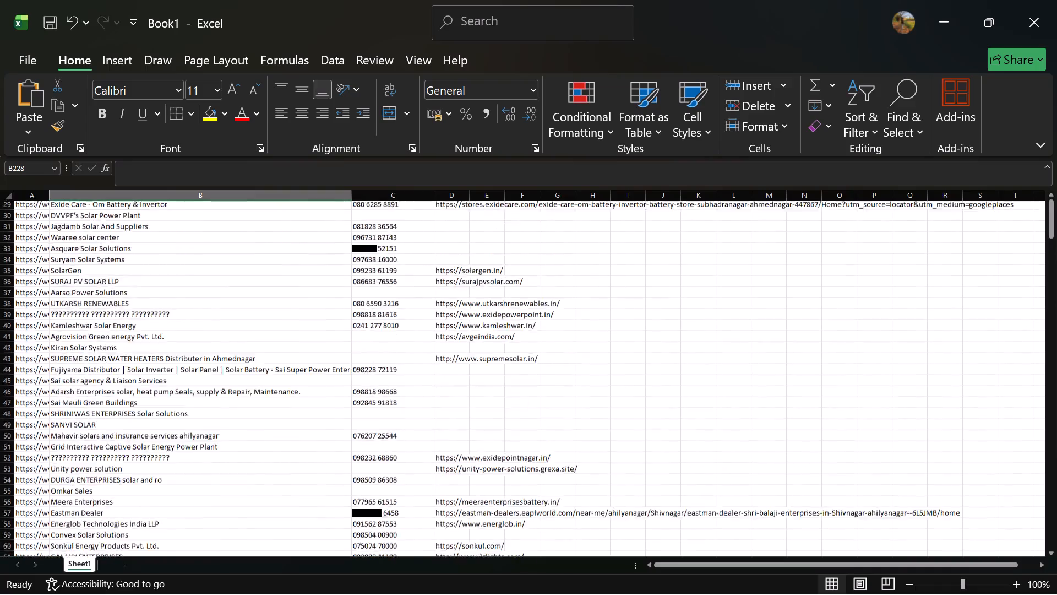
scroll(172, 445, "down", 6)
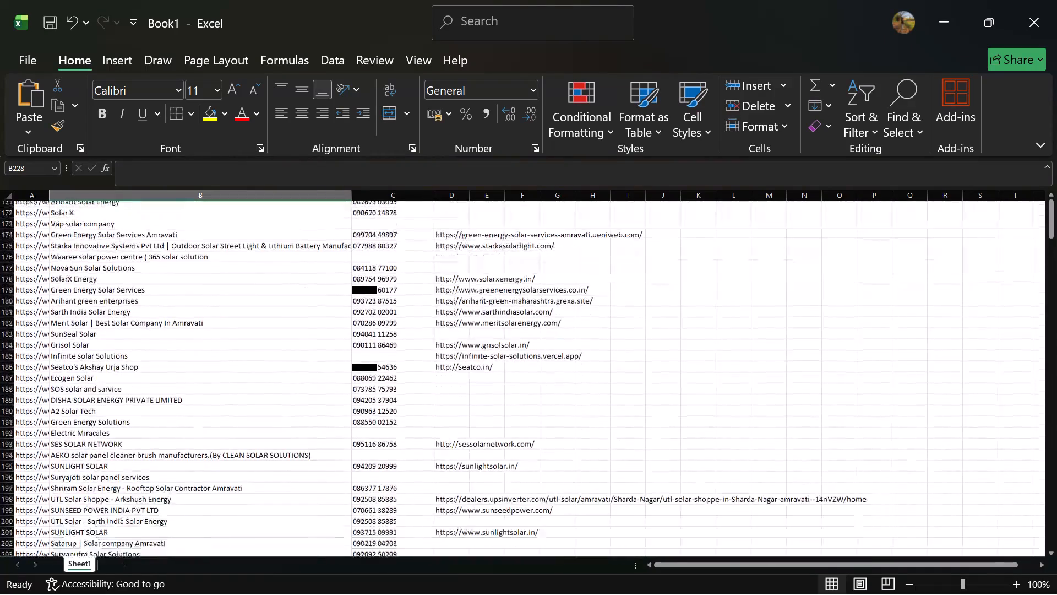
scroll(172, 445, "down", 8)
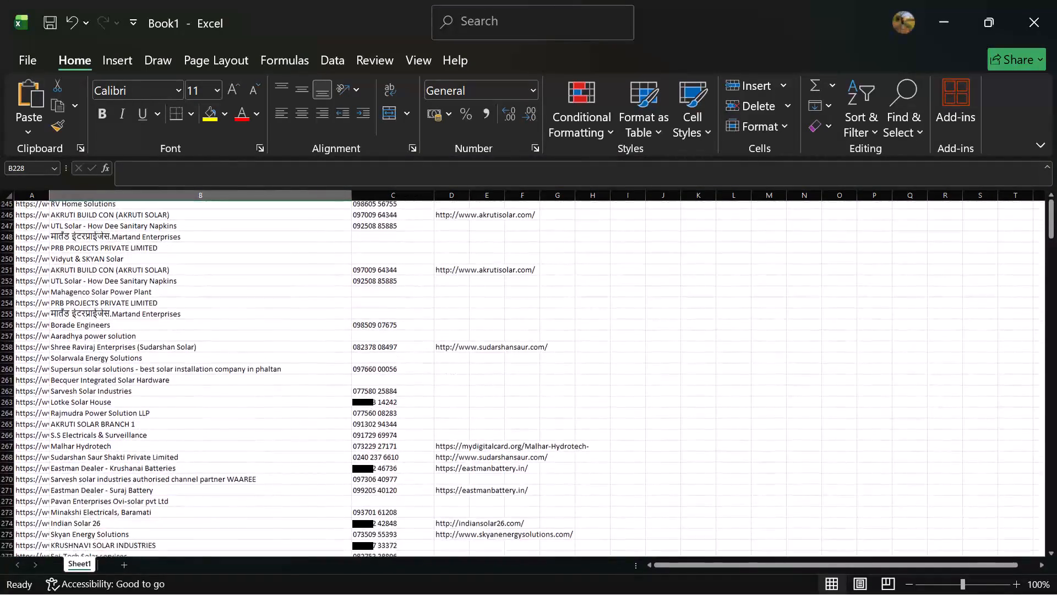
Select cell B283 in Book1, then open the Beed workbook from the Maharashtra folder, recovering its content and enabling editing.
scroll(172, 445, "down", 1)
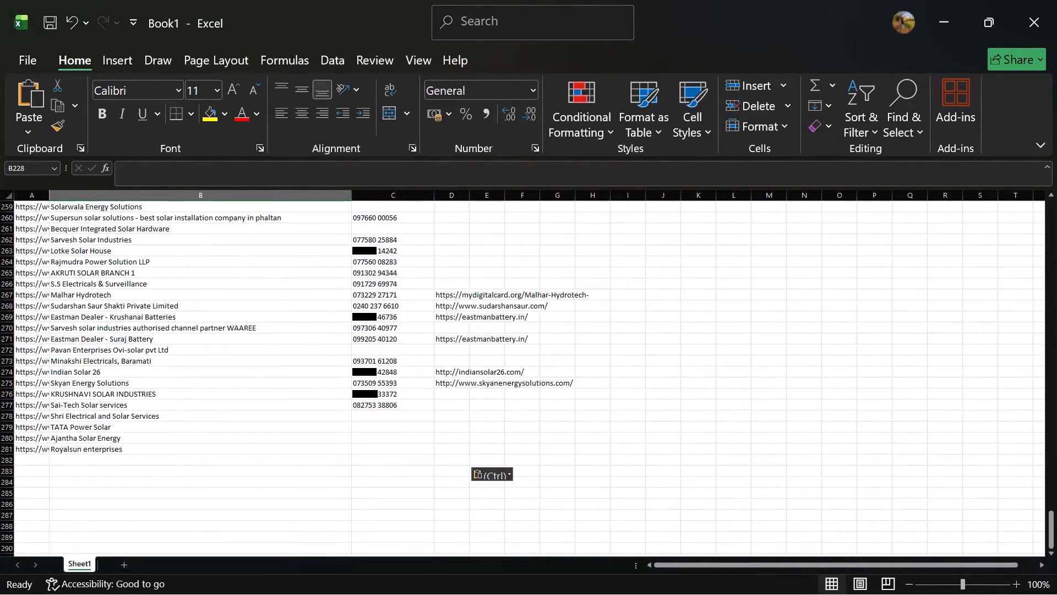
left_click(59, 468)
key("alt+Tab")
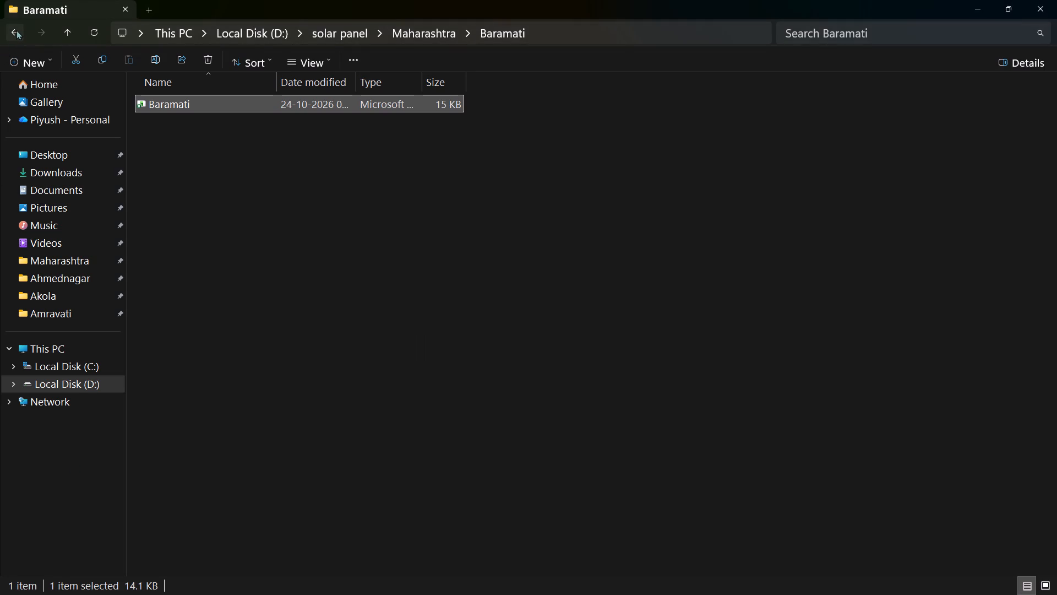
left_click(16, 30)
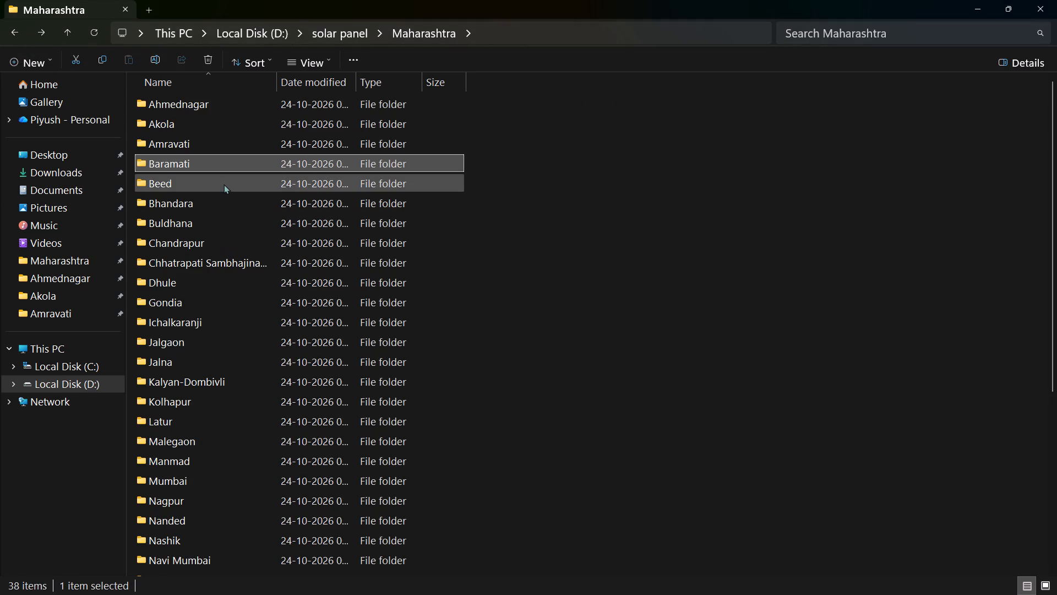
double_click(224, 185)
double_click(225, 108)
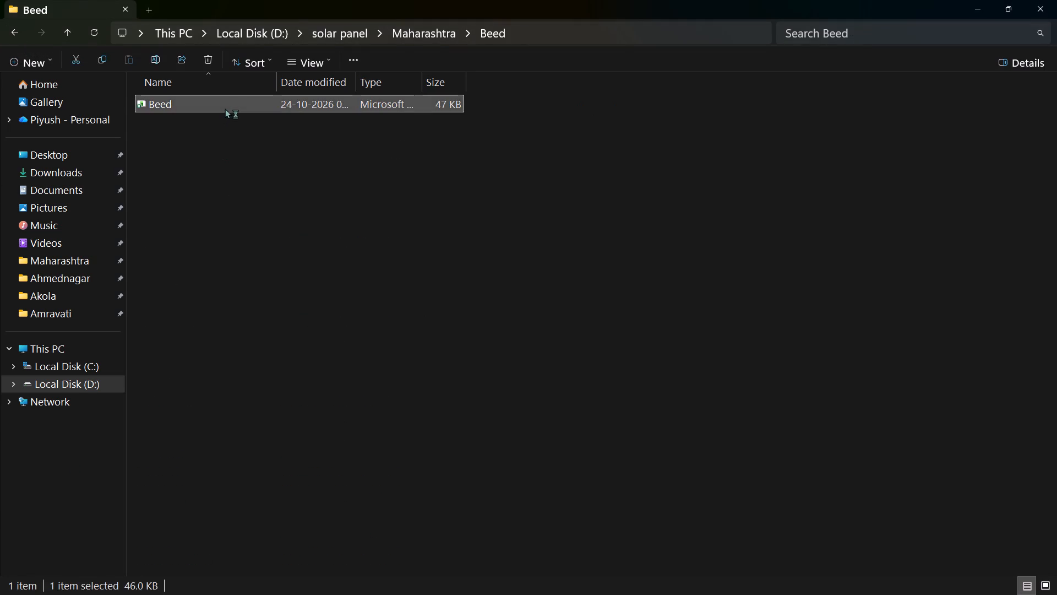
key("Left")
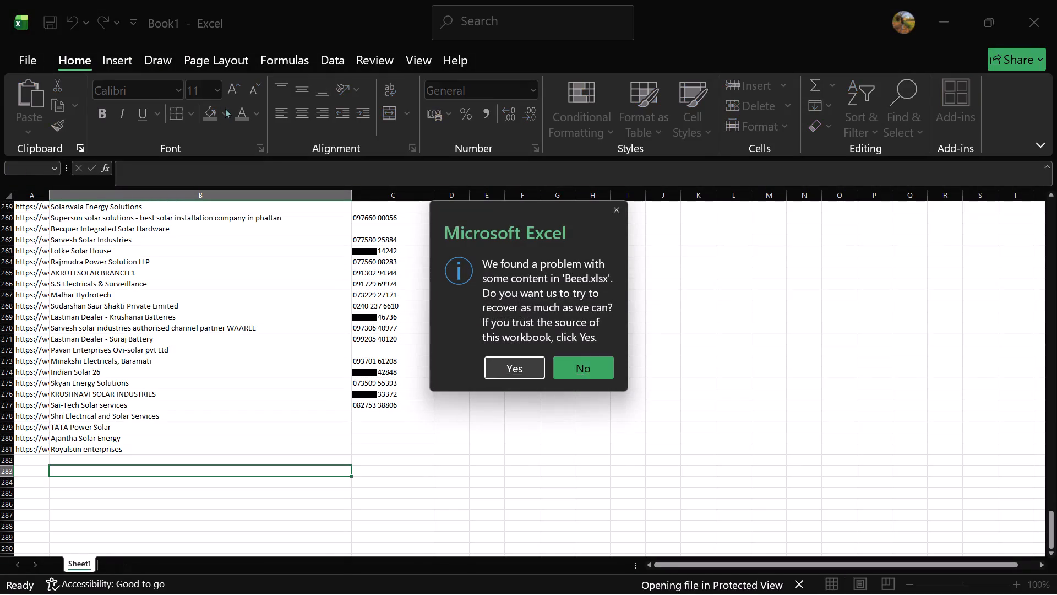
key("Return")
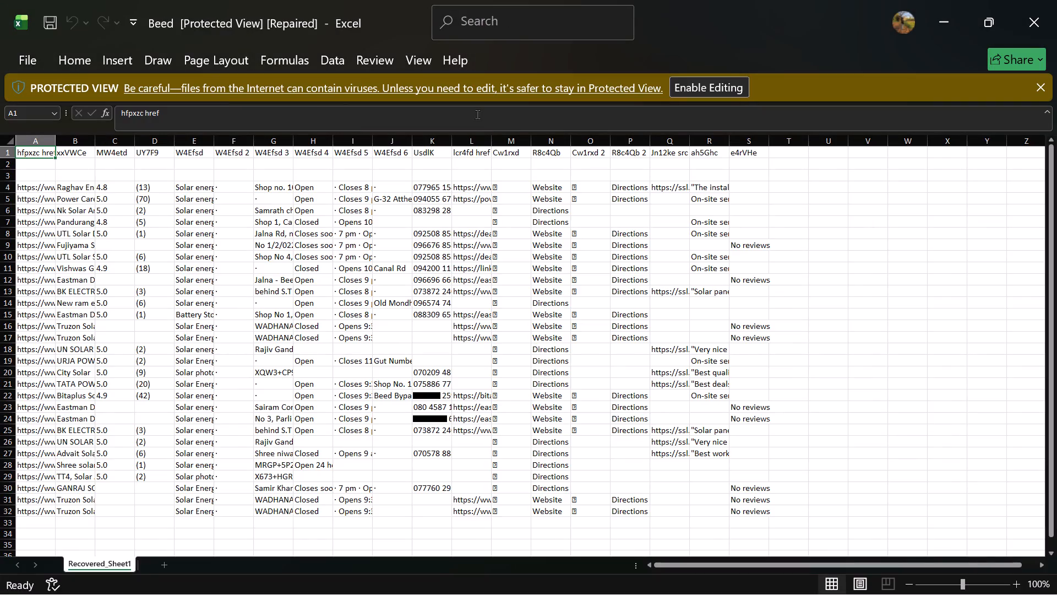
left_click(731, 86)
key("Return")
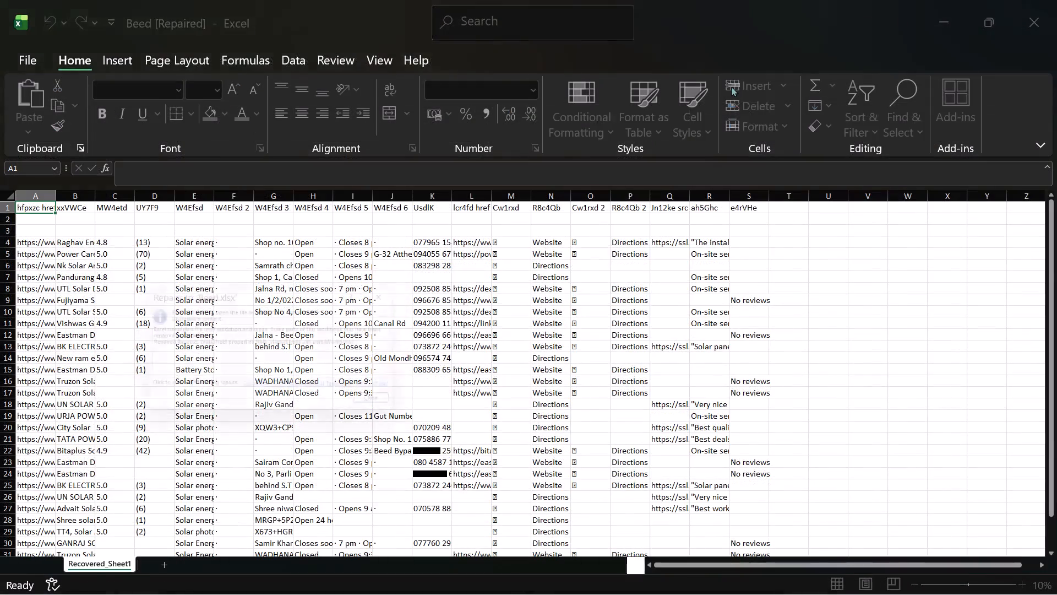
Clear the unneeded scraped data in columns M to T and, from row 3 down, in columns C to J.
left_click_drag(513, 209, 794, 589)
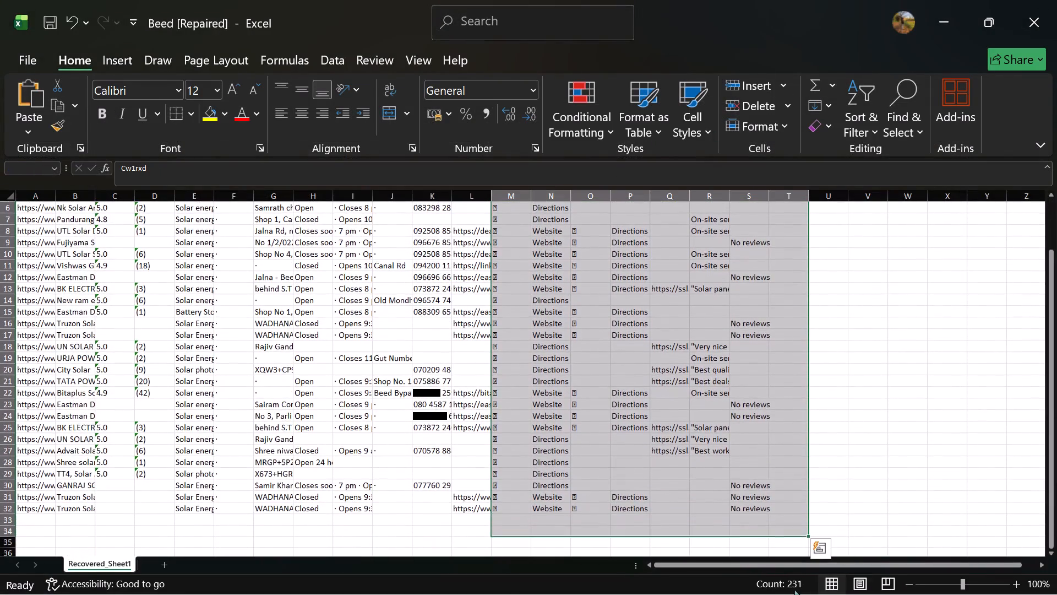
key("Delete")
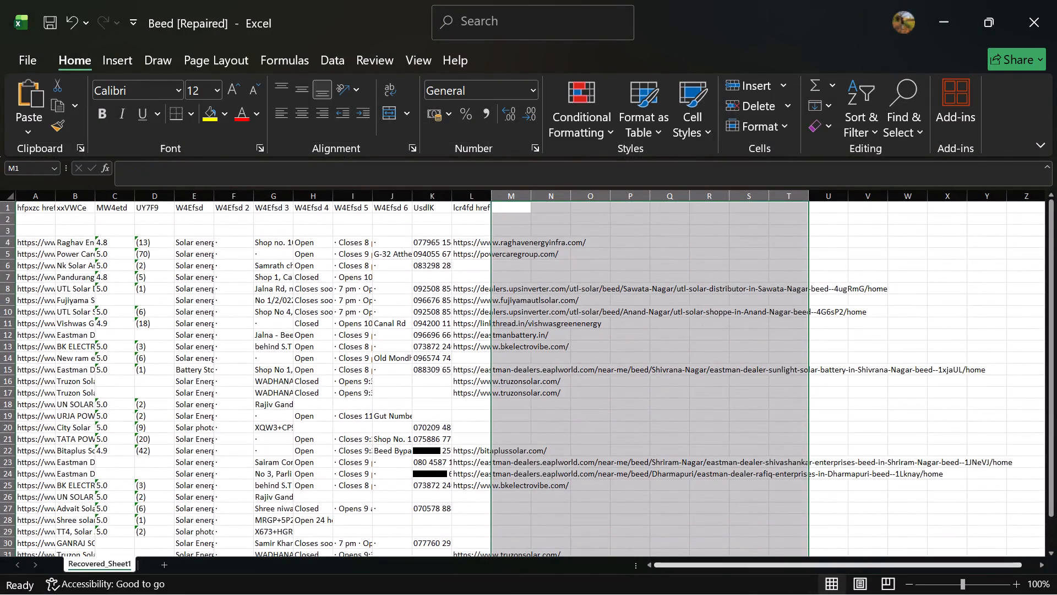
left_click_drag(115, 229, 381, 588)
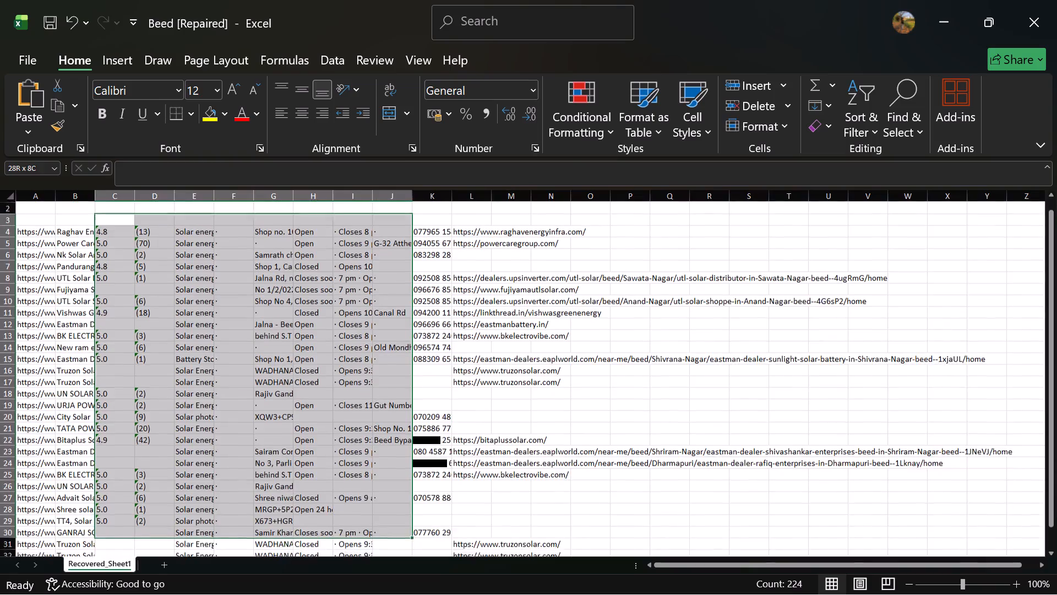
left_click_drag(381, 588, 380, 586)
key("Delete")
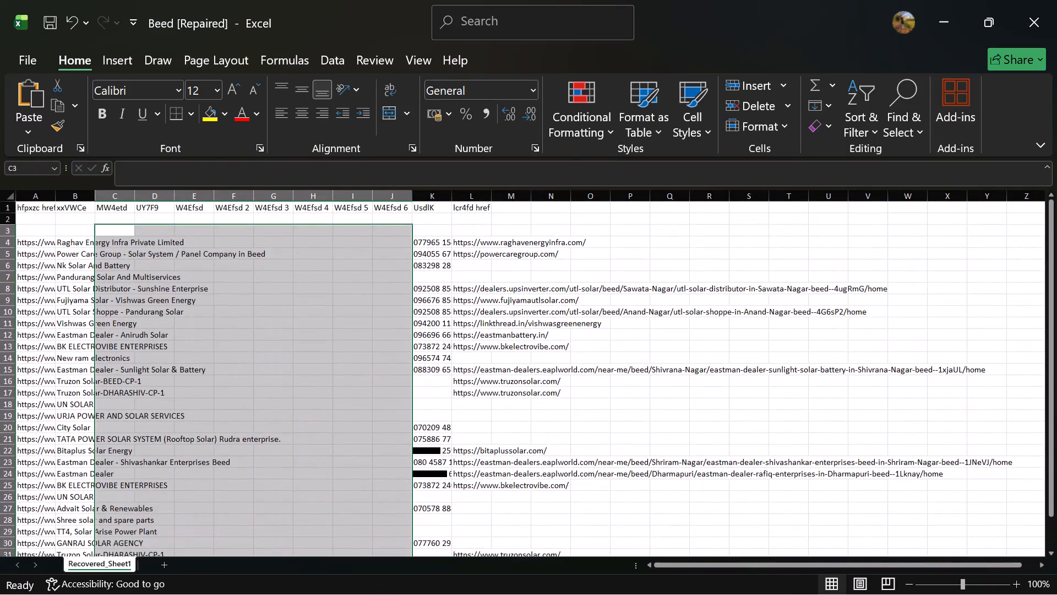
Copy the cleaned Beed data from cell A3 through column T, down to row 33.
left_click_drag(33, 234, 791, 594)
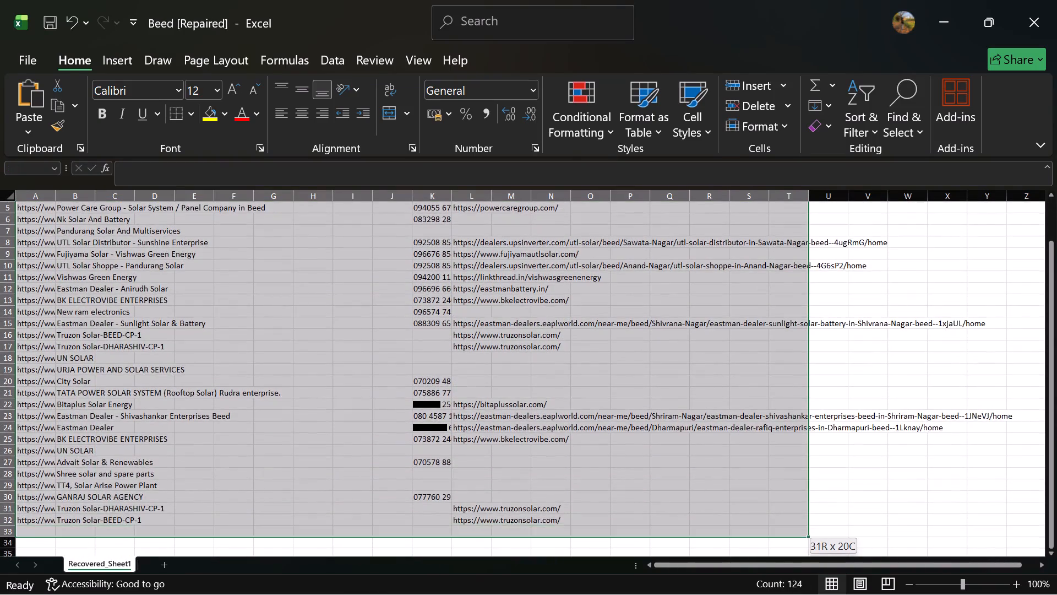
left_click_drag(791, 594, 756, 547)
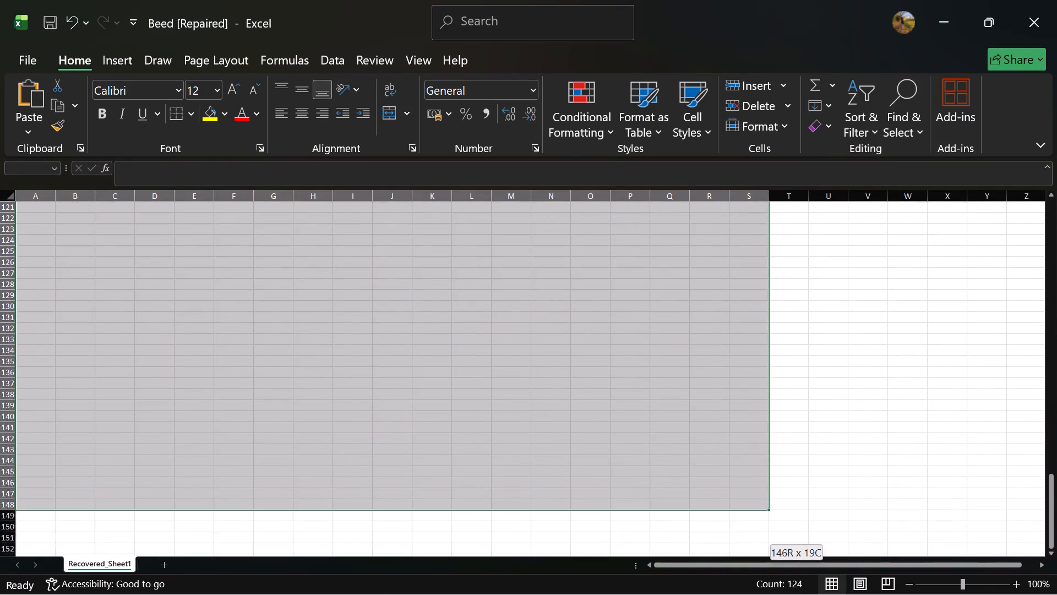
left_click_drag(756, 547, 806, 46)
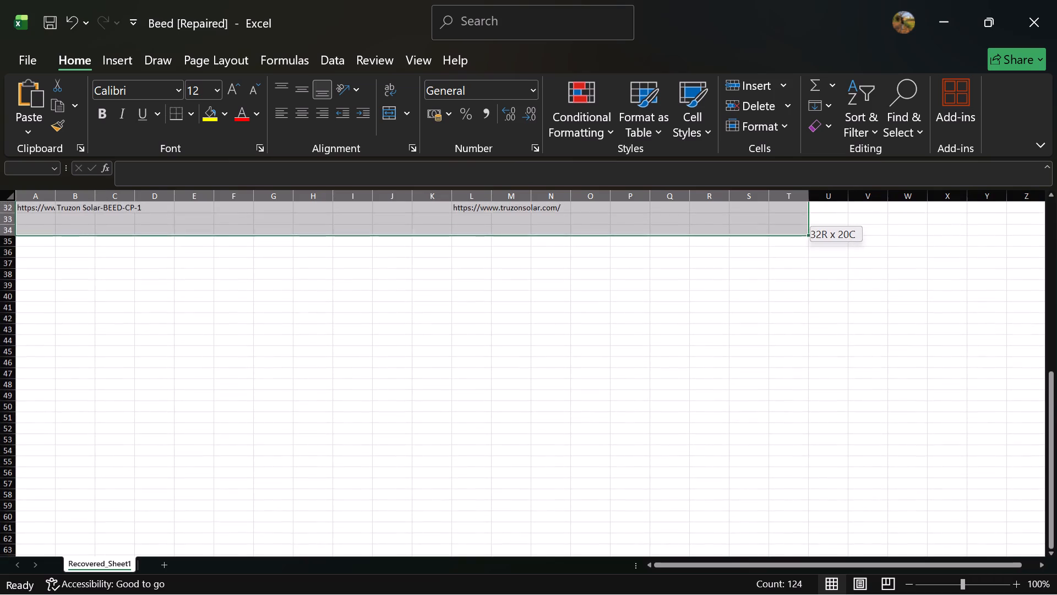
left_click_drag(806, 46, 777, 286)
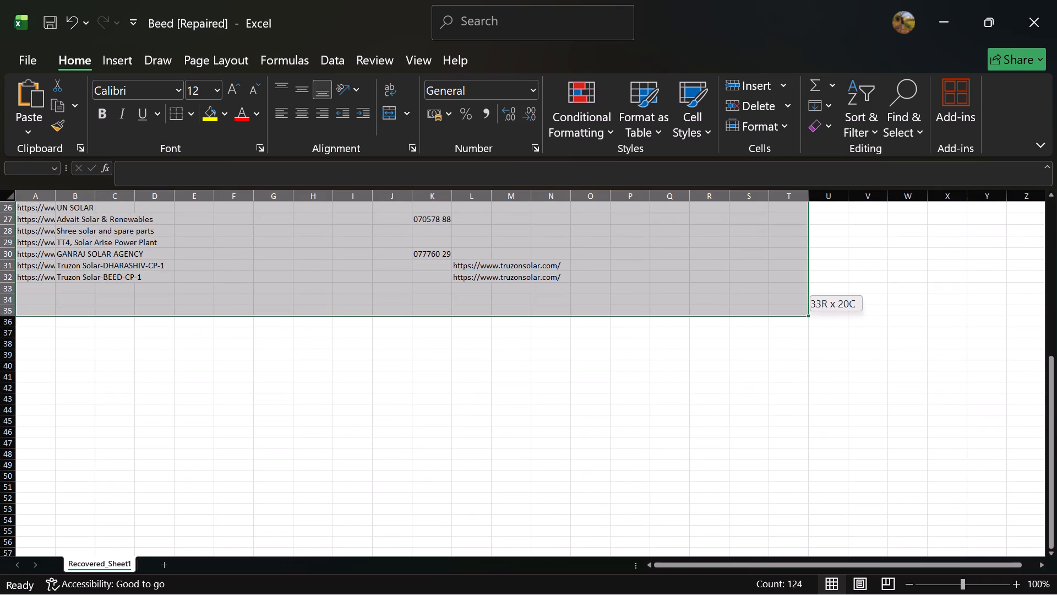
left_click_drag(777, 286, 776, 291)
key("ctrl+c")
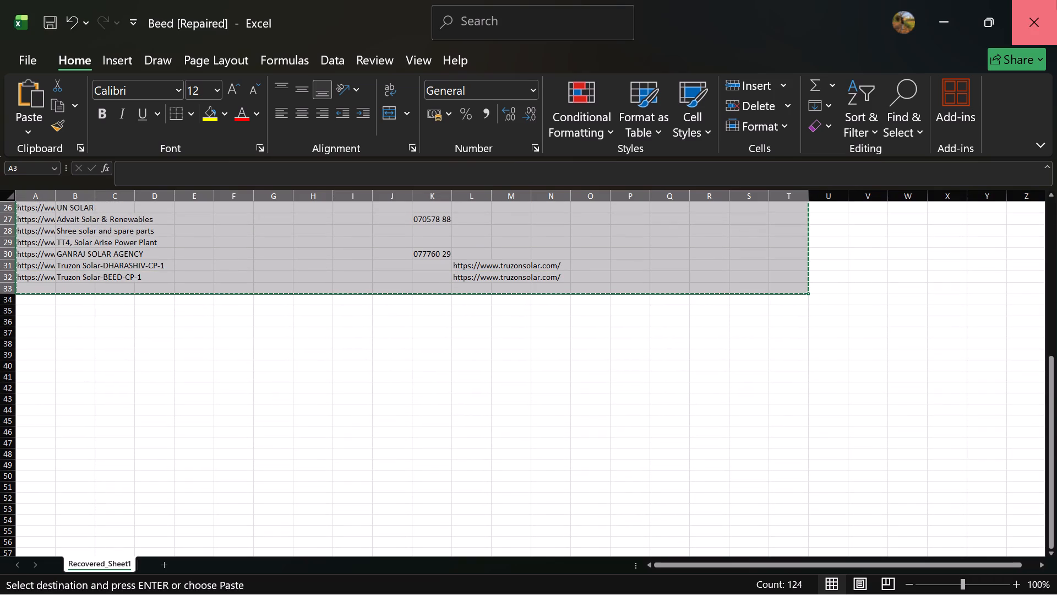
Close the Beed workbook, saving it over the existing Beed file and keeping the copied data on the clipboard.
left_click(1056, 0)
key("Return")
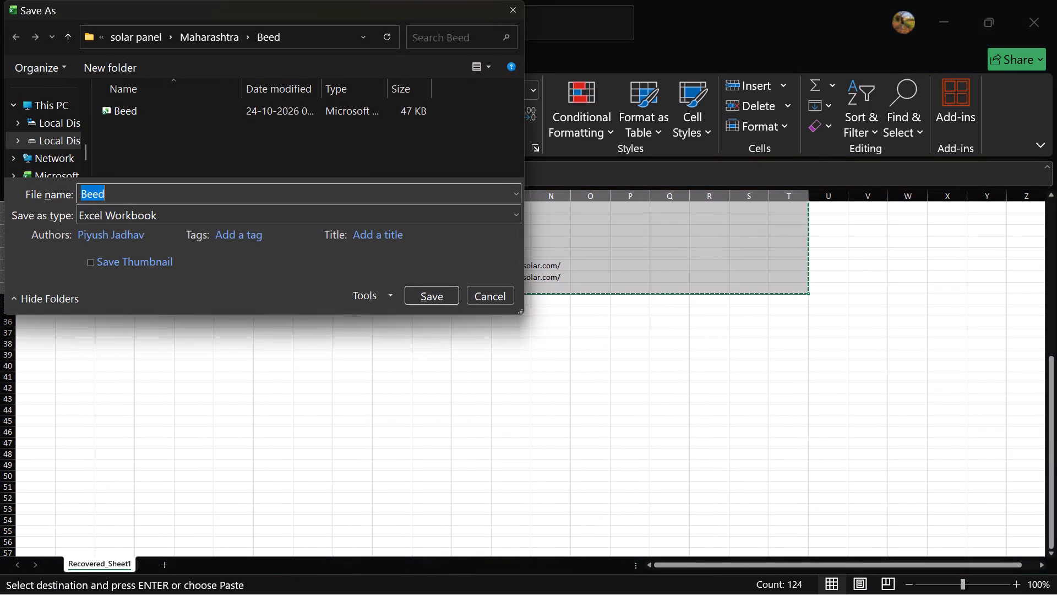
key("Return")
key("Left")
key("Return")
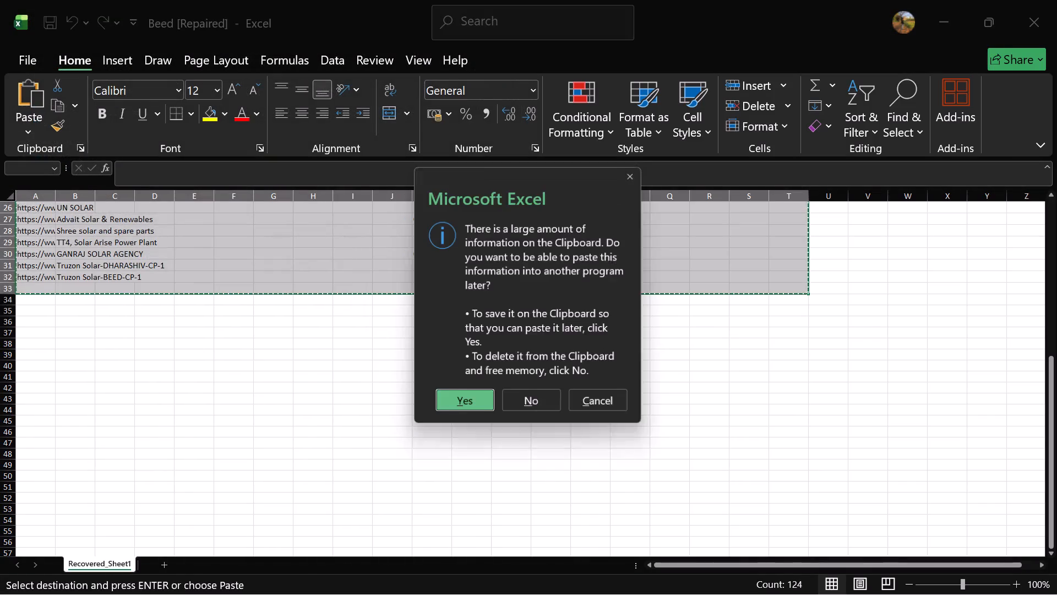
key("Return")
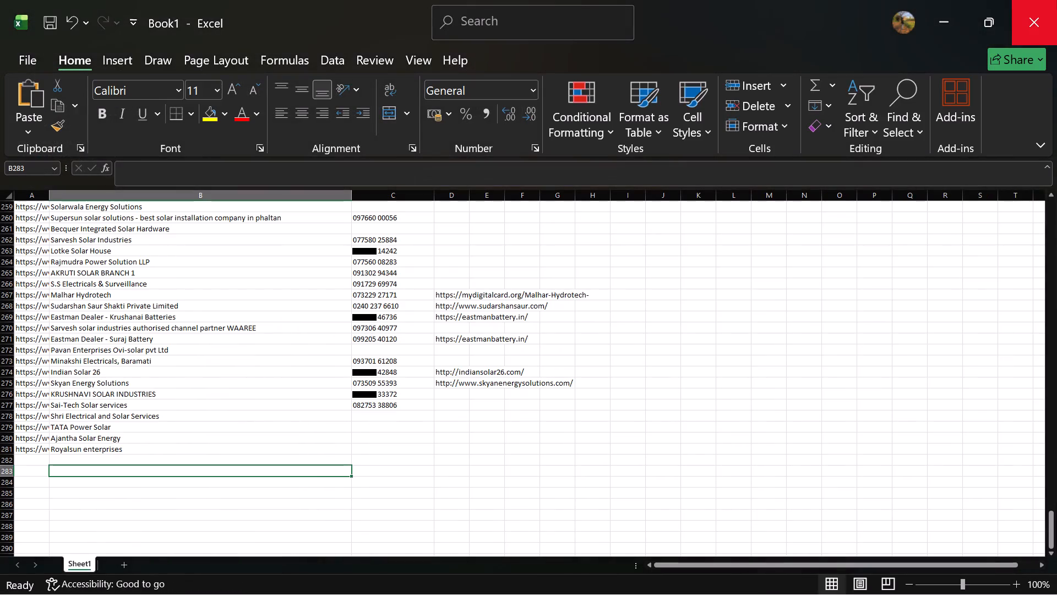
Enter the heading Beed in cell B283 of Book1 and format it bold at font size 20.
type("Beed")
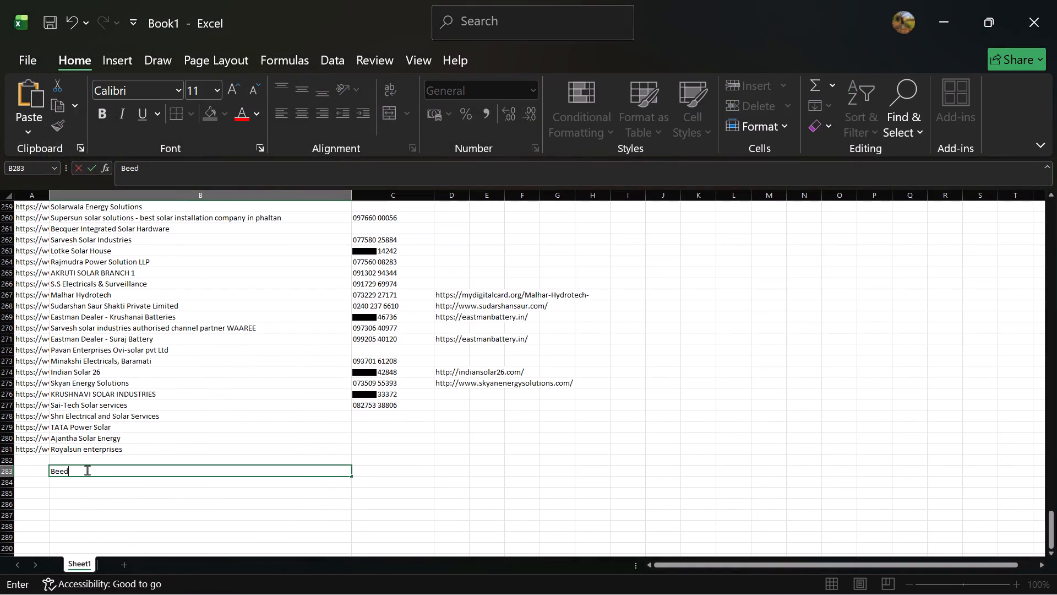
left_click_drag(87, 470, 30, 473)
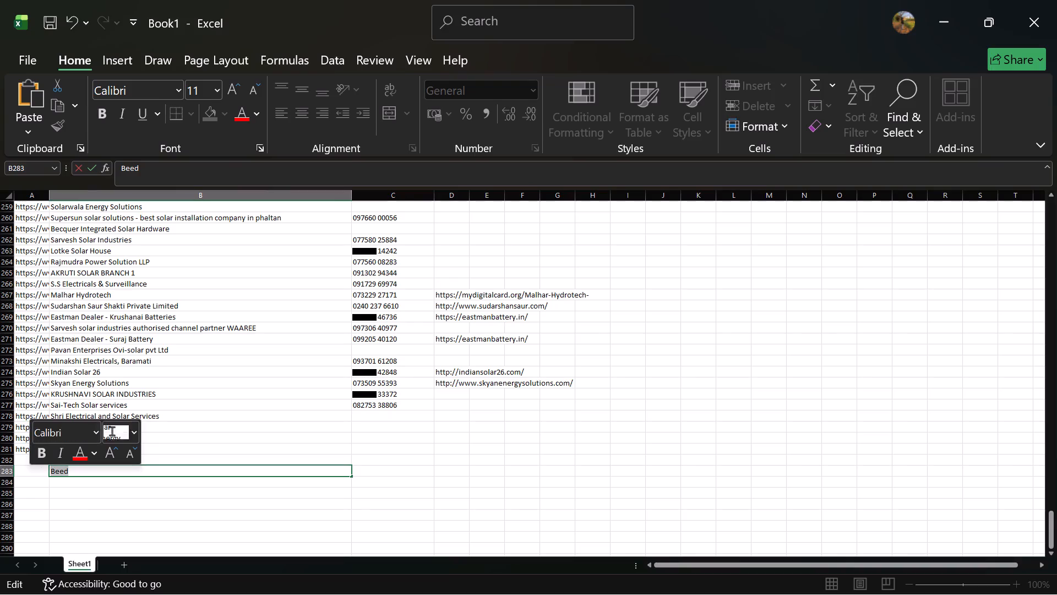
left_click(132, 431)
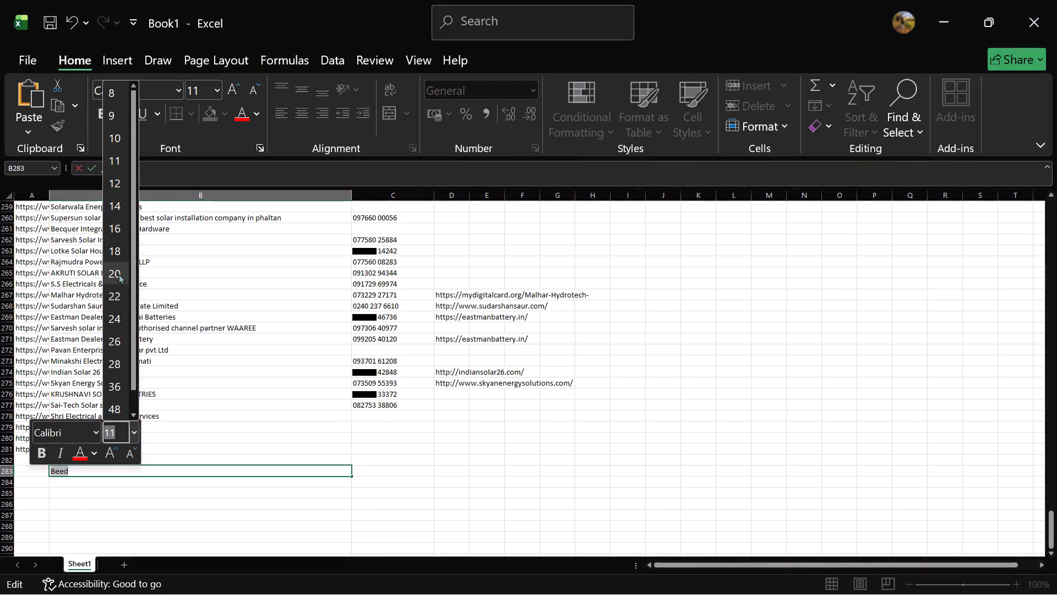
left_click(118, 273)
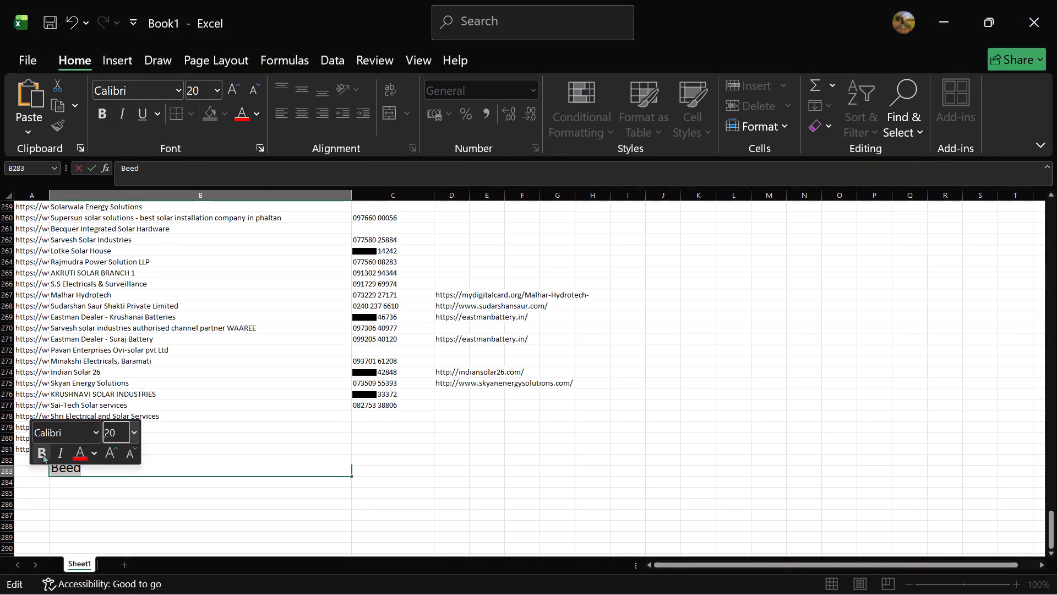
left_click(42, 454)
left_click(93, 490)
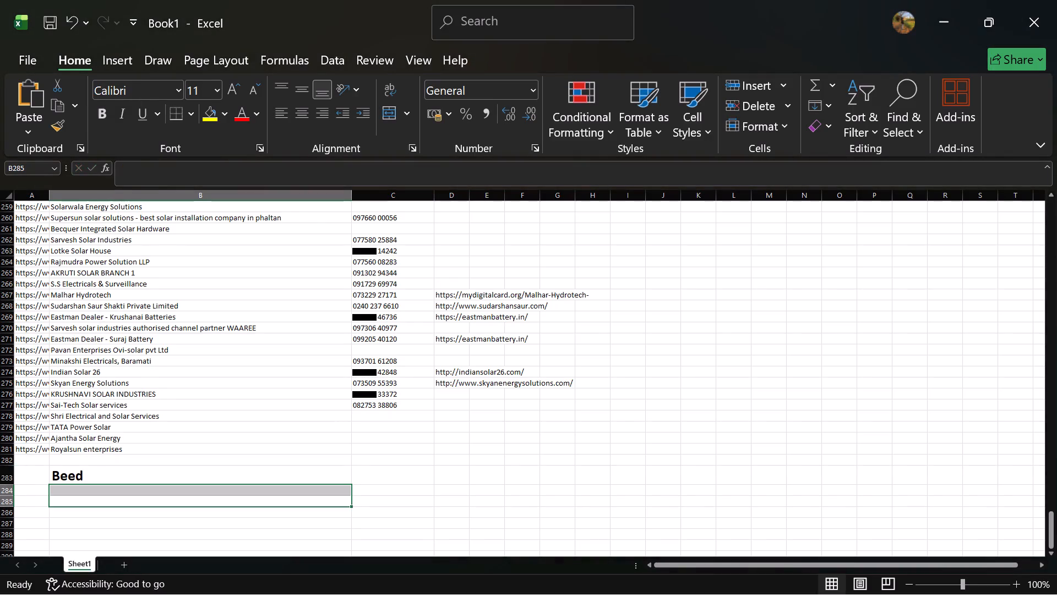
Paste the copied Beed data starting at cell A284, below the Beed heading.
left_click(28, 493)
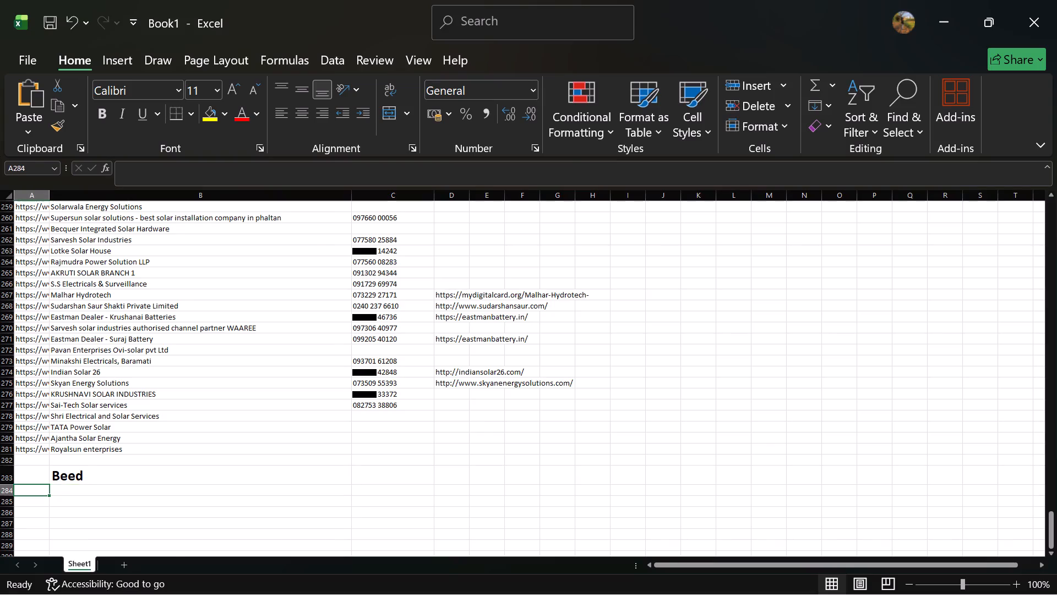
key("ctrl+v")
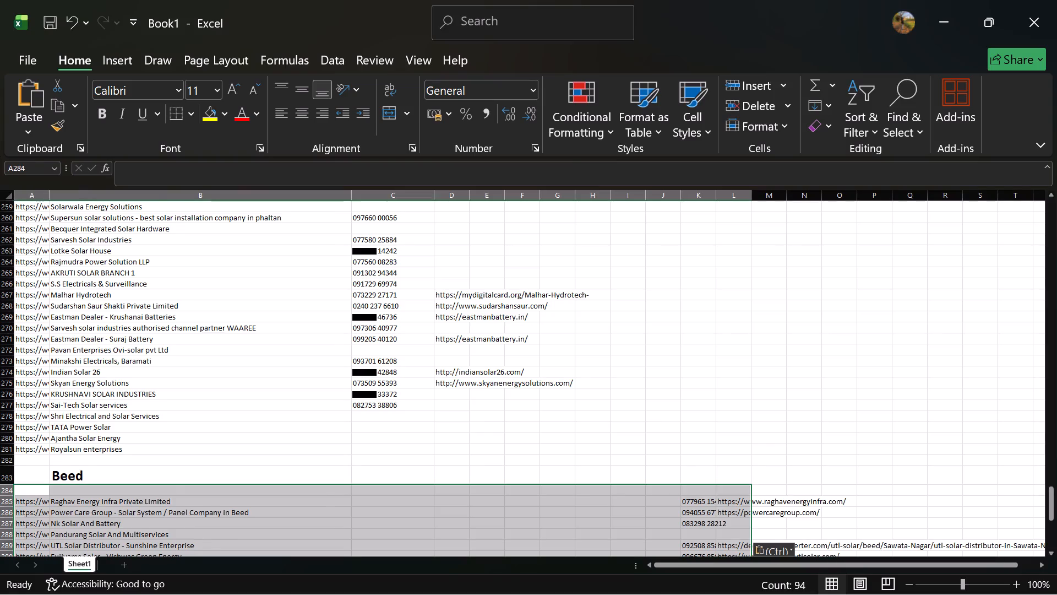
scroll(387, 450, "down", 5)
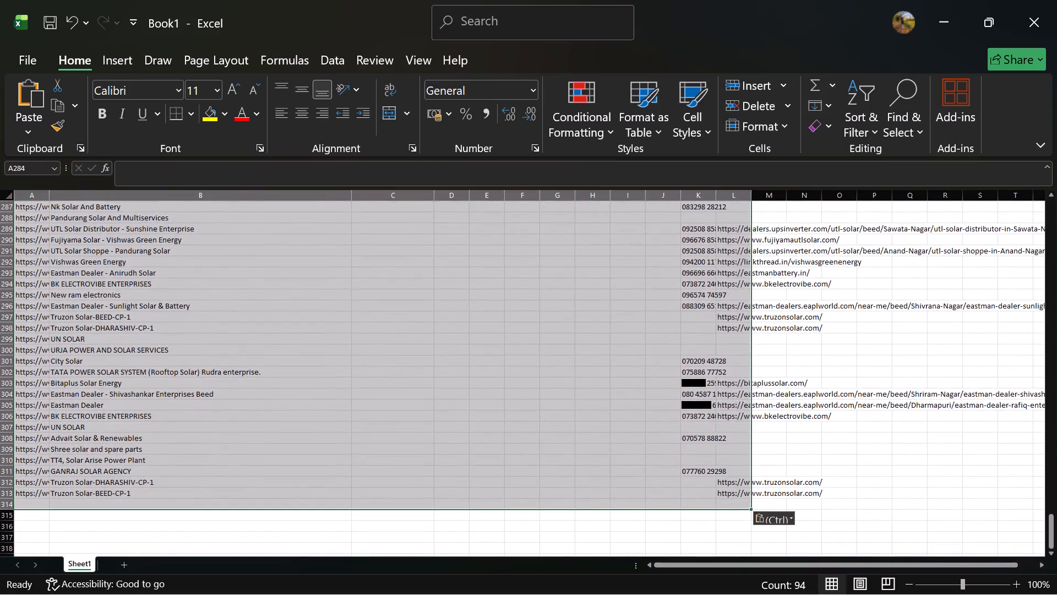
left_click(478, 476)
Move the Beed phone numbers from K284:K311 into column C, starting at cell C284.
scroll(478, 476, "up", 1)
scroll(641, 350, "up", 1)
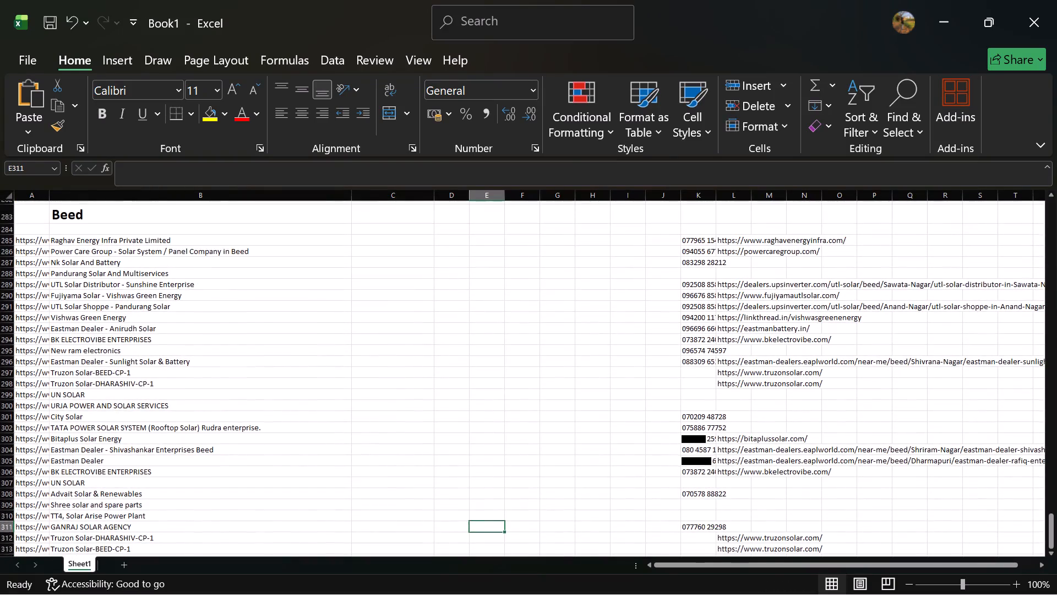
scroll(641, 350, "up", 1)
left_click_drag(698, 224, 709, 433)
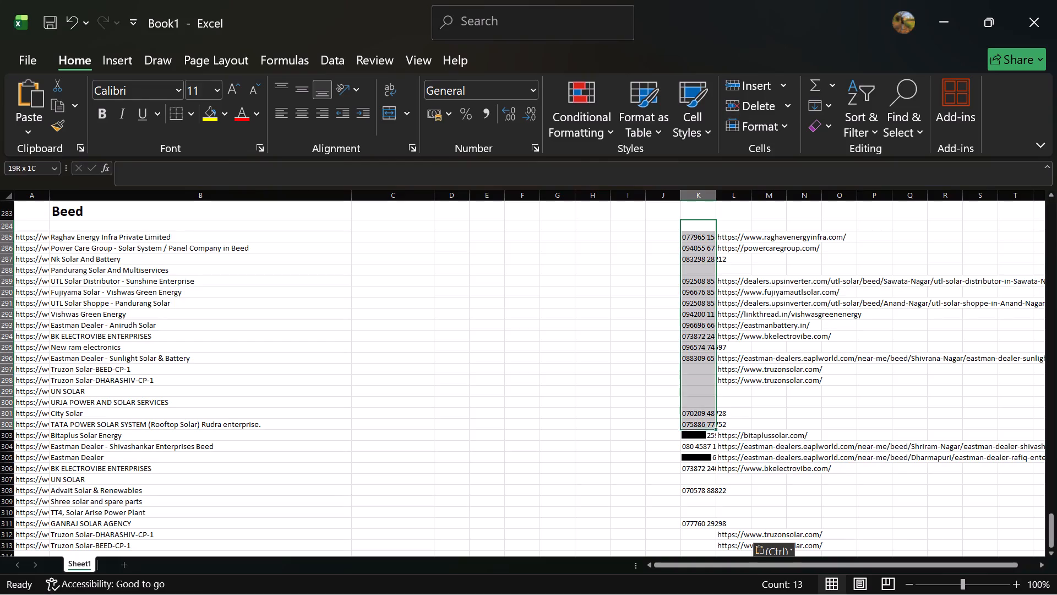
left_click_drag(709, 433, 702, 521)
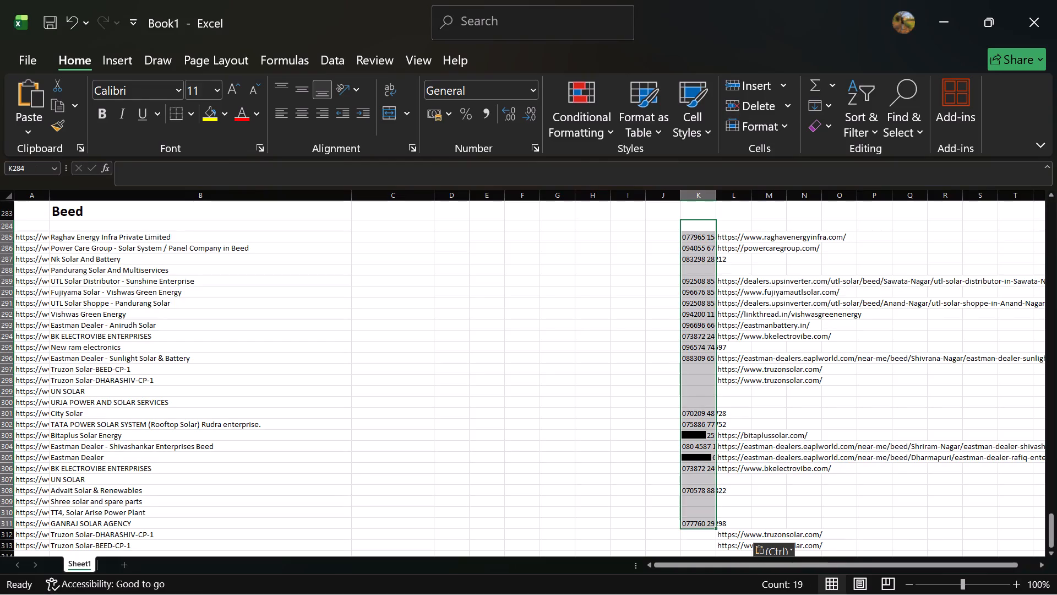
scroll(617, 436, "up", 3)
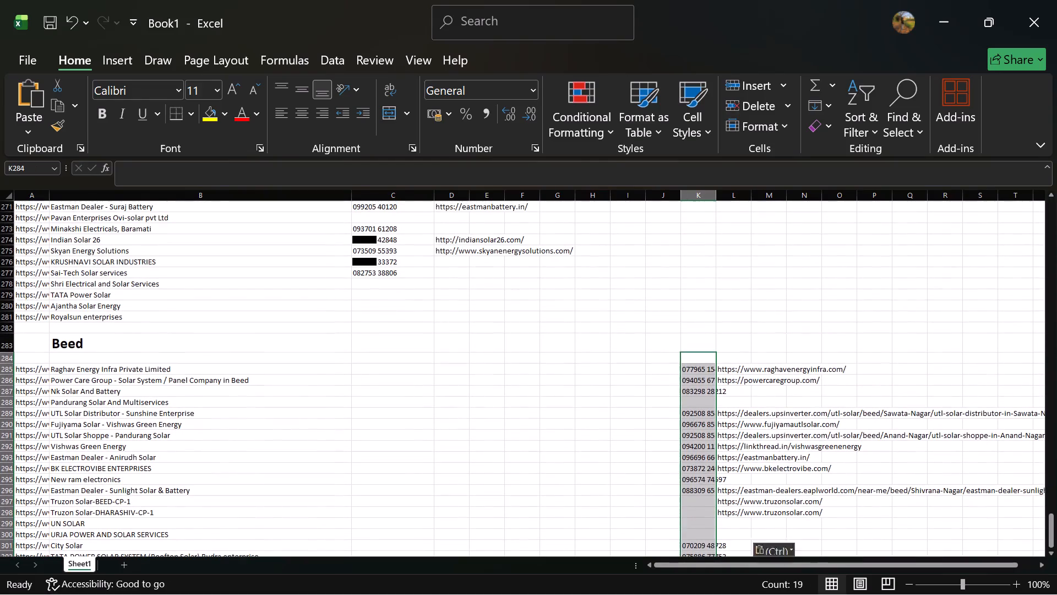
left_click_drag(696, 350, 418, 366)
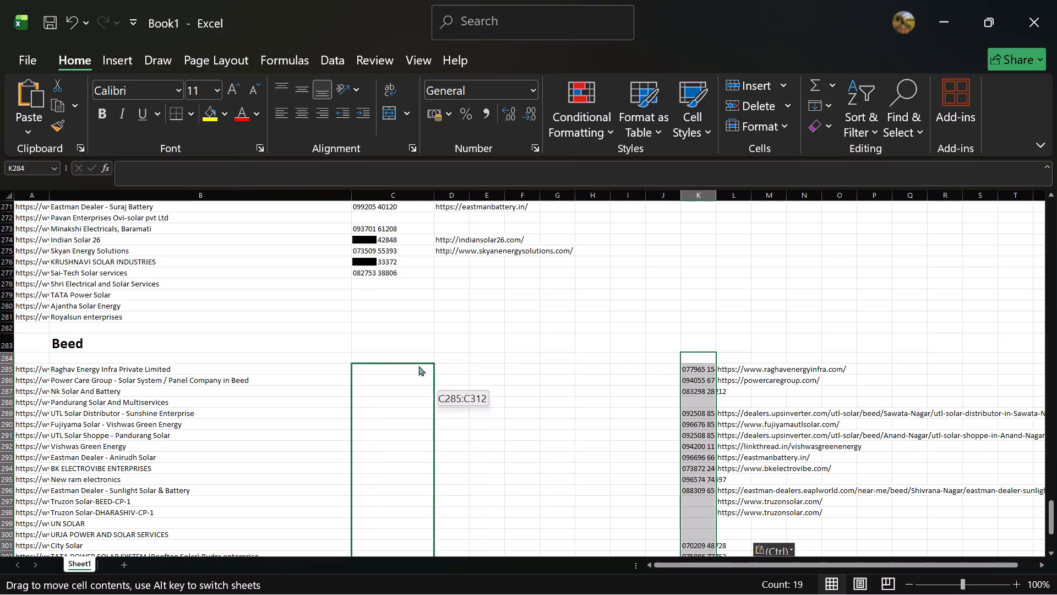
left_click_drag(418, 366, 409, 363)
Move the Beed website links from L285:R308 into column D, starting at cell D285.
scroll(600, 350, "down", 1)
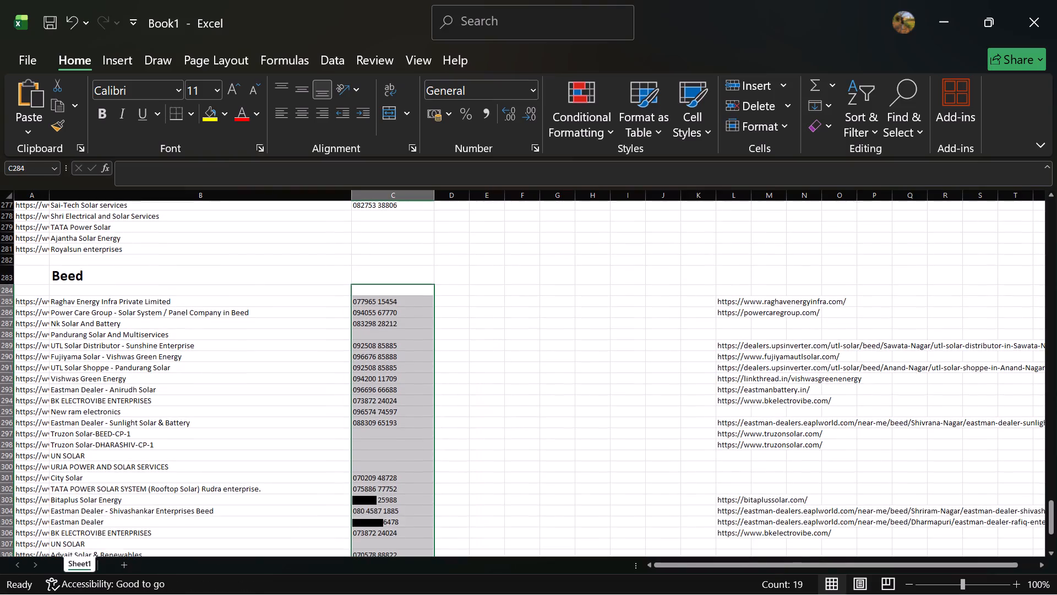
scroll(600, 350, "down", 1)
left_click_drag(721, 299, 913, 577)
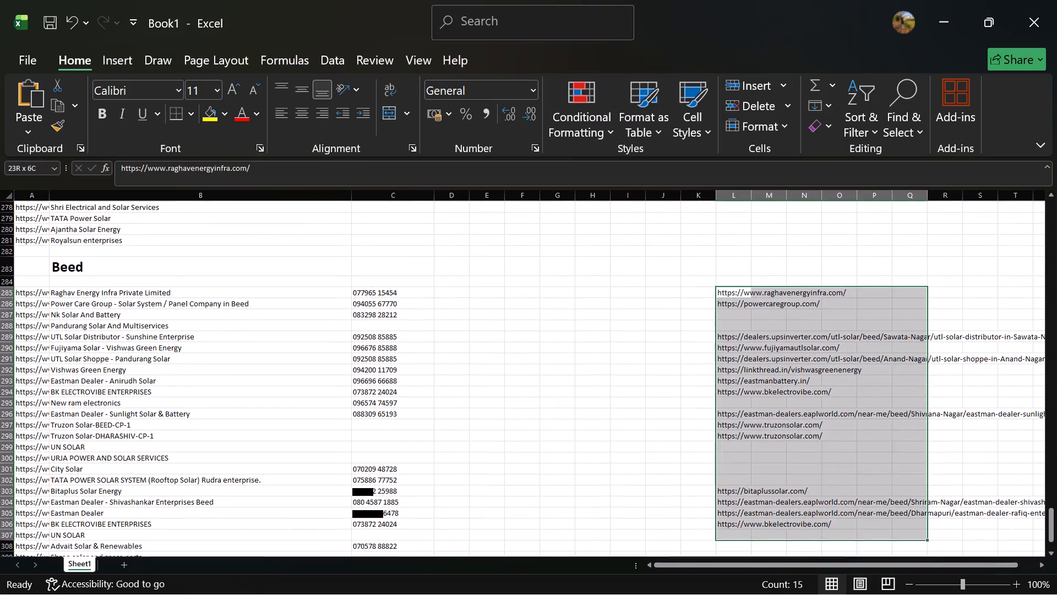
left_click_drag(913, 577, 951, 516)
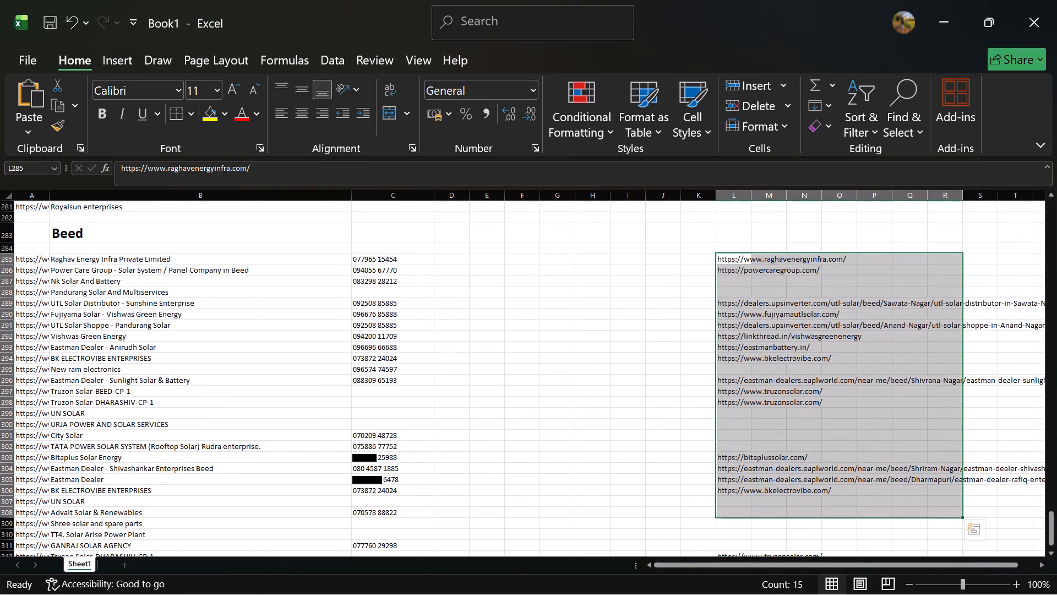
scroll(748, 390, "up", 1)
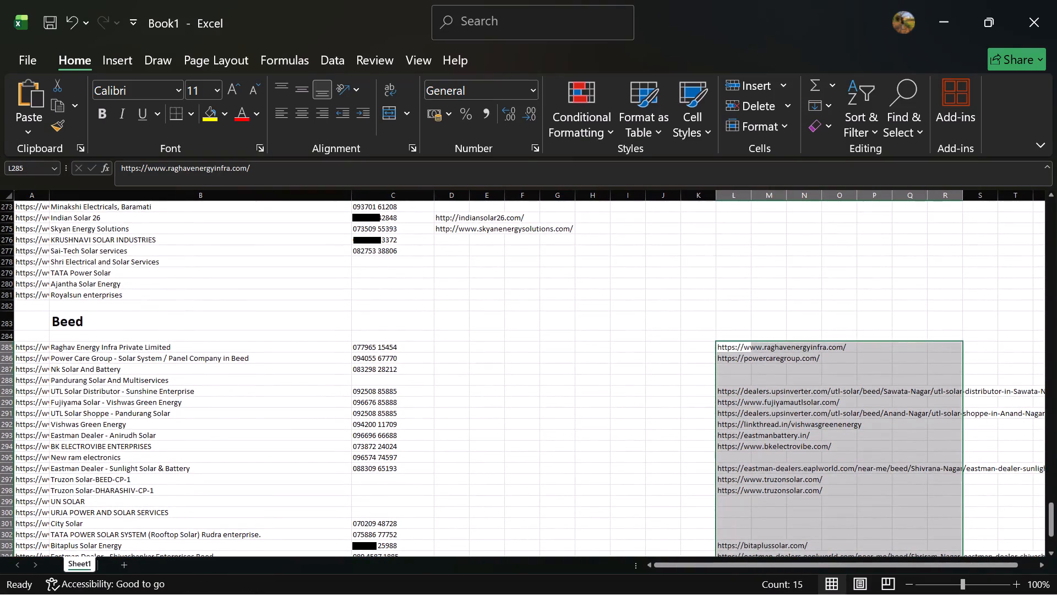
left_click_drag(751, 341, 542, 347)
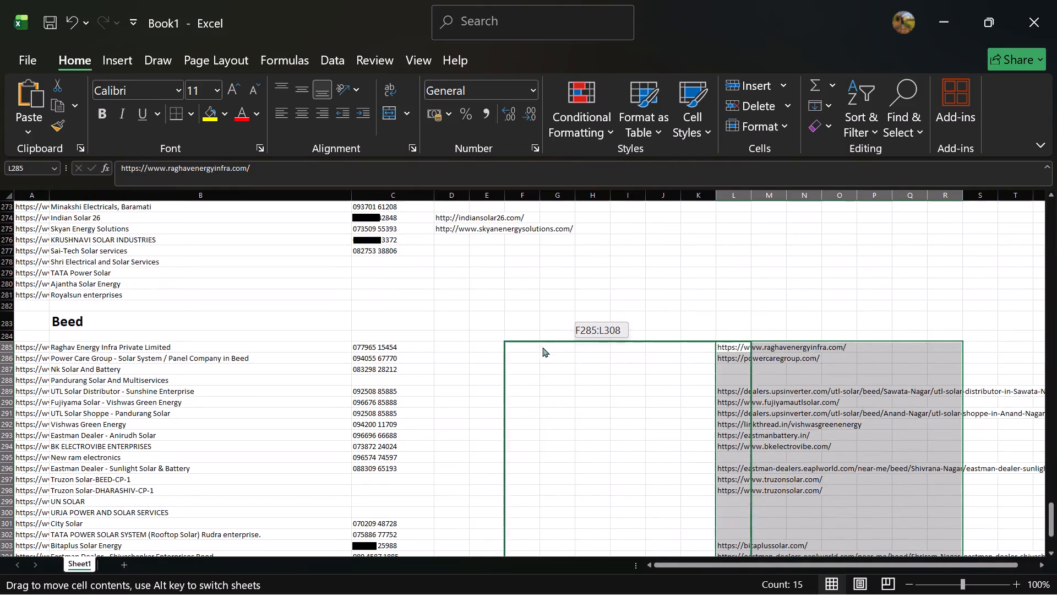
left_click_drag(542, 347, 494, 347)
left_click(419, 289)
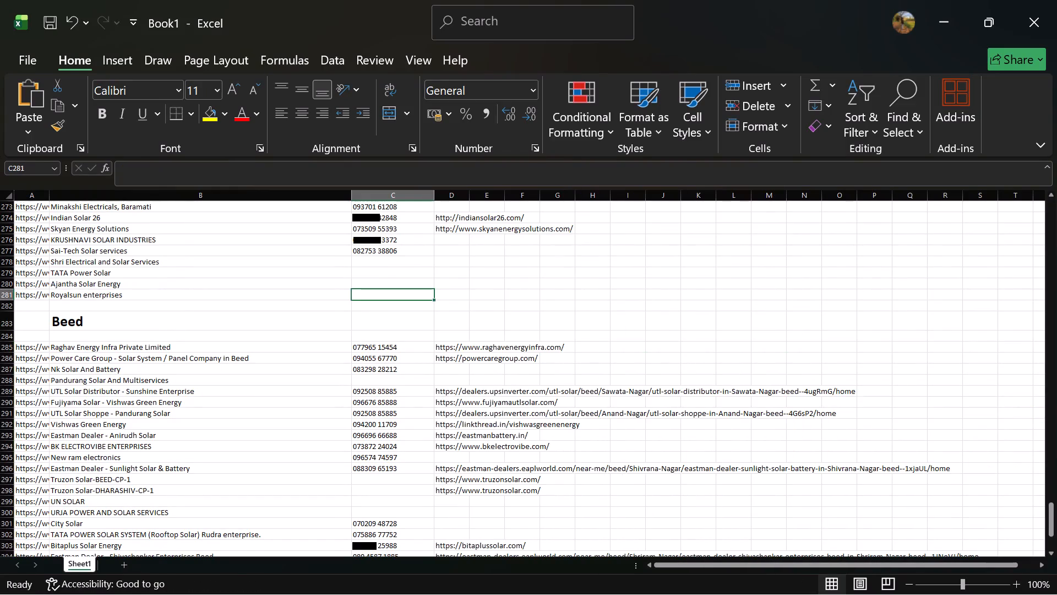
Move the last two Beed website links from L312:M313 to column D, starting at D312, and select cell B315.
scroll(255, 358, "down", 4)
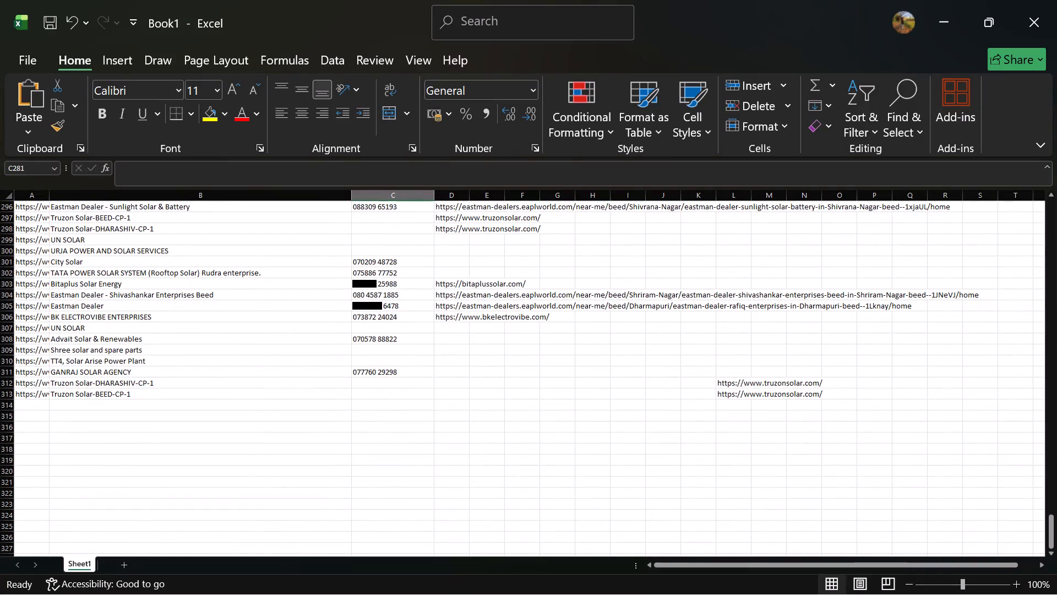
left_click(62, 416)
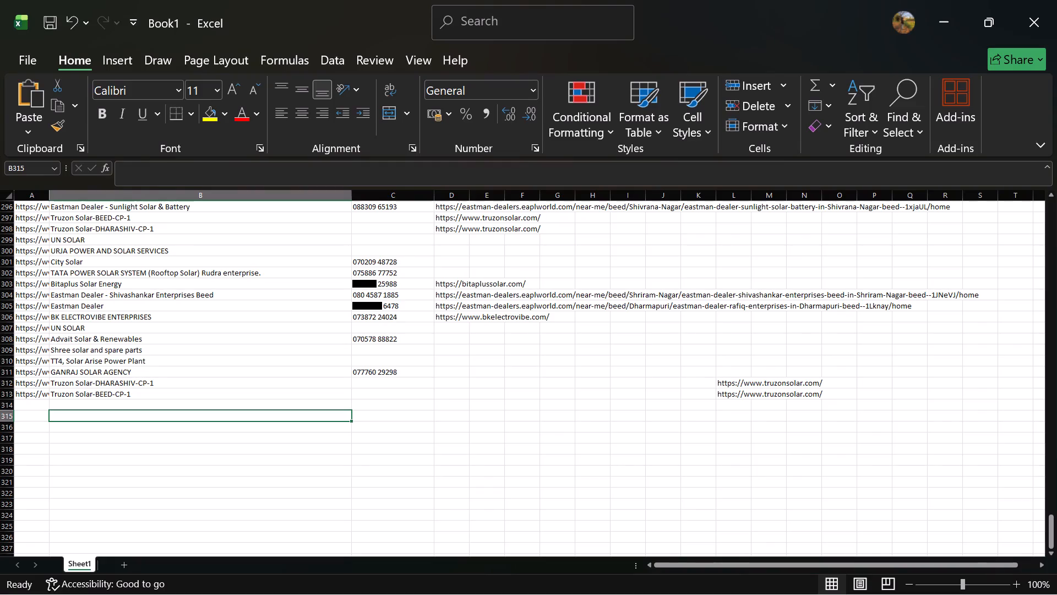
left_click_drag(719, 383, 751, 394)
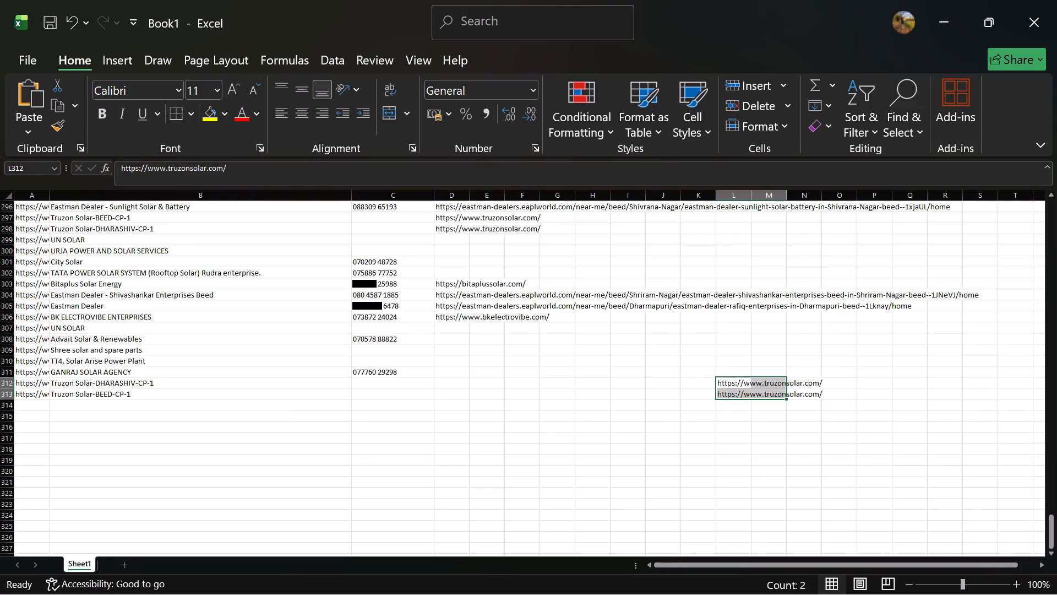
left_click_drag(740, 398, 702, 401)
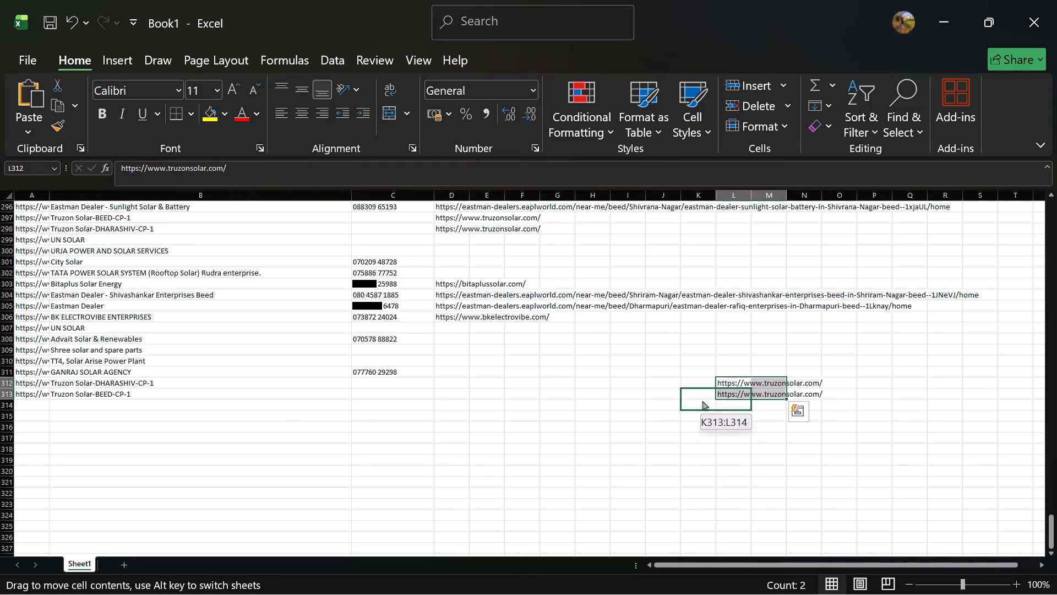
left_click_drag(702, 401, 482, 396)
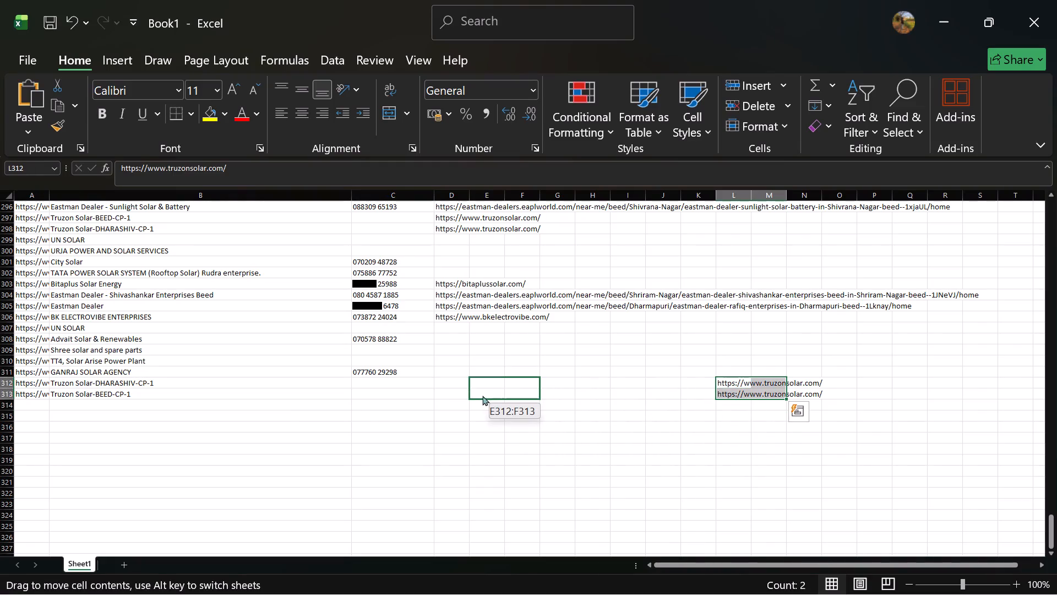
left_click_drag(482, 396, 462, 394)
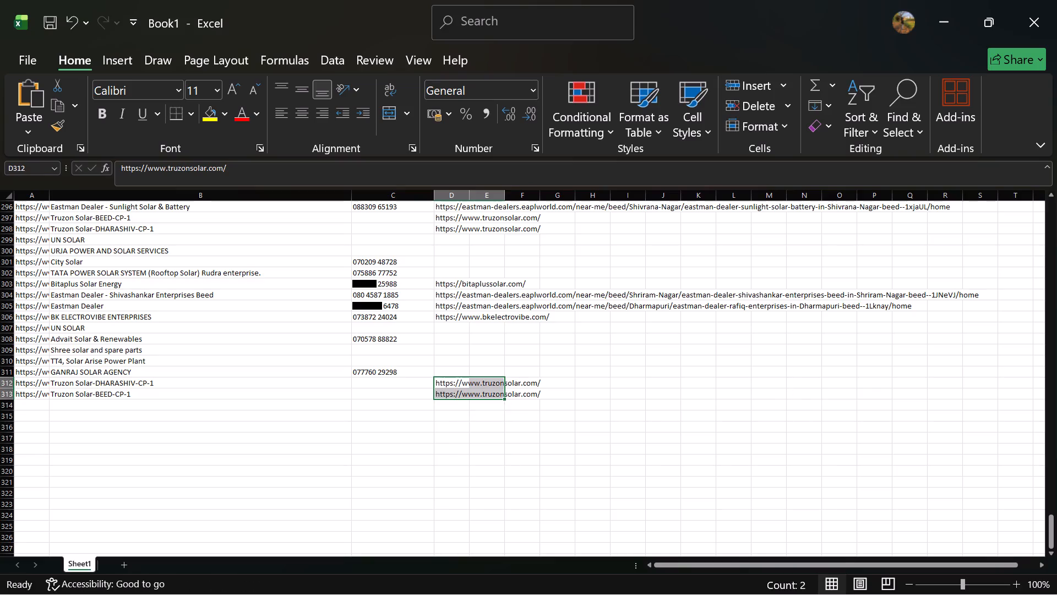
left_click(410, 420)
left_click(89, 418)
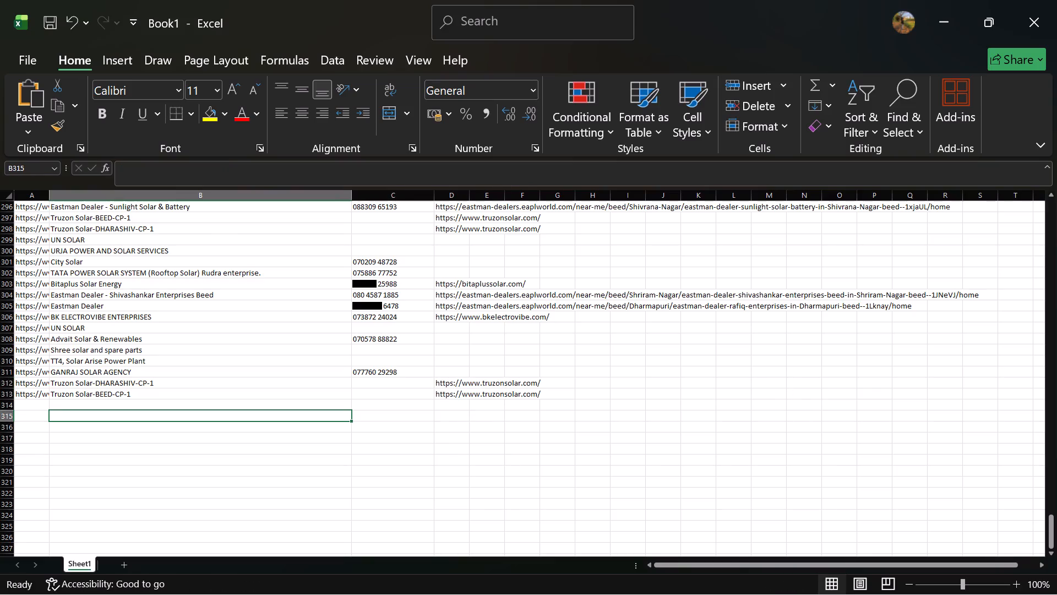
Open the Bhandara workbook from the Bhandara folder in Maharashtra, letting Excel repair it, and enable editing.
key("alt+Tab")
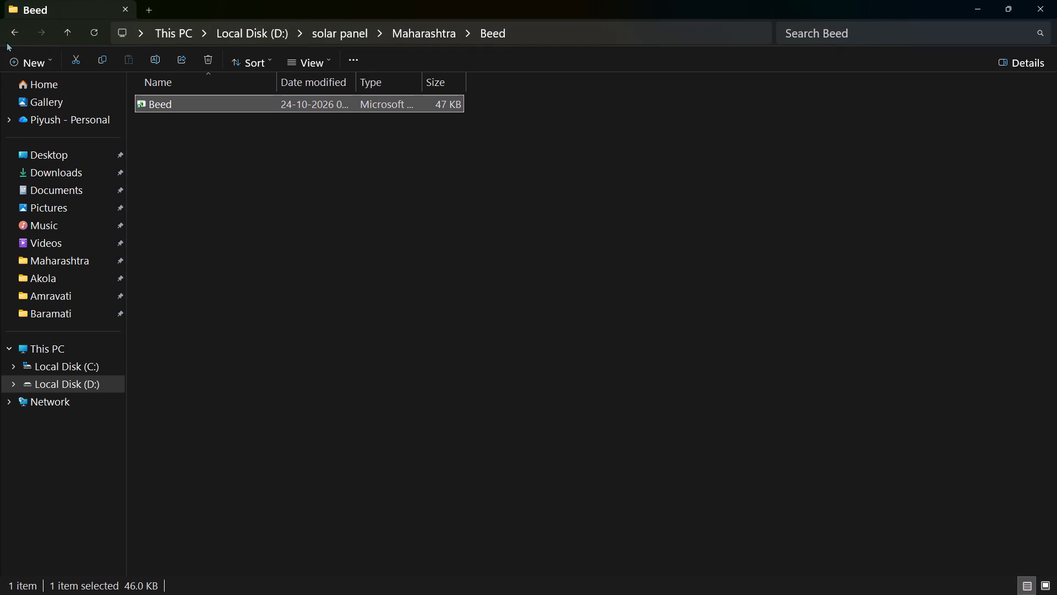
left_click(9, 35)
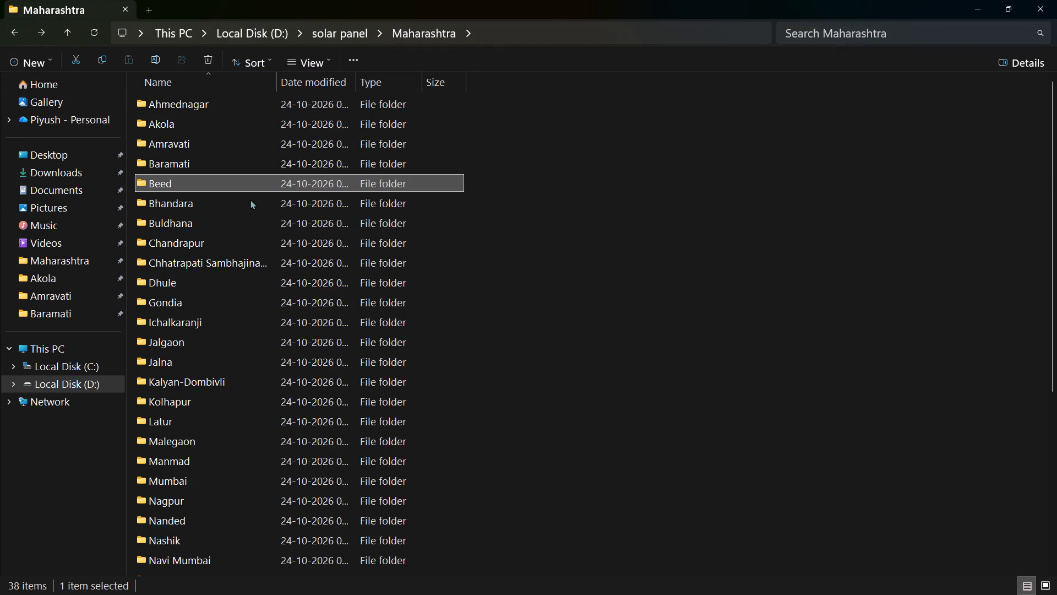
double_click(253, 202)
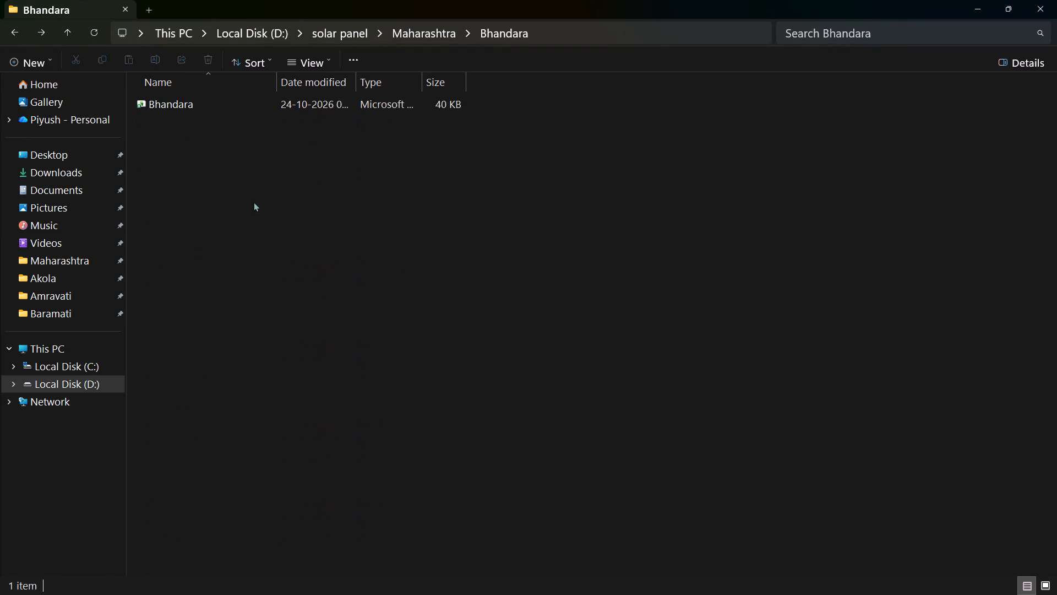
double_click(247, 106)
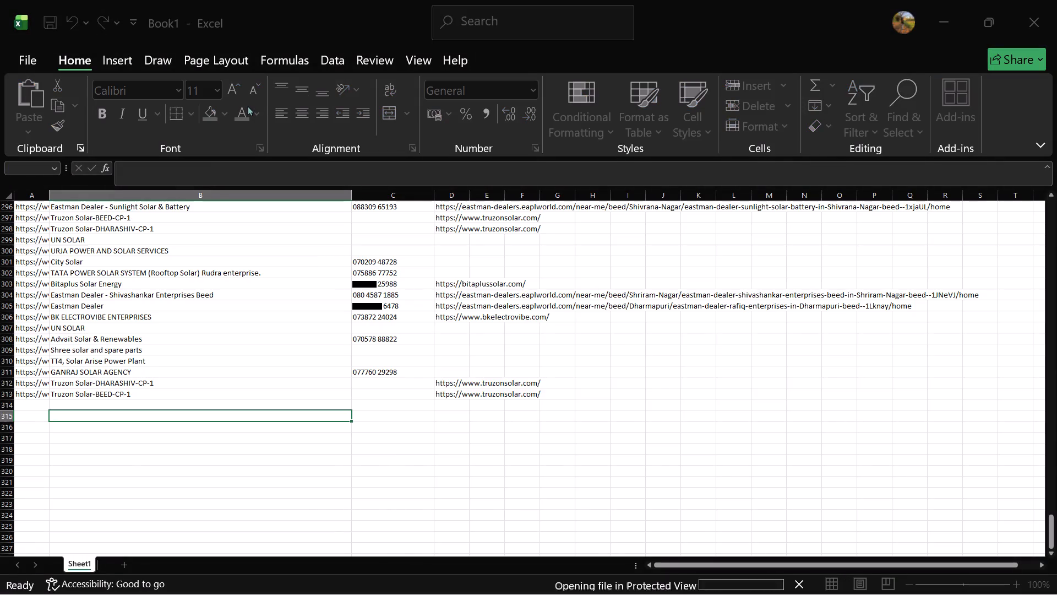
key("Left")
key("Return")
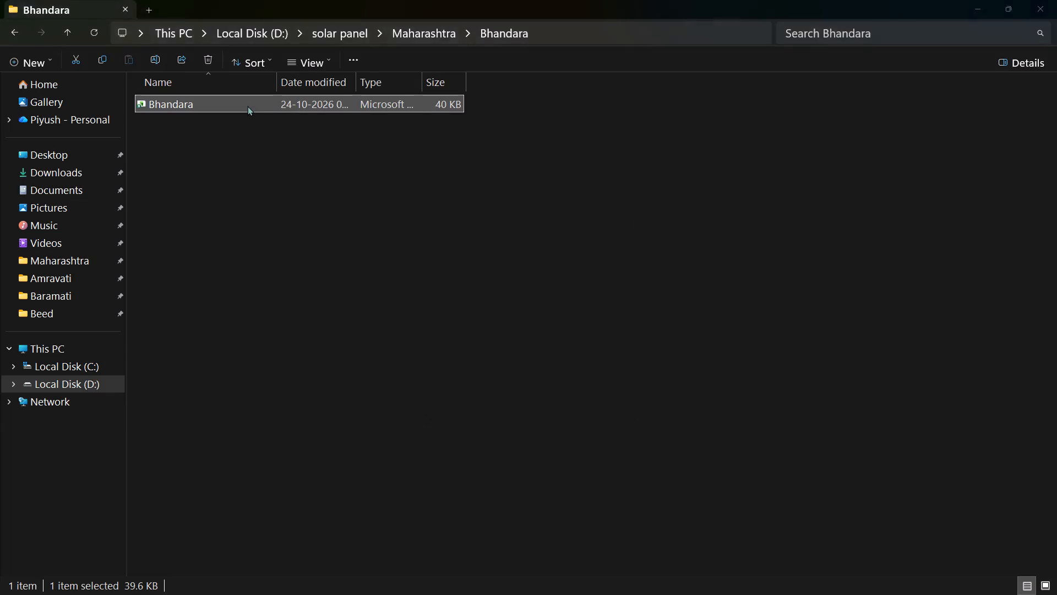
left_click(713, 86)
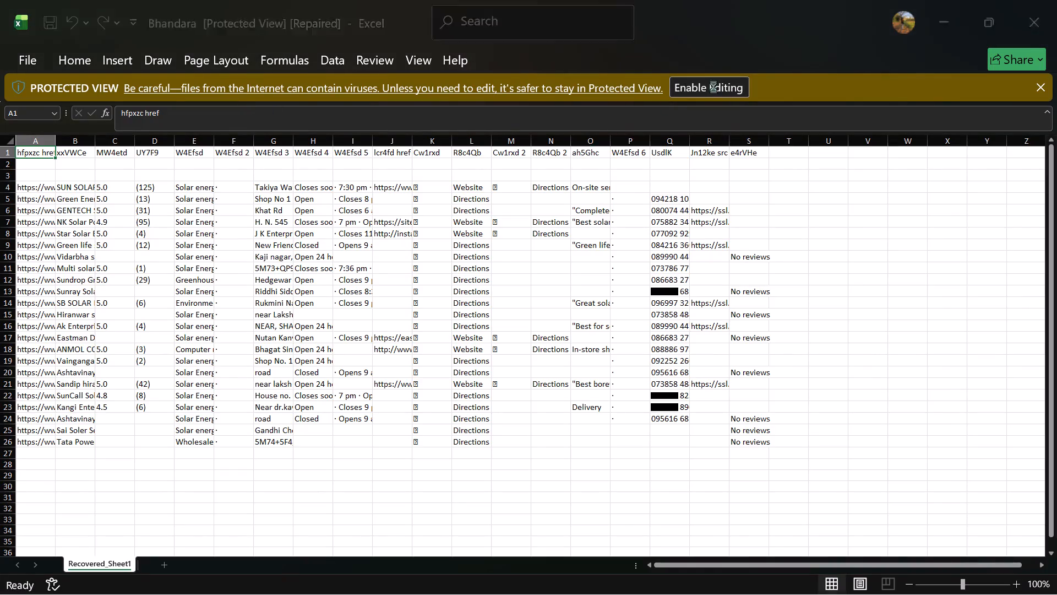
key("Return")
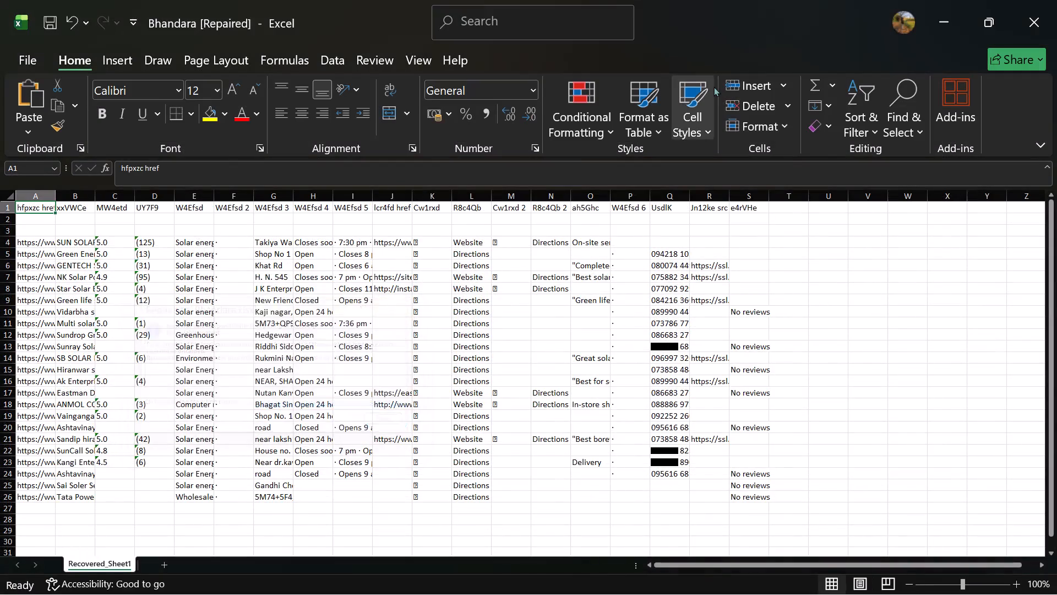
Clear the unneeded data, including headers, from columns R to S and K to P of the Bhandara sheet.
left_click_drag(740, 207, 801, 501)
key("Delete")
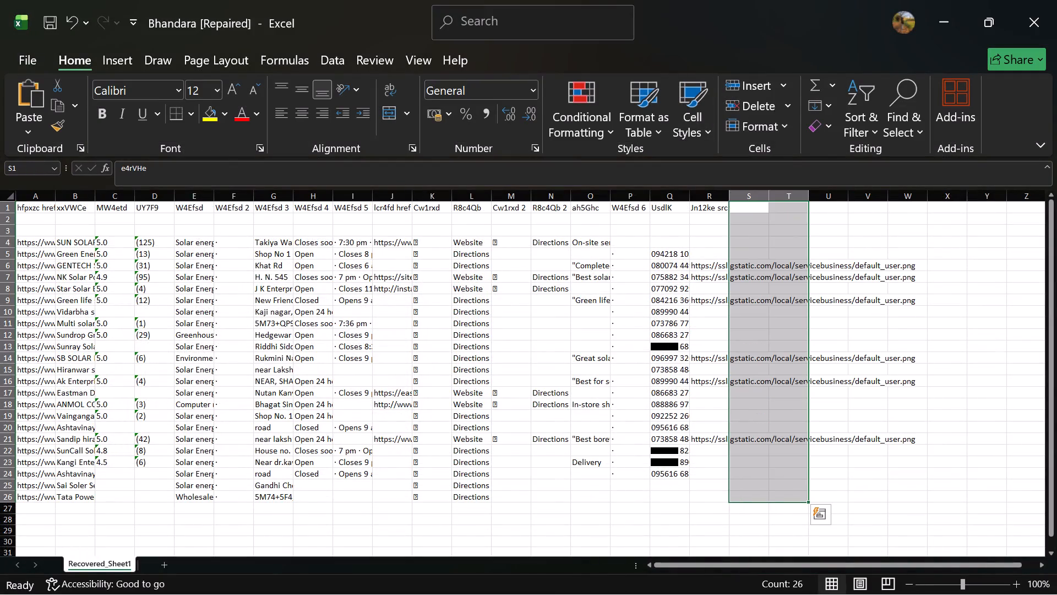
left_click_drag(700, 207, 921, 492)
key("Delete")
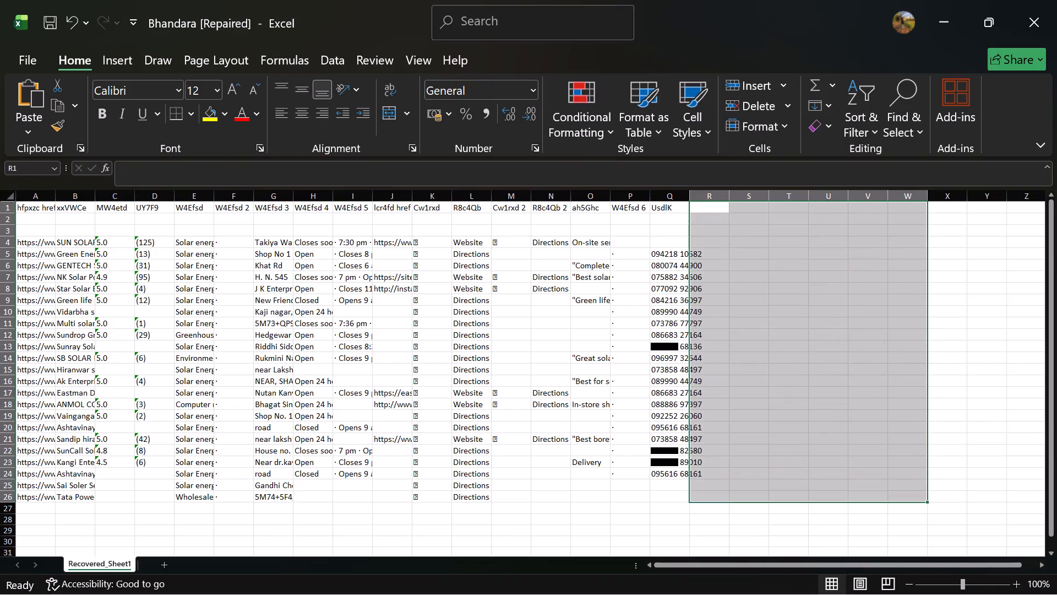
left_click_drag(428, 210, 638, 548)
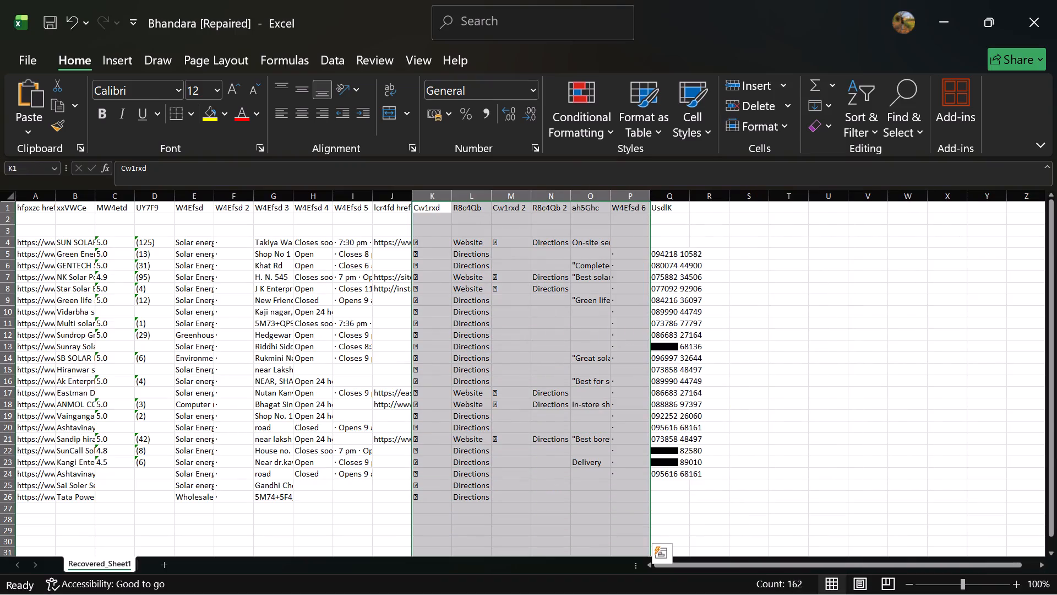
key("Delete")
left_click(759, 272)
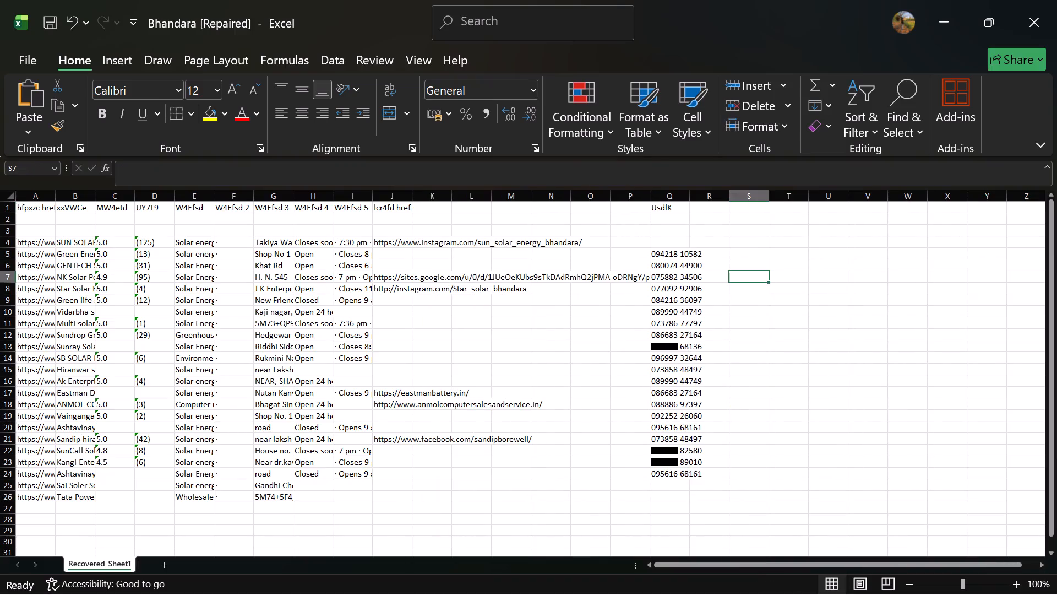
Clear the Bhandara ratings, categories, addresses and opening hours in columns C to I from row 4 down.
left_click_drag(121, 244, 239, 310)
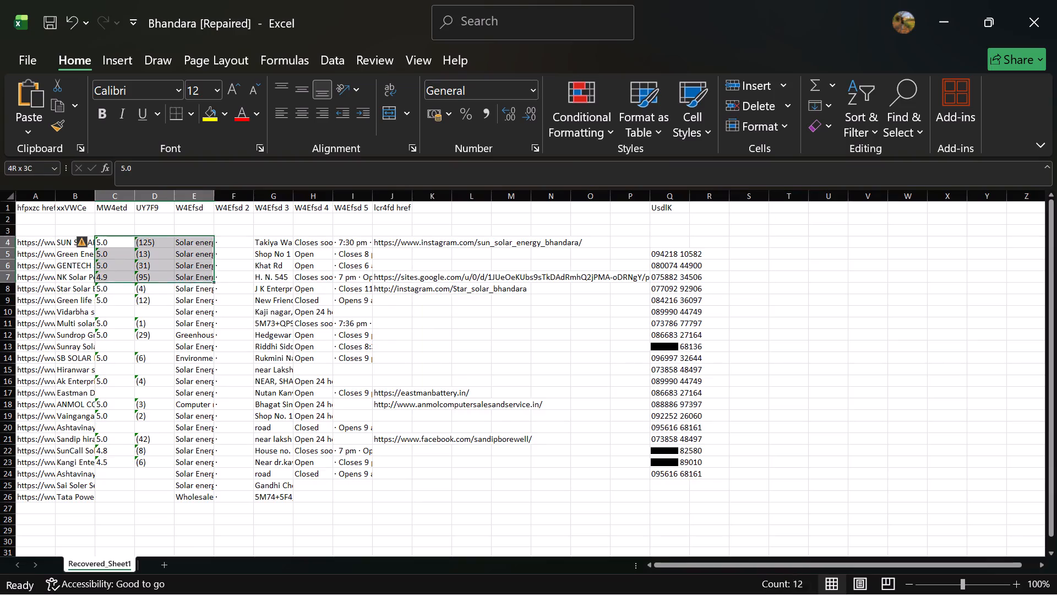
left_click_drag(239, 310, 353, 556)
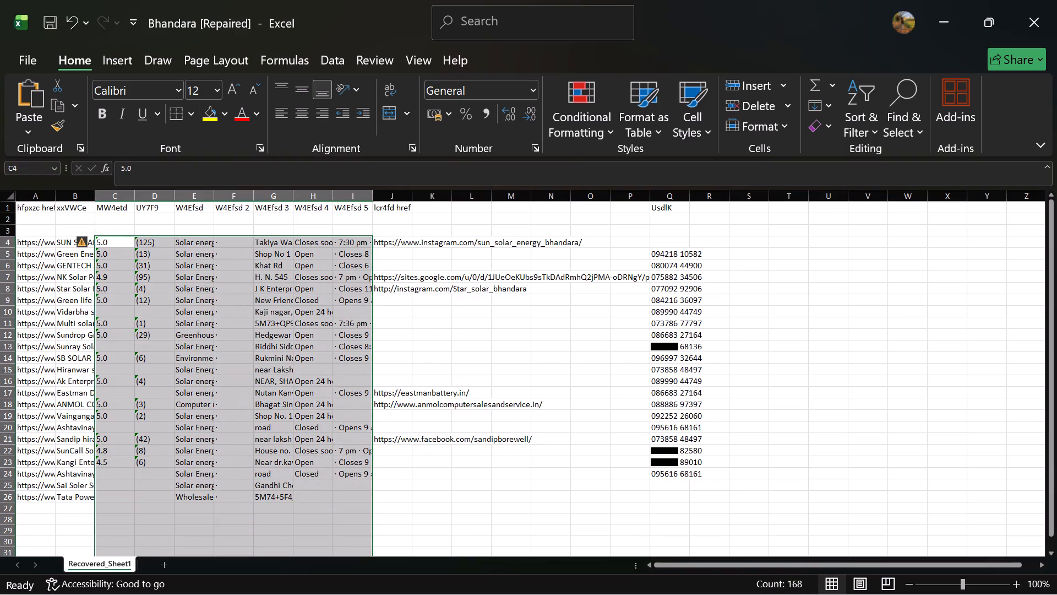
key("Delete")
left_click(511, 364)
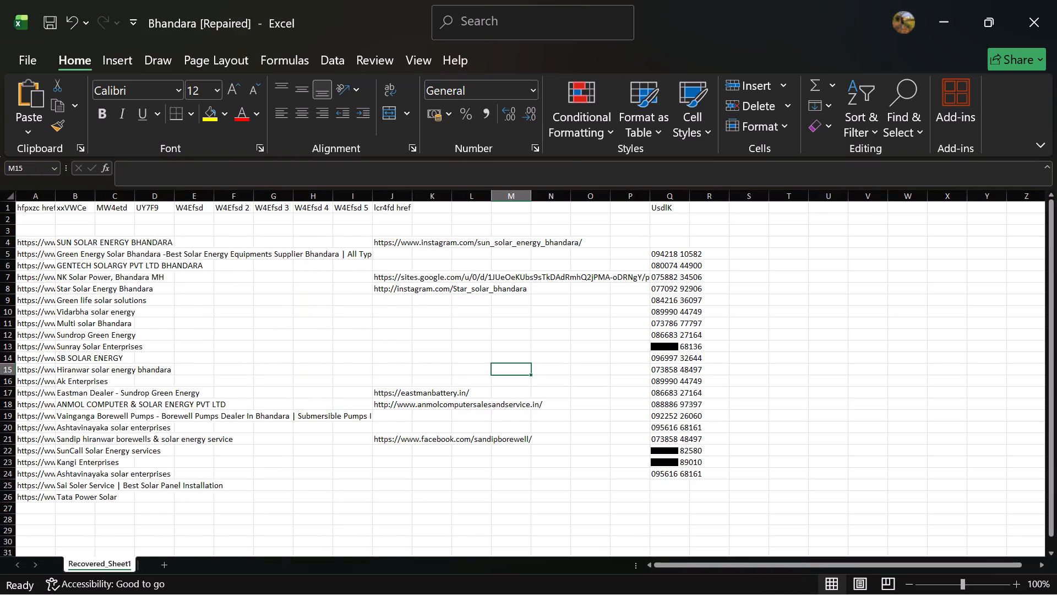
Copy the cleaned Bhandara data in the range A3:R24.
left_click_drag(38, 236, 699, 479)
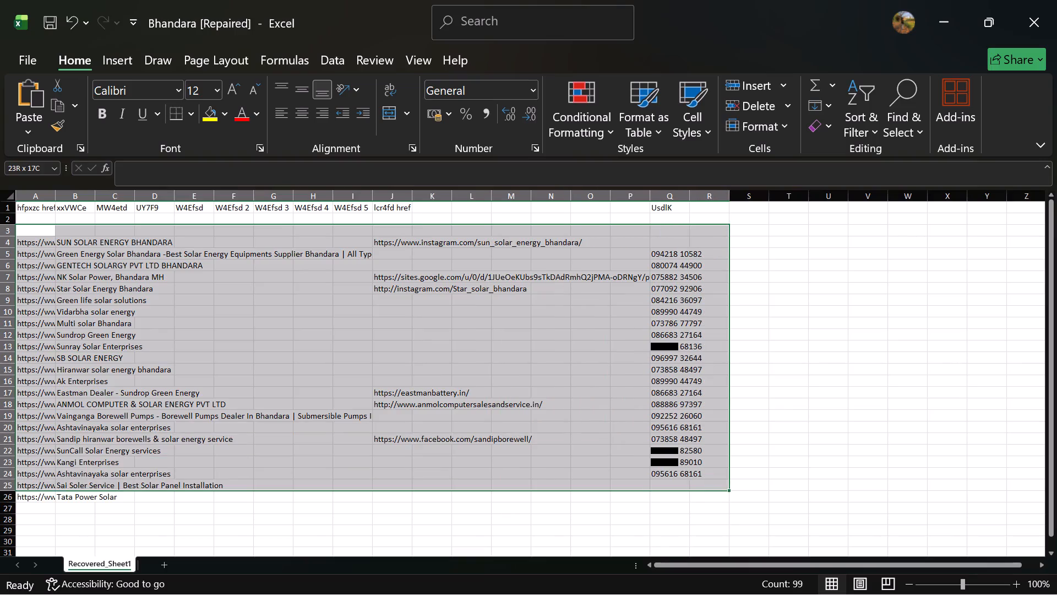
left_click_drag(699, 479, 700, 477)
key("ctrl+c")
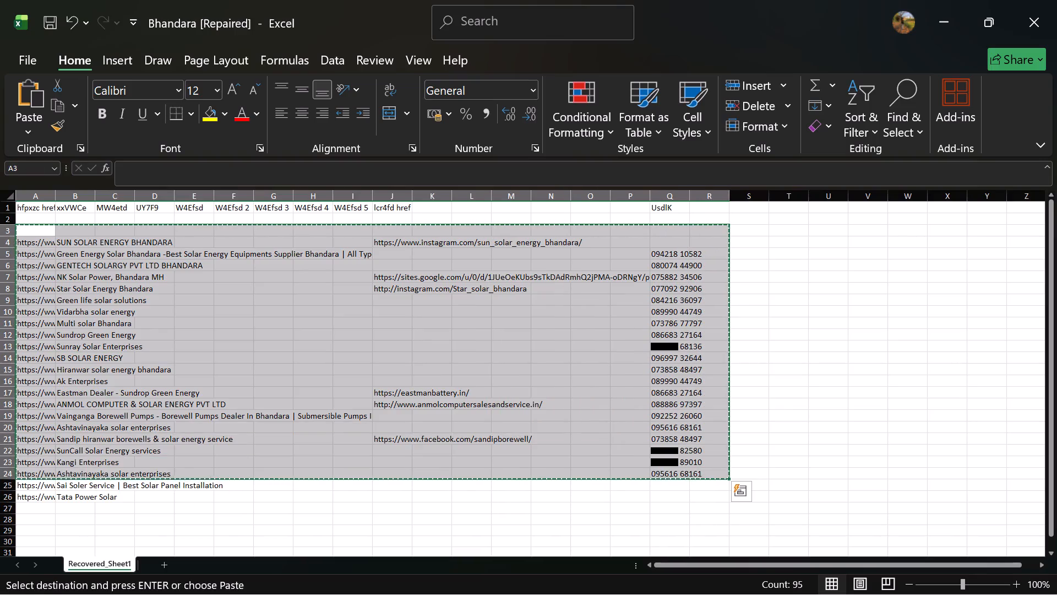
Close the Bhandara workbook, saving it over the existing Bhandara file and keeping the copied data on the clipboard.
left_click(1056, 0)
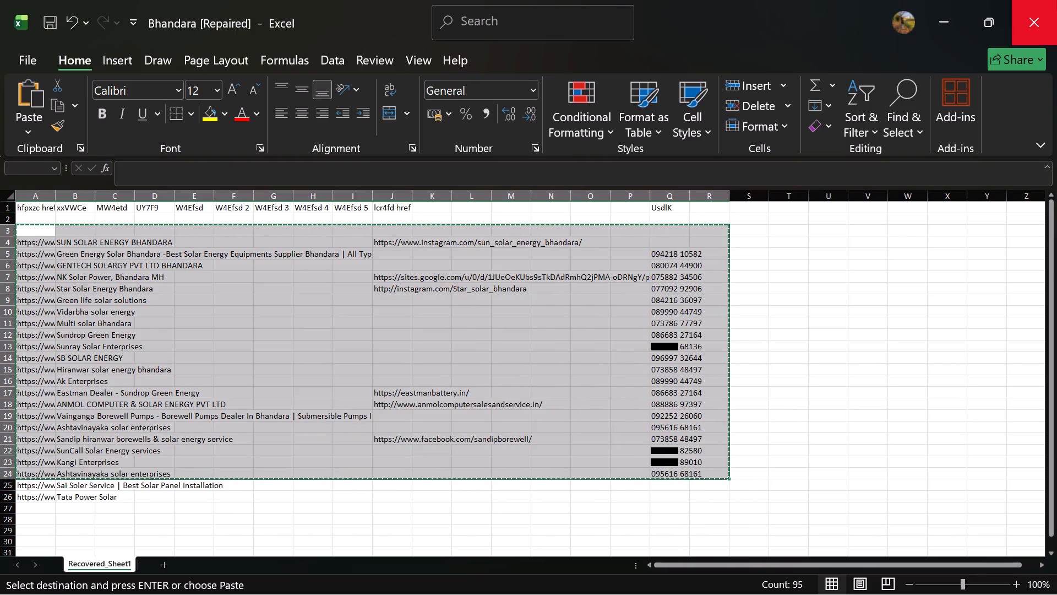
key("Return")
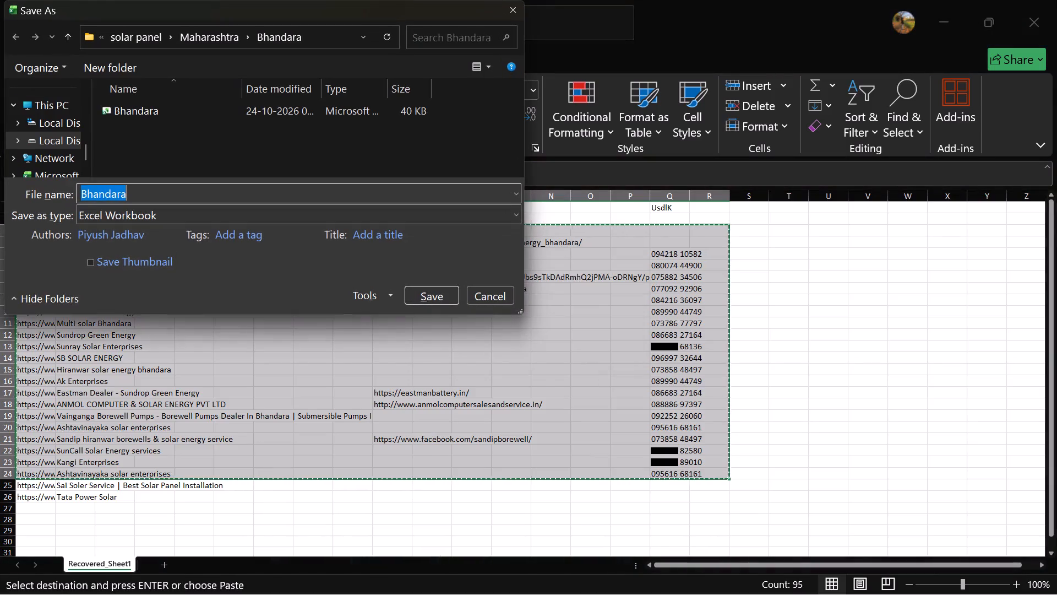
key("Return")
key("Left")
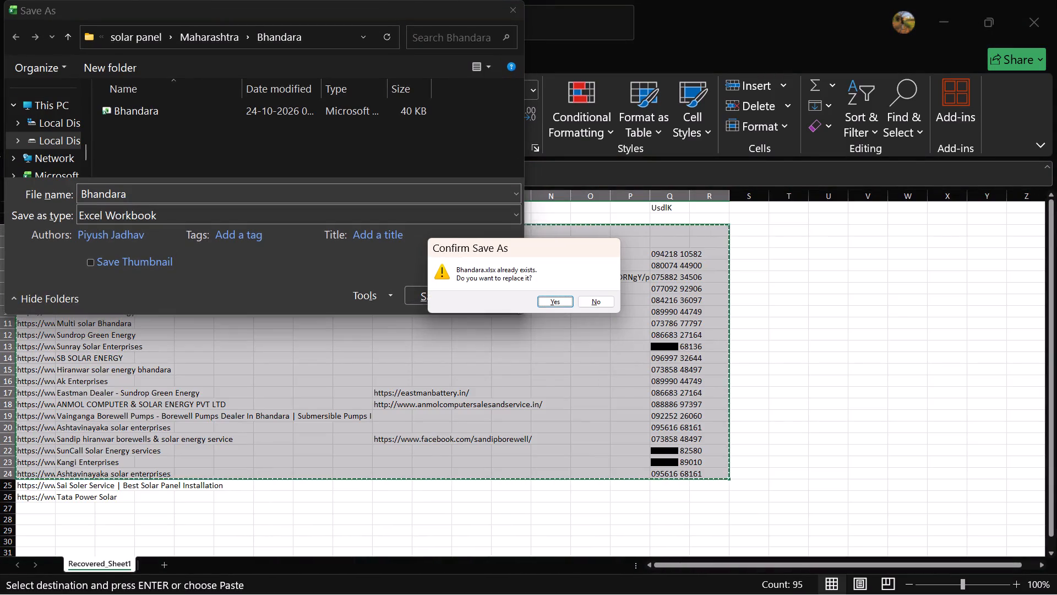
key("Return")
key("Return")
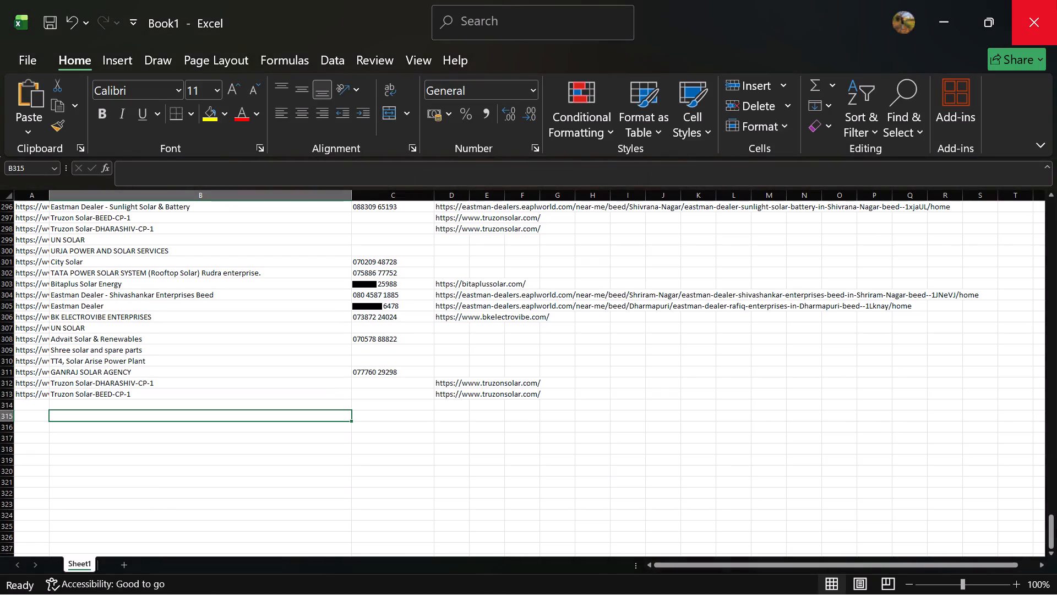
Enter the city heading Bhandara in cell B315 of Book1, formatted bold at font size 20.
key("alt+Tab")
key("alt+Tab")
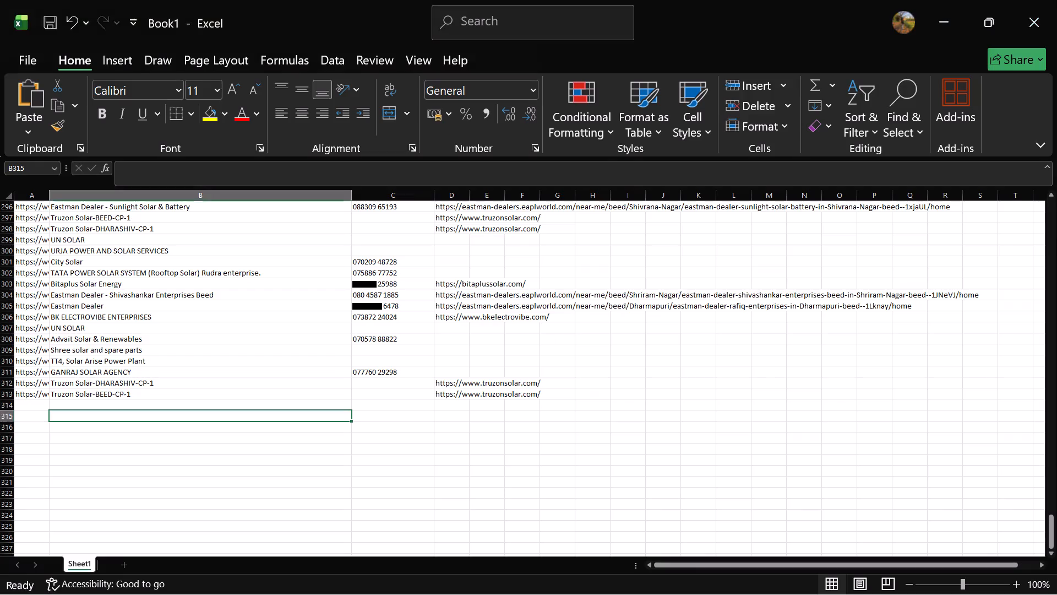
type("Bhandara")
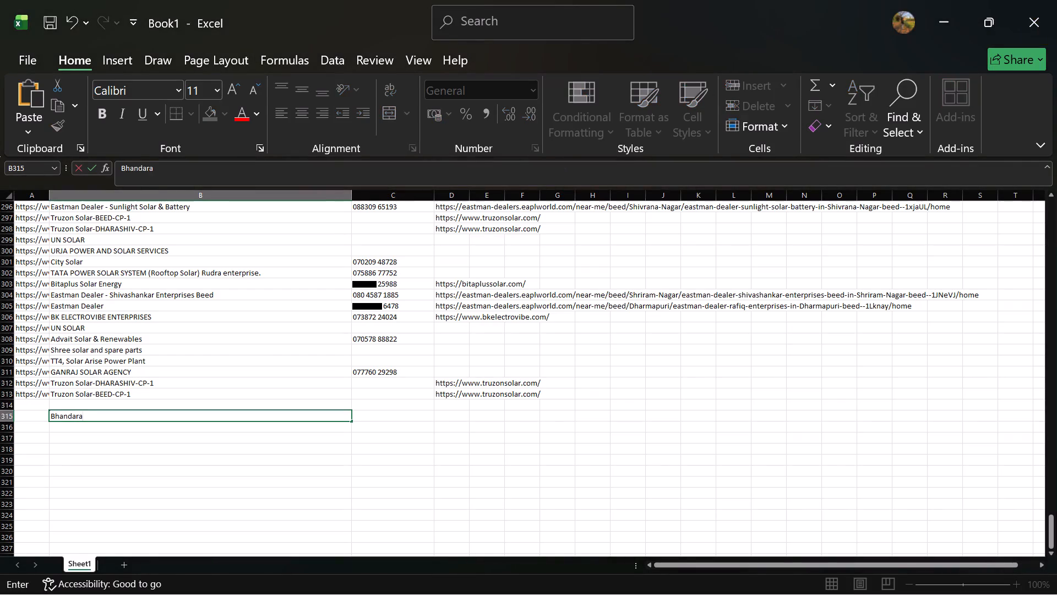
key("ctrl+a")
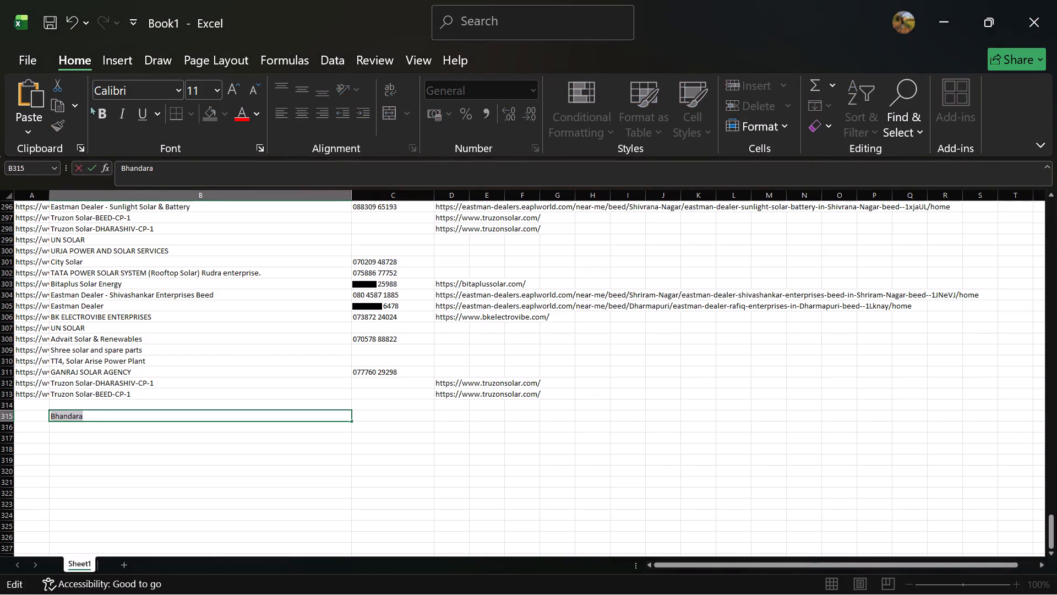
left_click(215, 95)
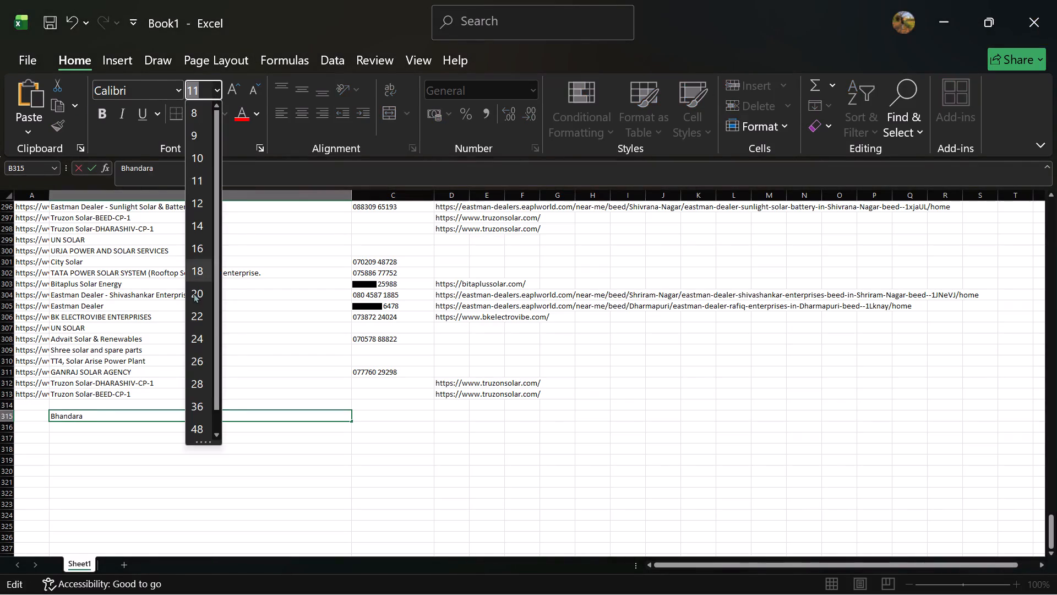
left_click(193, 293)
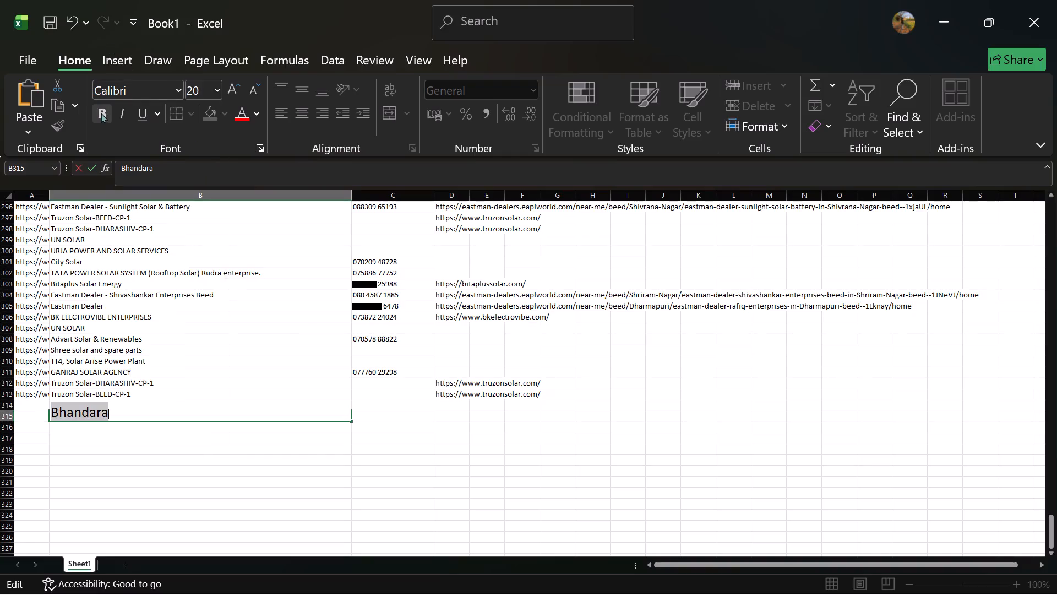
left_click(101, 113)
left_click(66, 424)
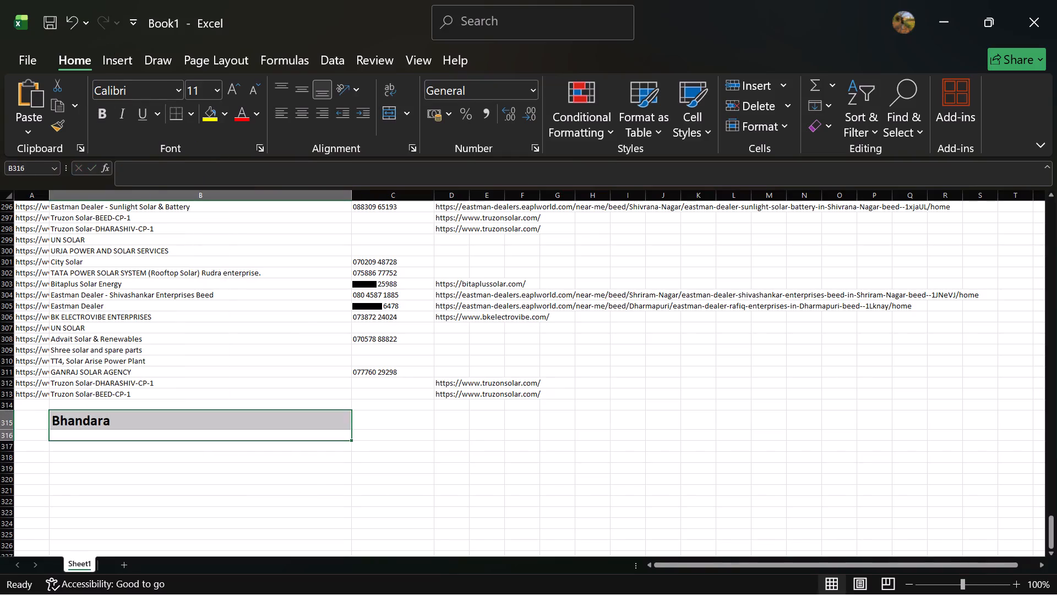
Paste the copied Bhandara data beneath its heading, starting at cell A316.
left_click(36, 437)
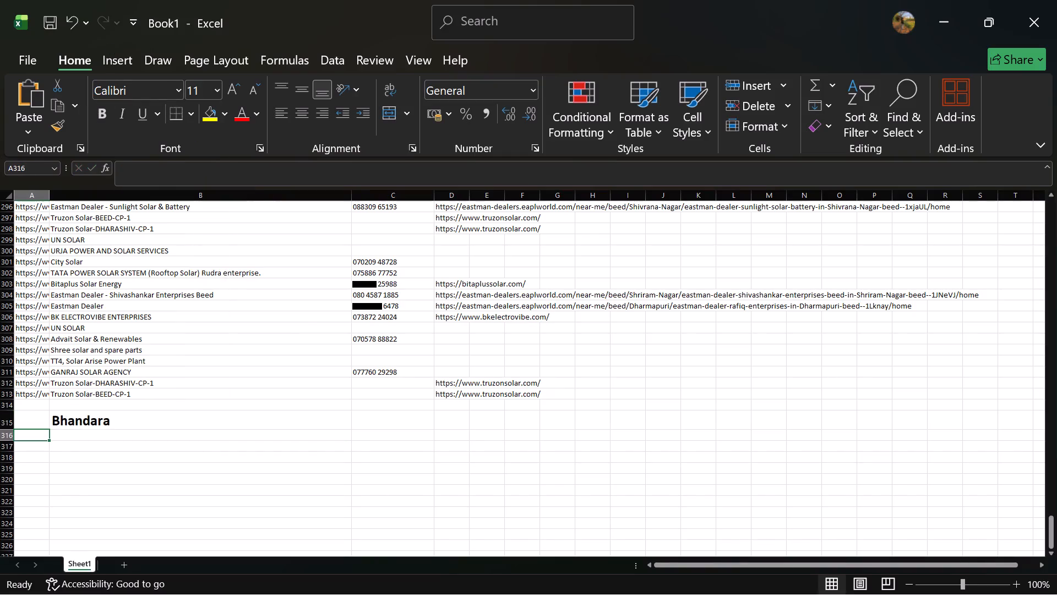
key("ctrl+v")
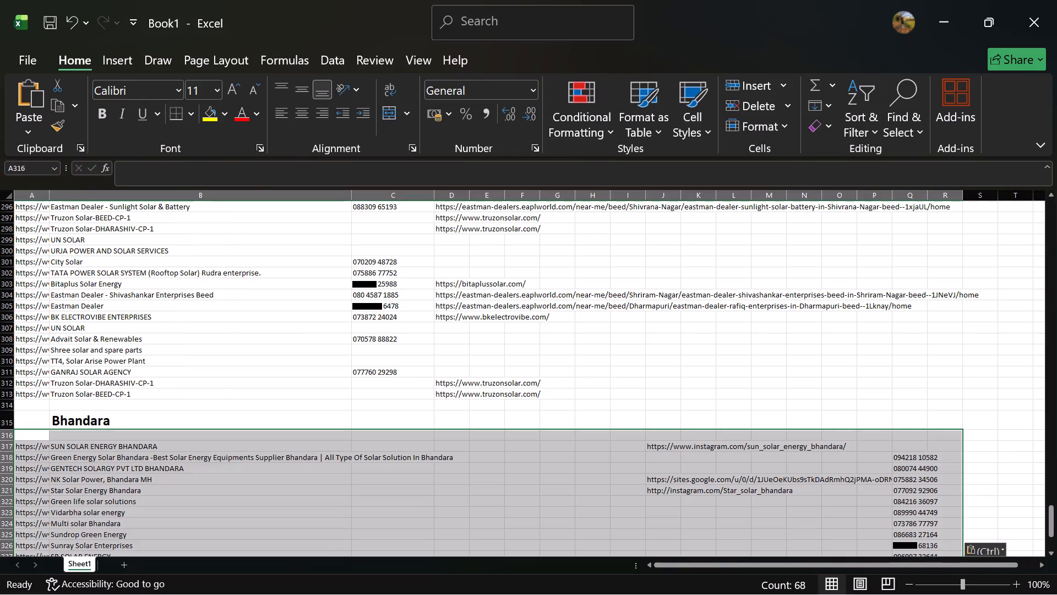
Move the Bhandara phone numbers in Q318:R336 to column C beside the business names, starting at C318.
scroll(558, 466, "down", 4)
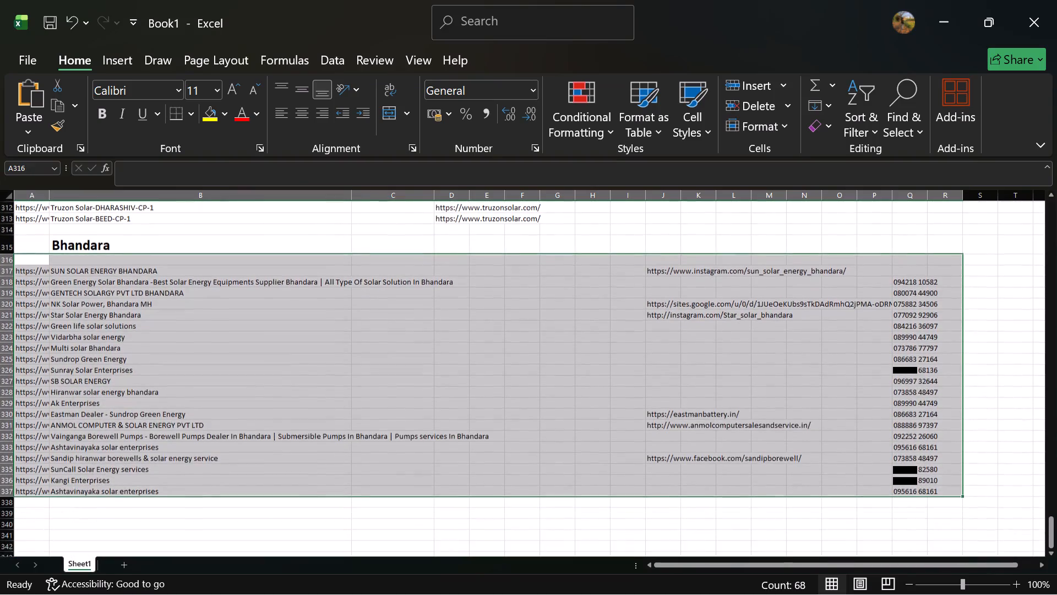
scroll(558, 466, "down", 1)
left_click_drag(911, 278, 925, 357)
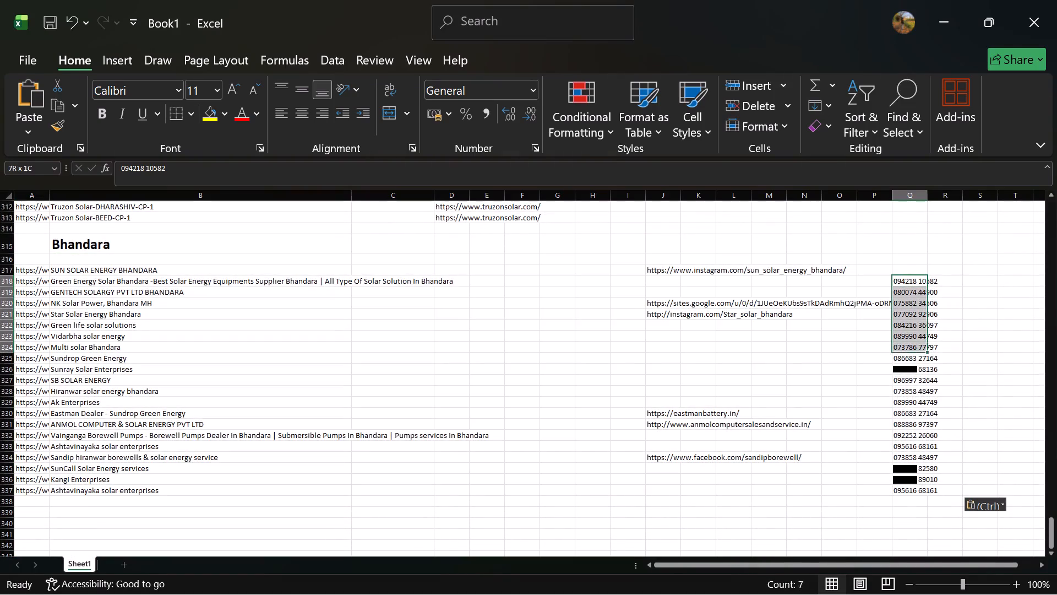
left_click_drag(925, 357, 936, 481)
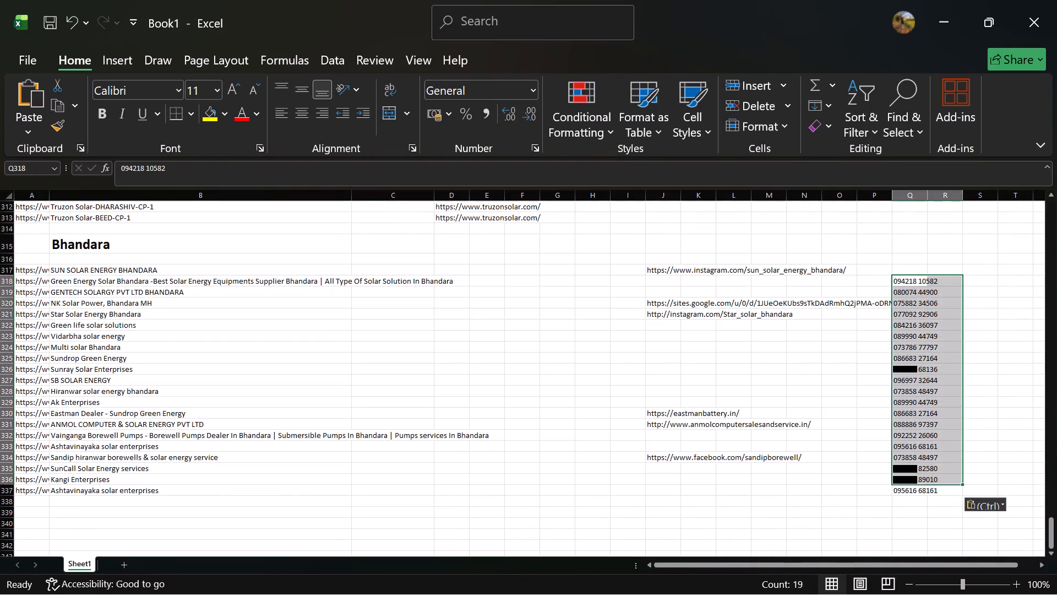
left_click_drag(922, 273, 796, 283)
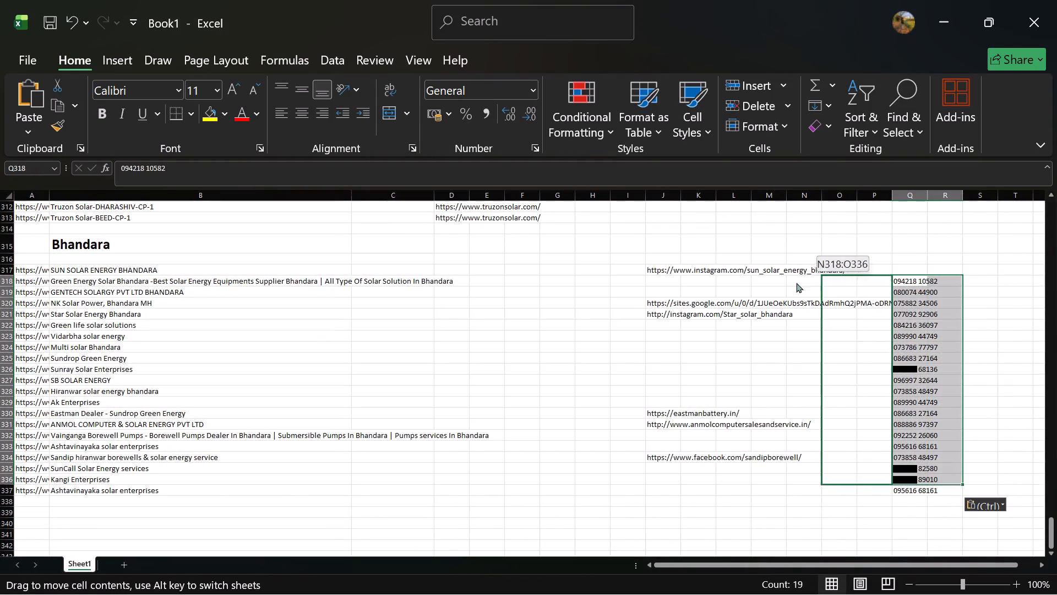
left_click_drag(796, 283, 615, 285)
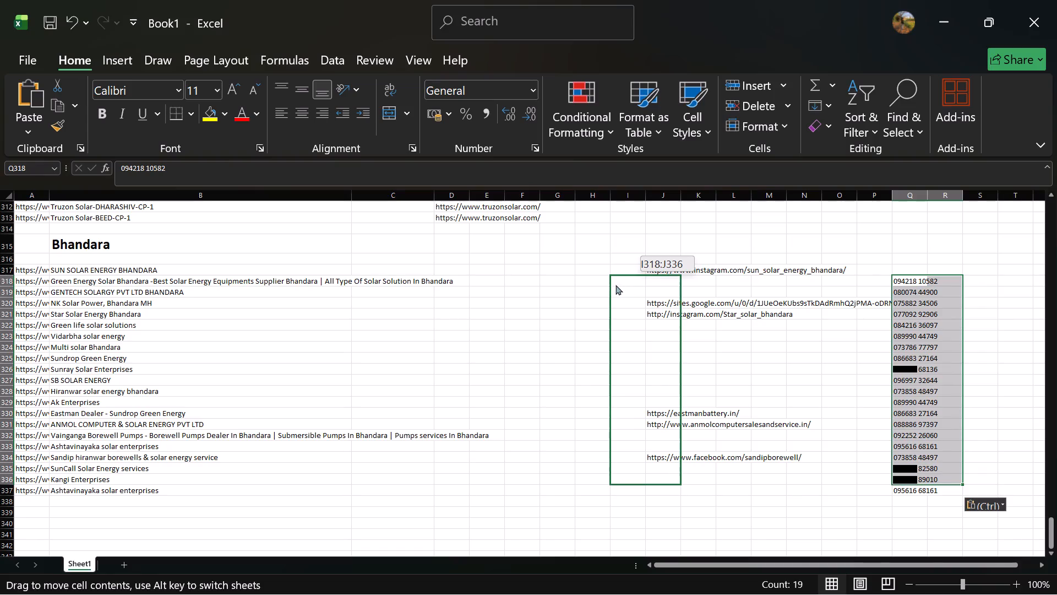
left_click_drag(615, 285, 406, 282)
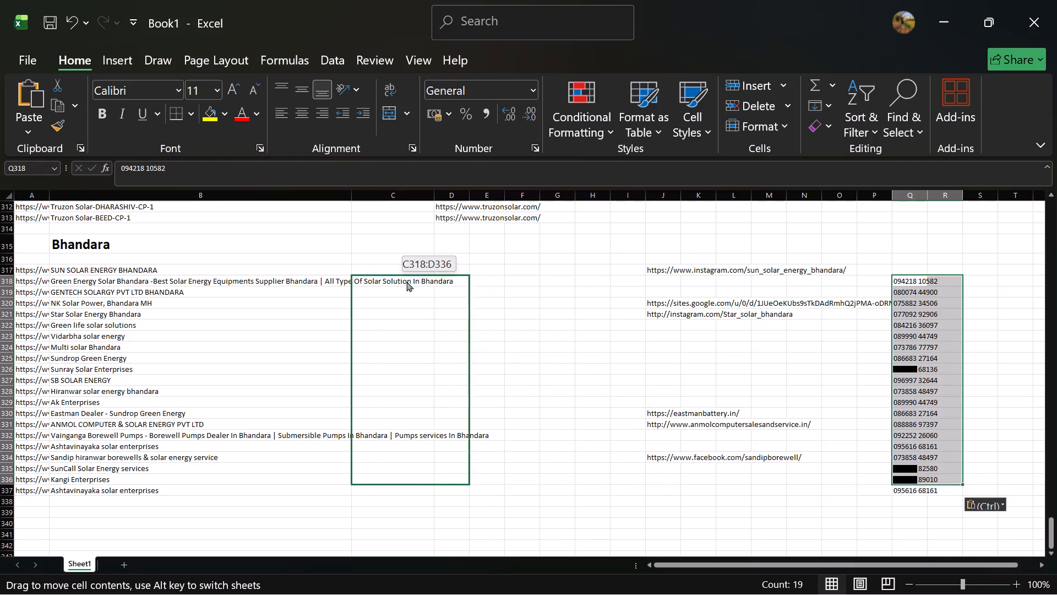
left_click_drag(406, 282, 382, 283)
left_click(572, 293)
Move the Bhandara website links in J317:M334 to column D, starting at D317.
scroll(572, 293, "up", 1)
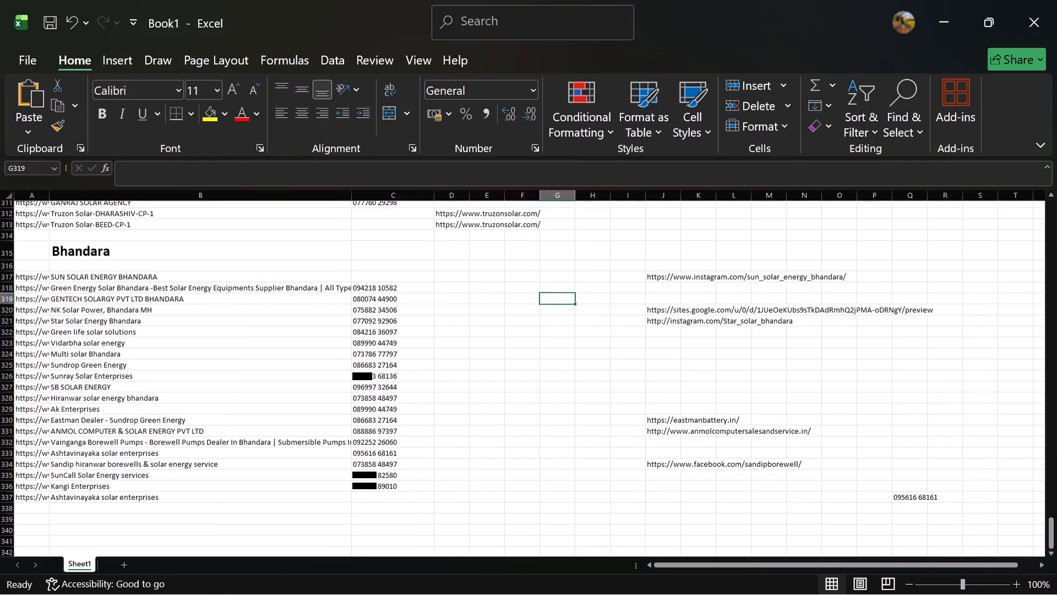
scroll(572, 293, "up", 1)
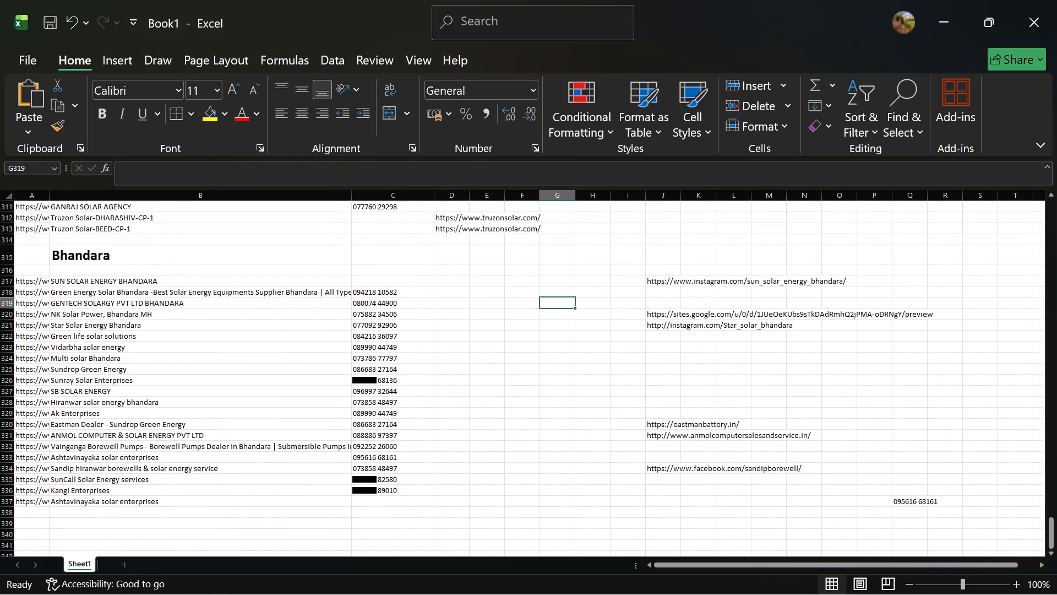
left_click_drag(652, 279, 753, 473)
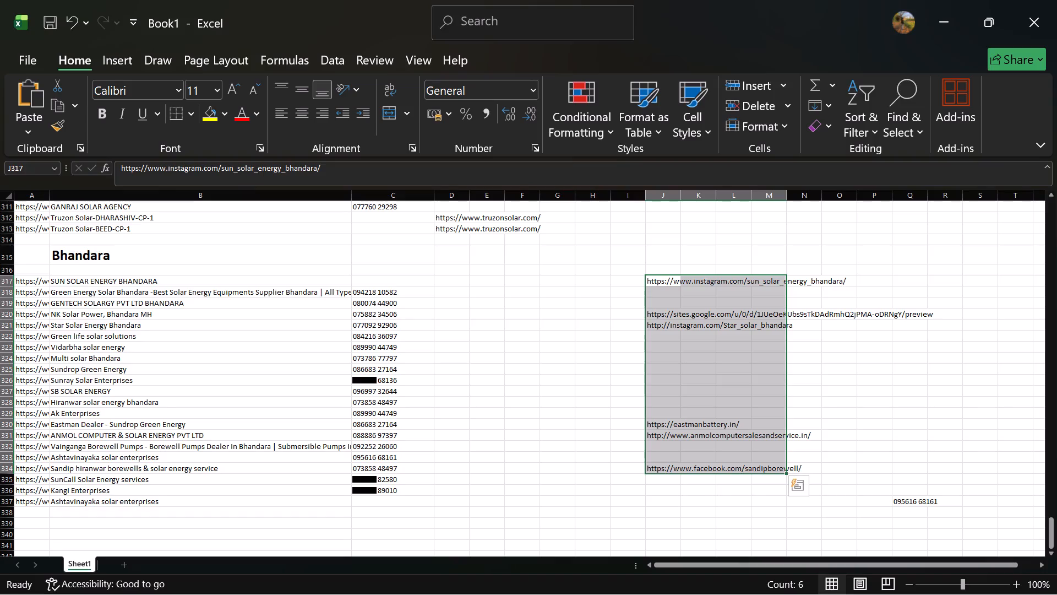
left_click_drag(708, 474, 561, 466)
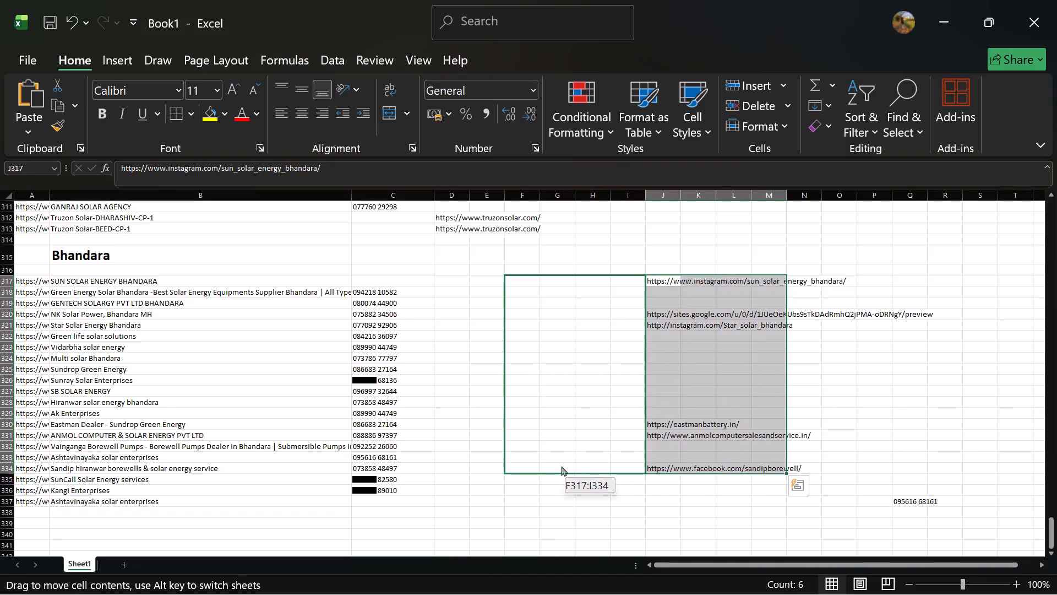
left_click_drag(561, 466, 500, 473)
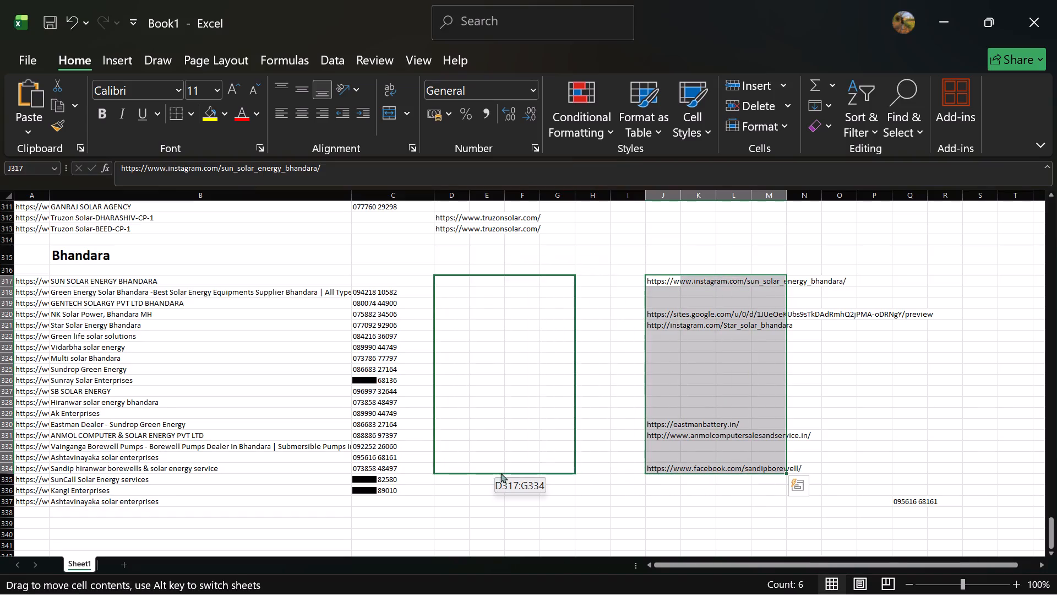
left_click_drag(500, 473, 501, 472)
left_click(649, 454)
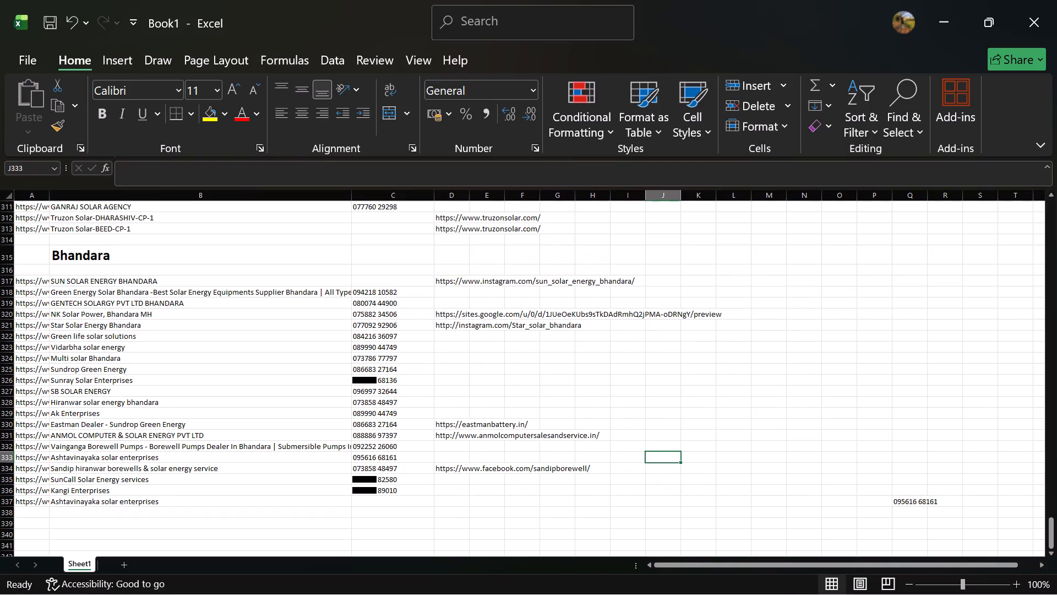
Select cell B339 below the Bhandara data as the place for the next city heading.
scroll(411, 446, "down", 3)
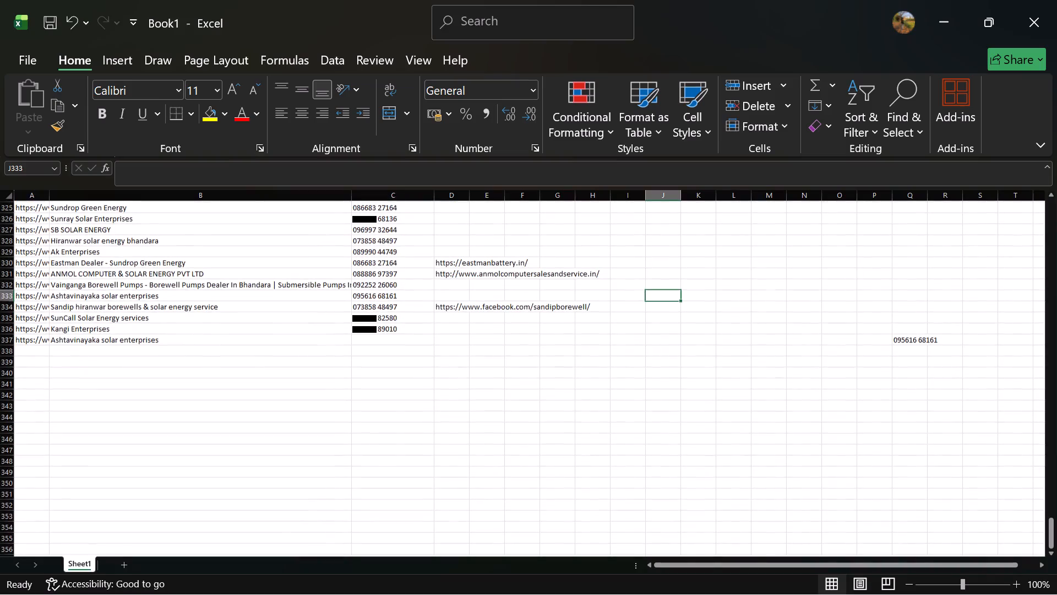
left_click(67, 363)
scroll(67, 363, "up", 2)
scroll(67, 363, "down", 1)
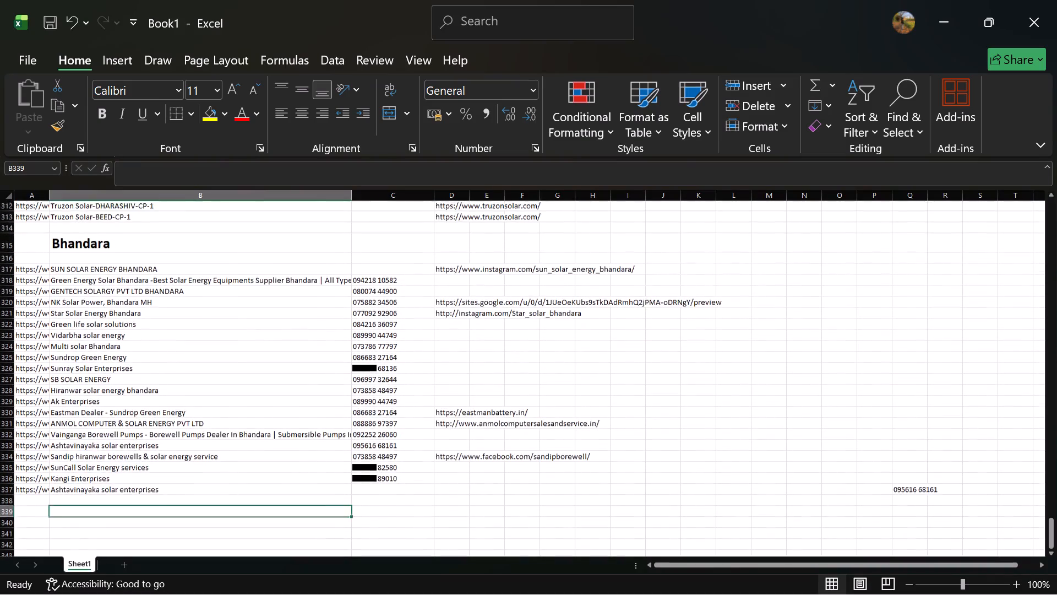
scroll(67, 363, "down", 1)
Open the Buldhana workbook from the Buldhana folder in Maharashtra, recovering its content, and enable editing.
key("alt+Tab")
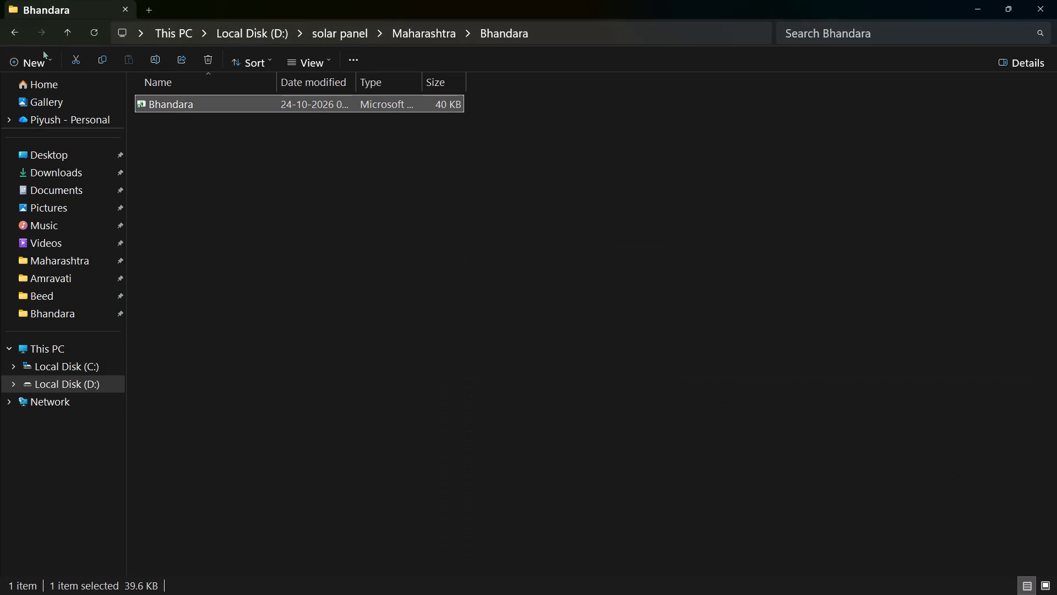
left_click(12, 32)
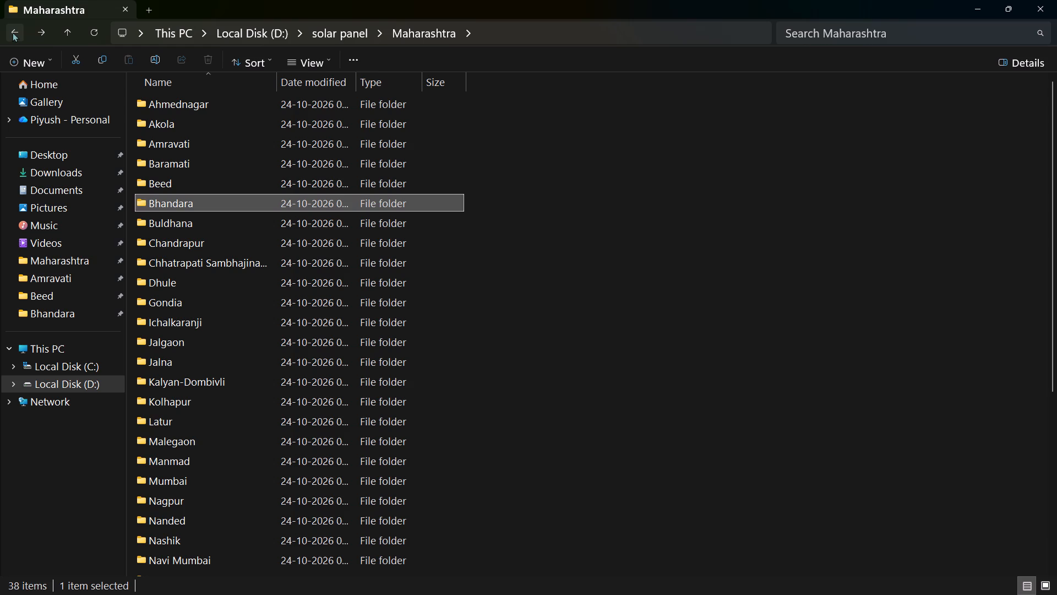
double_click(225, 226)
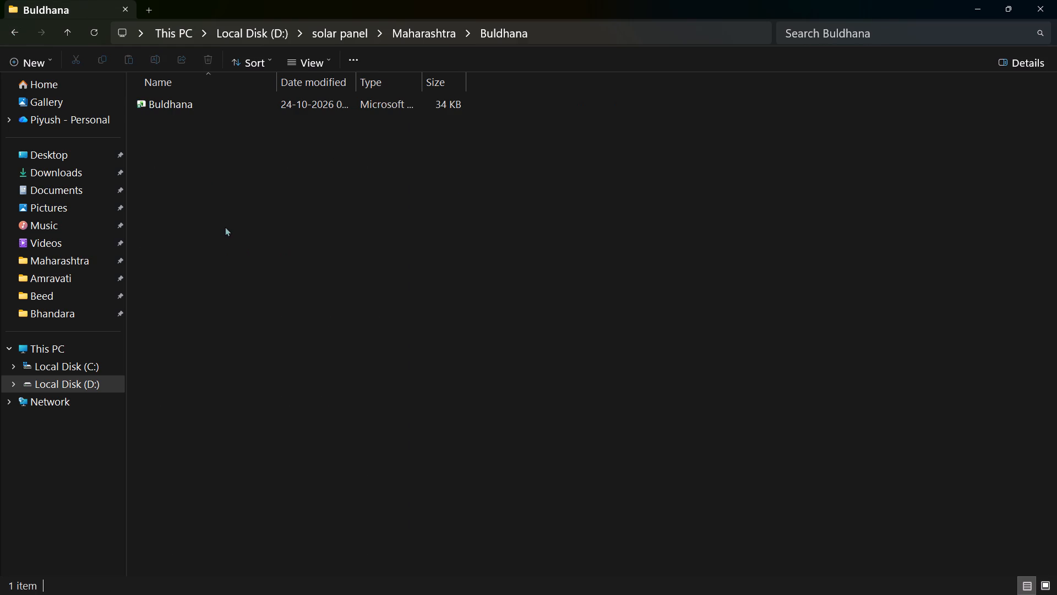
double_click(239, 106)
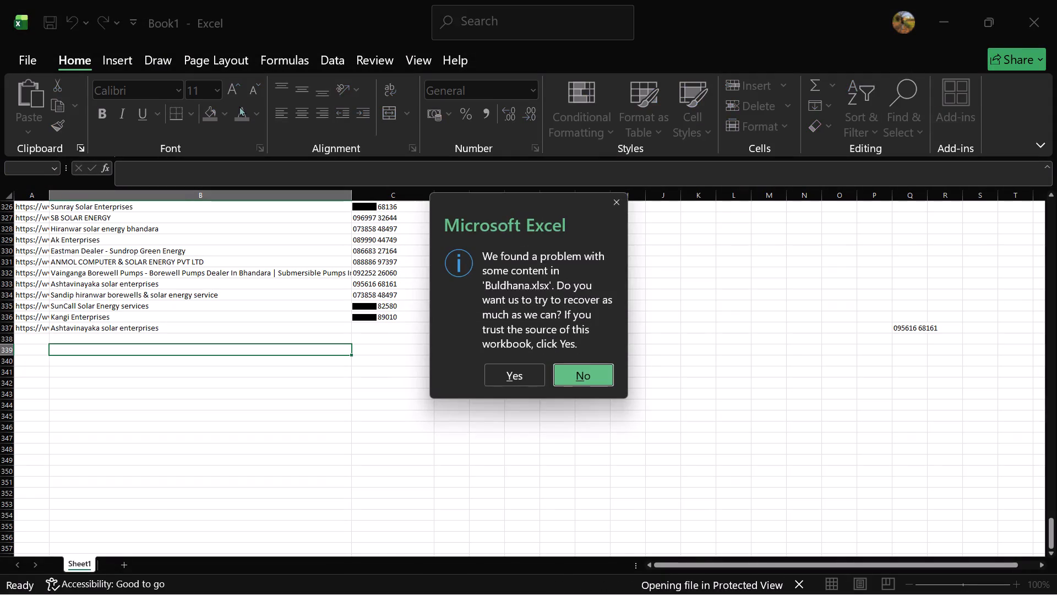
key("Left")
key("Return")
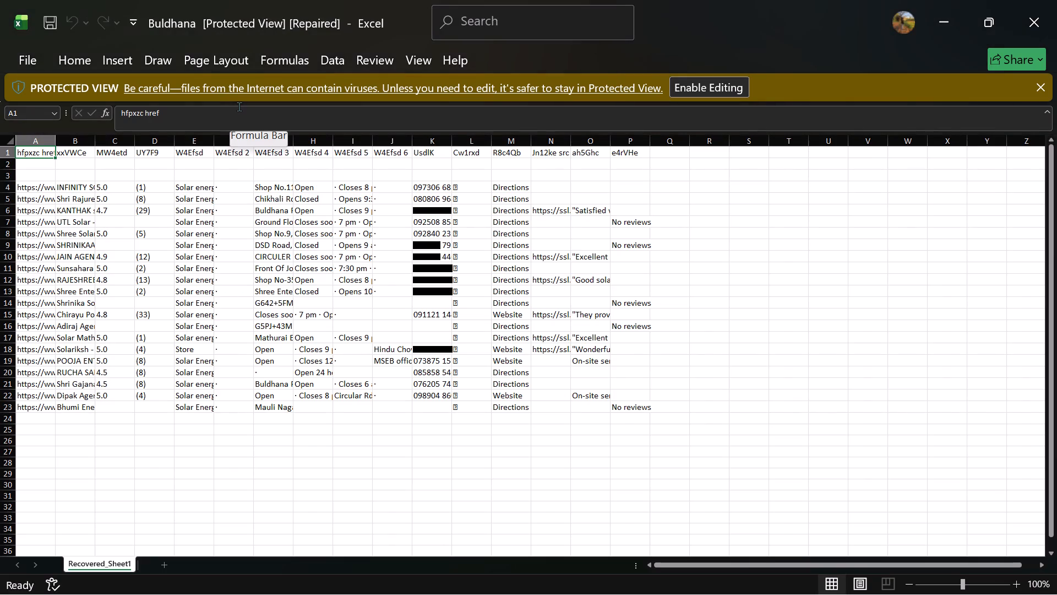
left_click(695, 86)
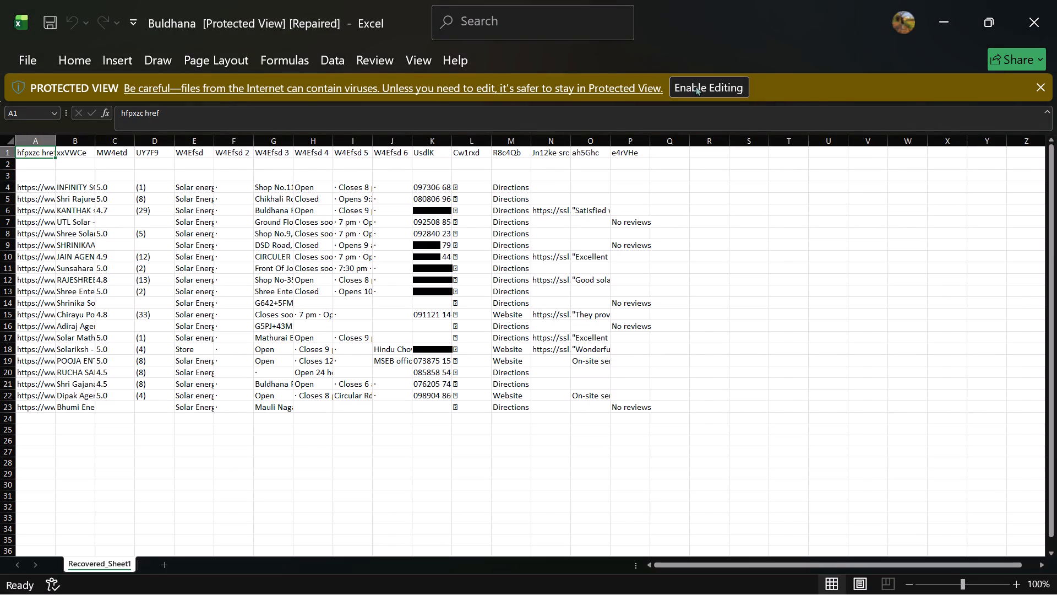
key("Return")
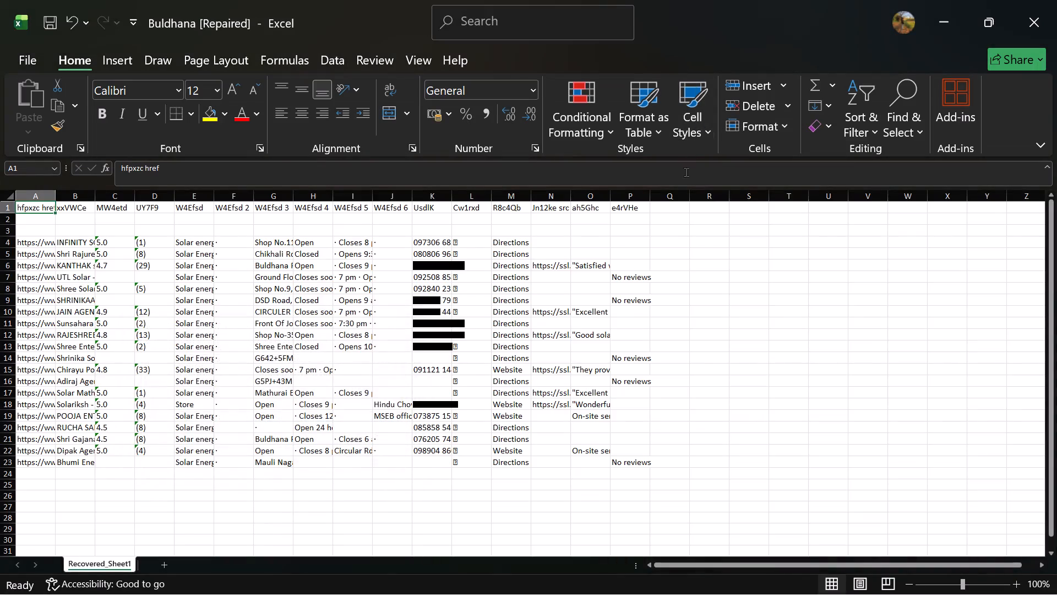
Clear the unneeded data, including headers, from columns O to R and L to N of the Buldhana sheet.
left_click_drag(587, 208, 703, 456)
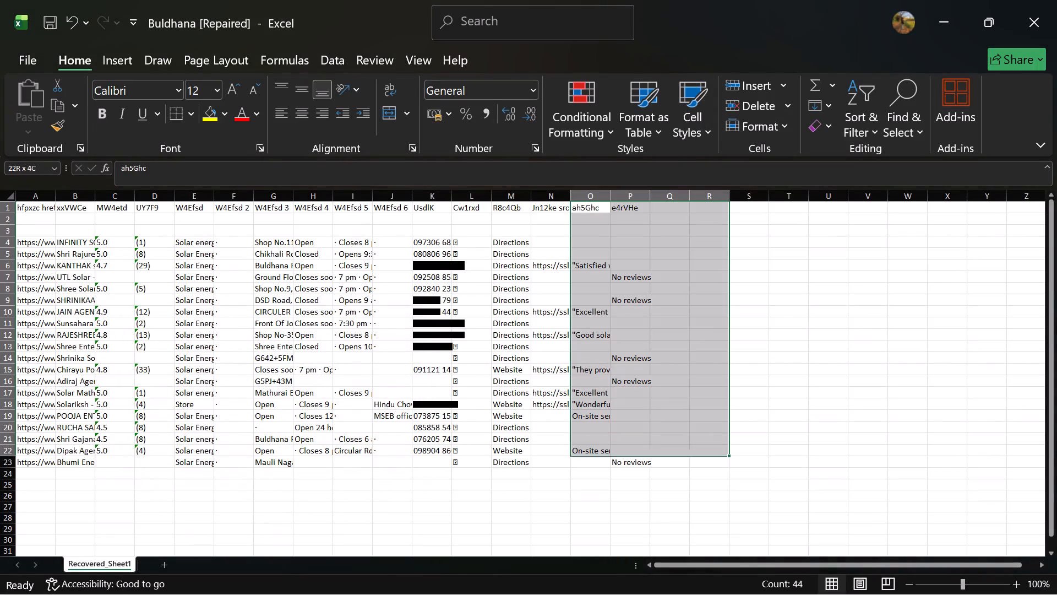
left_click_drag(703, 456, 702, 503)
key("Delete")
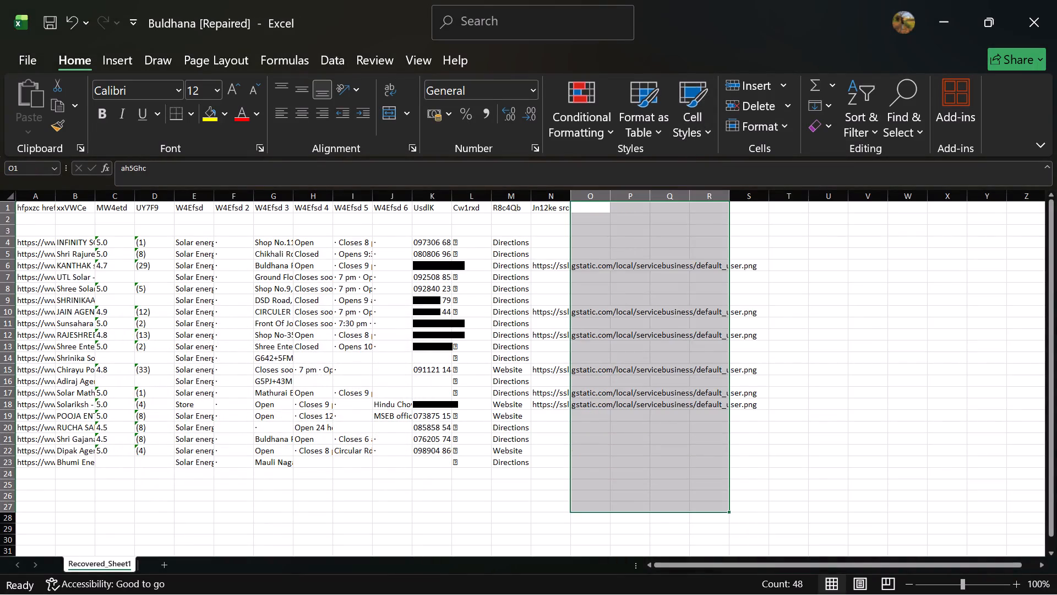
left_click_drag(465, 207, 694, 475)
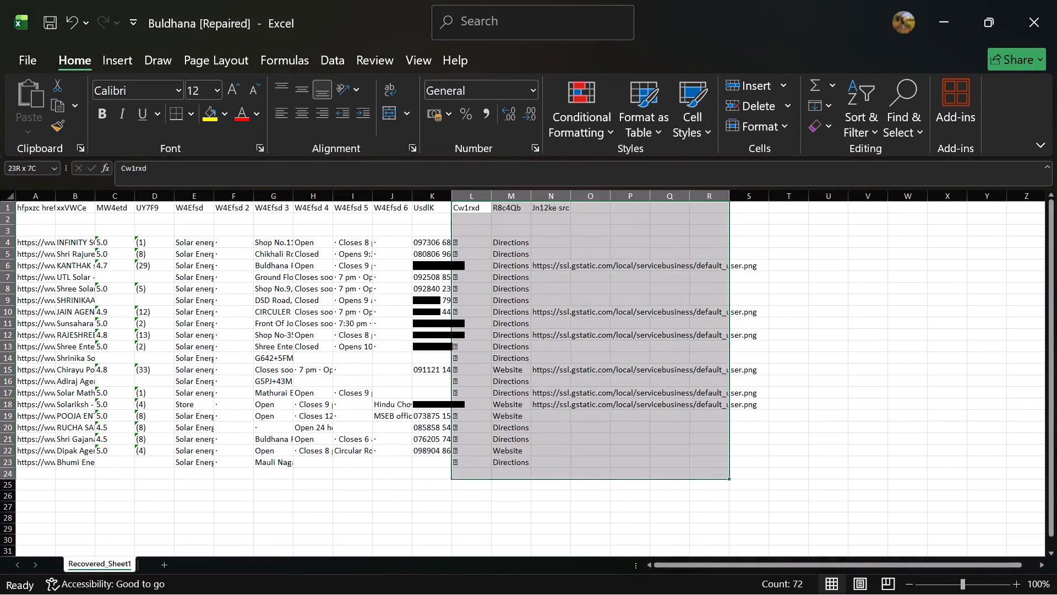
left_click_drag(694, 475, 696, 478)
key("Delete")
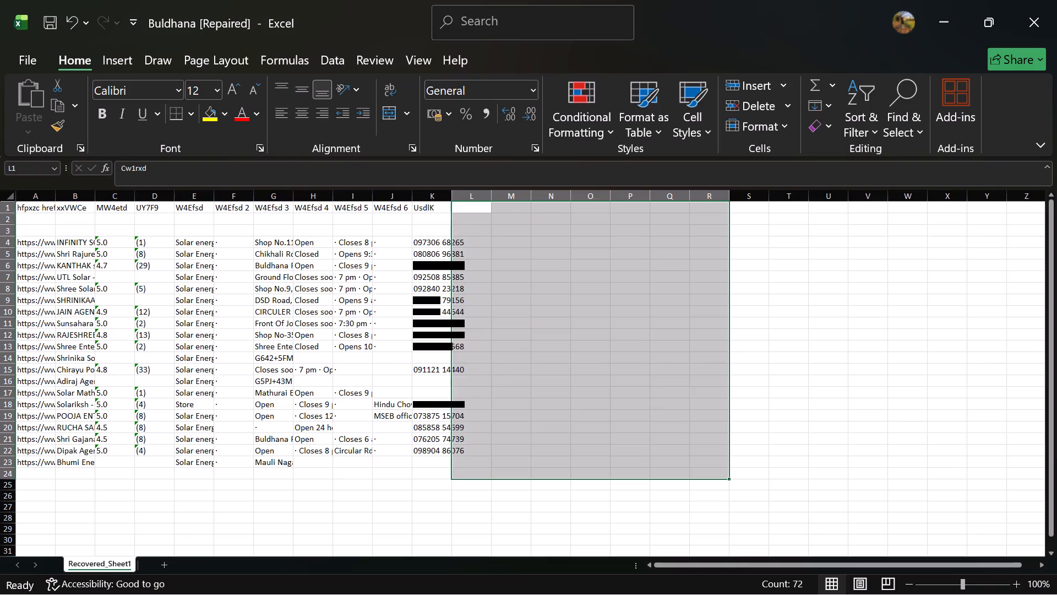
Clear the Buldhana ratings, categories, addresses and opening hours, including headers, in the range C1:J25.
left_click_drag(115, 209, 384, 455)
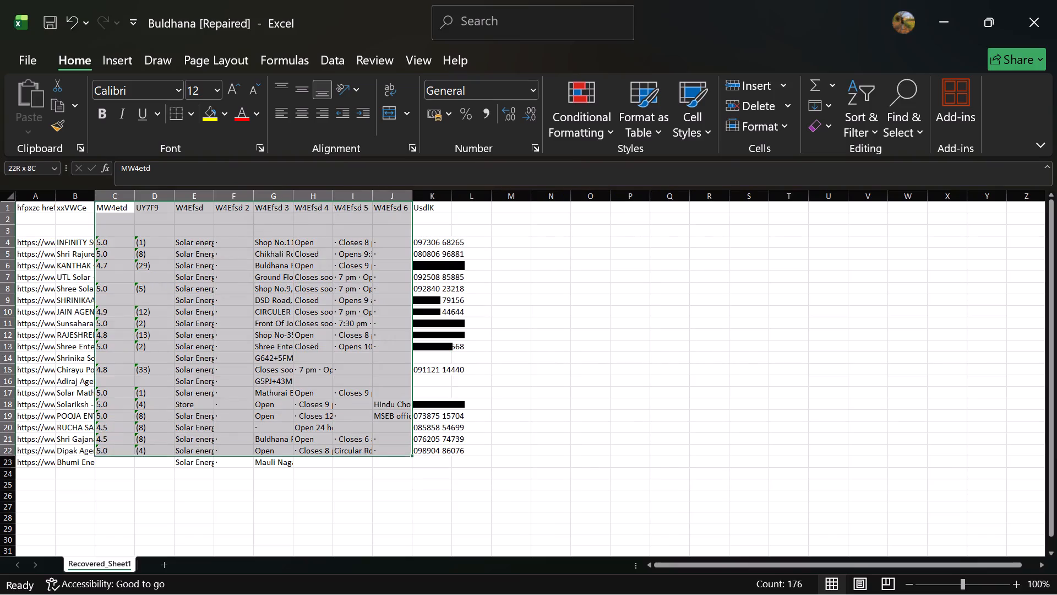
left_click_drag(384, 455, 388, 479)
key("Delete")
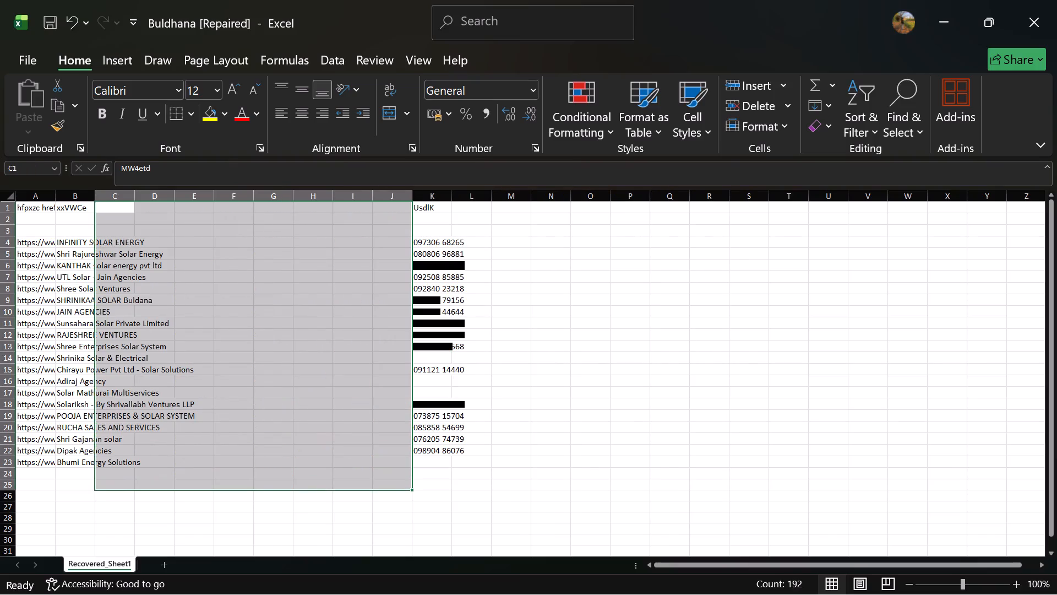
Copy the Buldhana links, business names and phone numbers in the range A3:L22.
left_click_drag(39, 233, 438, 436)
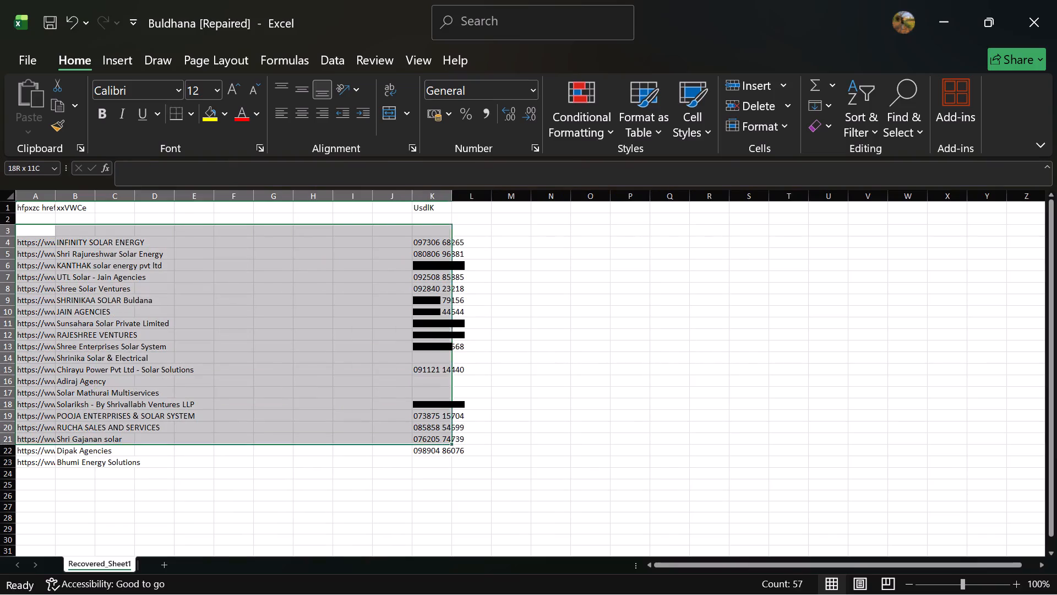
left_click_drag(438, 436, 461, 446)
key("ctrl+c")
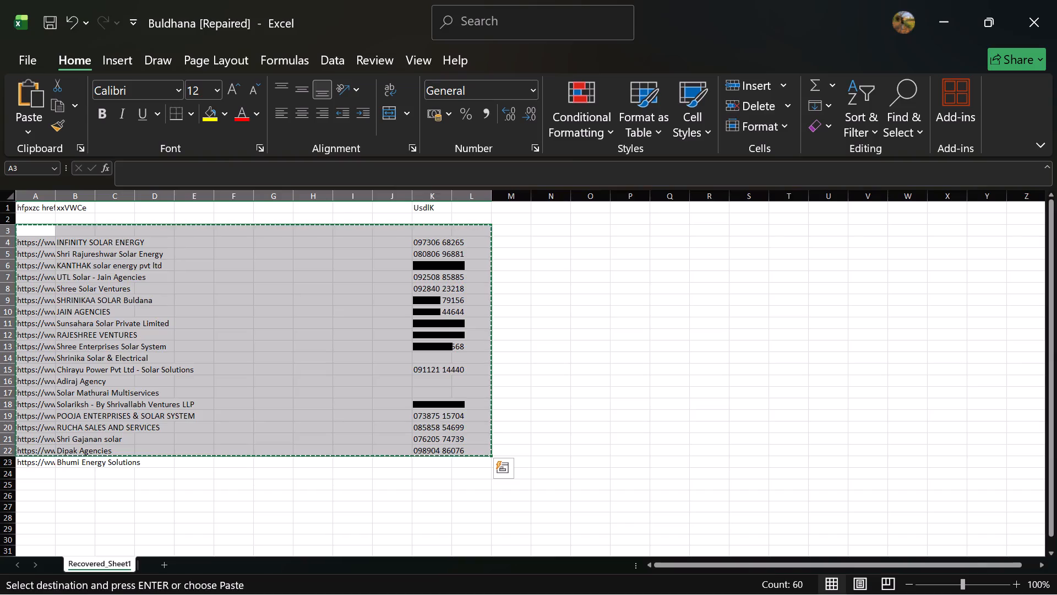
Close the Buldhana workbook, saving the changes over the existing Buldhana.xlsx file.
left_click(1056, 0)
key("Return")
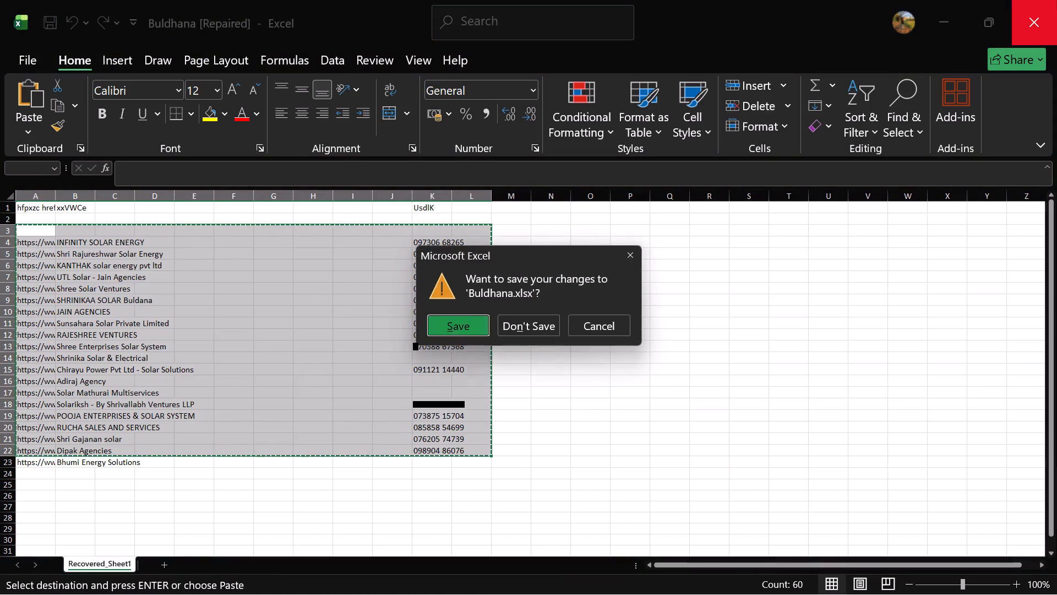
key("Return")
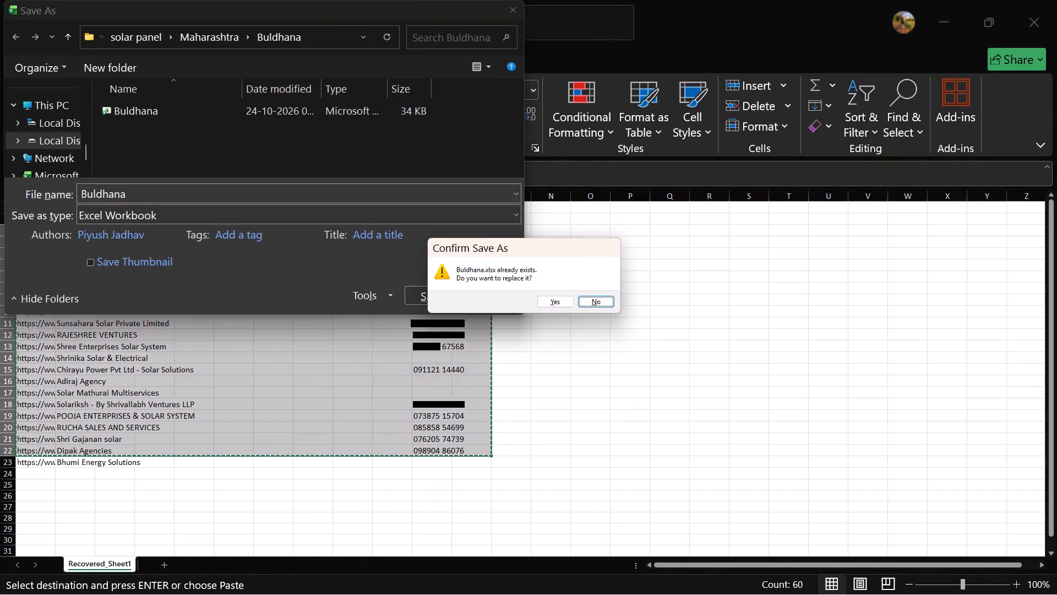
key("Left")
key("Return")
key("Return")
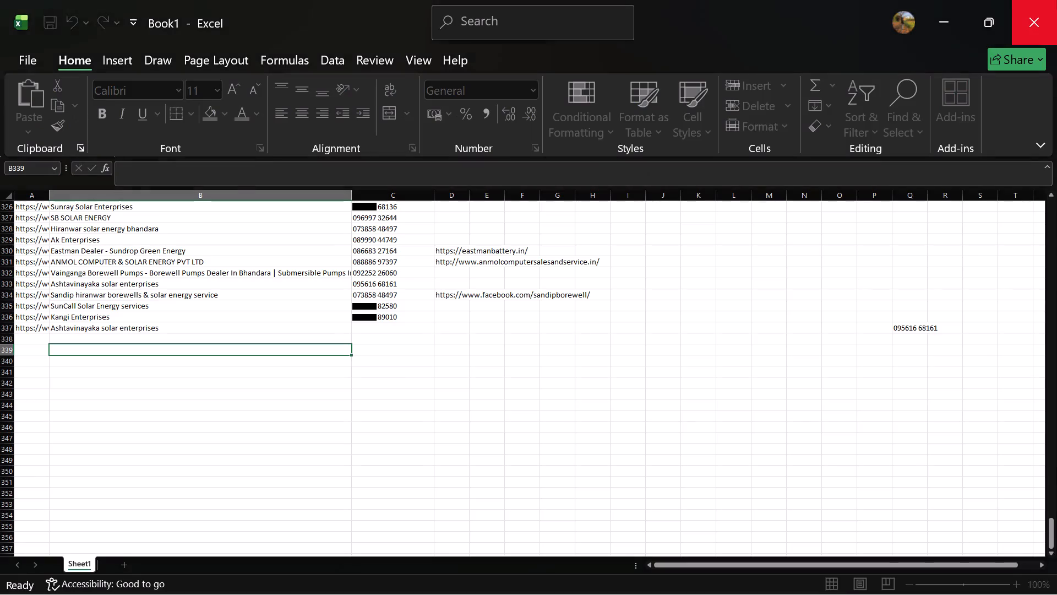
Enter the city heading "buldhana" in cell B339 of Book1, in bold at font size 20.
key("alt+Tab")
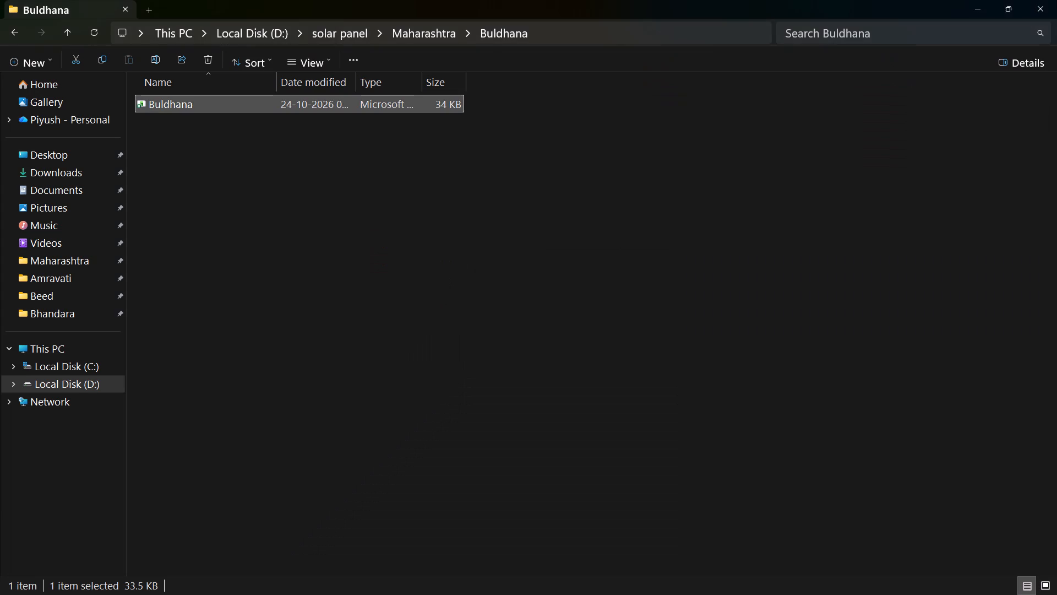
key("alt+Tab")
type("bul")
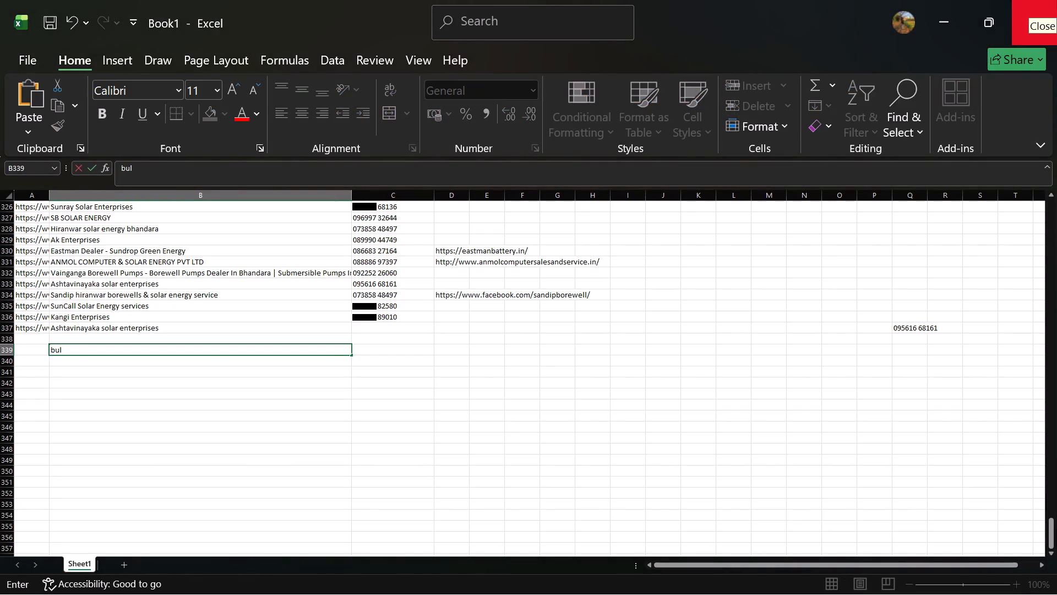
type("dhana")
key("ctrl+a")
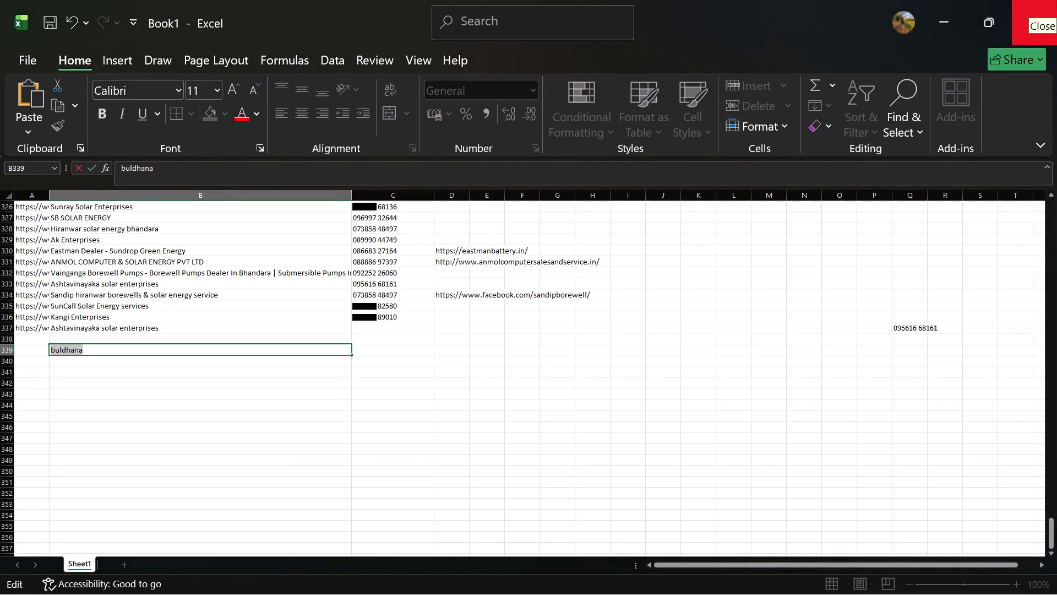
left_click(216, 91)
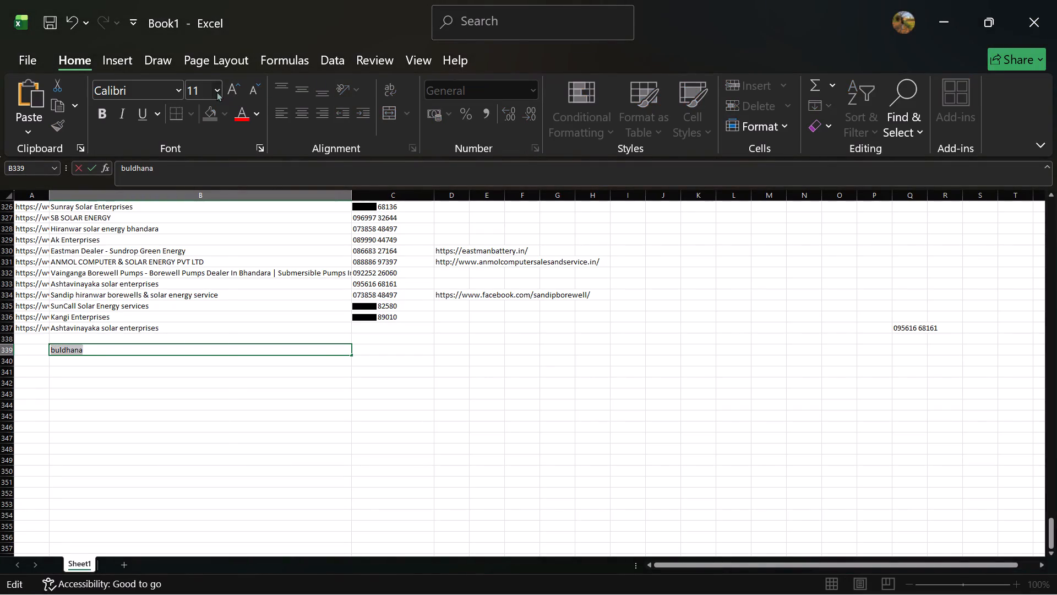
left_click(200, 285)
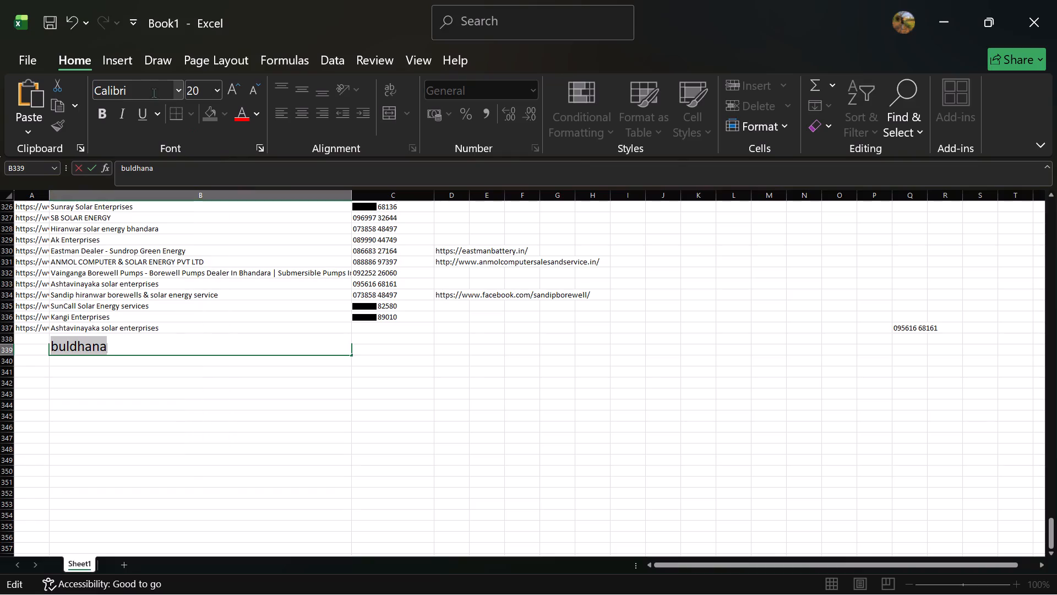
left_click(102, 113)
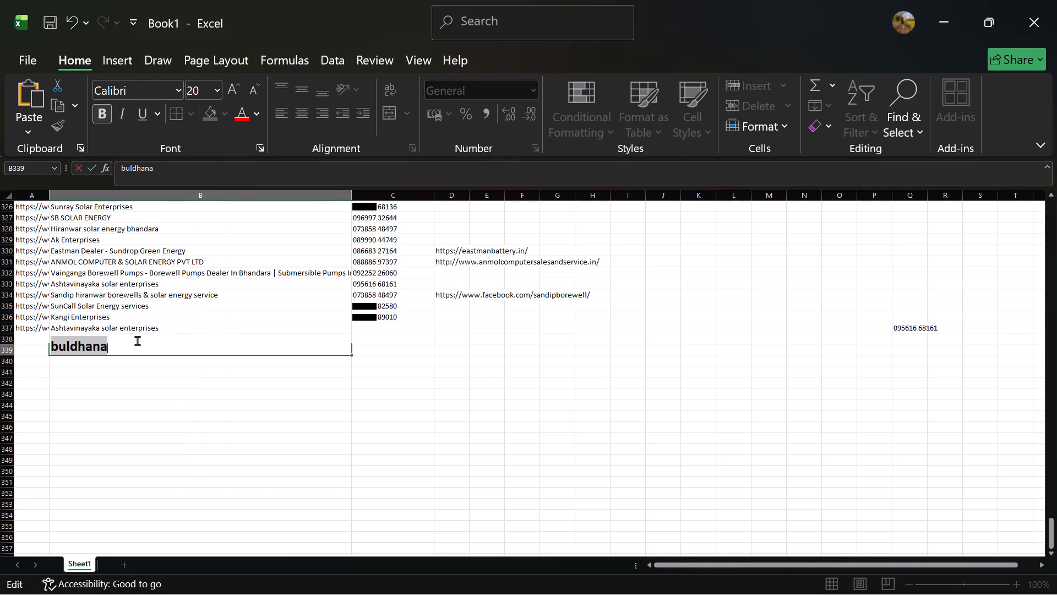
left_click(137, 340)
left_click(123, 380)
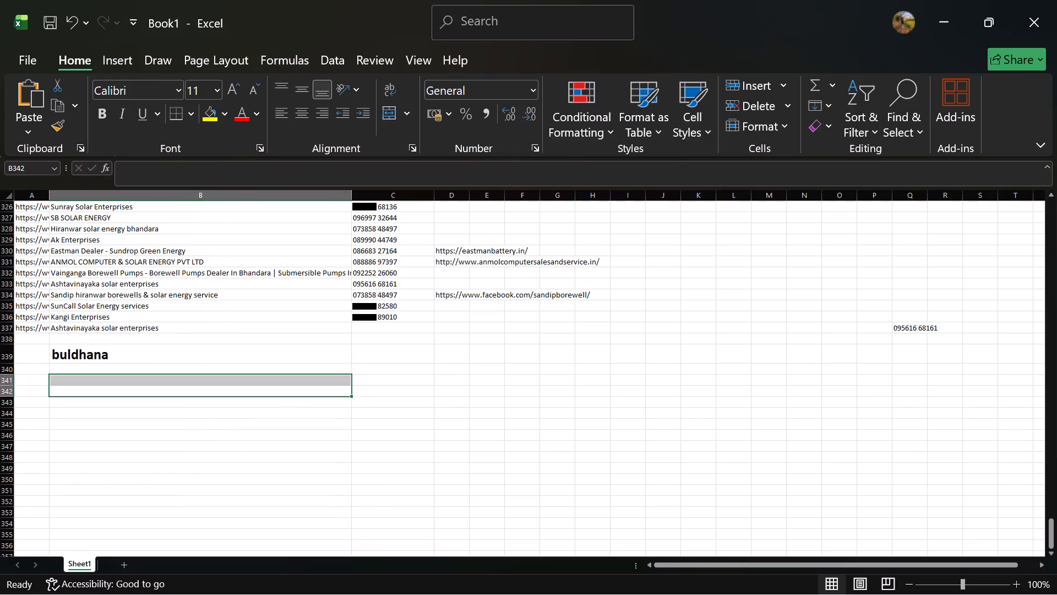
Paste the copied Buldhana data at cell A340 under the heading.
left_click(35, 369)
key("ctrl+v")
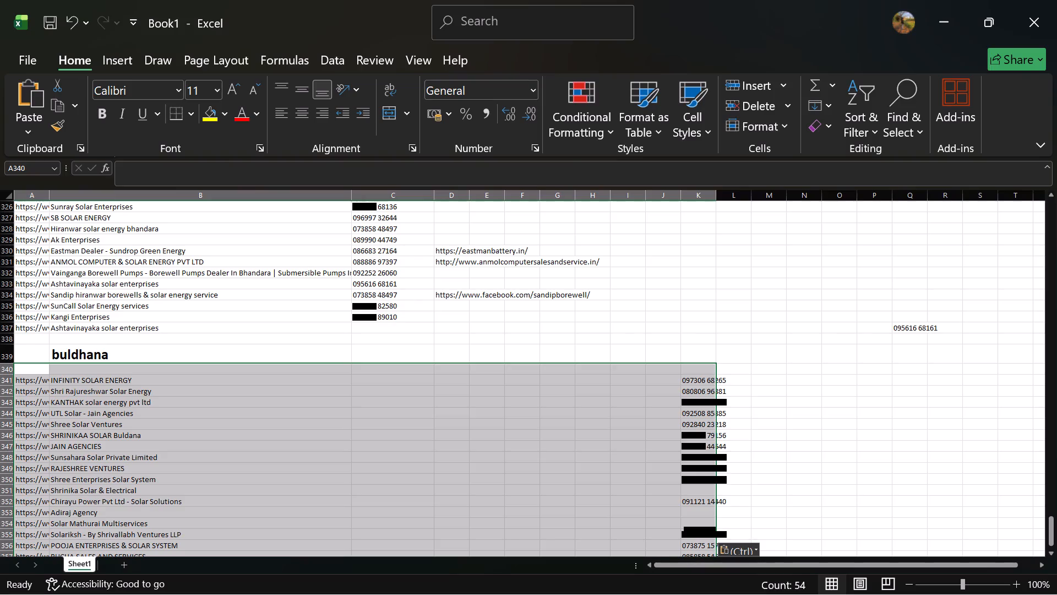
Move the stray phone number of the last Bhandara business from Q337 to C337.
left_click_drag(903, 328, 935, 324)
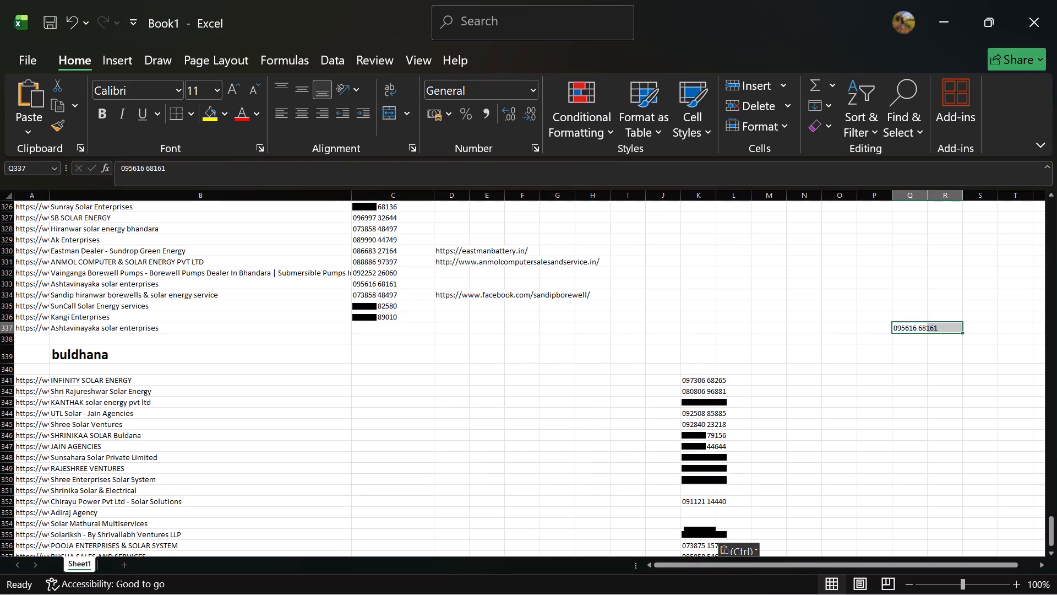
left_click_drag(921, 332, 635, 323)
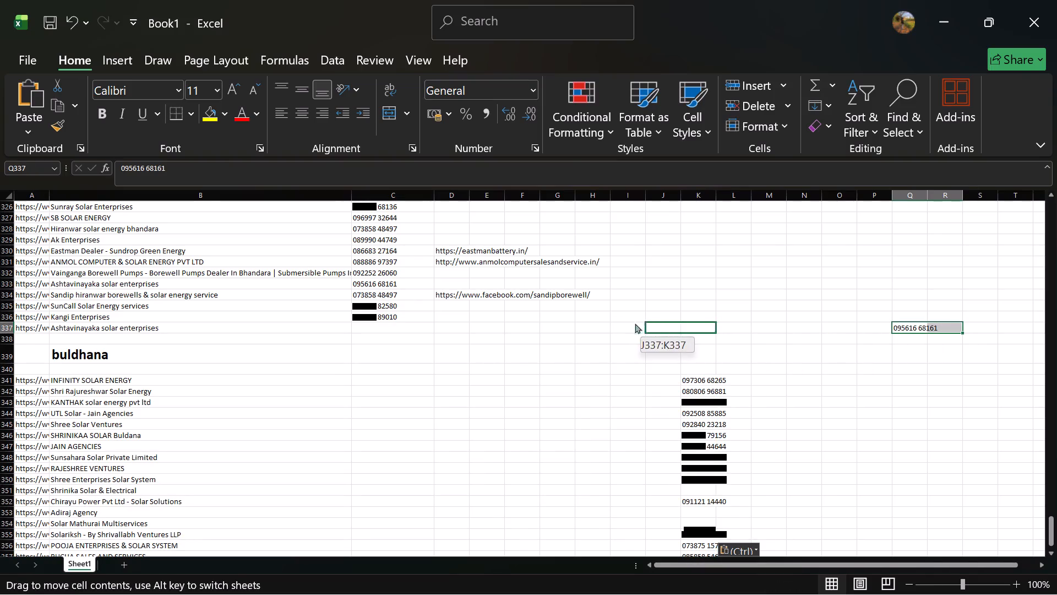
left_click_drag(635, 323, 435, 333)
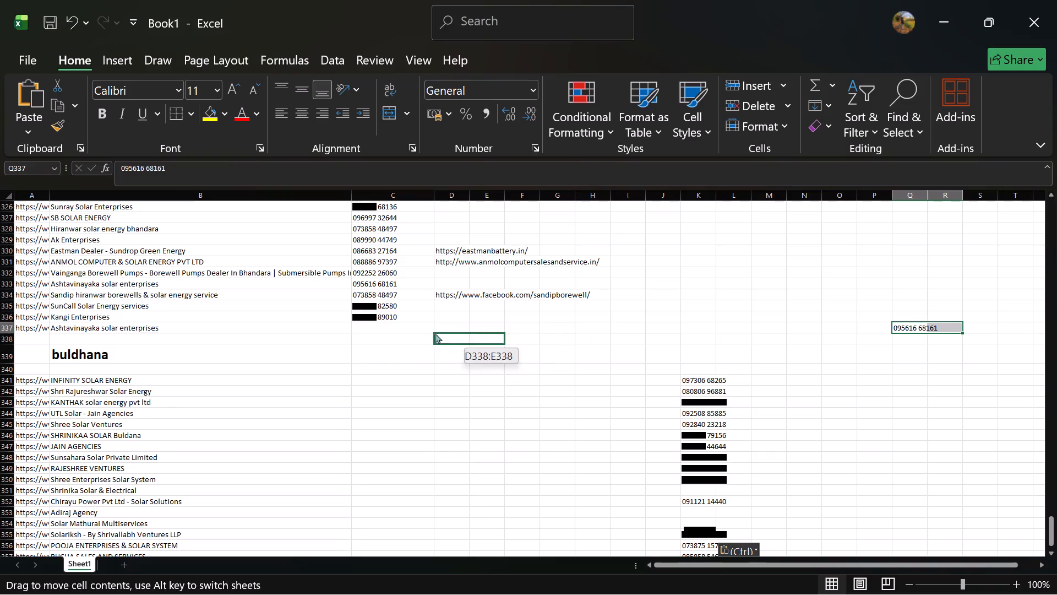
left_click_drag(435, 333, 400, 326)
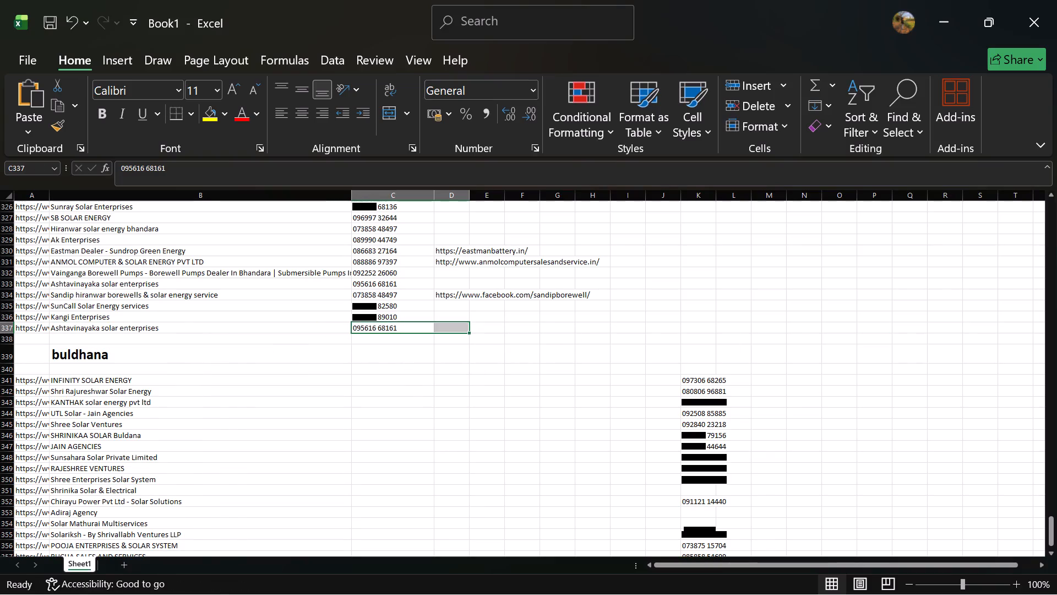
Move the Buldhana phone numbers from K341:K360 to C341:C360, lined up with their business names.
left_click_drag(694, 380, 706, 579)
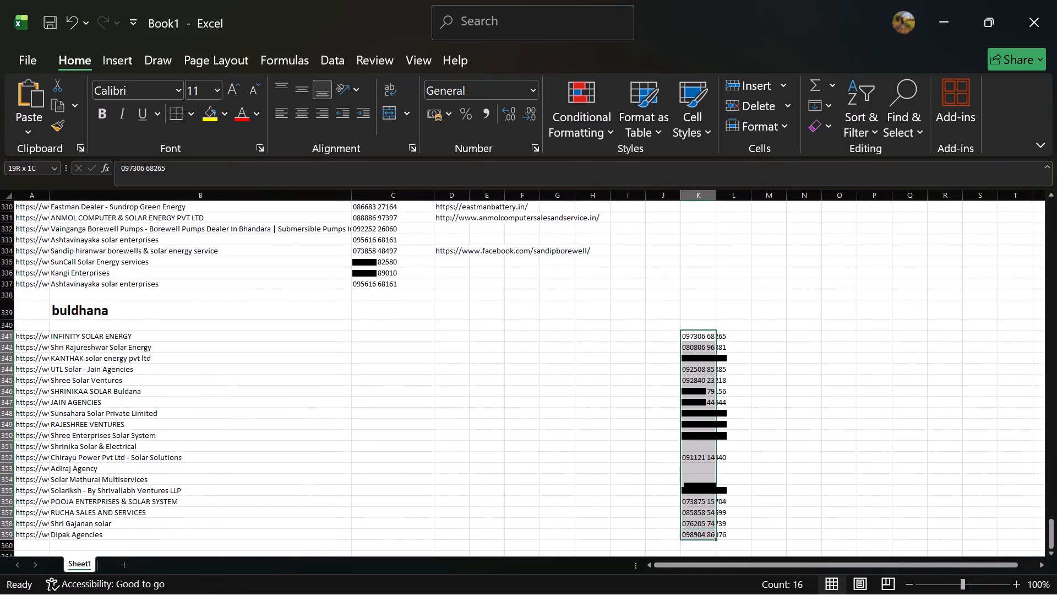
left_click_drag(706, 579, 702, 428)
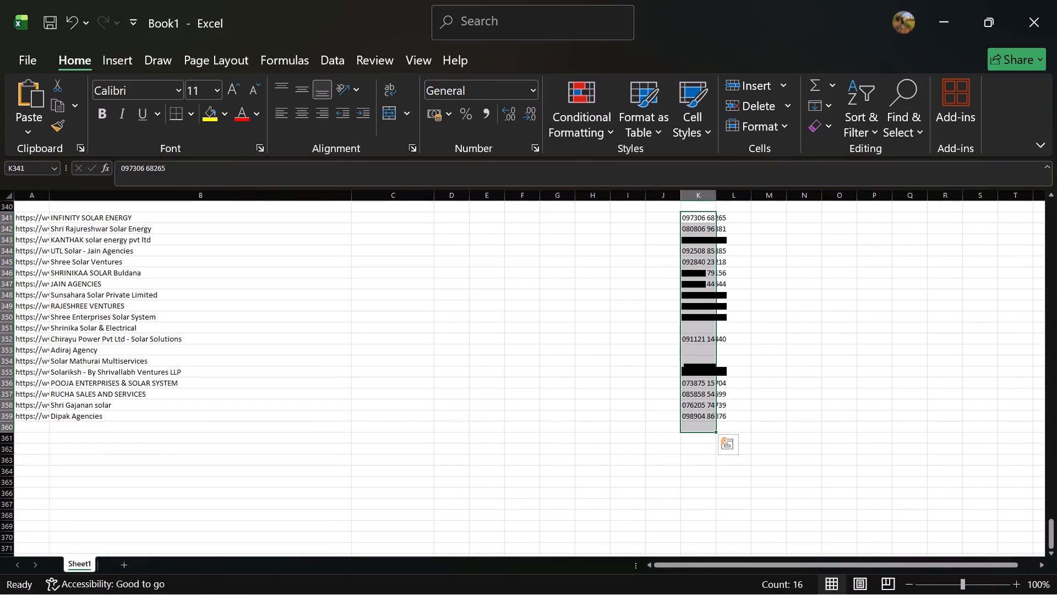
scroll(720, 350, "up", 1)
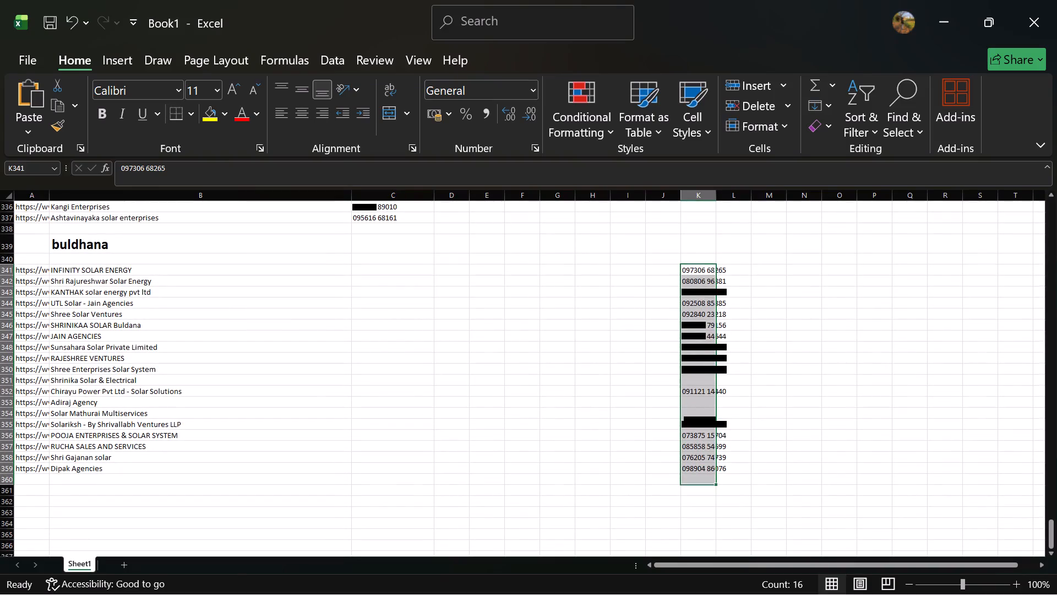
left_click_drag(688, 262, 474, 271)
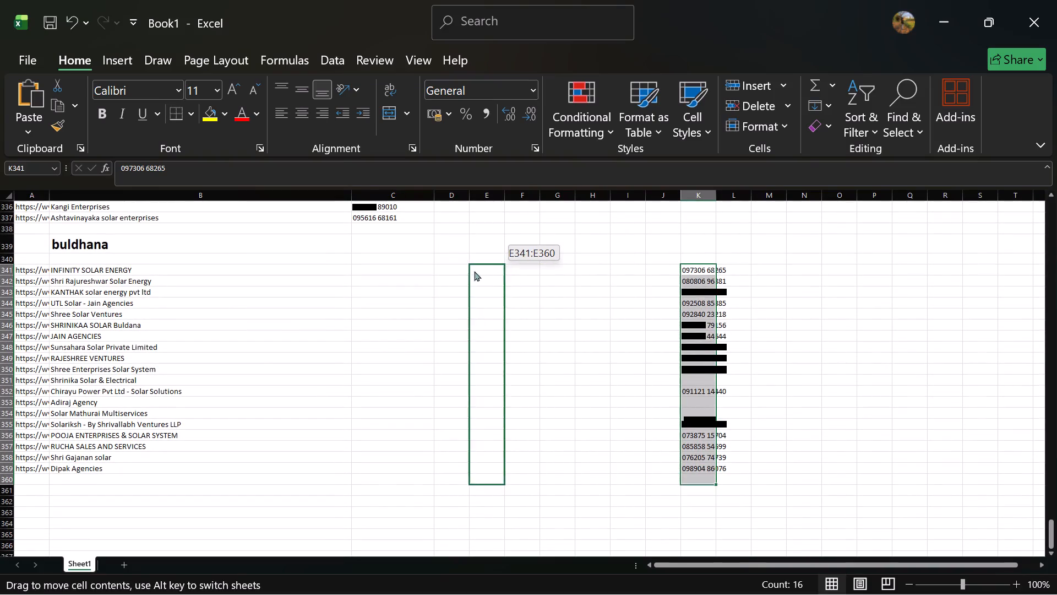
left_click_drag(474, 271, 427, 277)
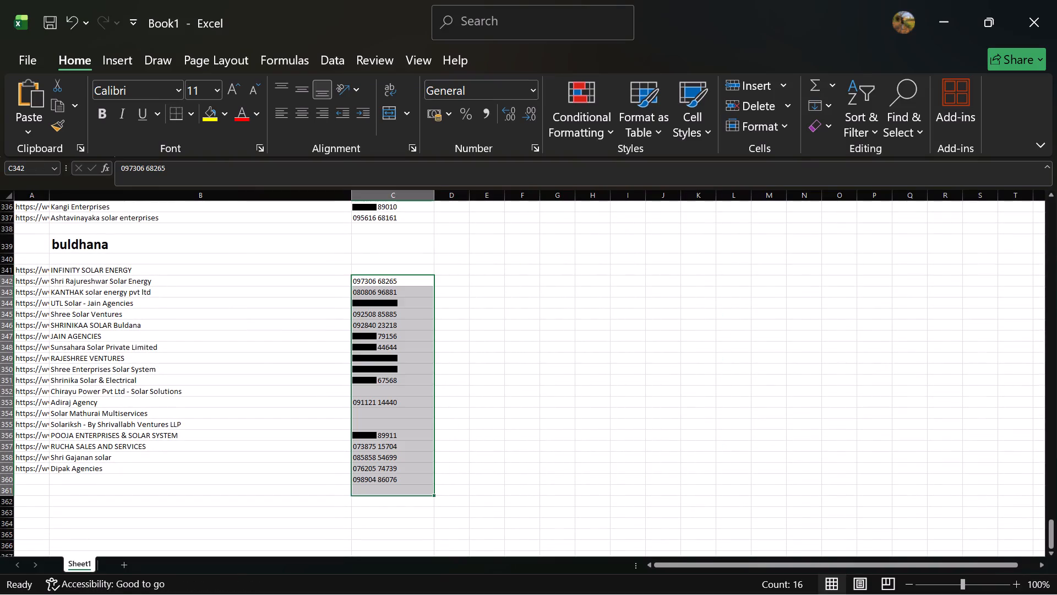
left_click(415, 274)
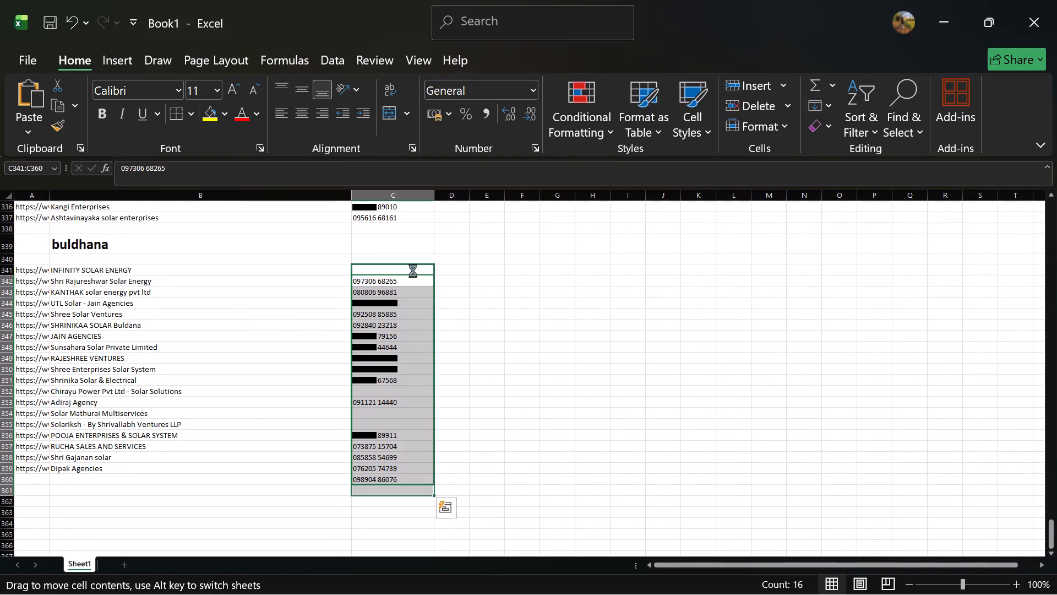
left_click(516, 278)
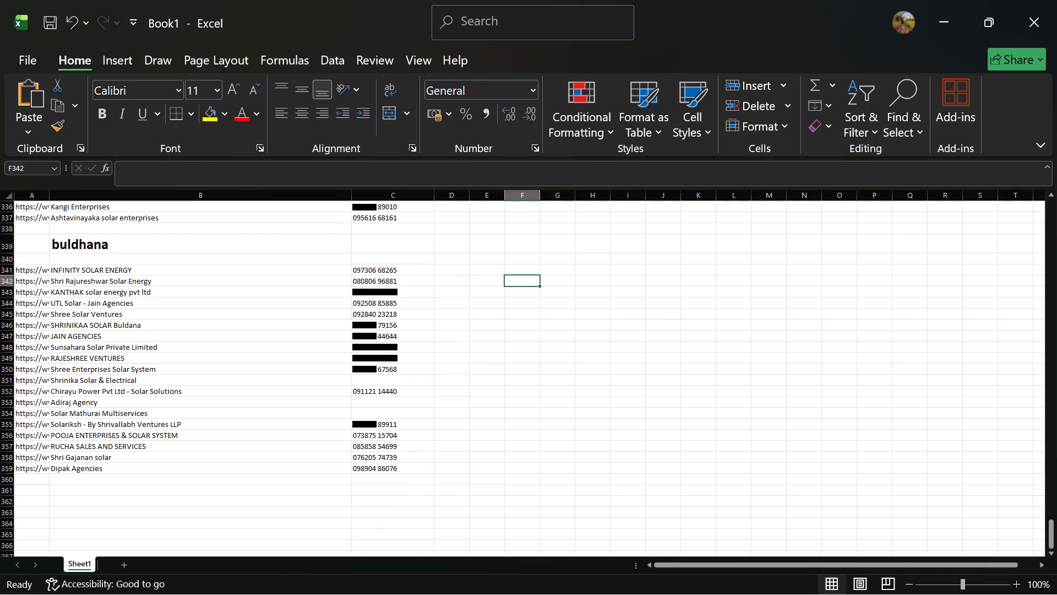
Select cell B361 below the Buldhana data as the place for the next city heading.
left_click(66, 492)
Switch to File Explorer and go back to the Maharashtra folder of city folders.
key("alt+Tab")
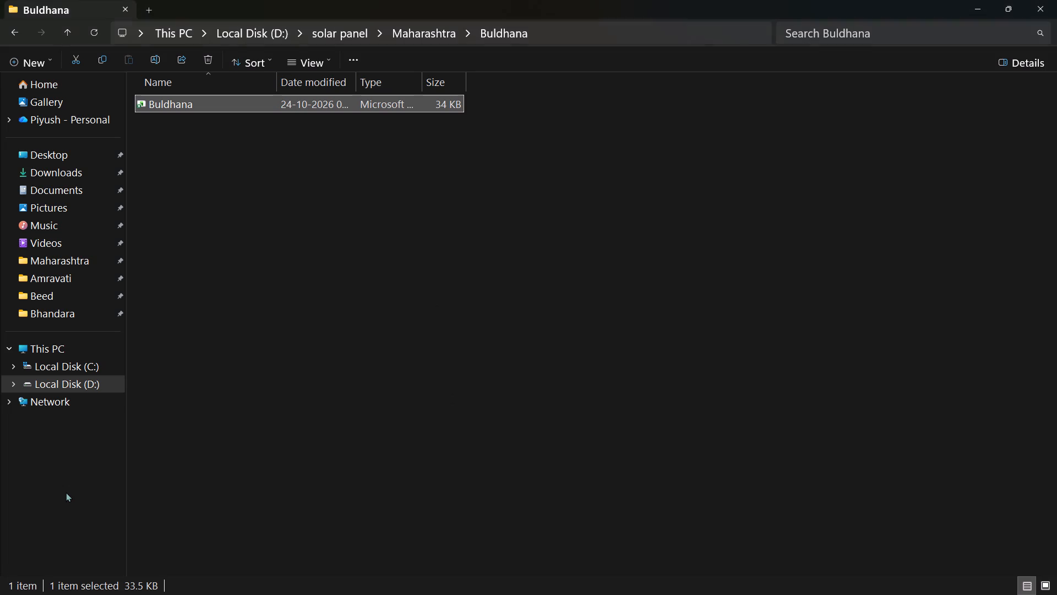
left_click(15, 35)
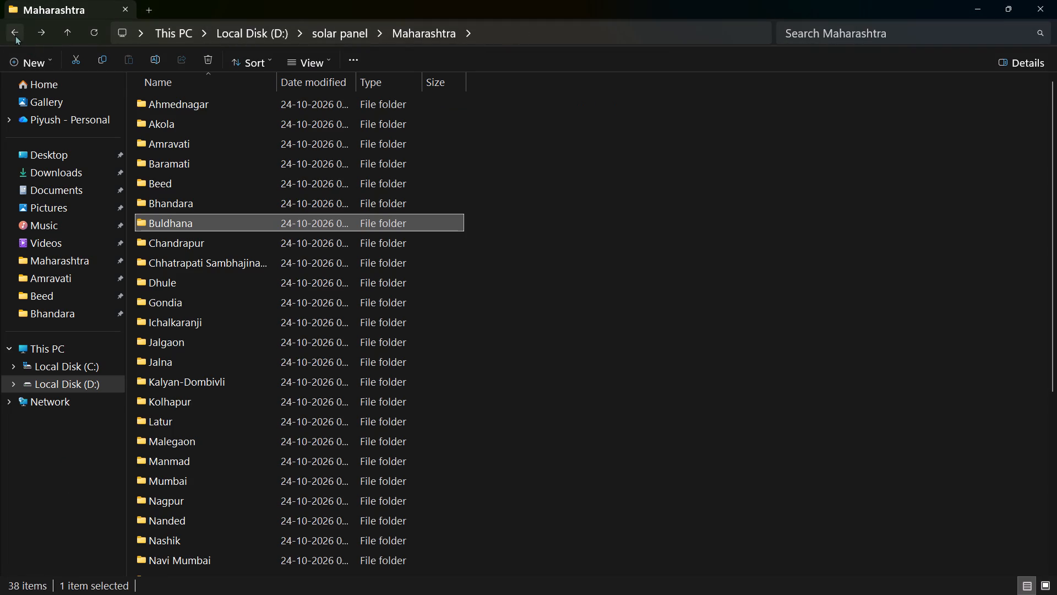
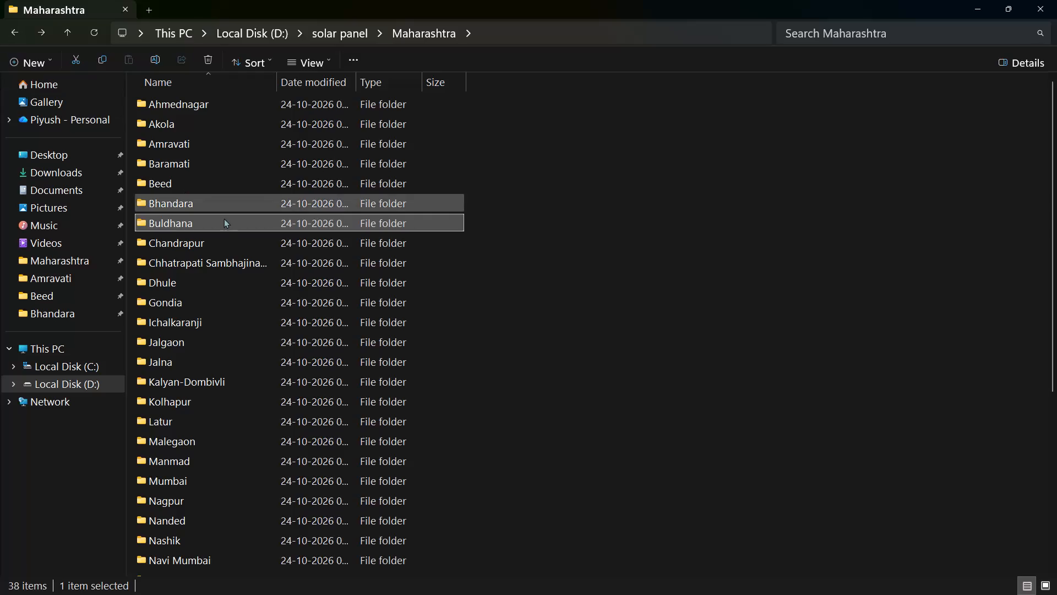
Open the Chandrapur workbook from the Chandrapur city folder, accept its repair and enable editing.
double_click(238, 241)
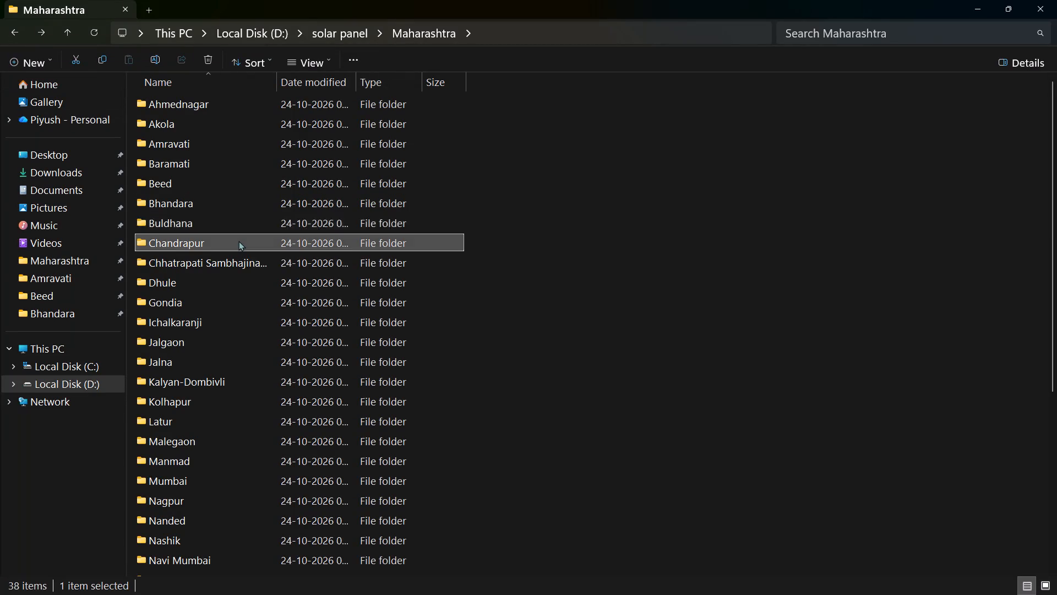
double_click(246, 103)
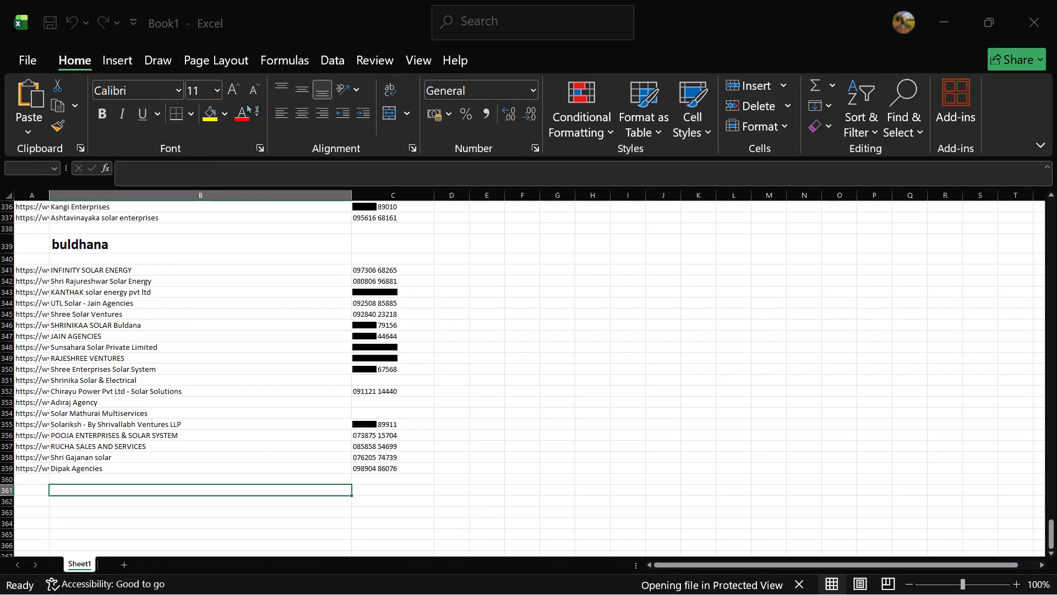
key("Left")
key("Return")
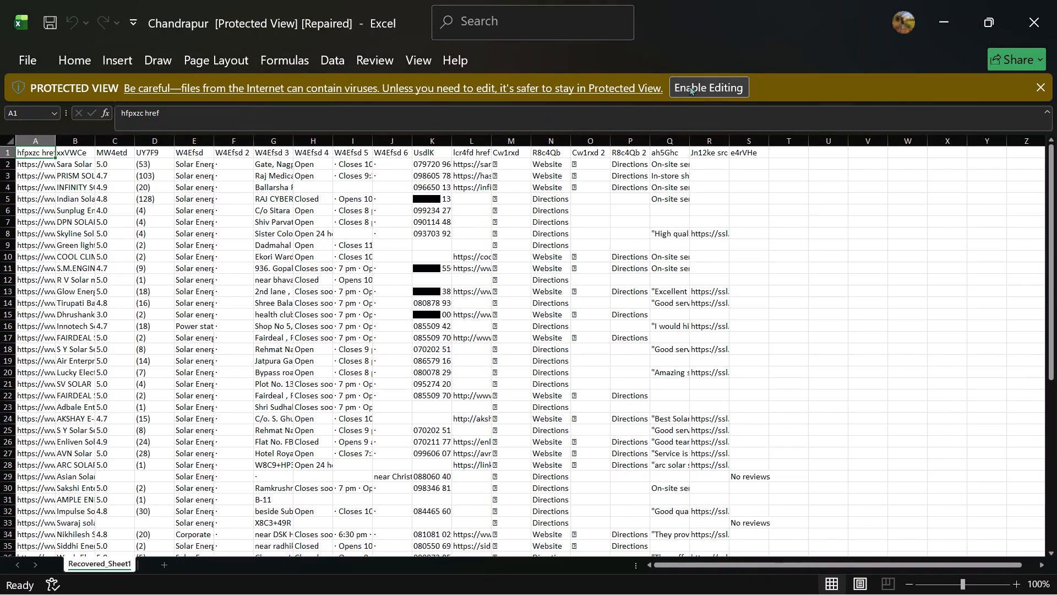
left_click(689, 86)
key("Return")
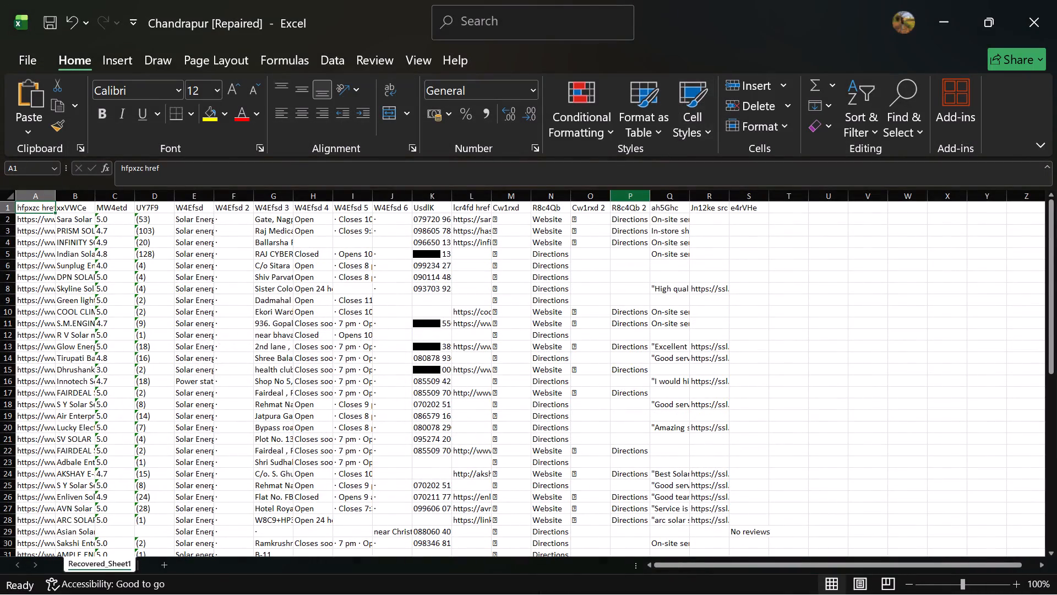
Clear the leftover scraped data to the right of the website column, in M1:U60.
left_click_drag(510, 207, 600, 273)
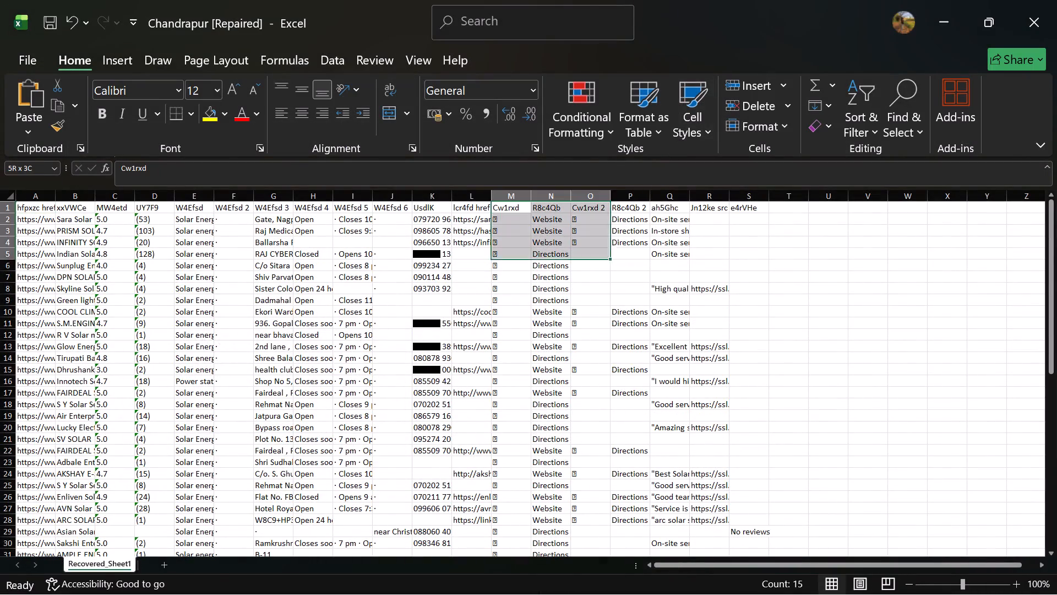
left_click_drag(600, 273, 816, 594)
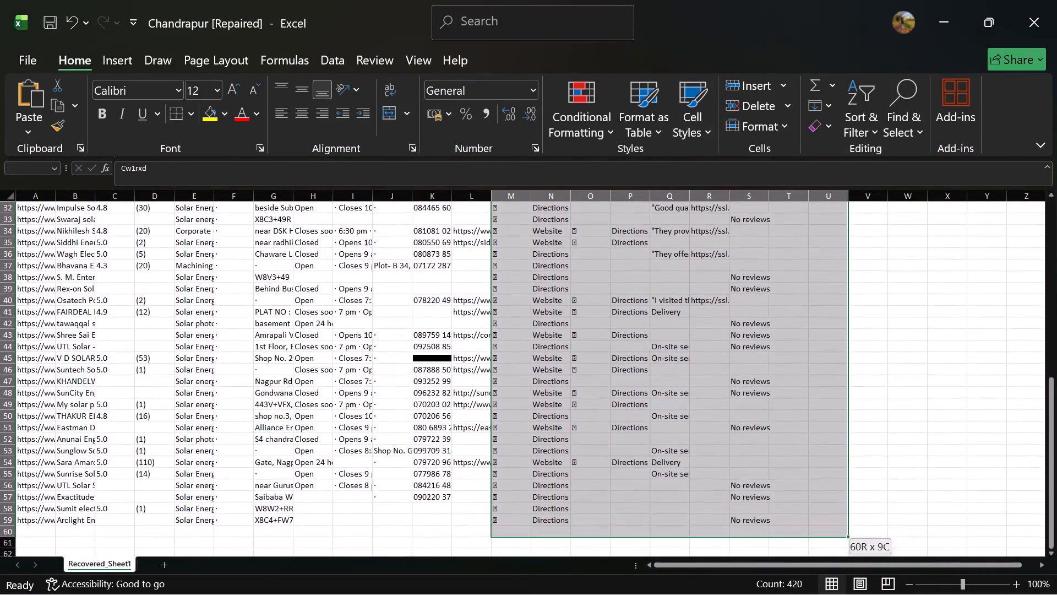
left_click_drag(816, 594, 815, 594)
key("Delete")
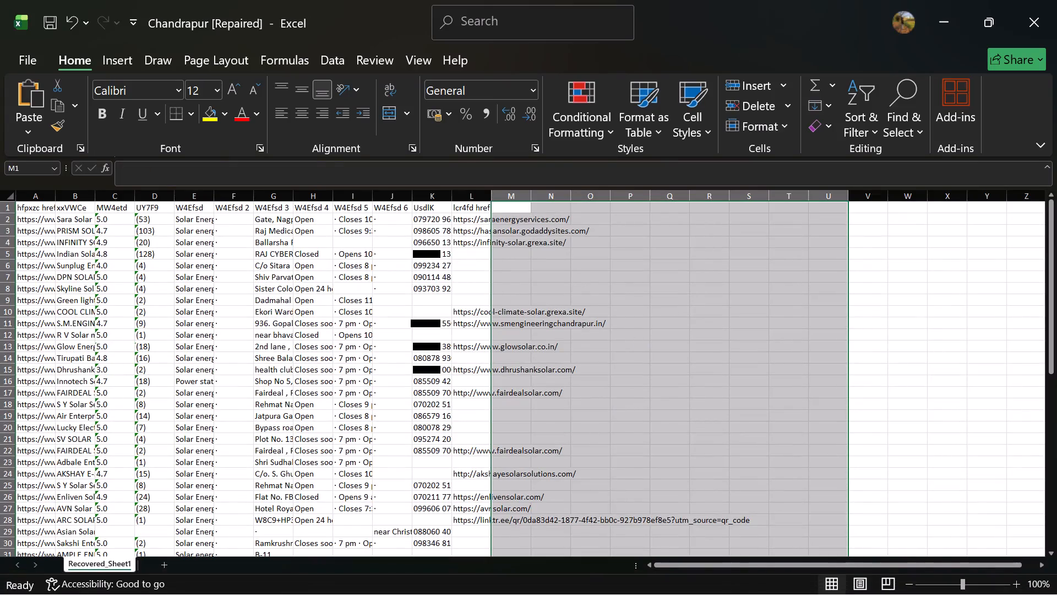
Clear the scraped header labels in row 1, from A1 to M1.
left_click_drag(39, 208, 356, 178)
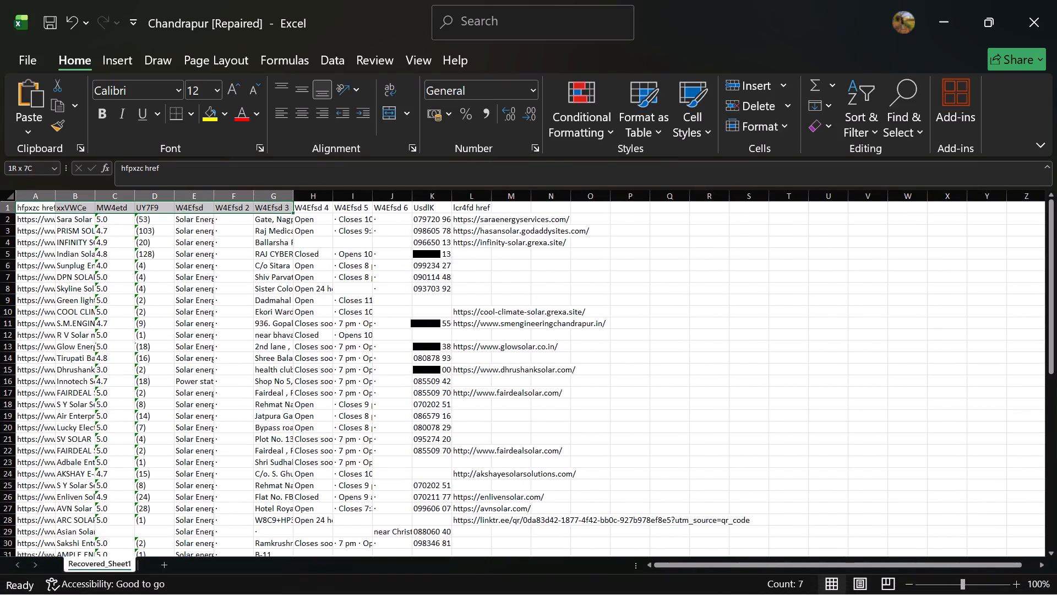
left_click_drag(356, 178, 502, 177)
key("Delete")
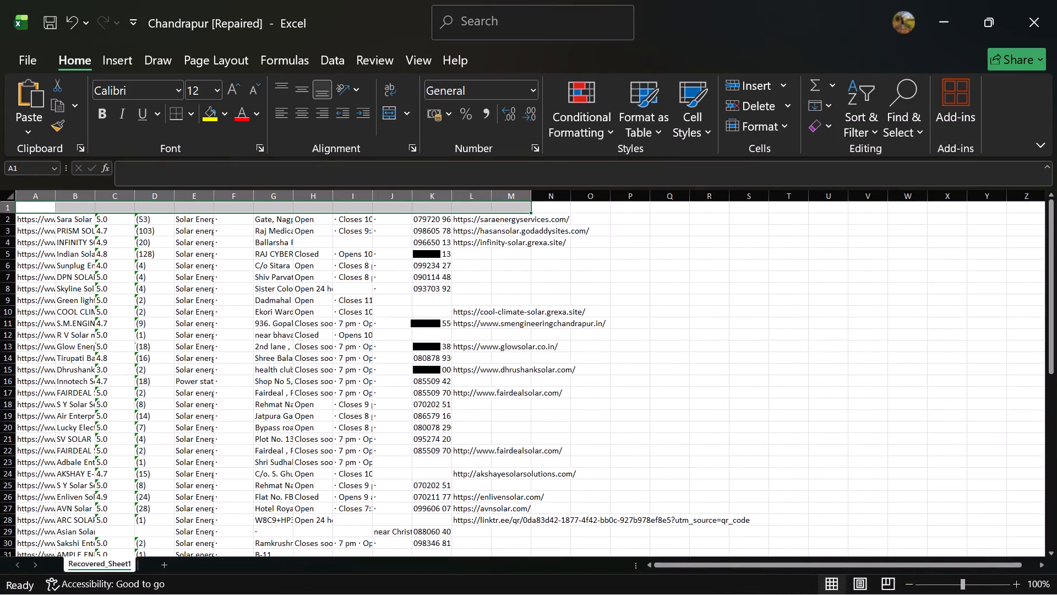
Clear the ratings, categories, addresses and opening hours in columns C to J, from row 2 to the end of the data.
left_click_drag(105, 219, 413, 529)
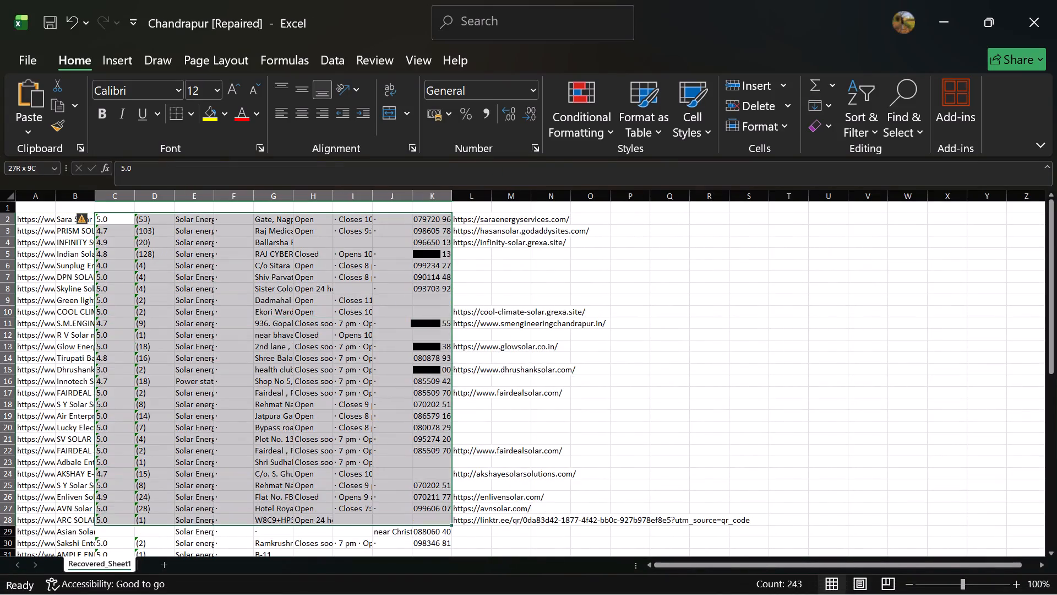
left_click_drag(413, 529, 386, 594)
key("Delete")
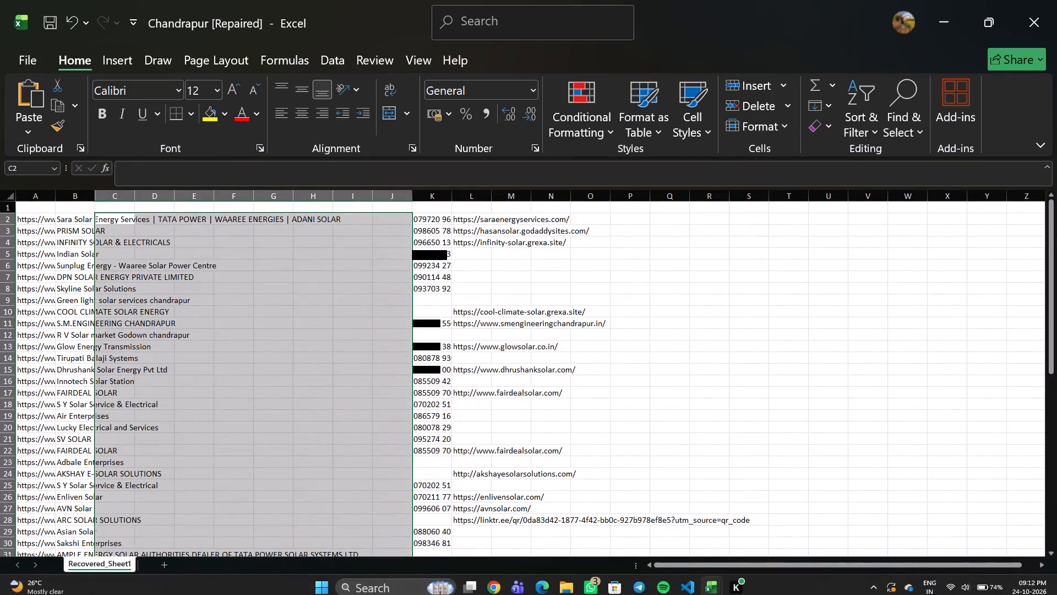
Copy the entire cleaned Chandrapur sheet.
left_click(699, 410)
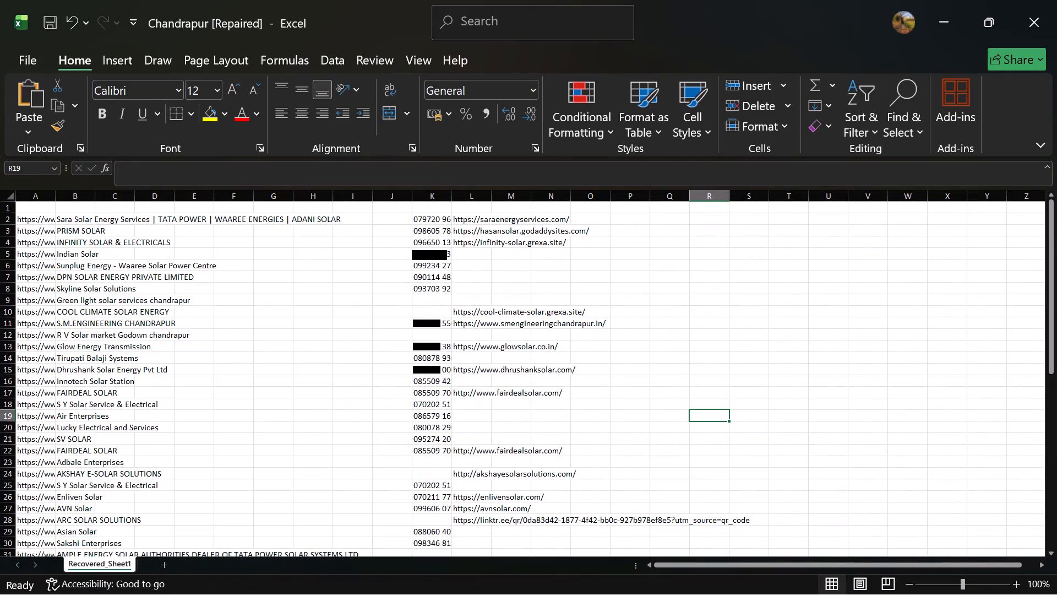
key("ctrl+a")
key("ctrl+c")
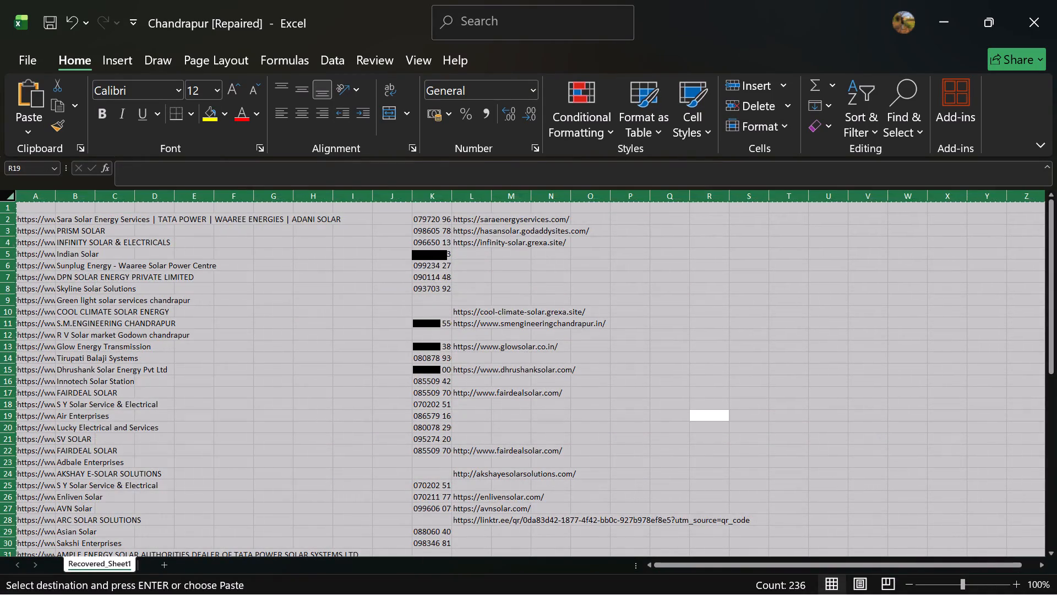
Close the Chandrapur workbook, saving over the existing file and keeping the copied data on the clipboard.
left_click(1056, 32)
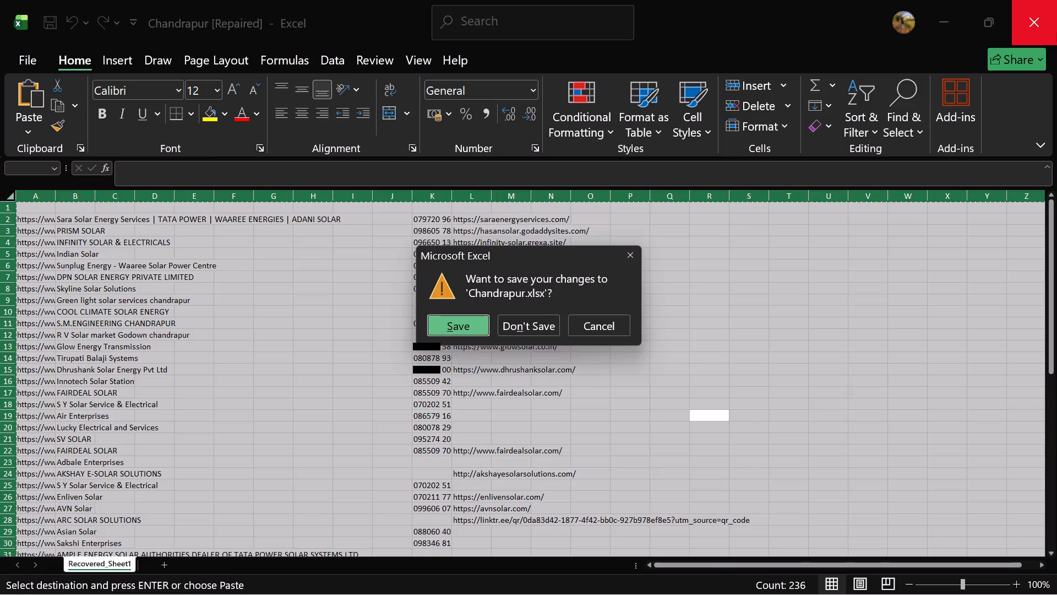
key("Return")
key("Return")
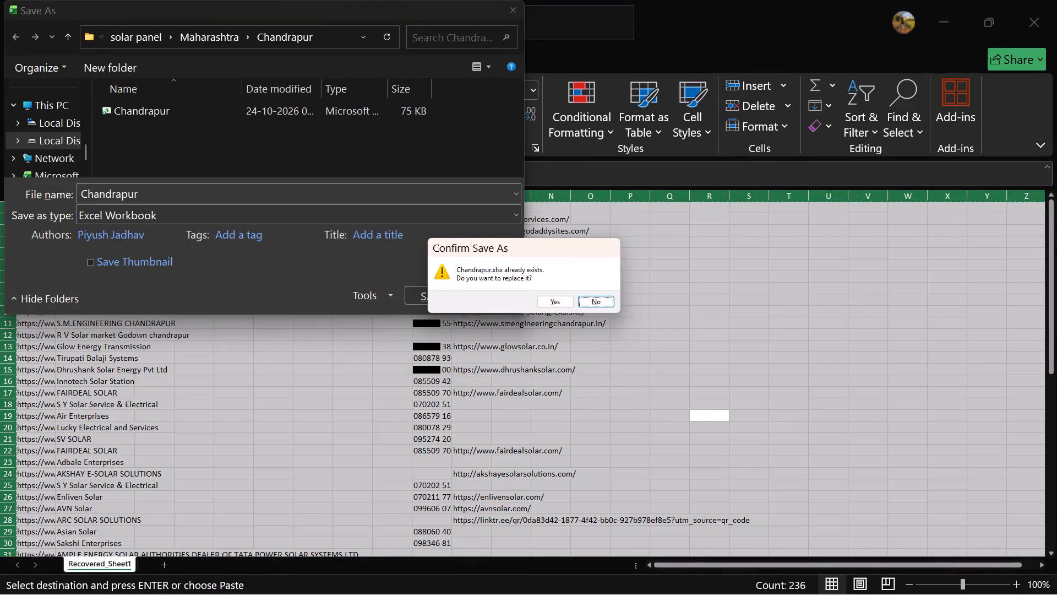
key("Left")
key("Return")
key("Return")
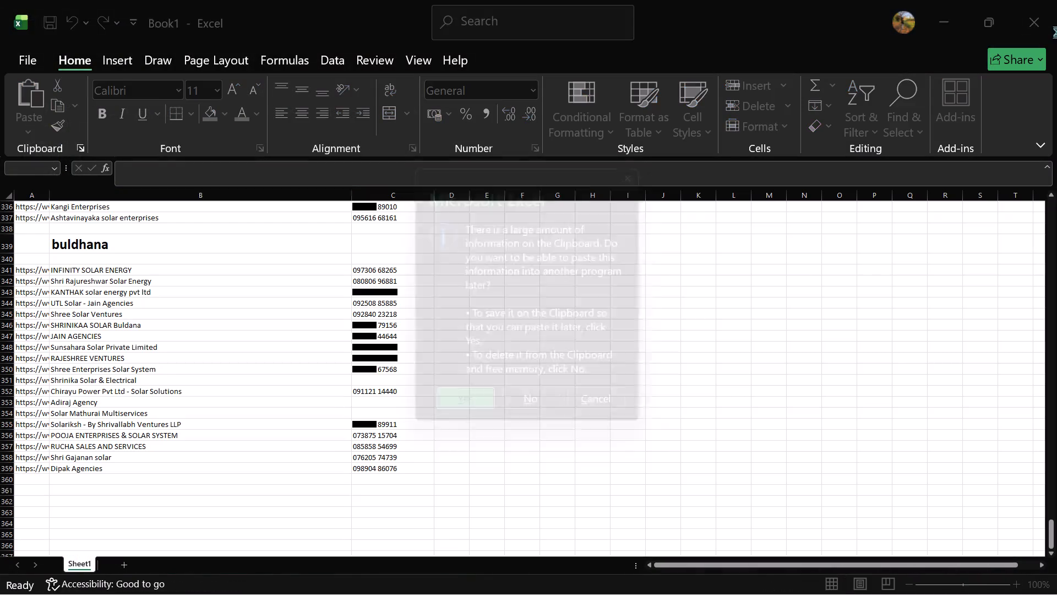
Enter the city heading Chandrapur in B361 of Book1 and format it in bold at size 20.
type("Chandrapur")
key("ctrl+a")
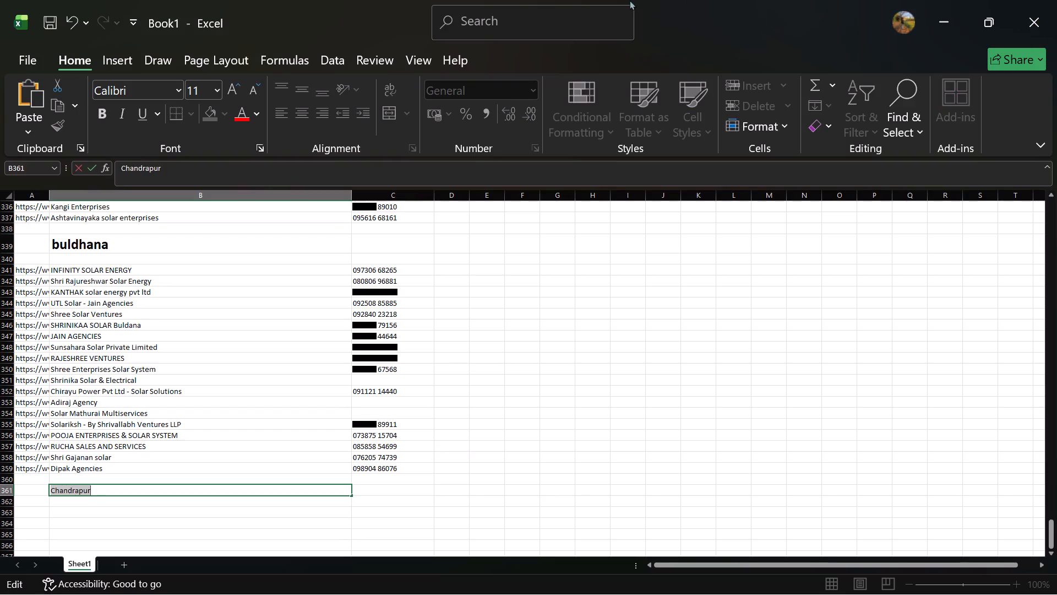
left_click(216, 90)
left_click(205, 288)
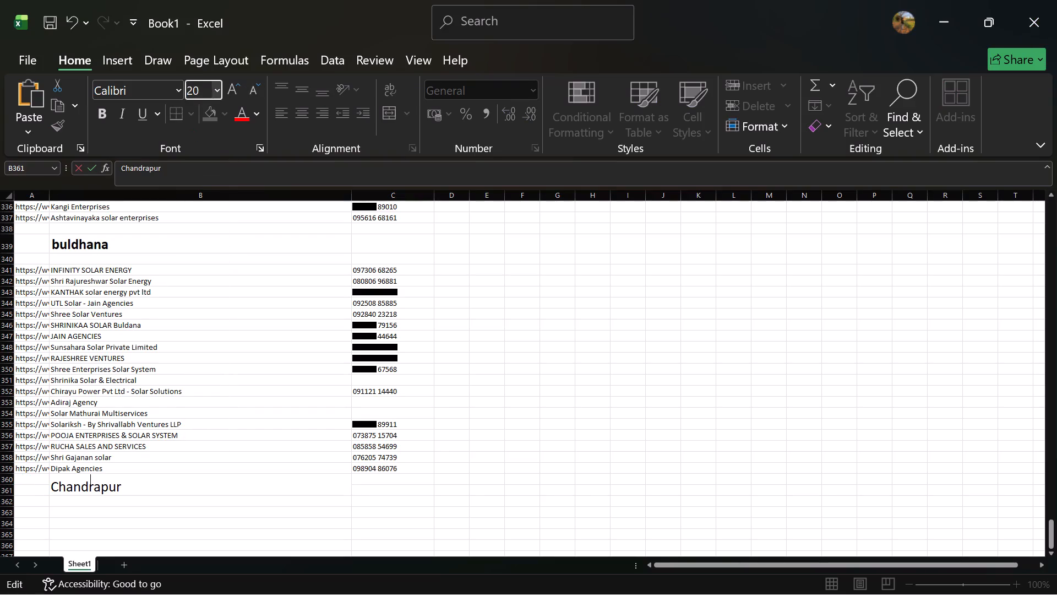
left_click(100, 109)
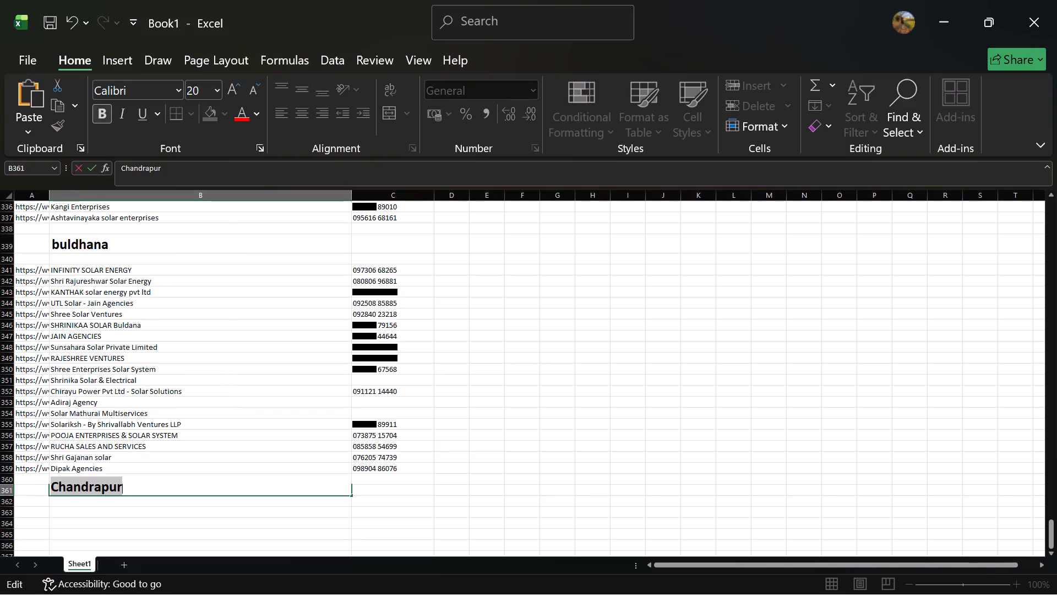
scroll(110, 355, "down", 2)
left_click(38, 414)
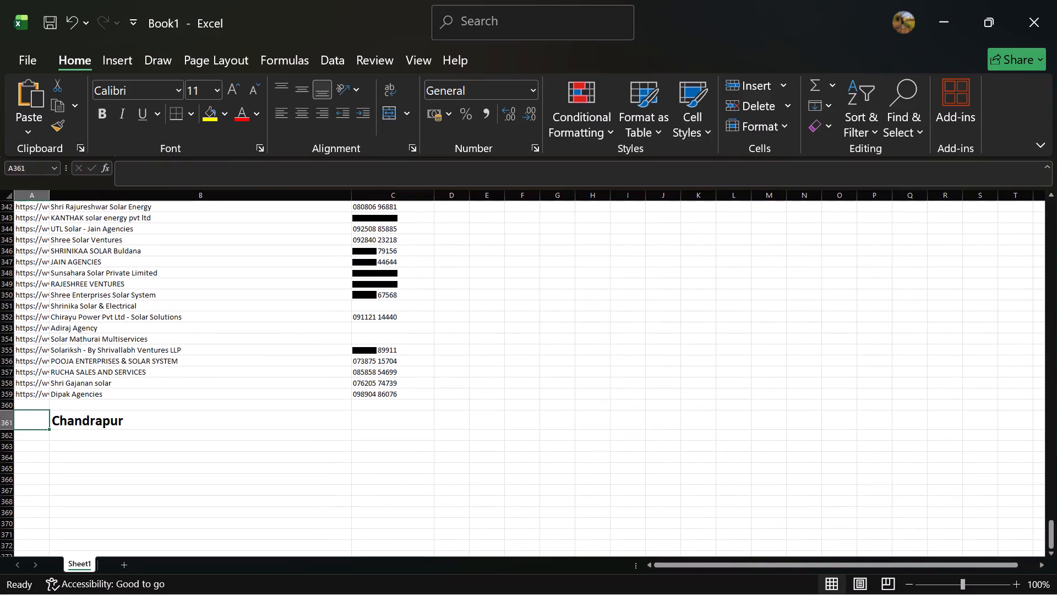
Paste the copied Chandrapur data below the city heading, starting at A362.
left_click(39, 435)
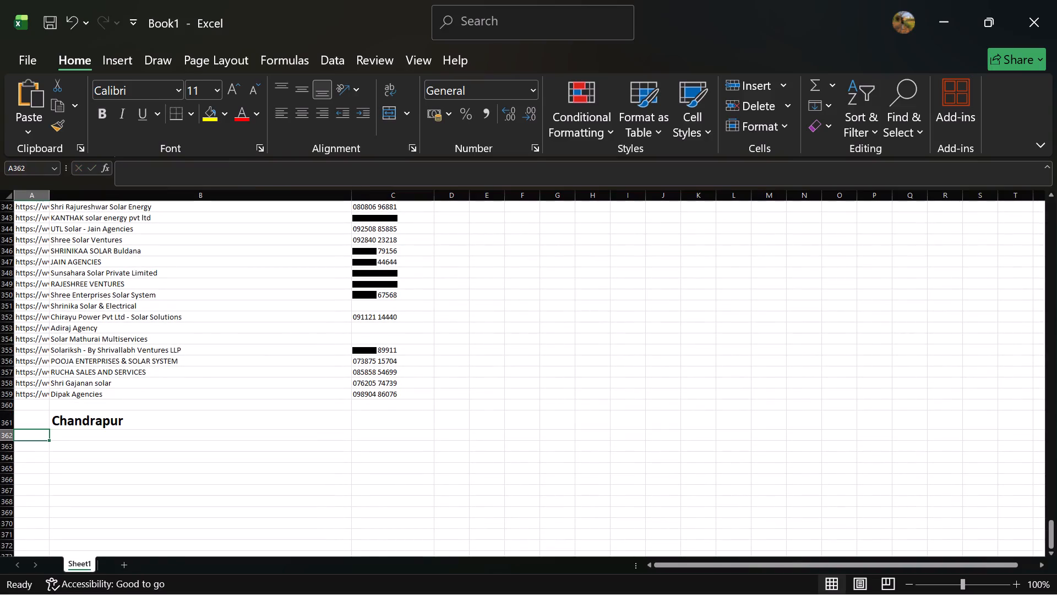
key("ctrl+v")
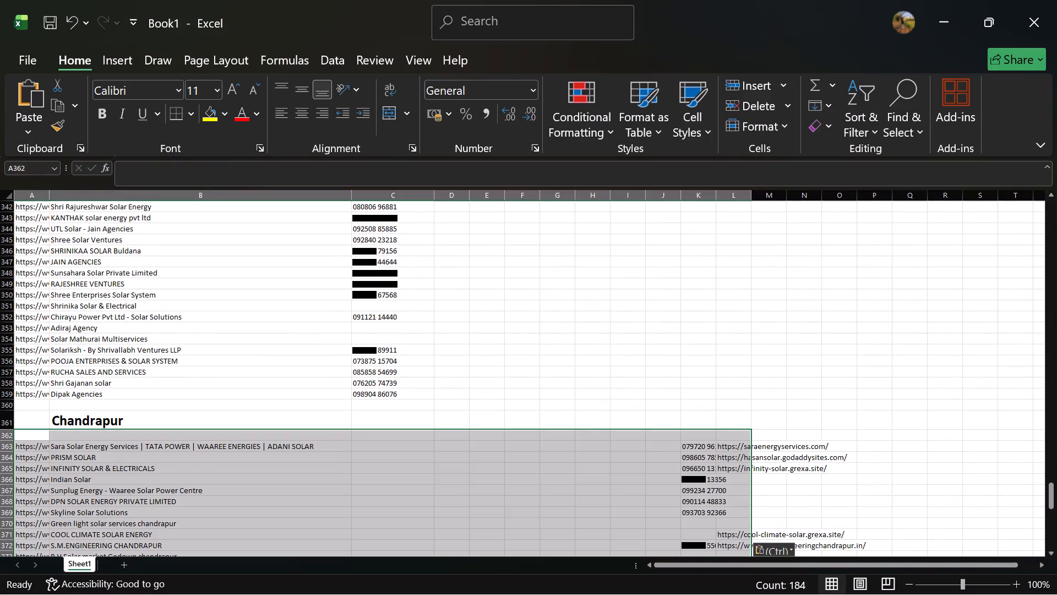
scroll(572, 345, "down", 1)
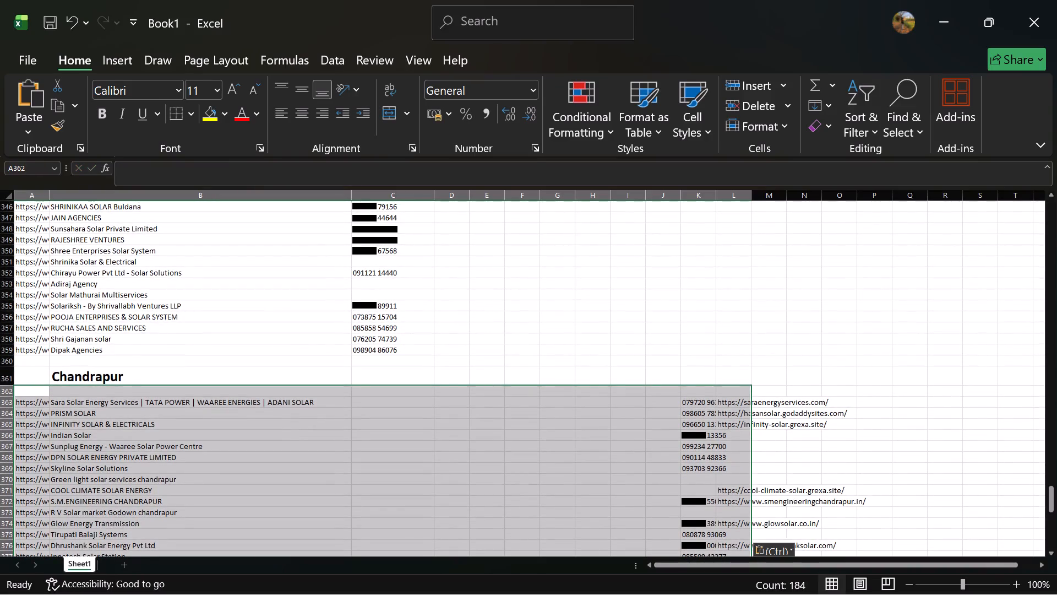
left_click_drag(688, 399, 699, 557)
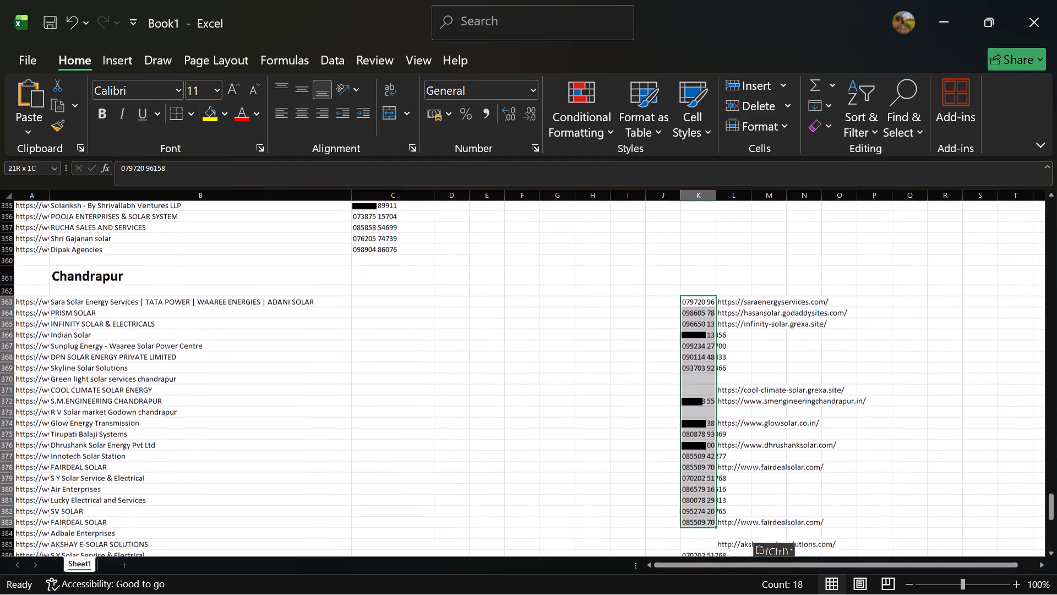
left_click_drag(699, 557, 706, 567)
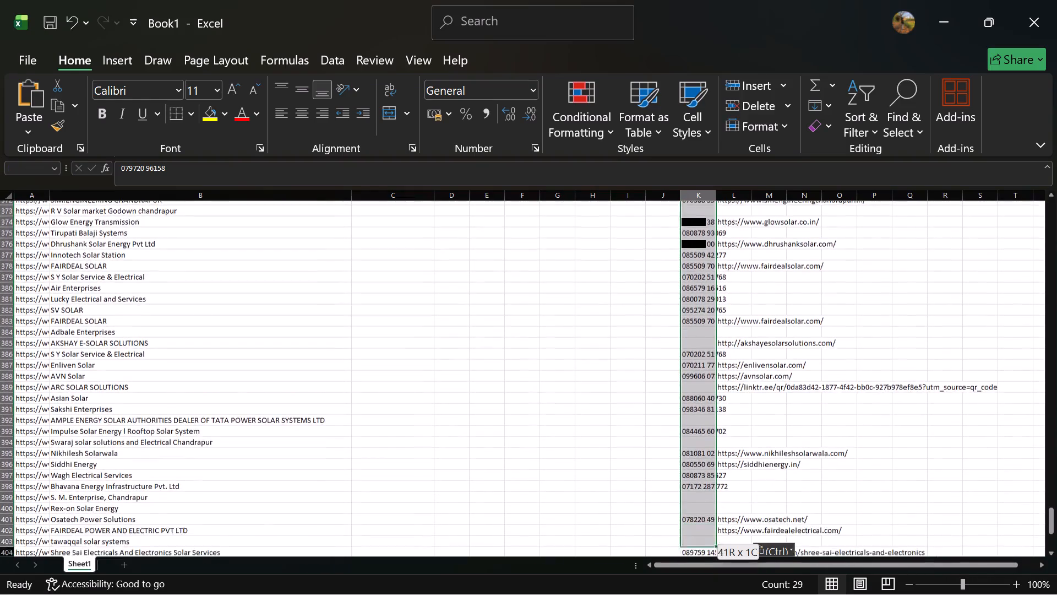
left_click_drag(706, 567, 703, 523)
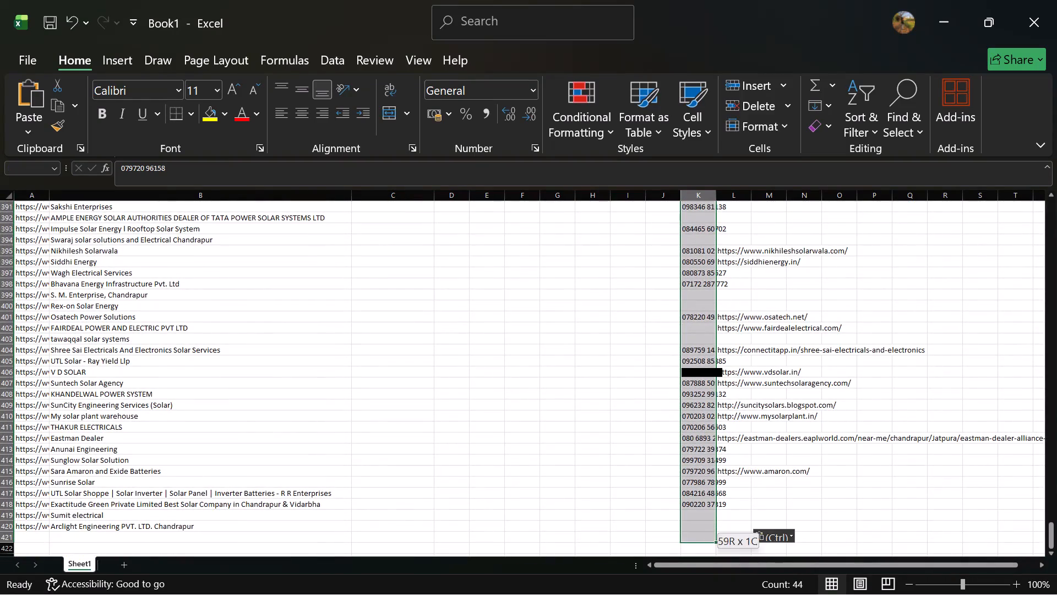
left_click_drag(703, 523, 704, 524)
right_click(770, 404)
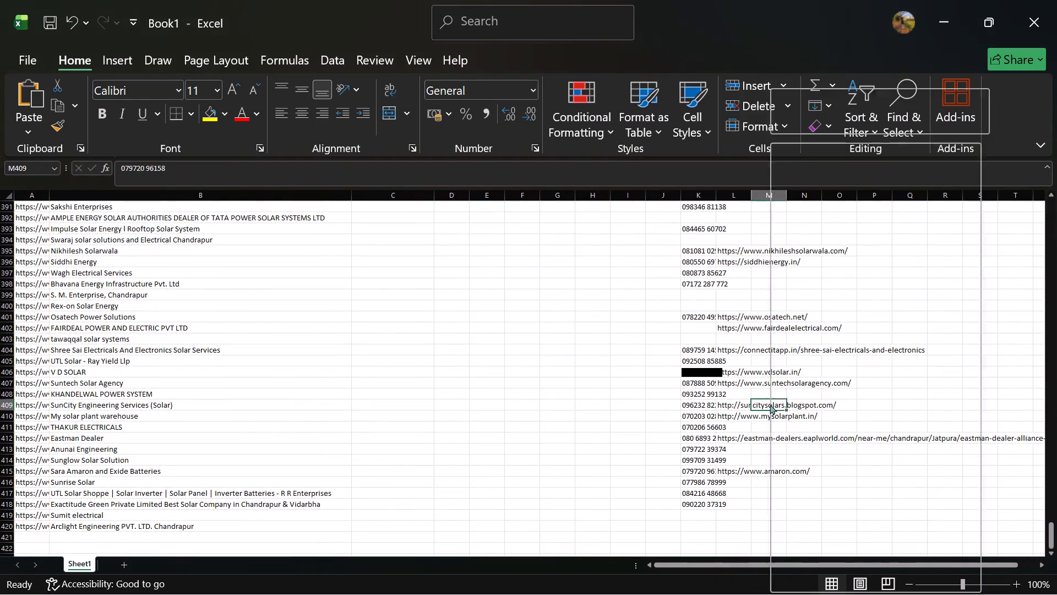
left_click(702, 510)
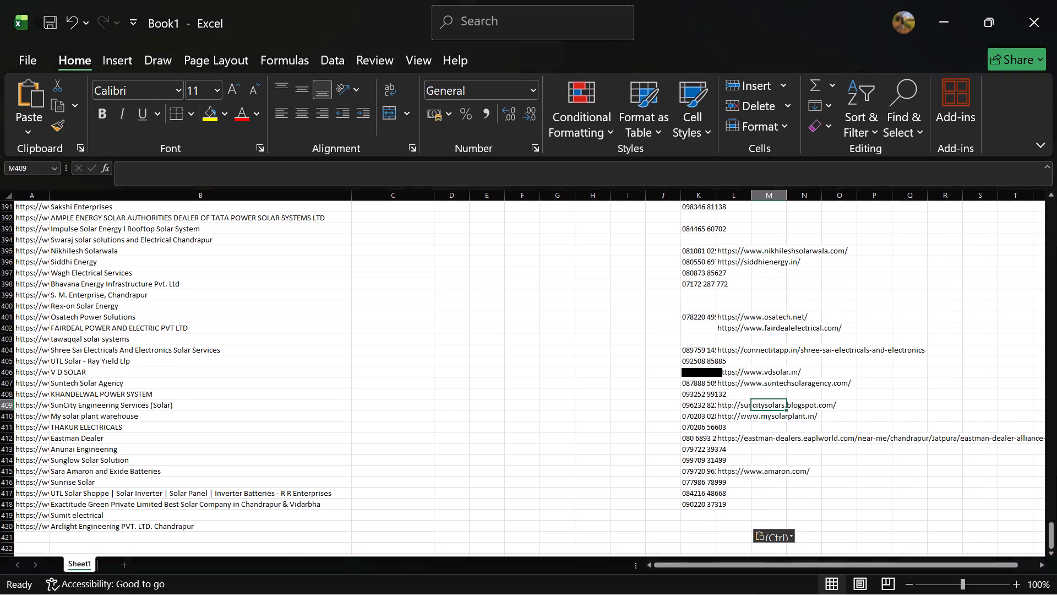
Move the Chandrapur phone numbers from K363:K419 to column C, starting at C363.
left_click_drag(702, 510, 687, 230)
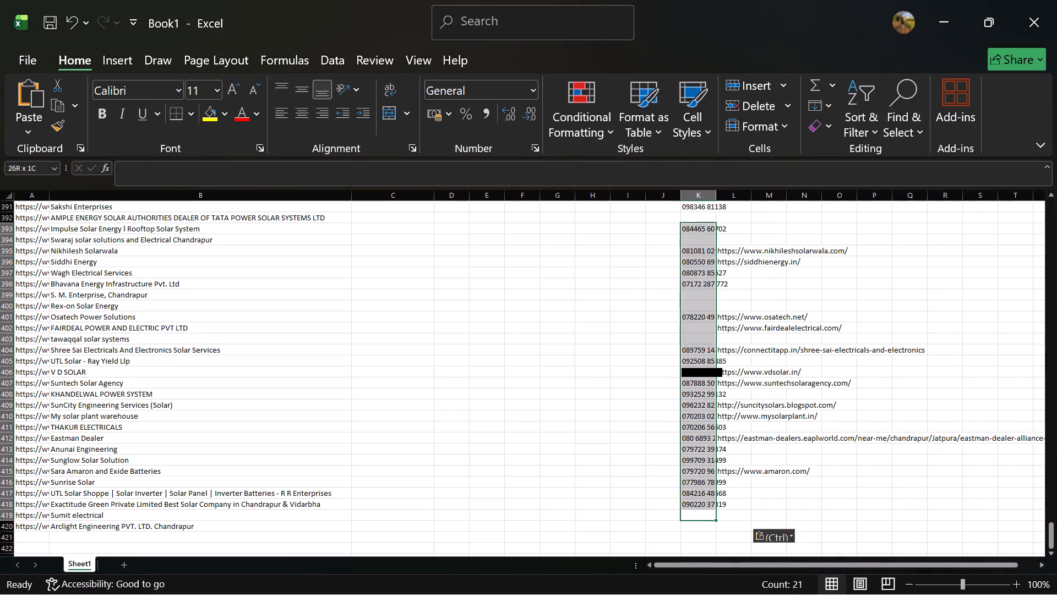
left_click_drag(687, 230, 701, 468)
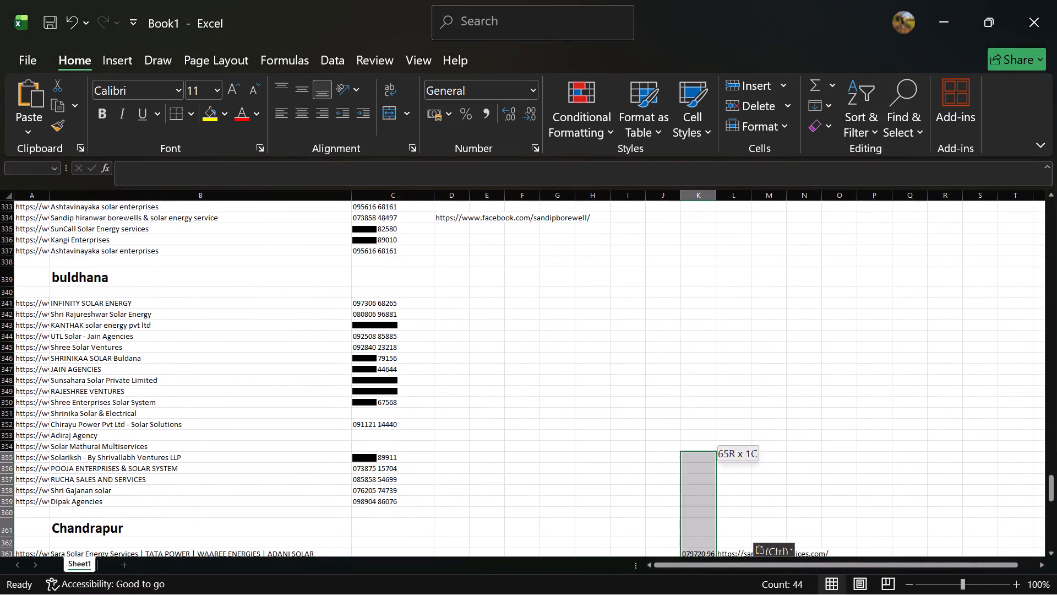
left_click_drag(701, 468, 693, 553)
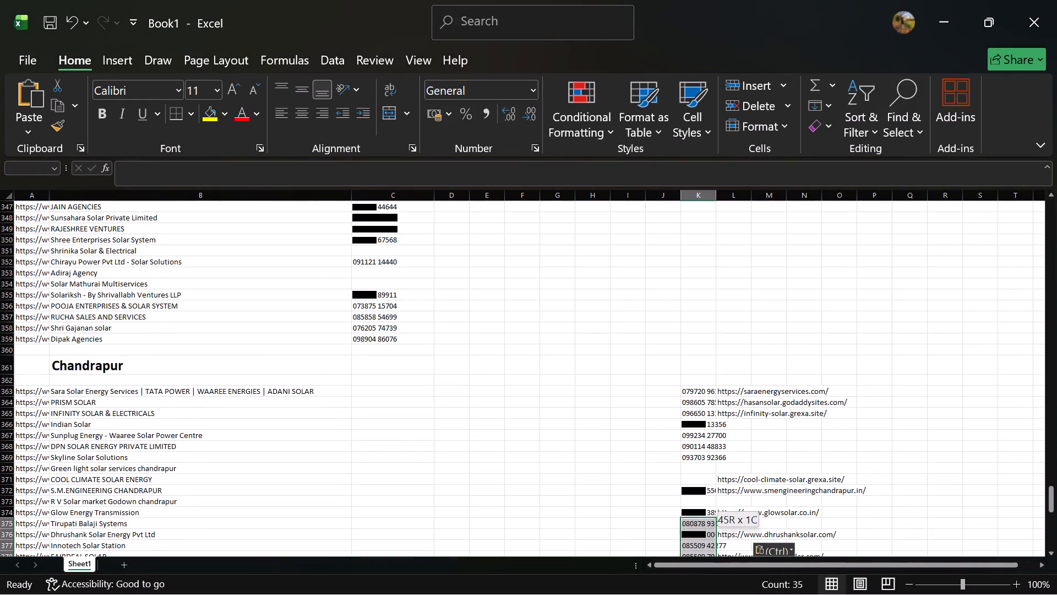
left_click_drag(693, 553, 698, 398)
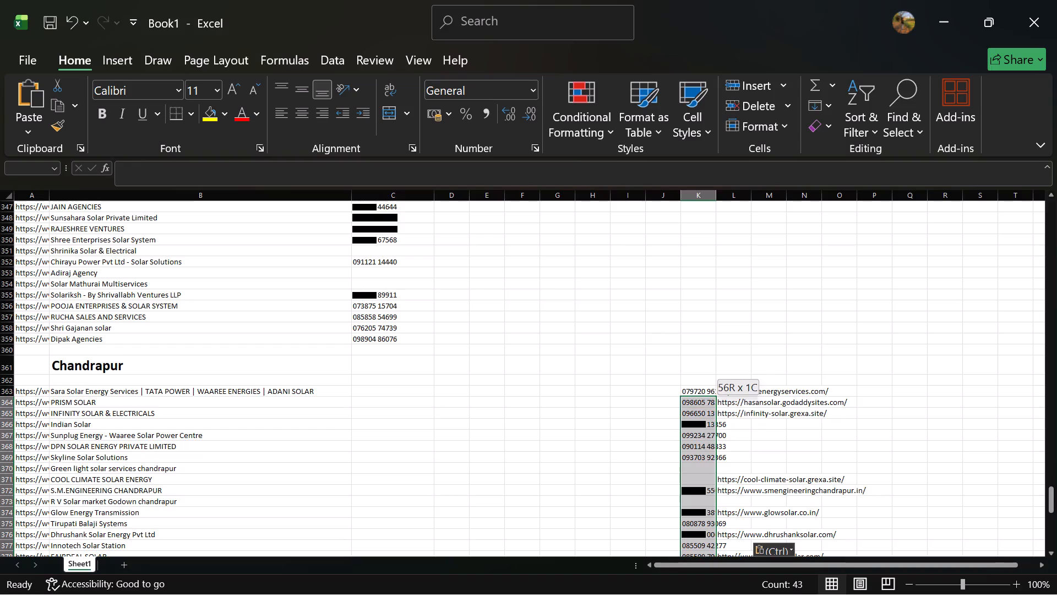
left_click_drag(698, 398, 698, 396)
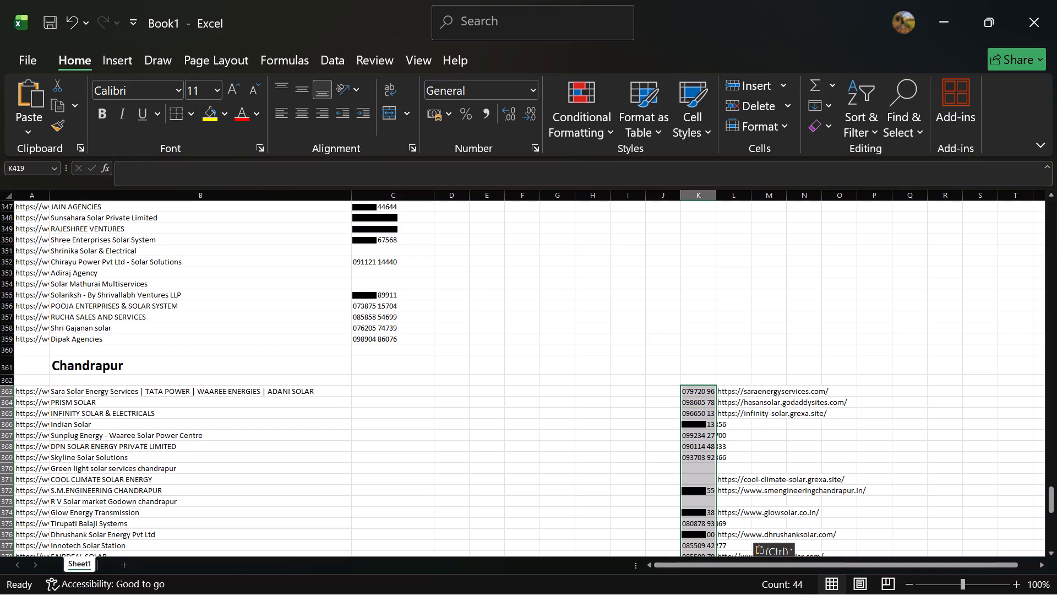
left_click_drag(698, 384, 466, 397)
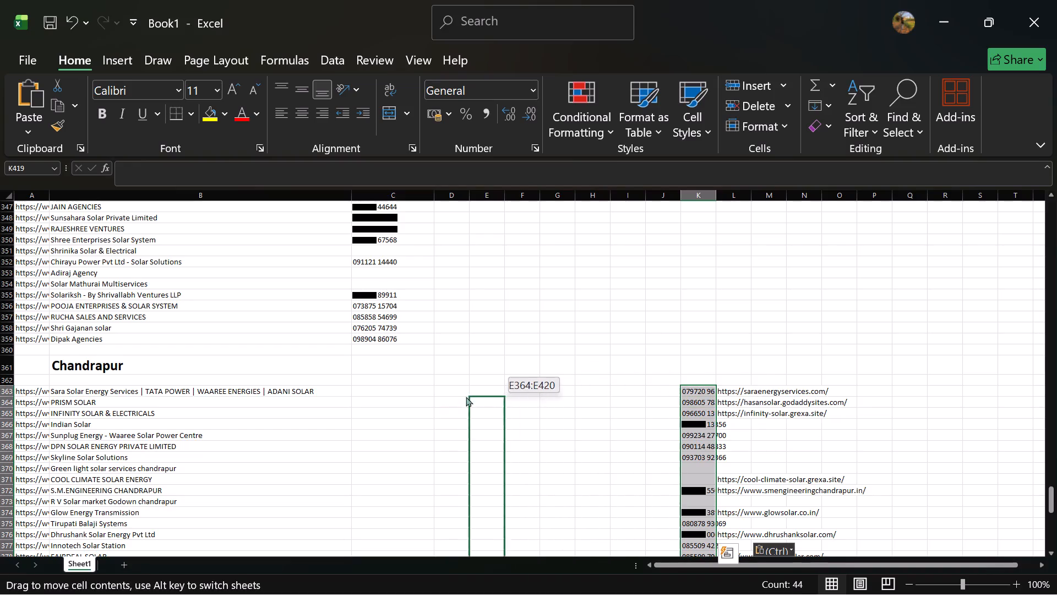
left_click_drag(466, 397, 425, 390)
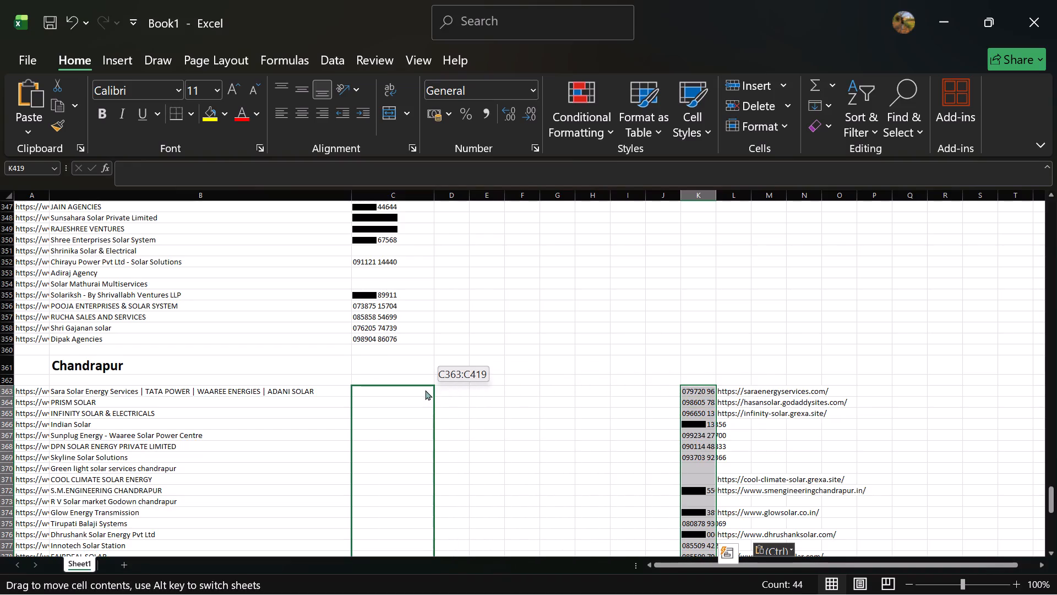
left_click_drag(425, 390, 426, 390)
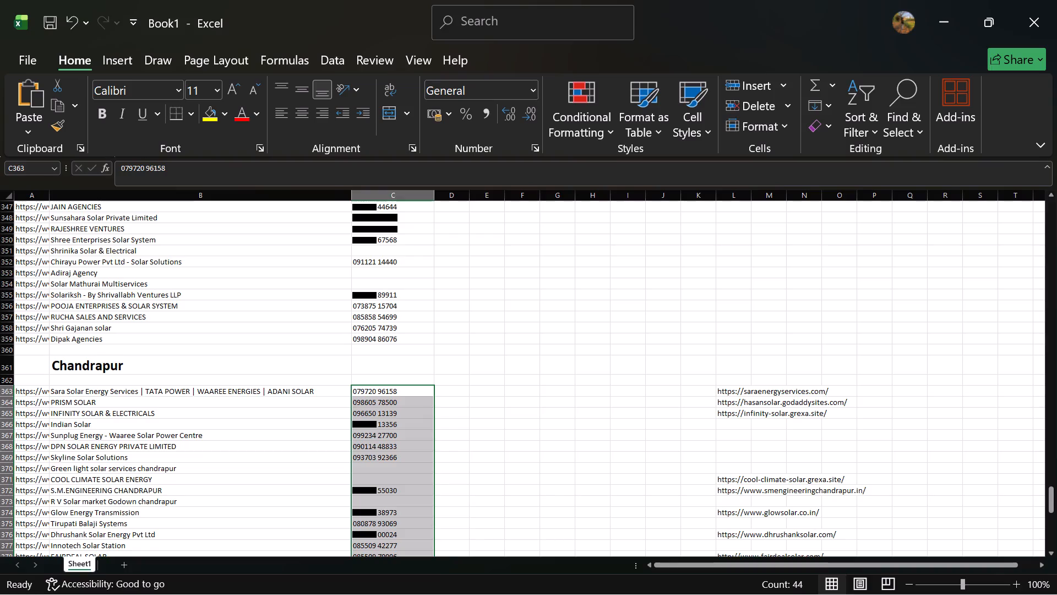
Move the Chandrapur website links from the block L363:P417 to column D, starting at D363.
left_click_drag(724, 392, 896, 583)
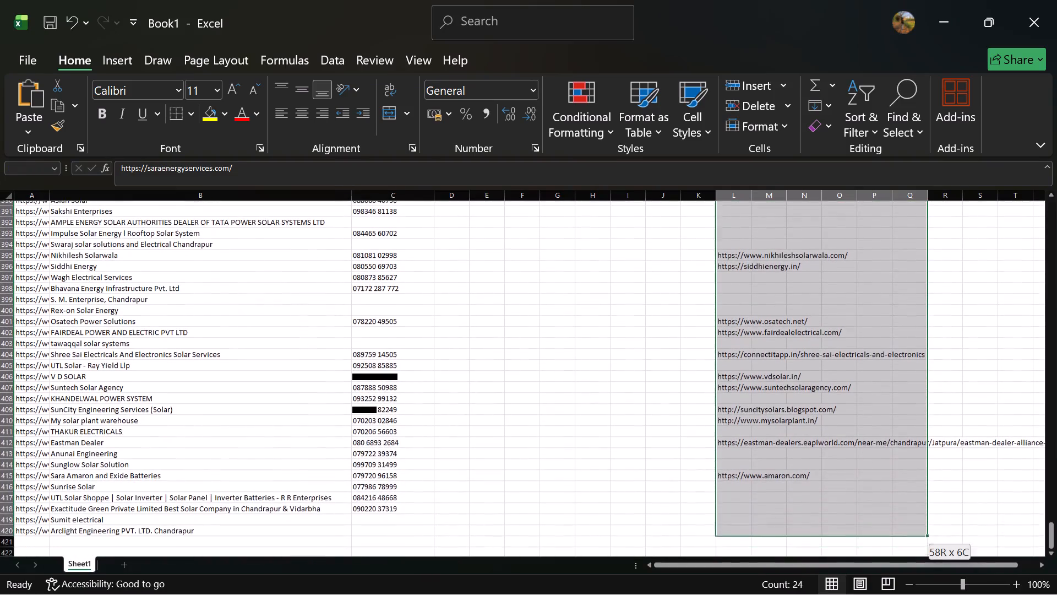
left_click_drag(896, 583, 874, 493)
scroll(817, 410, "up", 3)
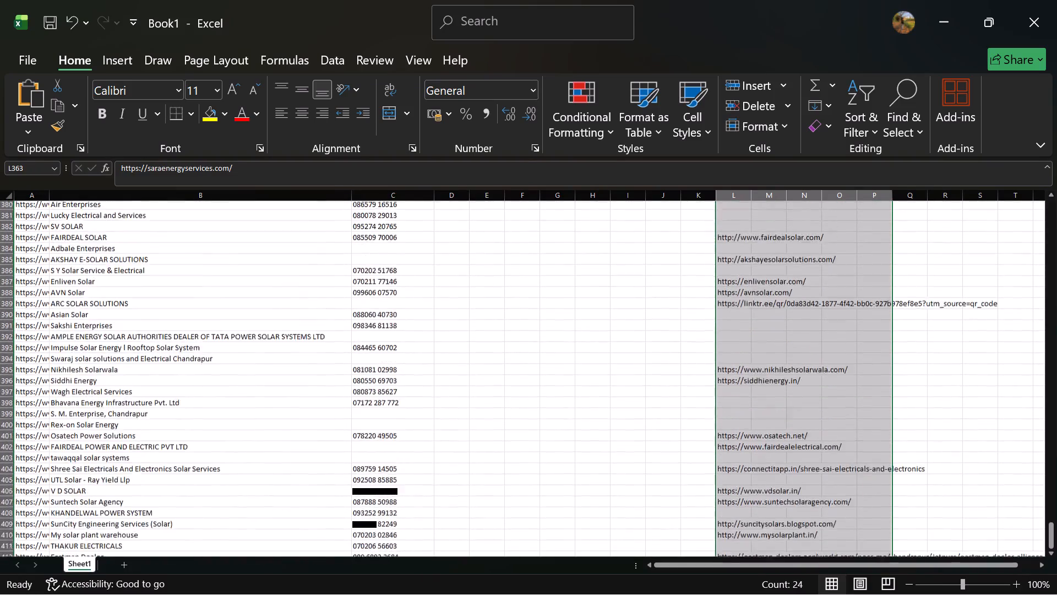
scroll(817, 410, "up", 5)
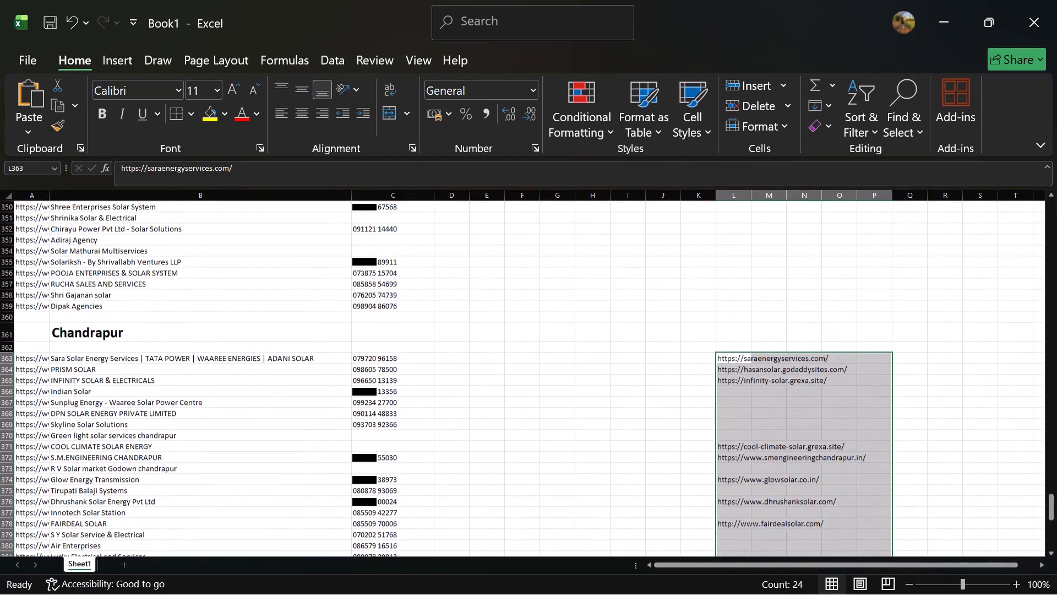
left_click_drag(796, 353, 717, 360)
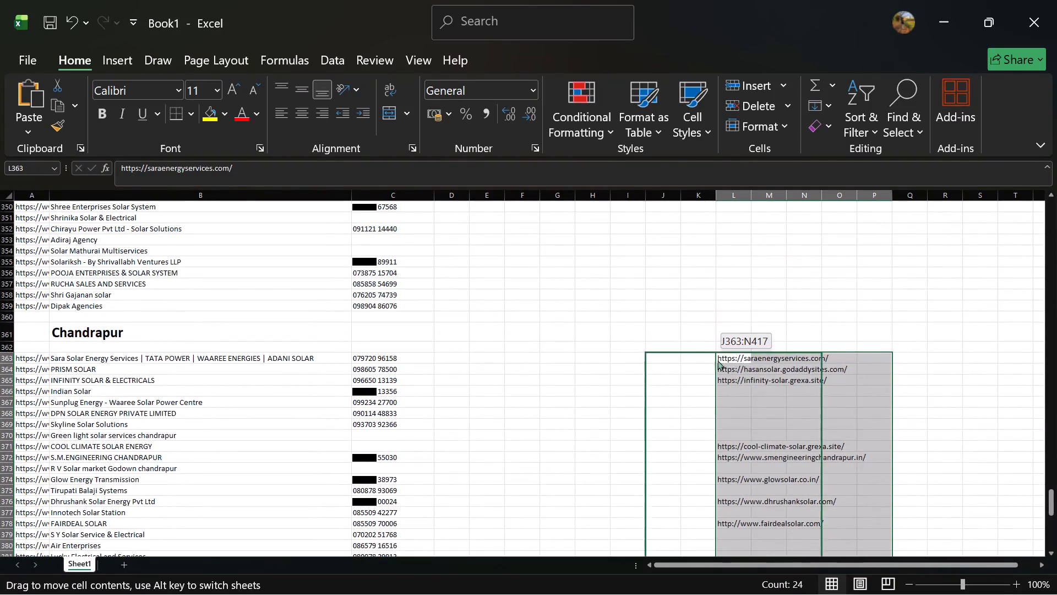
left_click_drag(717, 360, 545, 359)
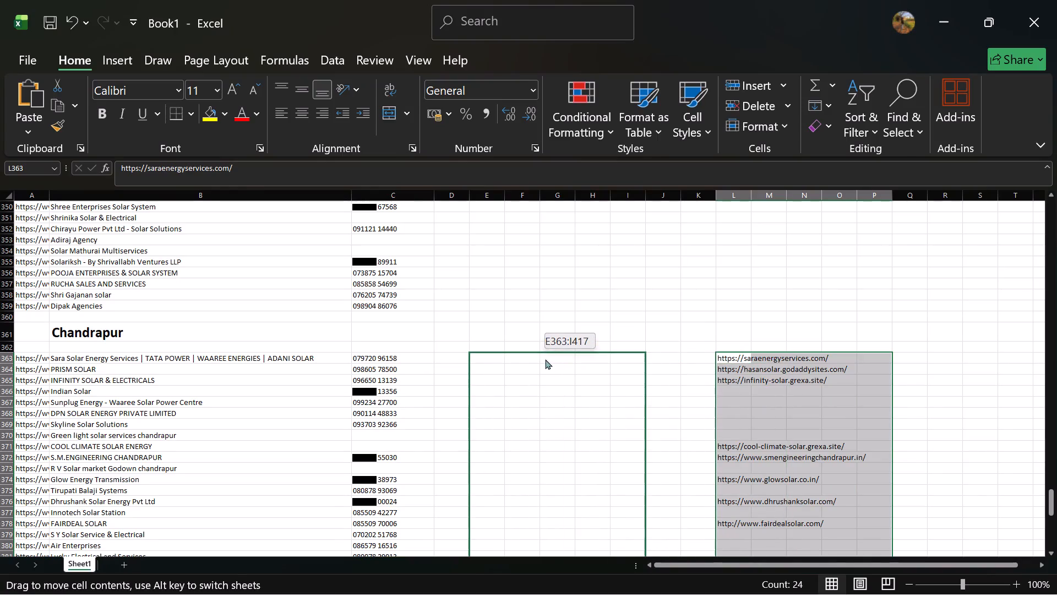
left_click_drag(545, 359, 531, 358)
left_click(602, 313)
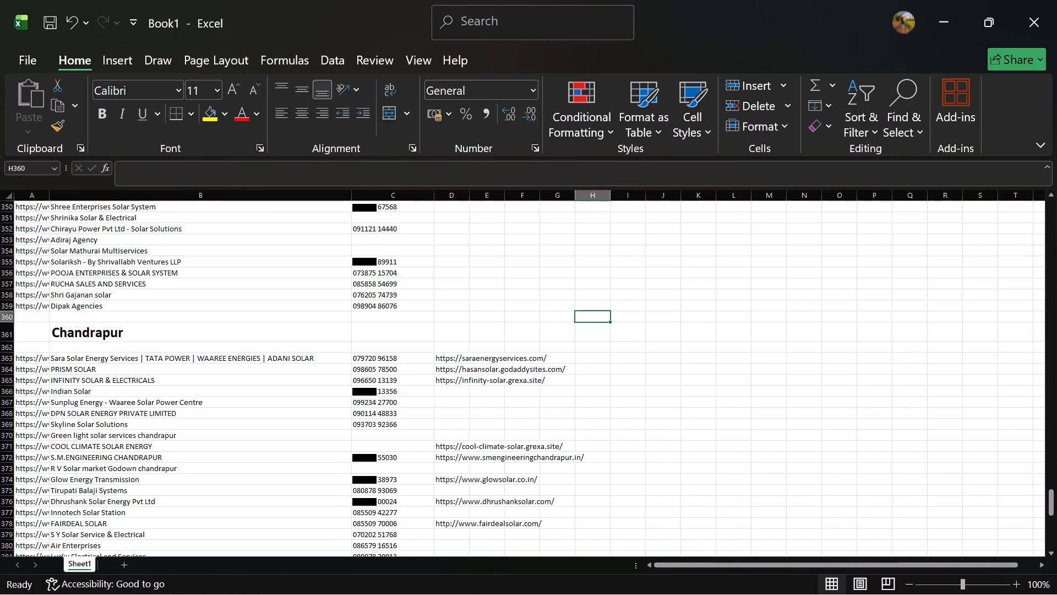
Select cell B422 below the Chandrapur list as the place for the next city heading.
scroll(602, 313, "up", 5)
scroll(602, 313, "right", 1)
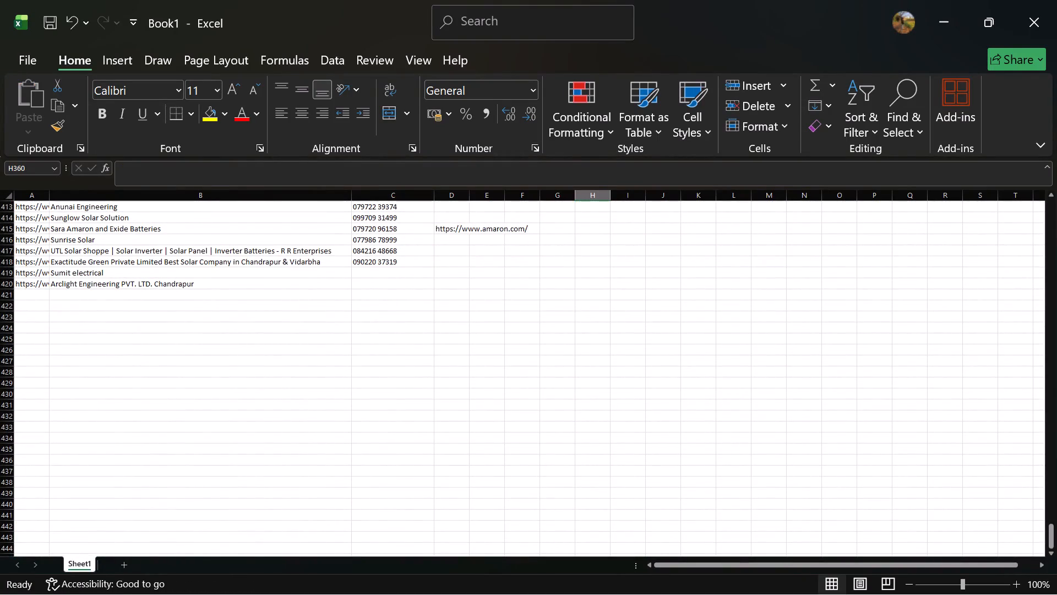
left_click(95, 302)
Open the Chhatrapati Sambhajinagar workbook from its folder under Maharashtra, accepting content recovery, and enable editing.
key("alt+Tab")
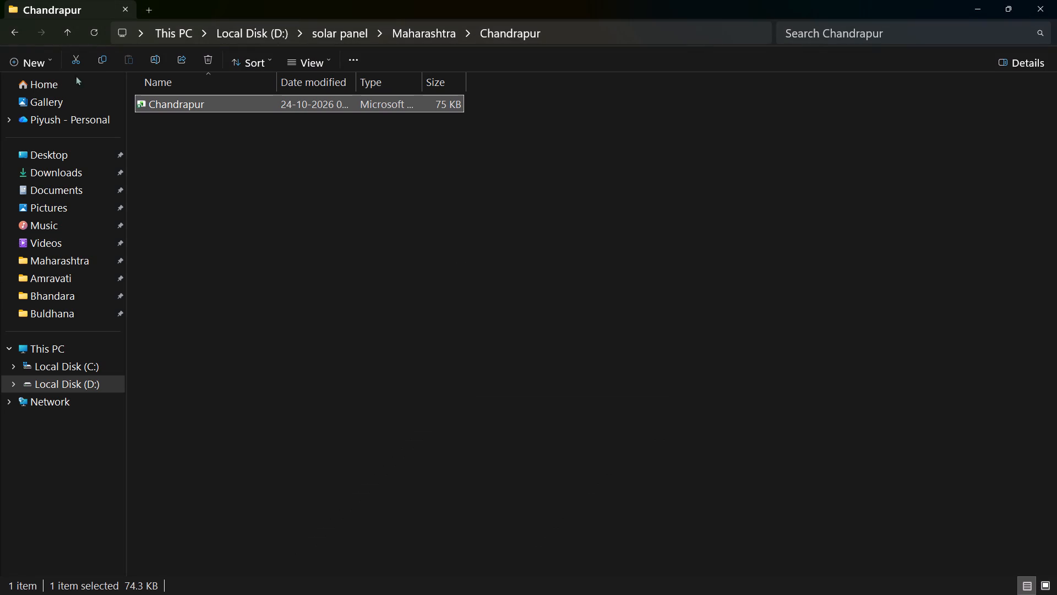
left_click(18, 36)
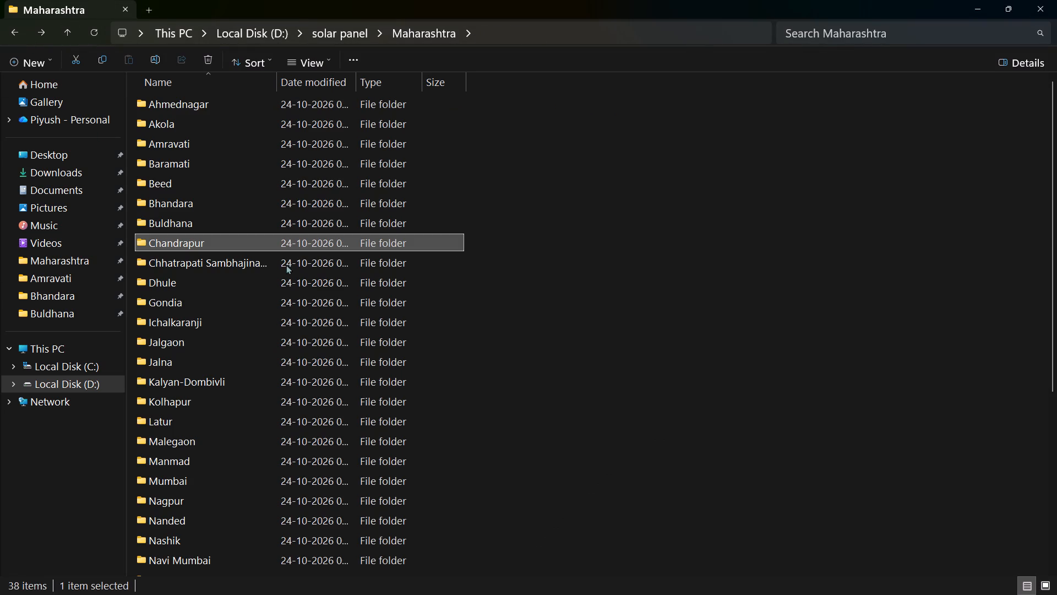
double_click(250, 261)
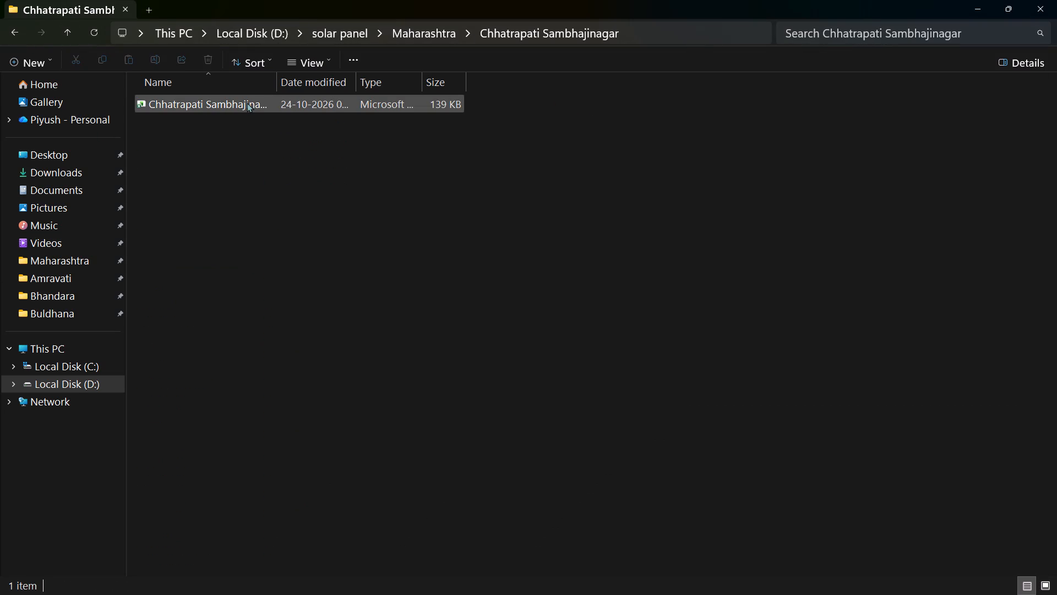
double_click(247, 102)
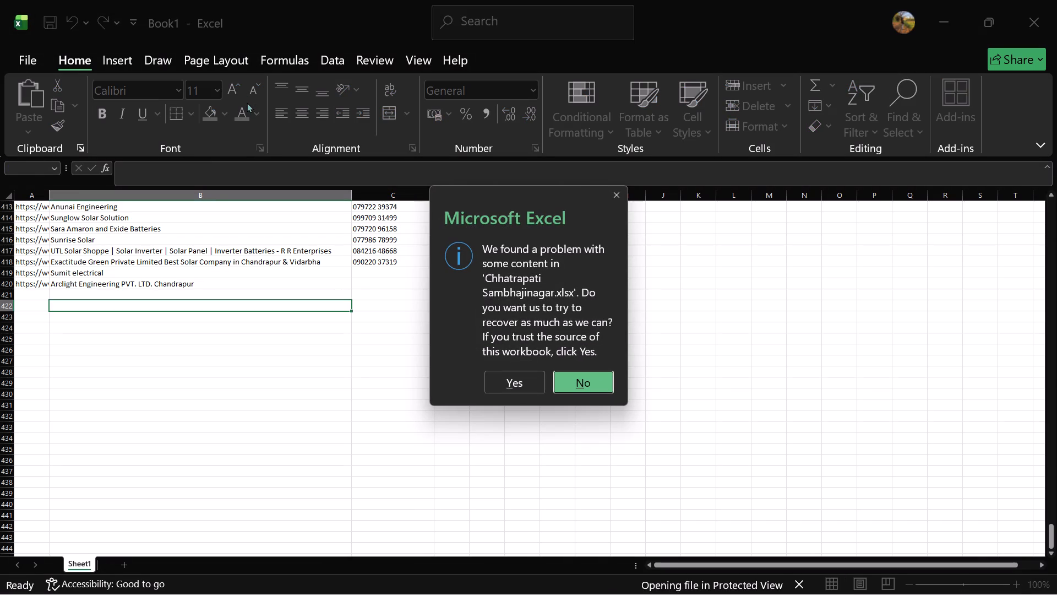
key("Left")
key("Return")
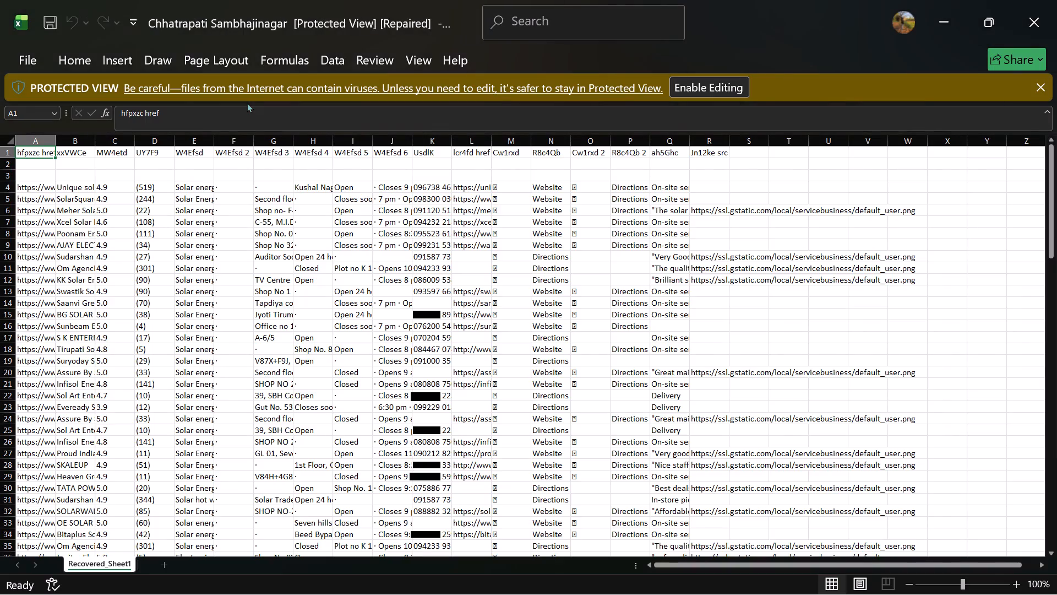
left_click(721, 87)
key("Return")
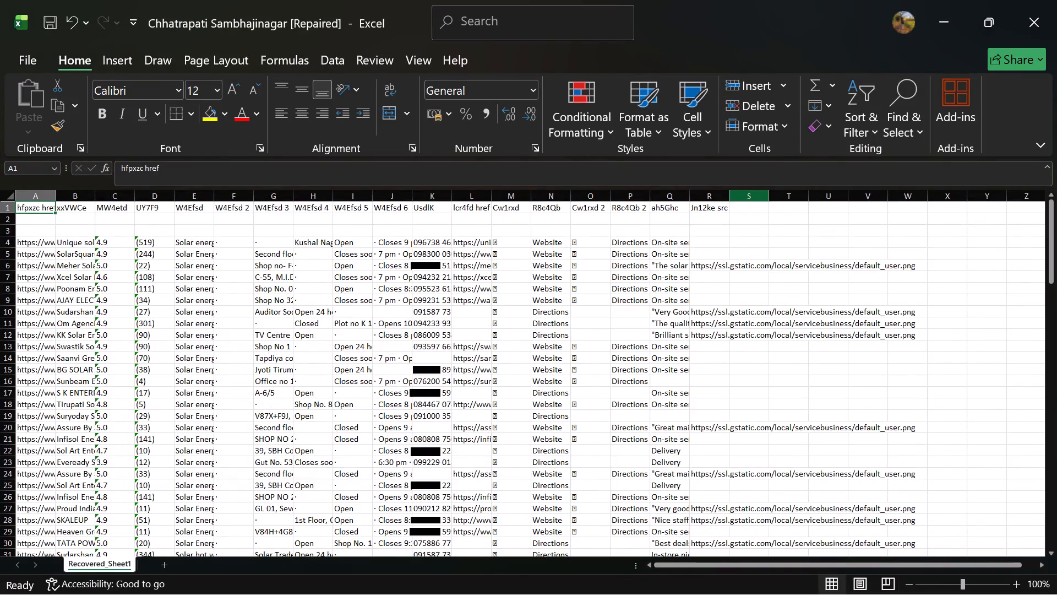
Clear the unneeded contents from column M through Y, rows 1 to 124, including their headers.
left_click_drag(507, 207, 963, 387)
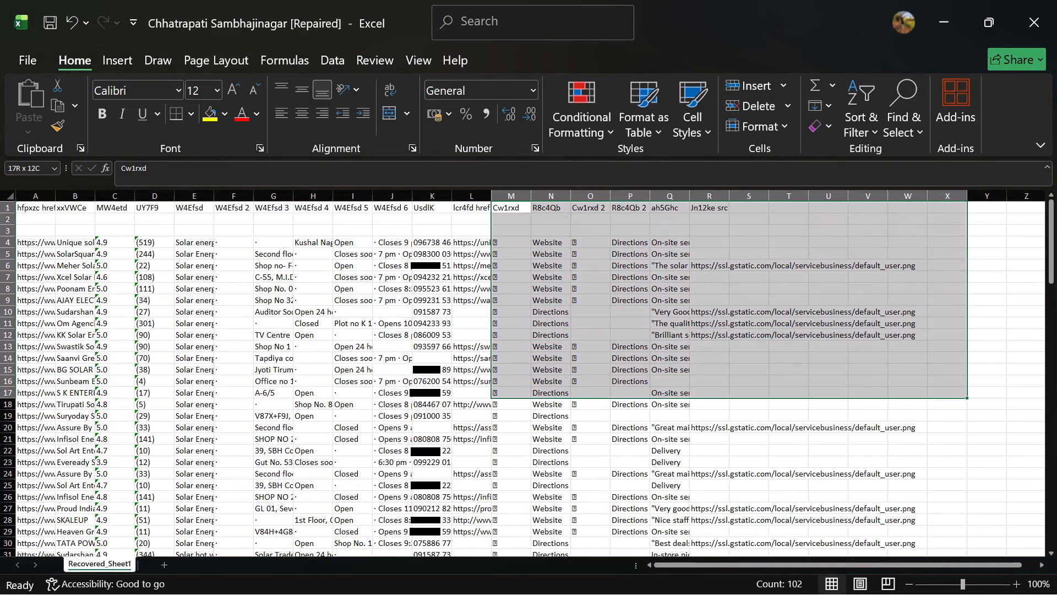
left_click_drag(963, 387, 659, 594)
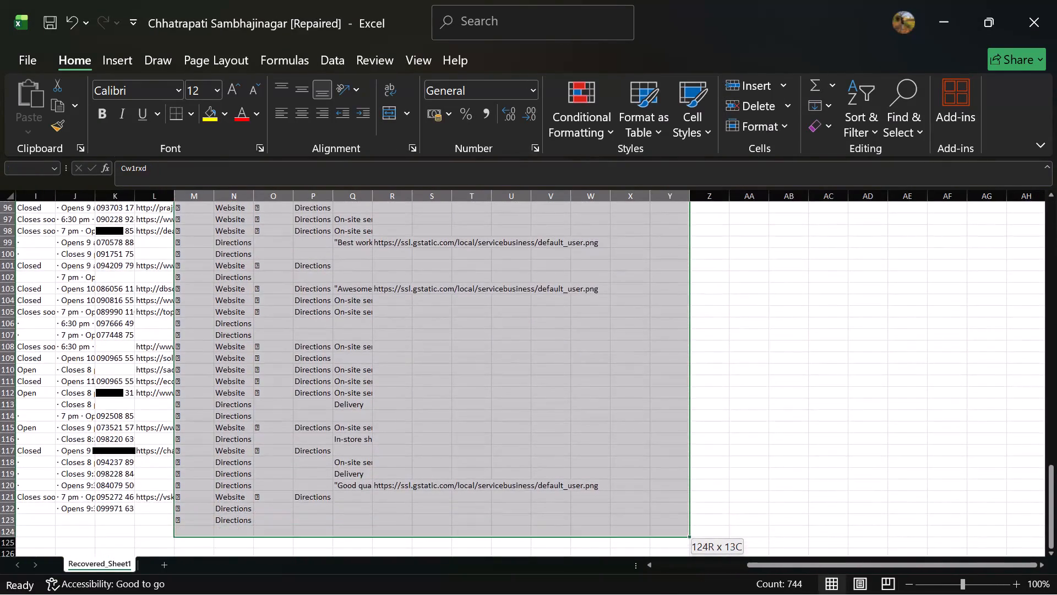
left_click_drag(659, 594, 659, 593)
key("Delete")
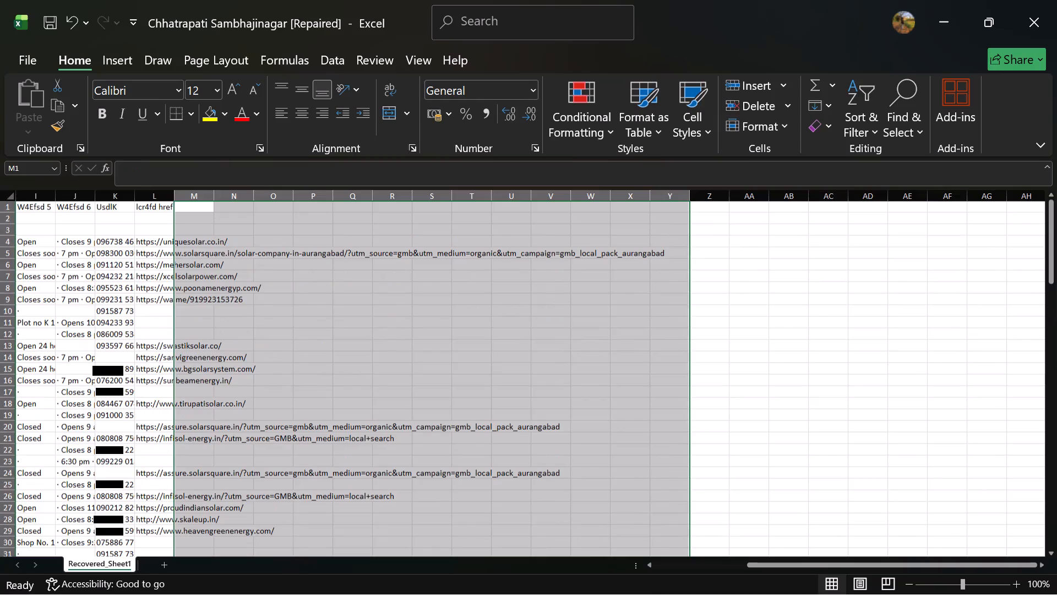
left_click(453, 372)
scroll(453, 372, "right", 5)
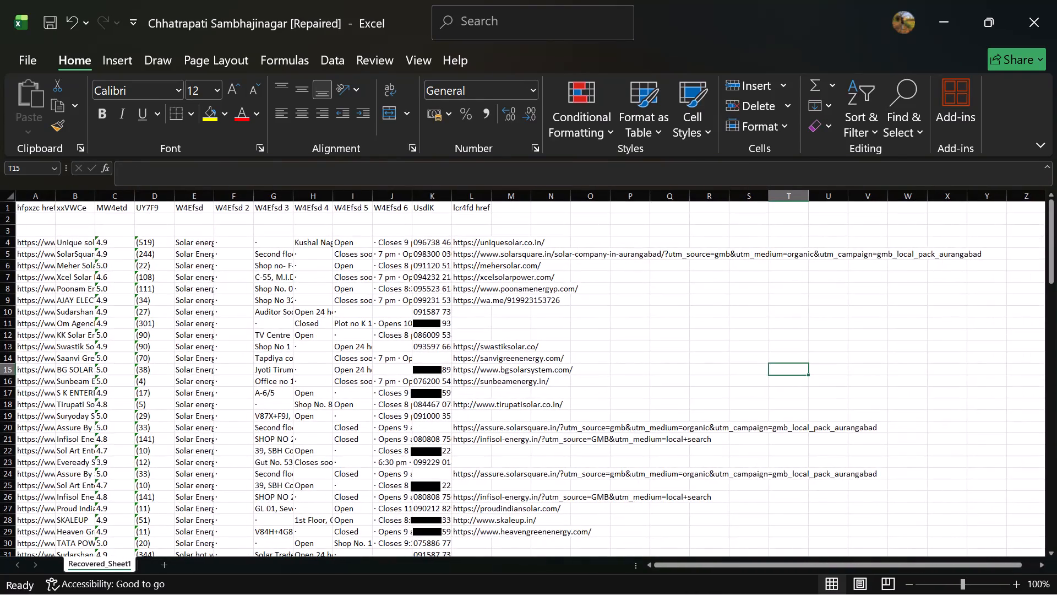
Clear the rating, review, category, address and hours data in columns C to J from row 3 down.
left_click_drag(115, 233, 307, 279)
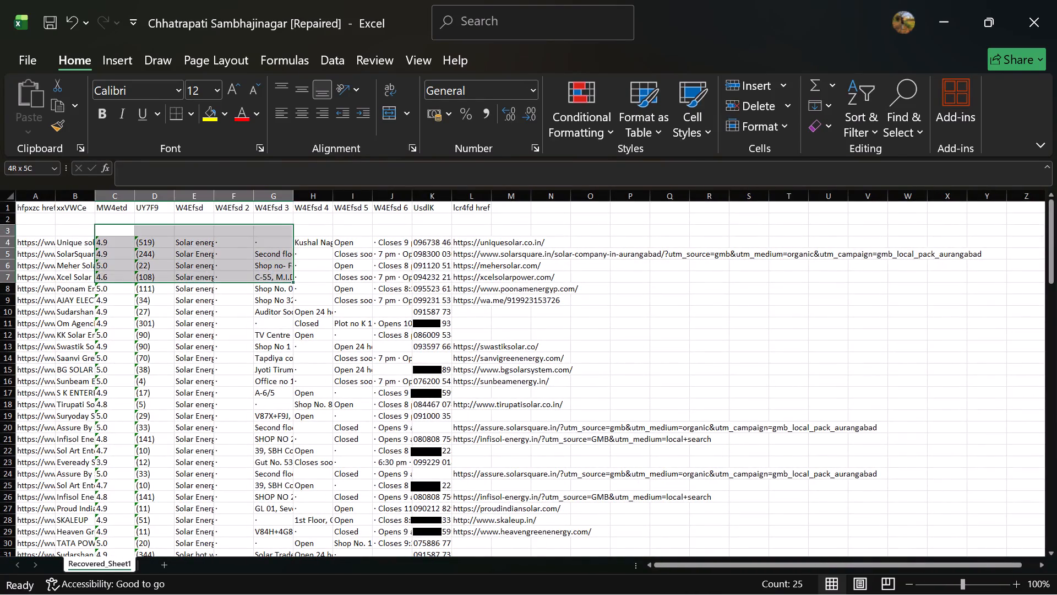
left_click_drag(307, 279, 405, 593)
key("Delete")
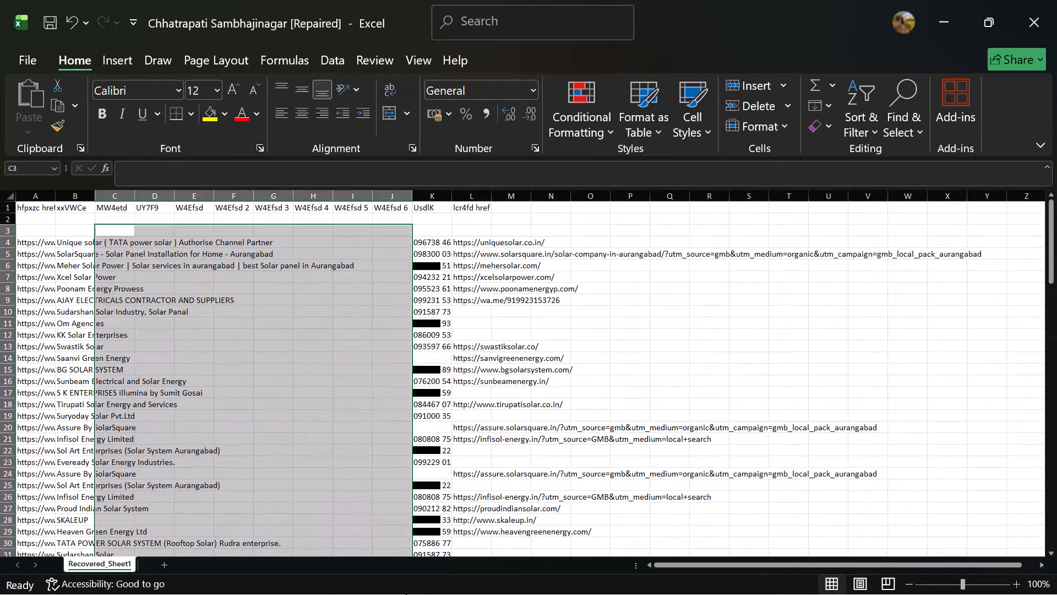
Copy the cleaned Chhatrapati Sambhajinagar data in A3:T125.
left_click_drag(40, 231, 168, 265)
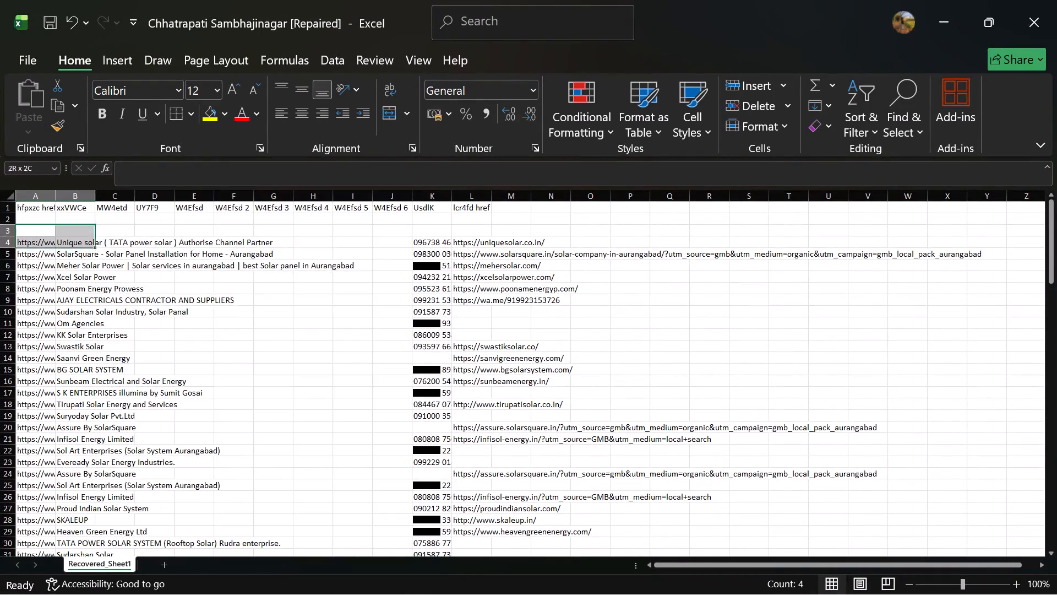
left_click_drag(168, 265, 785, 594)
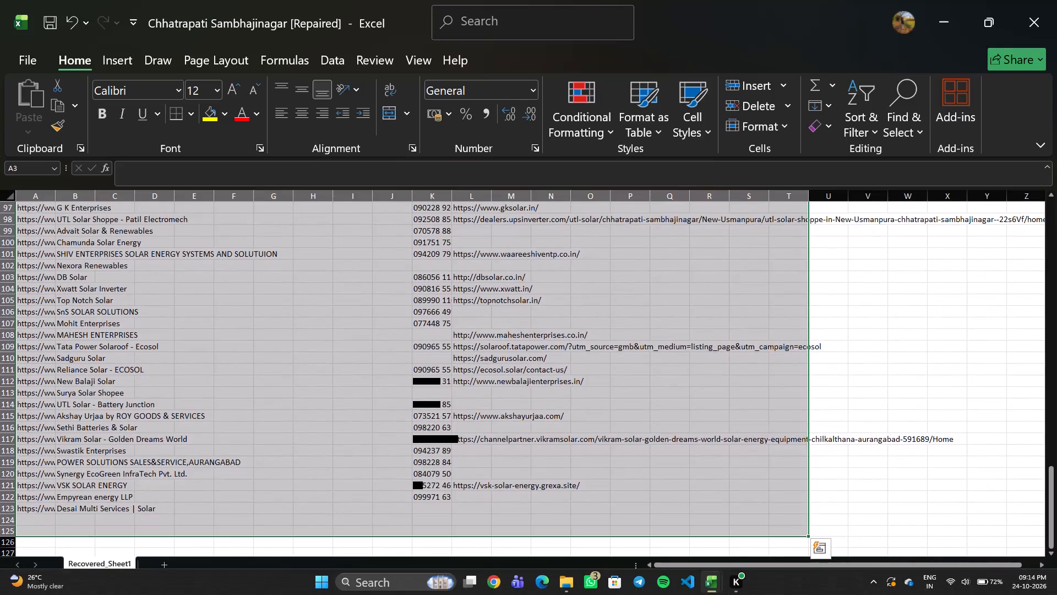
key("ctrl+c")
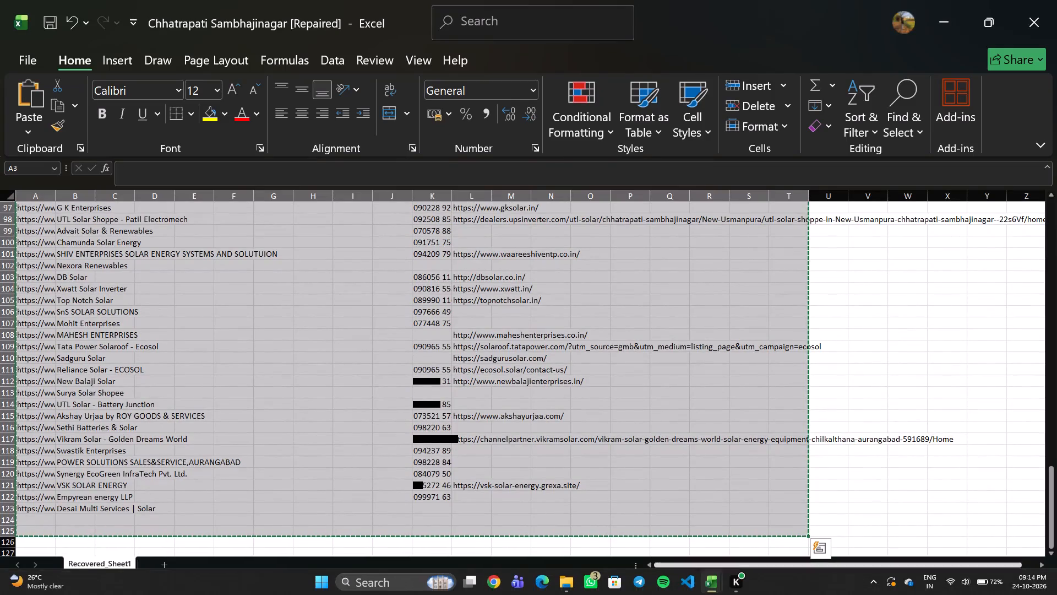
Close the Chhatrapati Sambhajinagar workbook, saving over the existing file and keeping the copied data on the clipboard.
left_click(1036, 0)
key("Return")
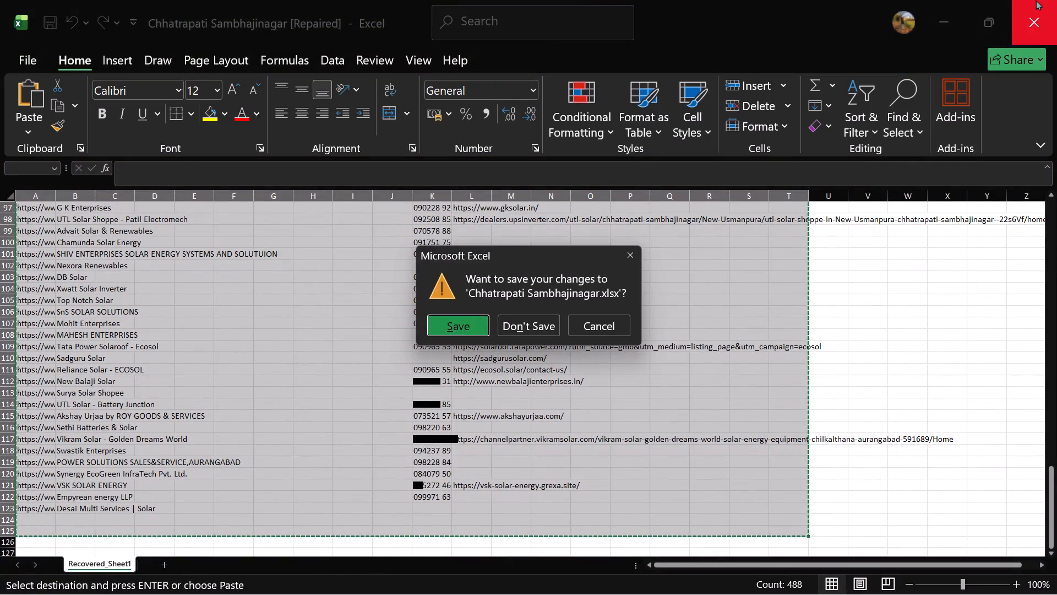
key("Return")
key("Left")
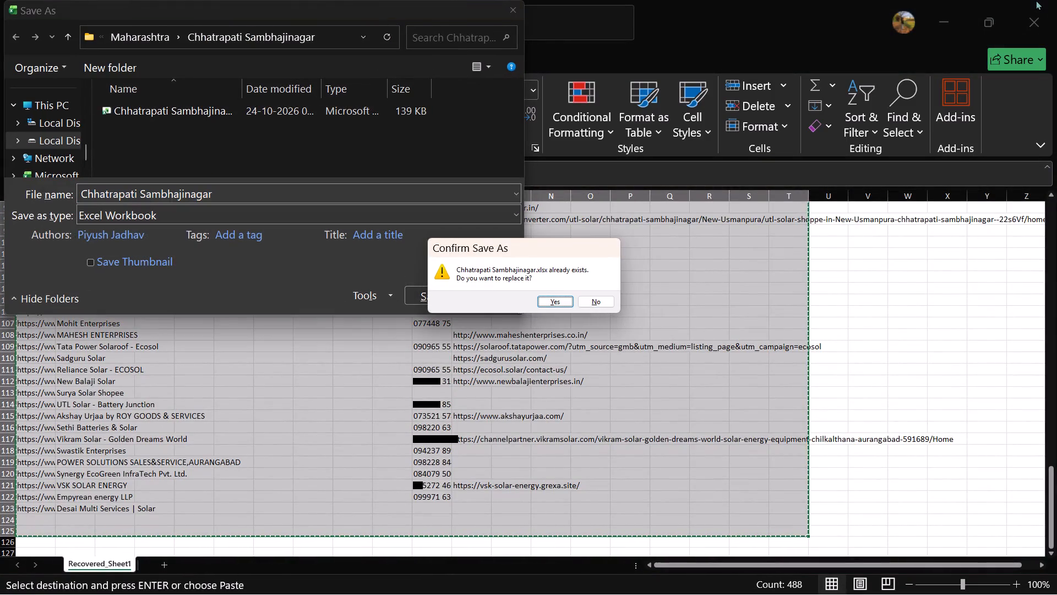
key("Return")
key("Return")
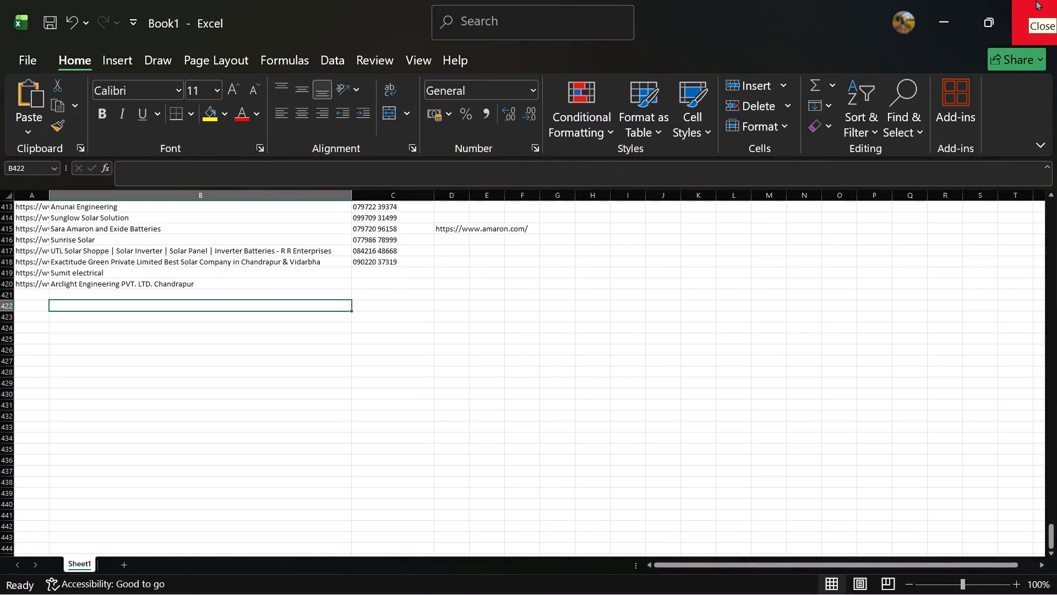
Add the heading "Chh.sambhajinagar" in cell B422, formatted bold at size 20.
type("Chh")
key("period")
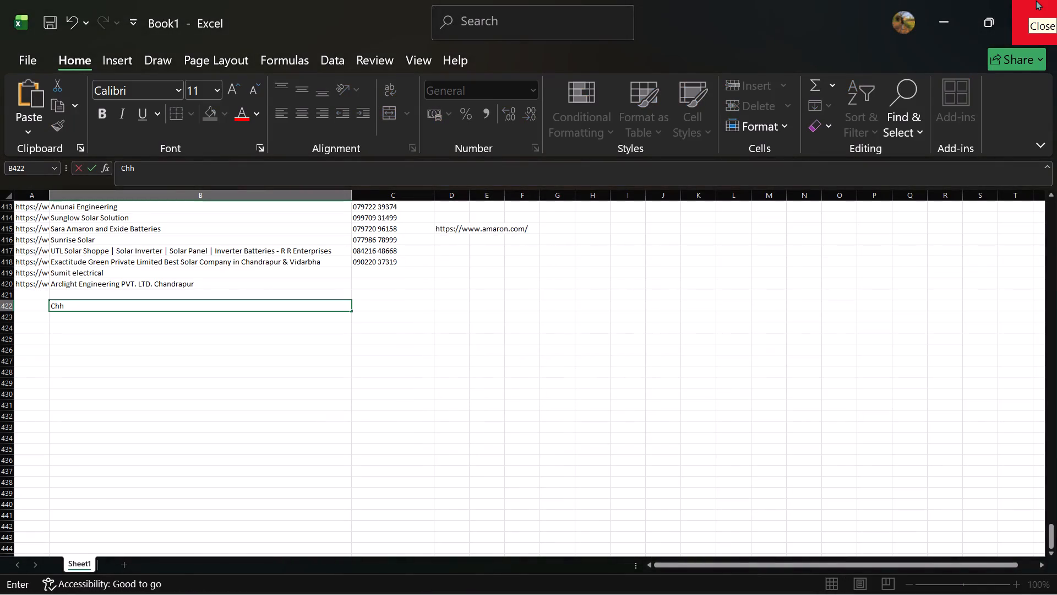
type("sambhaji")
type("nagar")
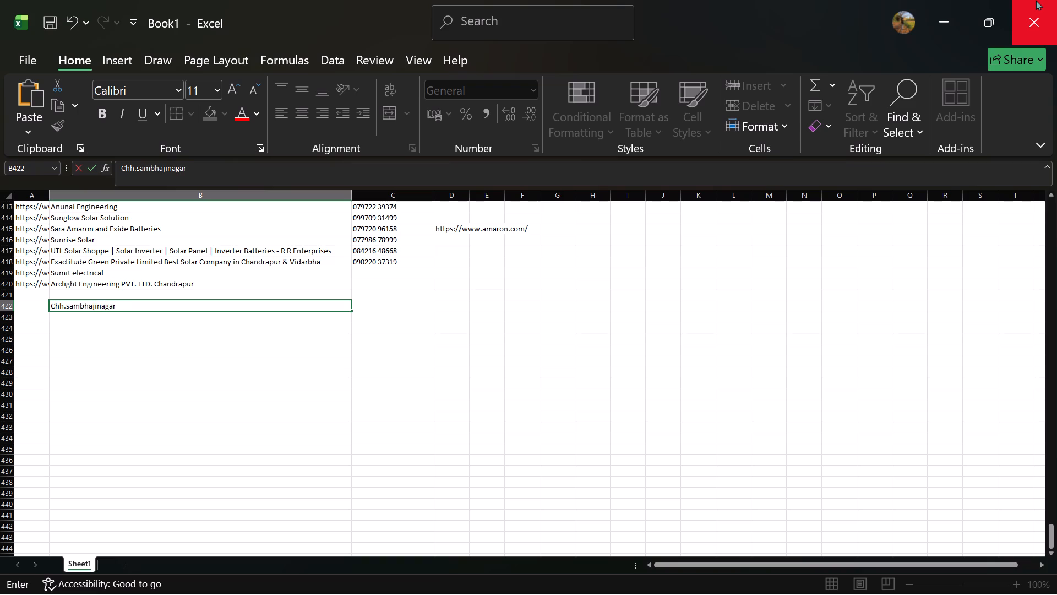
key("ctrl+a")
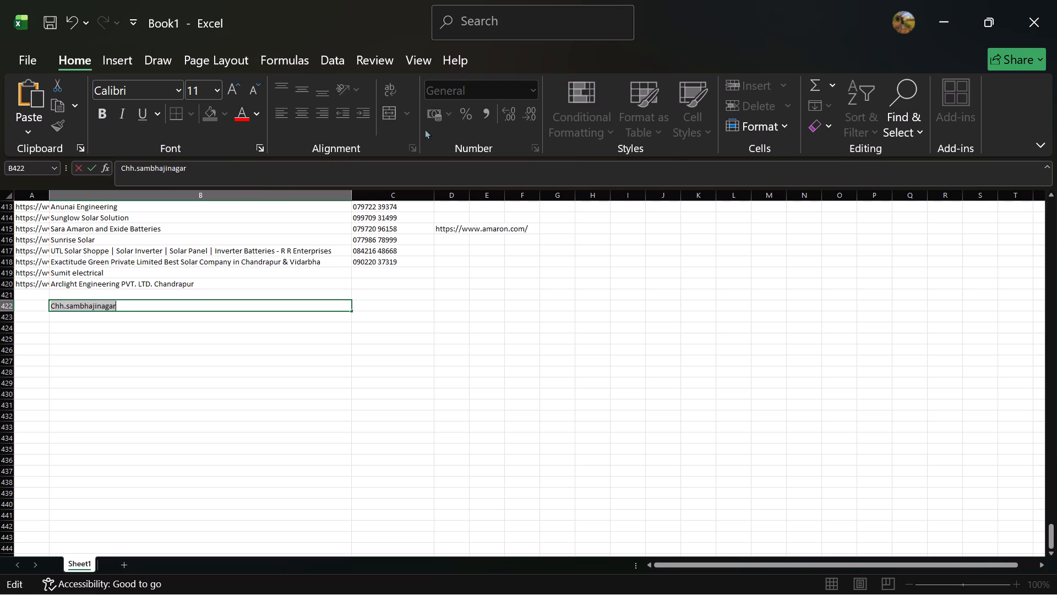
left_click(214, 94)
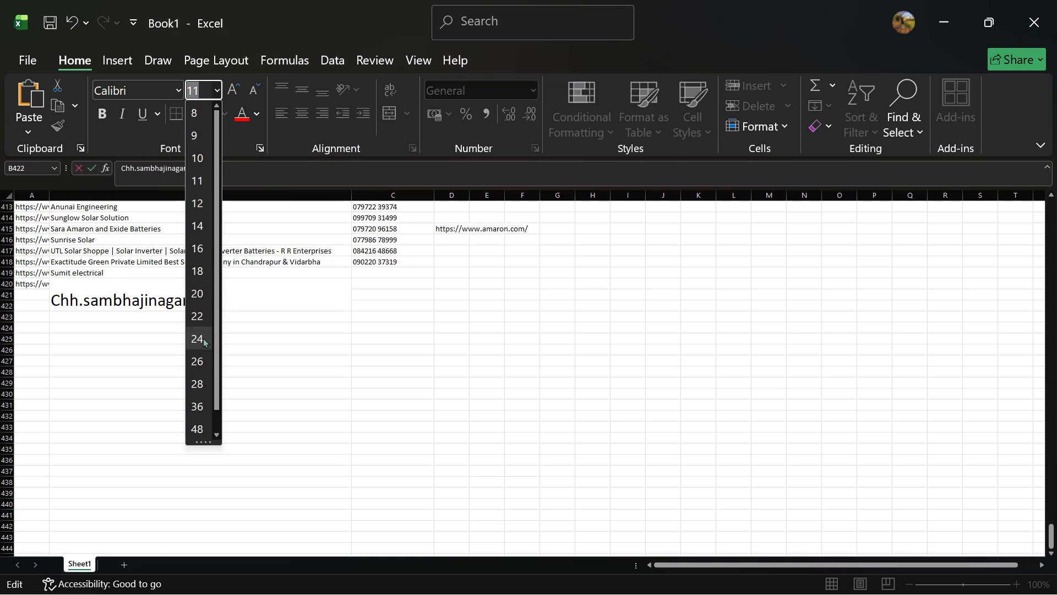
left_click(202, 297)
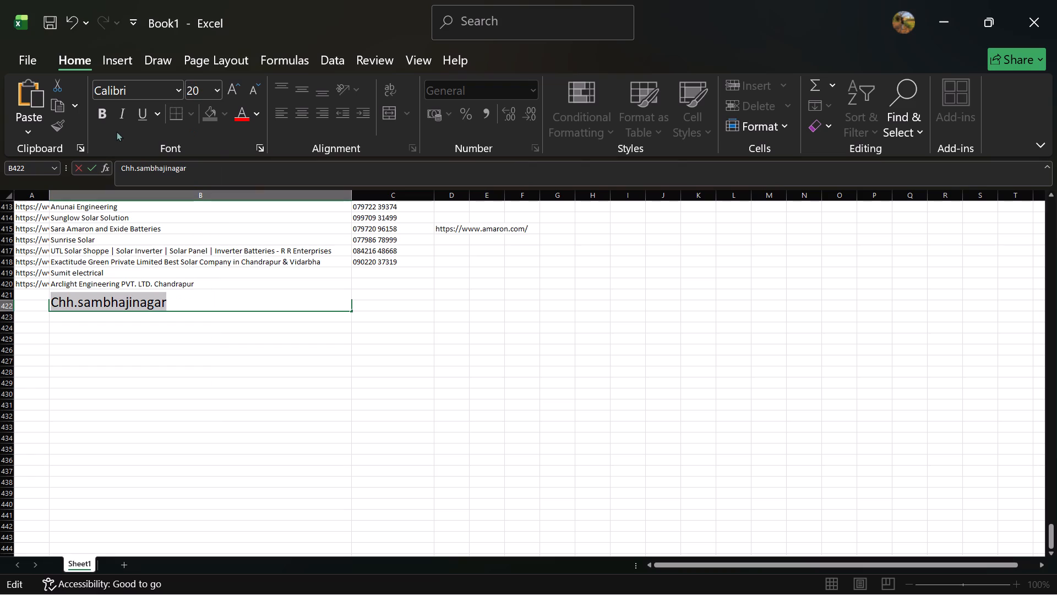
left_click(101, 112)
left_click(53, 337)
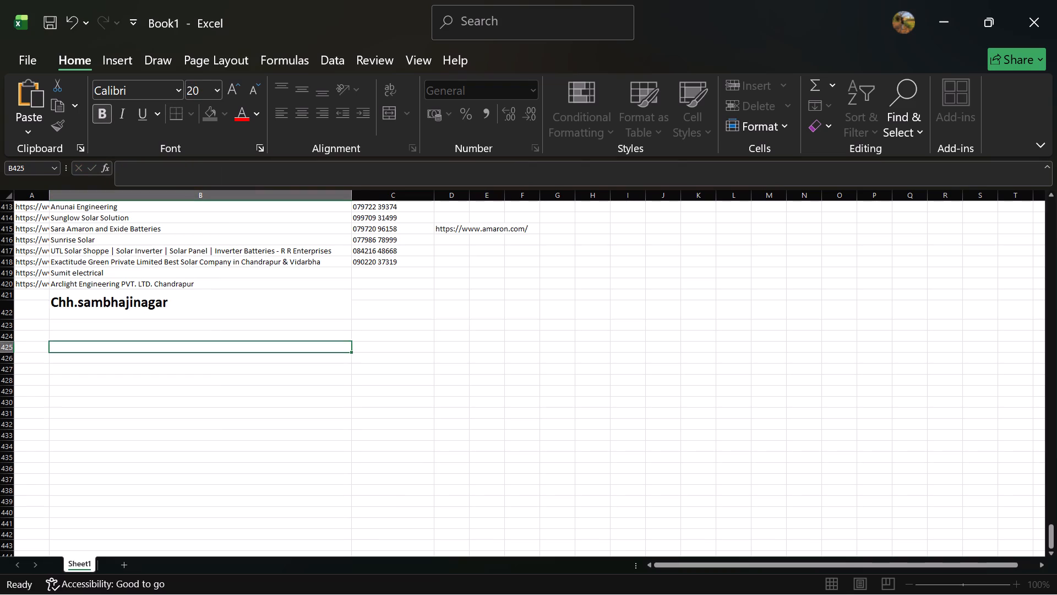
Paste the copied Chhatrapati Sambhajinagar data below the heading, starting at cell A424.
left_click(37, 327)
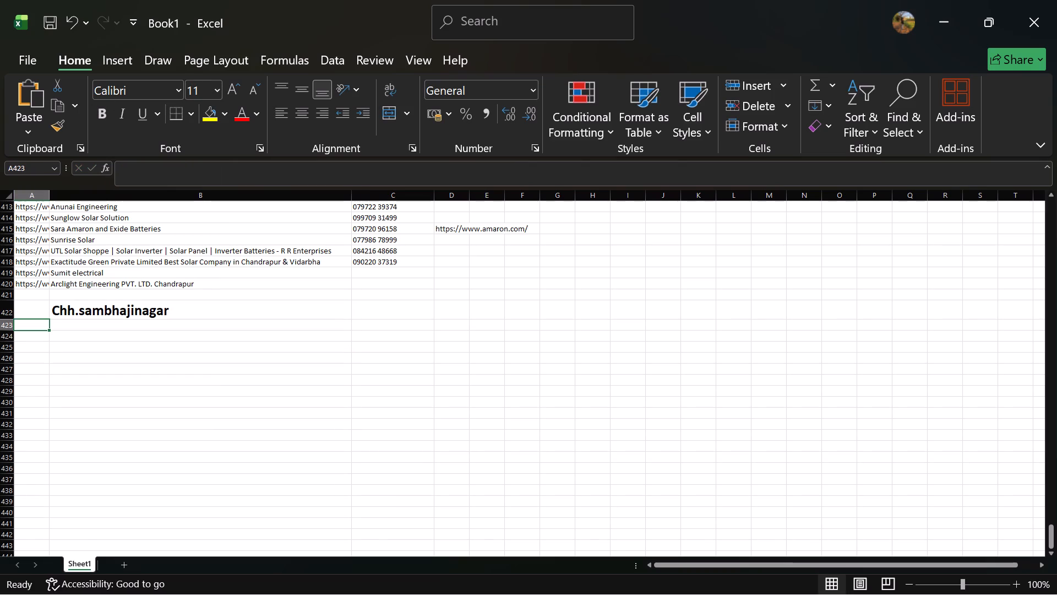
left_click(39, 340)
key("ctrl+v")
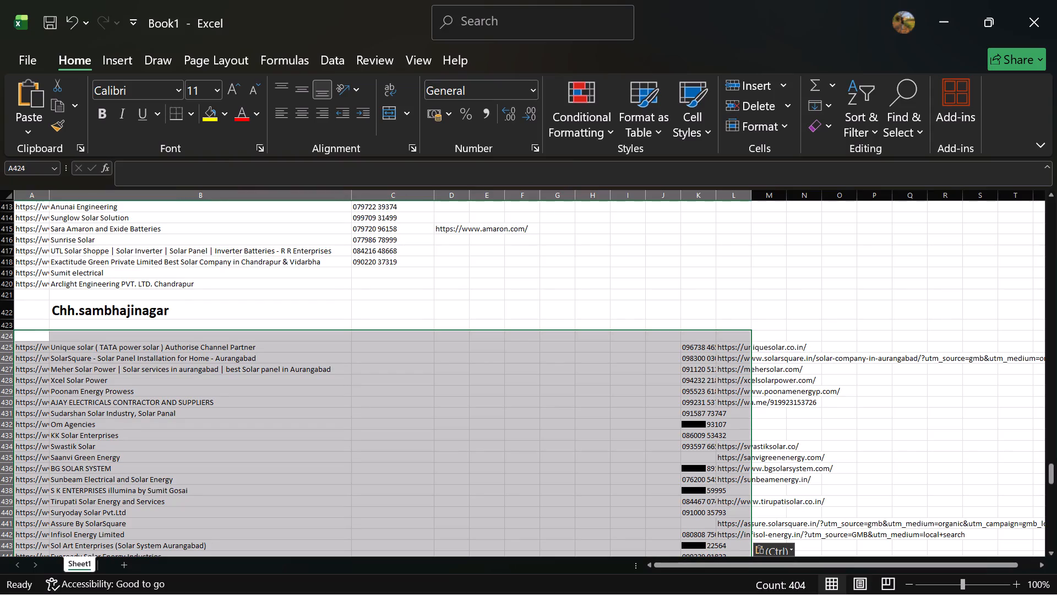
Clear the last pasted entry, Desai Multi Services | Solar, from cells A544:B544.
scroll(643, 363, "down", 10)
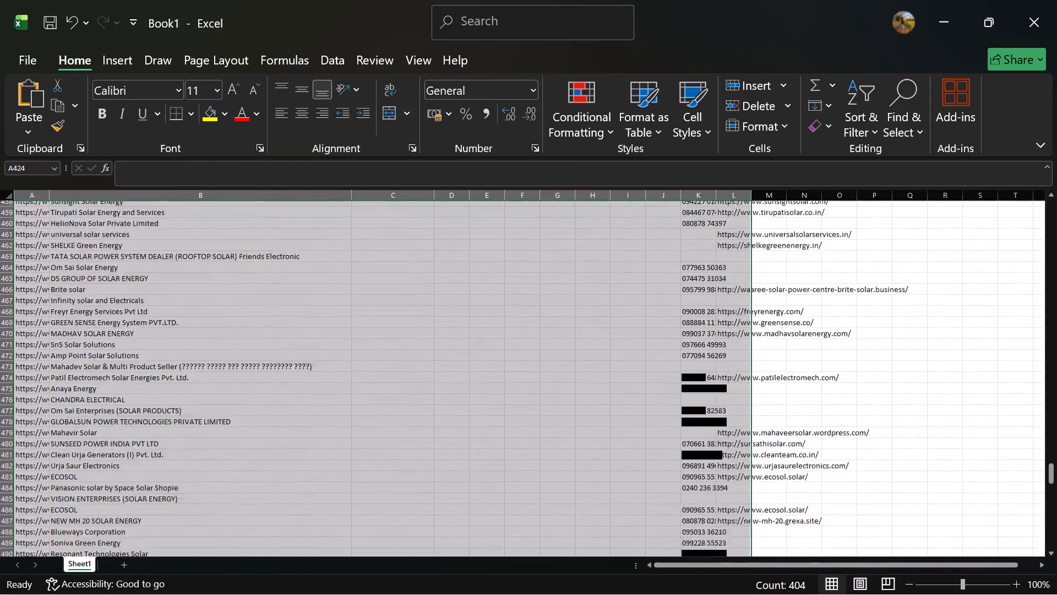
scroll(643, 363, "down", 5)
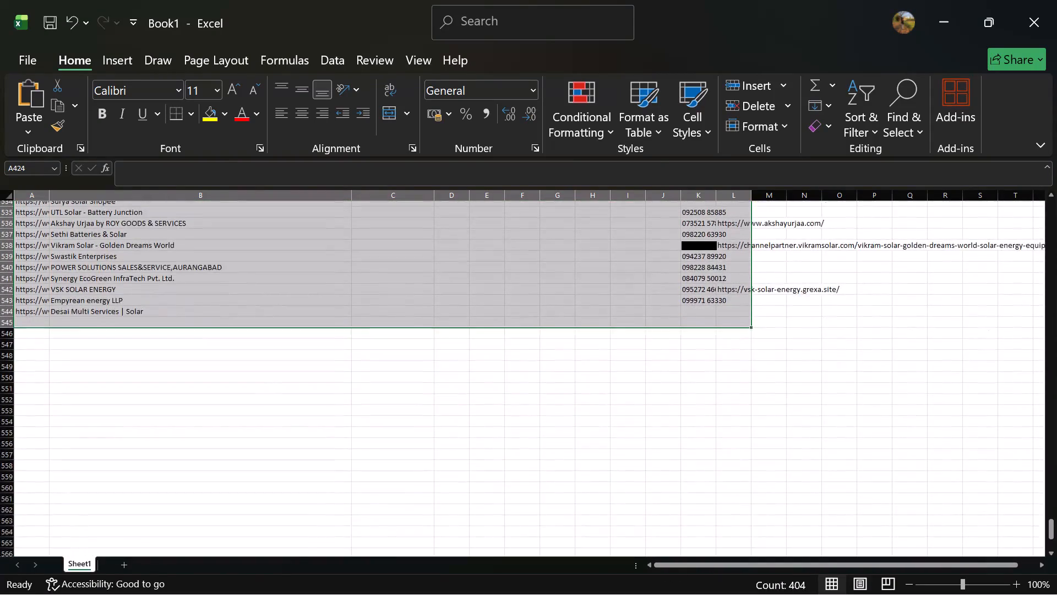
scroll(643, 363, "down", 2)
left_click(689, 324)
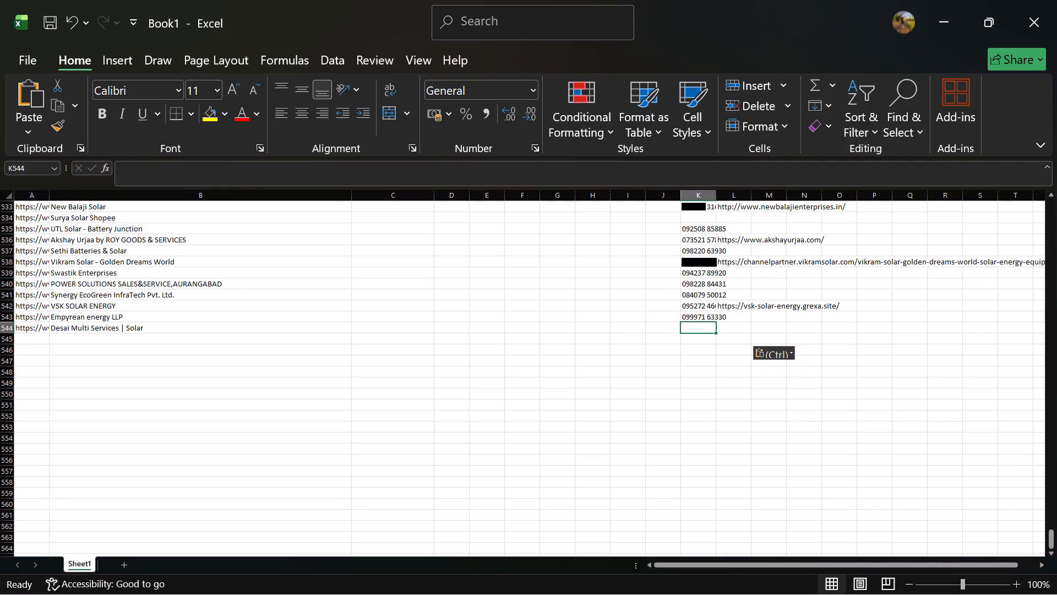
left_click(179, 332)
left_click_drag(179, 332, 42, 328)
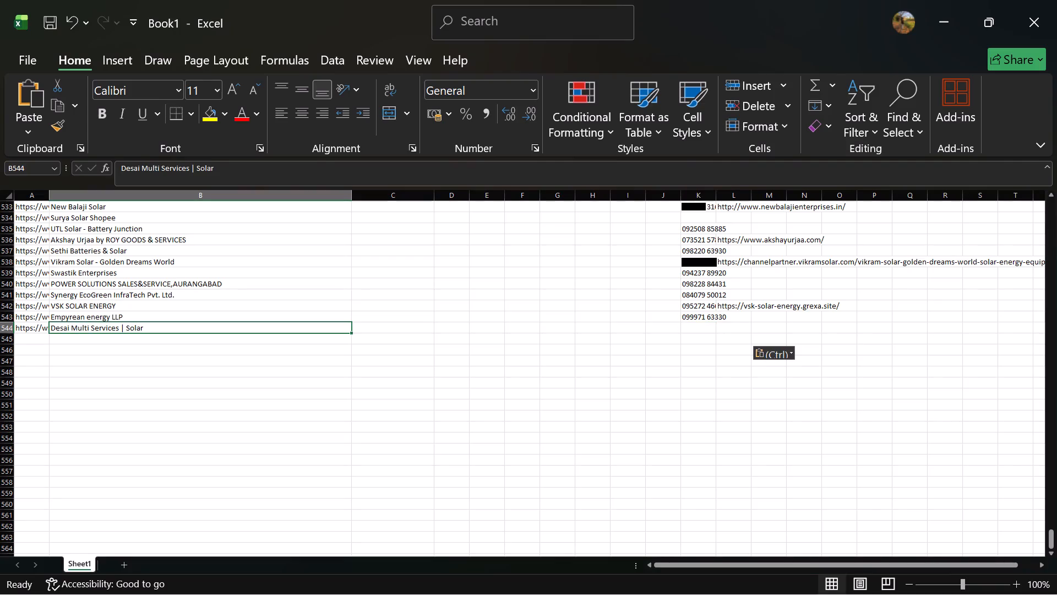
left_click_drag(42, 328, 29, 328)
left_click_drag(29, 328, 128, 328)
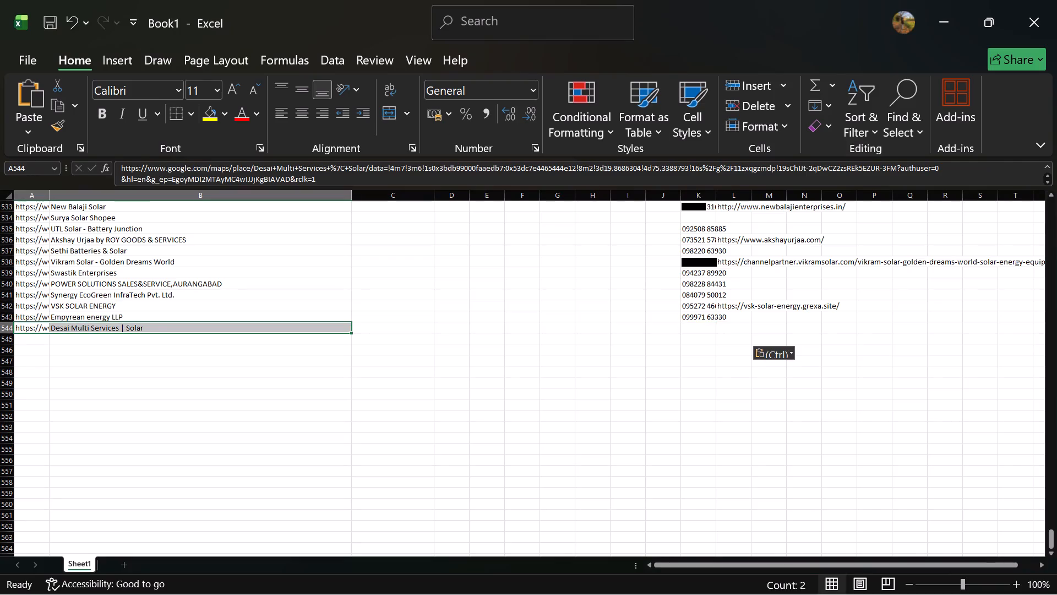
key("Delete")
Move the pasted phone numbers from K425:K544 into column C, starting at C425.
left_click_drag(685, 326, 697, 149)
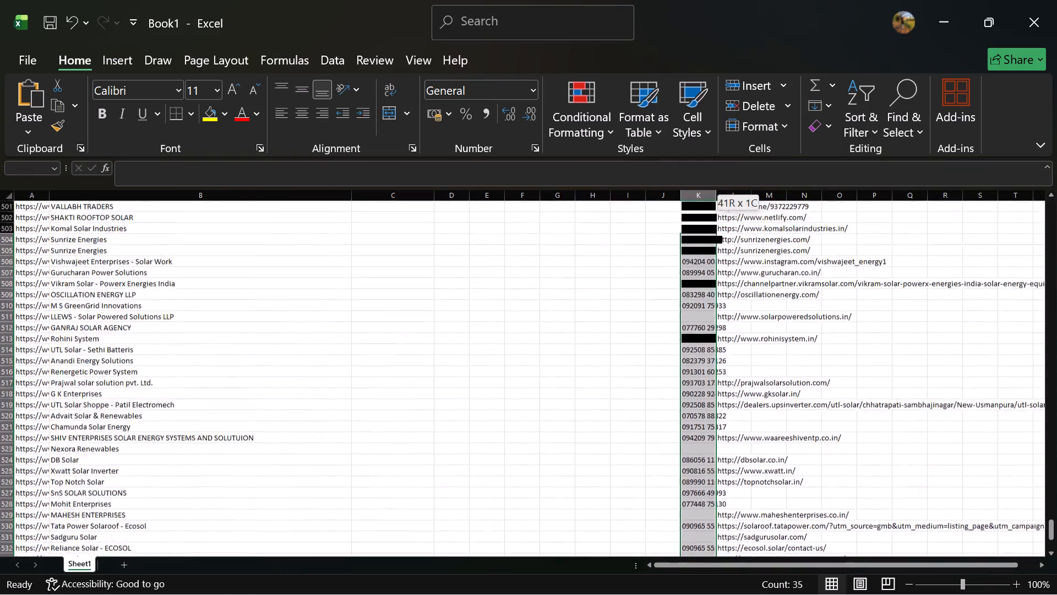
left_click_drag(697, 149, 694, 175)
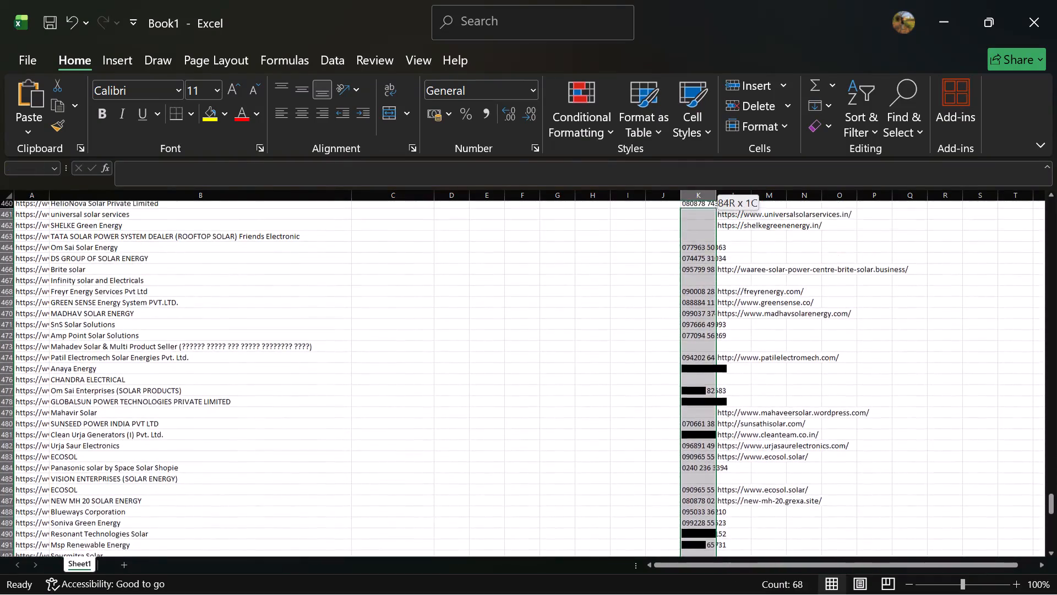
left_click_drag(694, 175, 693, 182)
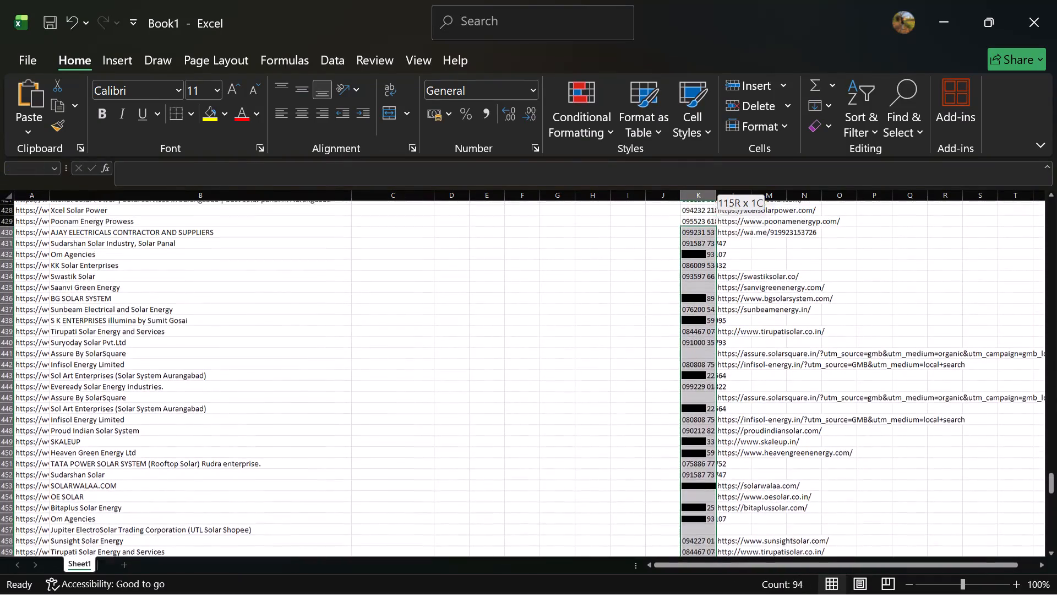
left_click_drag(693, 182, 691, 312)
left_click_drag(690, 307, 671, 310)
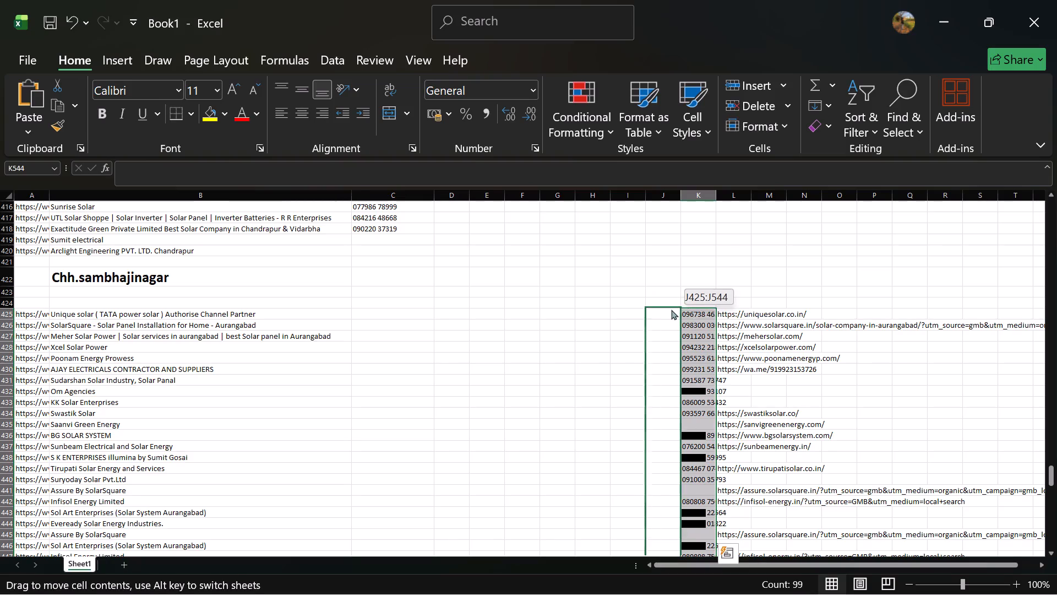
left_click_drag(671, 310, 439, 316)
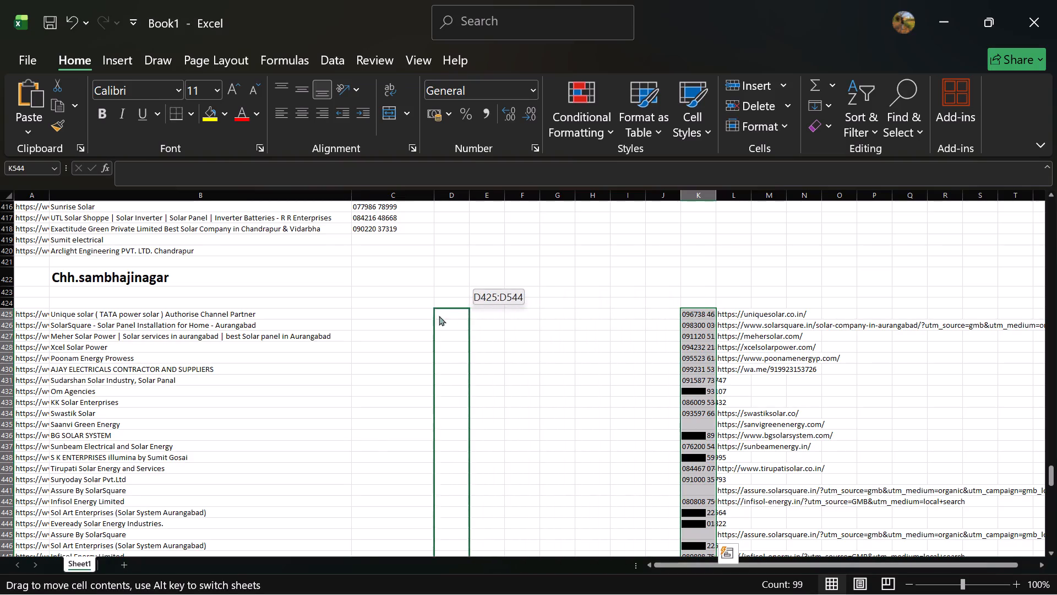
left_click_drag(439, 316, 419, 318)
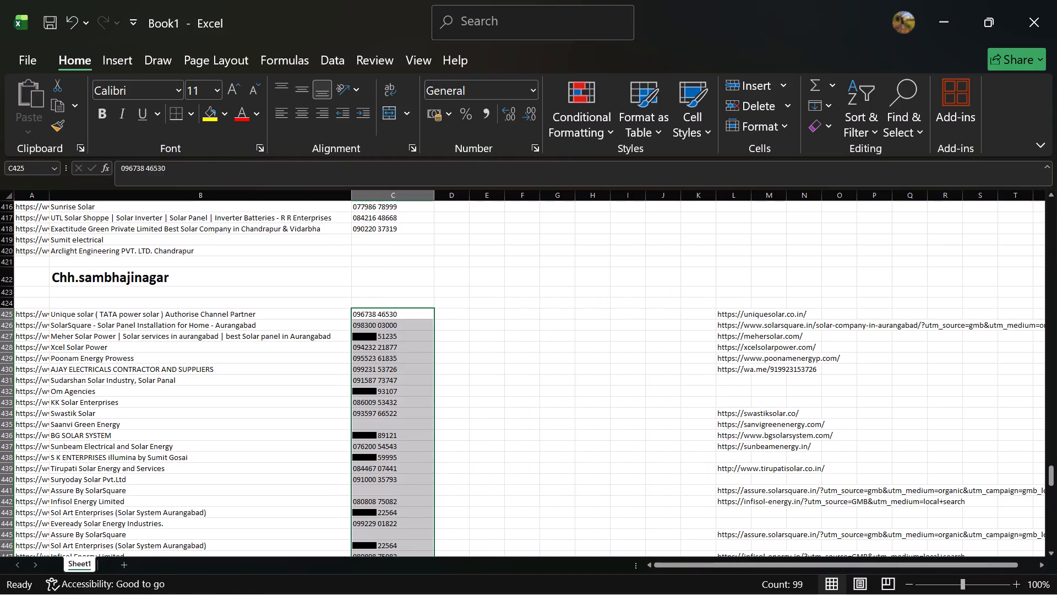
Move the website links in L425:R545 so that they start at D425, beside the phone numbers.
left_click_drag(726, 315, 936, 594)
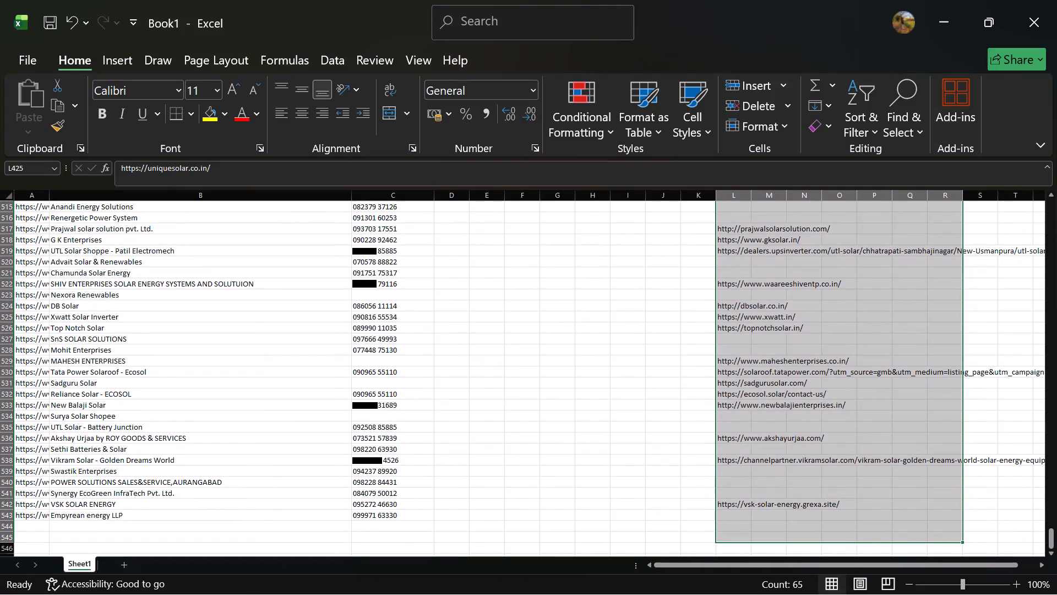
scroll(772, 469, "up", 8)
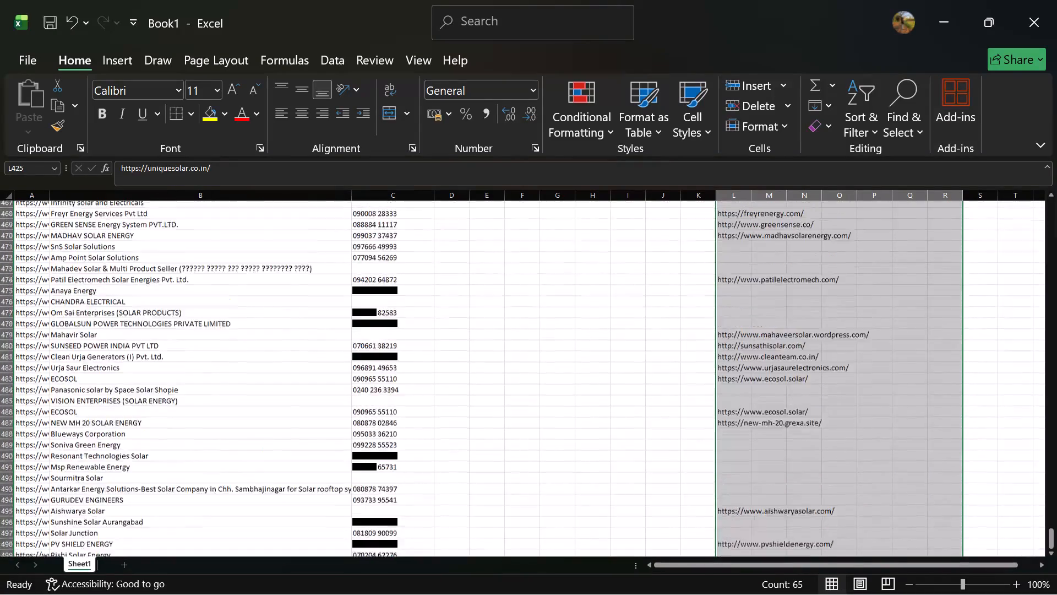
scroll(772, 469, "up", 5)
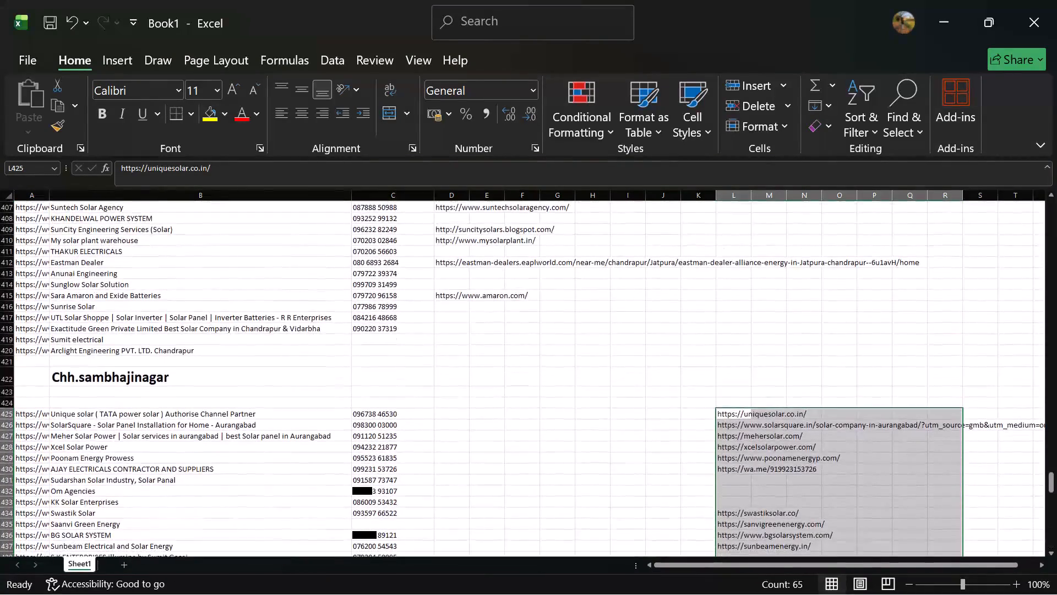
left_click_drag(760, 407, 679, 415)
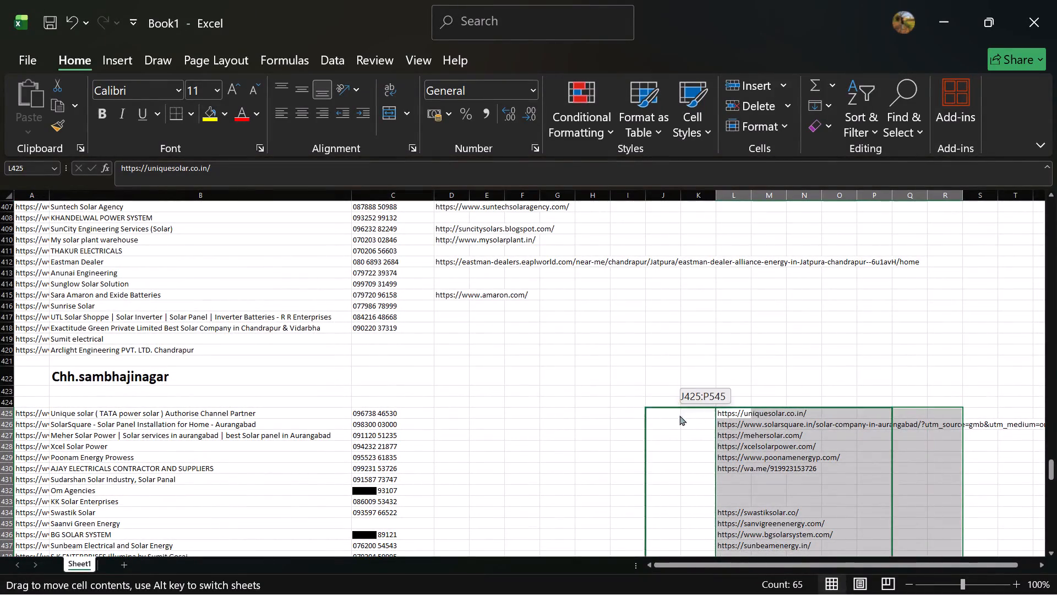
left_click_drag(679, 415, 528, 419)
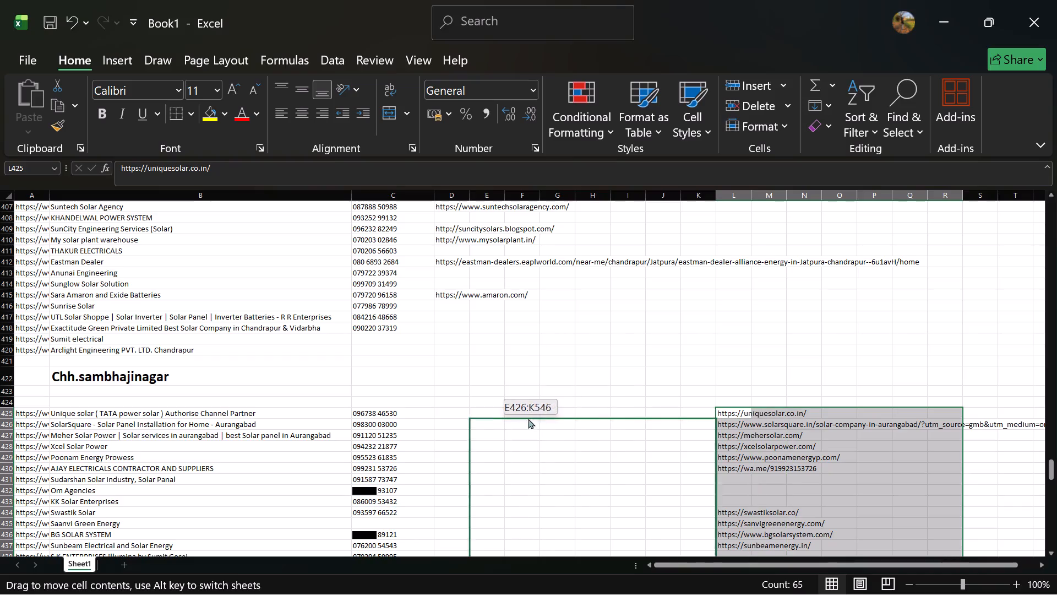
left_click_drag(528, 419, 492, 415)
left_click(535, 364)
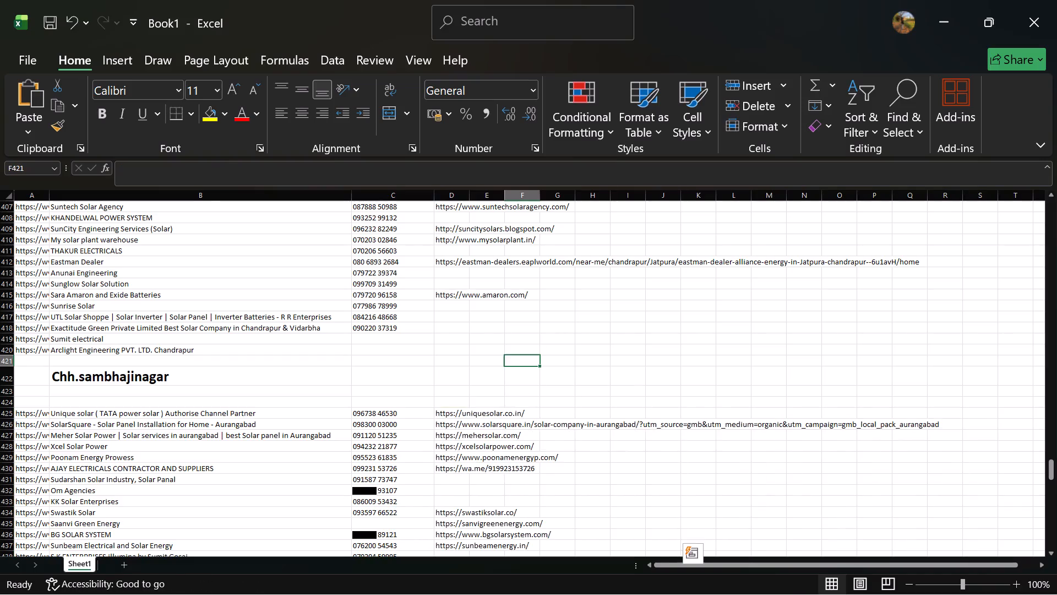
Select cell B545 below the end of the Chhatrapati Sambhajinagar list.
scroll(535, 364, "down", 8)
left_click(84, 373)
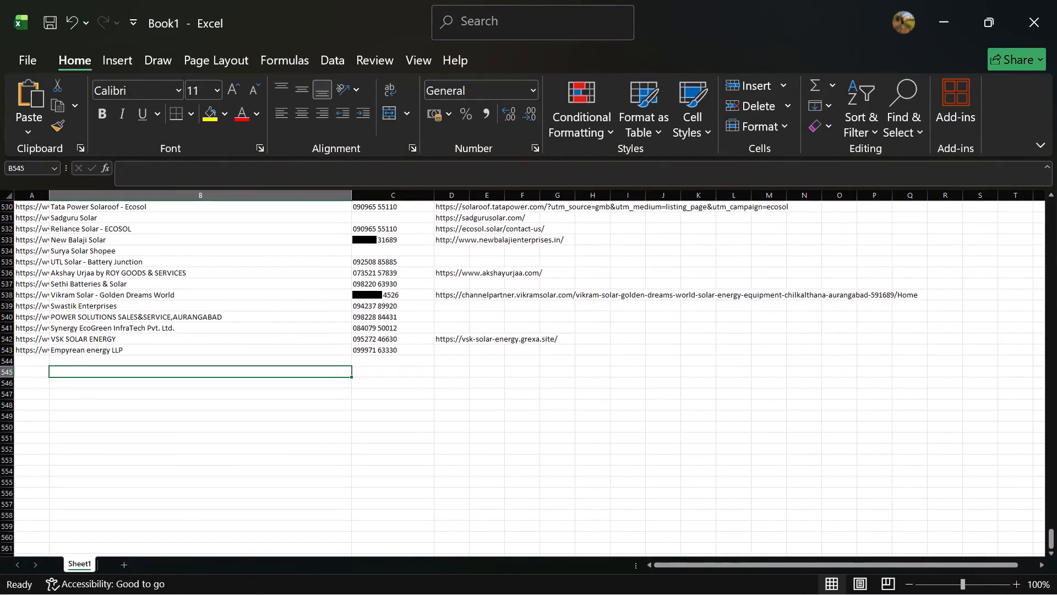
In File Explorer, open the Dhule workbook from the Maharashtra folder's Dhule subfolder, accept the content recovery and enable editing.
key("alt+Tab")
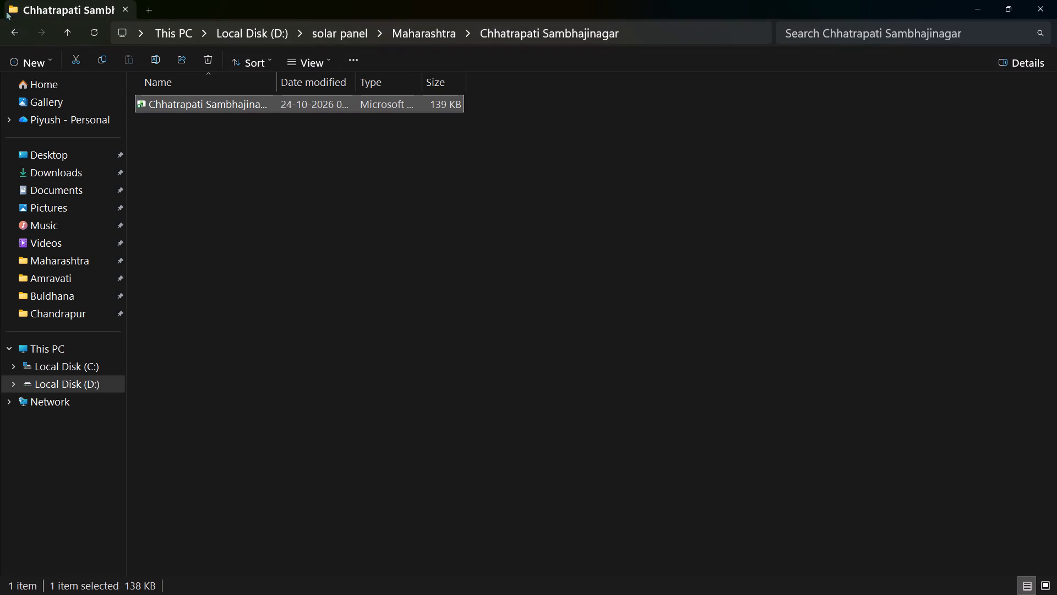
left_click(15, 30)
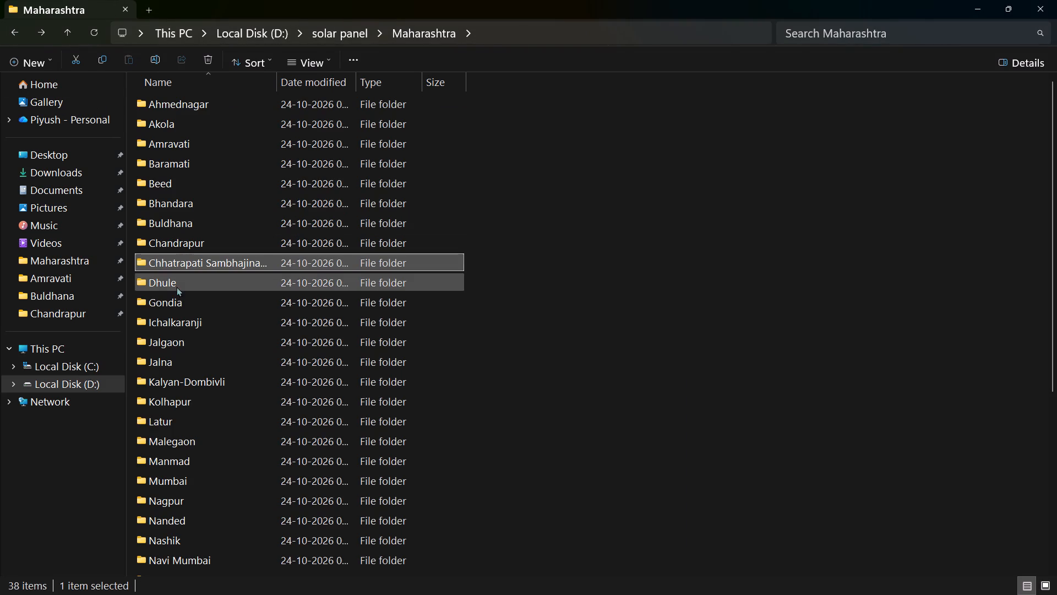
double_click(187, 283)
double_click(234, 112)
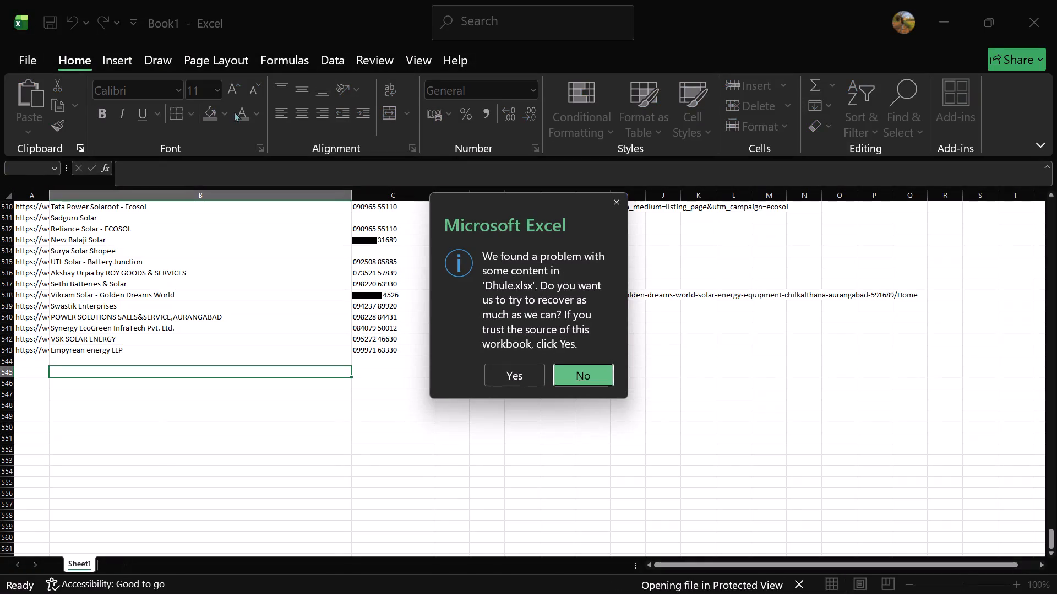
key("Left")
key("Return")
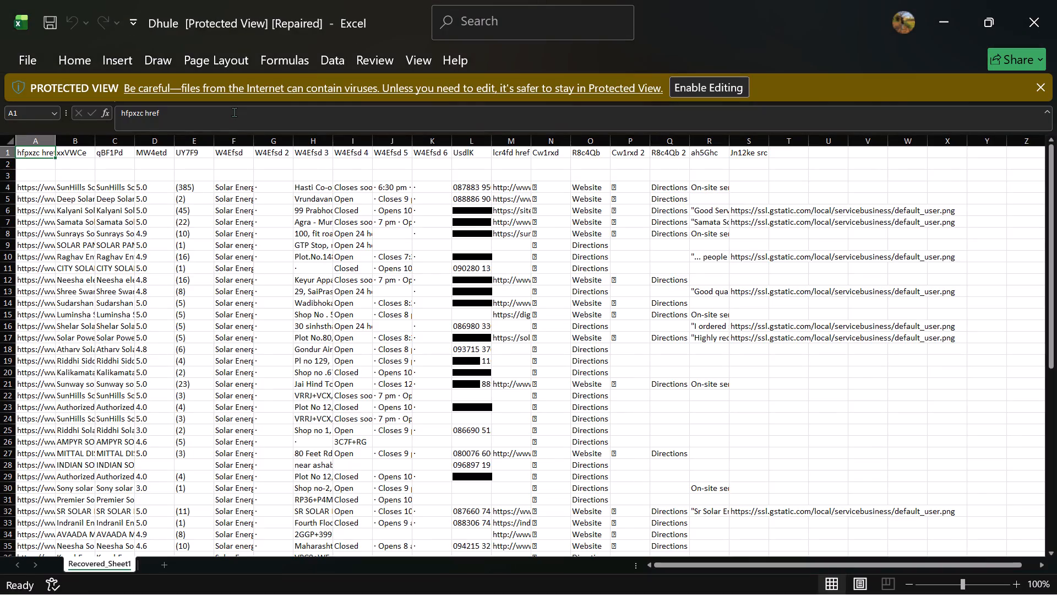
left_click(709, 81)
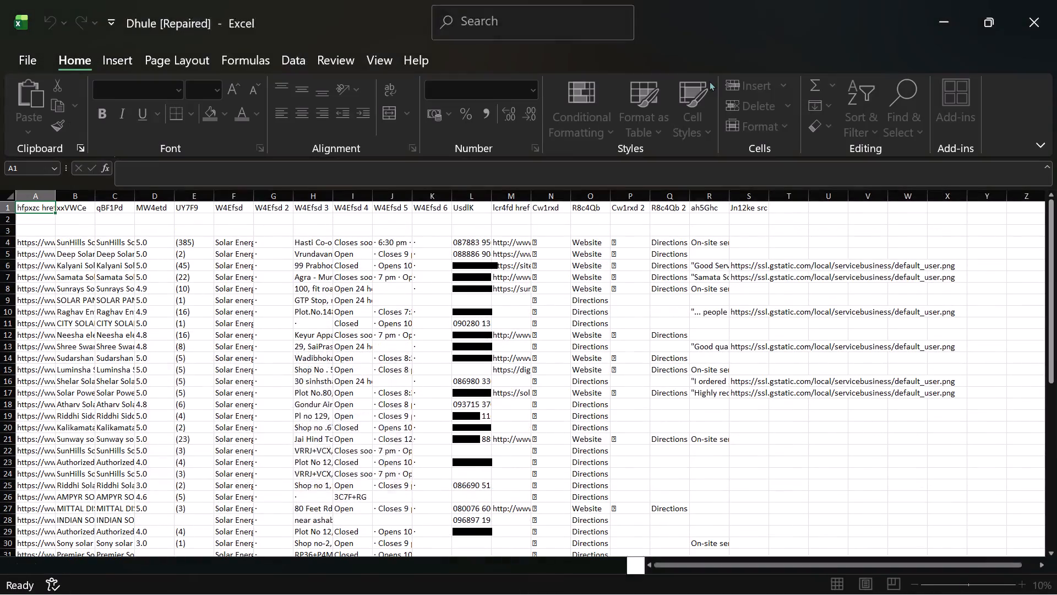
key("Return")
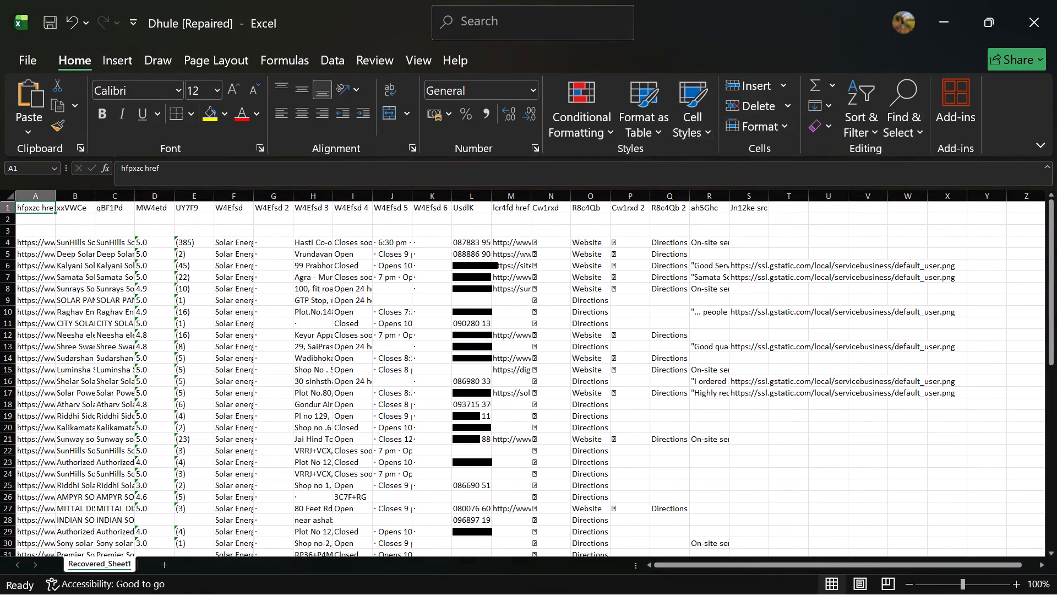
Clear the unneeded contents from column N onward in the Dhule sheet, including their headers.
left_click_drag(544, 208, 961, 594)
key("Delete")
left_click(764, 418)
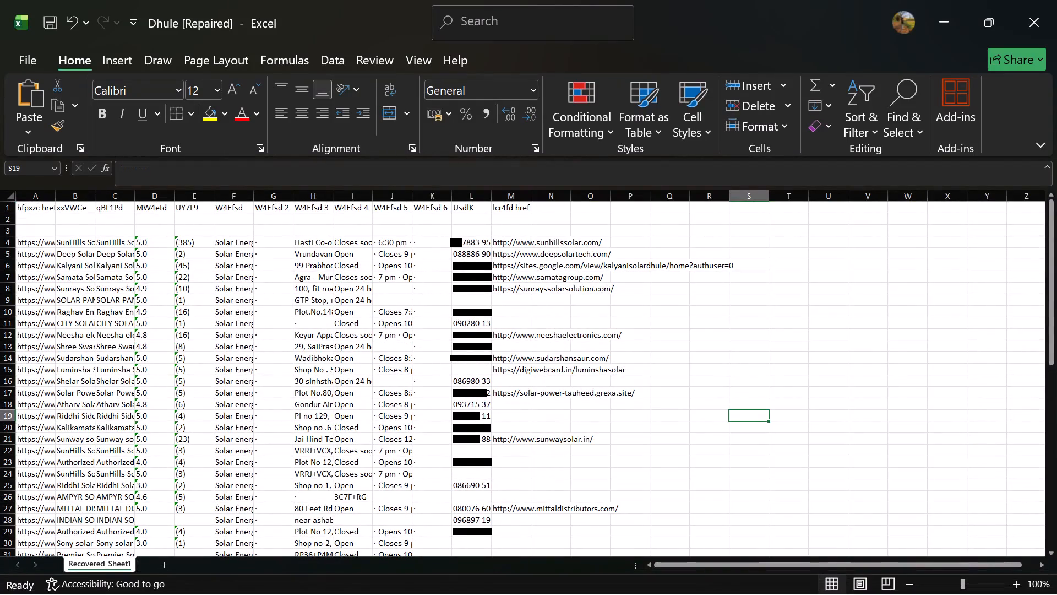
Clear the rating, review, category, address and hours data in columns D to K from row 4 down.
left_click_drag(156, 240, 406, 381)
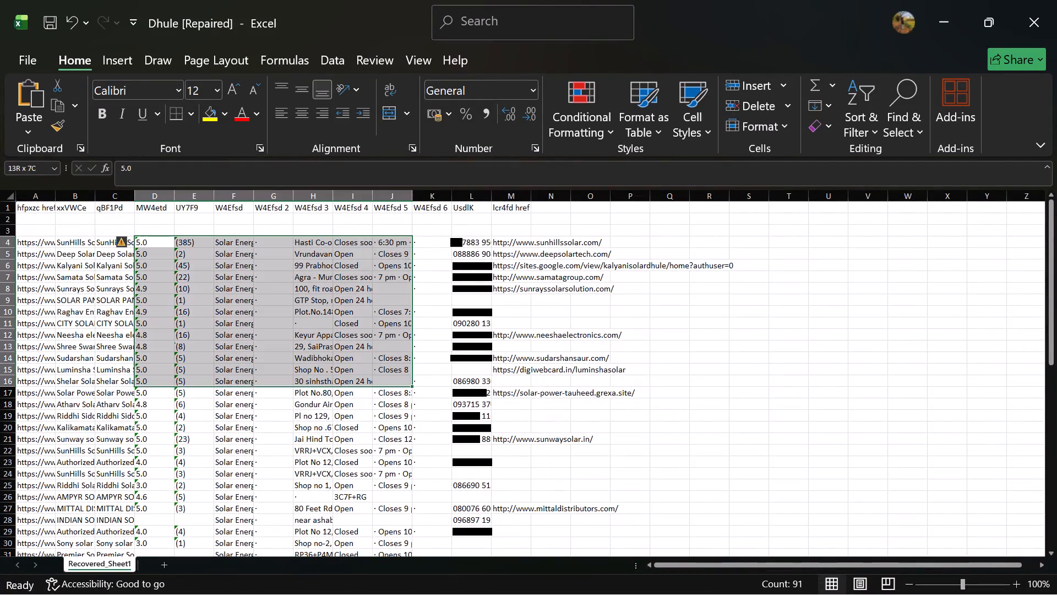
left_click_drag(406, 381, 444, 594)
key("Delete")
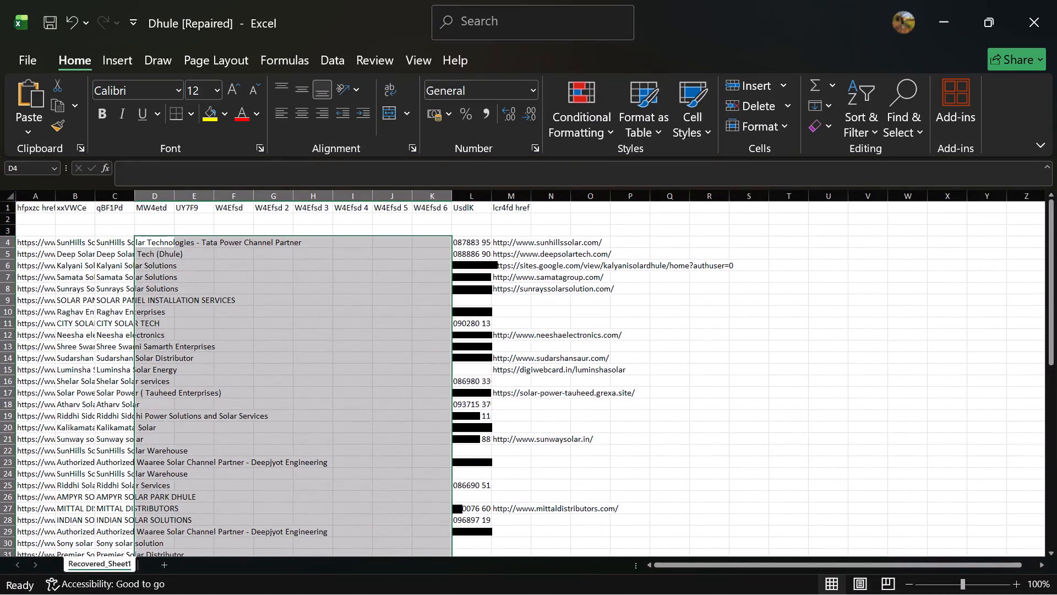
Copy the cleaned Dhule data in columns A to Q, from row 3 down to the end of the list.
left_click_drag(40, 232, 679, 594)
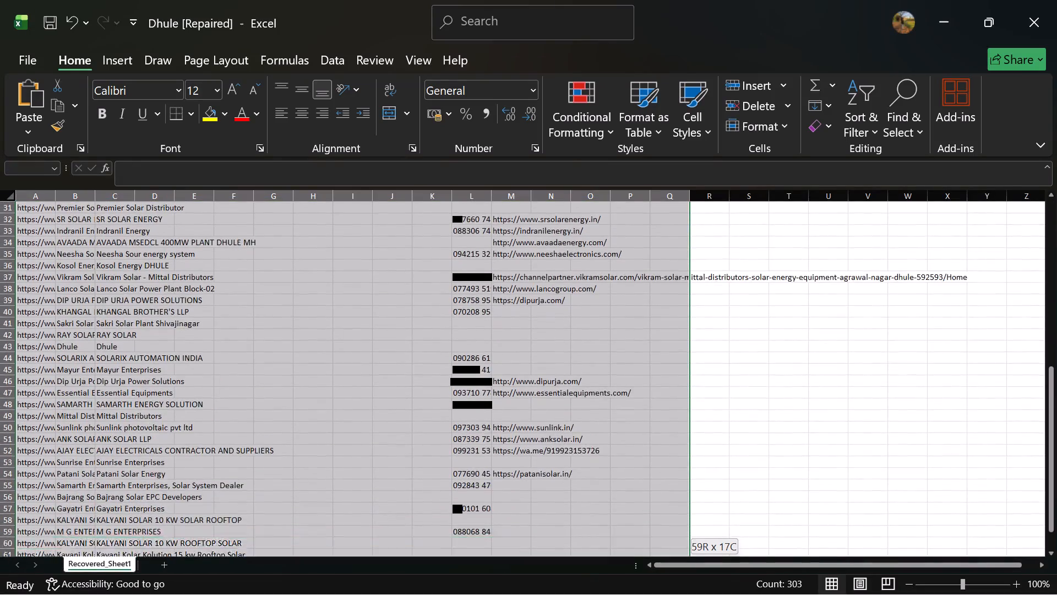
left_click_drag(679, 594, 670, 517)
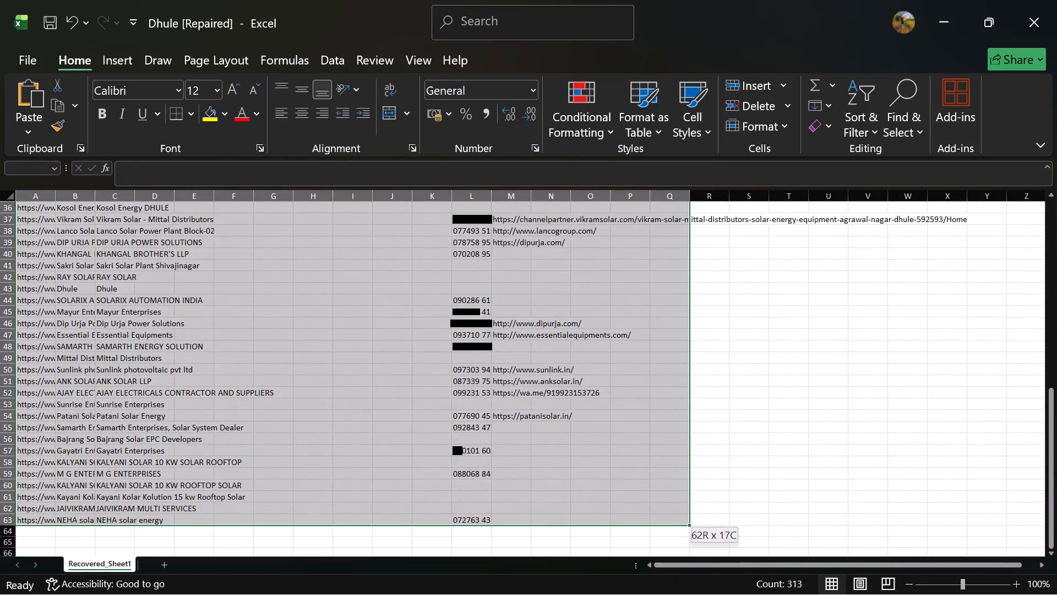
left_click_drag(670, 517, 669, 521)
key("ctrl+c")
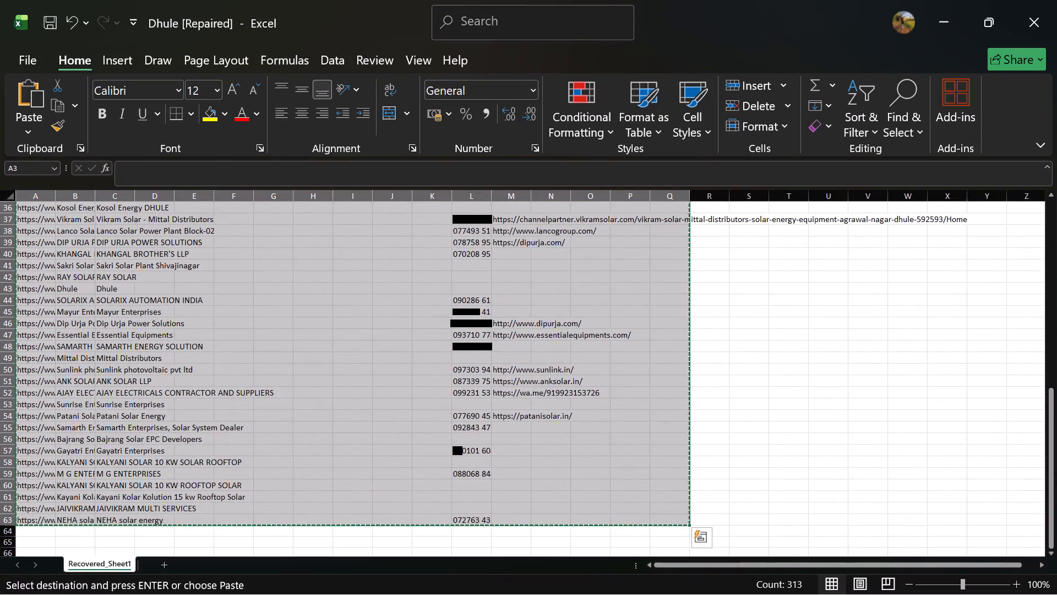
Close the Dhule workbook, saving it over the existing Dhule file and keeping the copied data on the clipboard.
left_click(1056, 1)
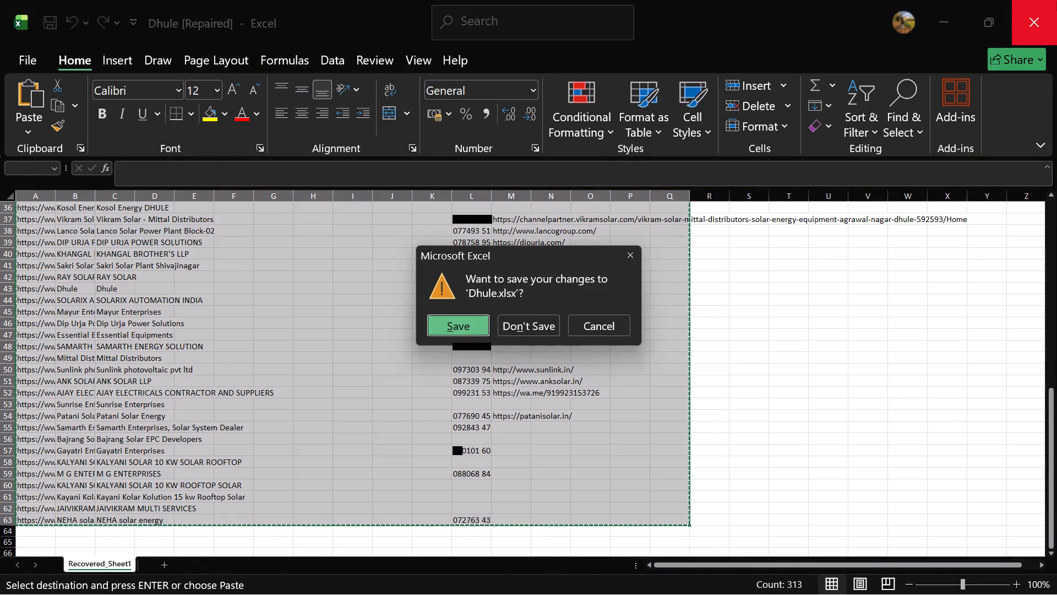
key("Return")
key("Return")
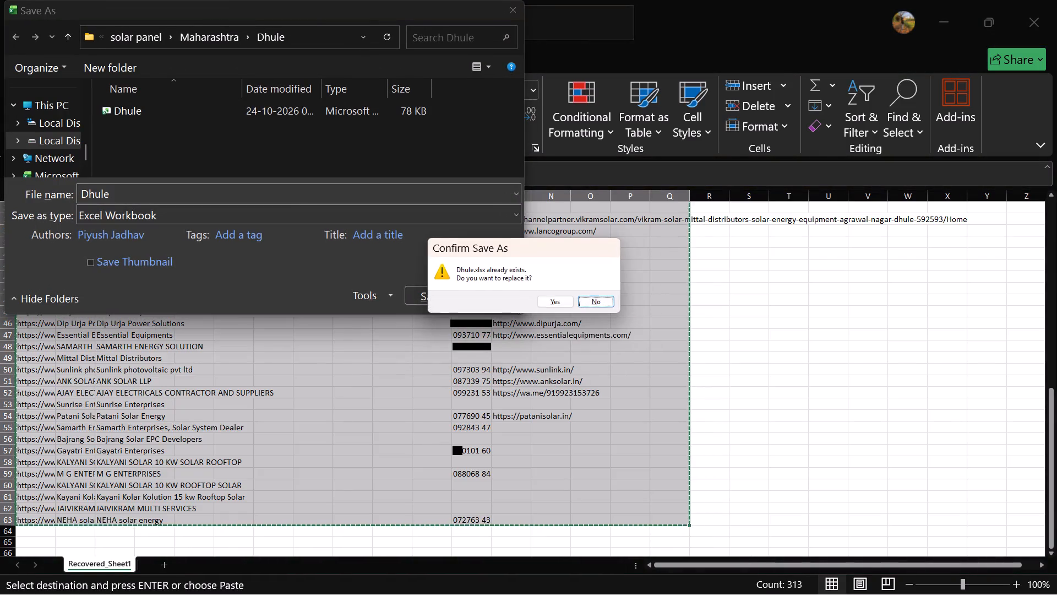
key("Left")
key("Return")
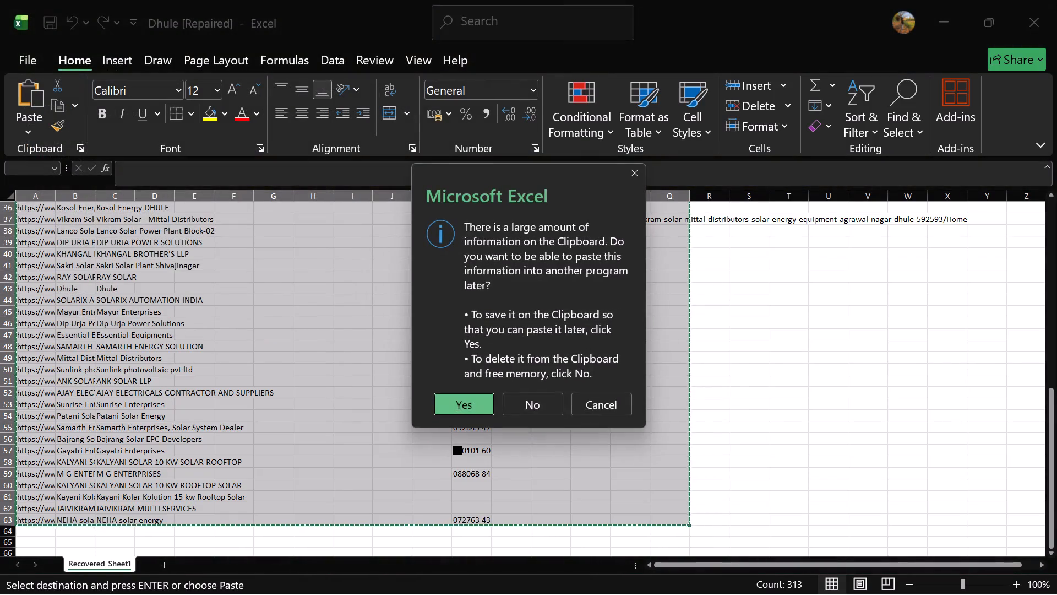
key("Return")
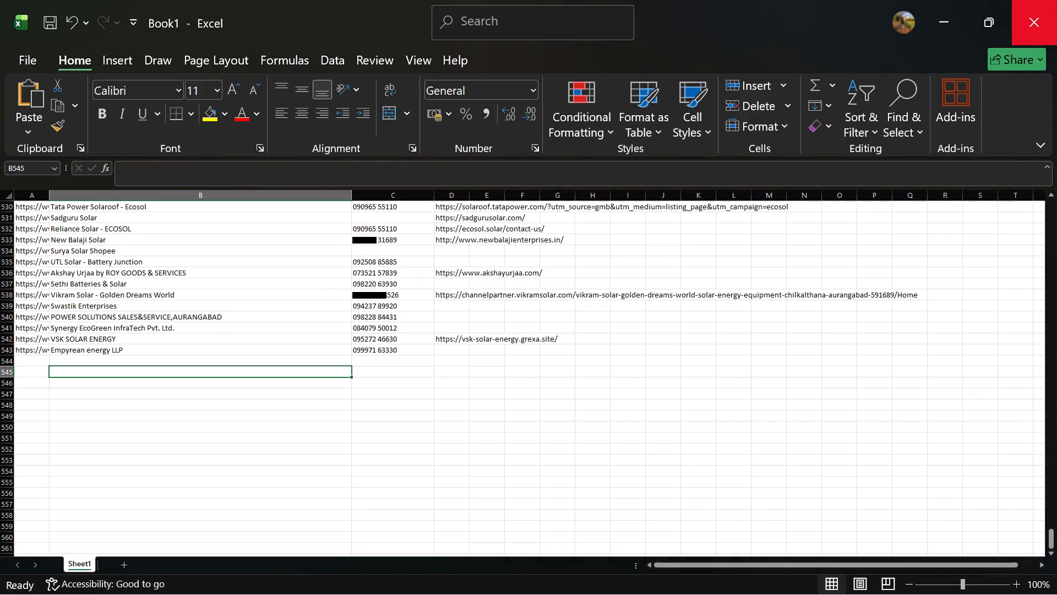
Enter the heading Dhule in cell B545 and format it bold at font size 20.
type("Dhule")
key("ctrl+a")
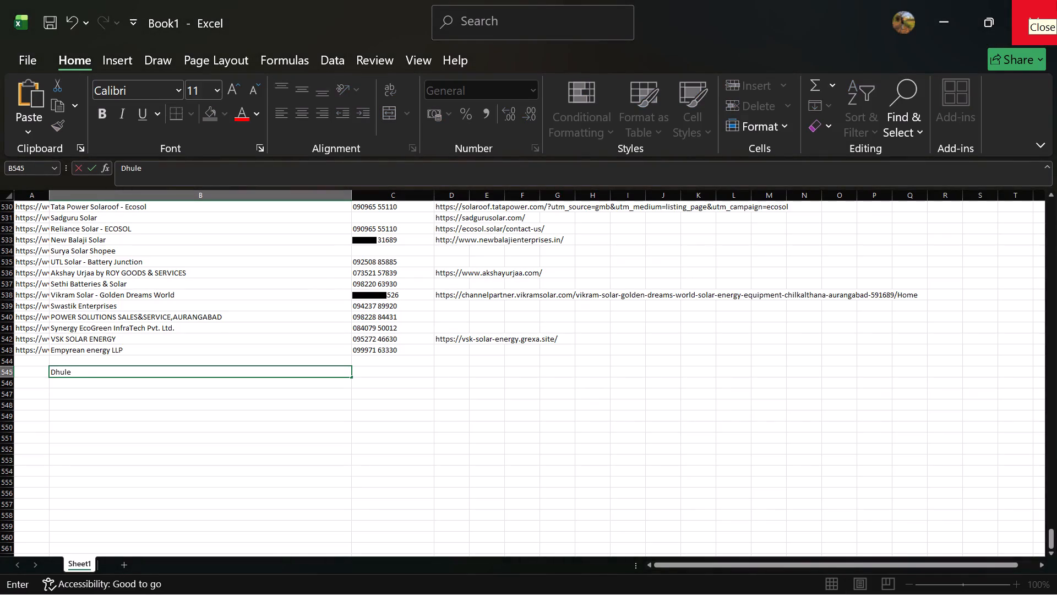
left_click(222, 91)
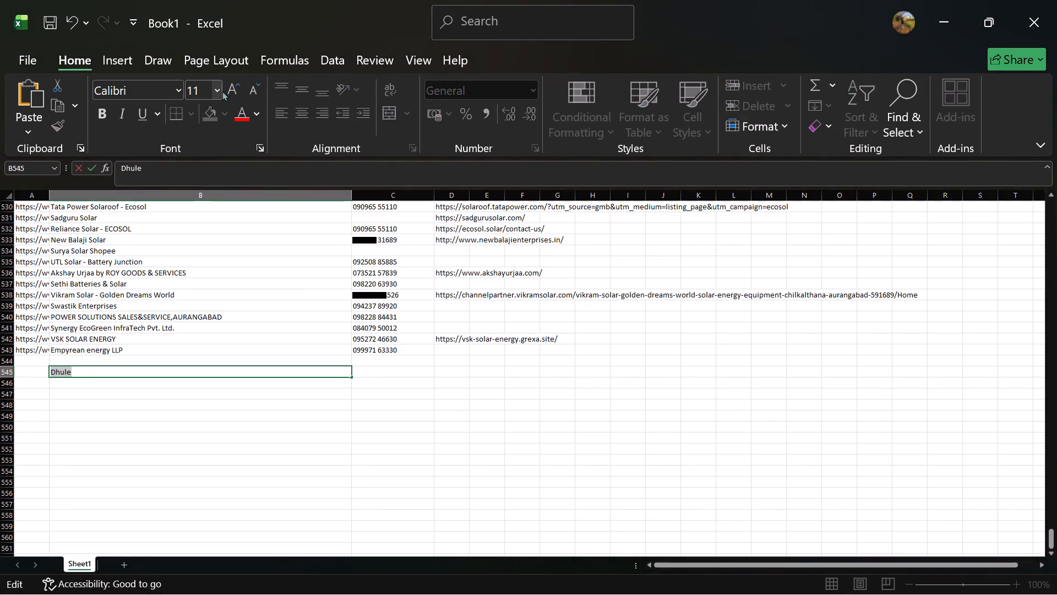
left_click(213, 89)
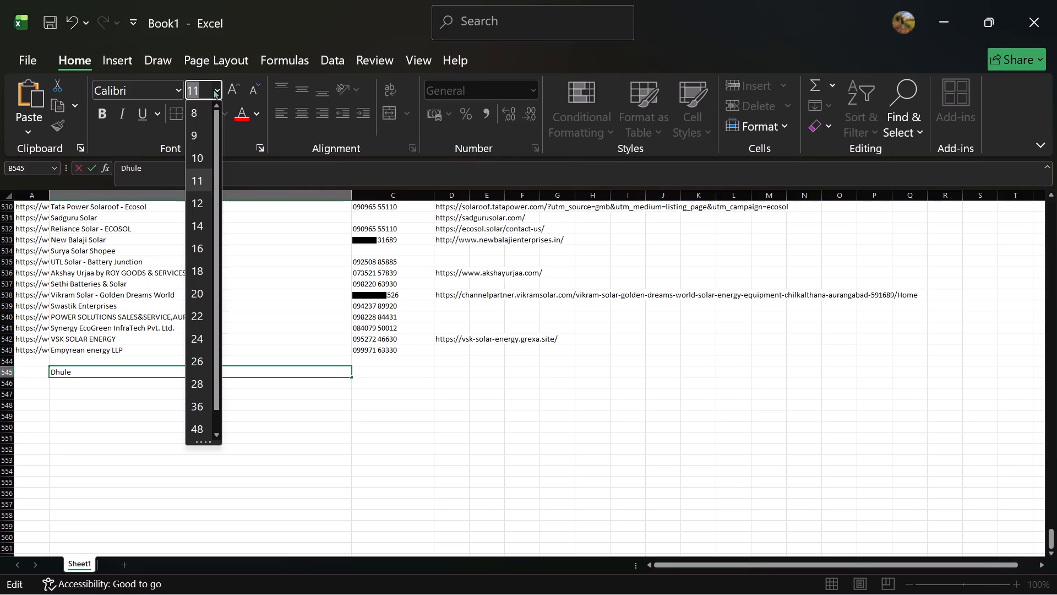
left_click(201, 292)
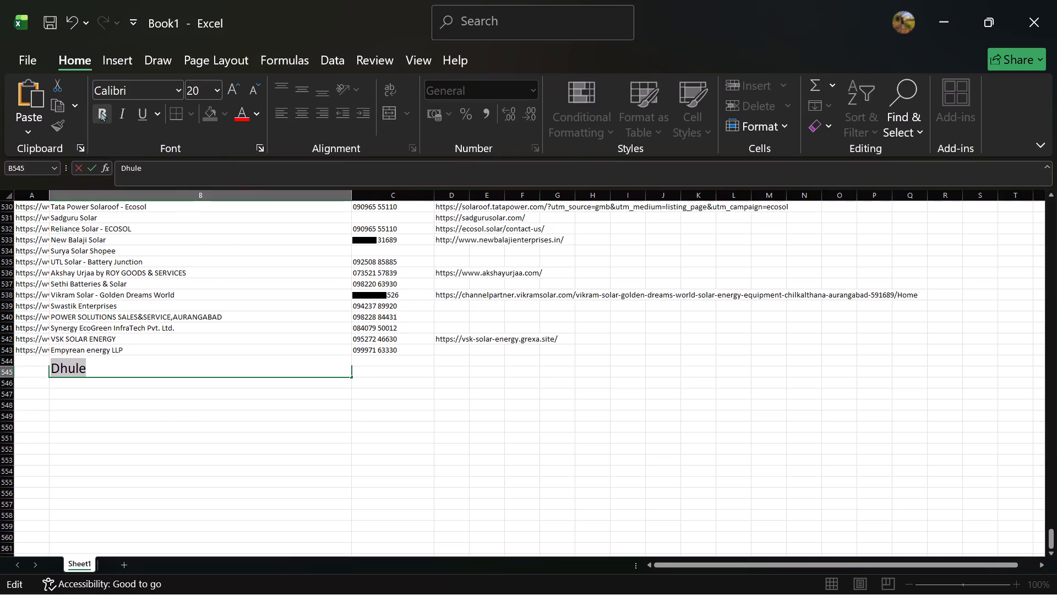
left_click(102, 112)
left_click(45, 365)
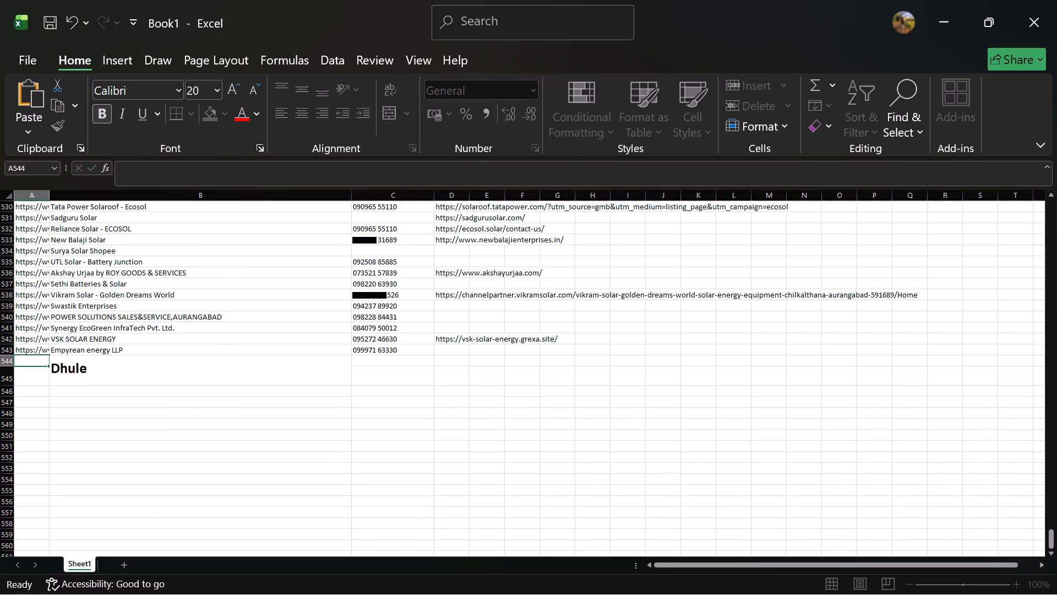
Paste the copied Dhule data below the heading, starting at cell A547.
left_click(37, 403)
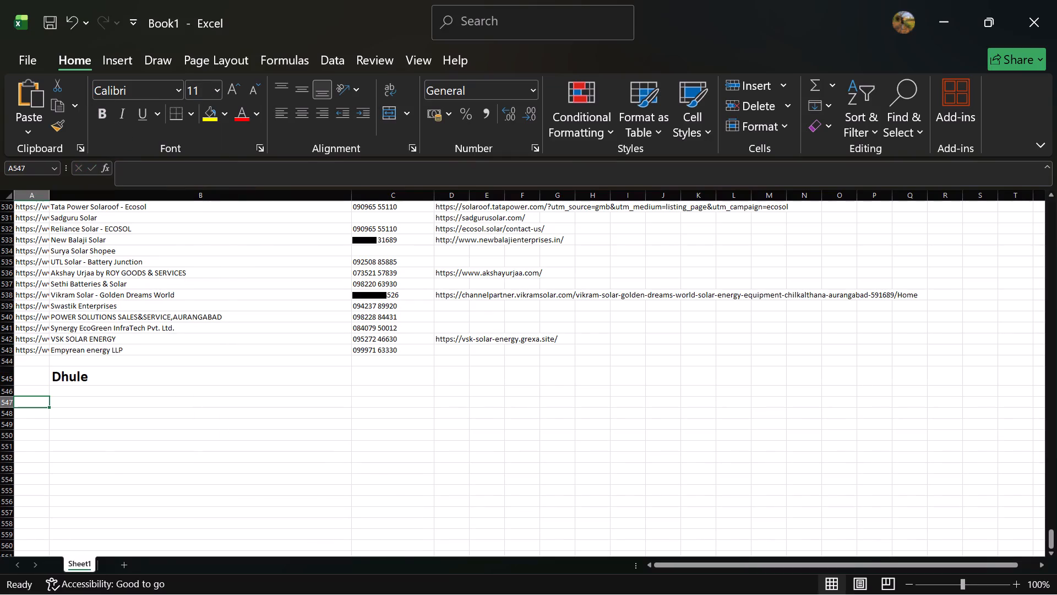
key("ctrl+v")
Move the Dhule phone numbers from column L to column C starting at C548, replacing the duplicate business names.
scroll(642, 379, "down", 1)
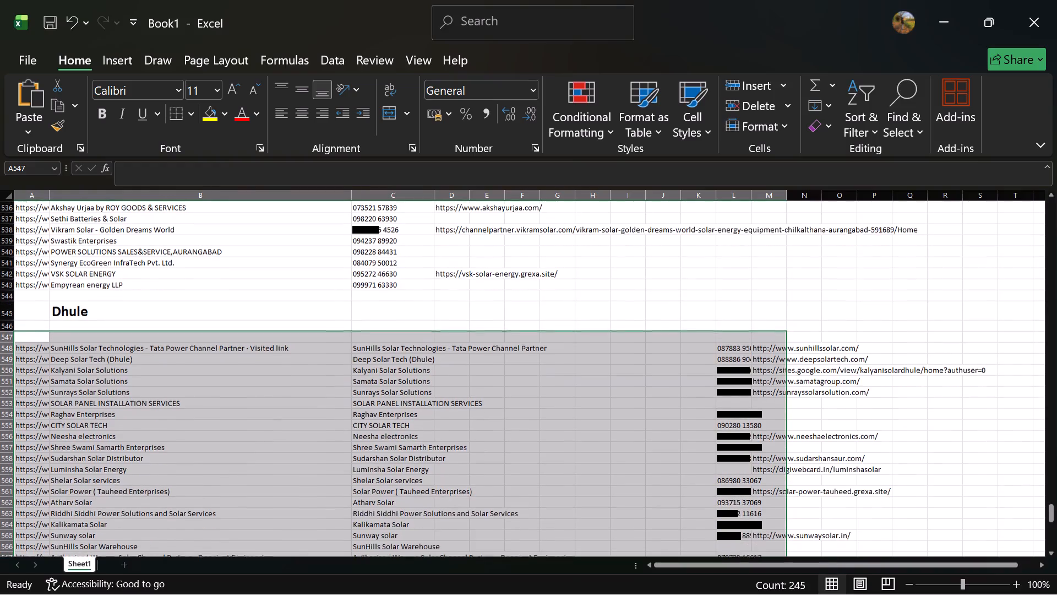
scroll(642, 379, "down", 1)
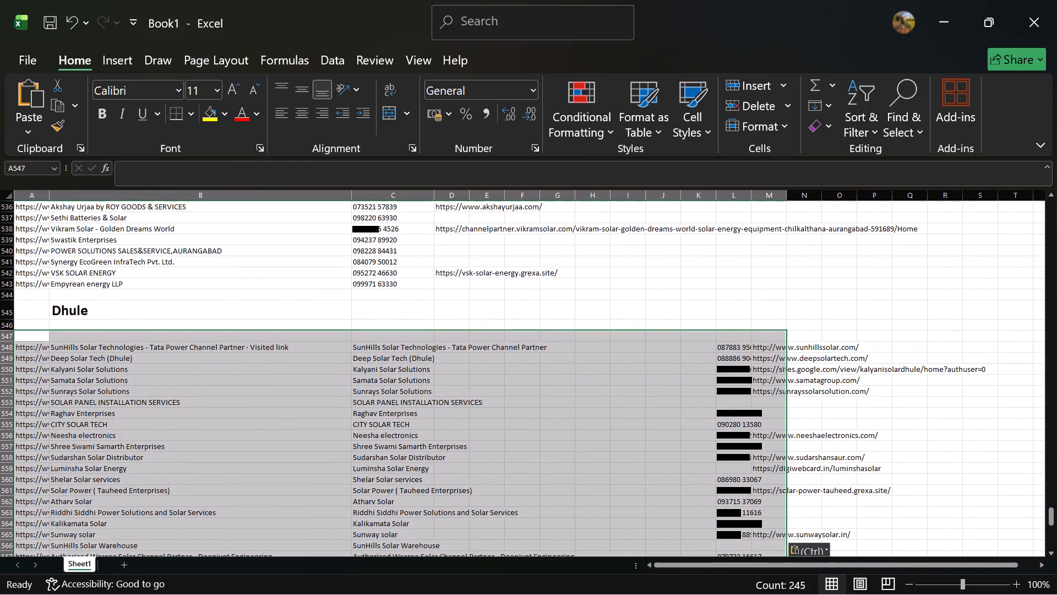
left_click_drag(728, 349, 745, 594)
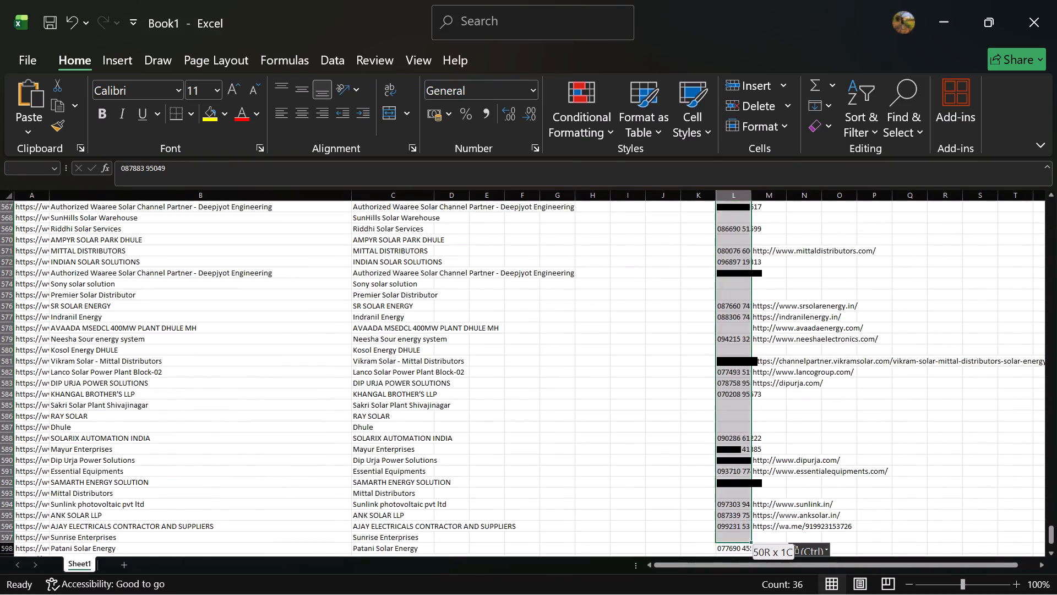
left_click_drag(745, 594, 744, 594)
scroll(785, 420, "up", 5)
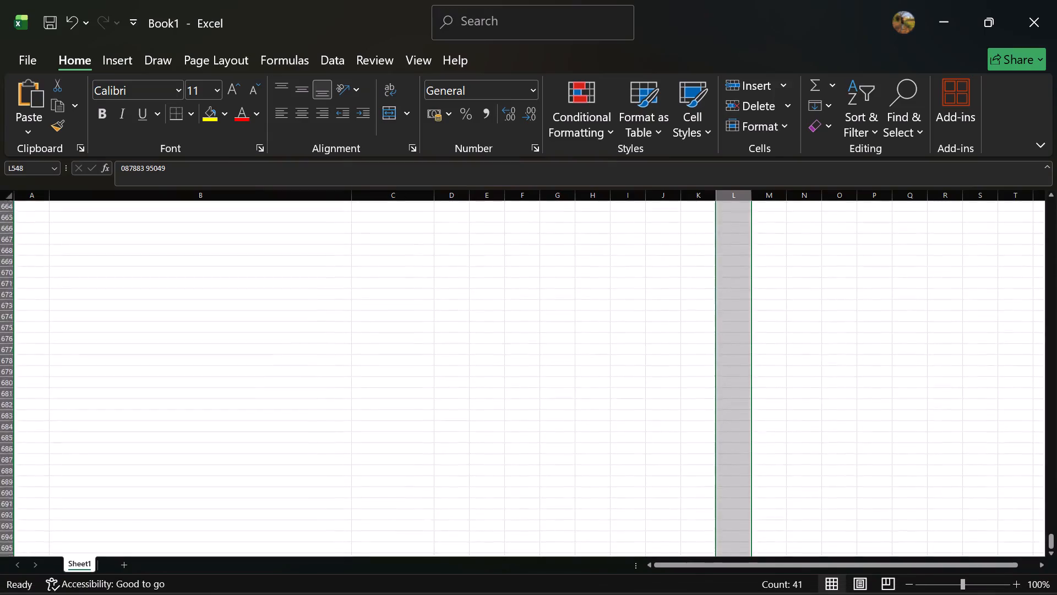
scroll(785, 420, "up", 2)
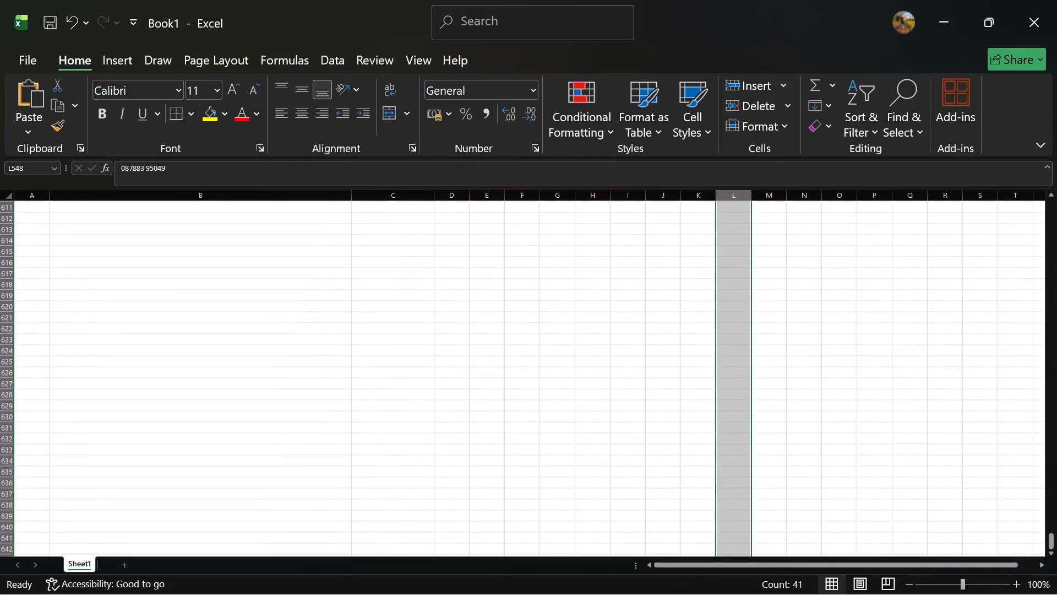
scroll(785, 420, "up", 7)
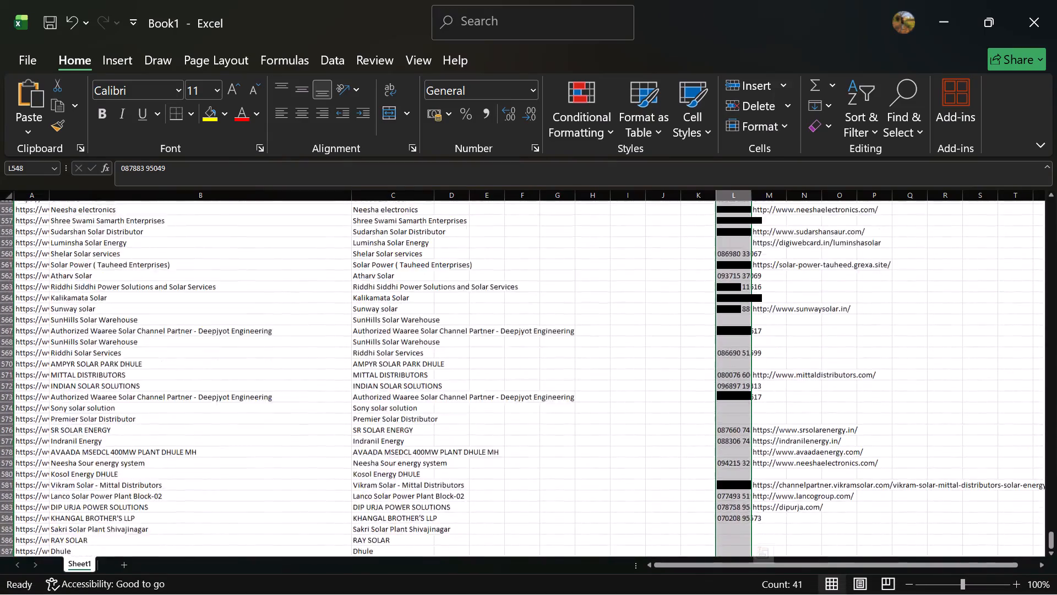
scroll(785, 420, "up", 1)
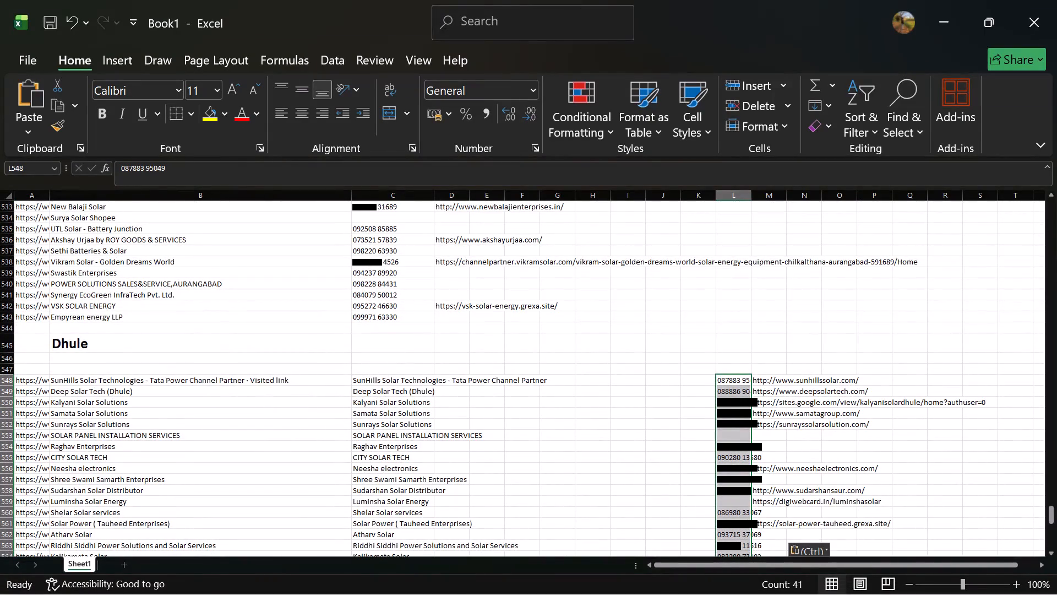
left_click_drag(733, 375, 492, 383)
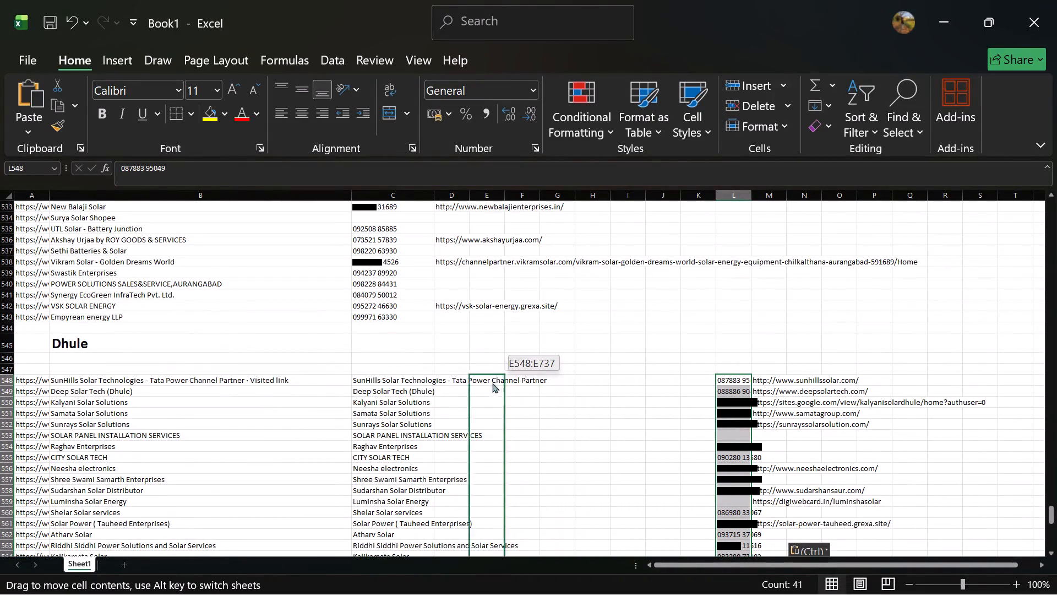
left_click_drag(492, 383, 425, 382)
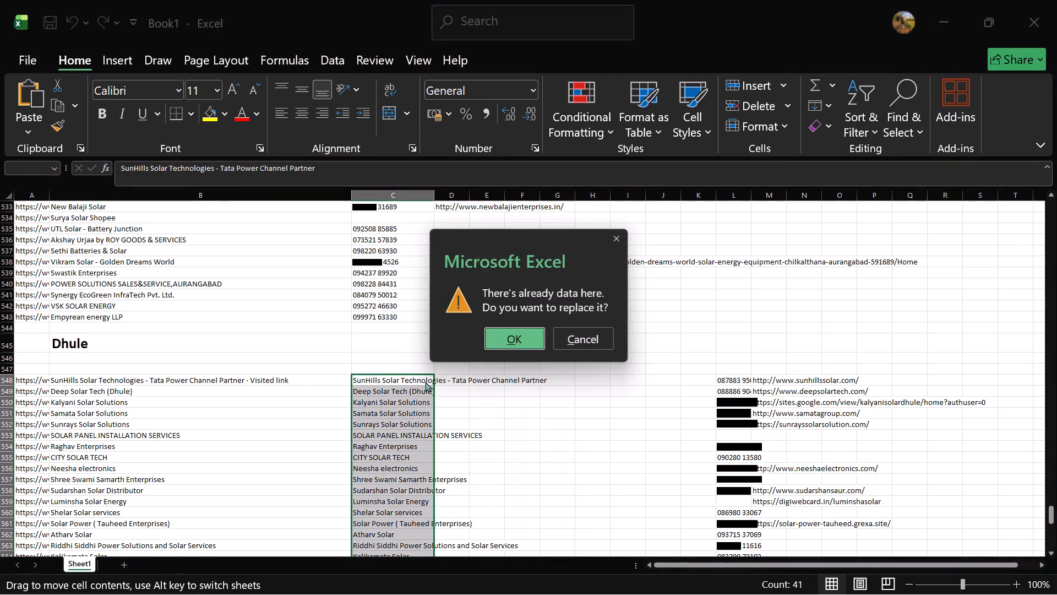
key("Return")
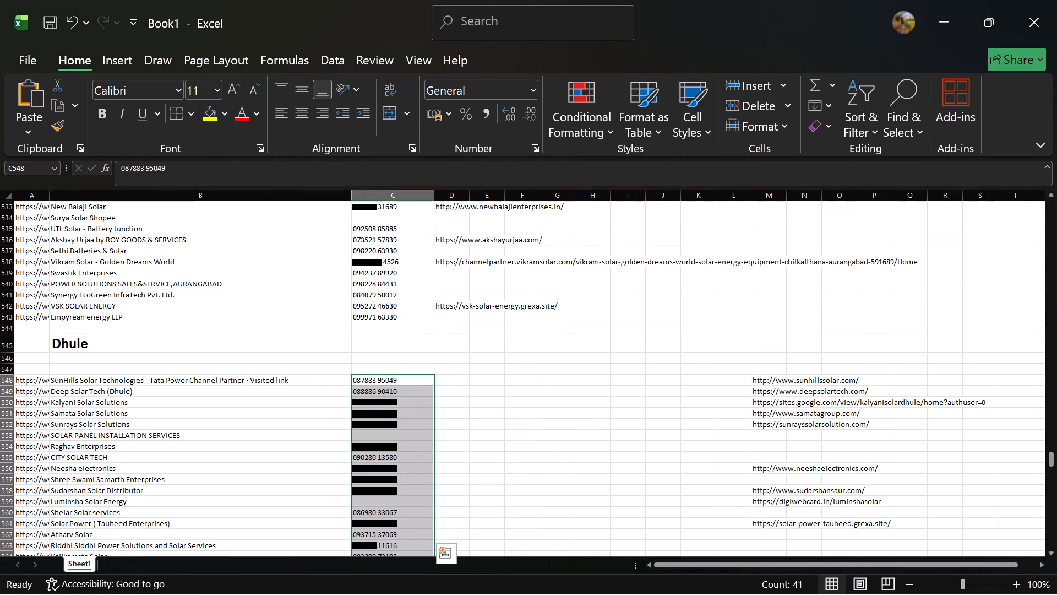
Move the Dhule website links from column M to column D, starting at D548 so they align with their businesses.
left_click_drag(760, 380, 898, 594)
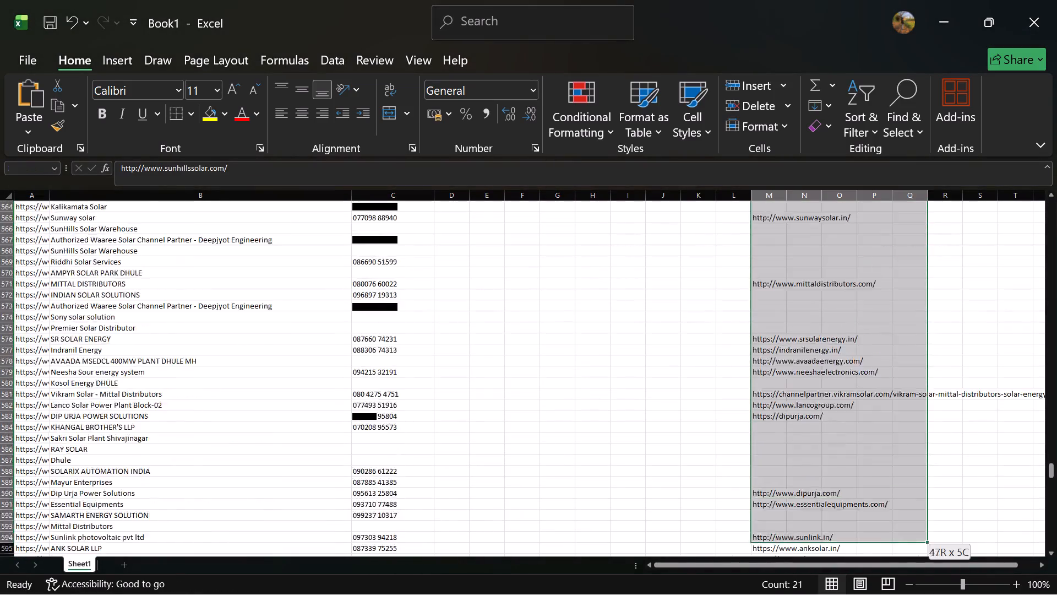
left_click_drag(898, 594, 906, 163)
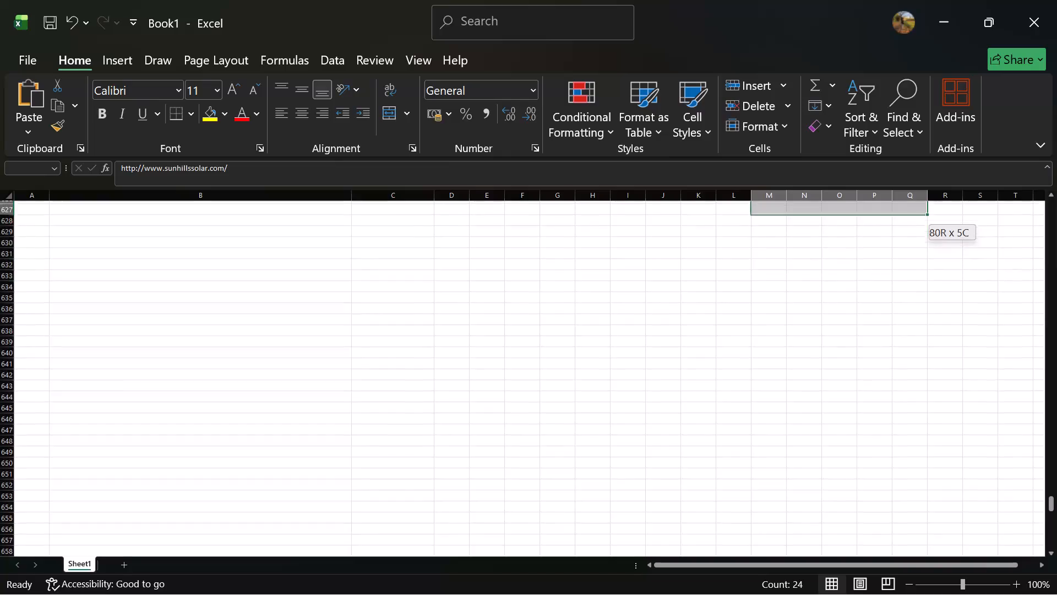
left_click_drag(906, 163, 920, 249)
scroll(767, 291, "up", 1)
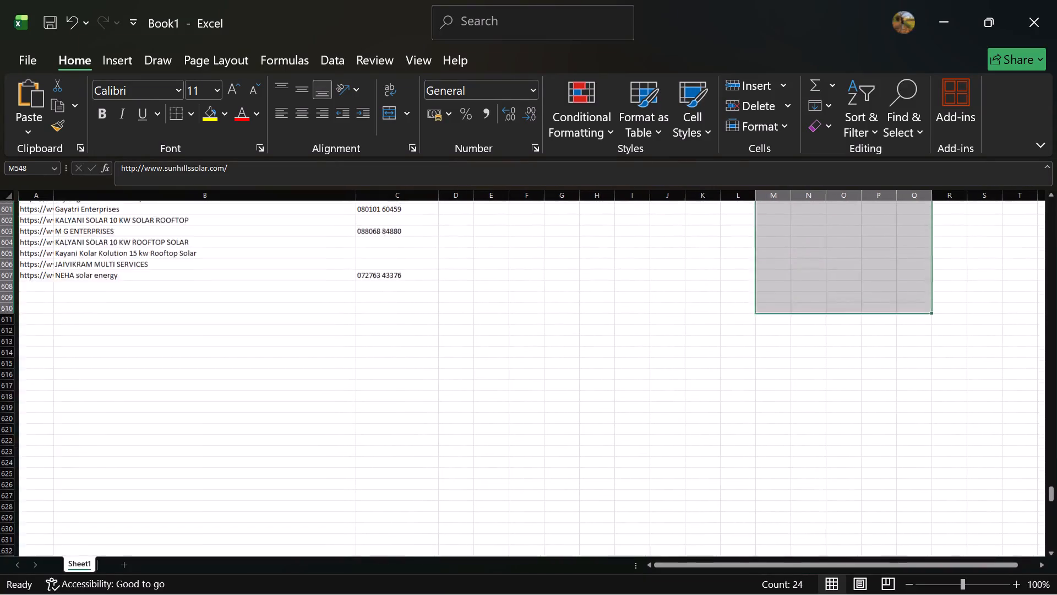
scroll(767, 291, "up", 5)
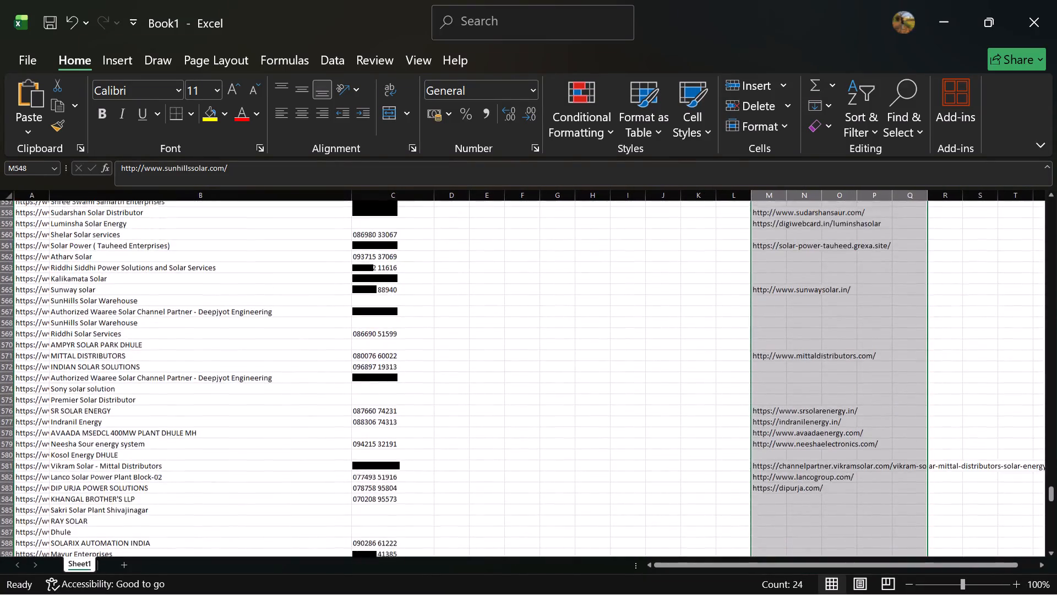
scroll(767, 291, "up", 3)
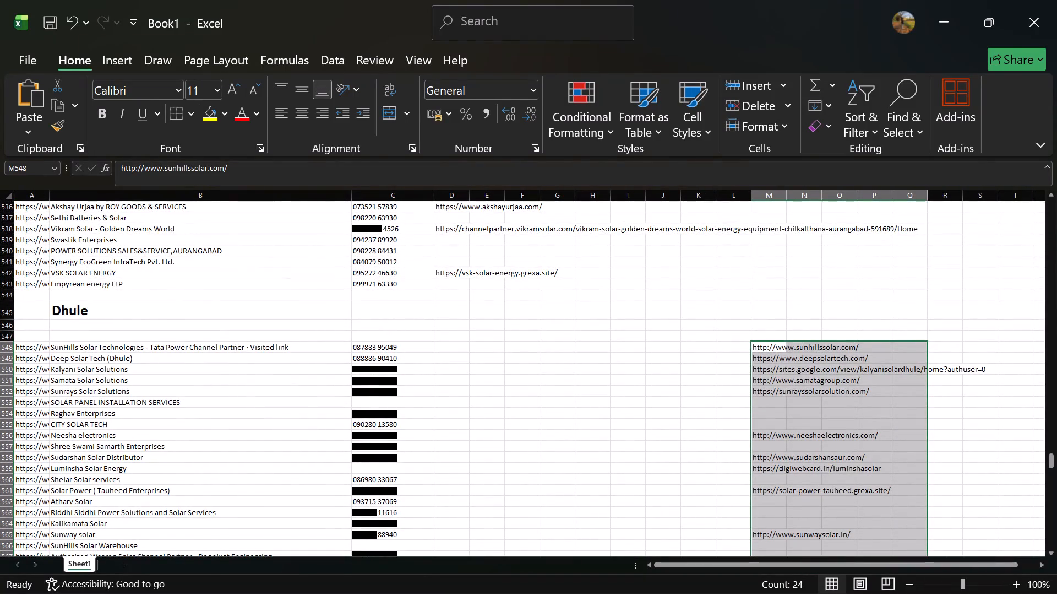
left_click_drag(778, 340, 491, 354)
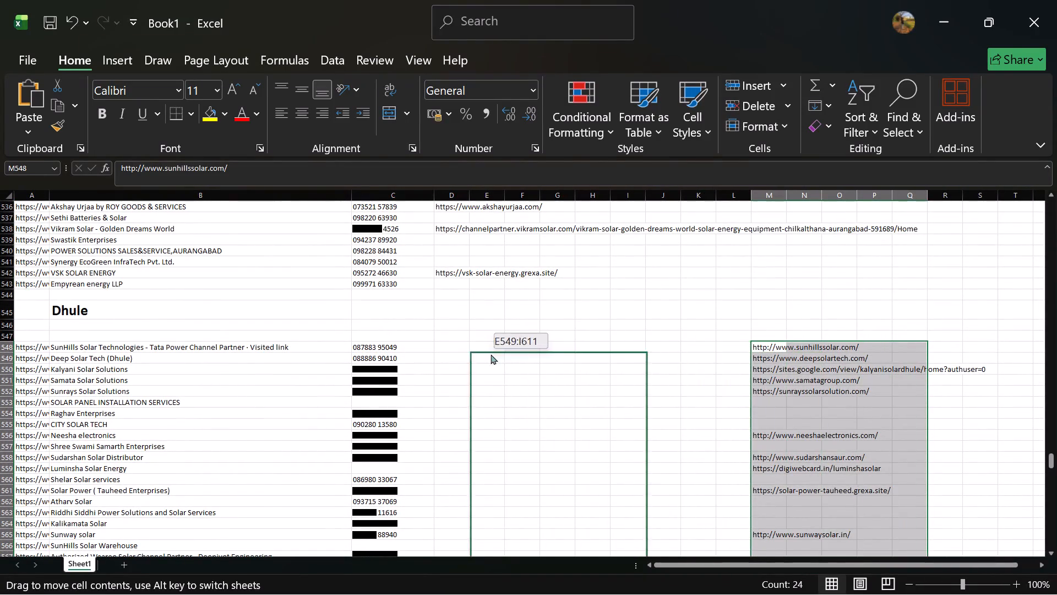
left_click_drag(491, 354, 467, 354)
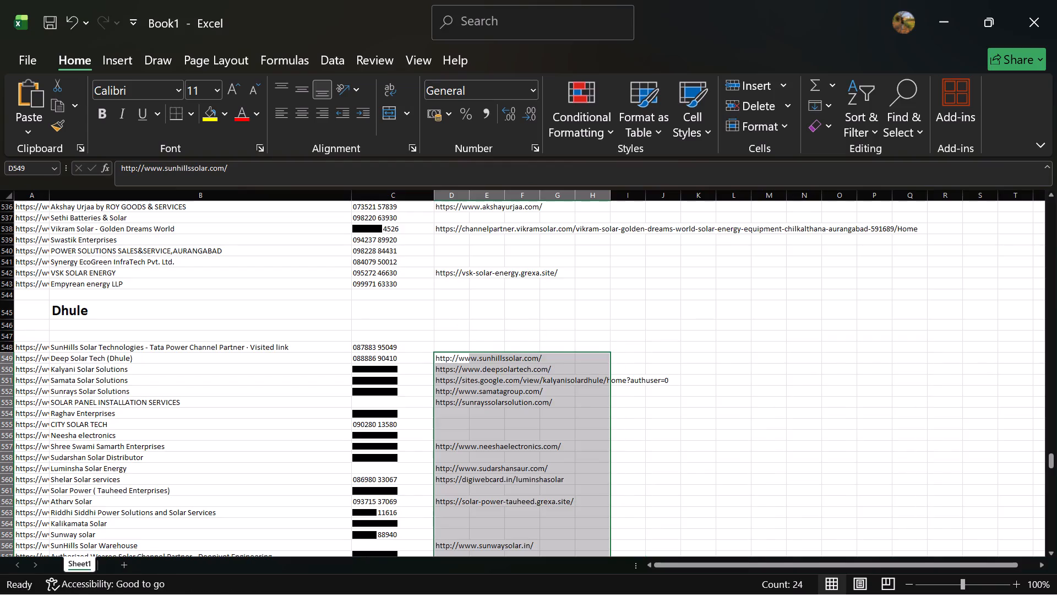
left_click_drag(471, 353, 471, 348)
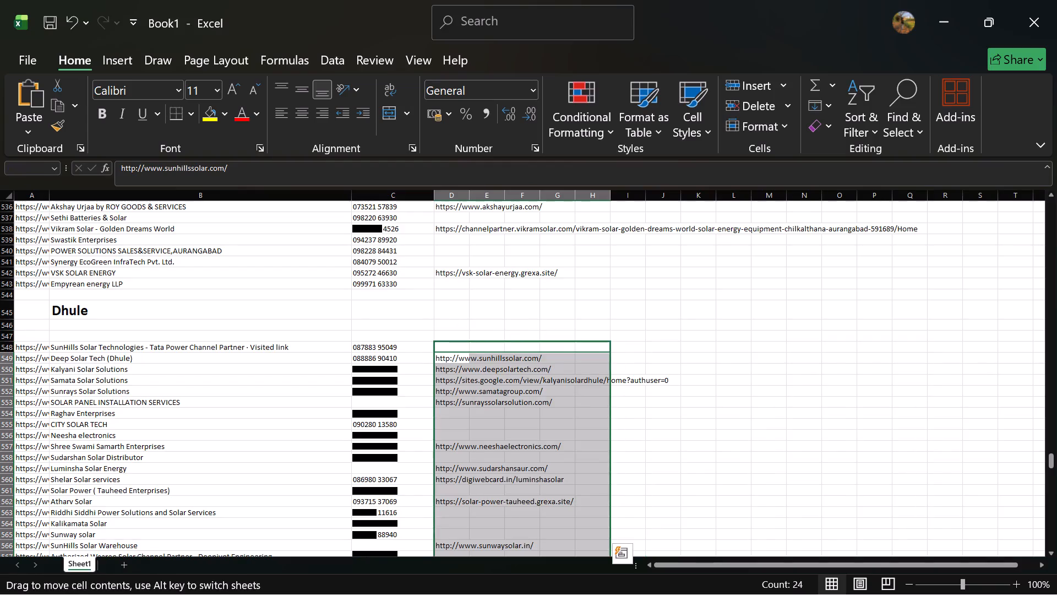
left_click(679, 313)
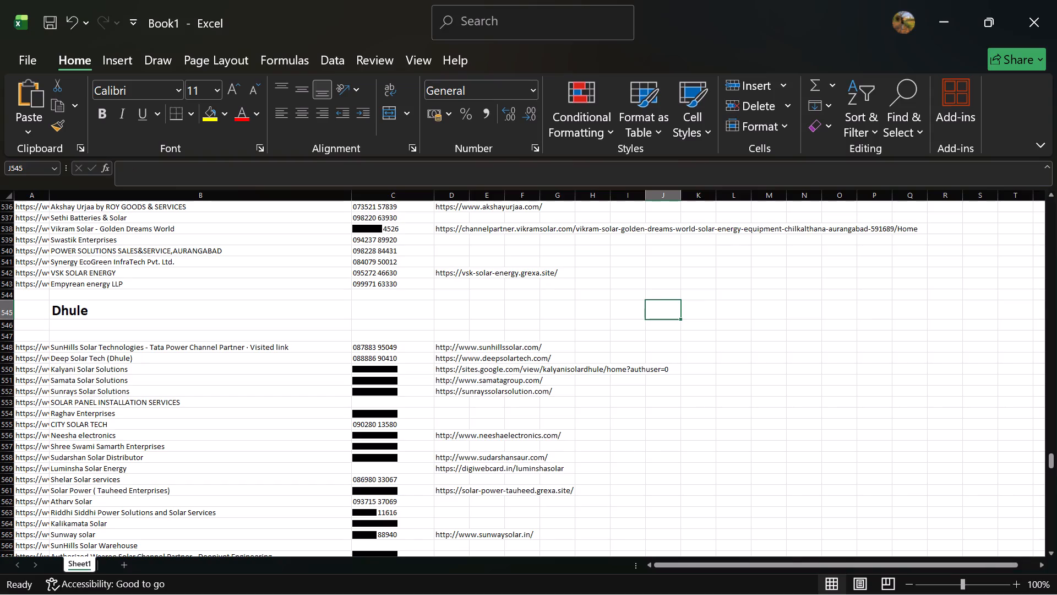
Switch to File Explorer at the Dhule folder.
scroll(679, 313, "down", 3)
key("alt+Tab")
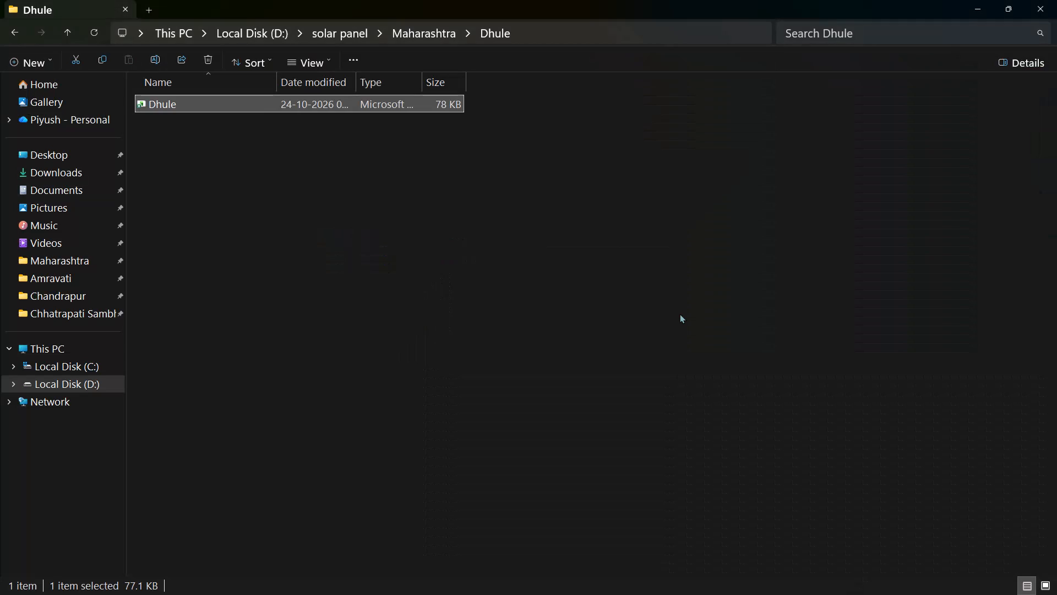
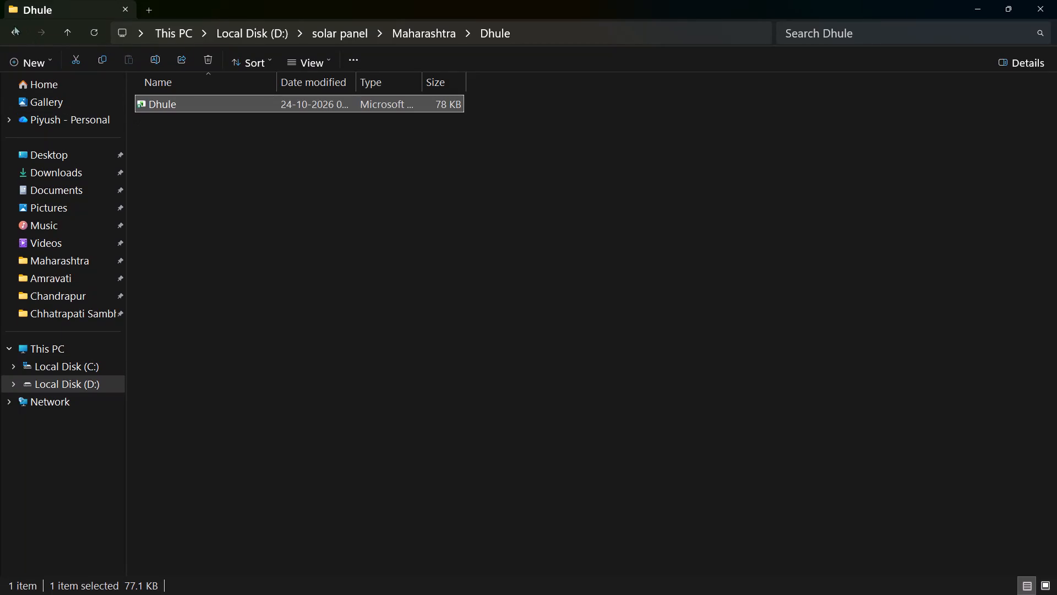
Open the Gondia workbook from the Maharashtra folder, recovering its content and enabling editing.
left_click(16, 31)
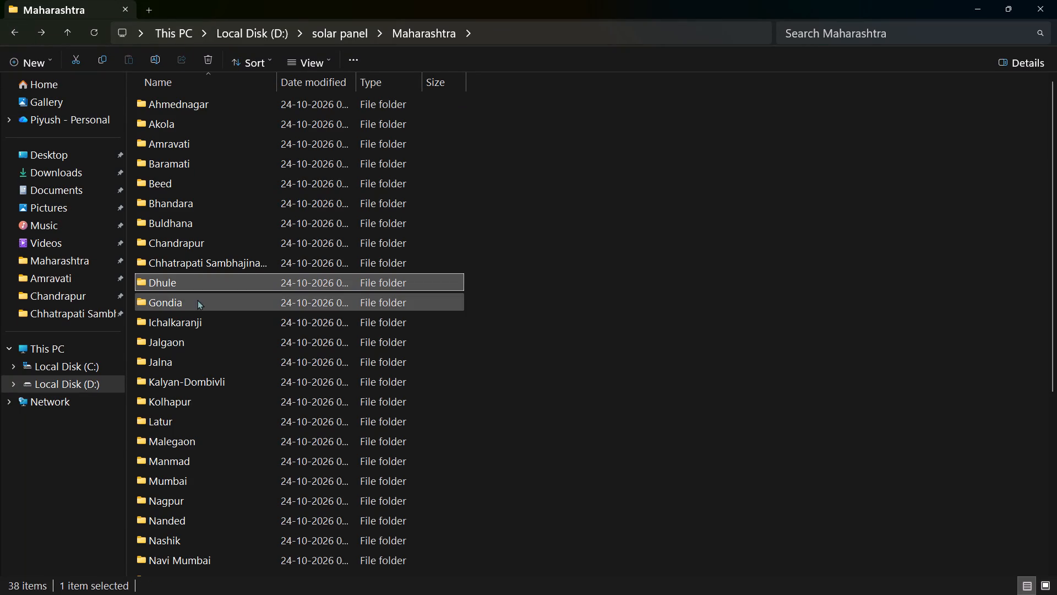
double_click(198, 301)
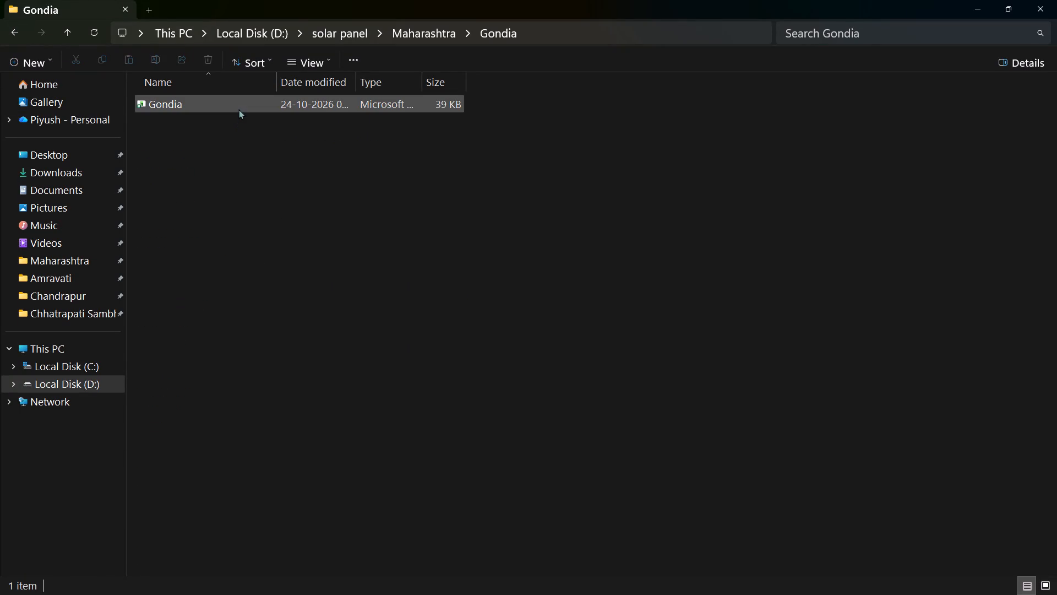
double_click(238, 109)
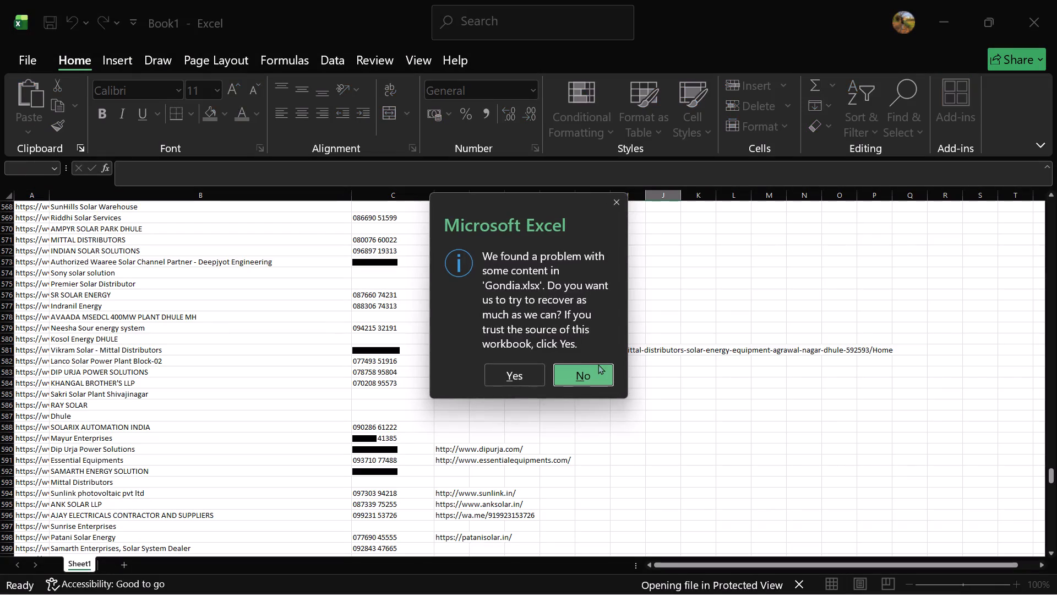
left_click(517, 379)
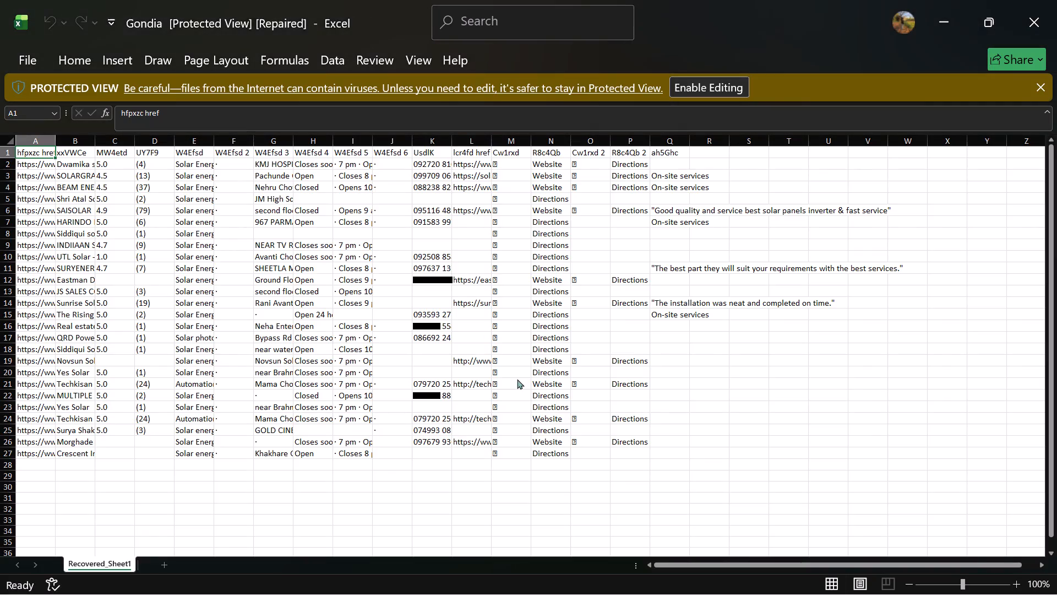
left_click(711, 77)
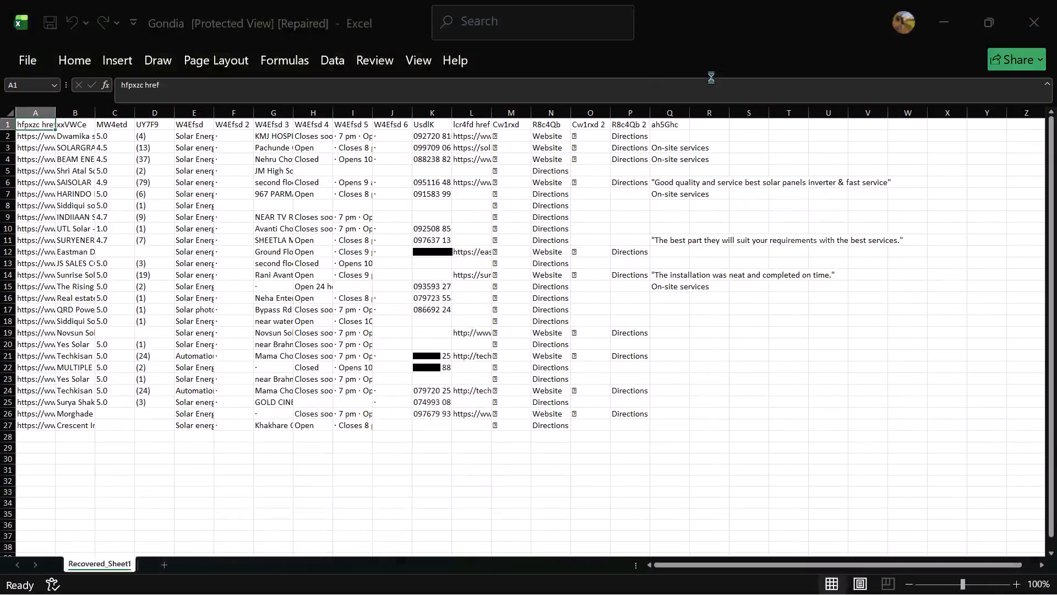
key("Return")
Clear the unneeded Gondia data: columns M to U, the header row and C2:J27, keeping links, names, phones and websites.
left_click_drag(510, 208, 840, 514)
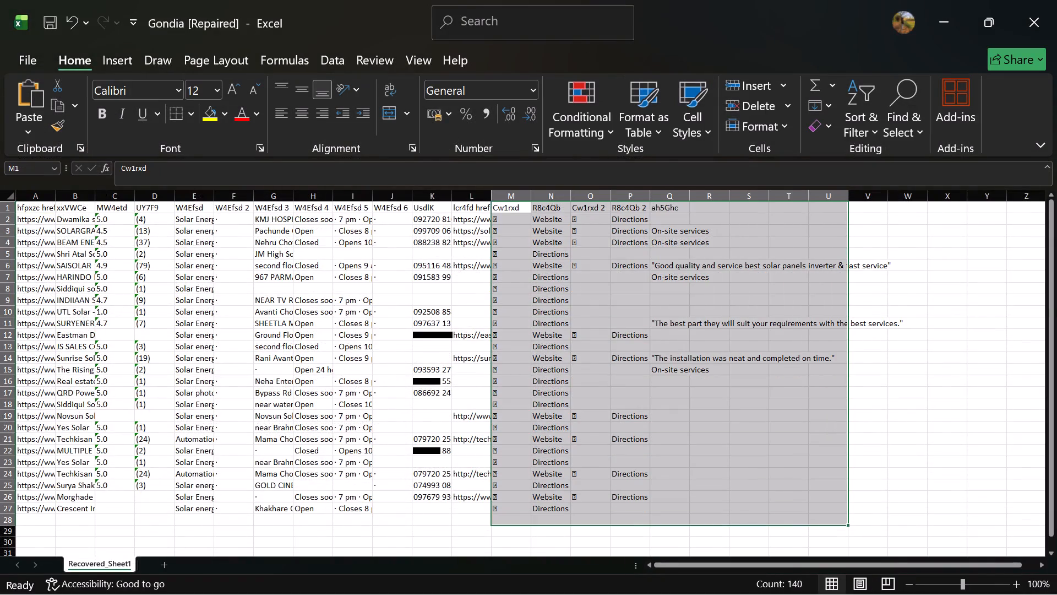
key("Delete")
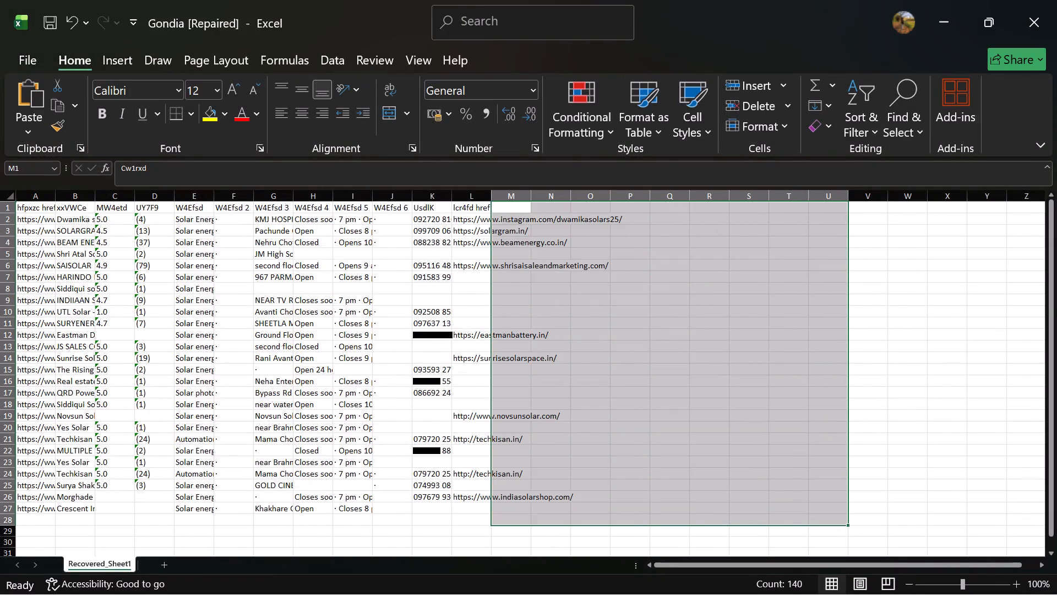
left_click_drag(33, 207, 650, 194)
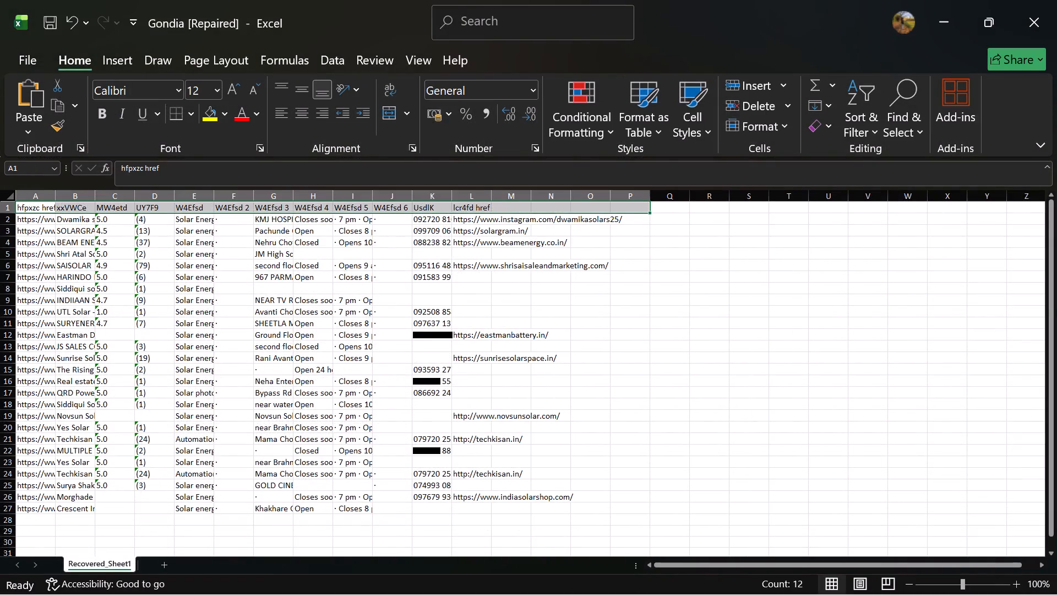
key("Delete")
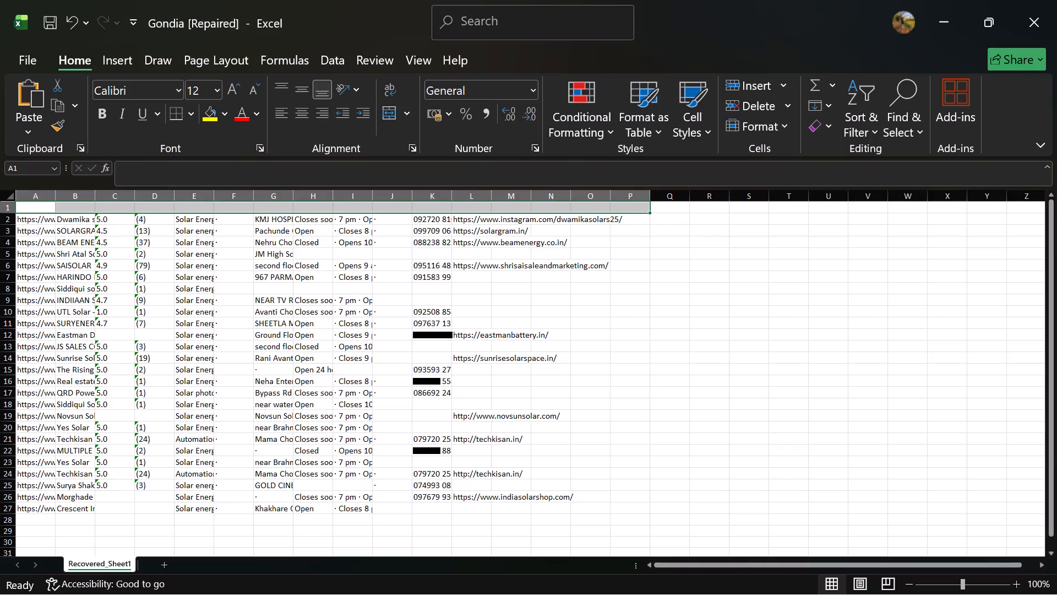
left_click_drag(115, 220, 403, 518)
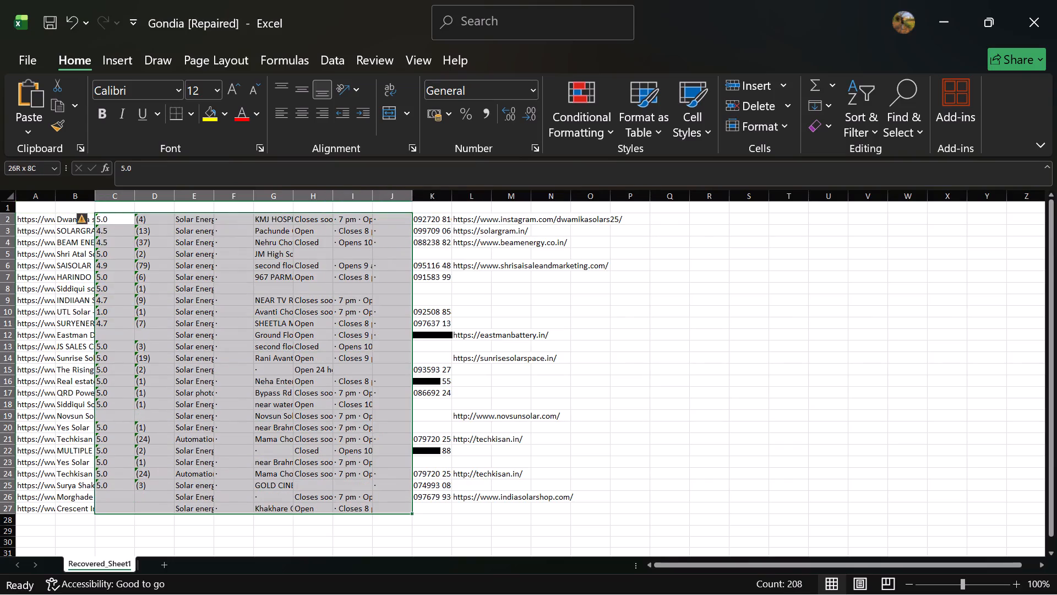
key("Delete")
left_click(633, 350)
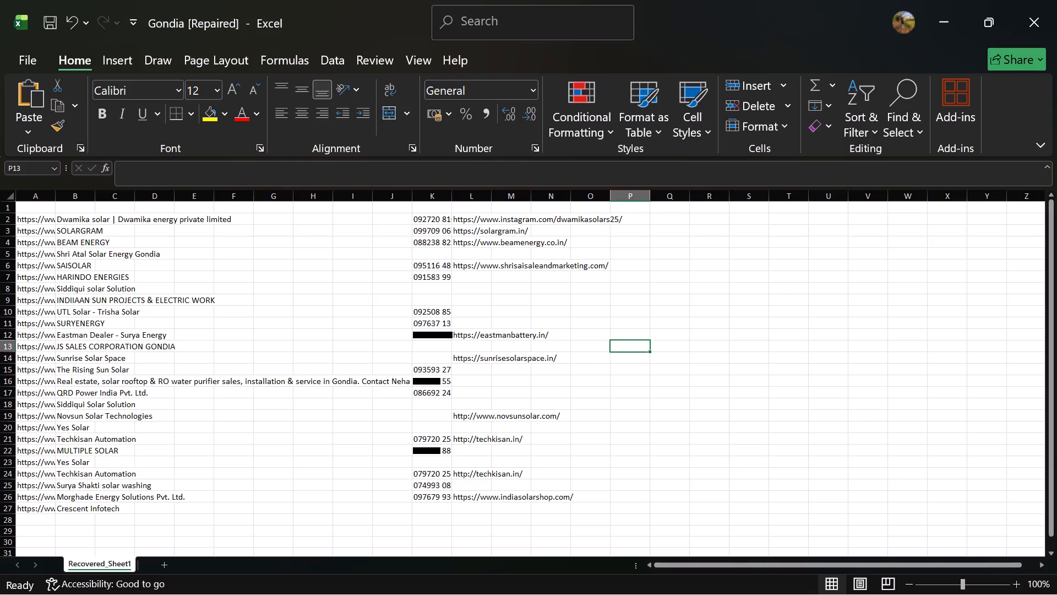
Copy the cleaned Gondia data in range A1:O26.
key("ctrl+a")
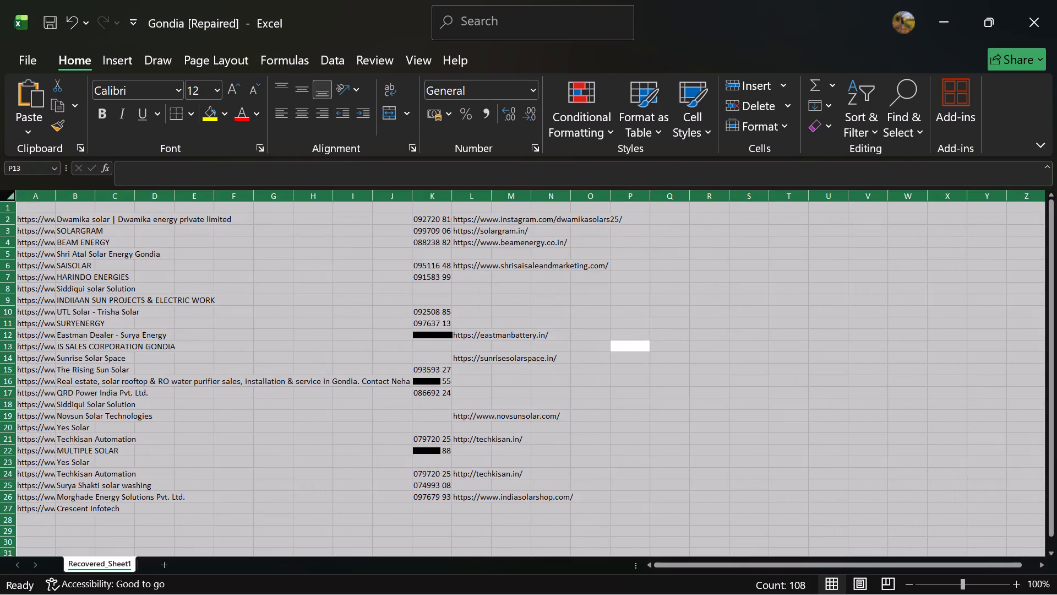
key("ctrl+c")
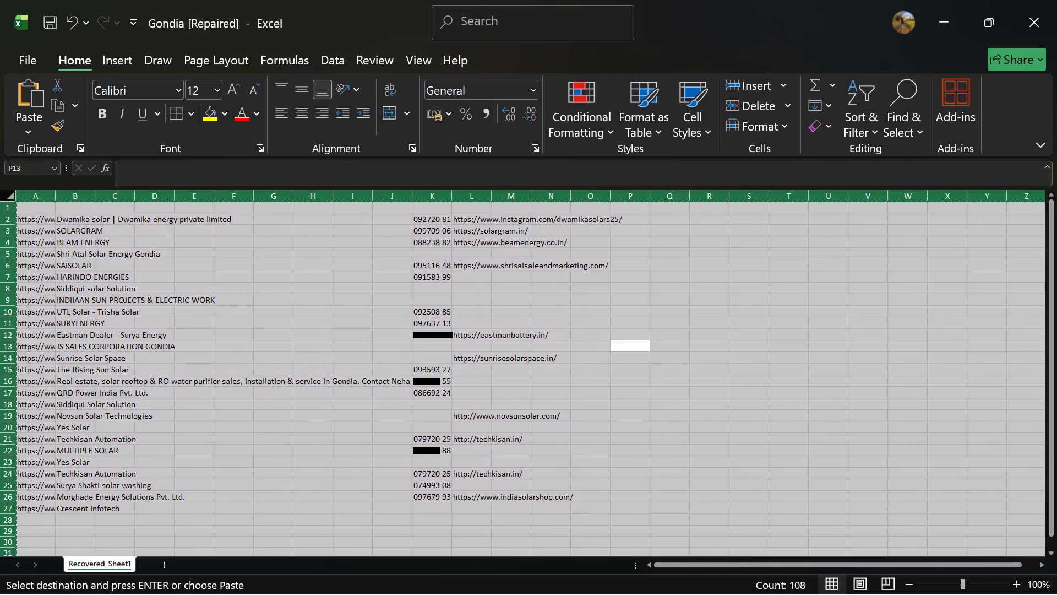
left_click(602, 498)
left_click_drag(602, 498, 57, 436)
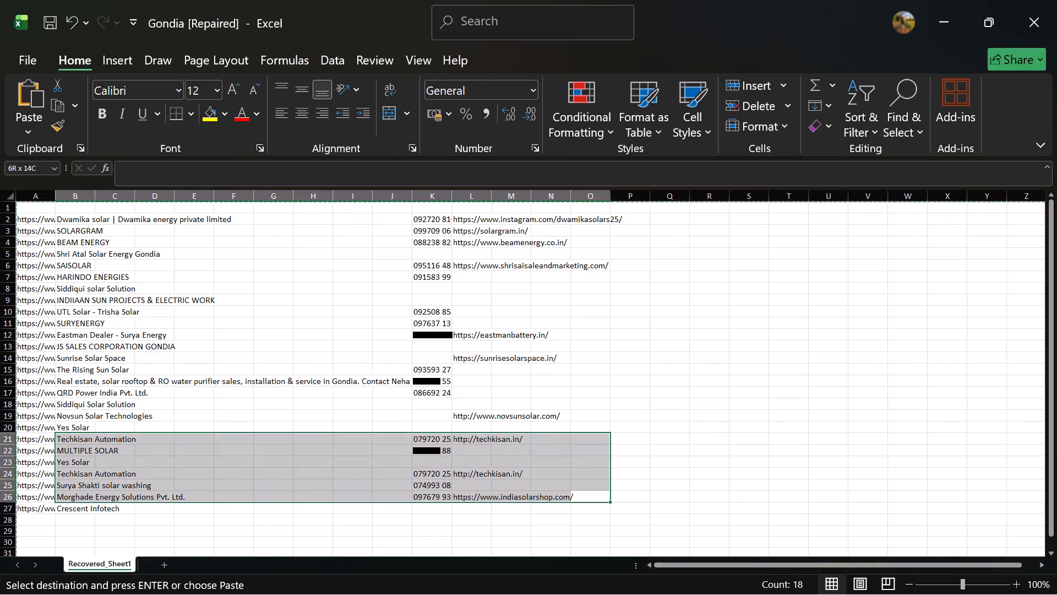
left_click_drag(57, 436, 30, 210)
key("ctrl+c")
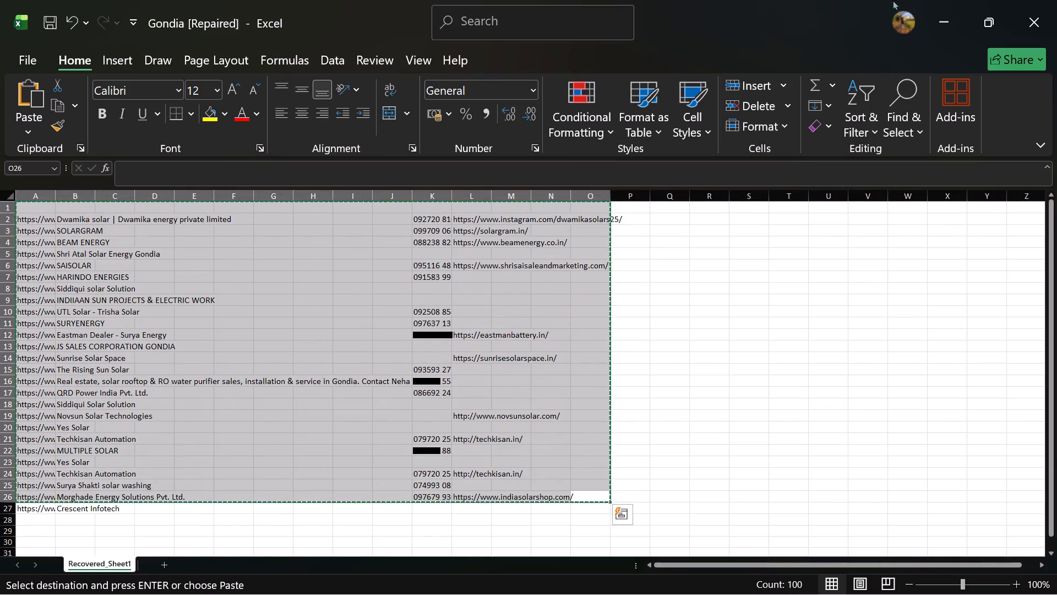
Close the Gondia workbook, saving it as an Excel workbook over the existing Gondia file.
left_click(1056, 0)
key("Return")
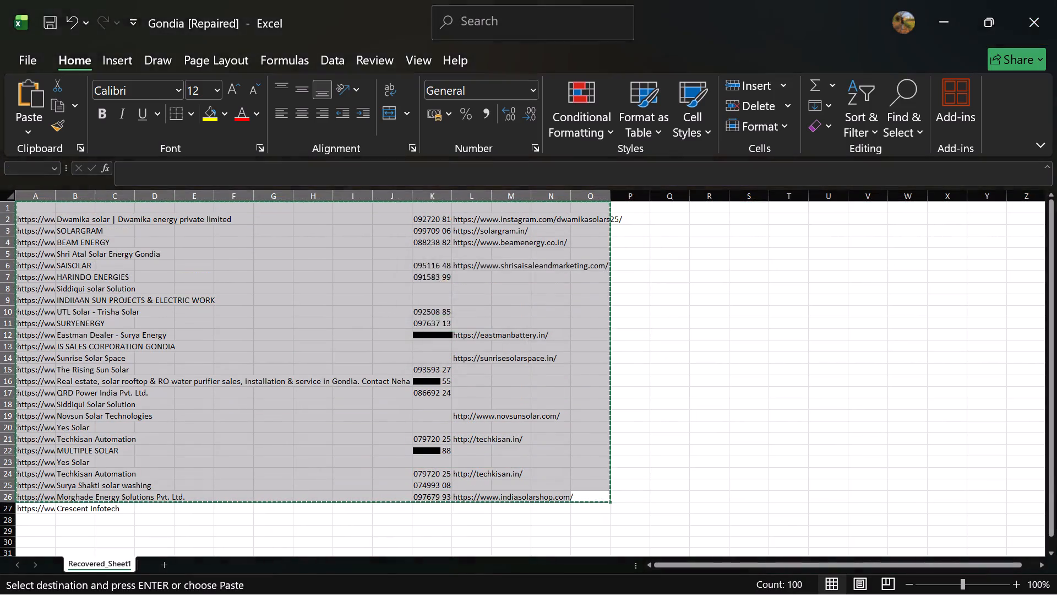
key("Return")
key("Left")
key("Return")
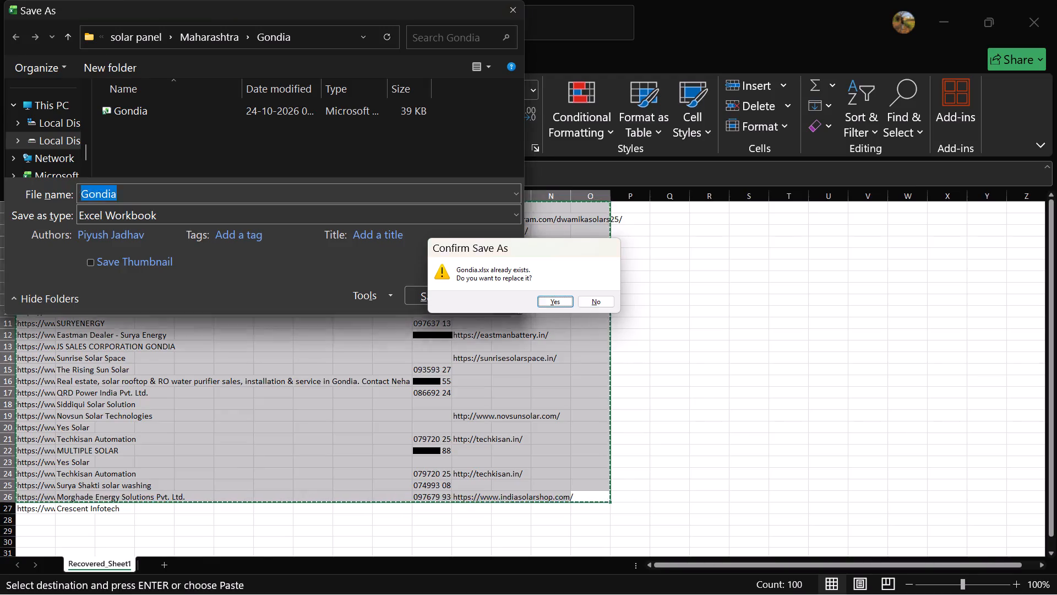
key("Return")
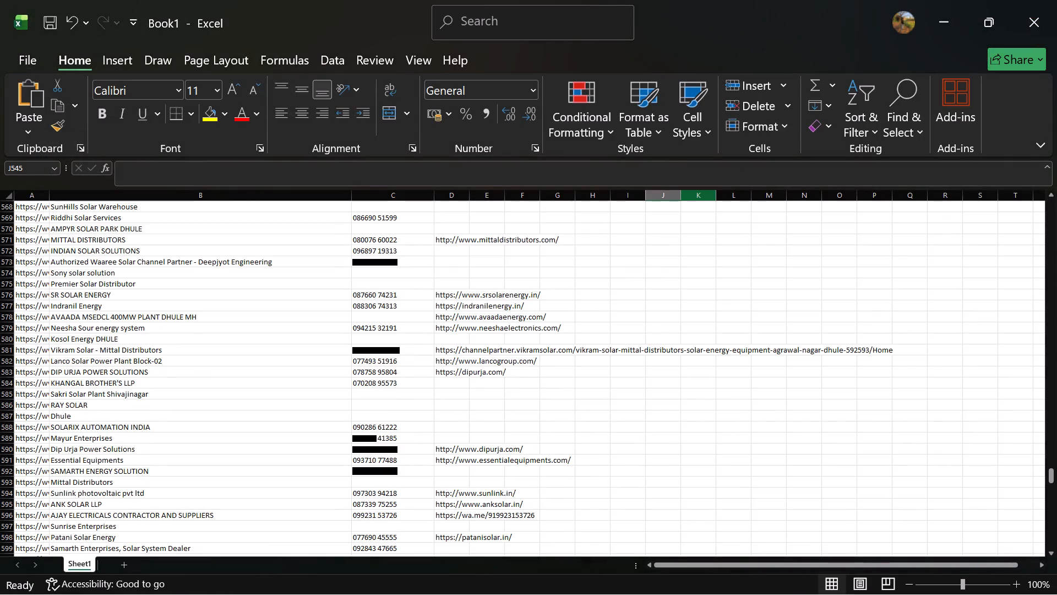
Add the heading "Gondia" in cell B609 of Book1, below the Dhule data, in bold at font size 20.
scroll(282, 424, "down", 4)
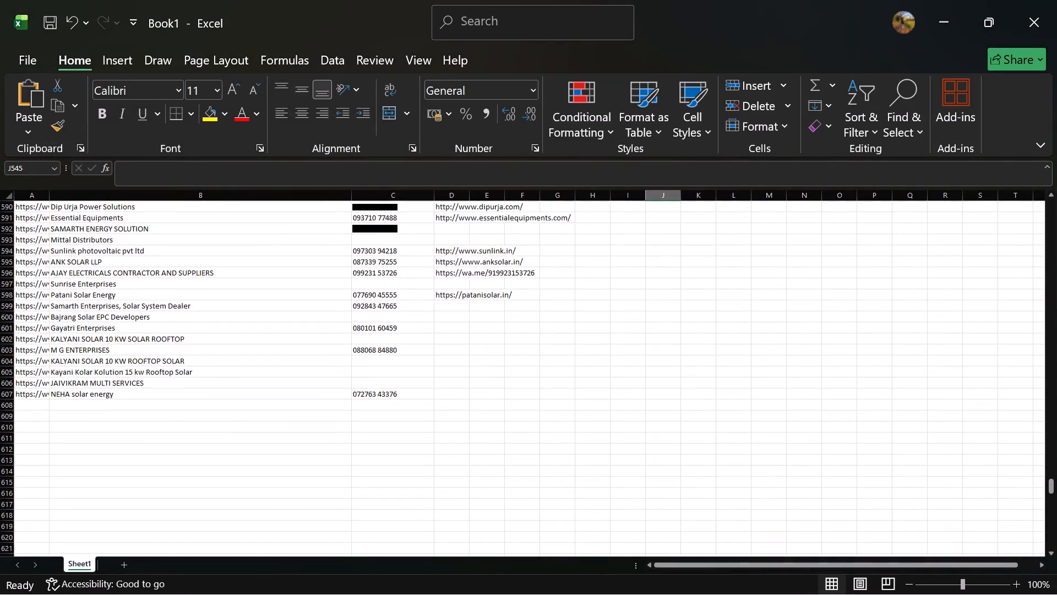
left_click(60, 415)
key("alt+Tab")
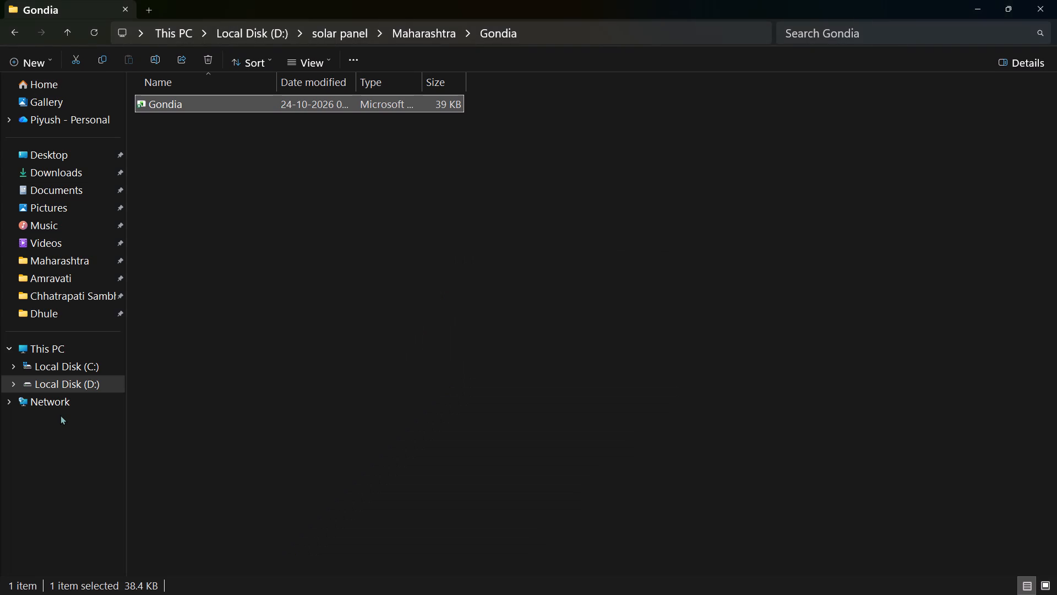
key("alt+Tab")
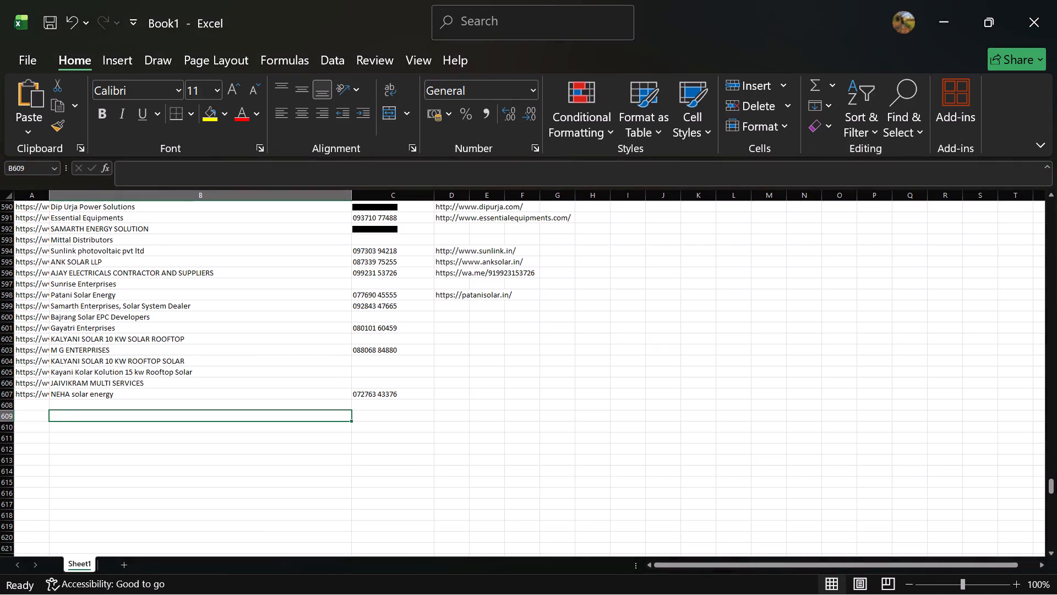
type("Gondia")
key("ctrl+a")
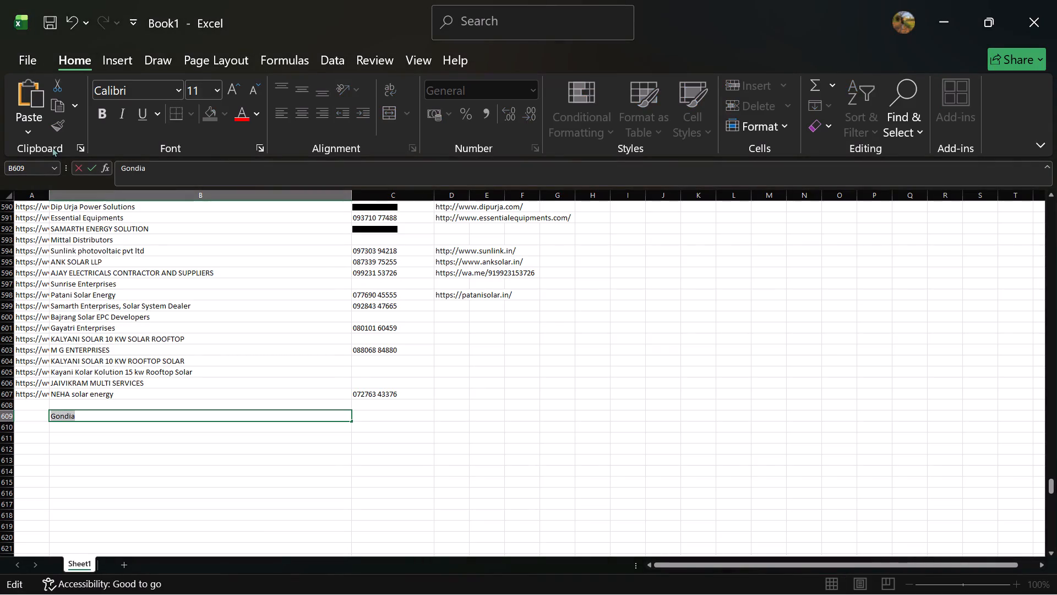
left_click(96, 115)
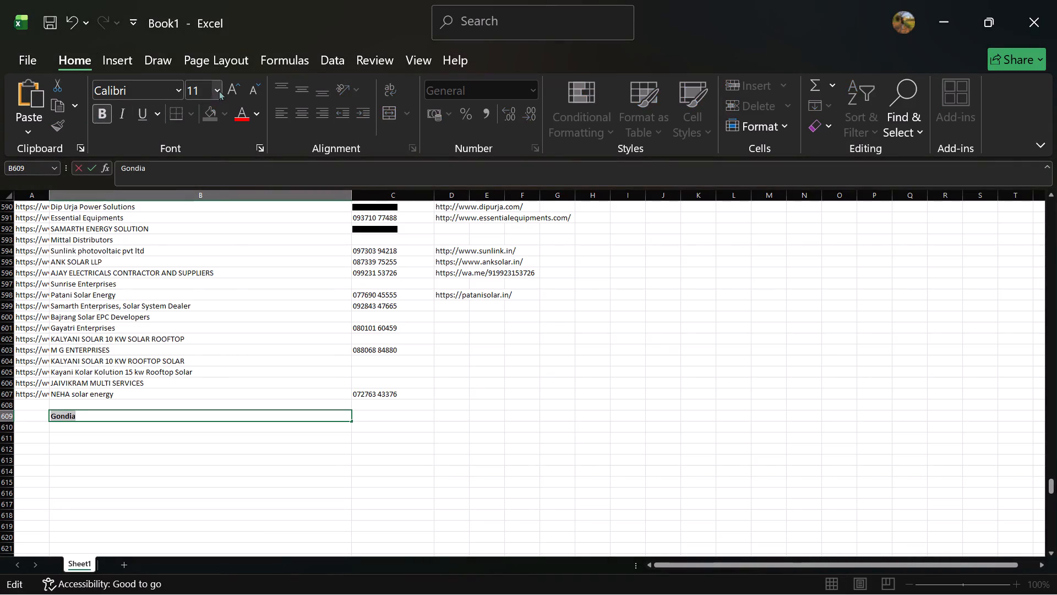
left_click(219, 90)
left_click(199, 288)
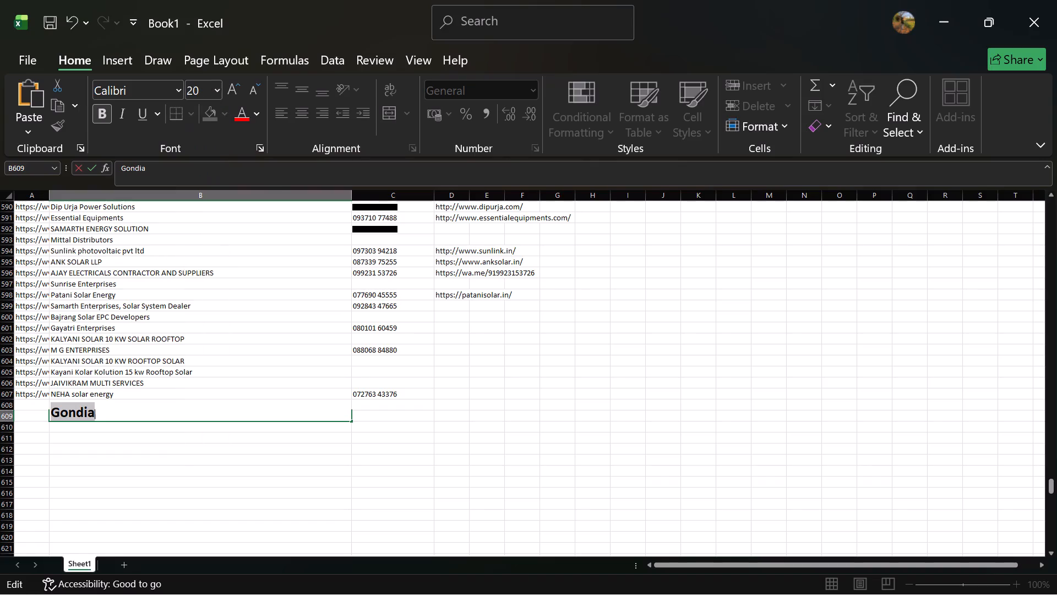
left_click(41, 464)
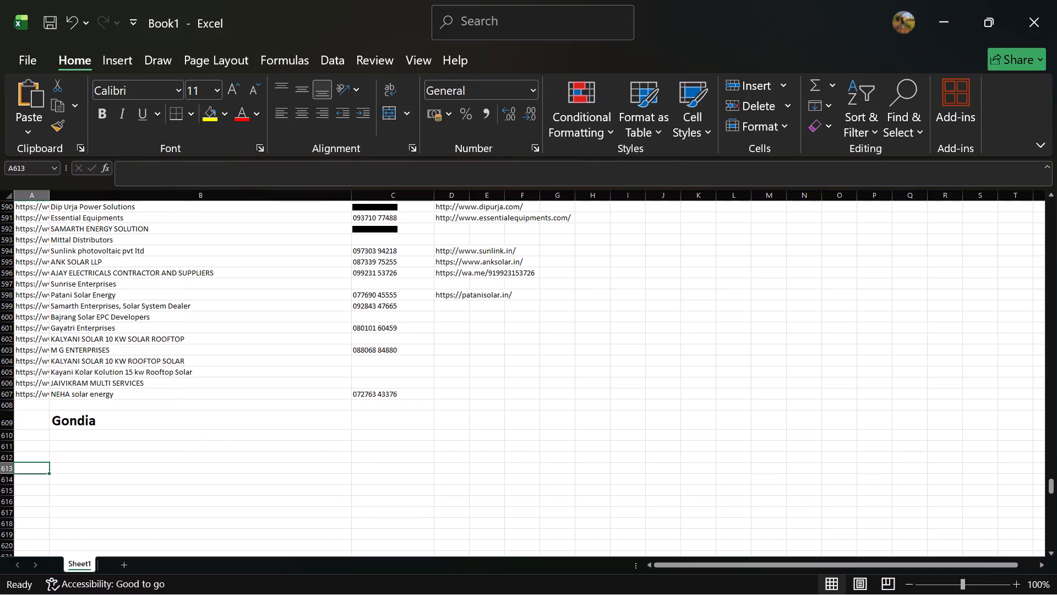
Paste the copied Gondia data below the heading, starting at cell A611.
left_click(35, 437)
left_click(34, 451)
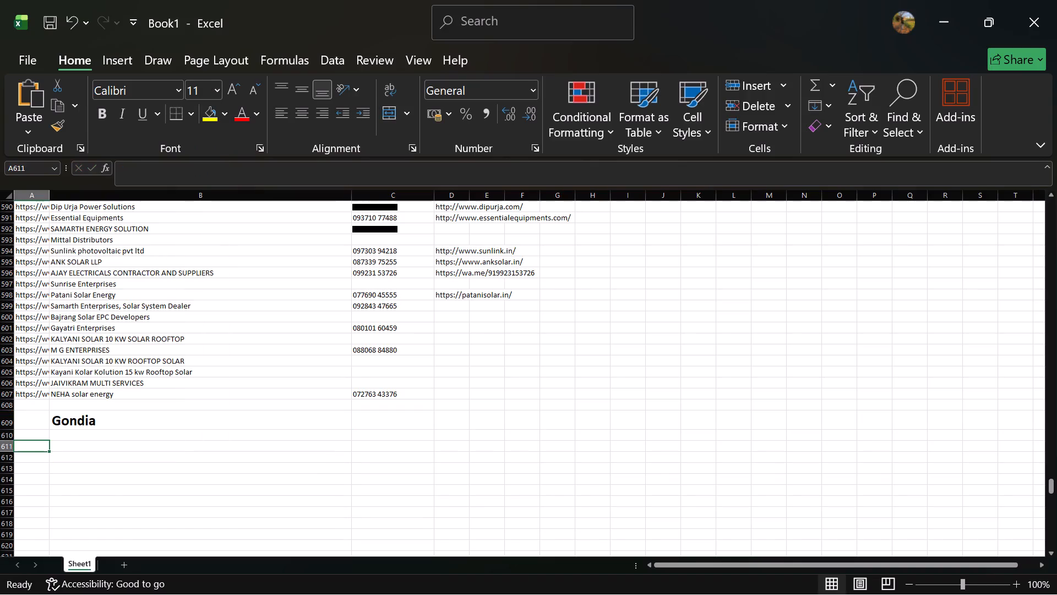
key("ctrl+v")
Move the Gondia phone numbers from column K to column C, starting at C612 so they align with their businesses.
scroll(587, 365, "down", 2)
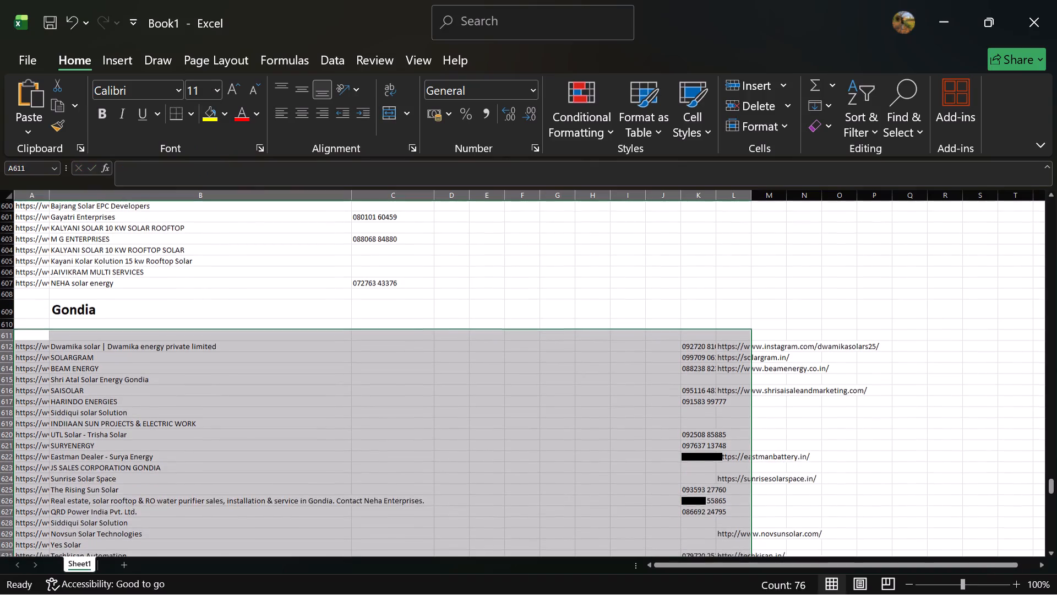
left_click_drag(692, 345, 703, 441)
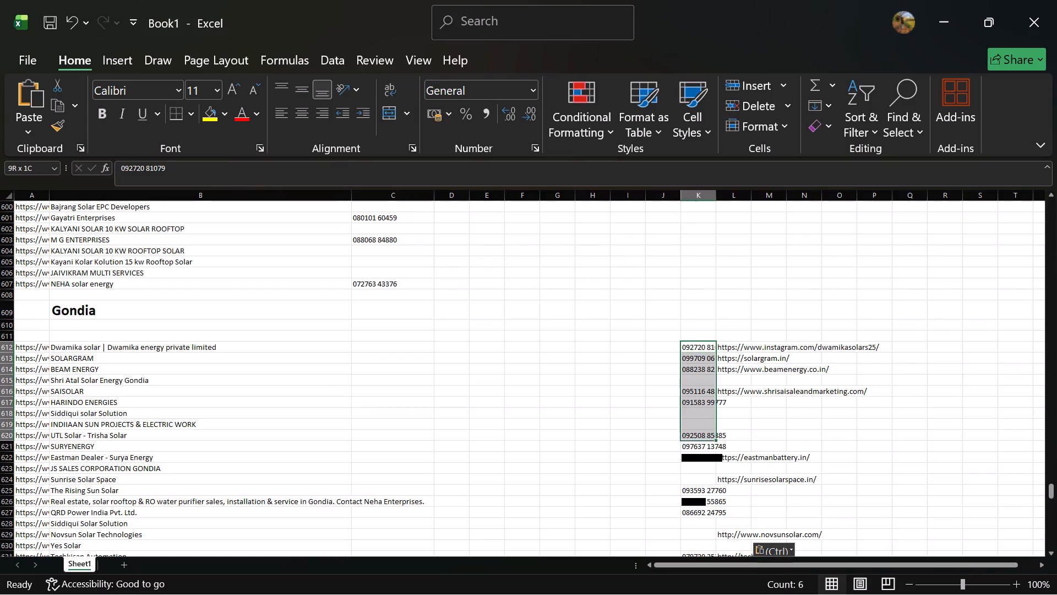
left_click_drag(703, 441, 680, 222)
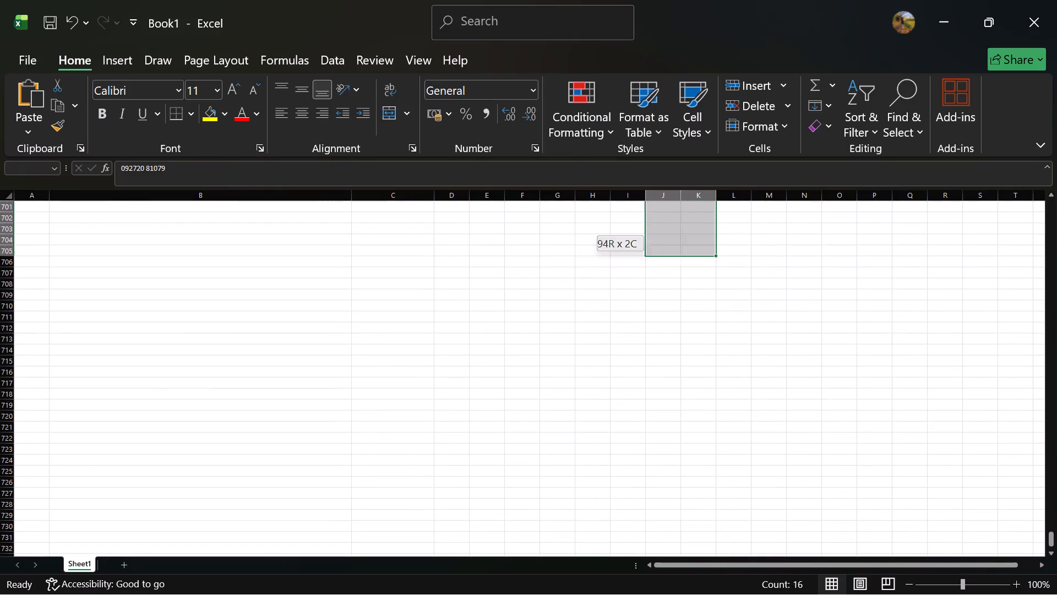
left_click_drag(680, 222, 696, 192)
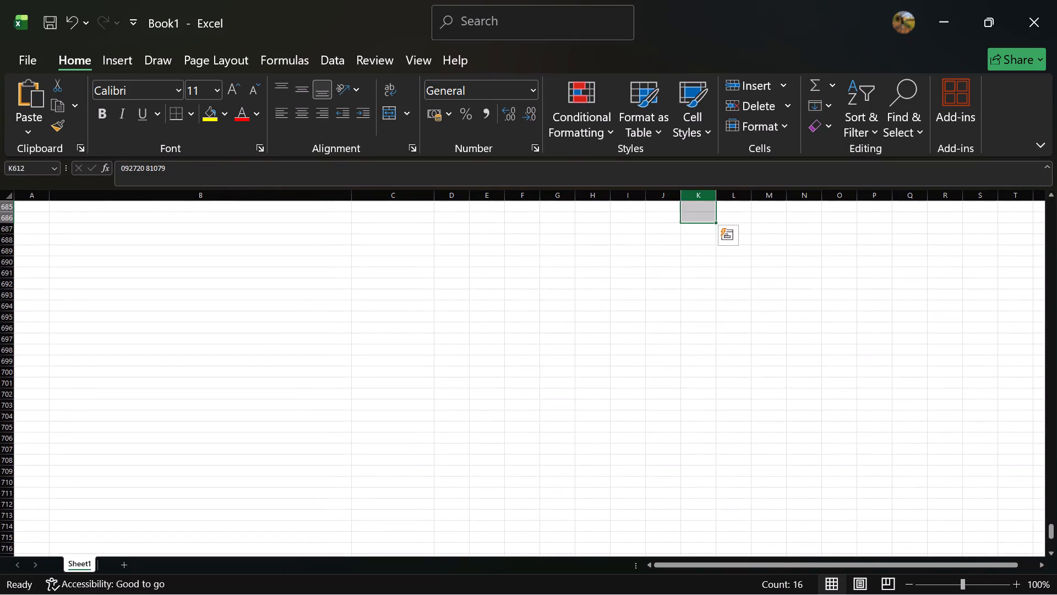
scroll(661, 350, "up", 7)
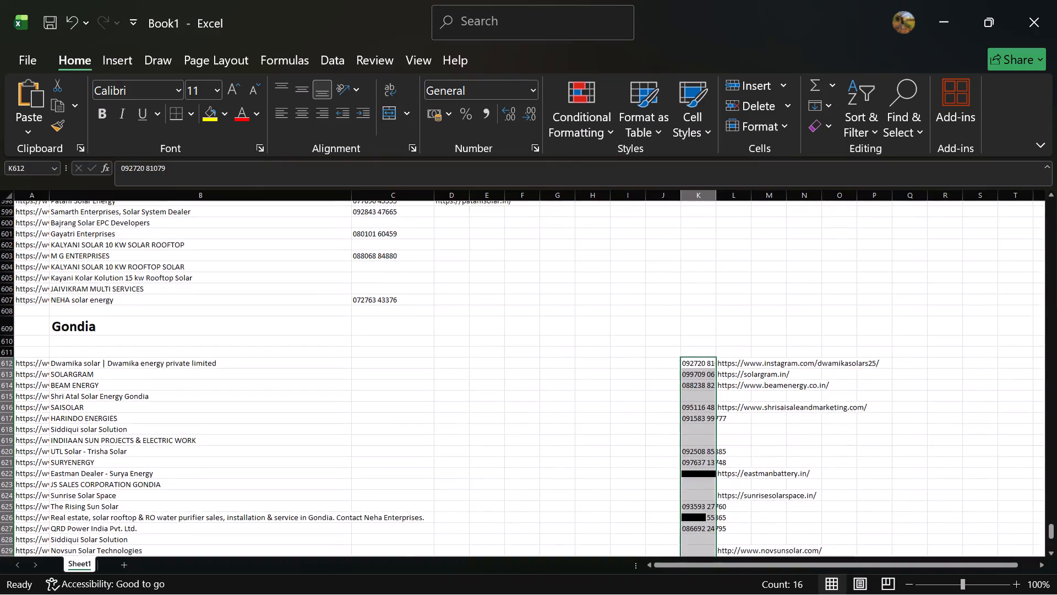
left_click_drag(699, 351, 435, 356)
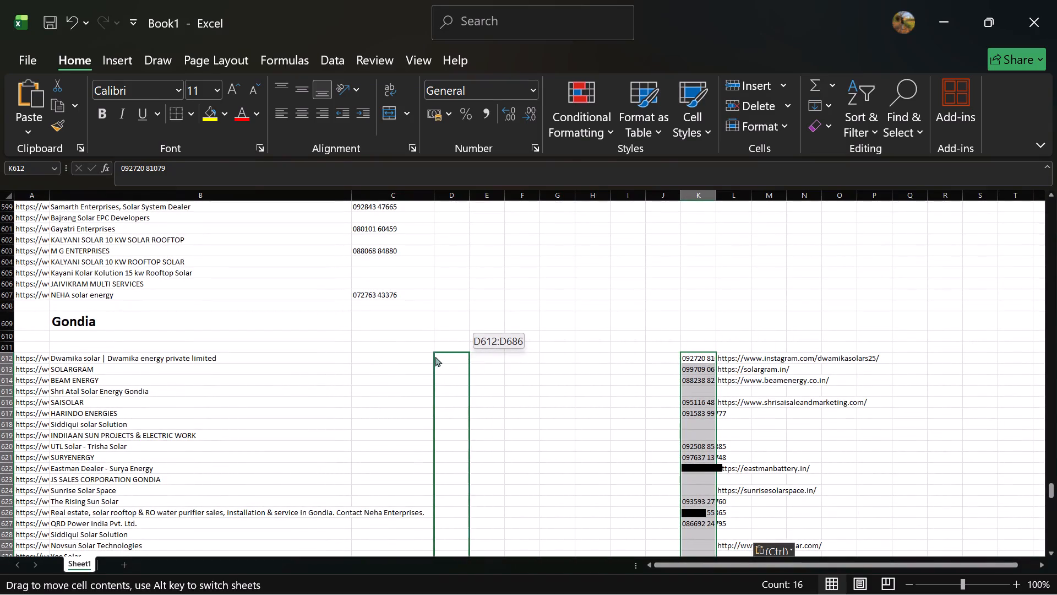
left_click_drag(435, 356, 427, 358)
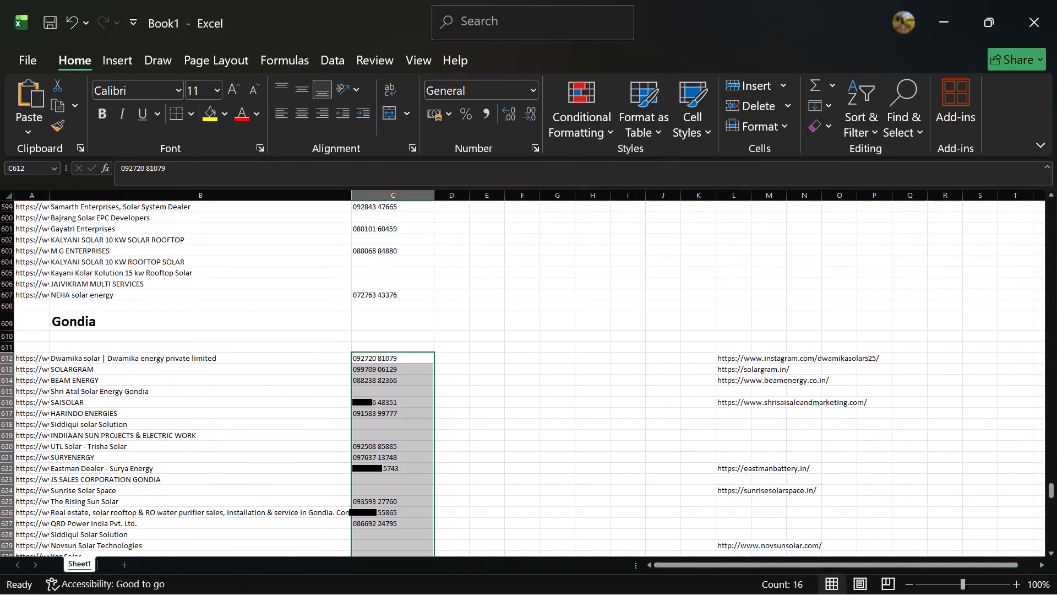
Move the Gondia website links from column L to column D, starting at D612 so they align with their businesses.
left_click_drag(720, 356, 848, 263)
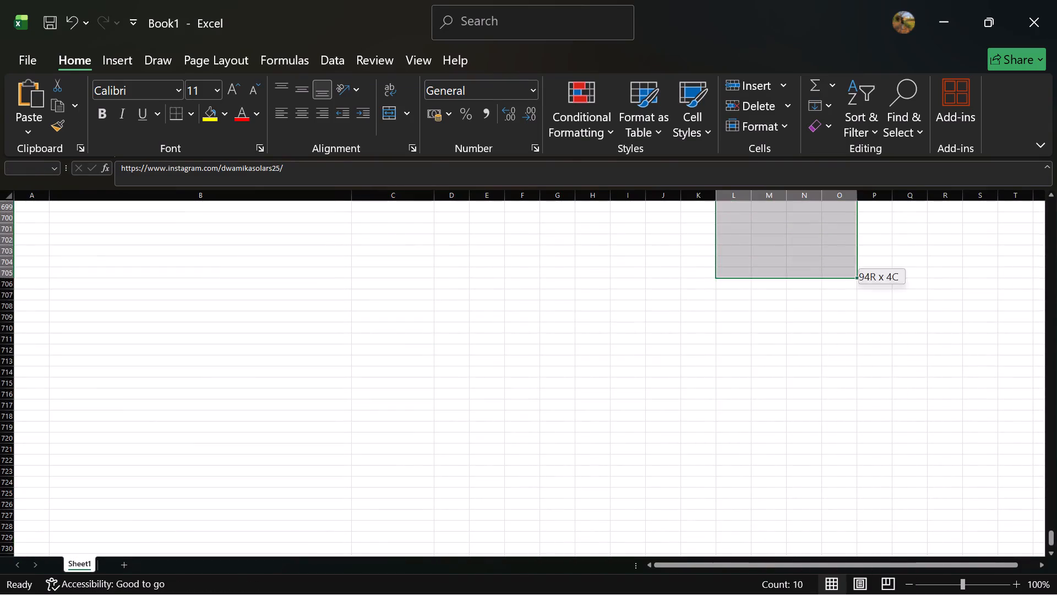
left_click_drag(848, 263, 895, 435)
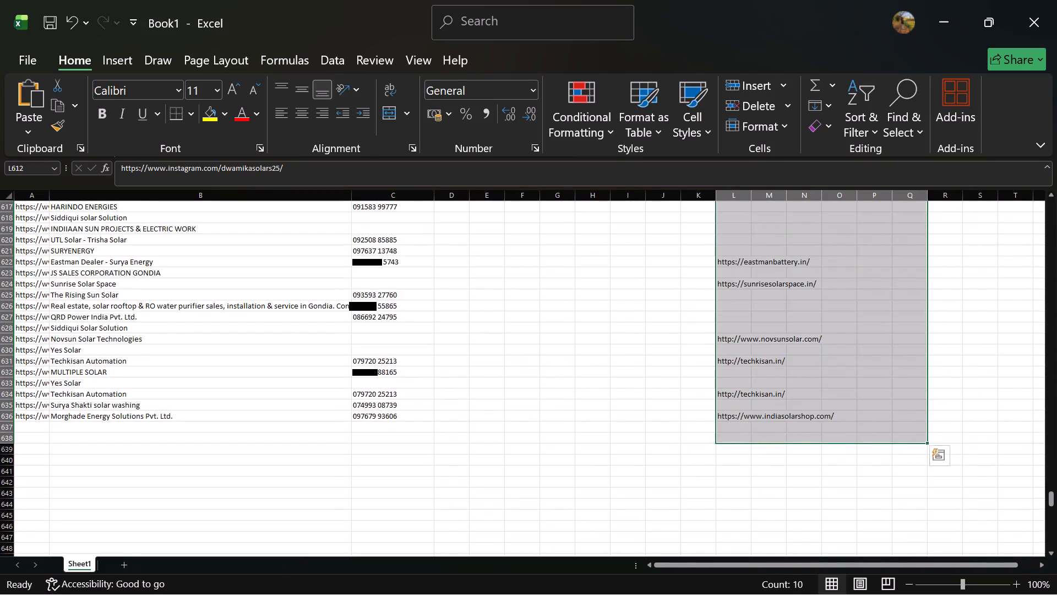
scroll(804, 365, "up", 3)
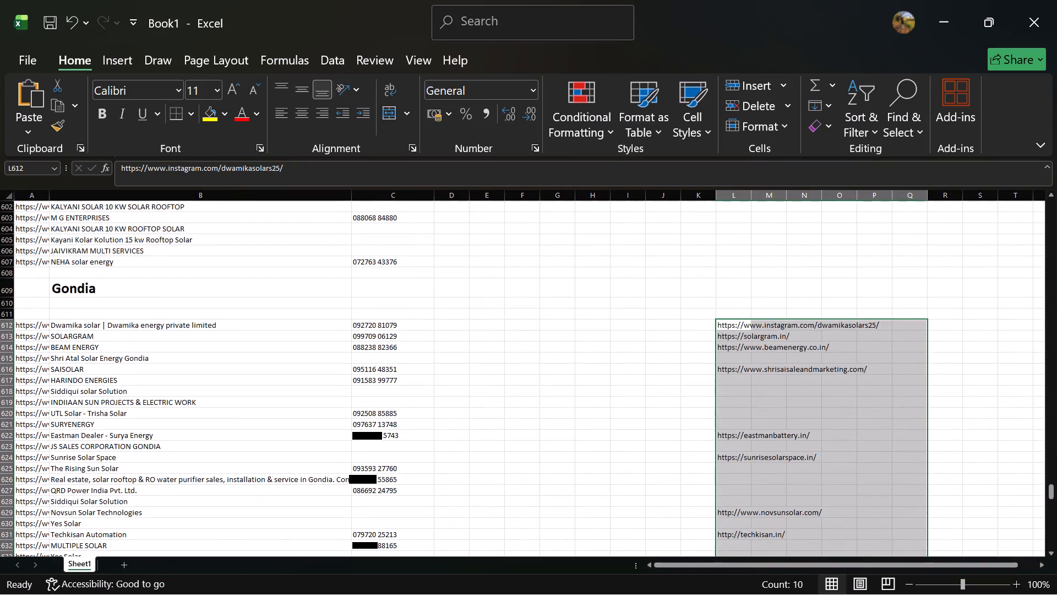
left_click_drag(777, 319, 551, 329)
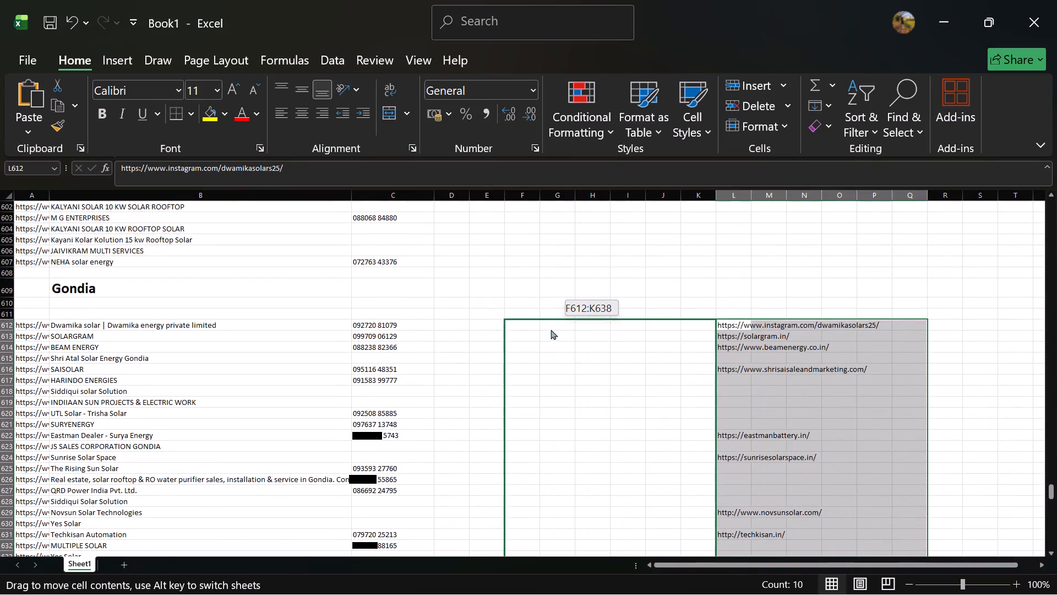
left_click_drag(551, 329, 499, 330)
left_click(574, 286)
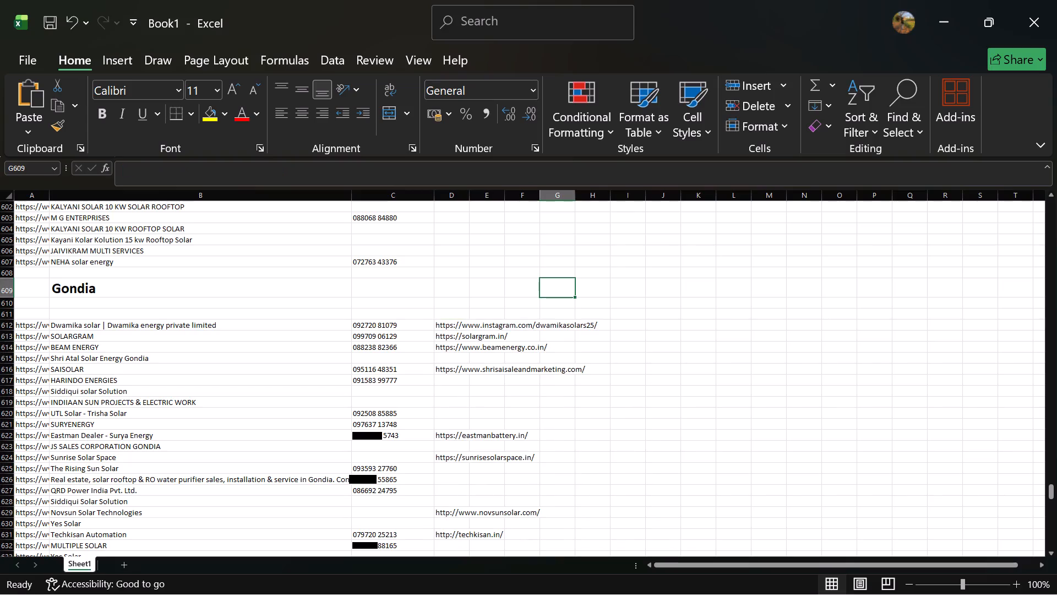
scroll(306, 410, "down", 1)
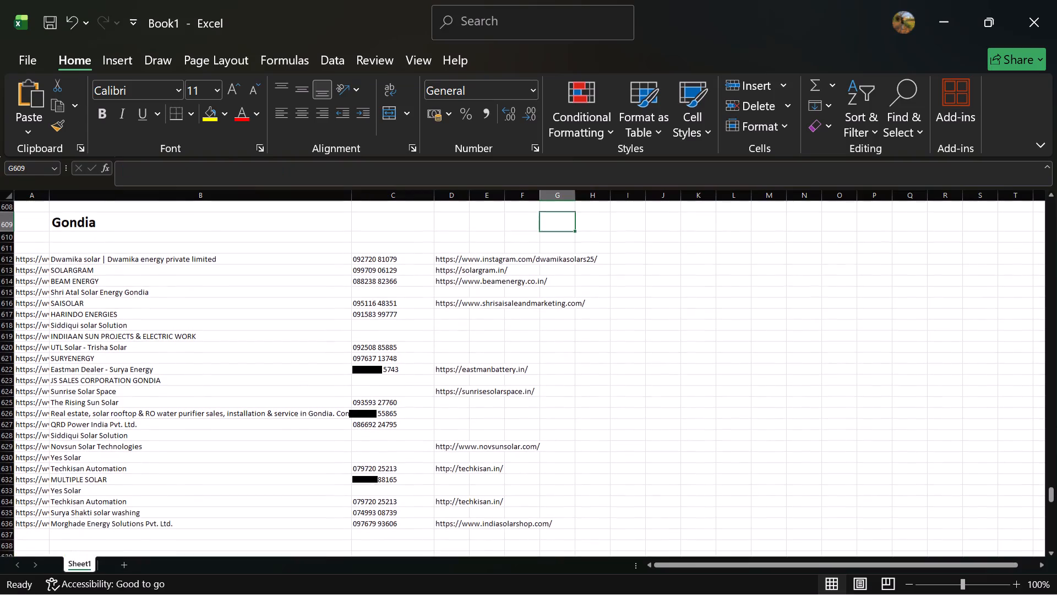
scroll(306, 410, "down", 3)
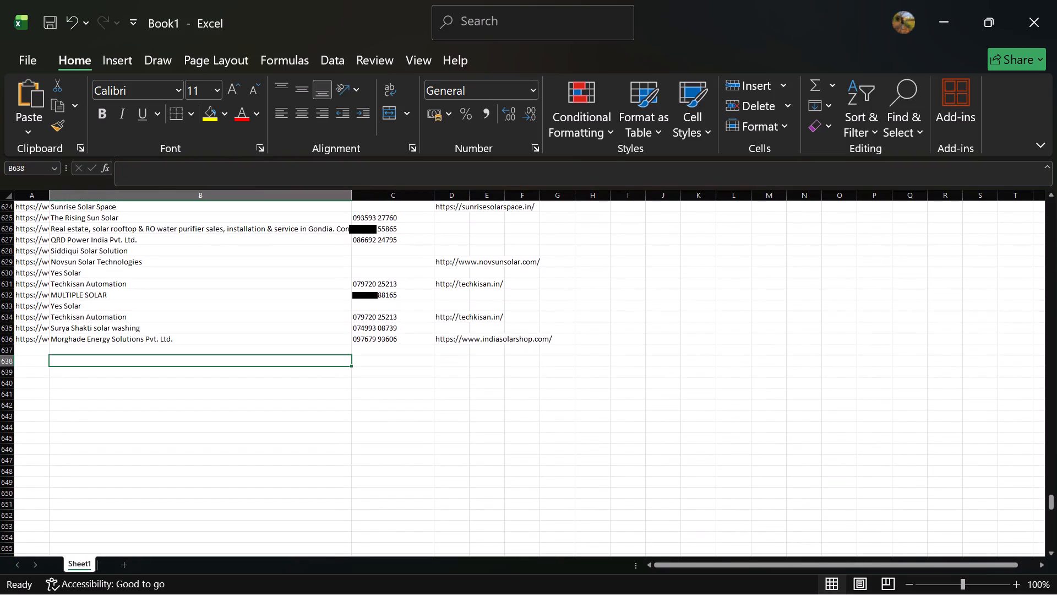
left_click(70, 363)
Switch to File Explorer and go back from the Gondia folder to the Maharashtra folder.
key("alt+Tab")
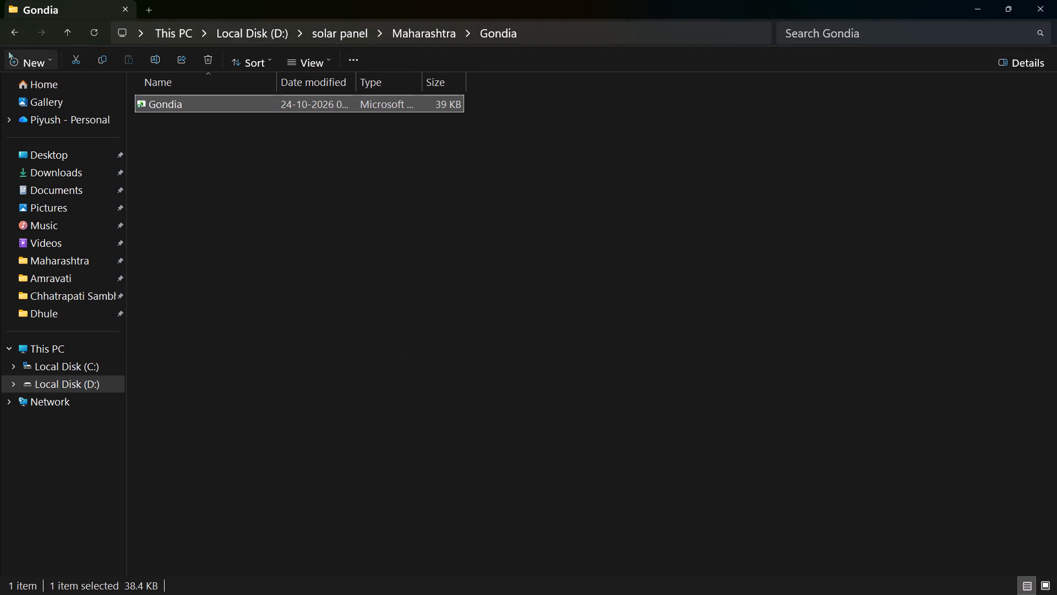
left_click(11, 30)
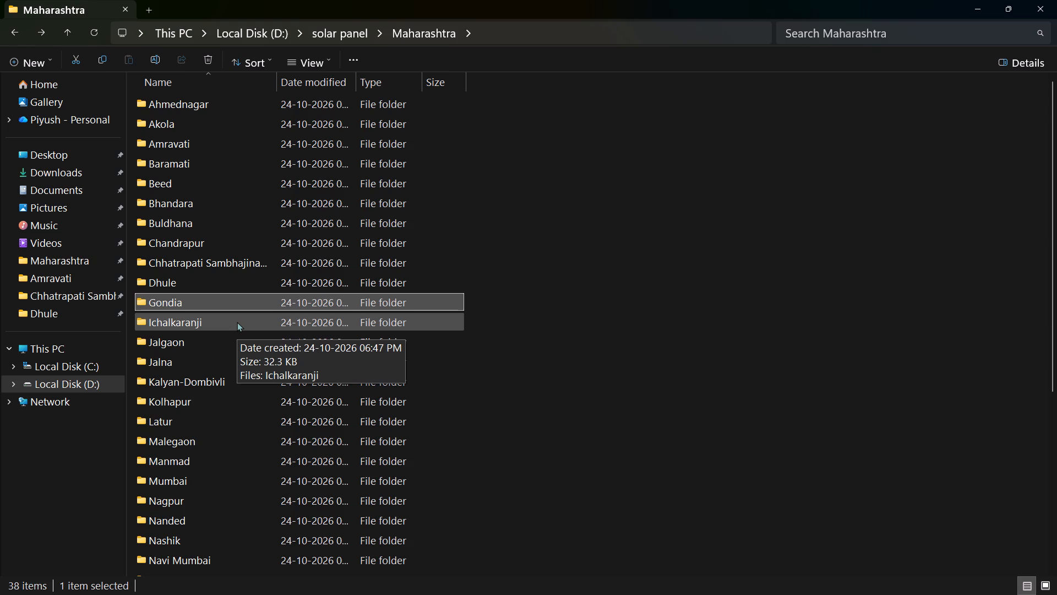
On a new virtual desktop, open the STATES AND CITIES workbook from the INDIA folder and dismiss the circular reference warning.
key("ctrl+super+Left")
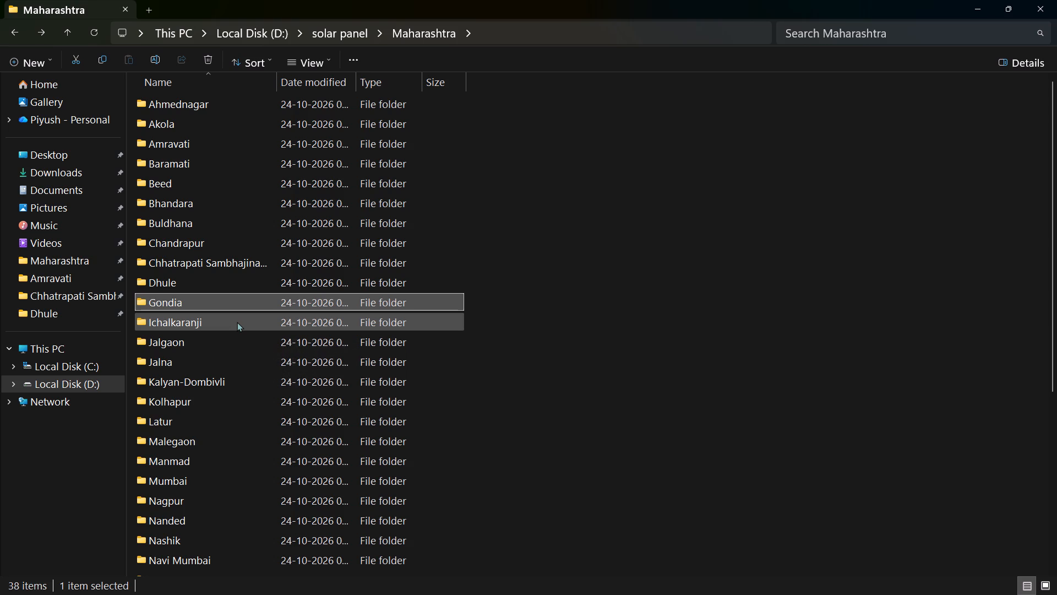
key("ctrl+super+Right")
key("ctrl+super+d")
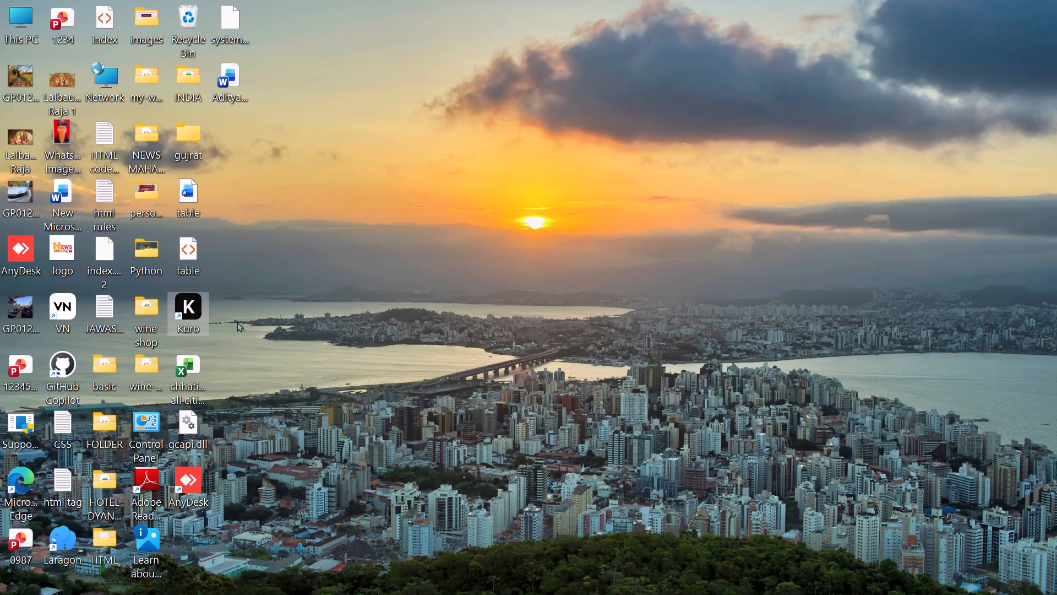
double_click(193, 70)
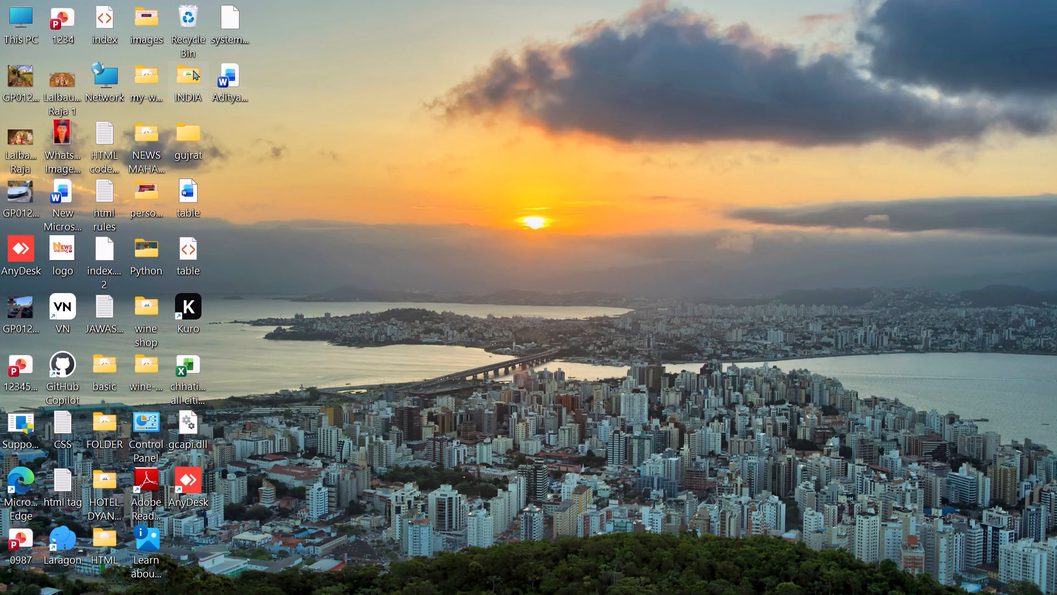
double_click(198, 101)
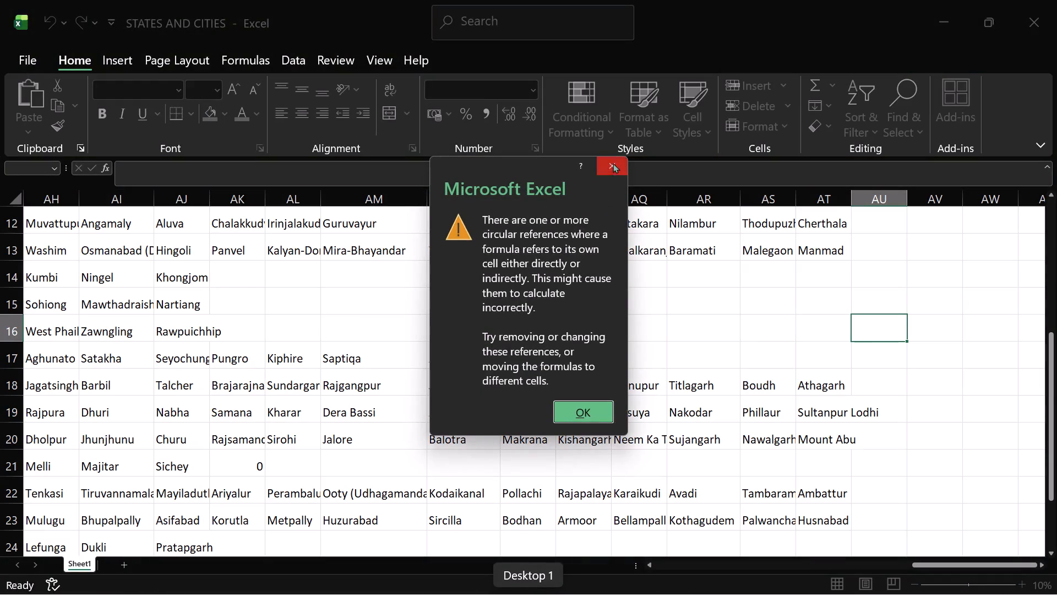
left_click(613, 165)
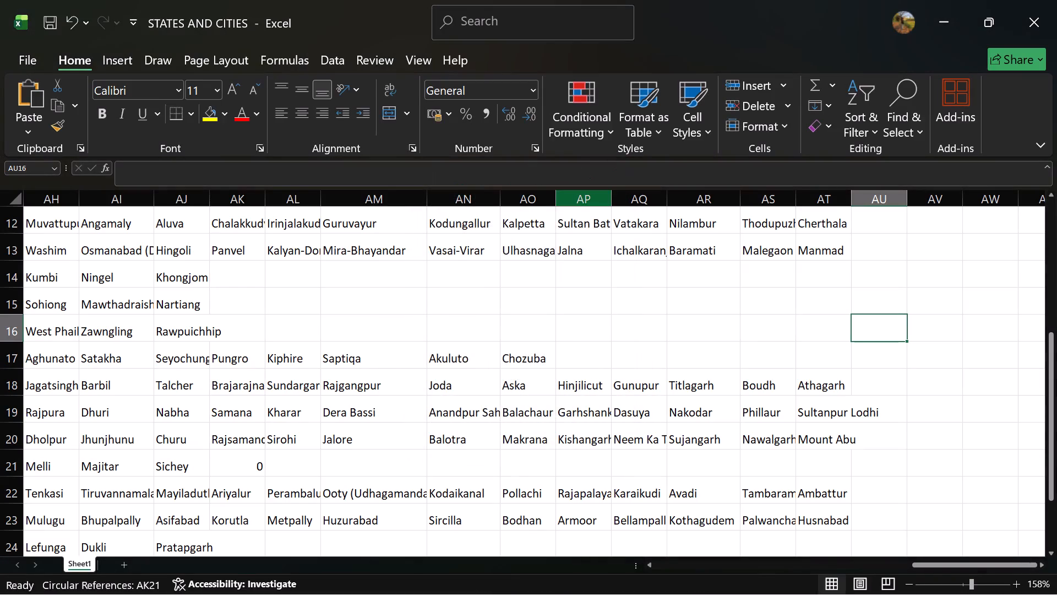
Examine the Maharashtra row of the STATES AND CITIES workbook, reading through its city names from first to last.
left_click(429, 316)
scroll(429, 316, "right", 8)
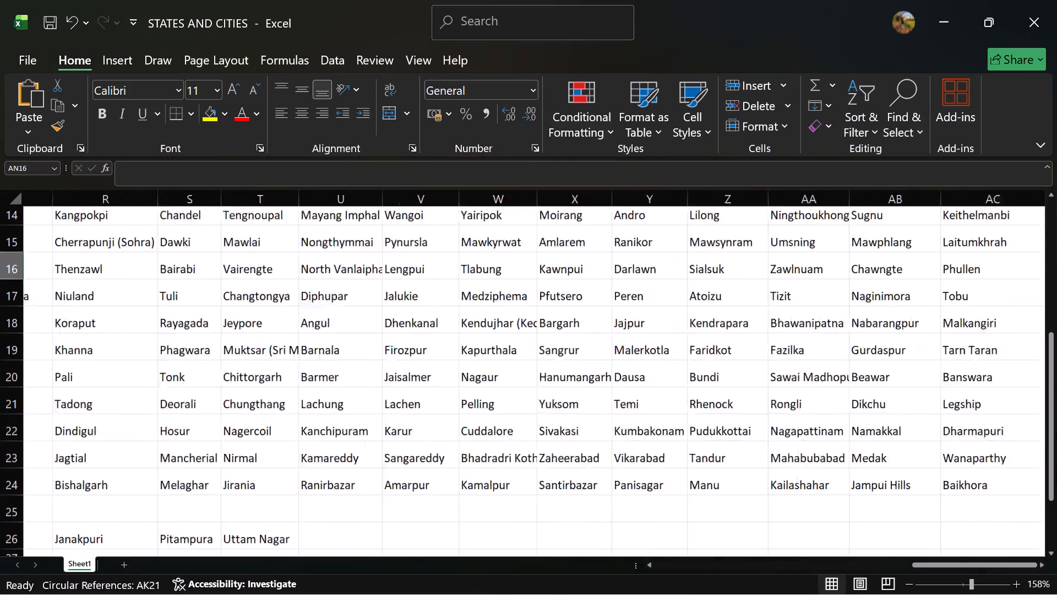
scroll(429, 316, "right", 5)
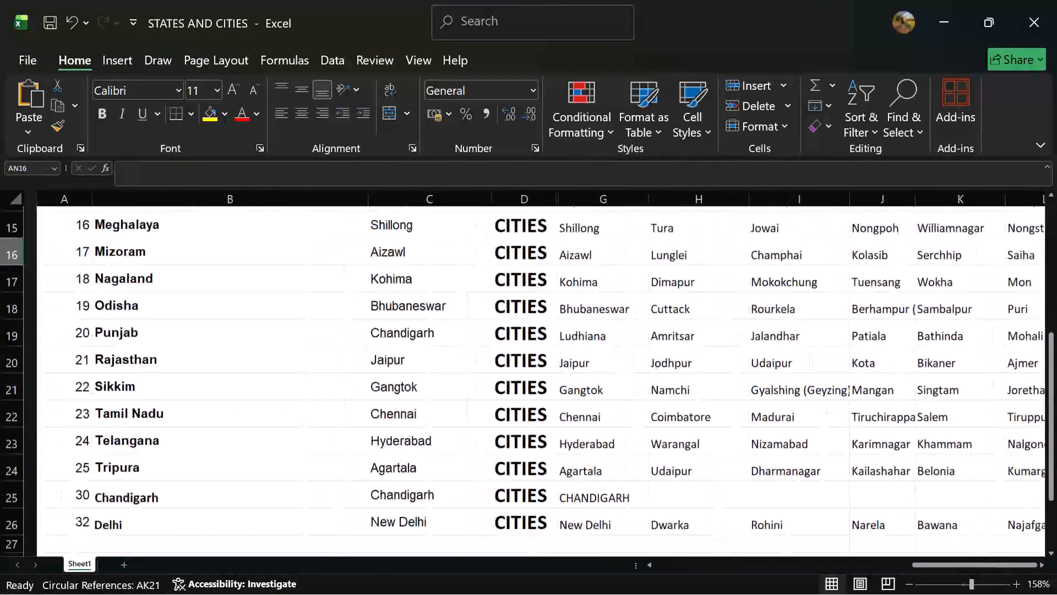
scroll(429, 316, "right", 1)
scroll(429, 316, "up", 2)
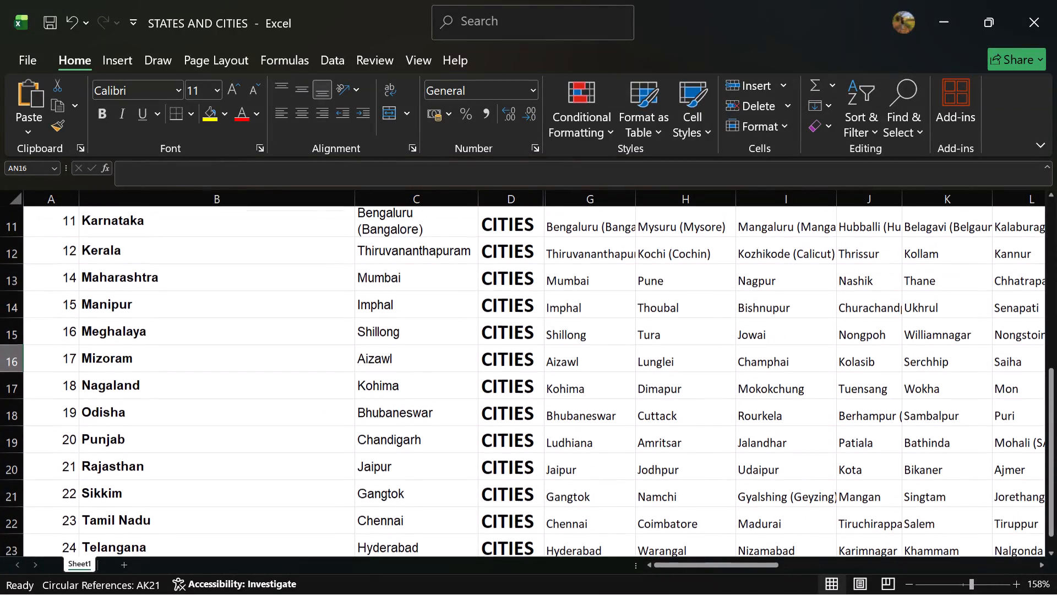
left_click(782, 283)
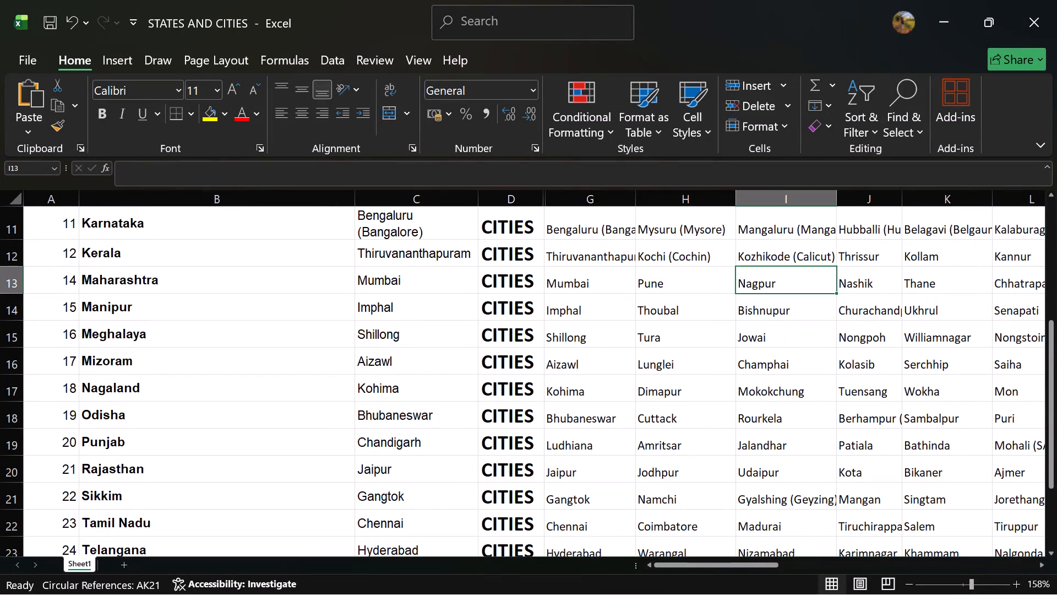
scroll(782, 283, "left", 7)
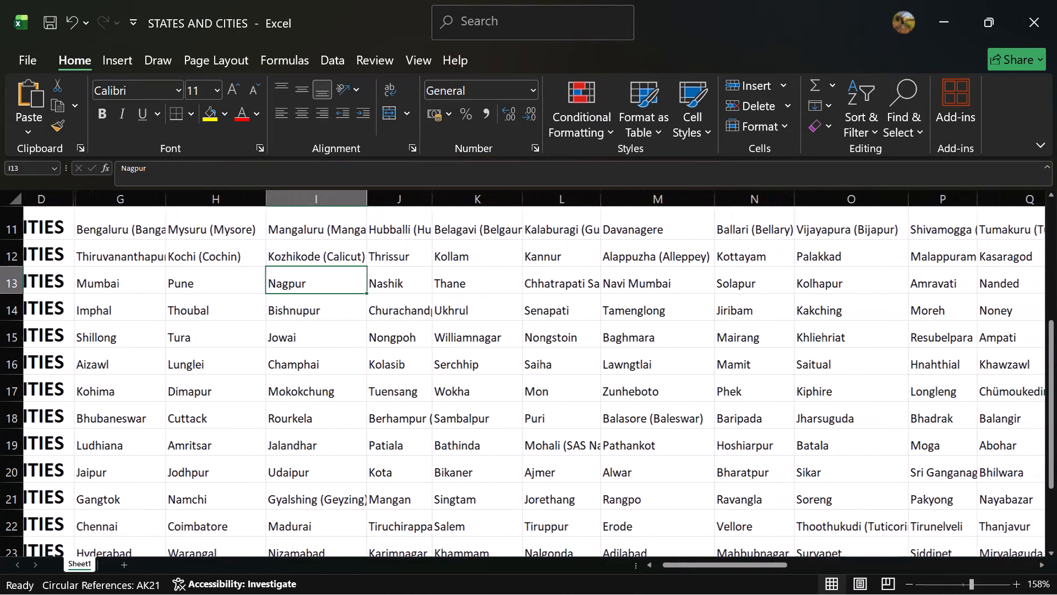
left_click(837, 280)
scroll(837, 280, "left", 6)
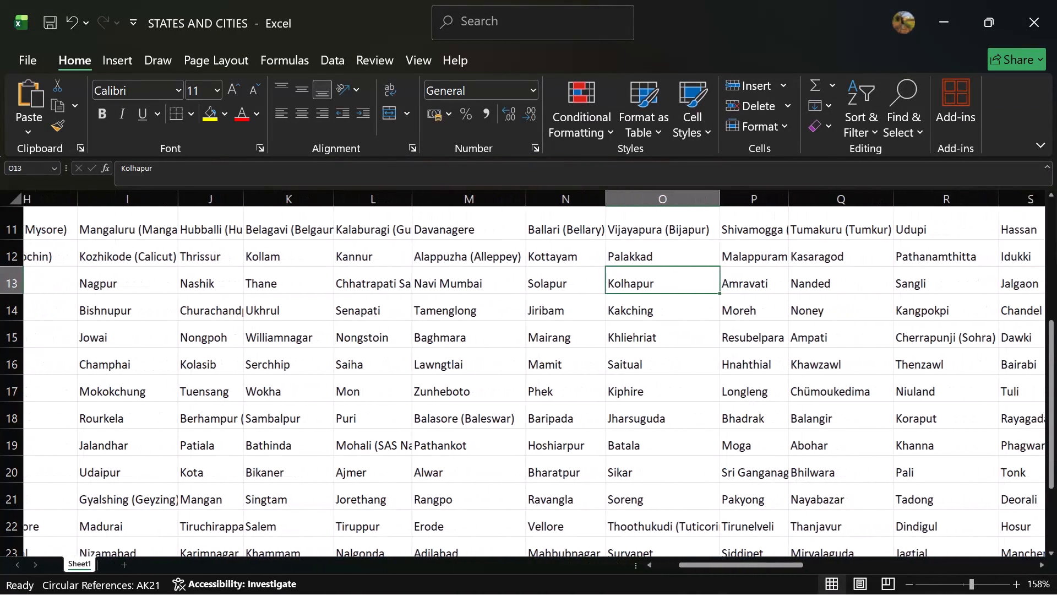
scroll(837, 280, "left", 4)
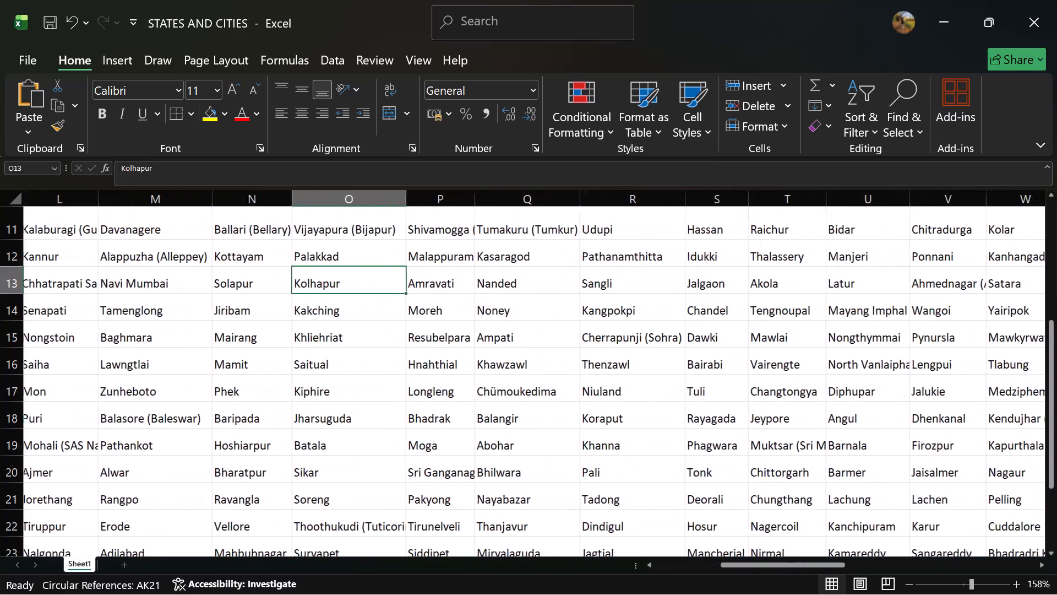
scroll(837, 280, "left", 7)
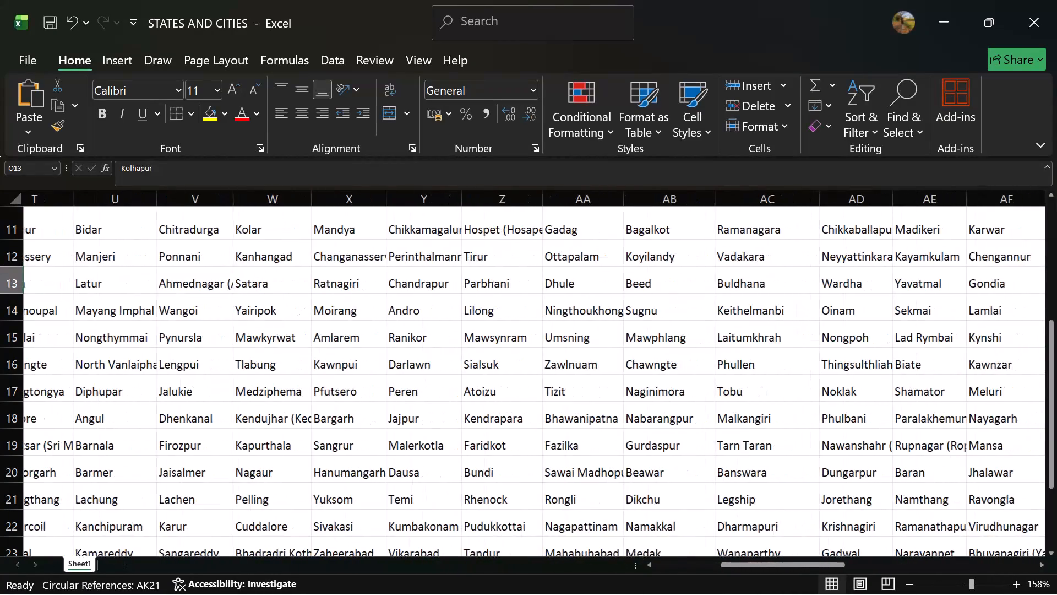
scroll(837, 280, "left", 8)
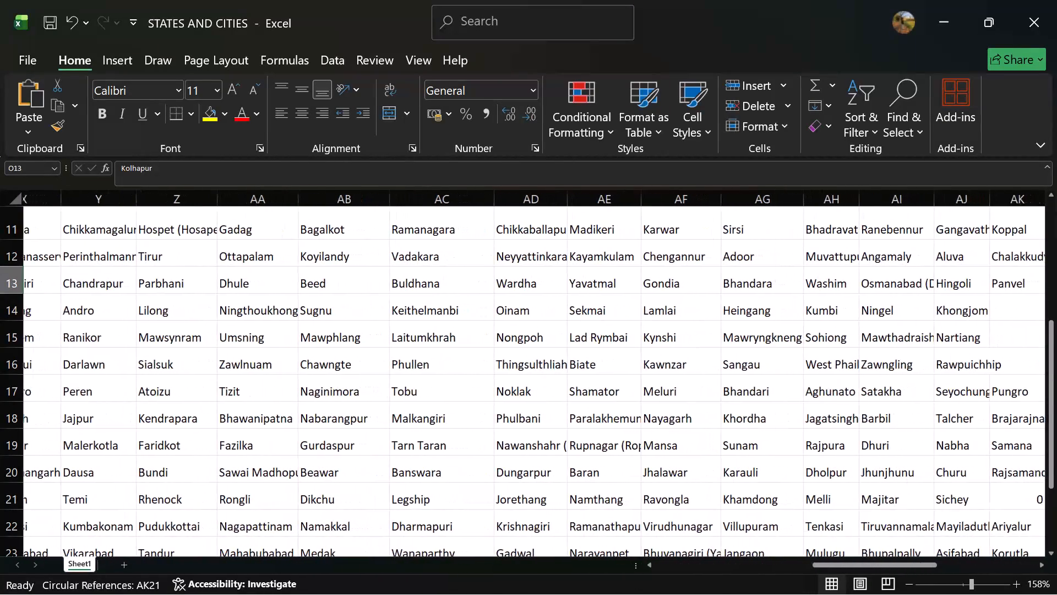
scroll(837, 280, "left", 6)
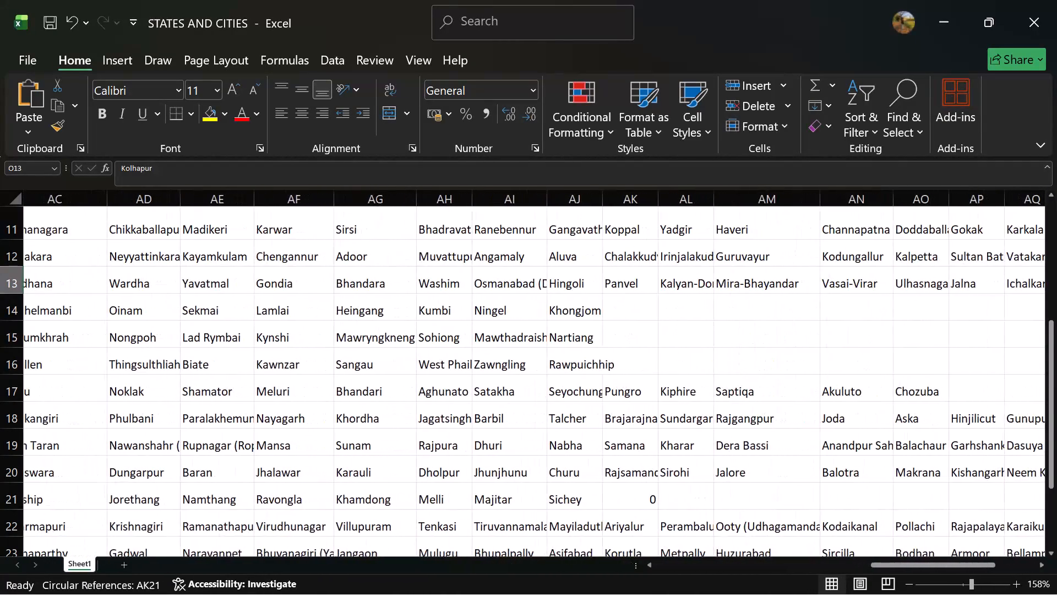
scroll(837, 280, "left", 7)
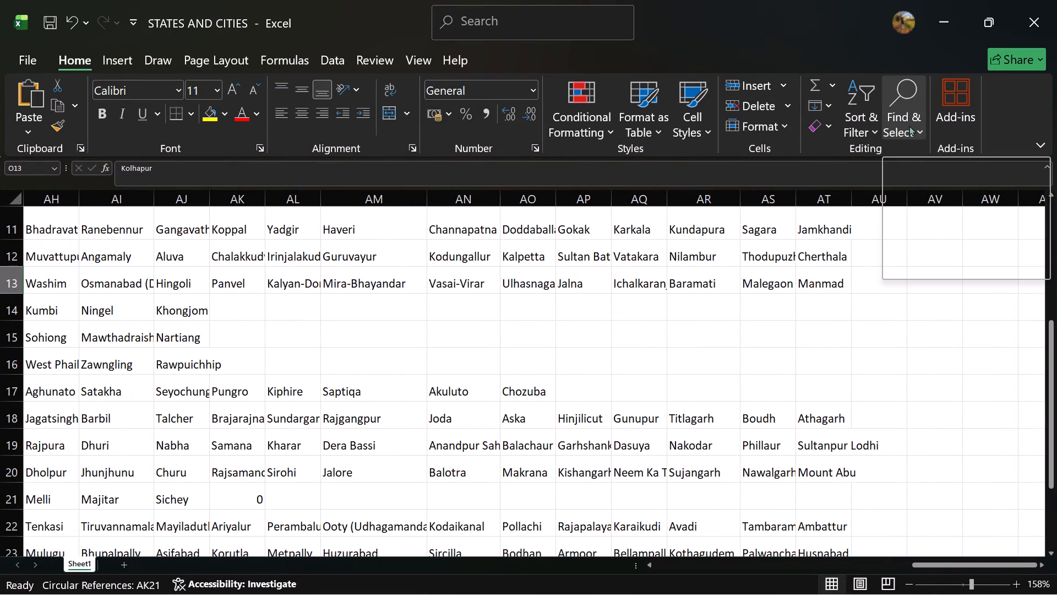
left_click(789, 317)
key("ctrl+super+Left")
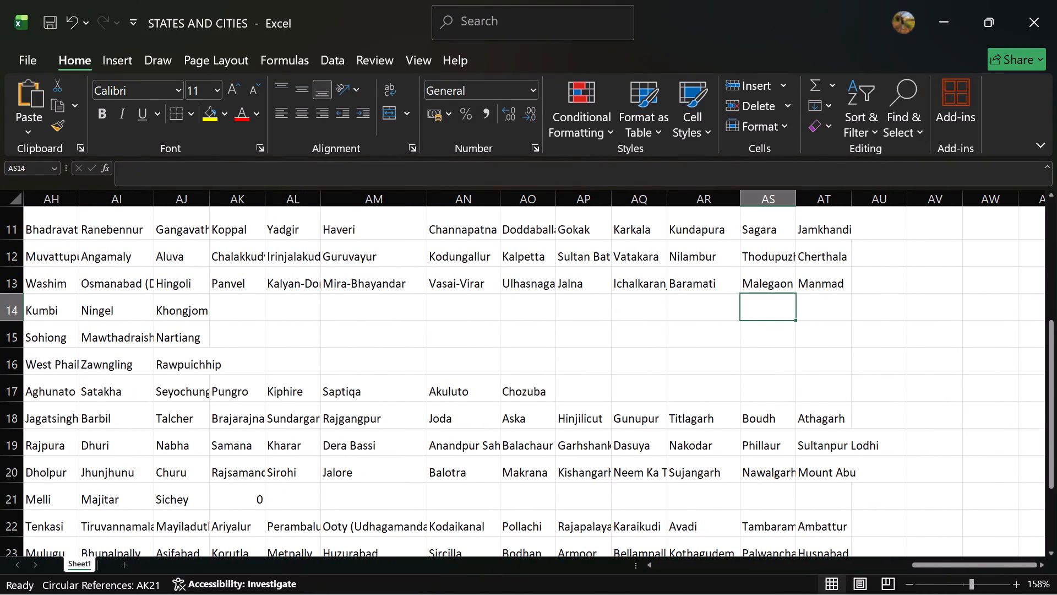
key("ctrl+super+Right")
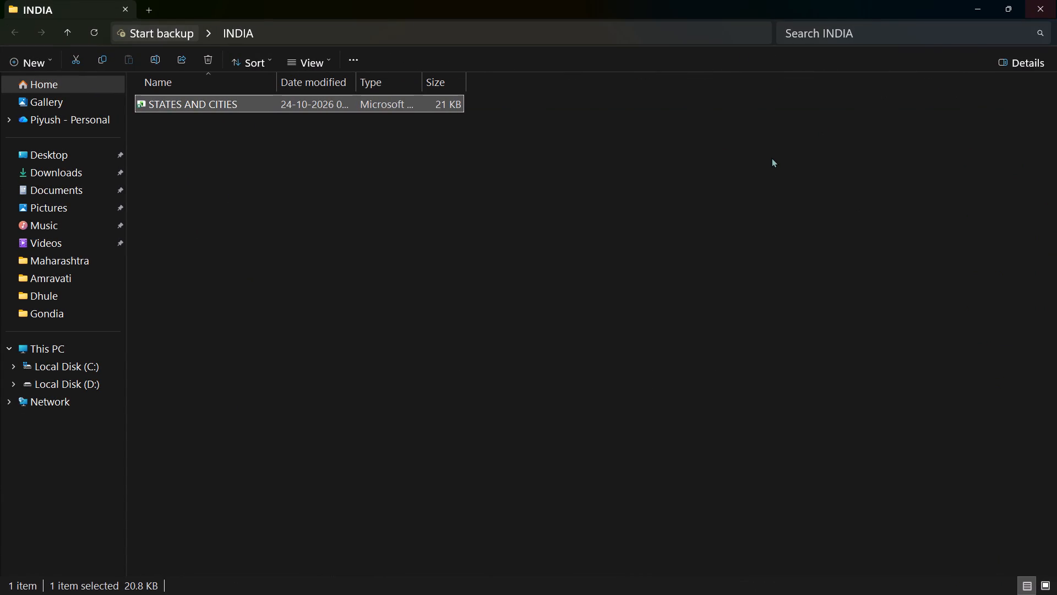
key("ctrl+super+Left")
Examine the Maharashtra row of the STATES AND CITIES workbook again, checking its city names from Mumbai through Ichalkaranji.
scroll(457, 265, "right", 10)
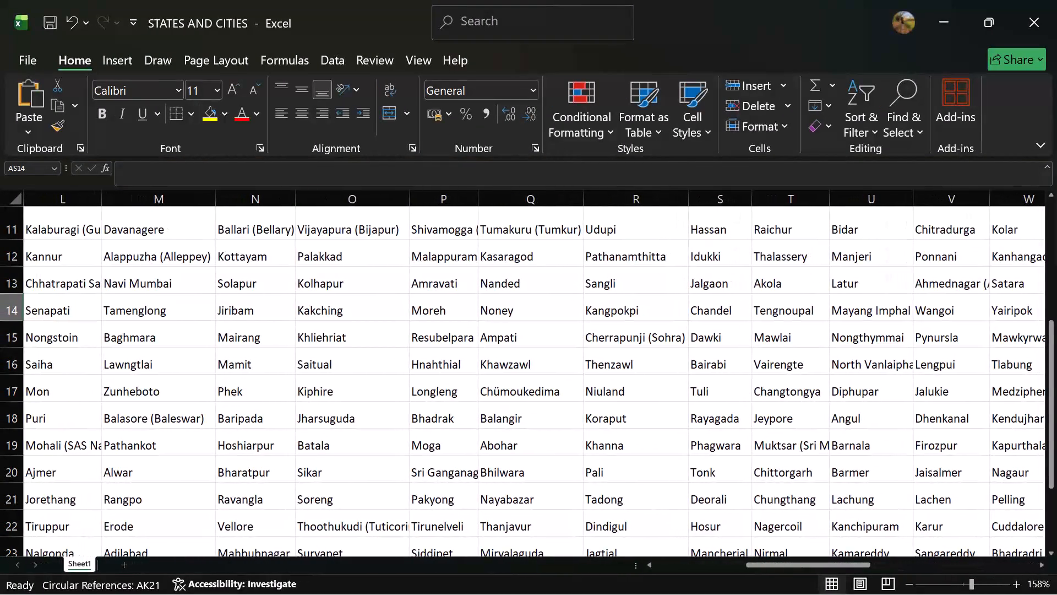
scroll(457, 265, "right", 6)
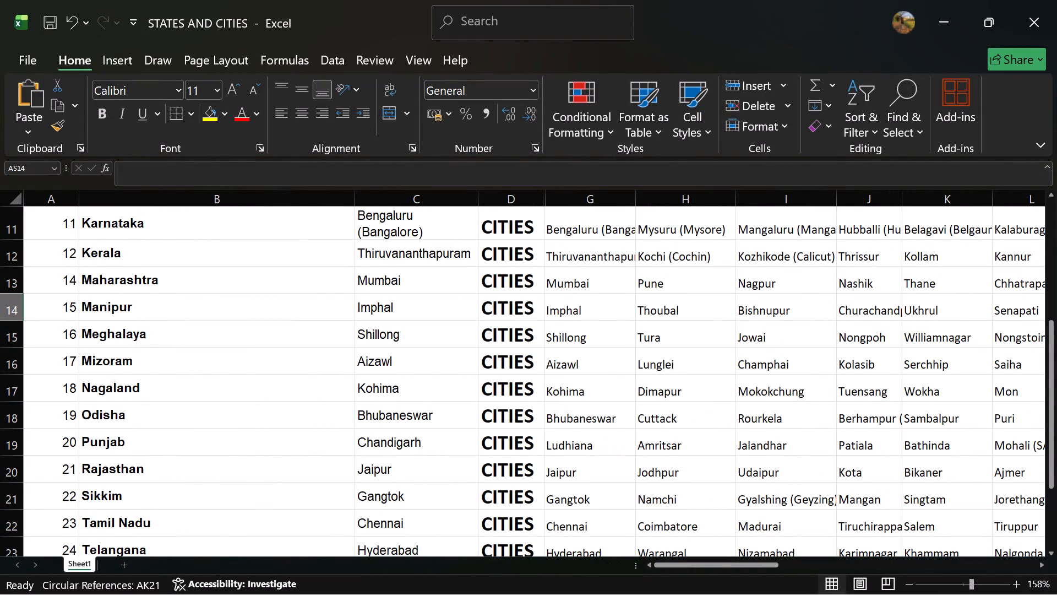
left_click(852, 282)
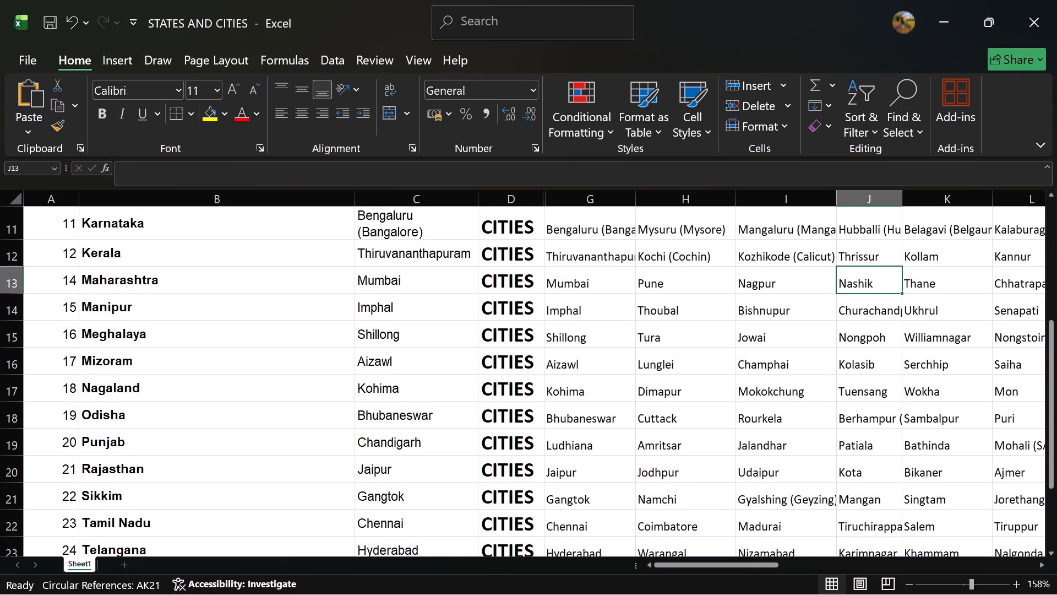
scroll(852, 282, "left", 5)
left_click(833, 283)
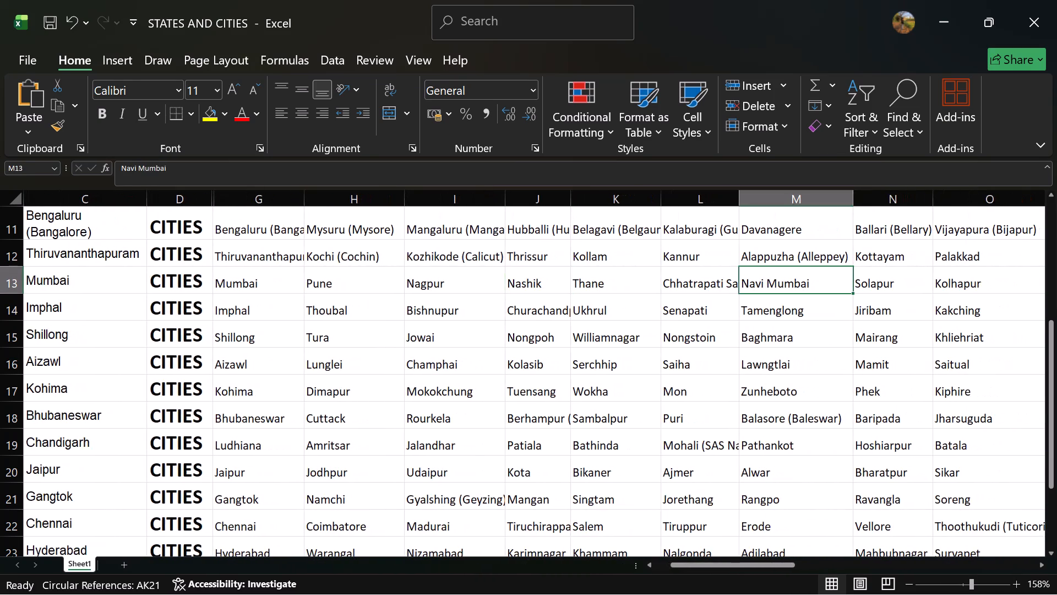
scroll(833, 283, "left", 4)
left_click(815, 285)
scroll(815, 285, "left", 2)
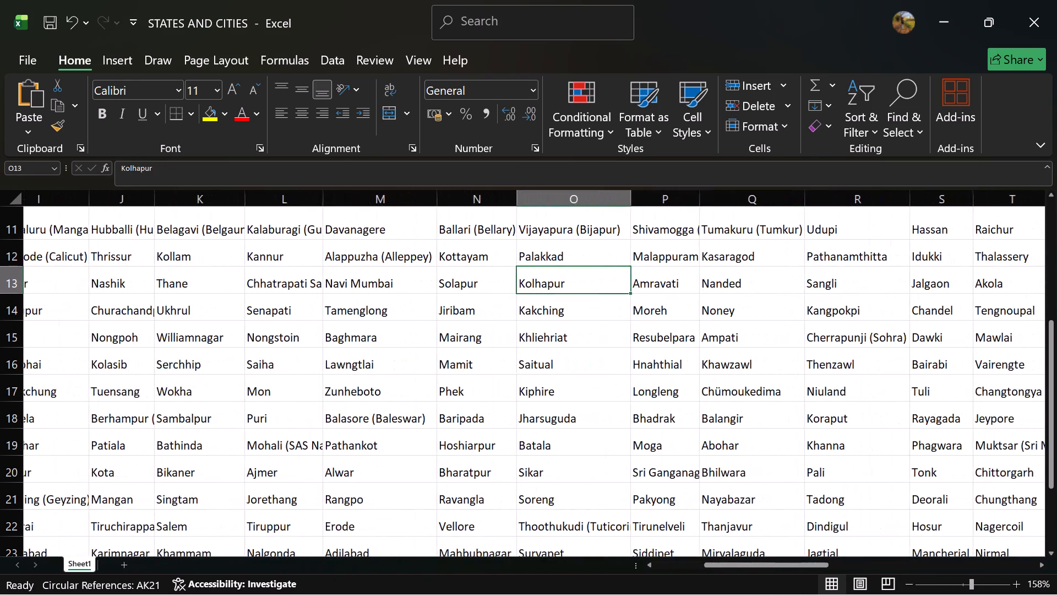
scroll(815, 285, "left", 1)
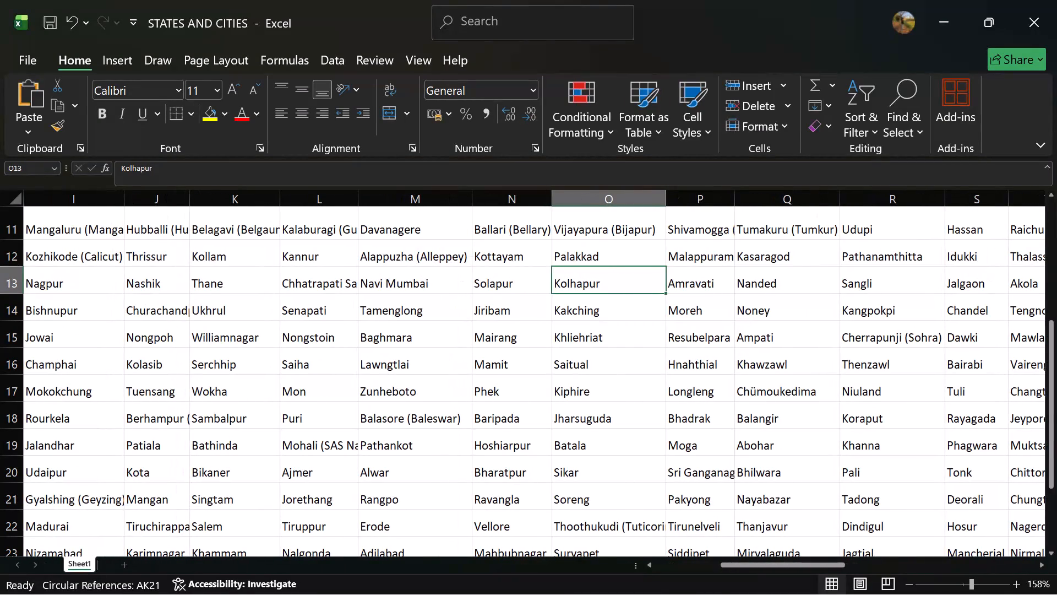
left_click(928, 280)
scroll(928, 280, "left", 3)
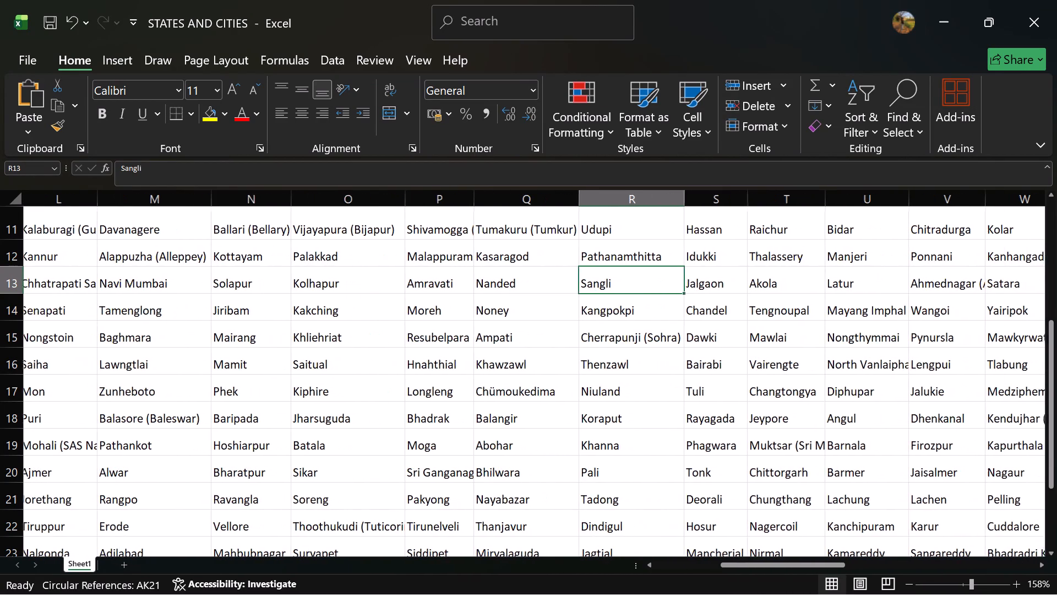
scroll(928, 280, "left", 1)
left_click(892, 282)
scroll(892, 282, "left", 2)
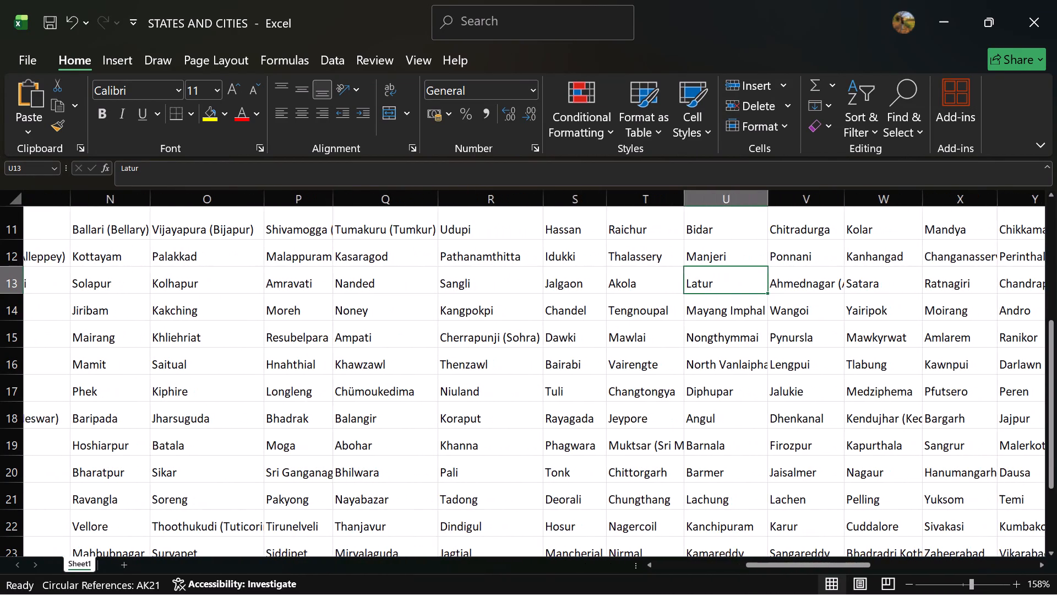
scroll(892, 282, "left", 6)
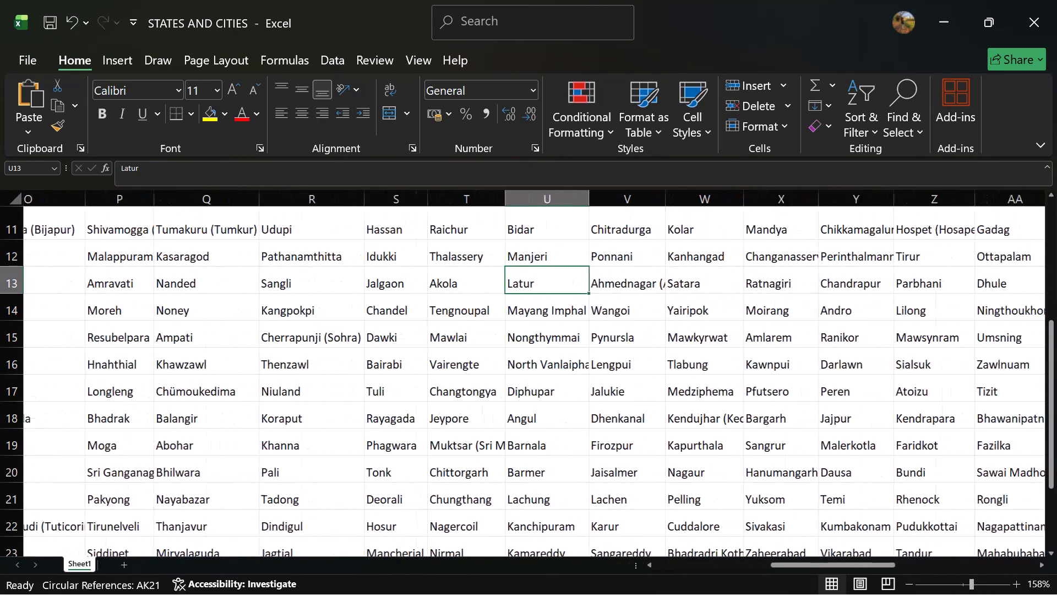
scroll(892, 282, "left", 5)
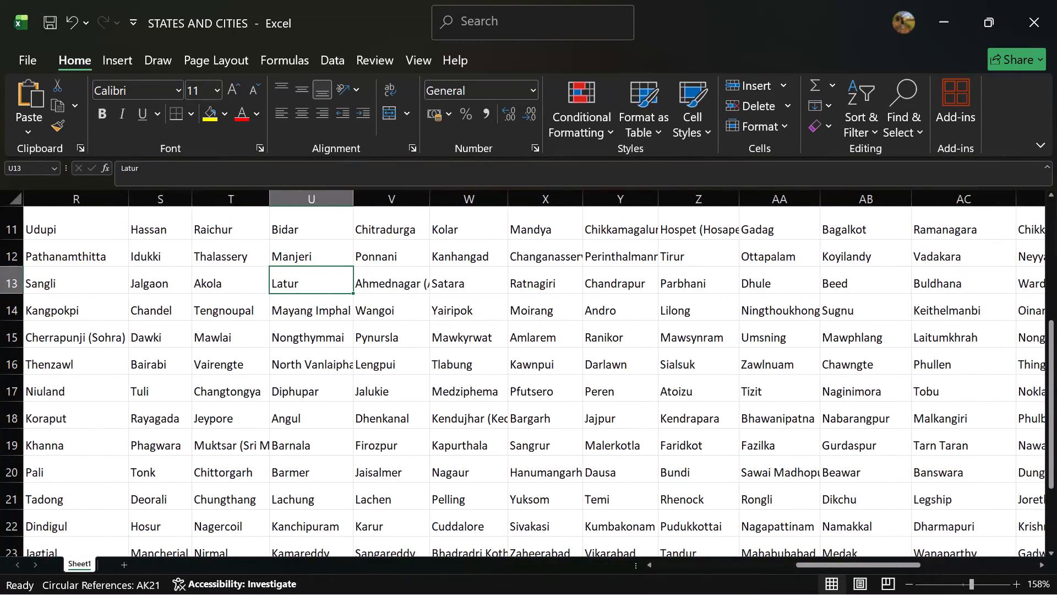
scroll(892, 282, "left", 4)
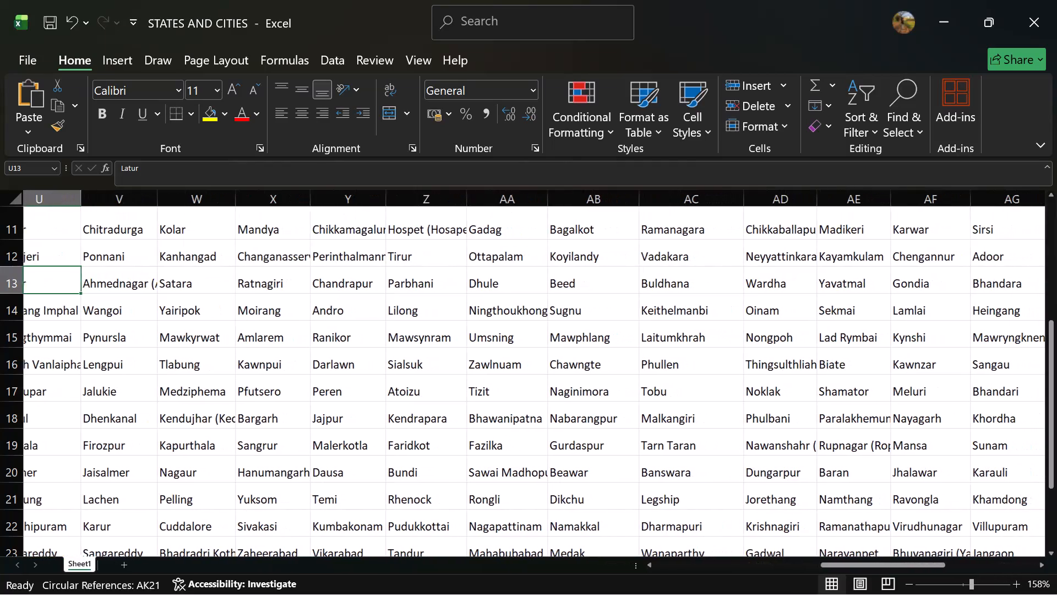
scroll(892, 282, "left", 5)
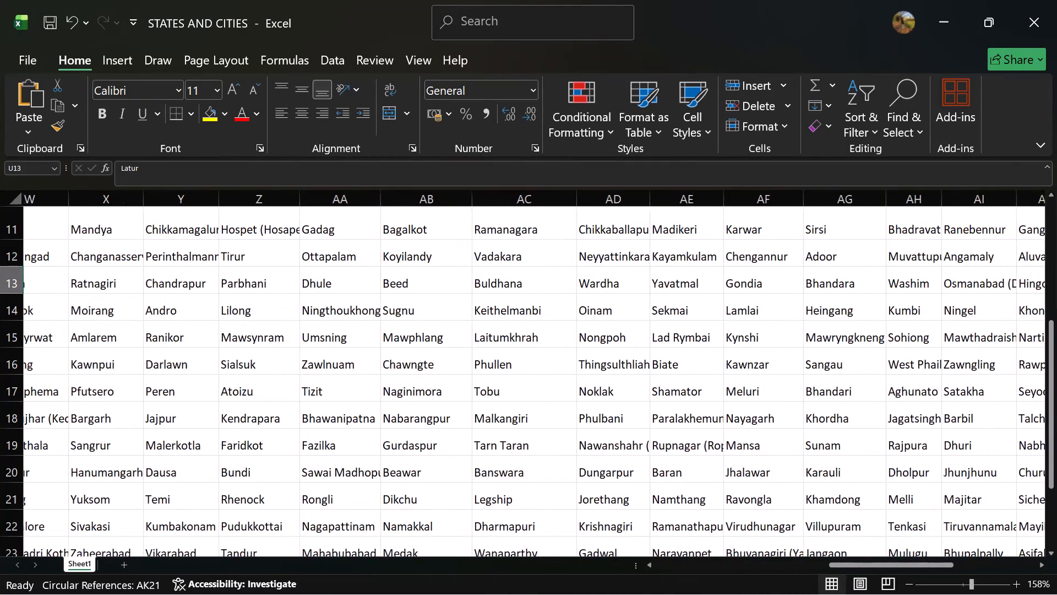
scroll(892, 282, "left", 2)
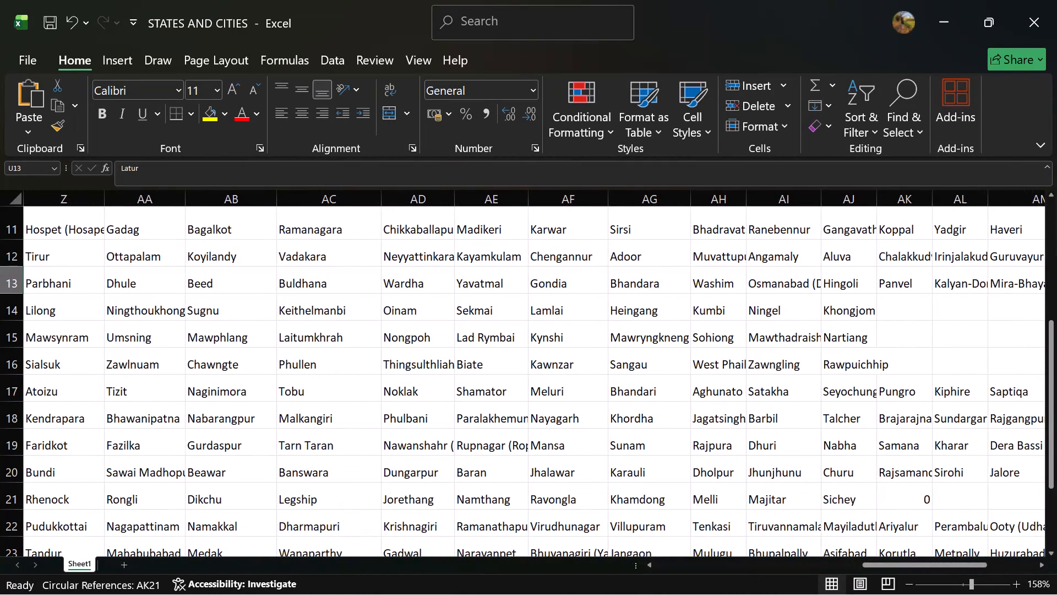
left_click(806, 286)
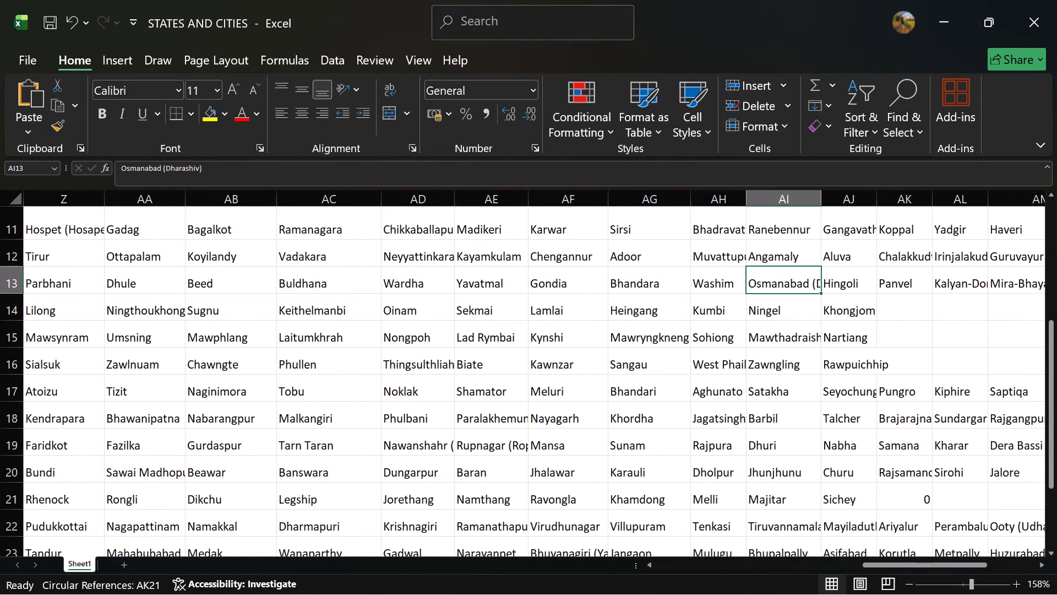
scroll(917, 280, "left", 3)
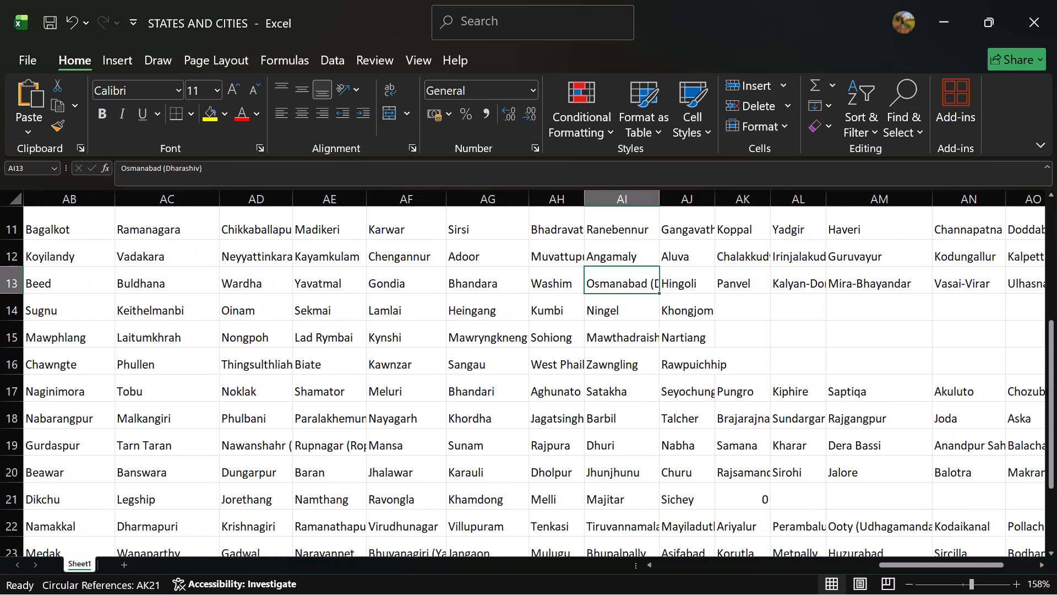
scroll(917, 280, "left", 4)
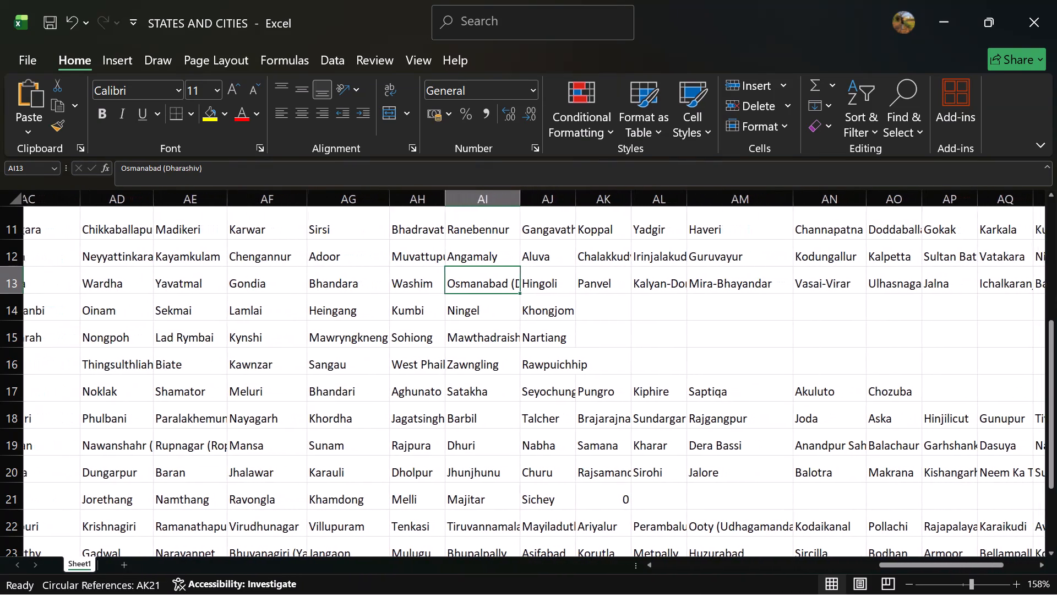
scroll(917, 280, "left", 4)
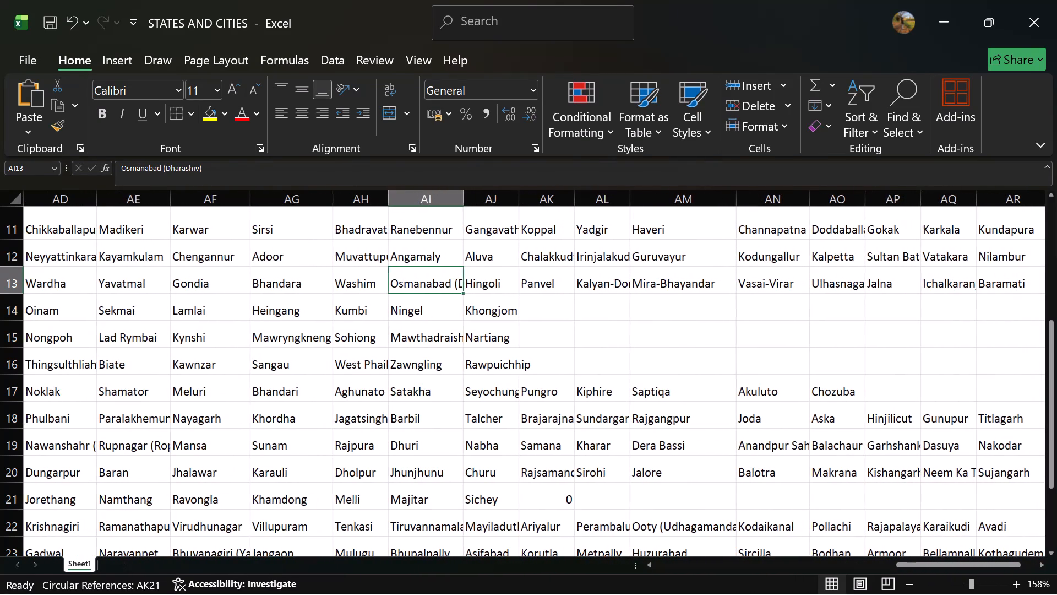
left_click(920, 282)
left_click(953, 280)
left_click(953, 280)
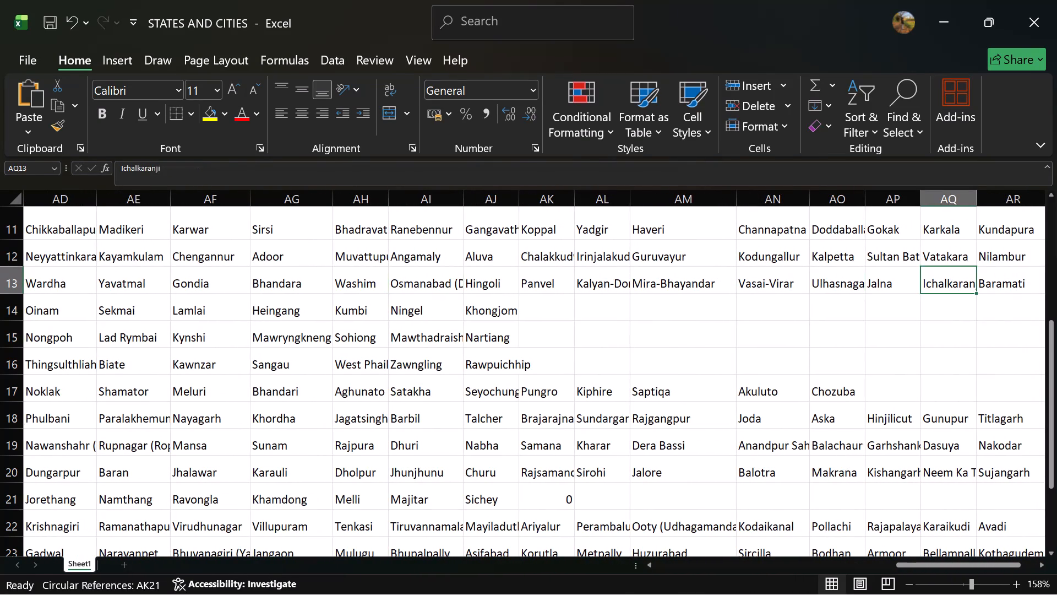
left_click(953, 280)
Close the STATES AND CITIES workbook and switch to the Maharashtra folder in File Explorer.
left_click(1056, 2)
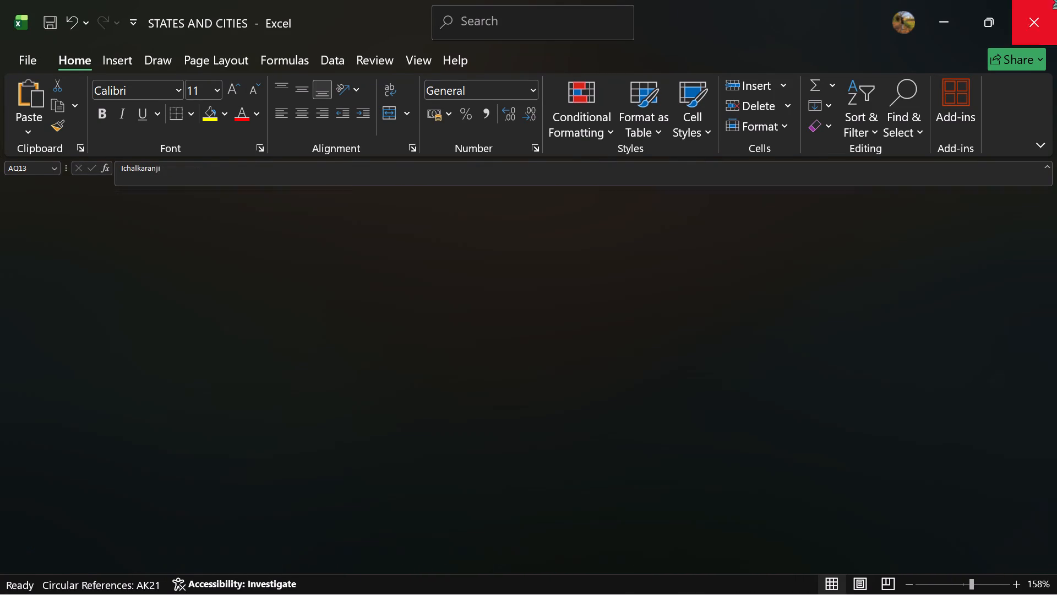
key("alt+Tab")
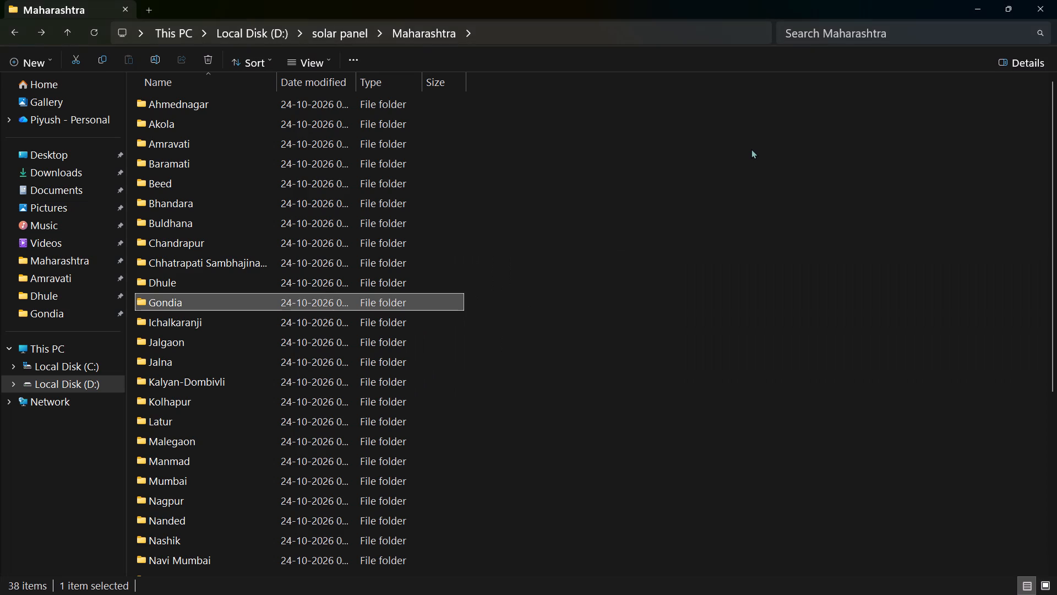
Open the Ichalkaranji folder and copy the name of the workbook in it without renaming the file.
double_click(237, 317)
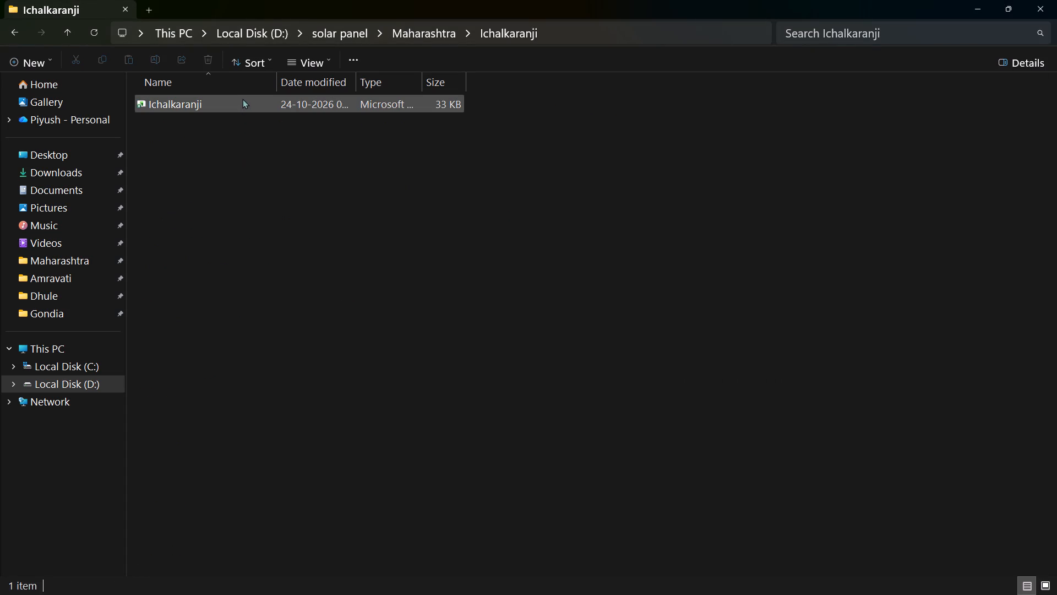
right_click(242, 100)
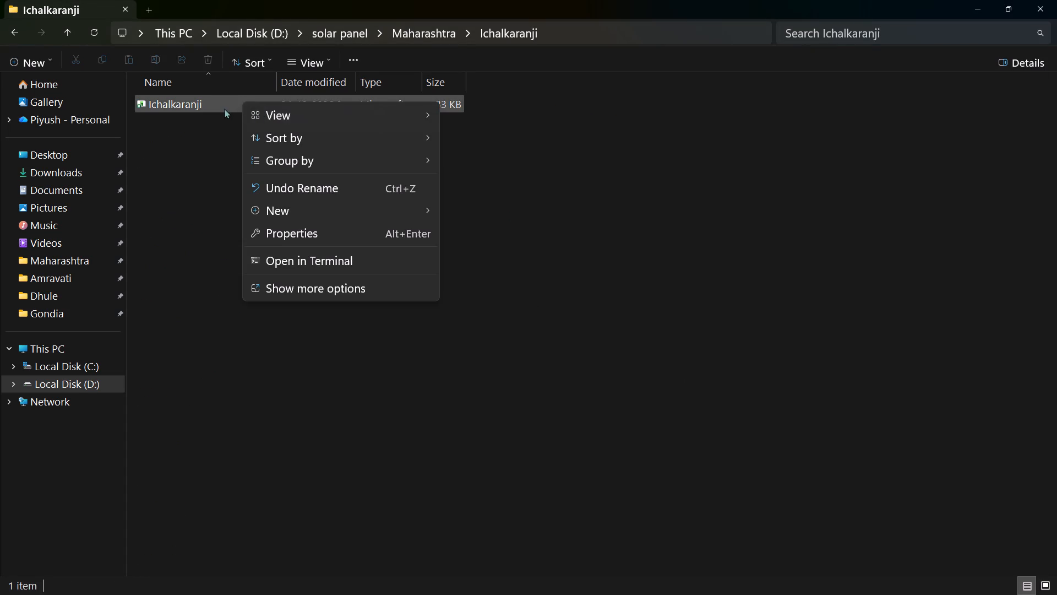
left_click(224, 109)
right_click(213, 108)
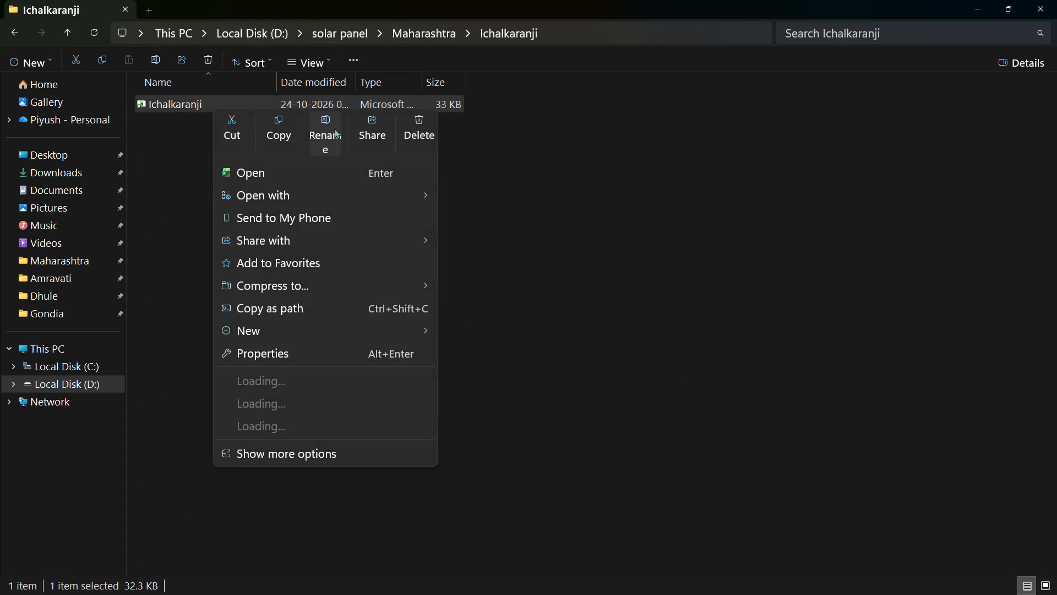
left_click(334, 128)
key("ctrl+c")
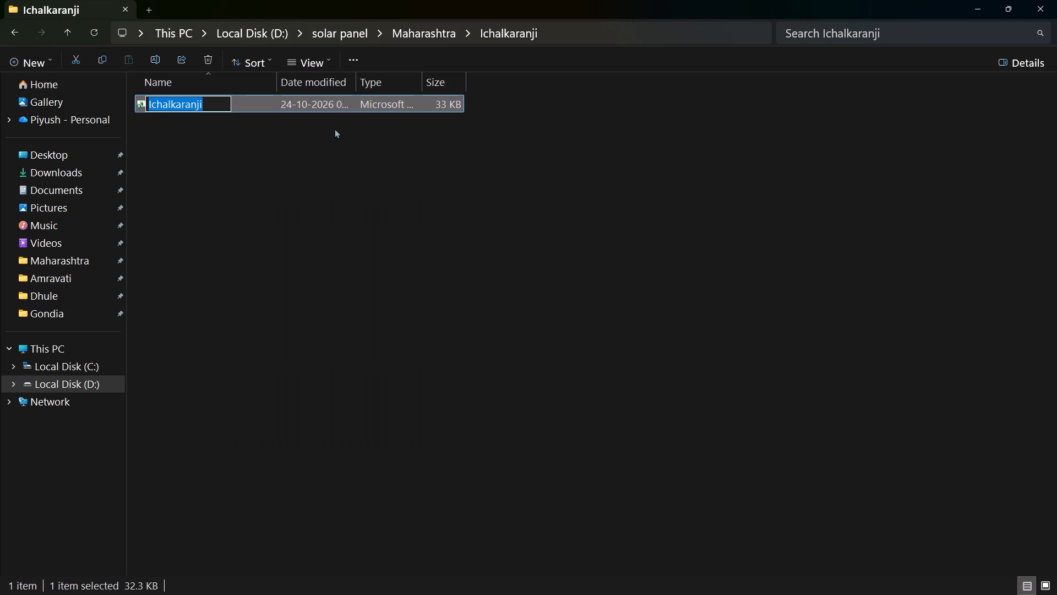
left_click(244, 159)
Open the Ichalkaranji workbook, accept recovery of its content, enable editing and dismiss the repair report.
double_click(248, 106)
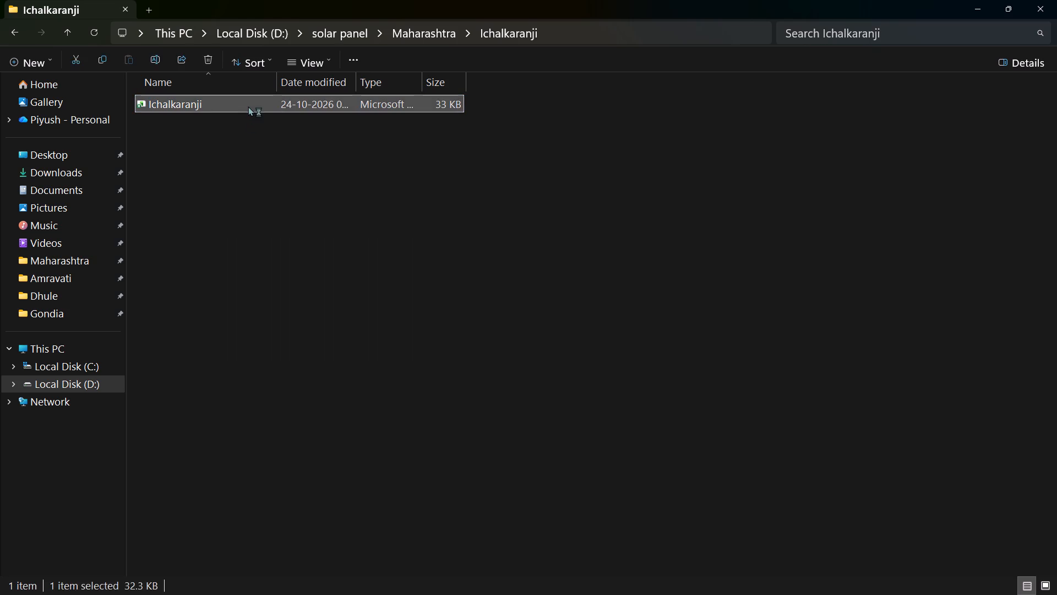
key("Left")
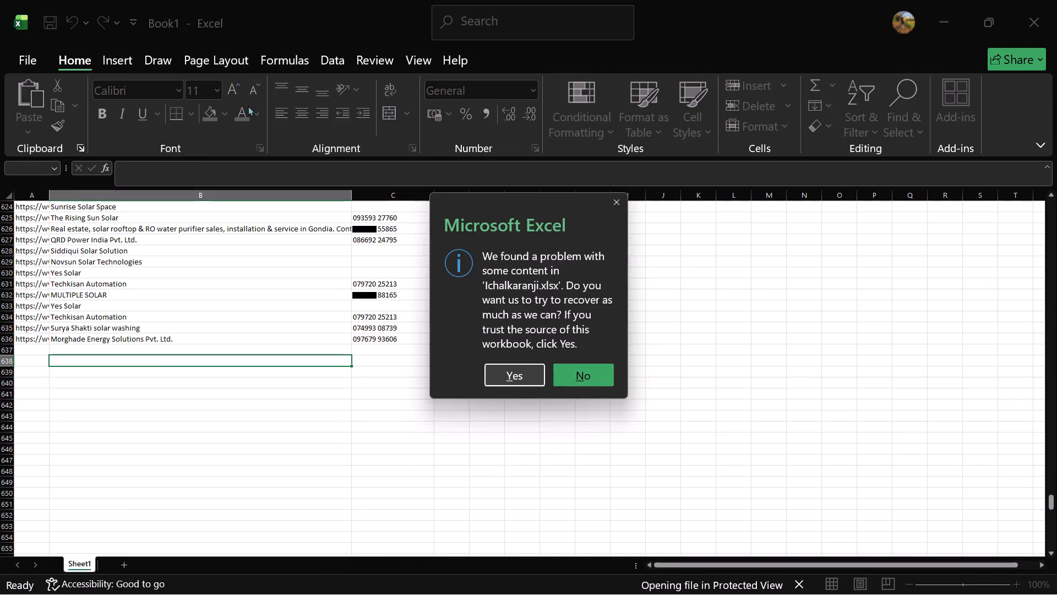
key("Return")
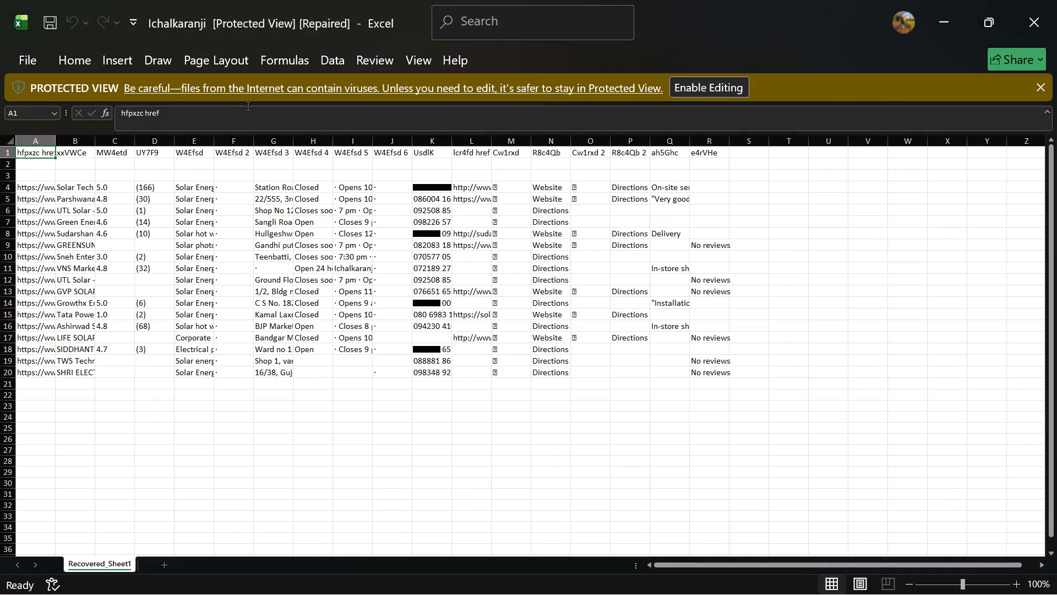
left_click(722, 79)
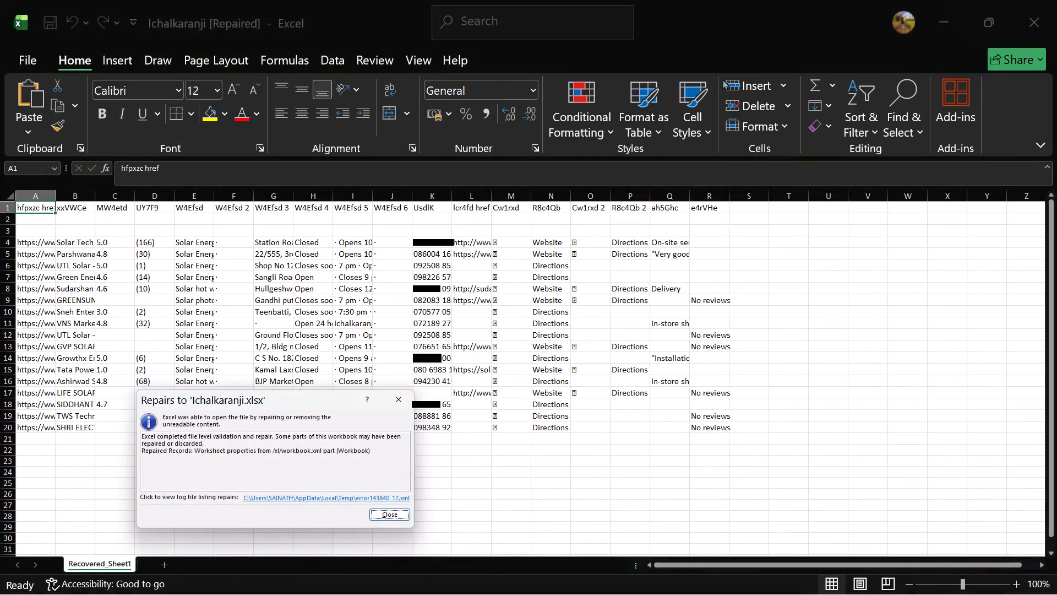
key("Return")
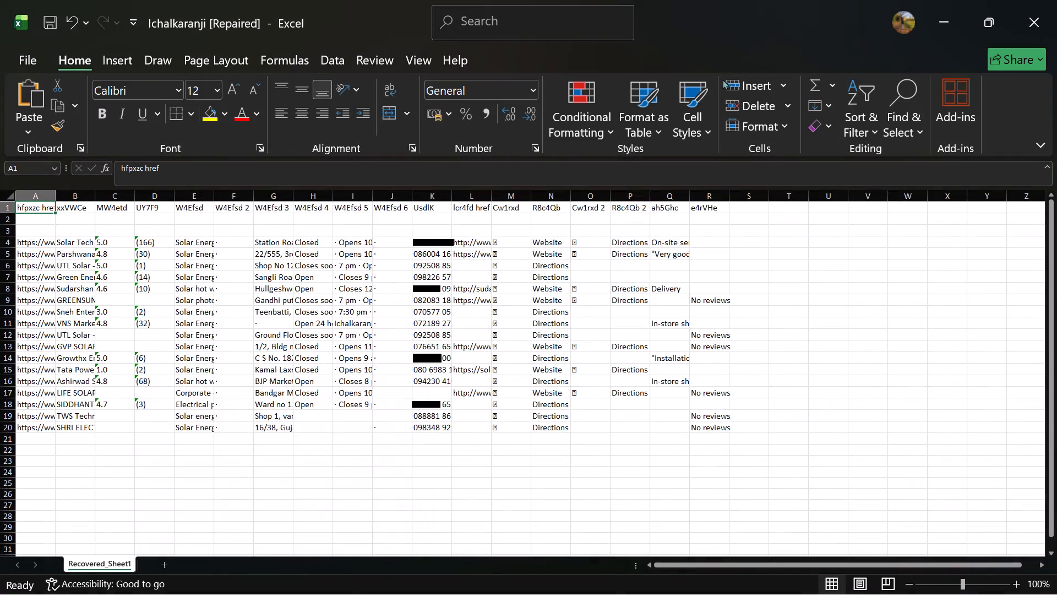
Paste the city name Ichalkaranji into the empty cell U7 beside the data.
left_click(826, 280)
key("ctrl+v")
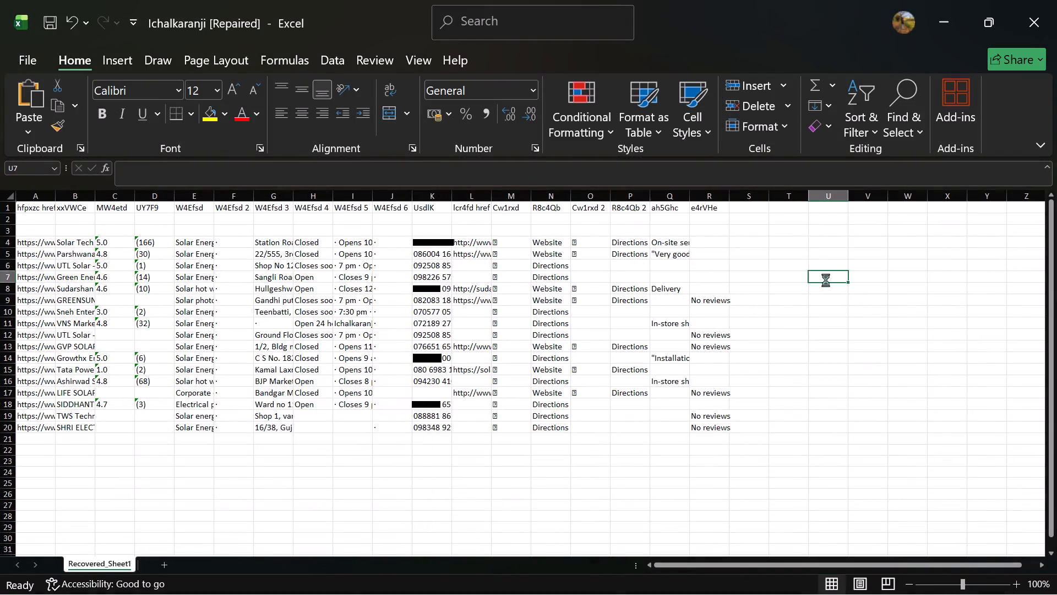
left_click(777, 294)
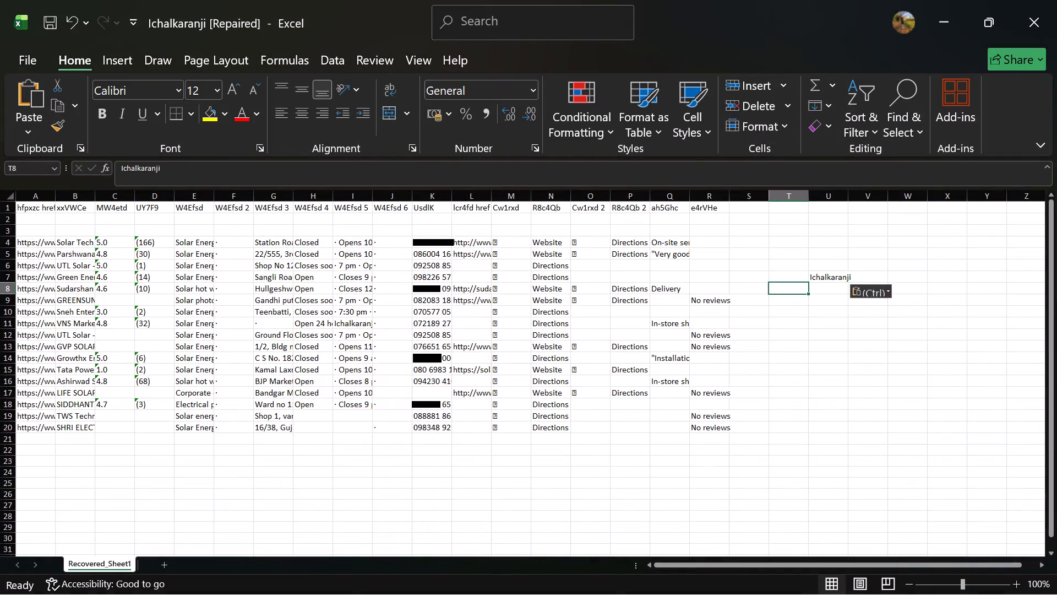
Clear the unneeded Ichalkaranji data from M1:S23 and C4:J21, keeping the links, business names, phone numbers and websites.
left_click_drag(509, 209, 749, 461)
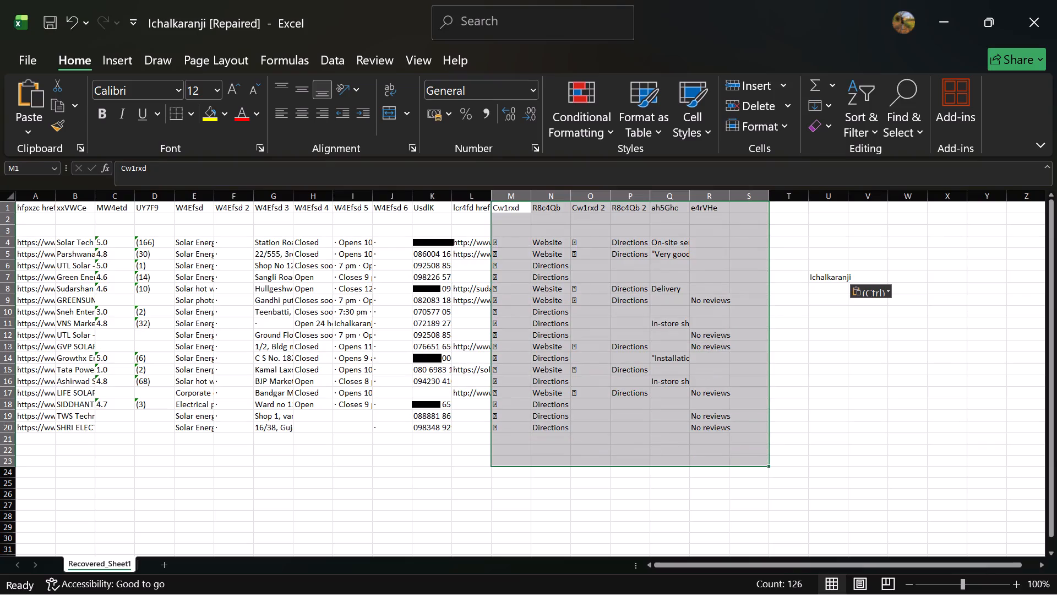
key("Delete")
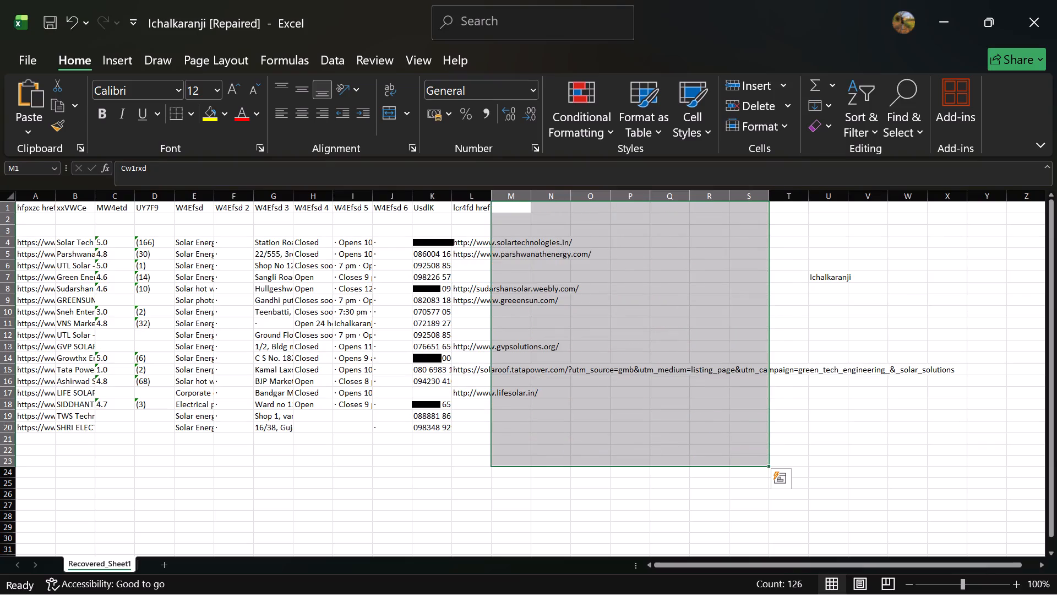
left_click_drag(119, 242, 407, 437)
key("Delete")
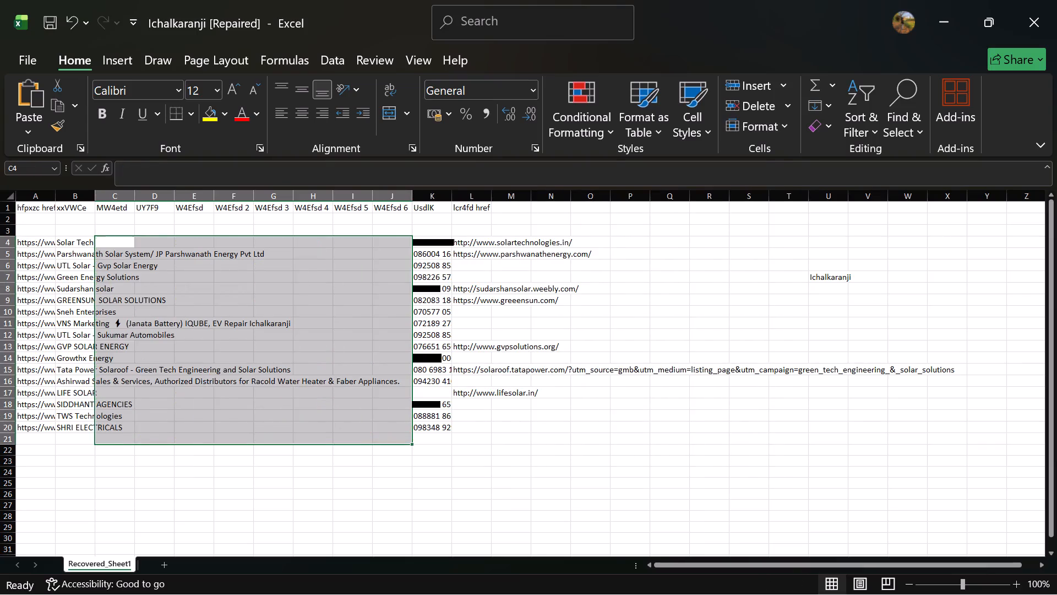
Copy the cleaned Ichalkaranji data, including the city name beside it, from range A3:W23.
left_click_drag(34, 232, 541, 397)
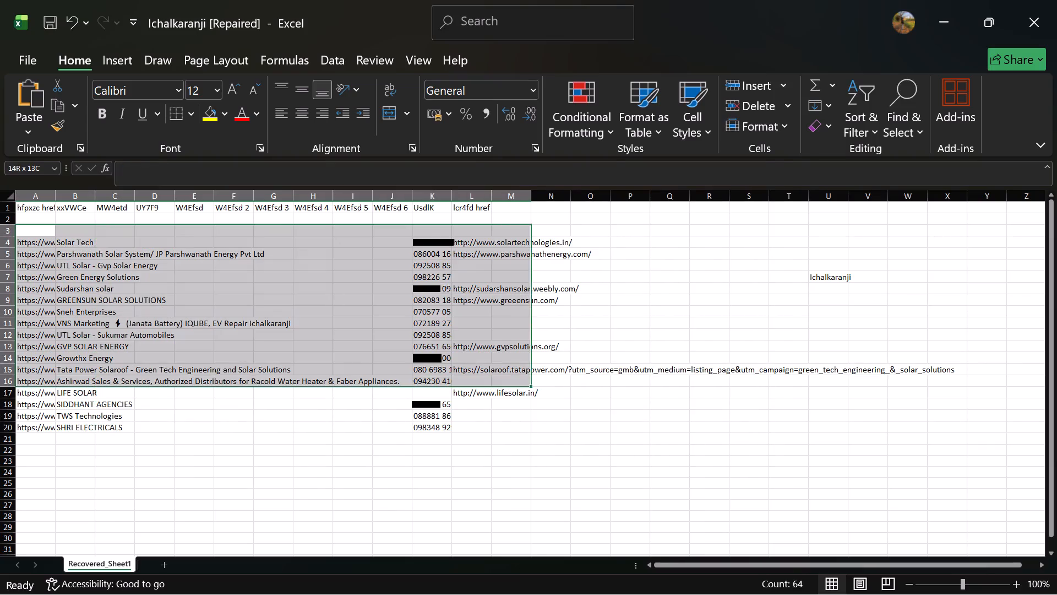
left_click_drag(541, 397, 895, 460)
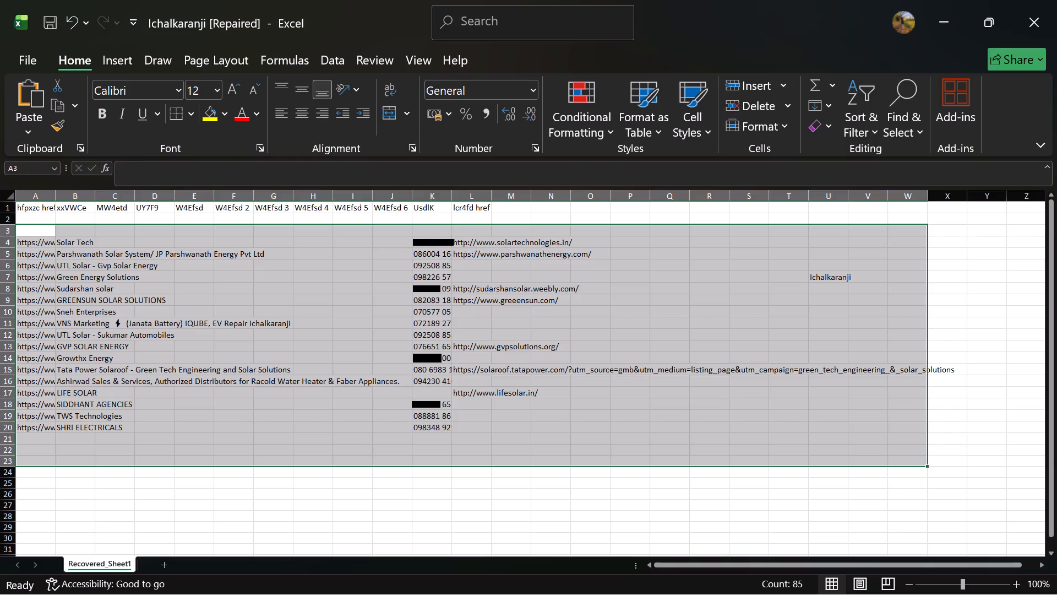
key("ctrl+c")
Close the Ichalkaranji workbook, saving it as an Excel Workbook under its own name over the existing file.
left_click(1056, 0)
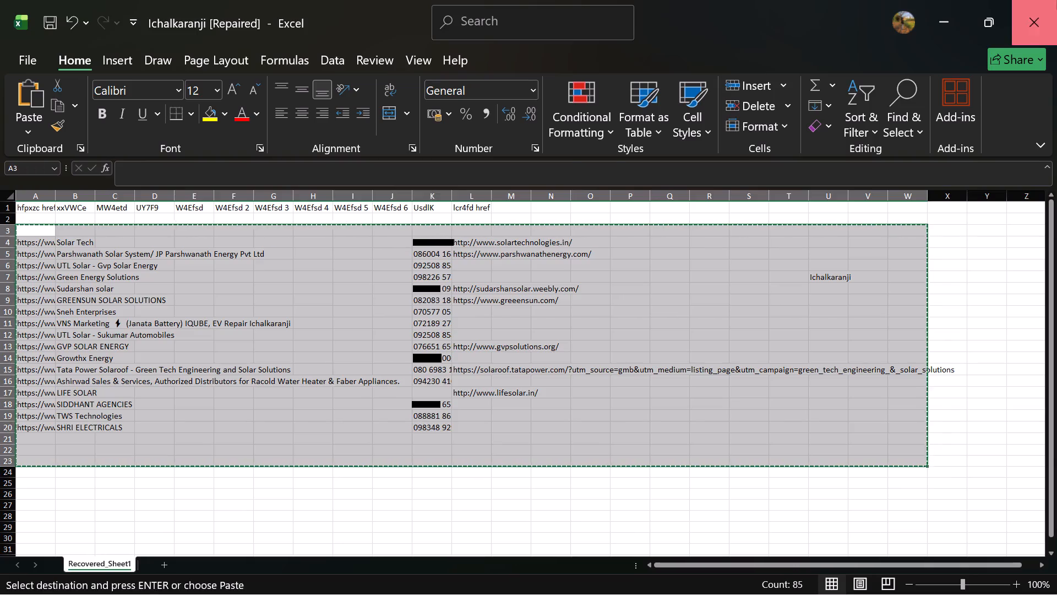
key("Return")
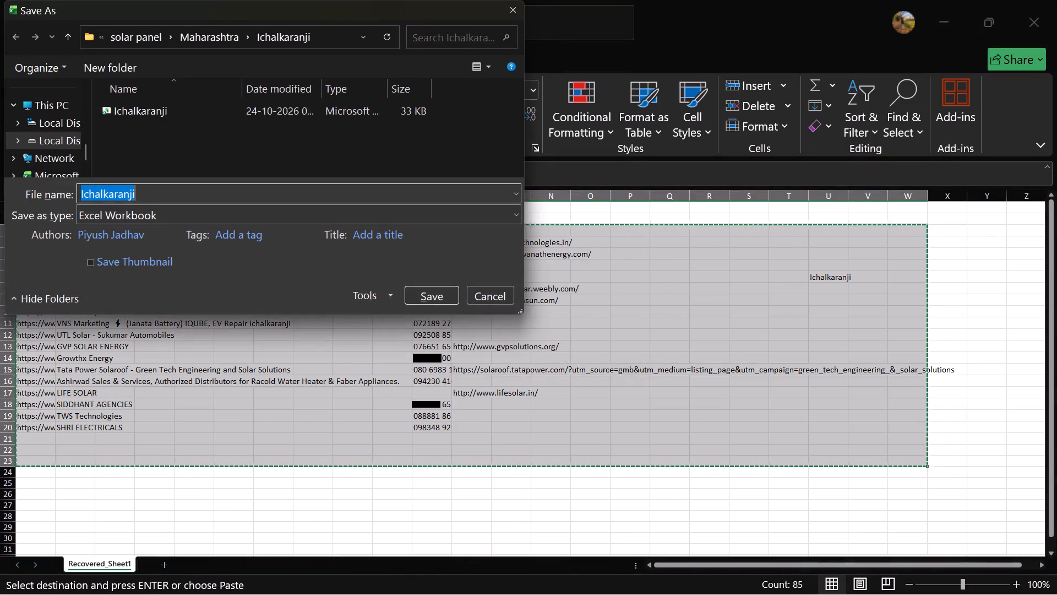
key("Return")
key("Left")
key("Return")
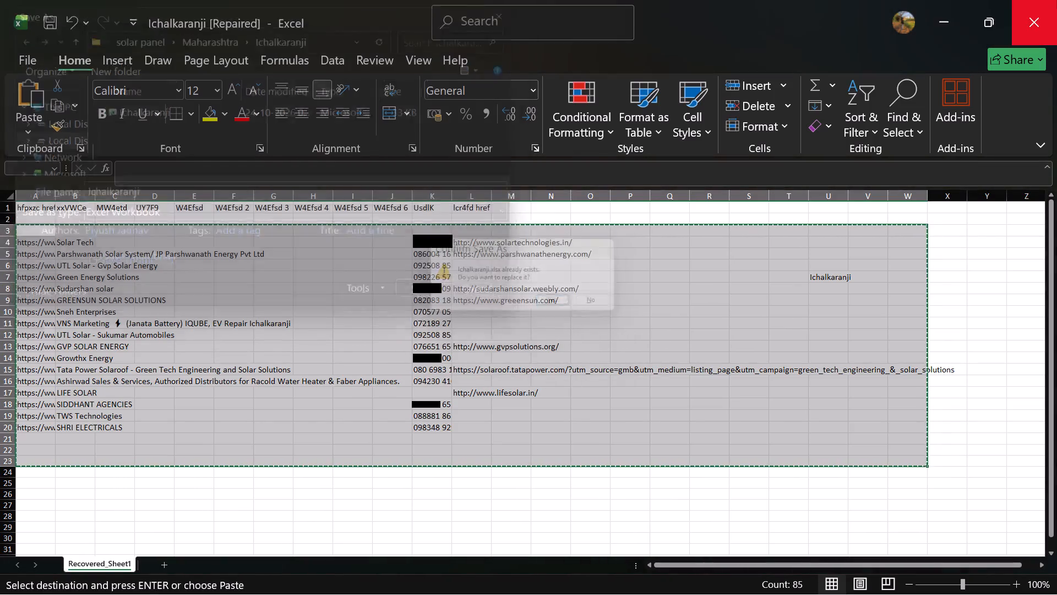
key("Return")
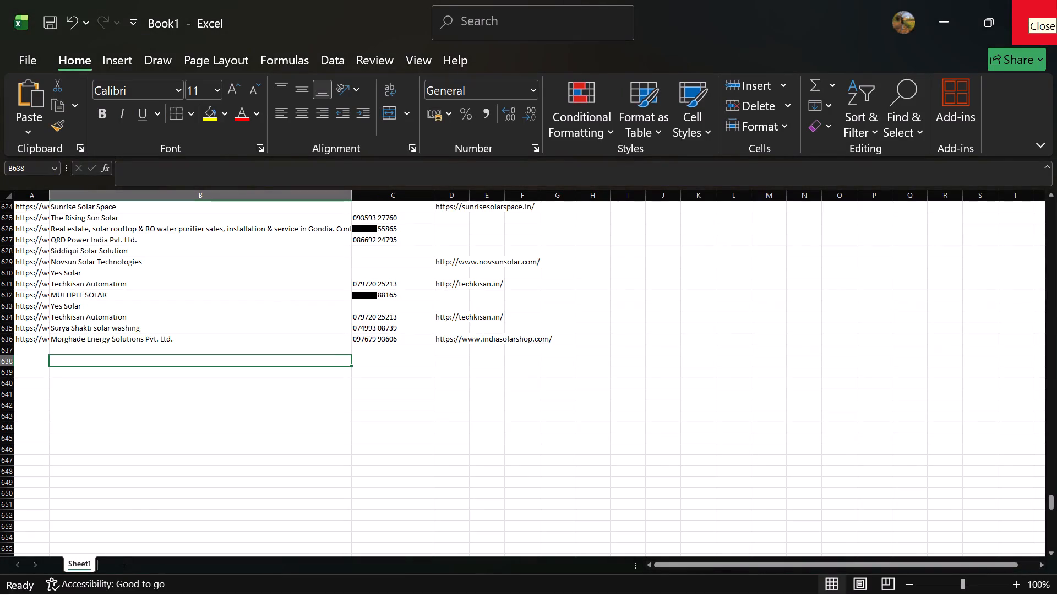
Paste the copied Ichalkaranji data into Book1 at cell A640, below the Gondia data.
left_click(34, 383)
key("ctrl+v")
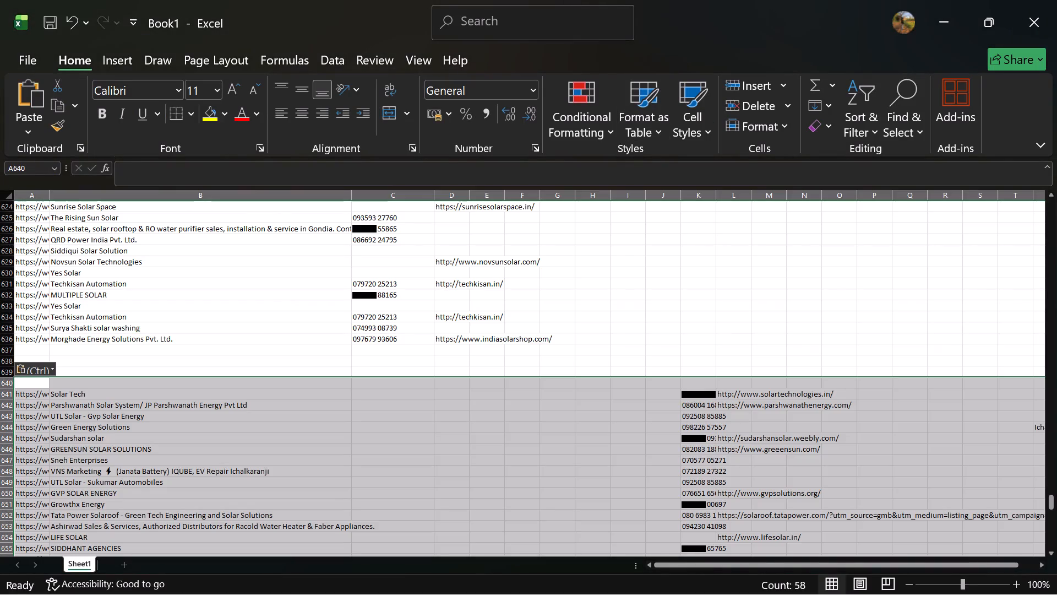
Move the Ichalkaranji phone numbers to column C and the websites to column D, both starting in row 641.
scroll(417, 436, "down", 2)
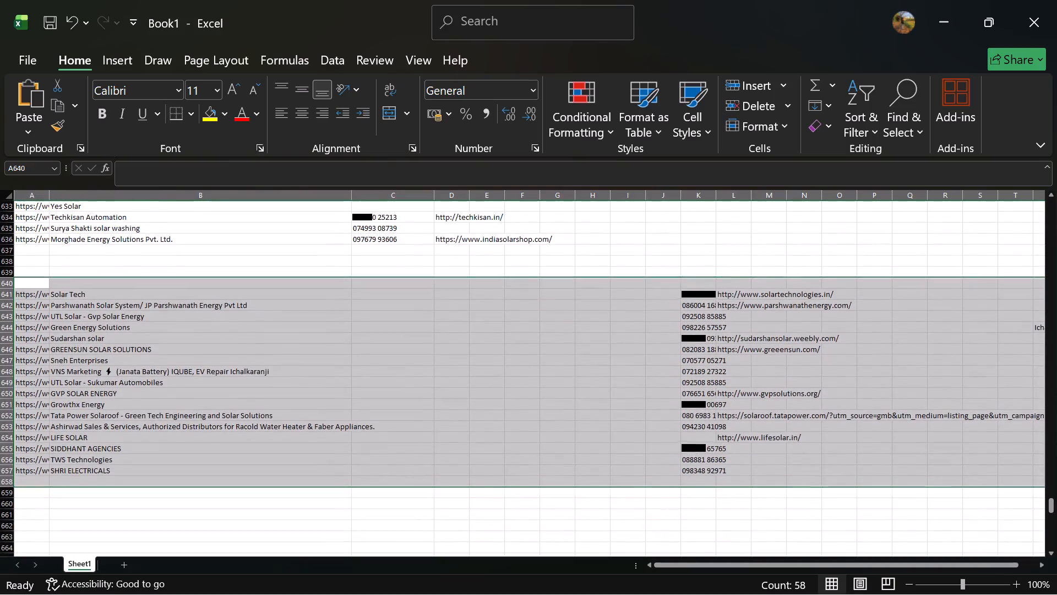
left_click_drag(696, 295, 700, 469)
left_click_drag(699, 290, 440, 294)
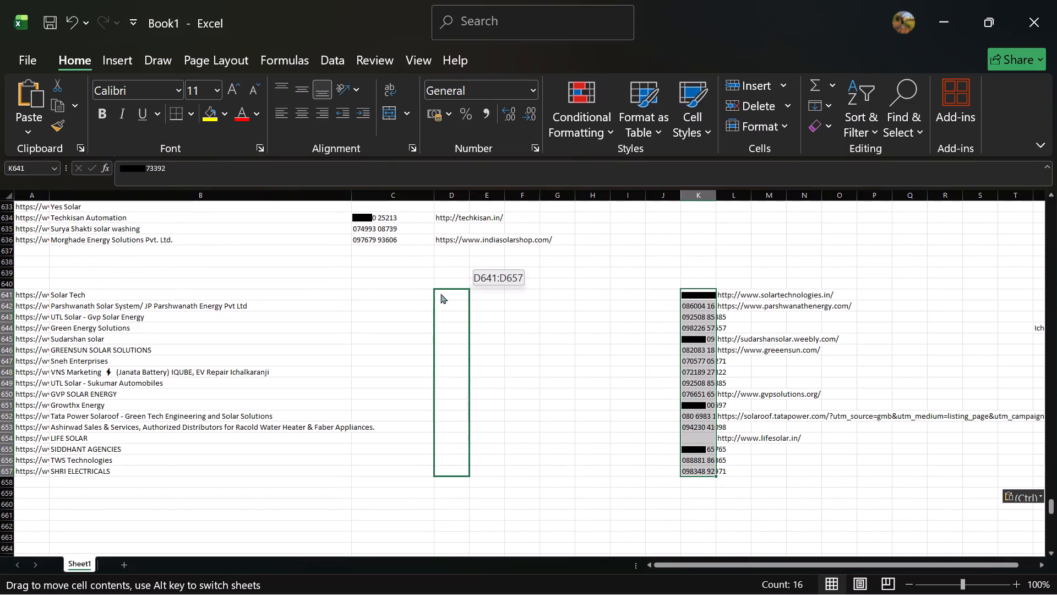
left_click_drag(440, 294, 429, 293)
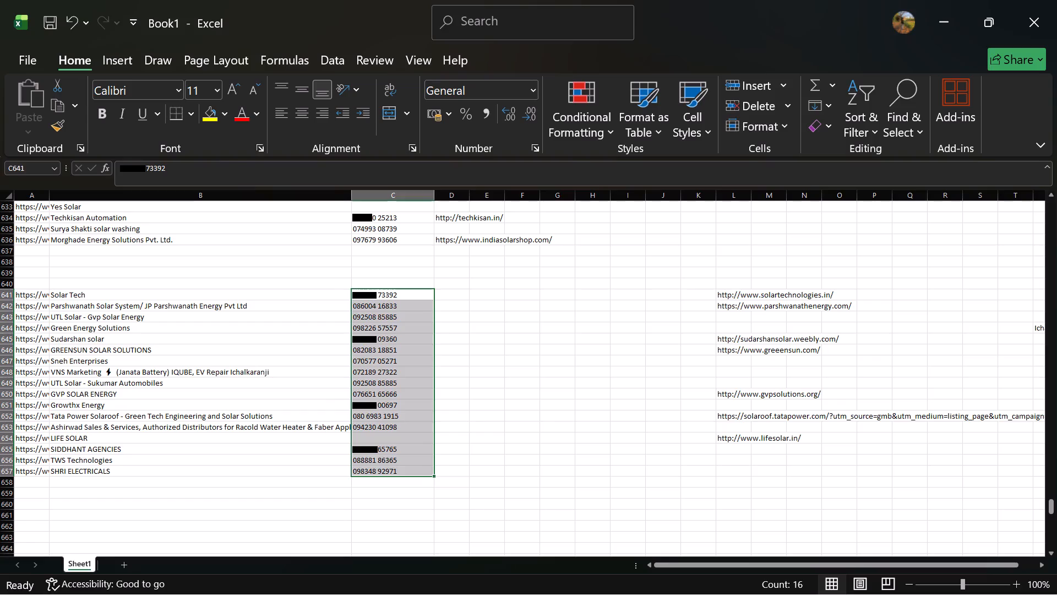
left_click_drag(722, 293, 799, 439)
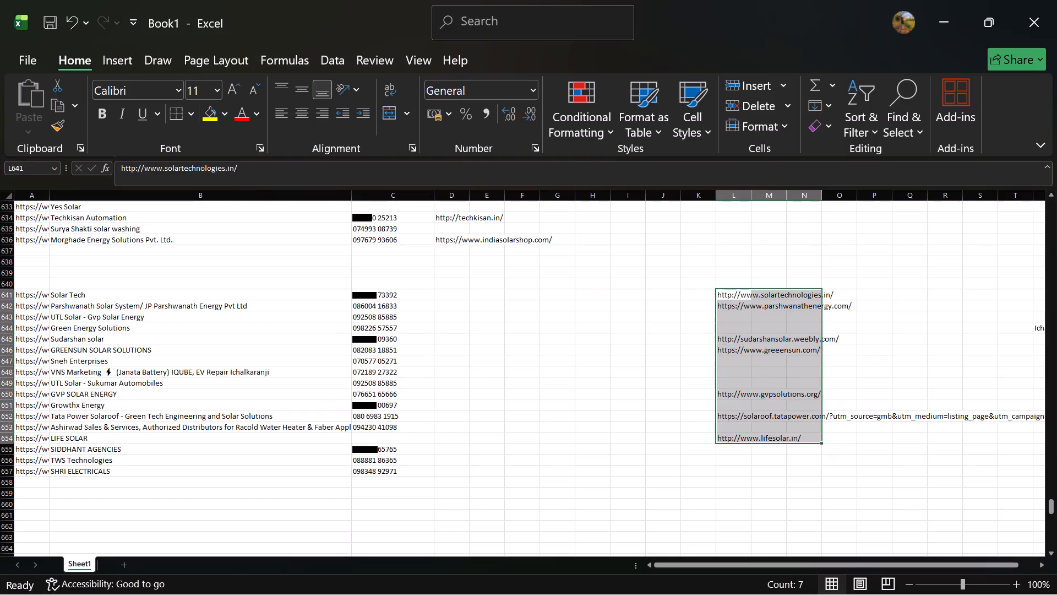
left_click_drag(767, 290, 555, 302)
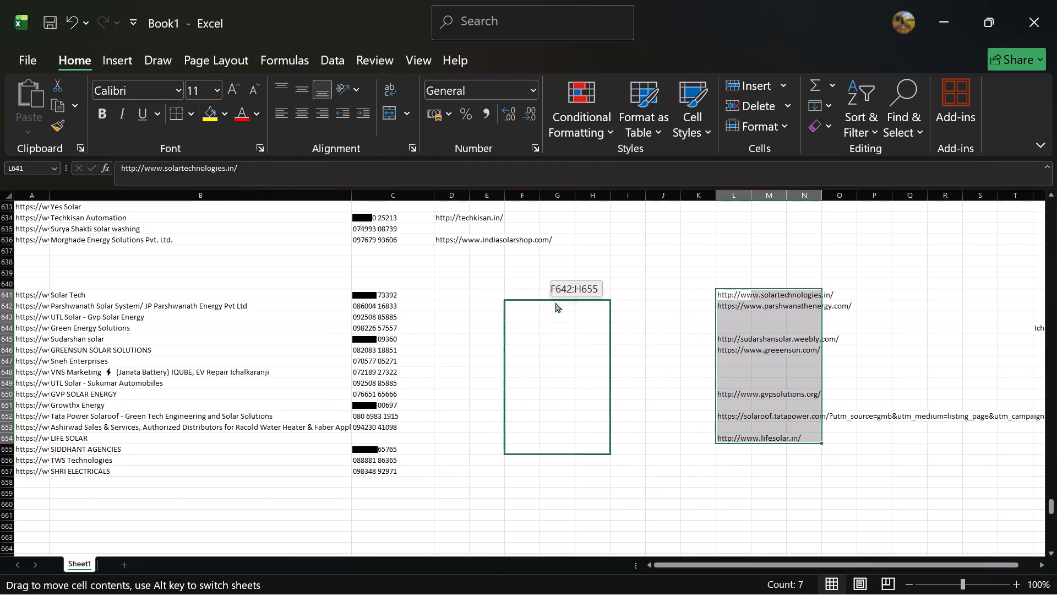
left_click_drag(555, 302, 498, 296)
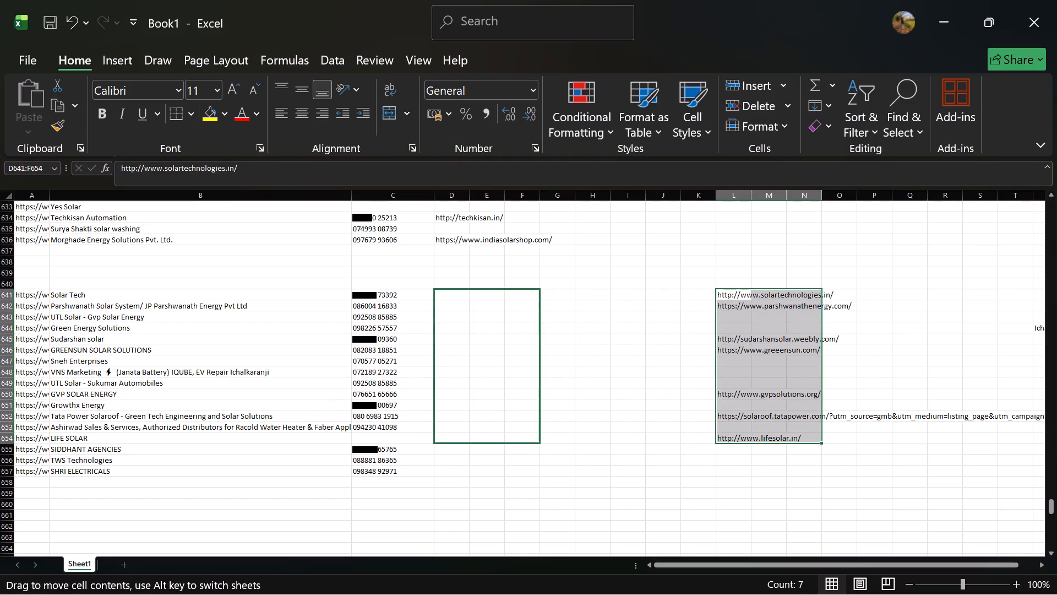
left_click(924, 390)
Copy the city name Ichalkaranji from cell U644 into cell B638 above the pasted list.
scroll(952, 377, "left", 1)
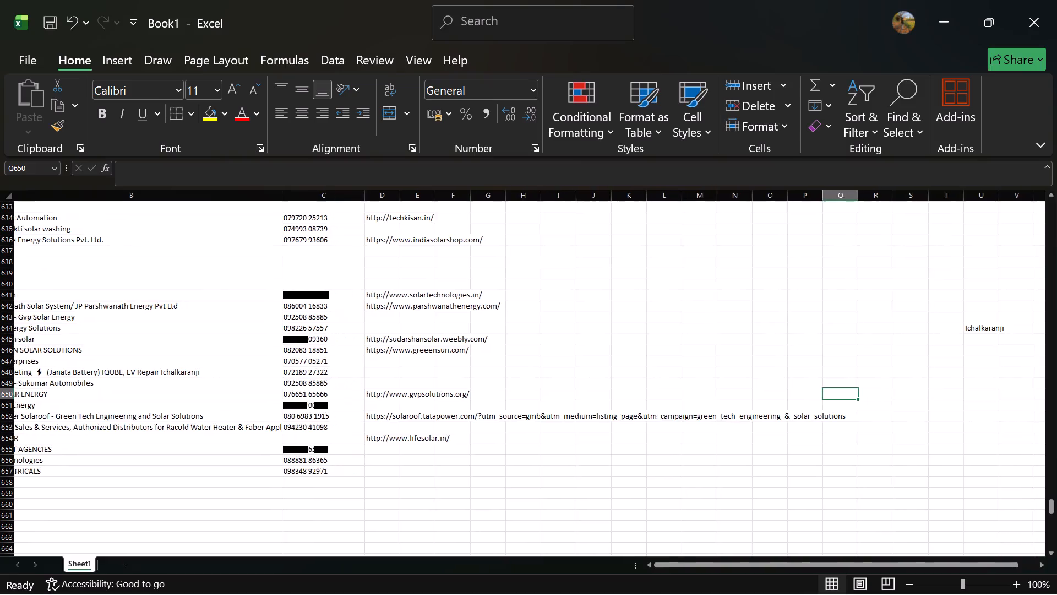
left_click(1012, 327)
double_click(1012, 327)
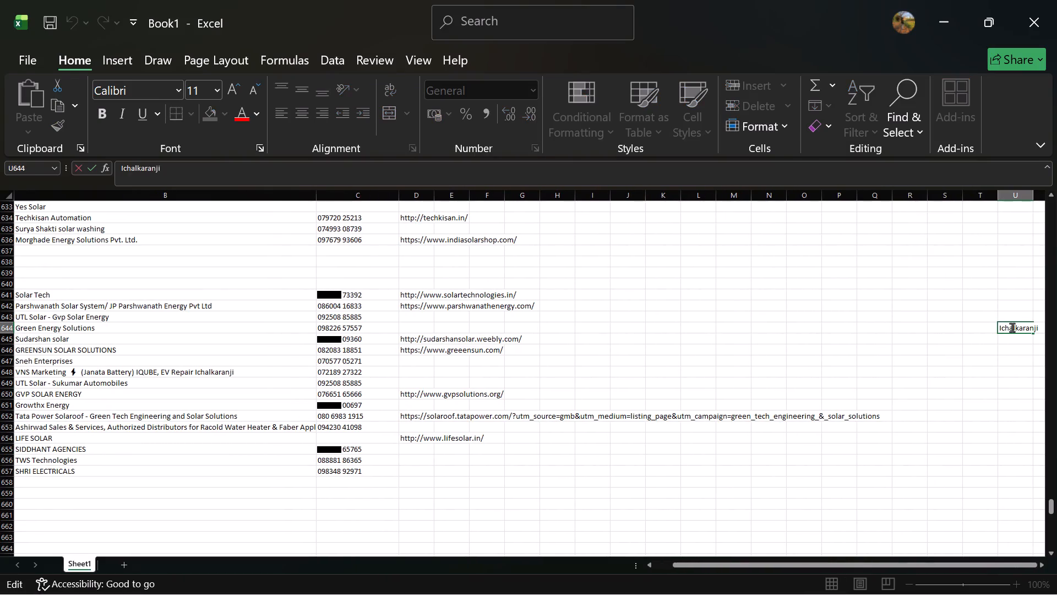
key("ctrl+a")
key("ctrl+c")
scroll(577, 340, "up", 1)
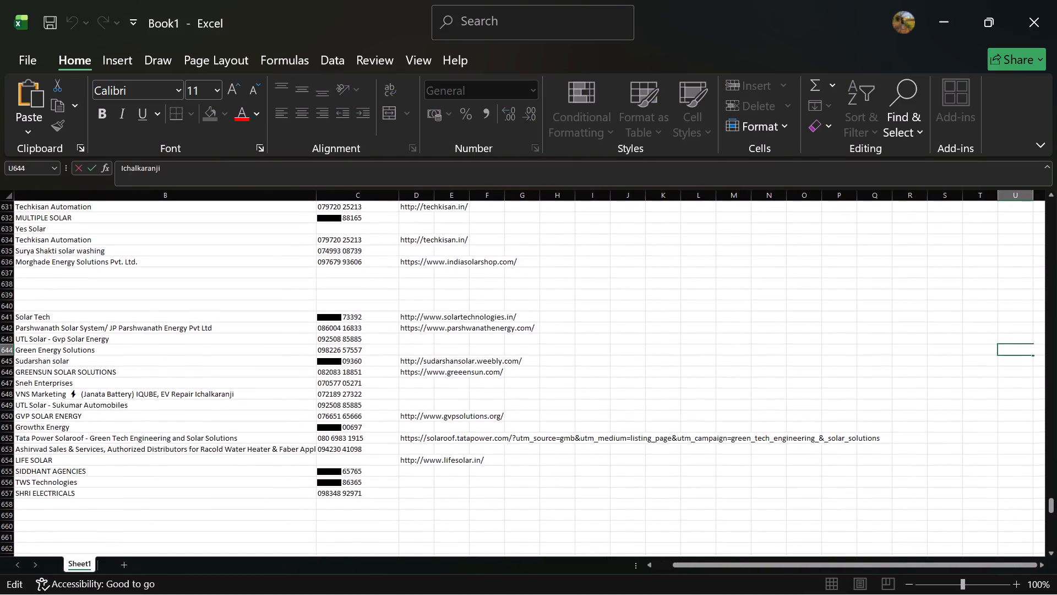
left_click(42, 285)
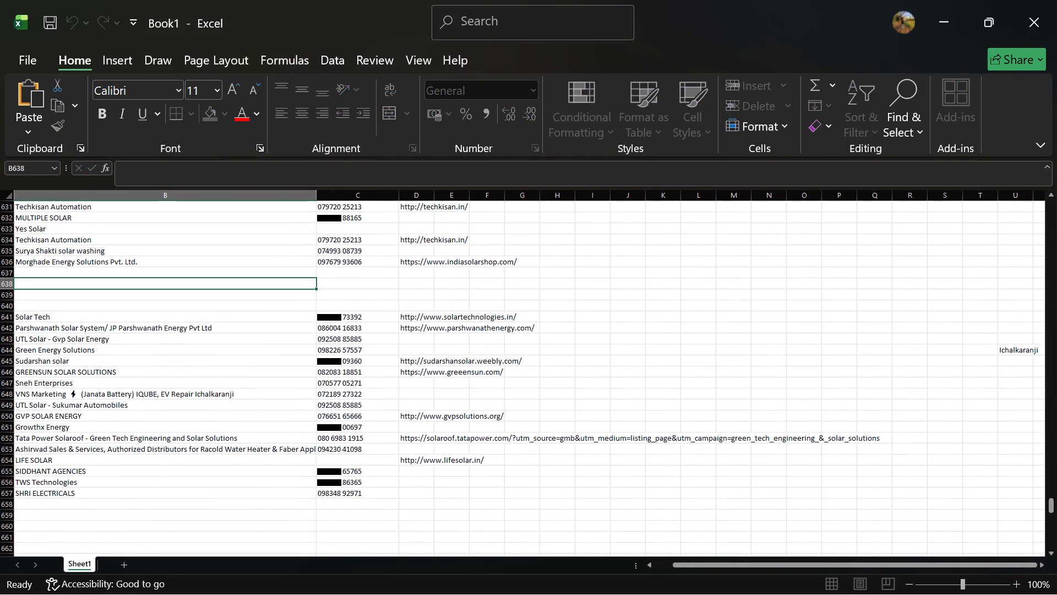
scroll(42, 285, "right", 2)
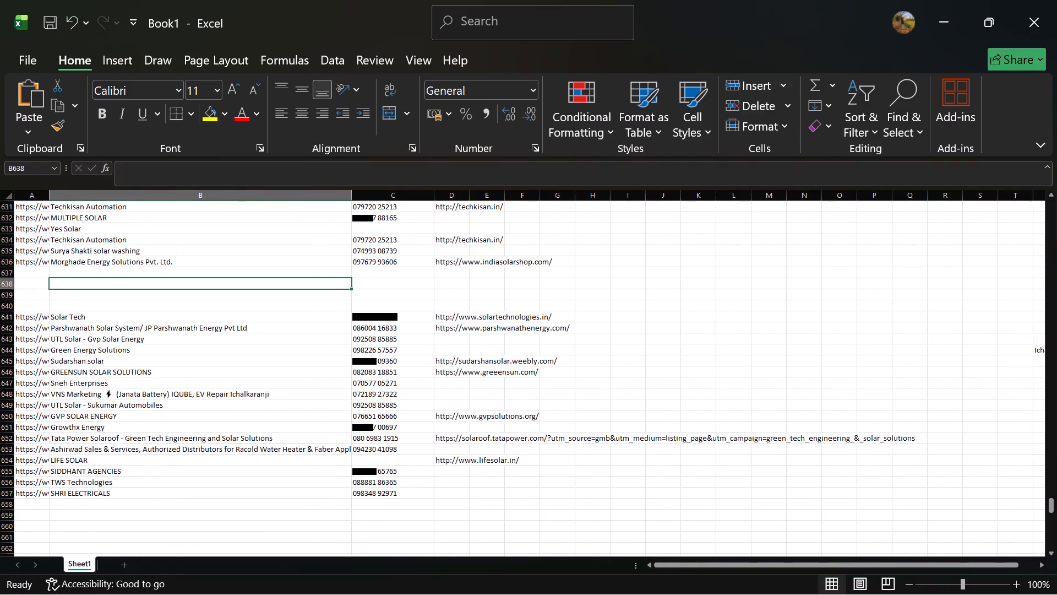
double_click(91, 284)
key("ctrl+v")
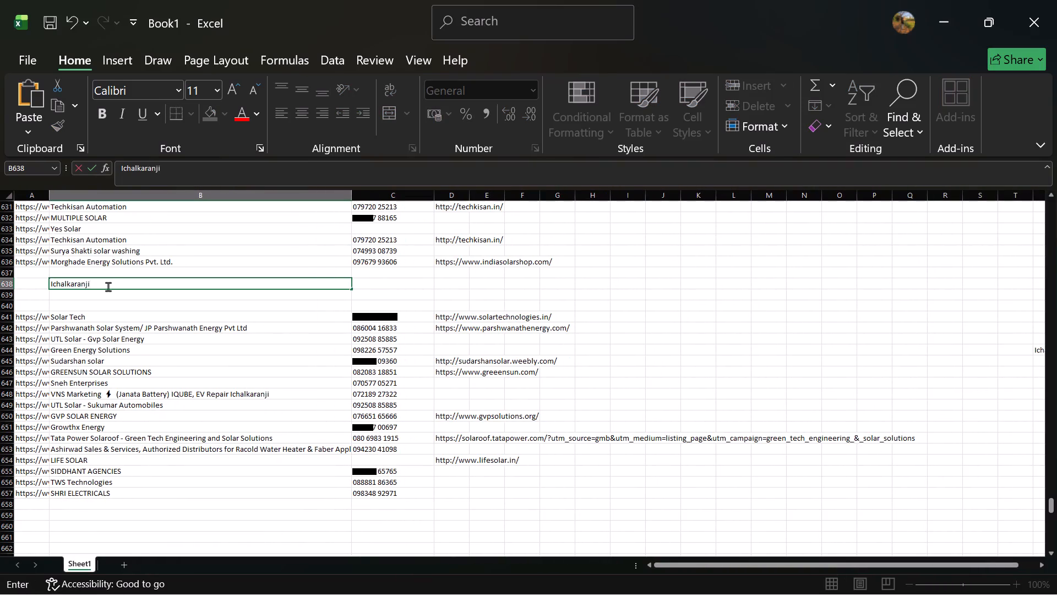
Format the Ichalkaranji heading in B638 as bold with font size 20.
left_click_drag(103, 283, 47, 285)
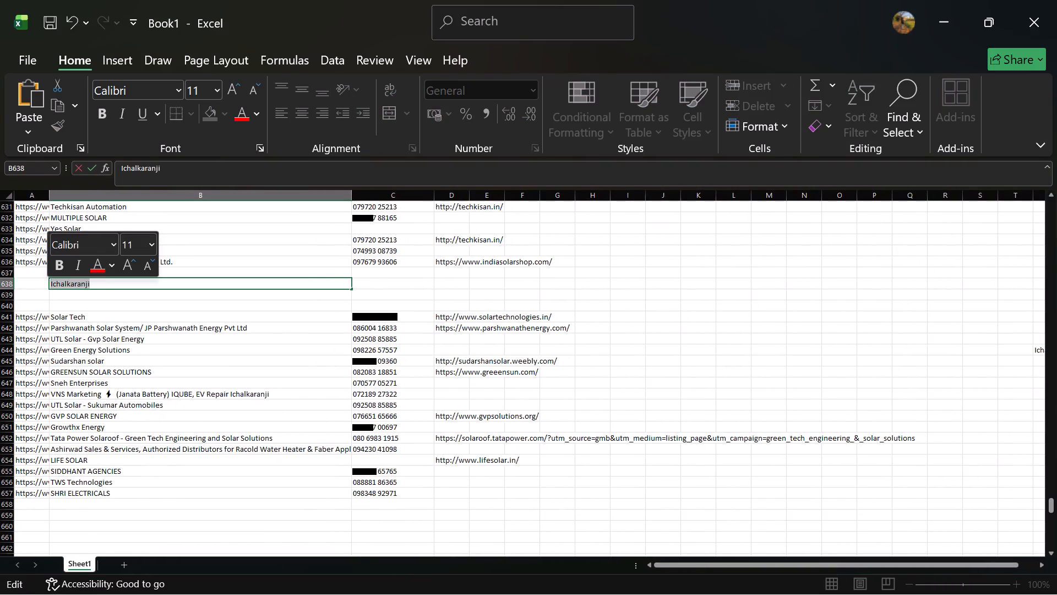
left_click(151, 248)
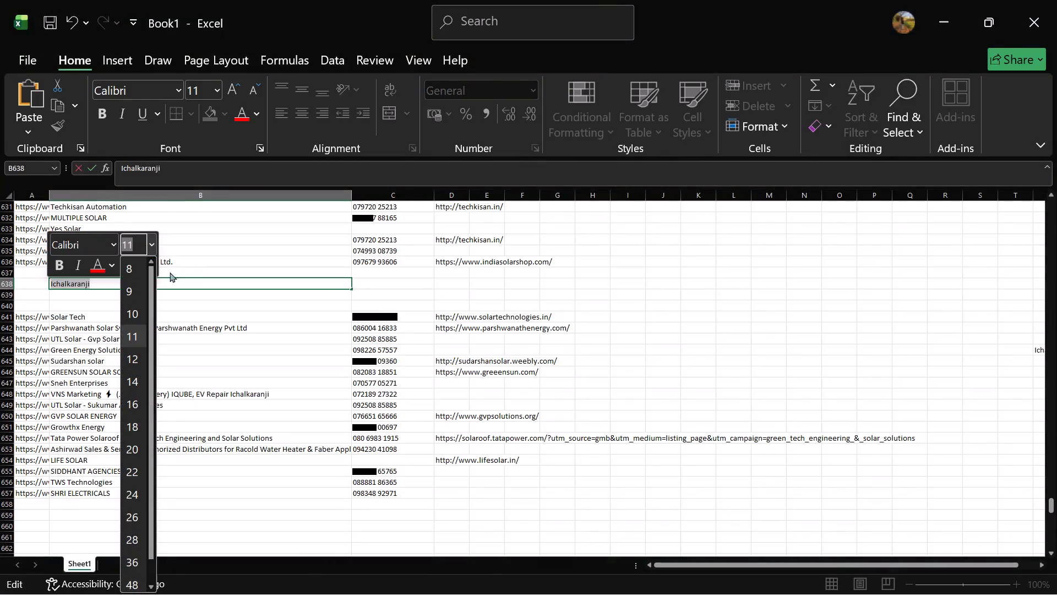
left_click(128, 440)
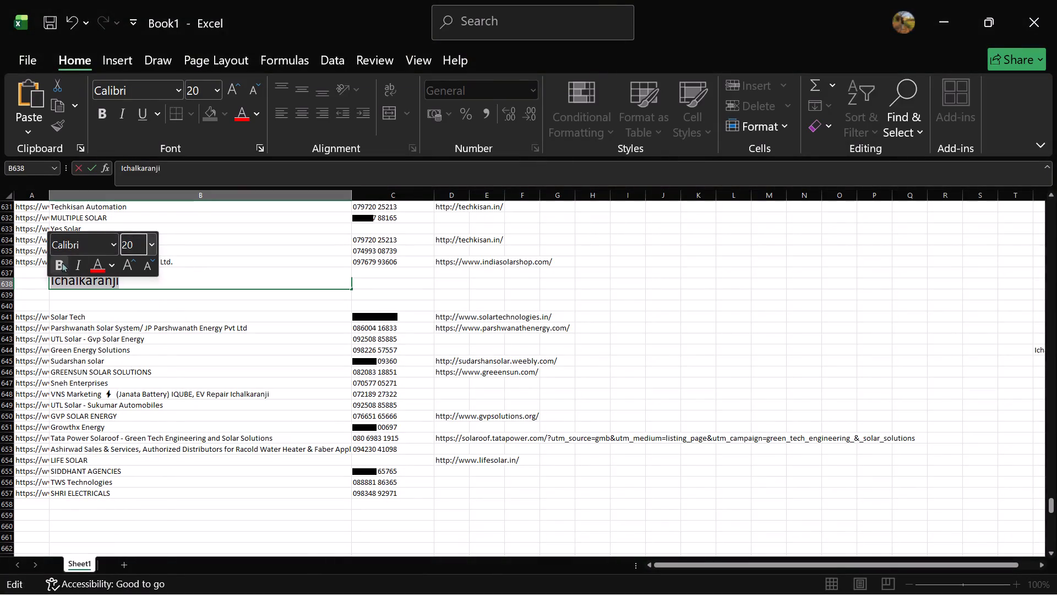
left_click(60, 266)
left_click(55, 295)
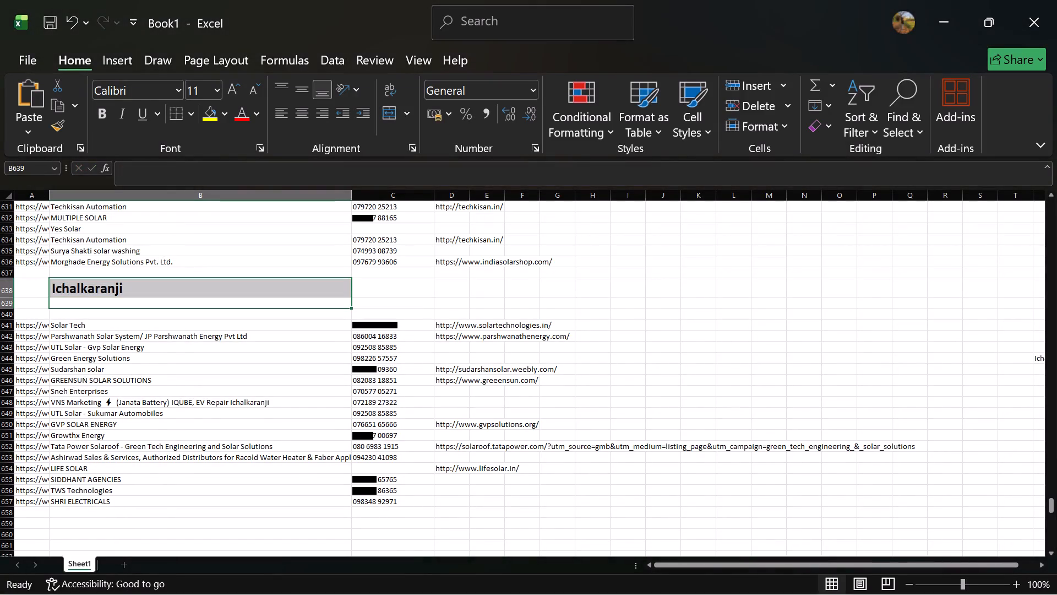
left_click(57, 292)
double_click(55, 287)
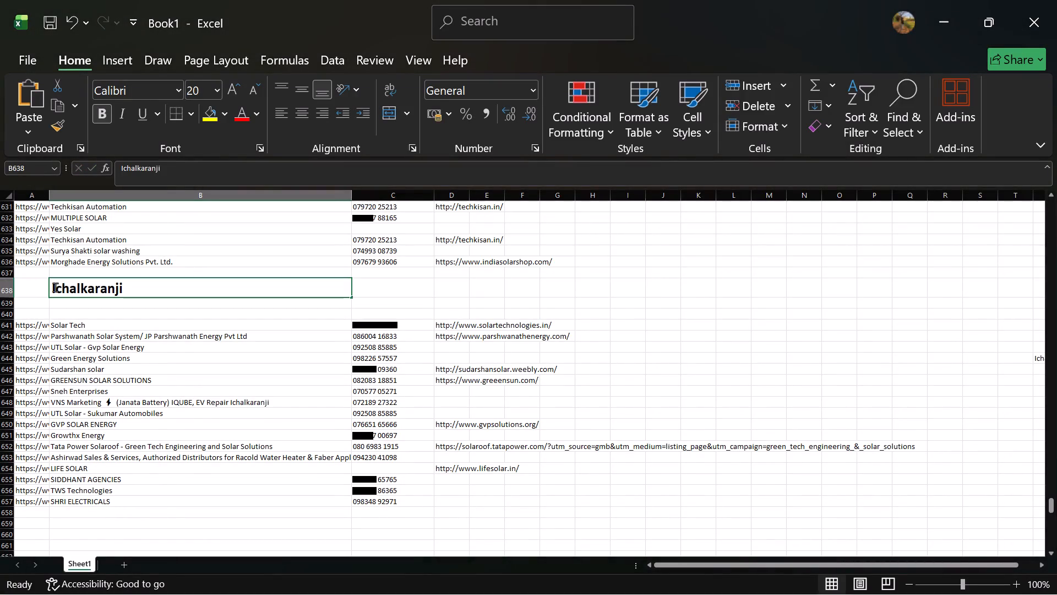
left_click(616, 350)
Delete the leftover city name Ichalkaranji from cell U644 beside the data.
scroll(616, 350, "left", 4)
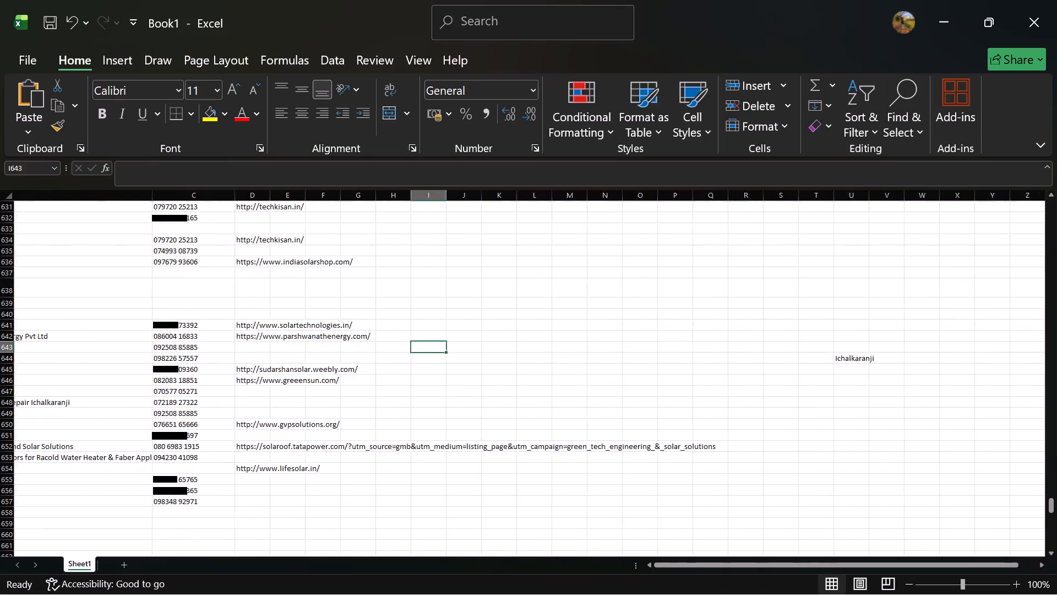
left_click(650, 359)
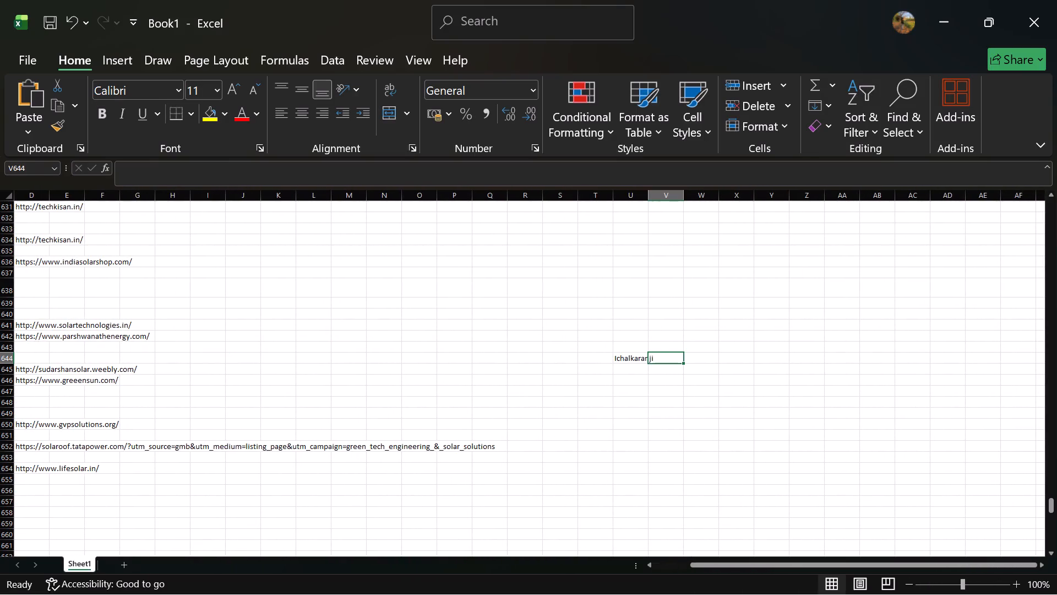
left_click(637, 360)
key("Delete")
scroll(637, 360, "right", 2)
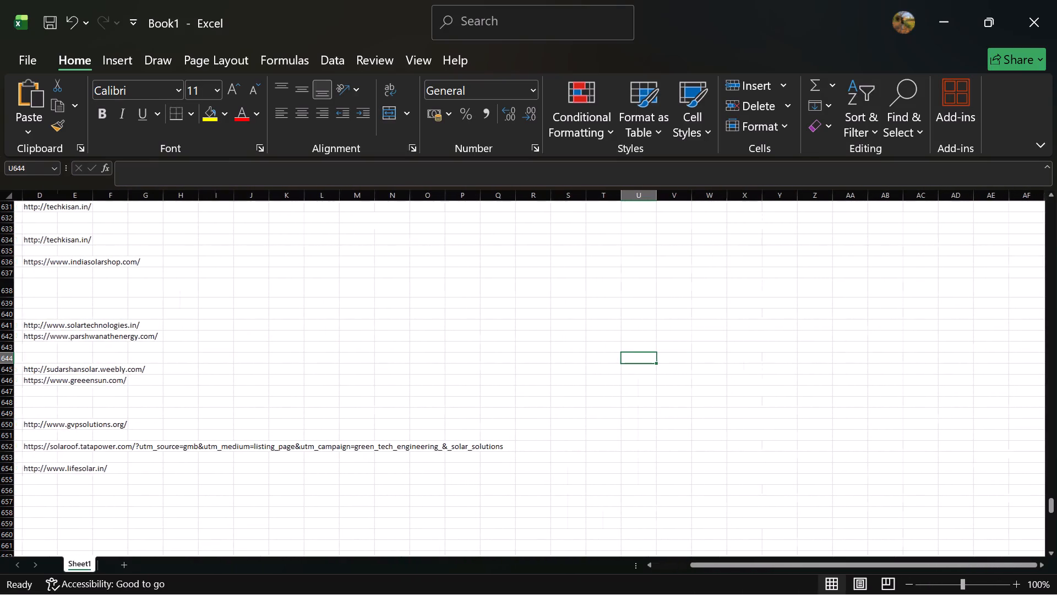
scroll(637, 360, "right", 4)
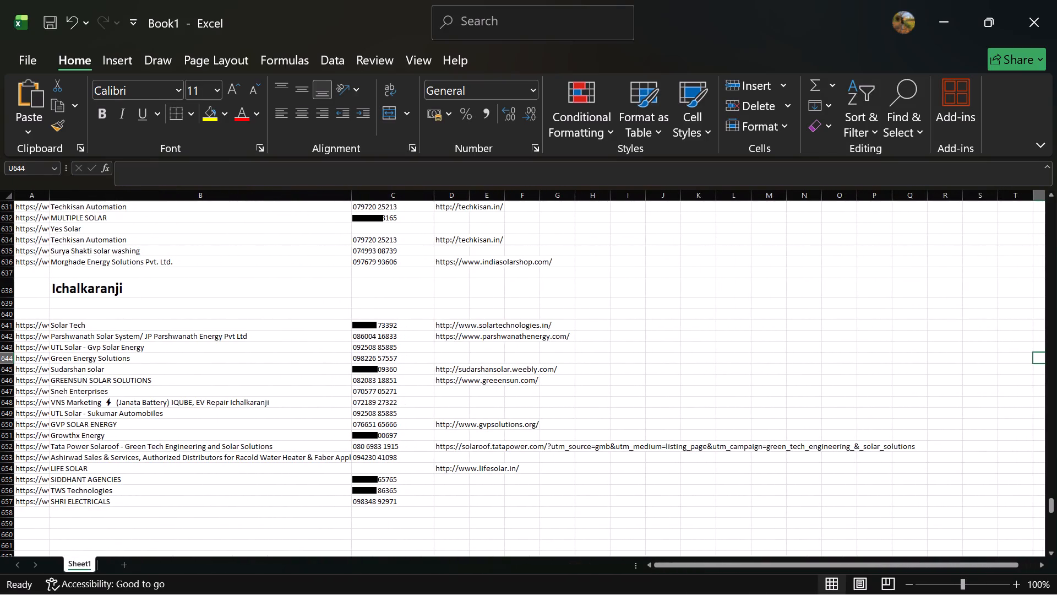
Select cell B659 below the Ichalkaranji list, and open the Jalgaon folder's workbook from File Explorer, accepting recovery of its content.
scroll(159, 307, "down", 1)
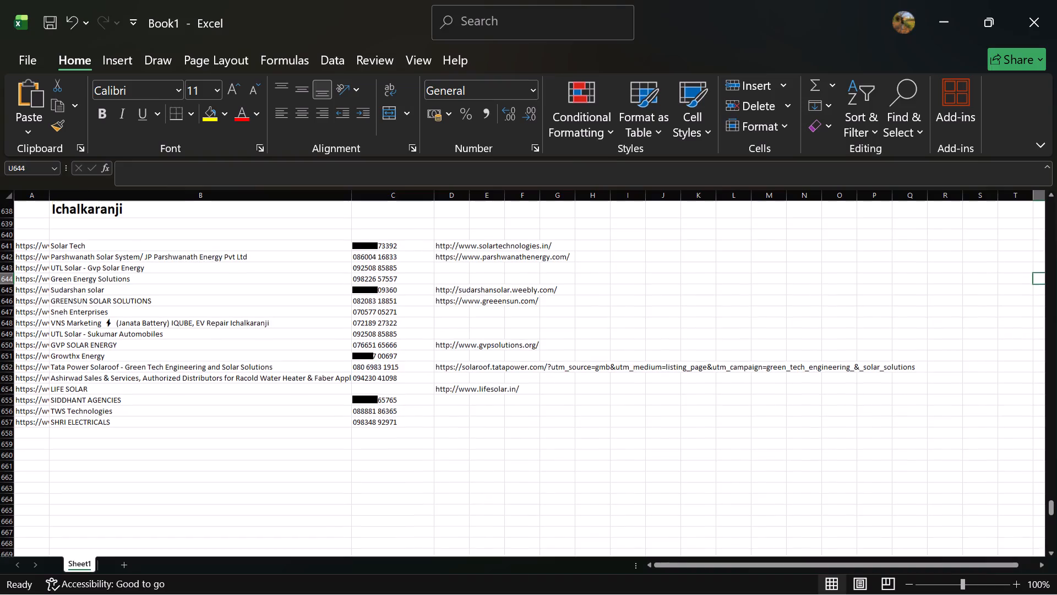
left_click(68, 450)
key("alt+Tab")
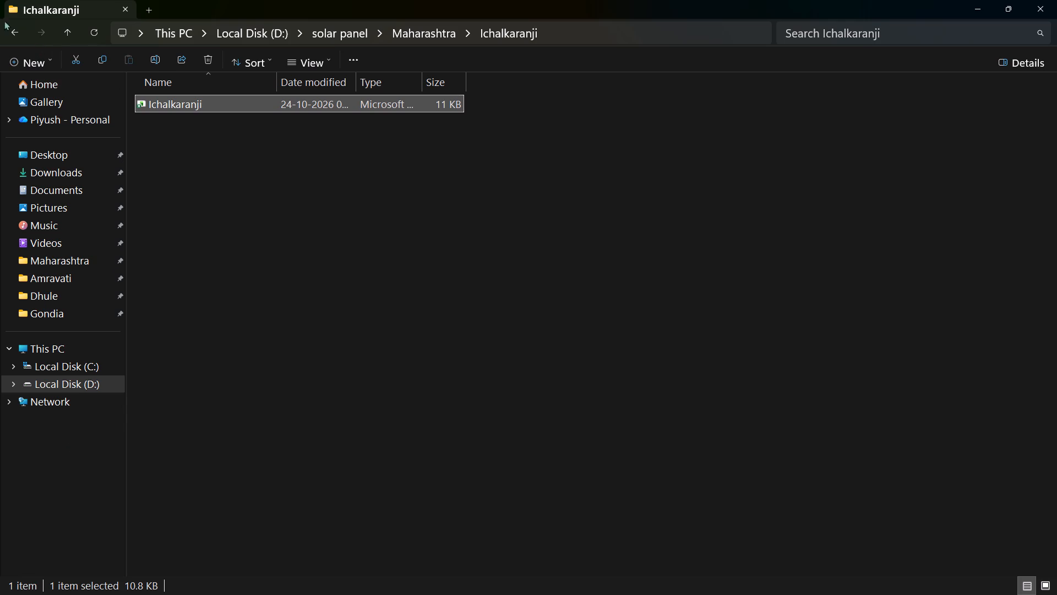
left_click(15, 33)
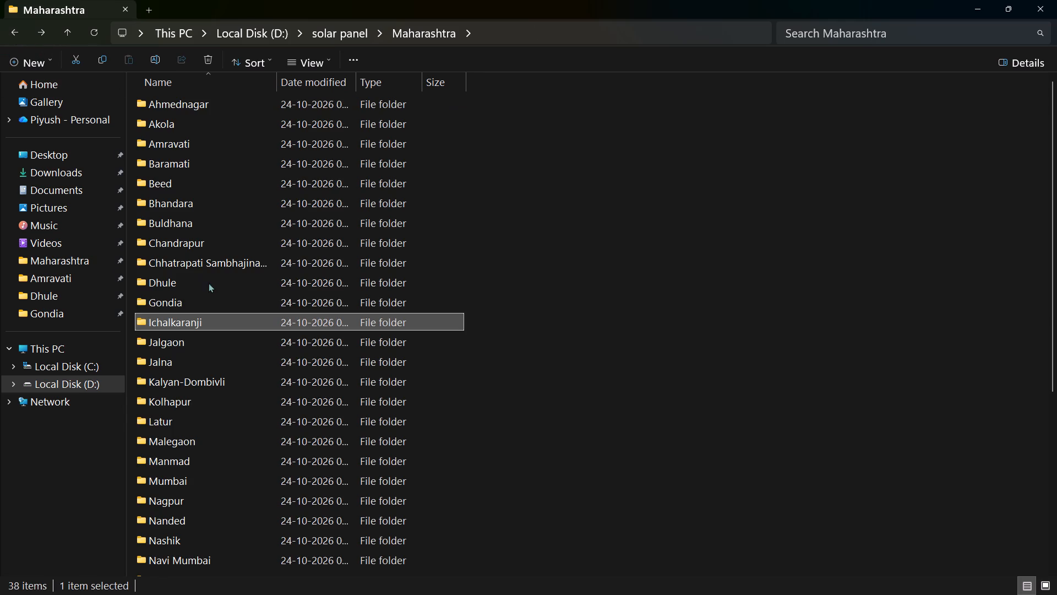
double_click(206, 334)
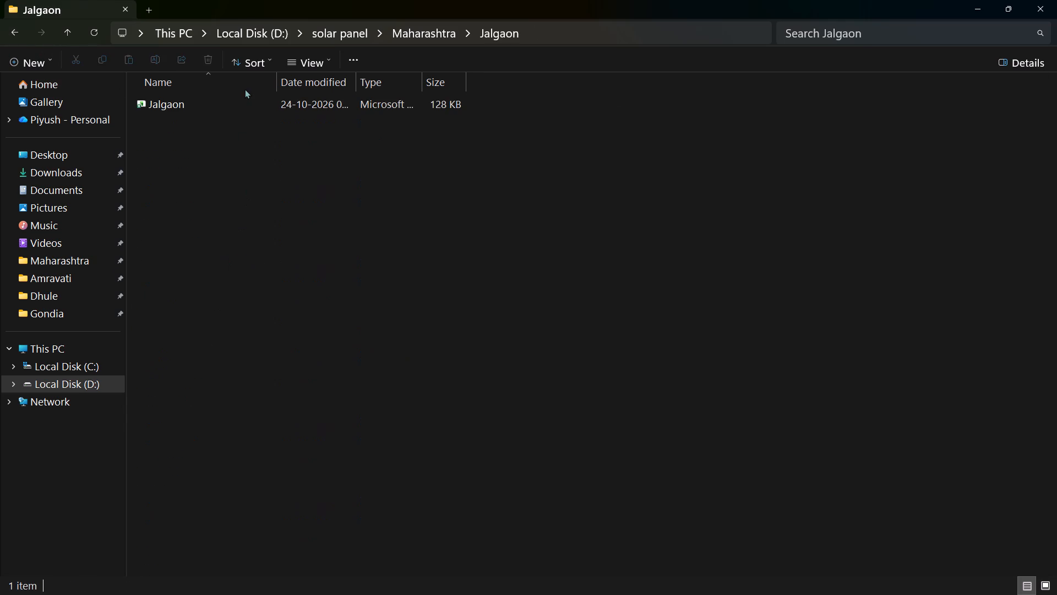
double_click(241, 101)
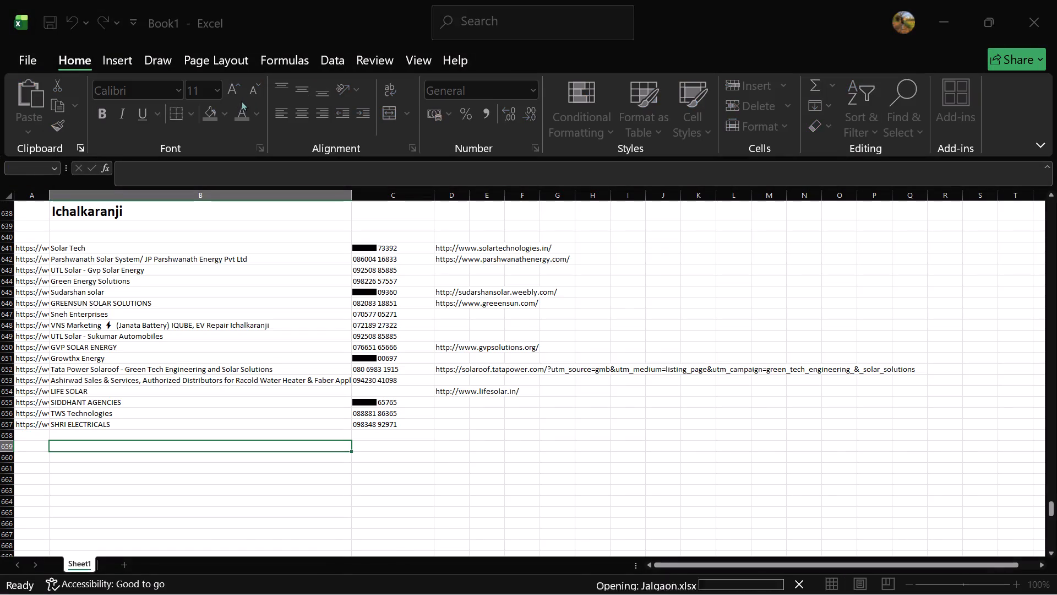
key("Left")
key("Return")
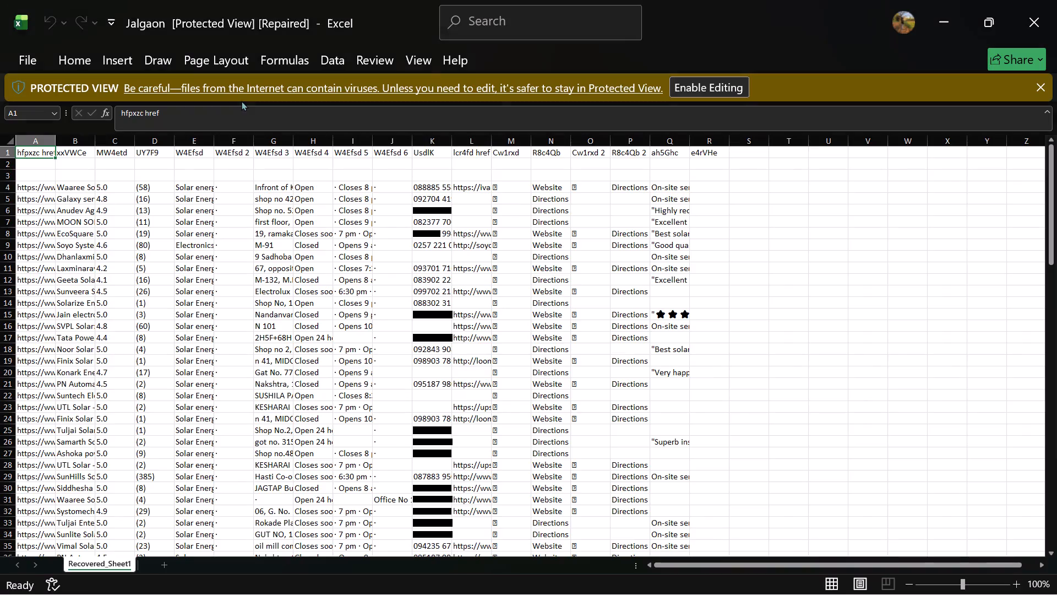
Enable editing of the Jalgaon workbook and clear the contents of columns M to T from row 1 downward.
left_click(719, 90)
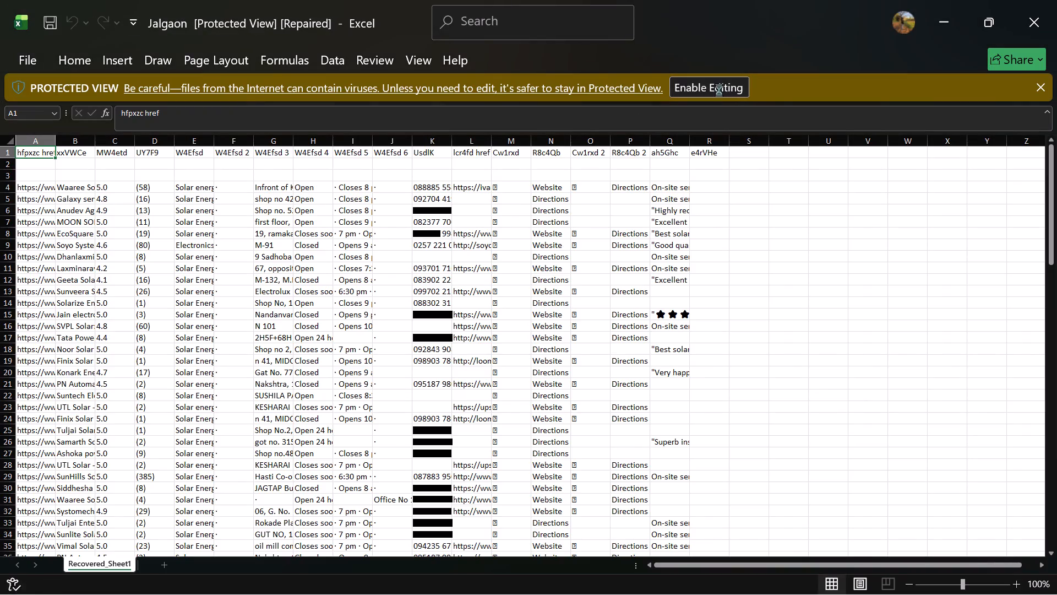
key("Return")
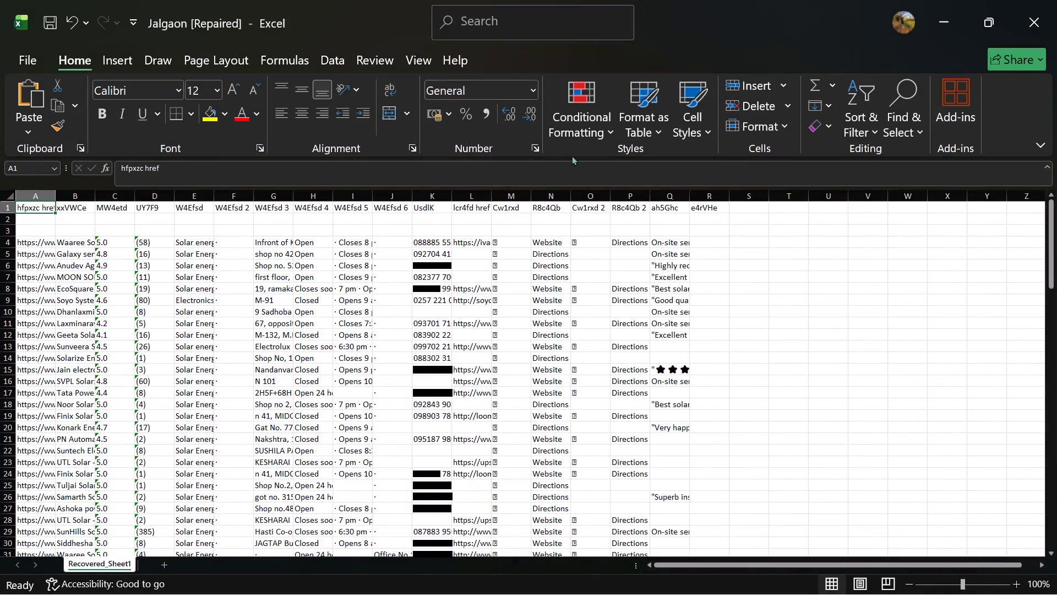
left_click_drag(512, 208, 755, 361)
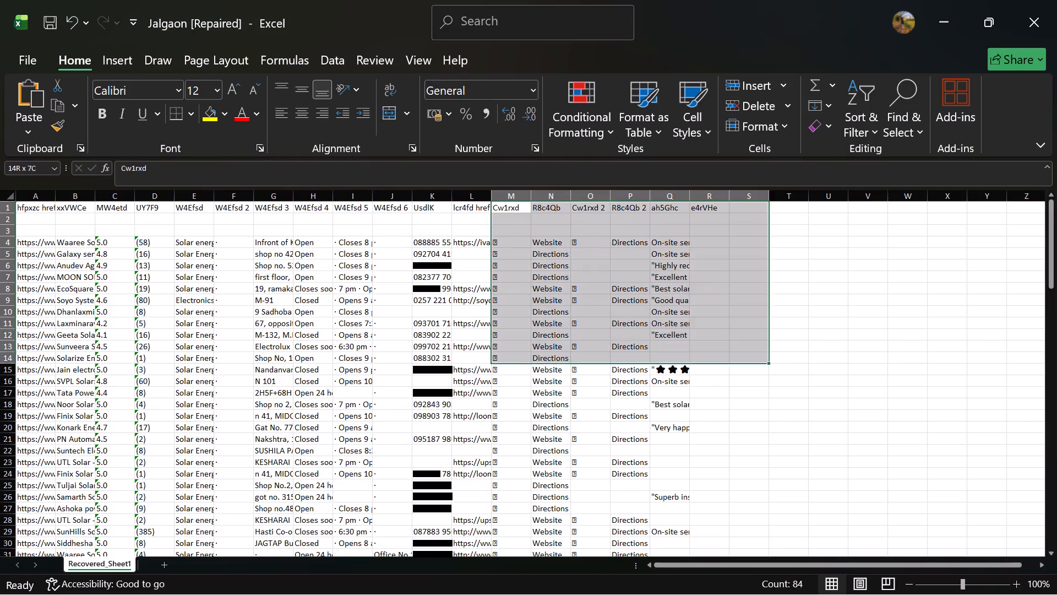
left_click_drag(755, 361, 791, 594)
key("Delete")
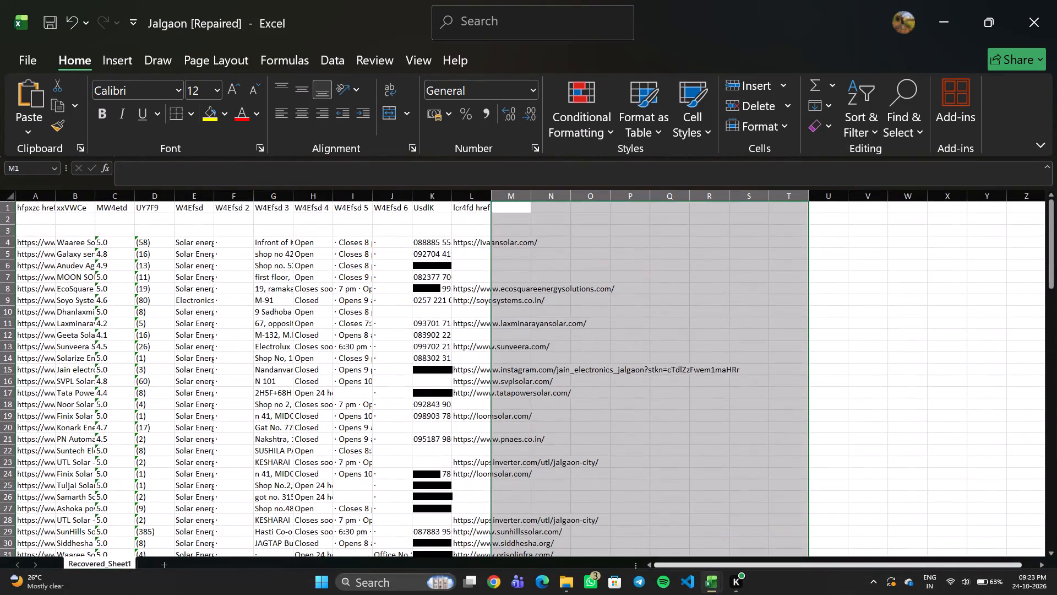
left_click(855, 475)
Clear the ratings, categories, addresses and opening hours in C4:J118 of the Jalgaon workbook.
left_click_drag(121, 242, 401, 594)
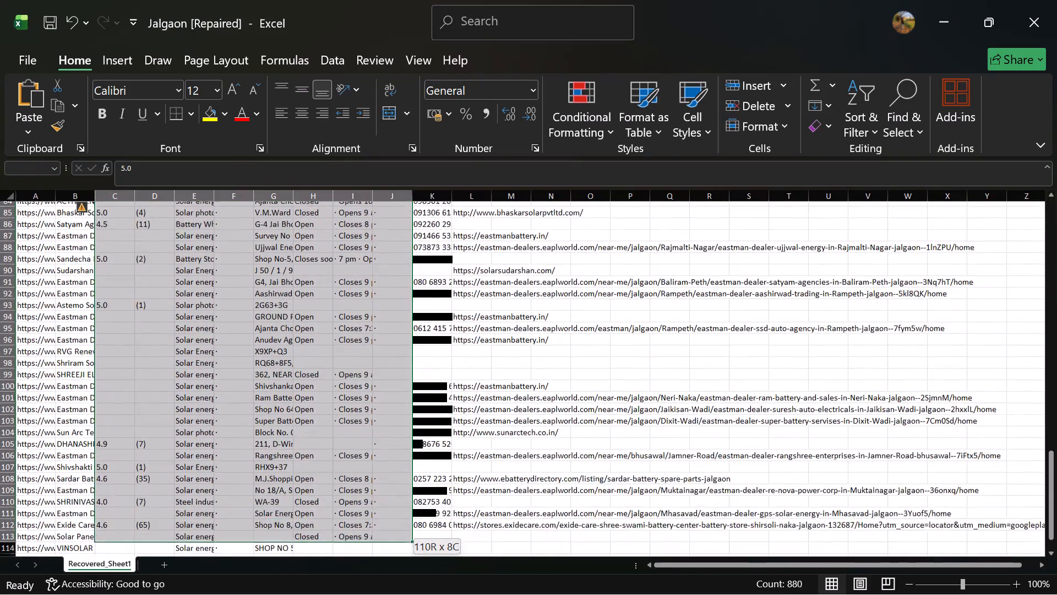
left_click_drag(401, 594, 395, 594)
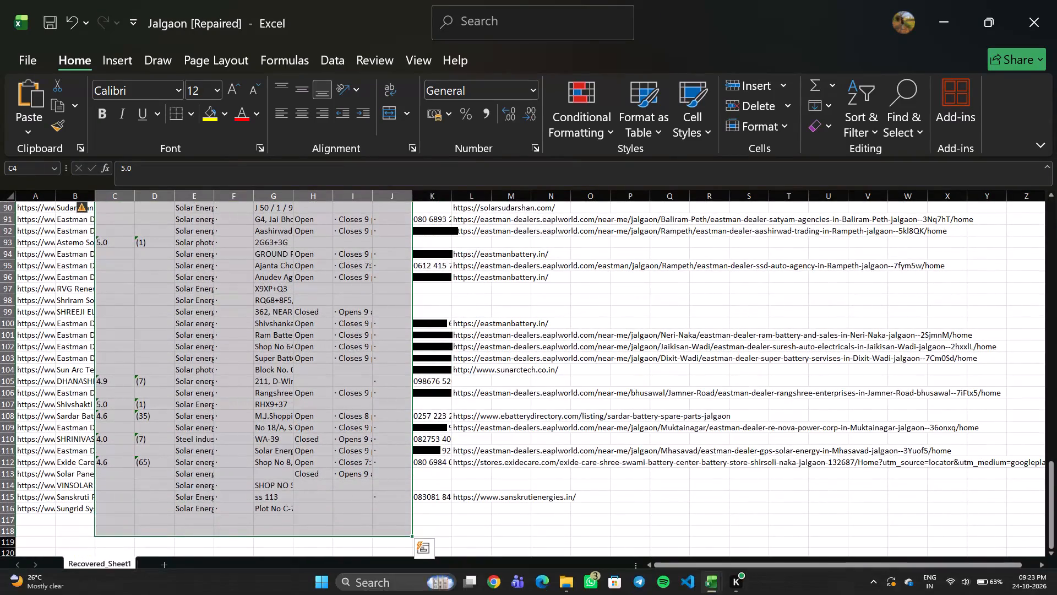
key("Delete")
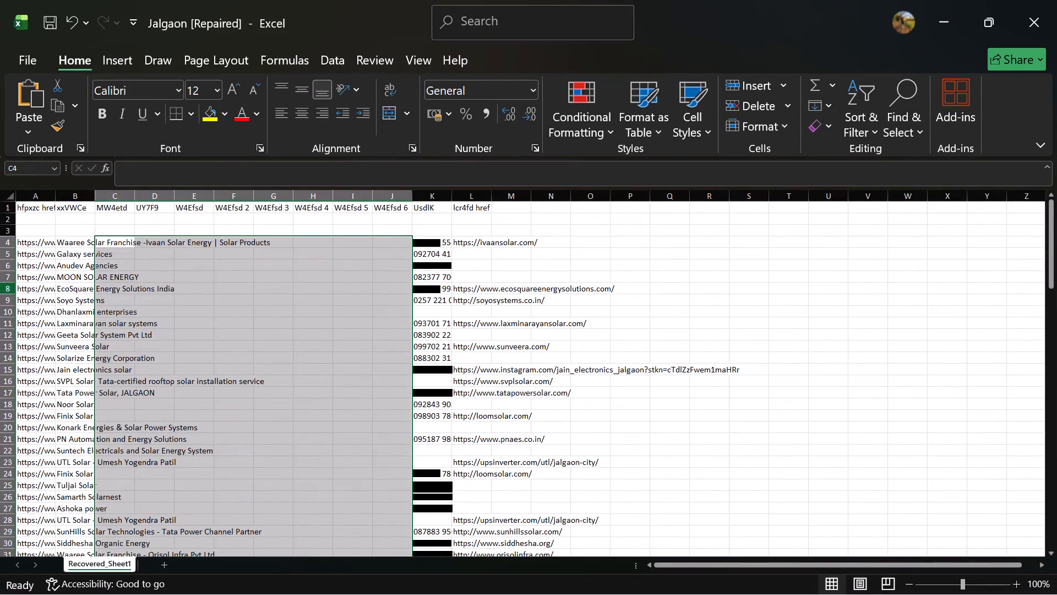
Copy the cleaned Jalgaon data in range A3:T115.
left_click_drag(36, 231, 576, 460)
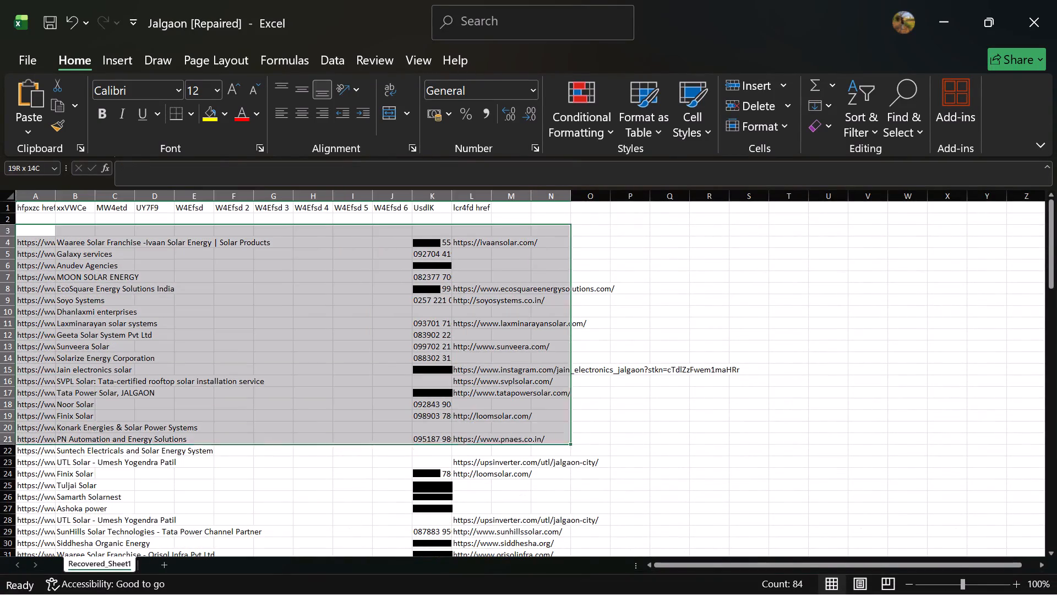
left_click_drag(576, 460, 690, 593)
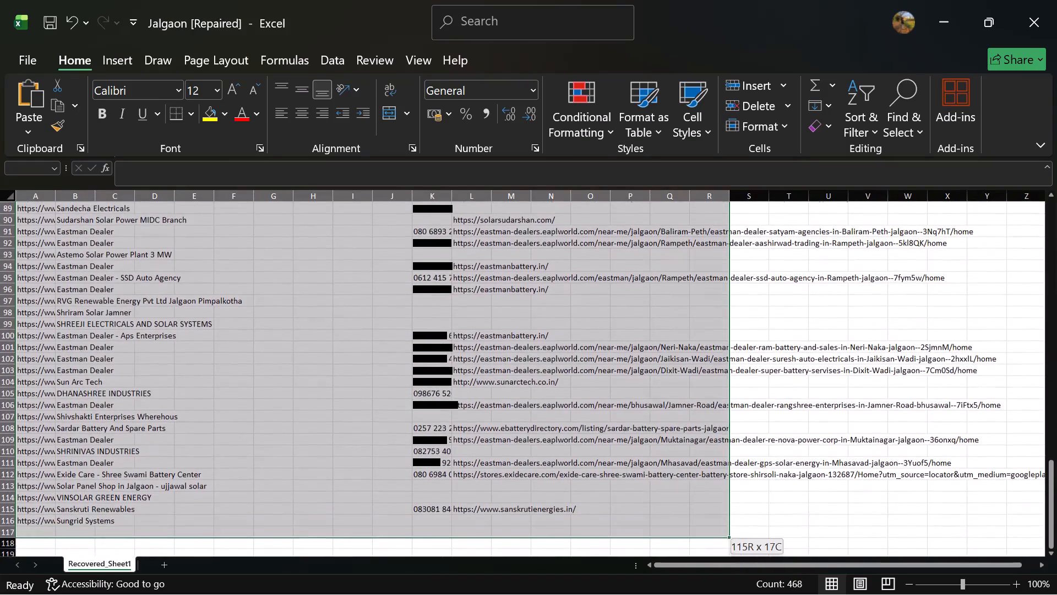
left_click_drag(690, 593, 780, 488)
key("ctrl+c")
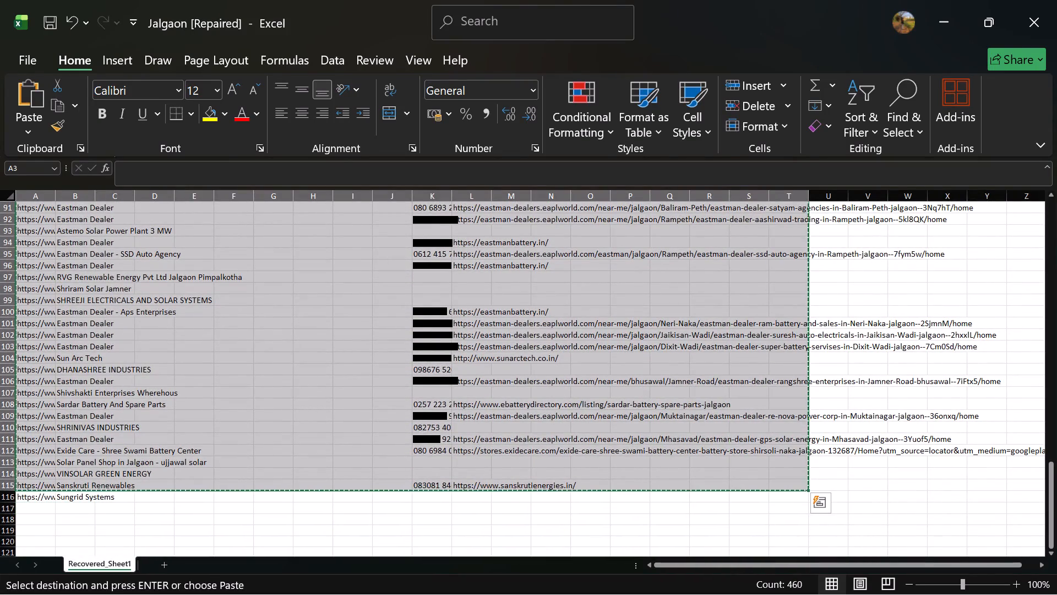
Close the Jalgaon workbook, saving it as Jalgaon in its folder and replacing the existing file.
left_click(1053, 0)
key("Return")
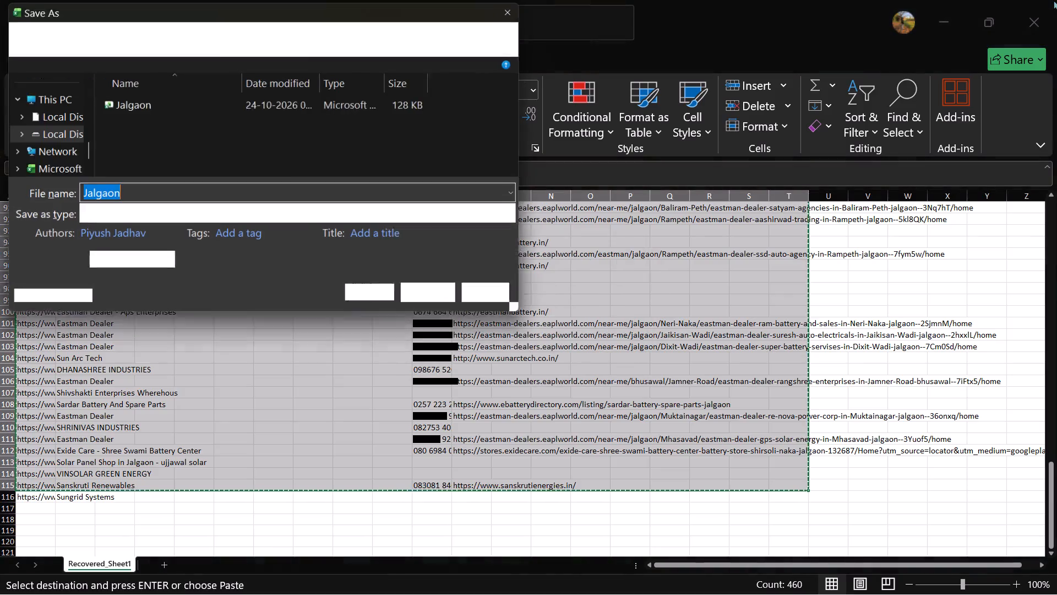
key("Return")
key("Left")
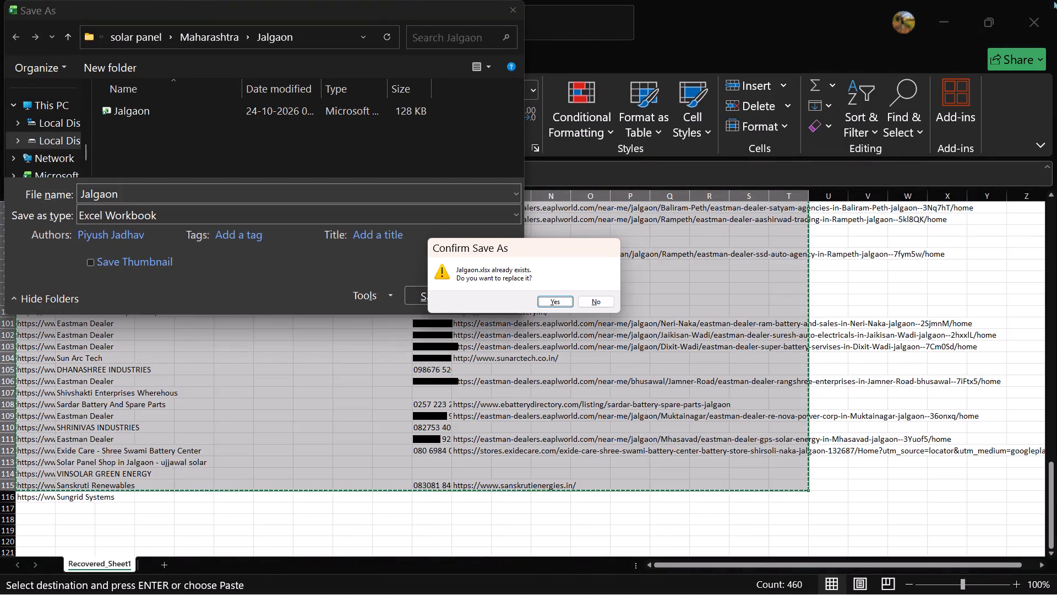
key("Return")
key("Return")
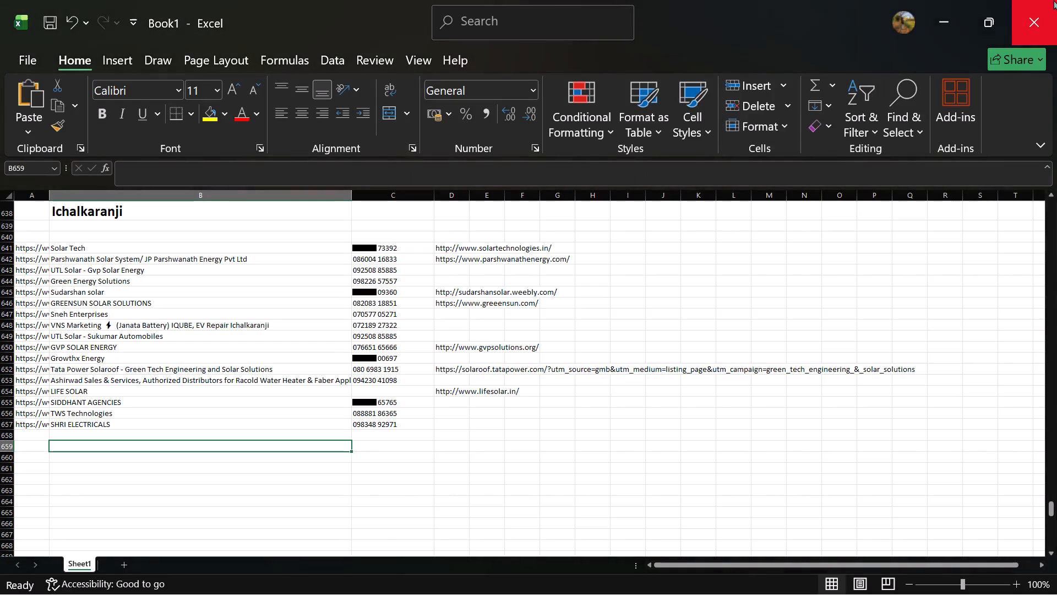
Enter the heading Jalgaon in cell B659 of Book1 and format it as bold with font size 20.
key("alt+Tab")
key("alt+Tab")
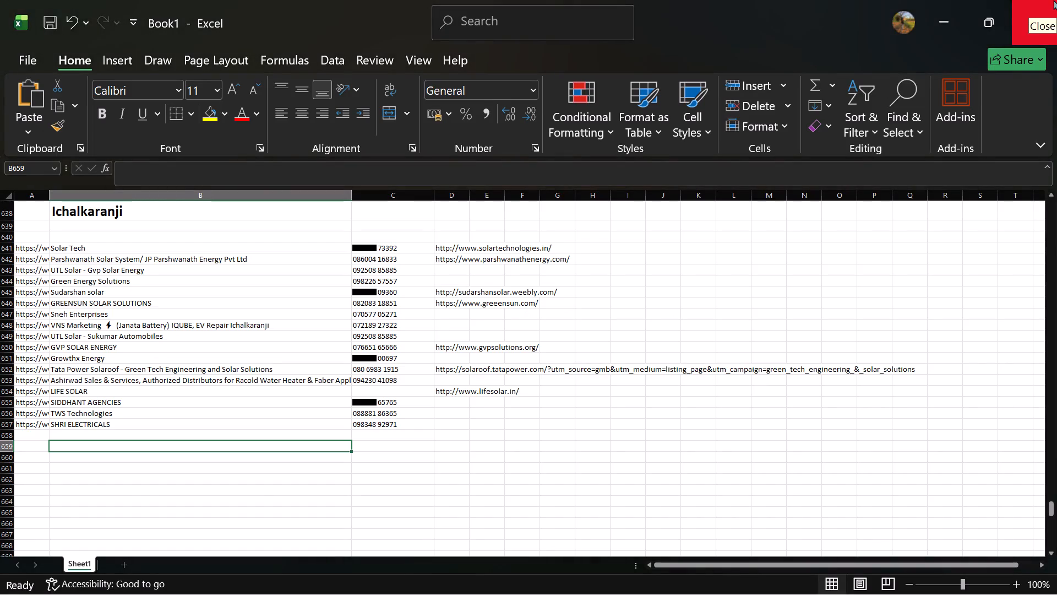
key("shift+j")
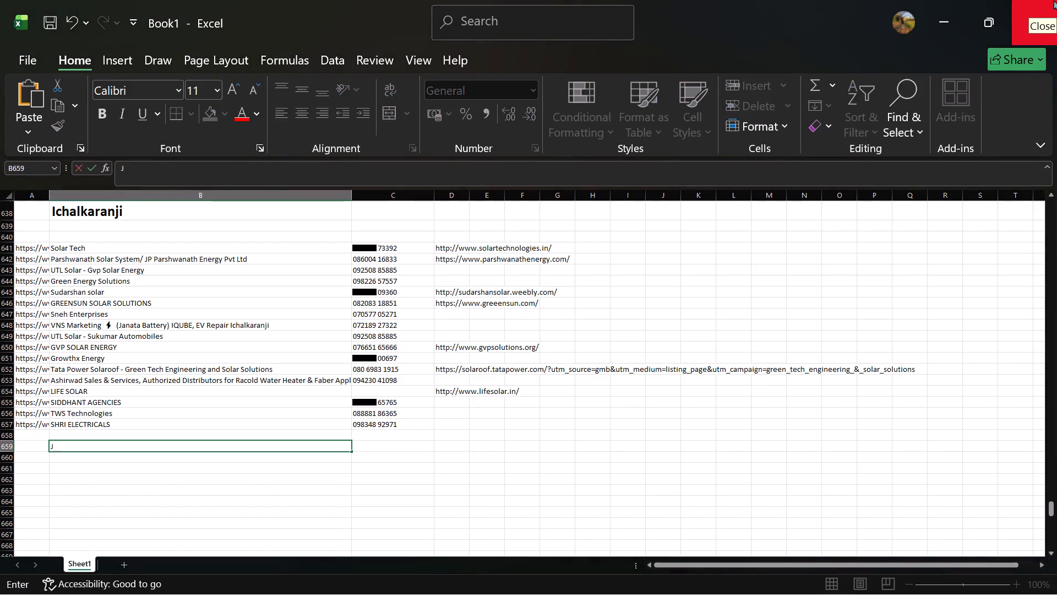
type("algaon")
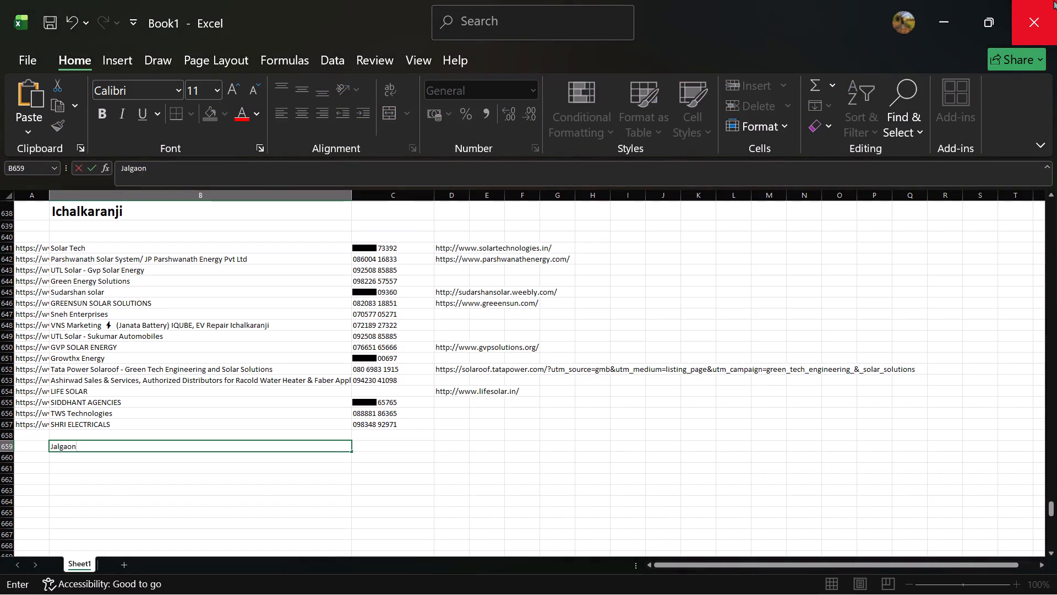
key("ctrl+a")
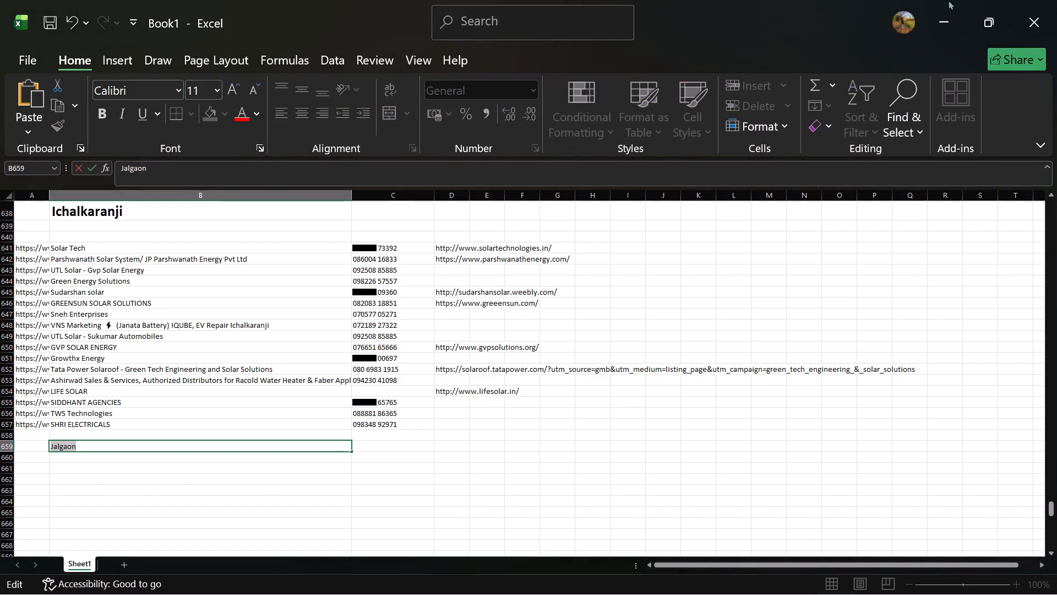
left_click(217, 92)
left_click(201, 295)
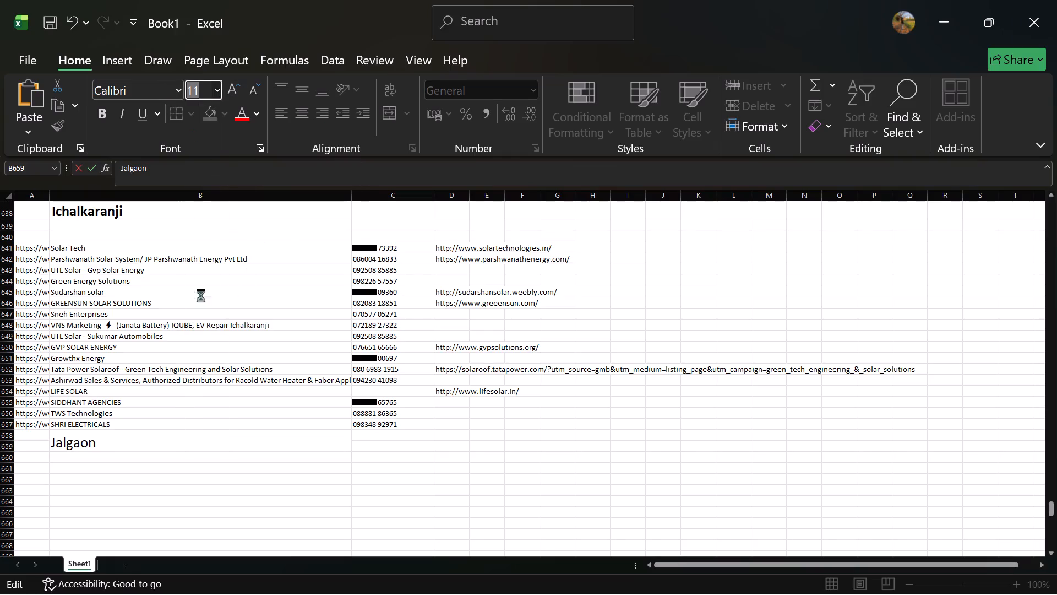
left_click(100, 115)
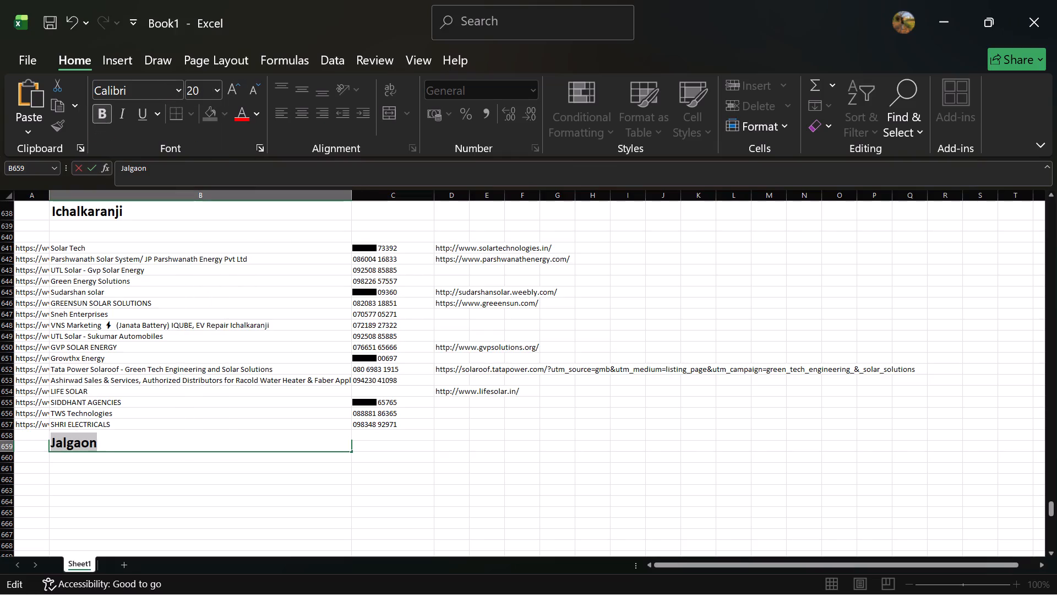
left_click(45, 460)
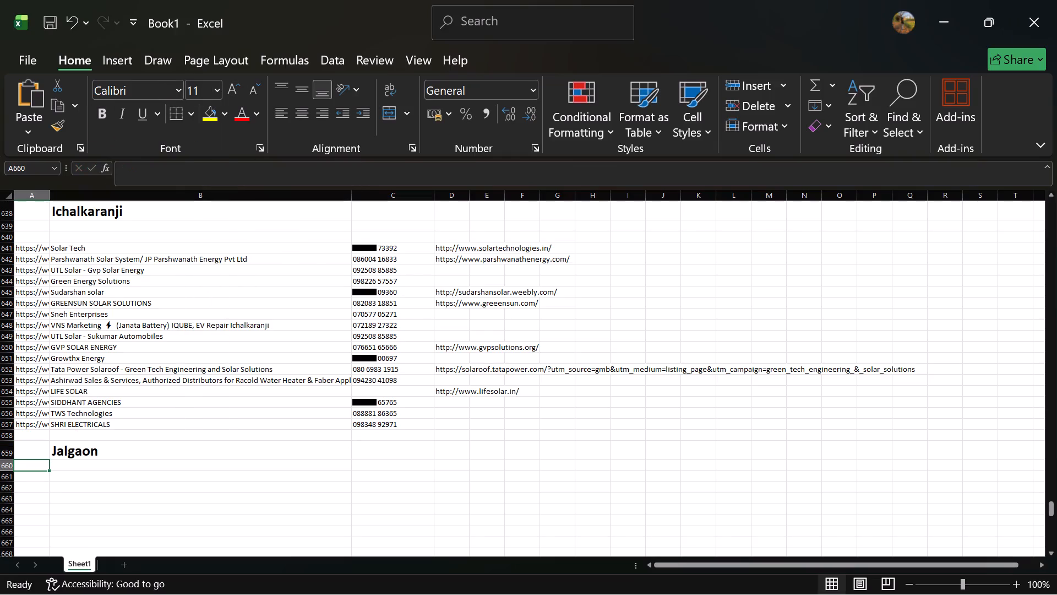
Paste the copied Jalgaon data at cell A661 below the heading.
left_click(37, 479)
key("ctrl+v")
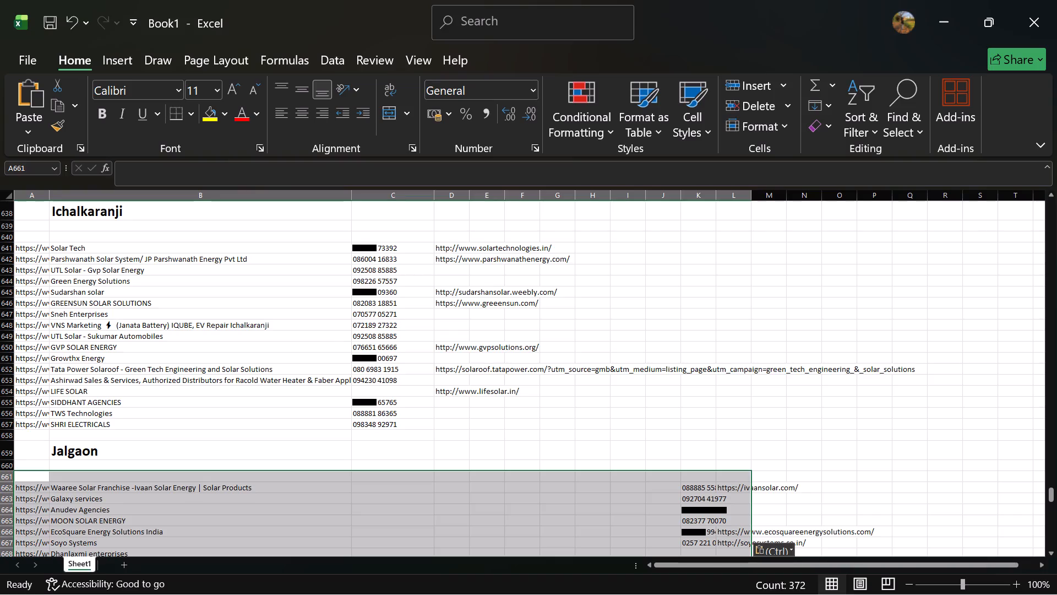
Move the Jalgaon phone numbers from K662:K777 to column C, starting at cell C662 beside the business names.
scroll(486, 462, "down", 3)
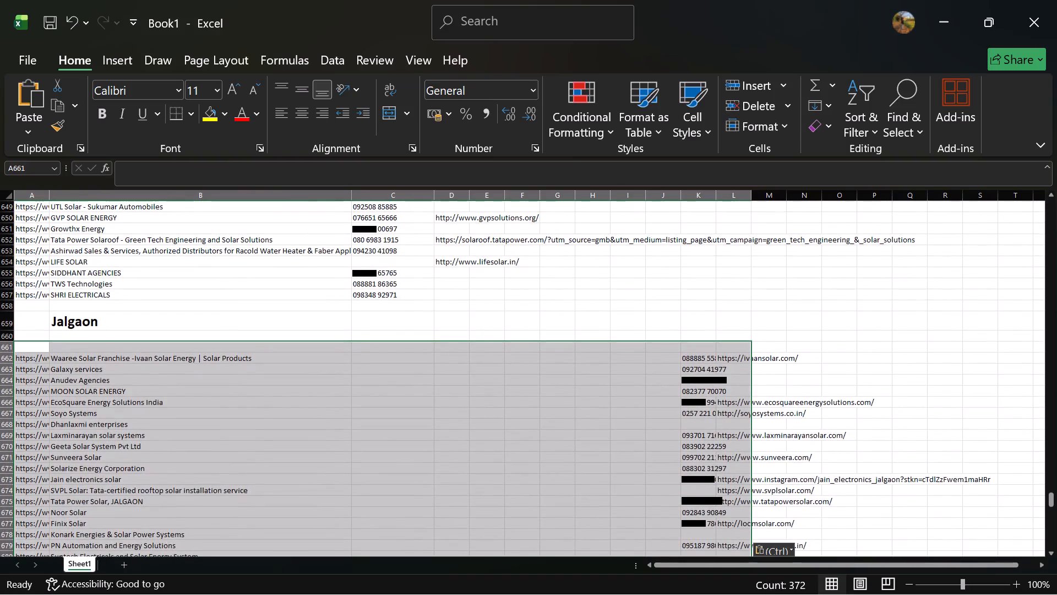
left_click_drag(693, 356, 712, 518)
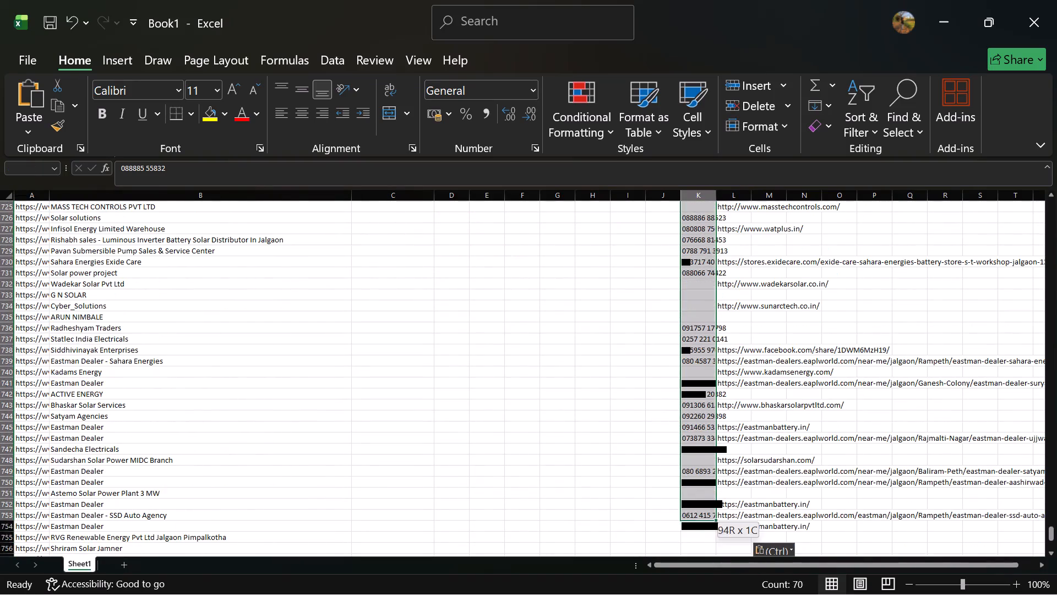
left_click_drag(712, 518, 701, 557)
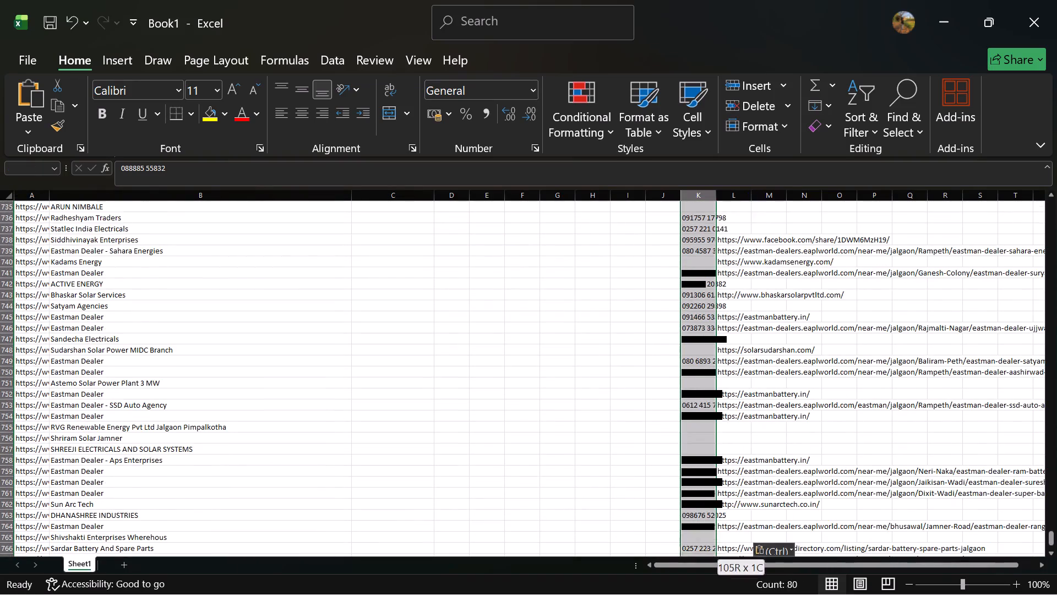
left_click_drag(701, 557, 698, 582)
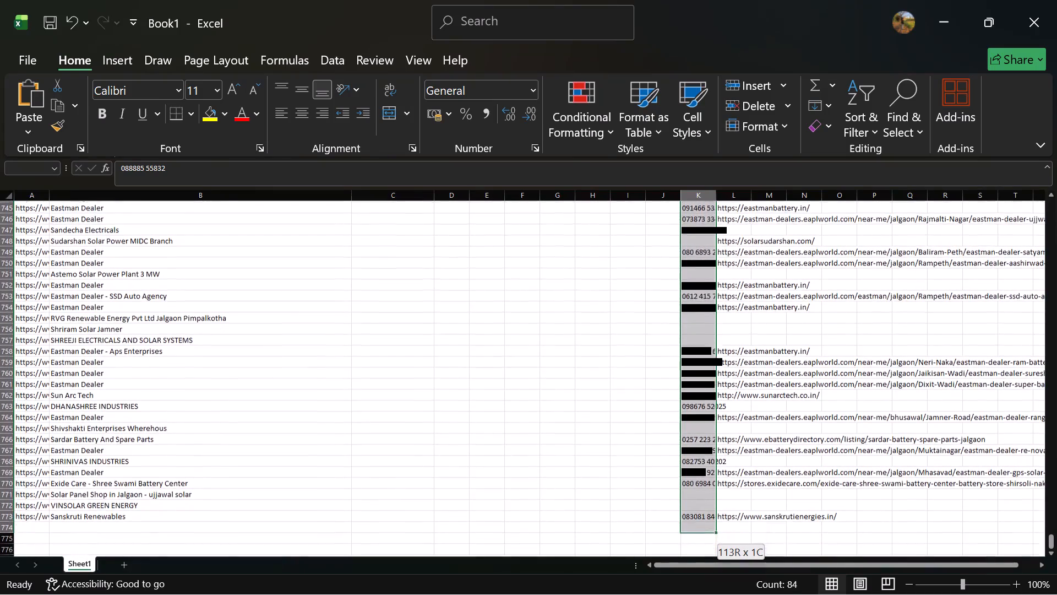
left_click_drag(698, 582, 706, 433)
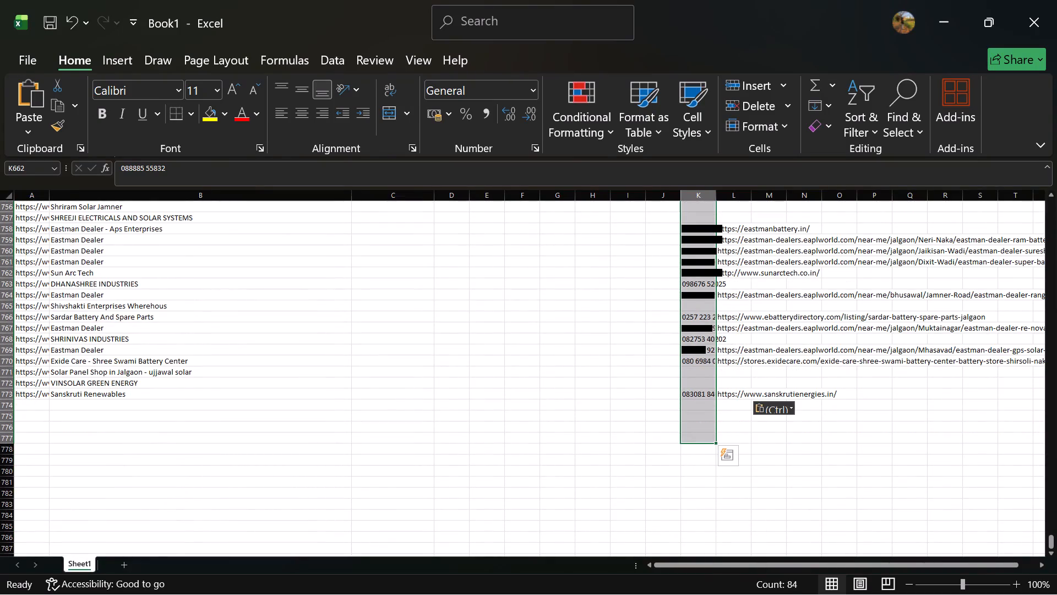
scroll(780, 332, "up", 4)
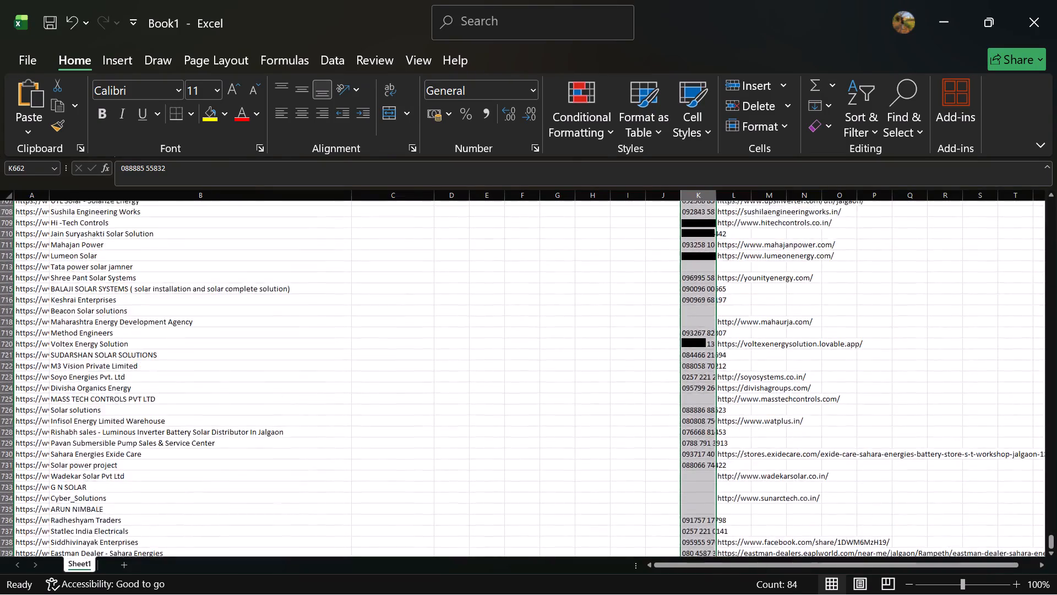
scroll(780, 332, "up", 6)
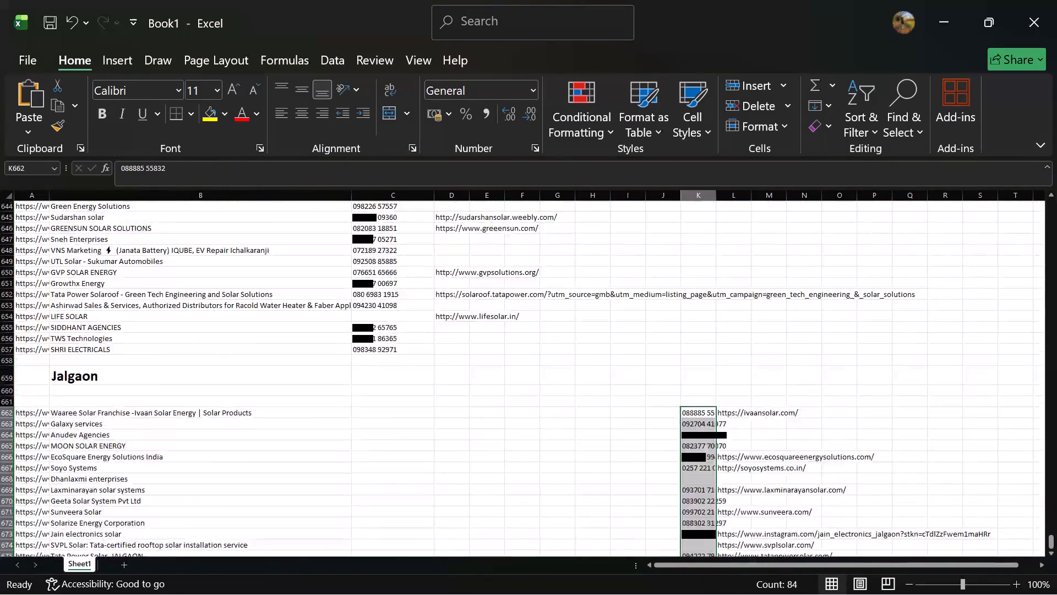
scroll(780, 332, "up", 1)
left_click_drag(701, 329, 663, 340)
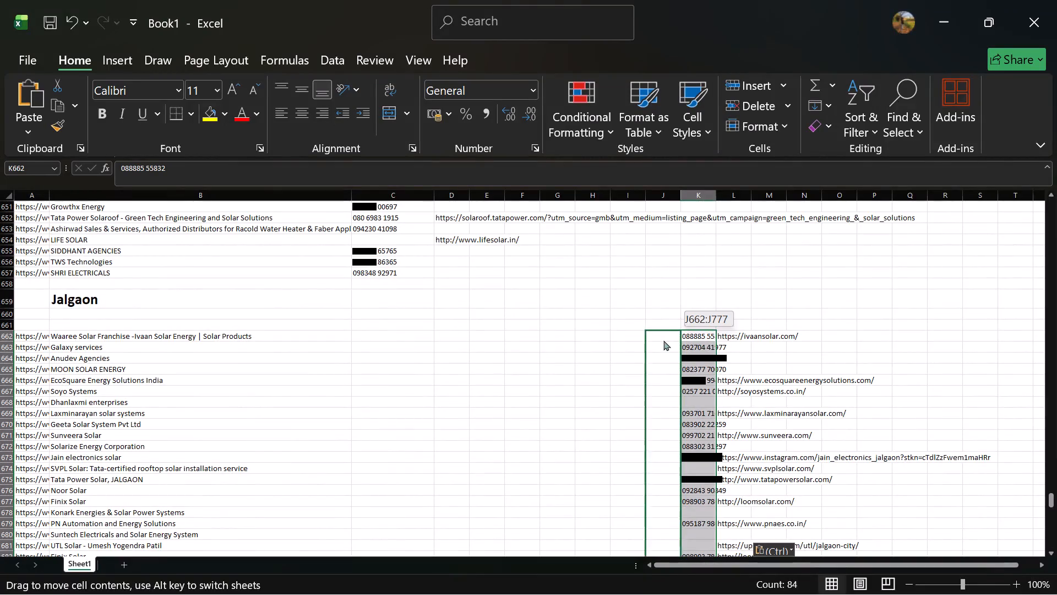
left_click_drag(663, 340, 429, 336)
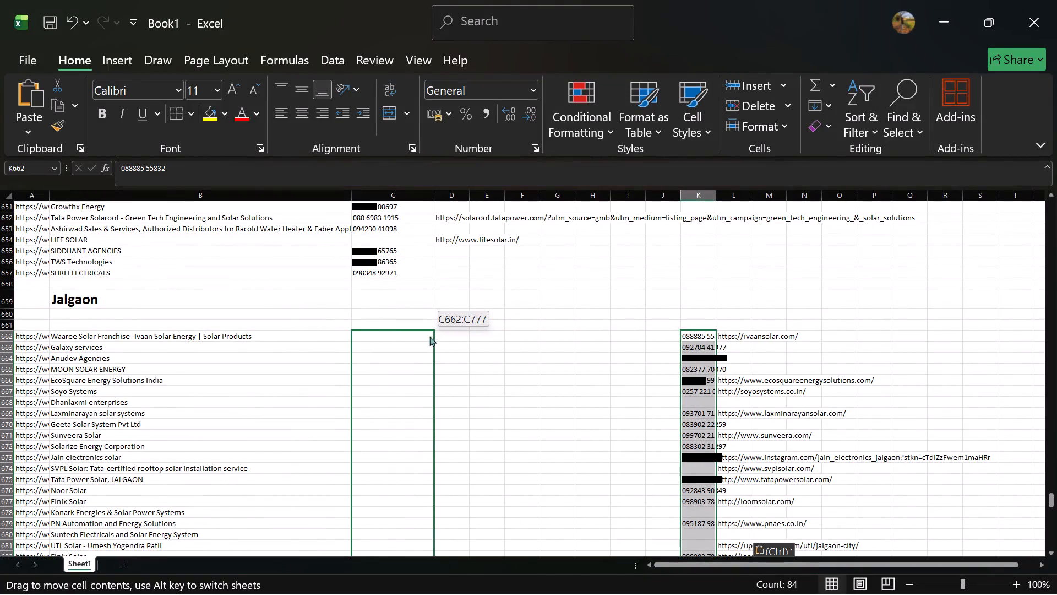
left_click_drag(429, 336, 431, 337)
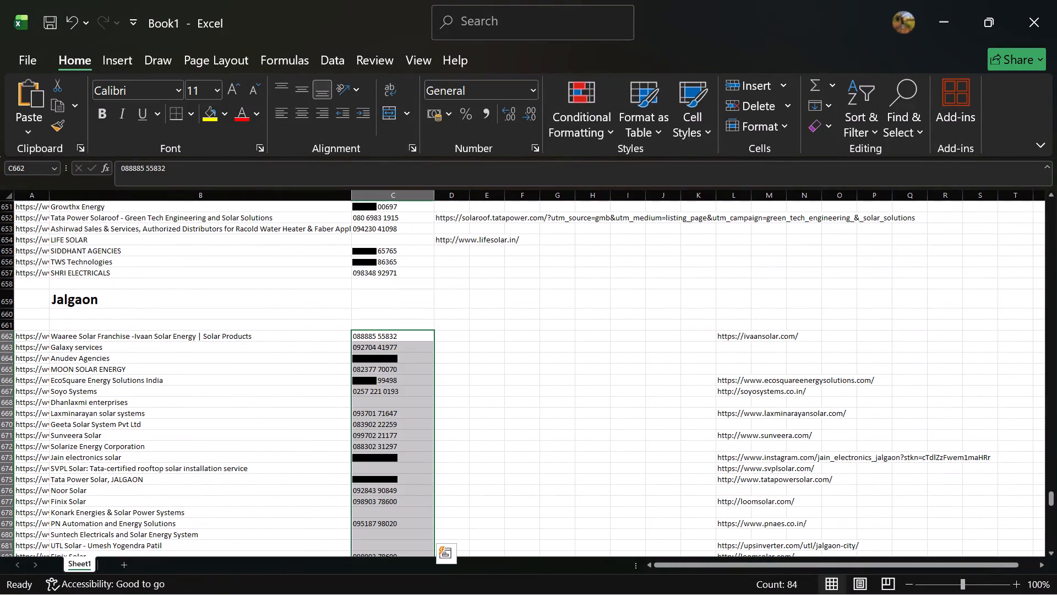
Move the Jalgaon website links from L662:Q774 to column D, starting at cell D662 beside the phone numbers.
left_click_drag(731, 335, 890, 567)
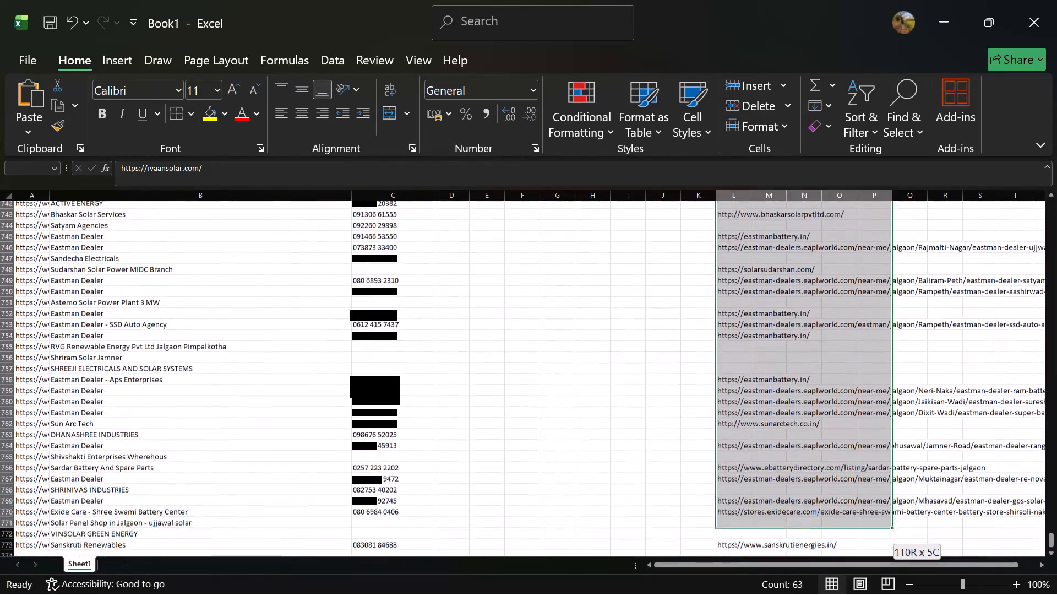
left_click_drag(890, 567, 907, 500)
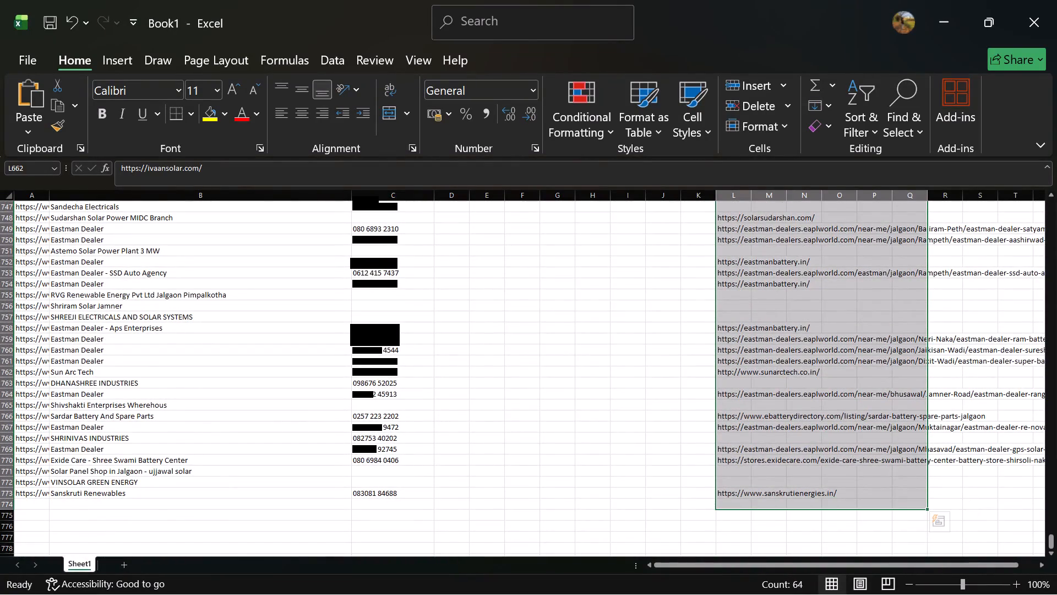
scroll(822, 426, "up", 6)
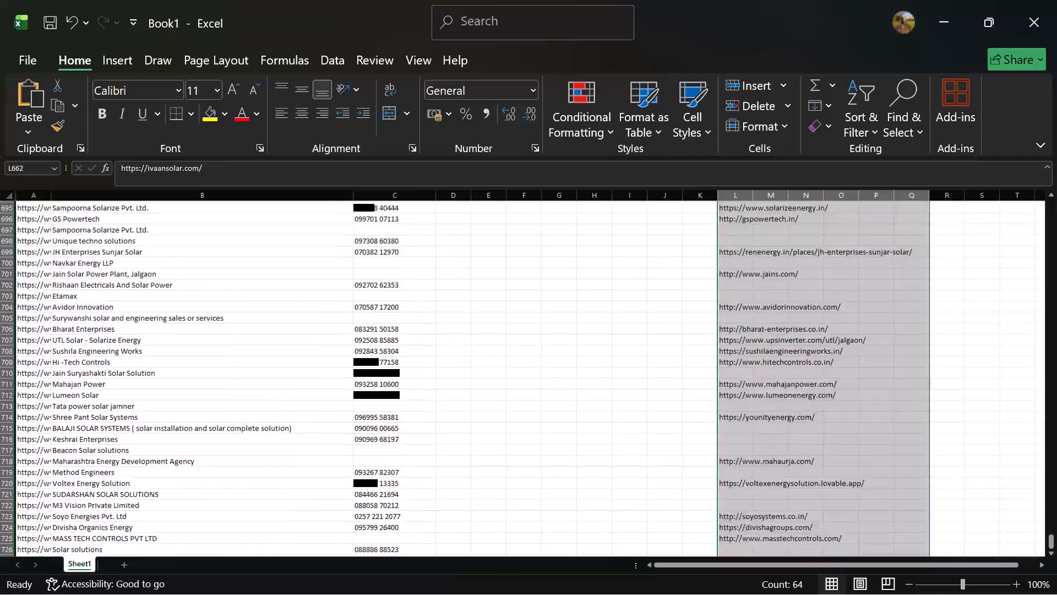
scroll(822, 426, "up", 3)
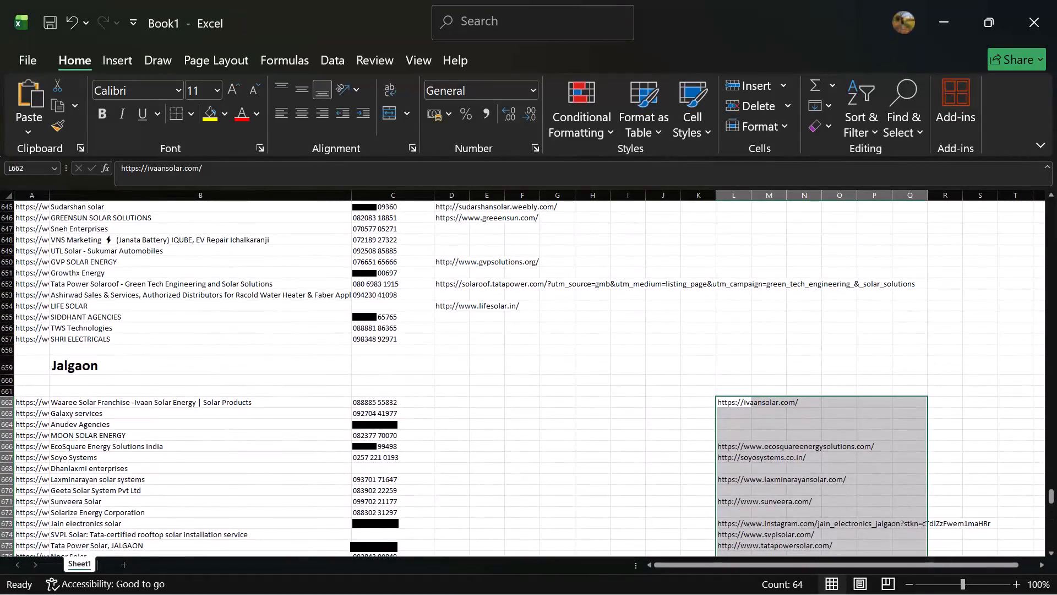
left_click_drag(797, 395, 623, 398)
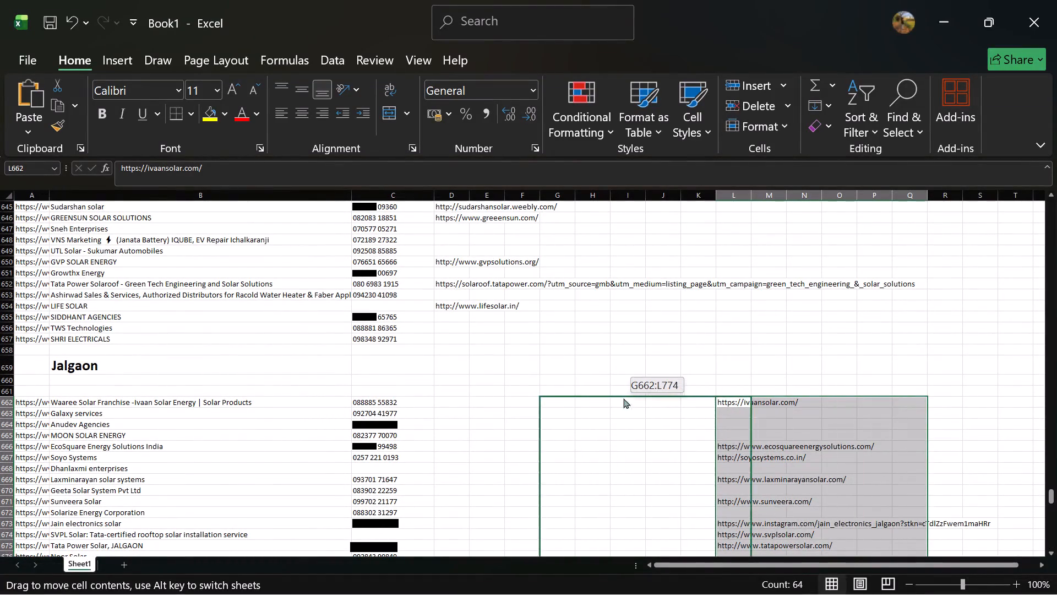
left_click_drag(623, 398, 532, 407)
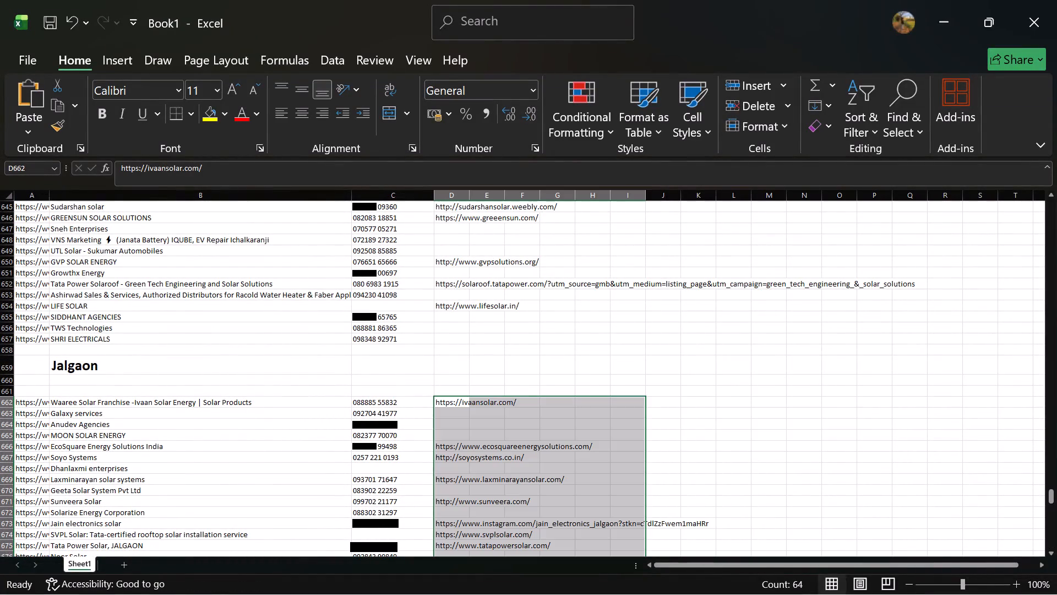
left_click(626, 355)
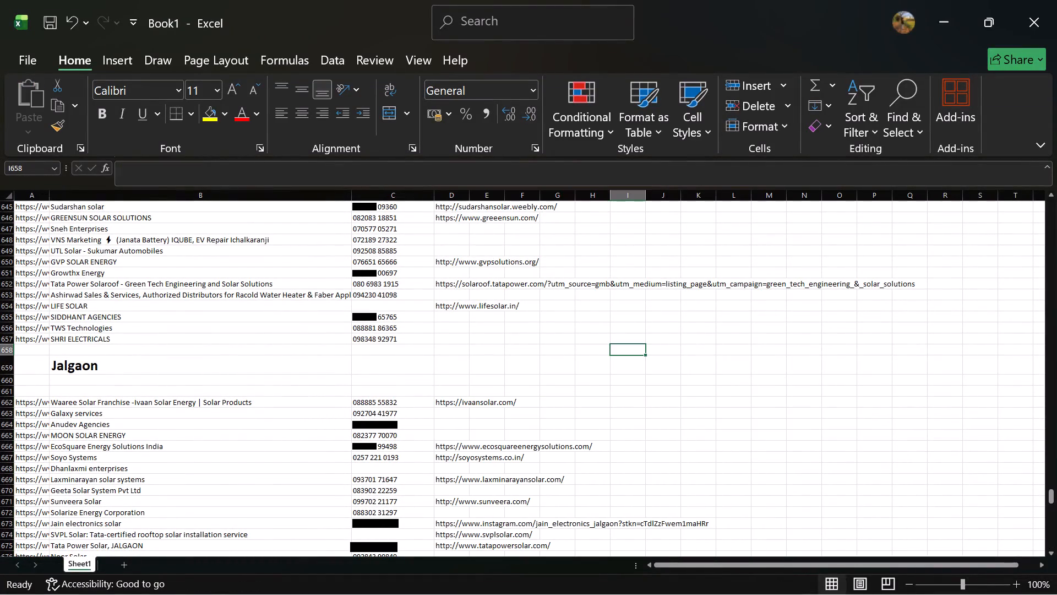
Select cell B775 below the end of the Jalgaon list as the place for the next city heading.
scroll(312, 445, "down", 4)
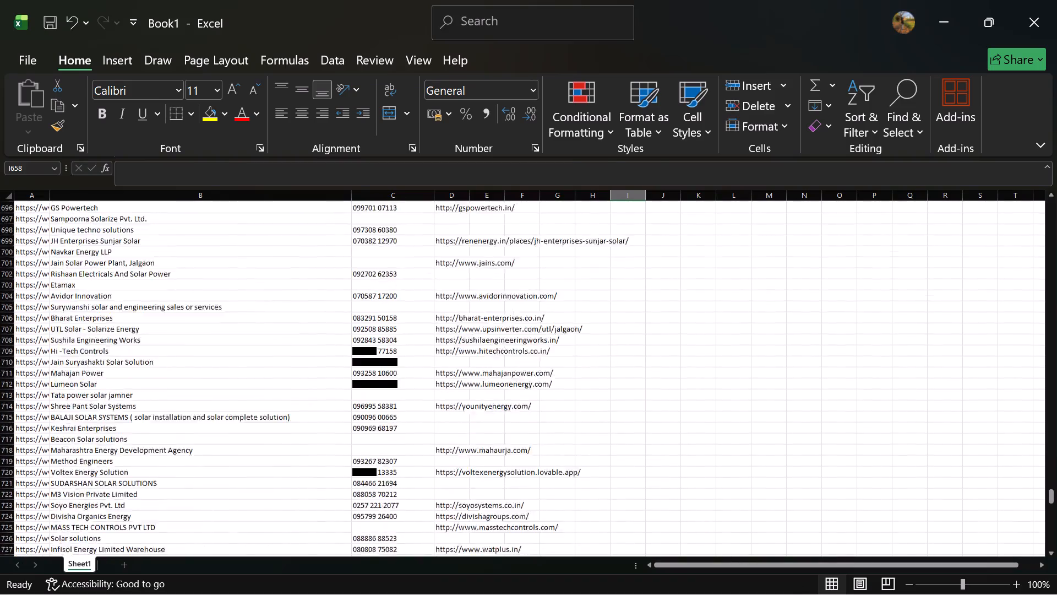
scroll(312, 445, "down", 7)
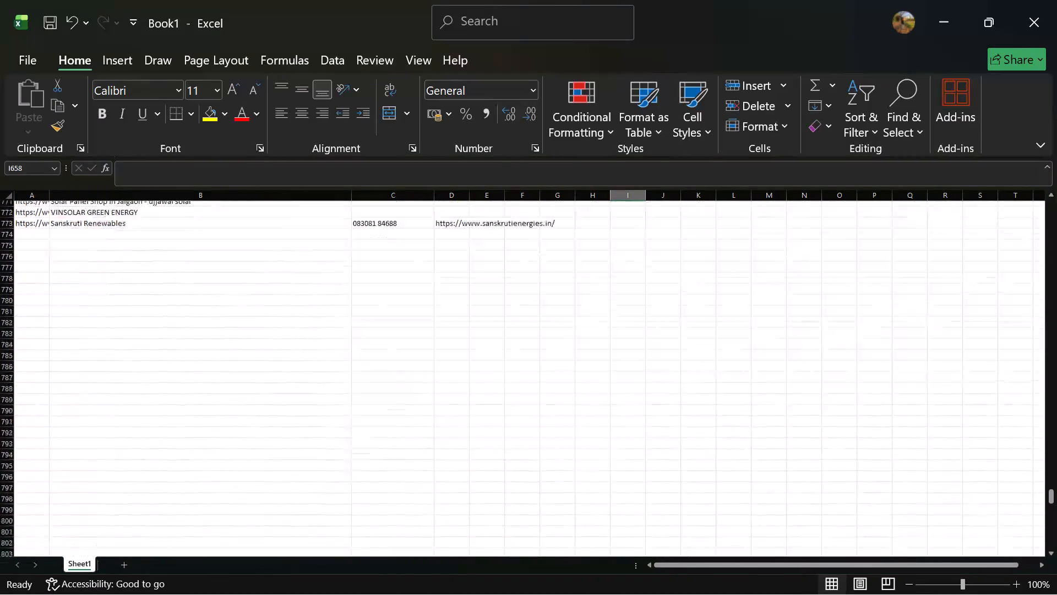
scroll(312, 445, "up", 1)
left_click(71, 296)
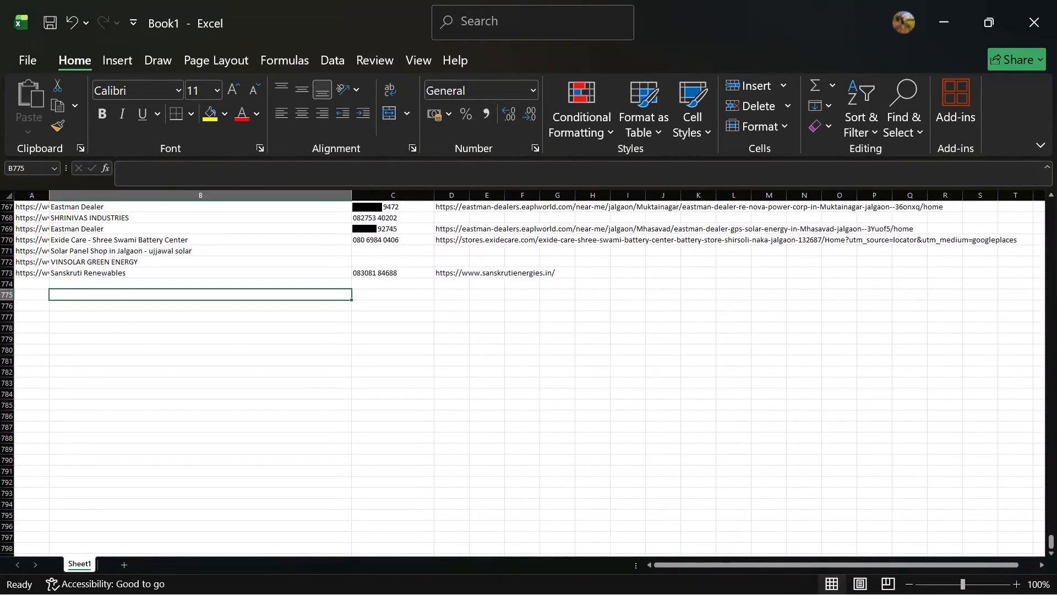
Switch to File Explorer and open the Jalna workbook from Maharashtra's Jalna folder, recovering its content and enabling editing.
key("alt+Tab")
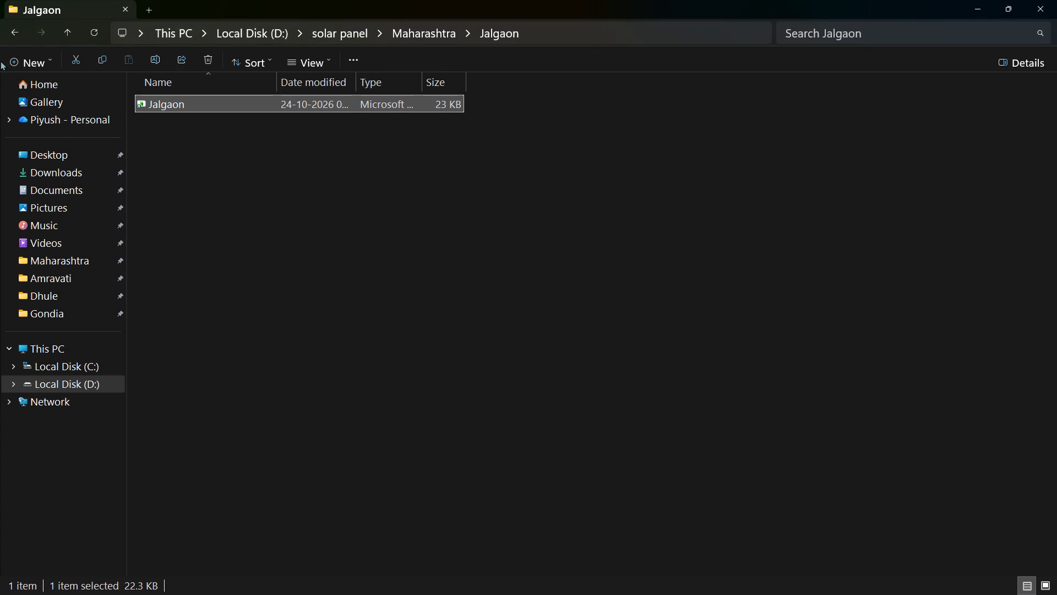
left_click(19, 37)
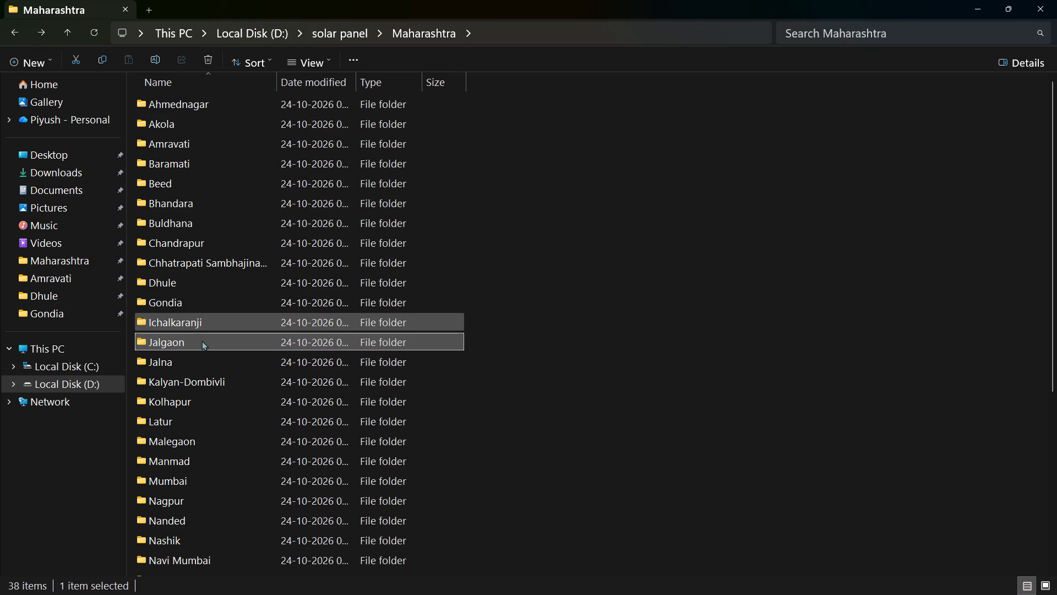
double_click(200, 357)
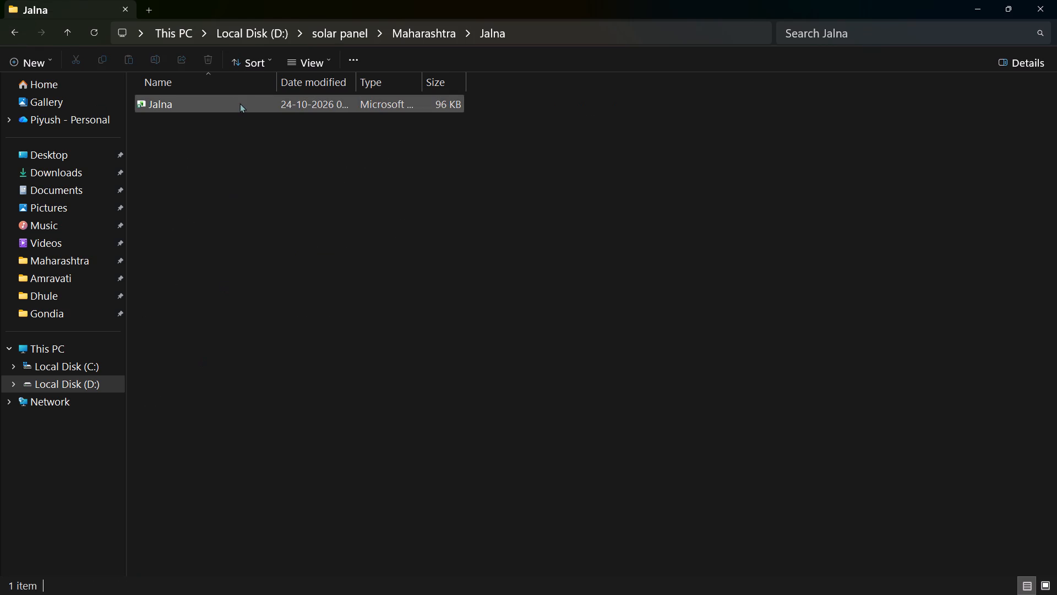
double_click(239, 103)
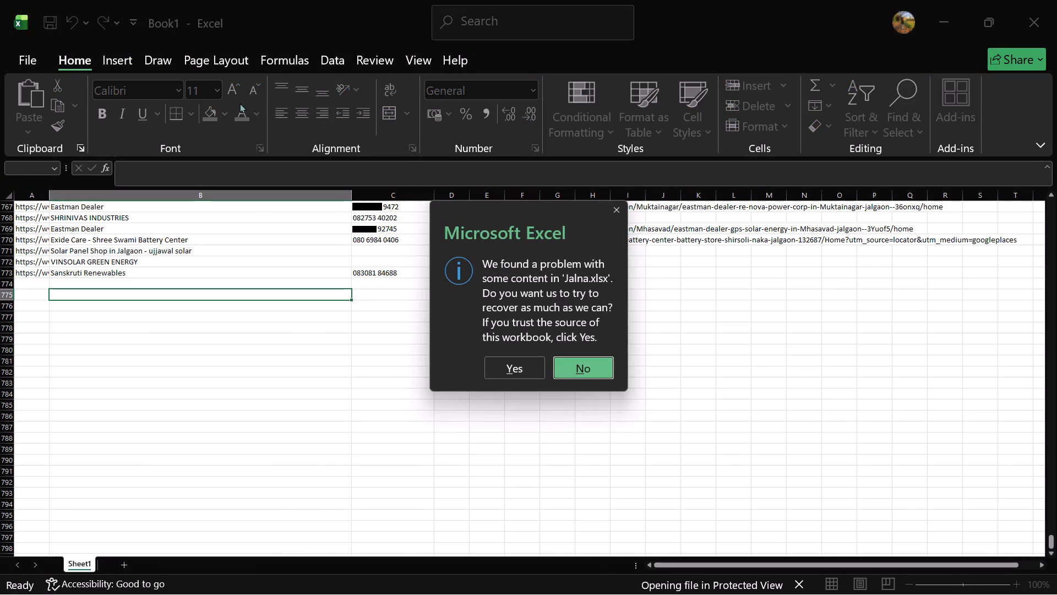
key("Left")
key("Return")
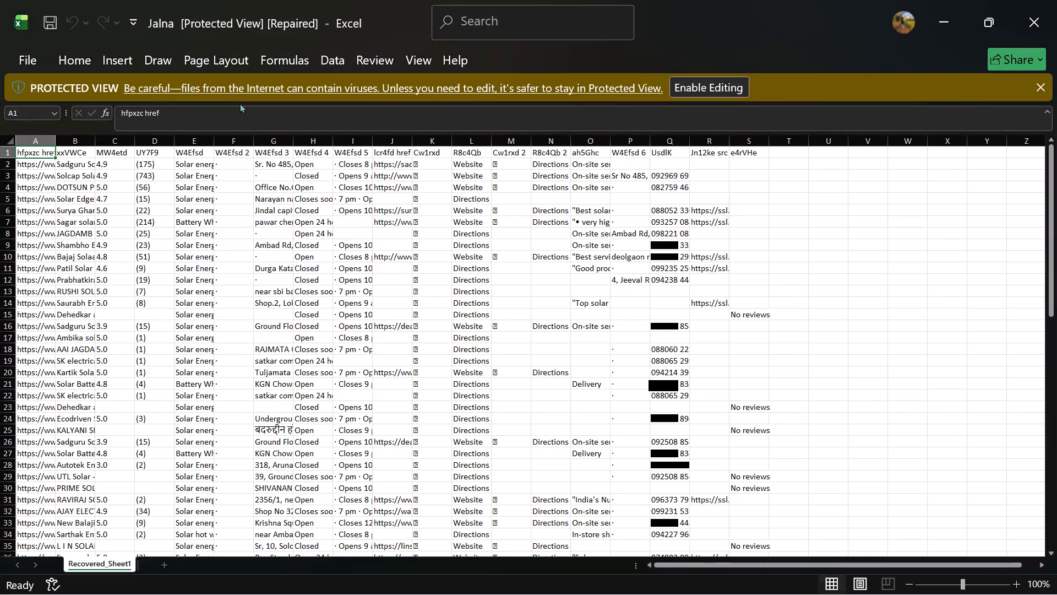
left_click(696, 82)
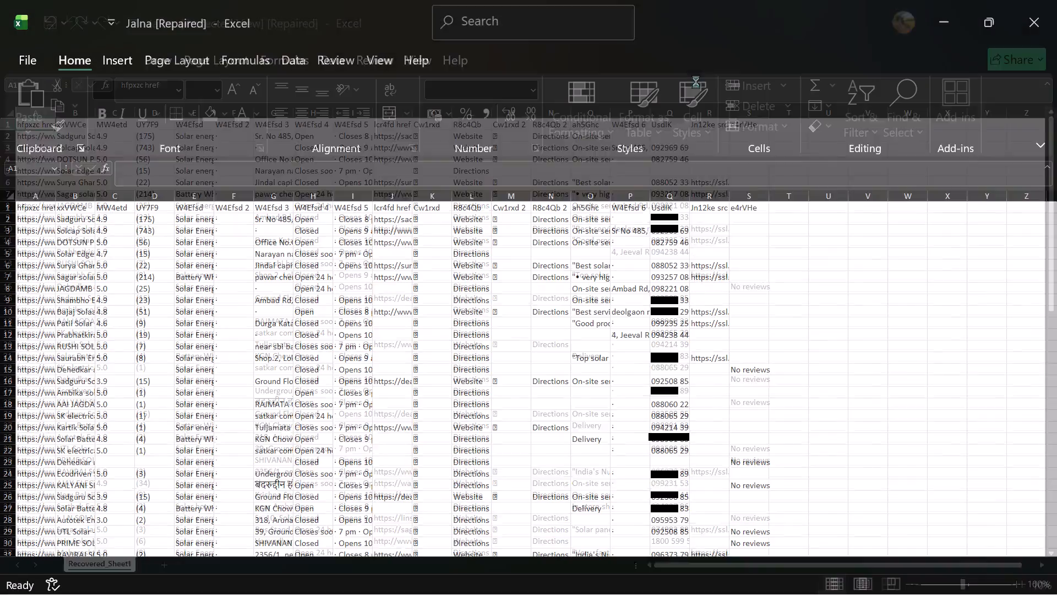
key("Return")
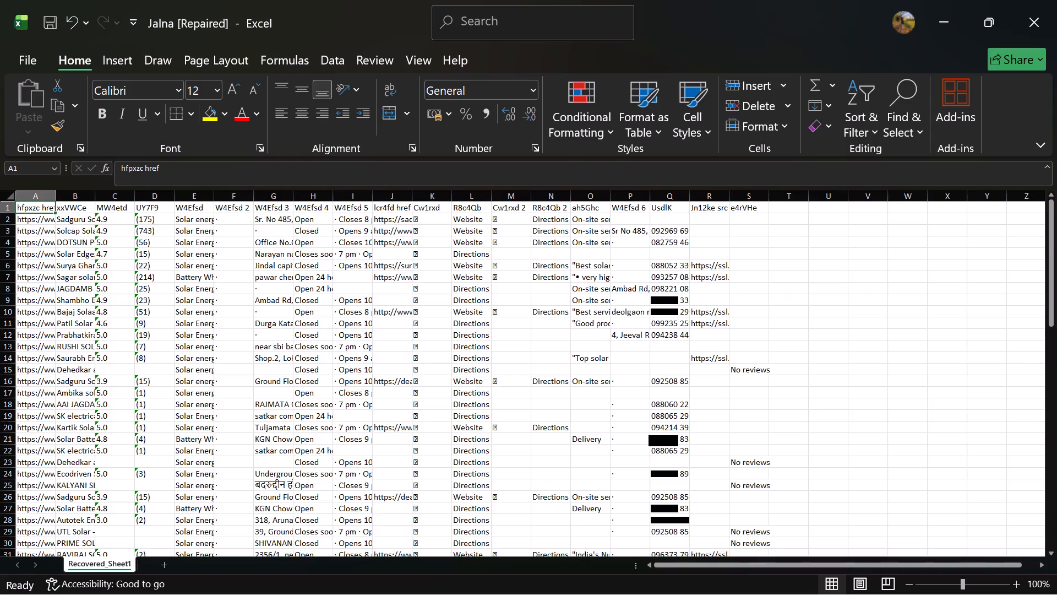
Clear the unneeded Jalna data in columns R to U, K to P and C to I, from row 1 through the end of the list.
left_click_drag(700, 206, 799, 594)
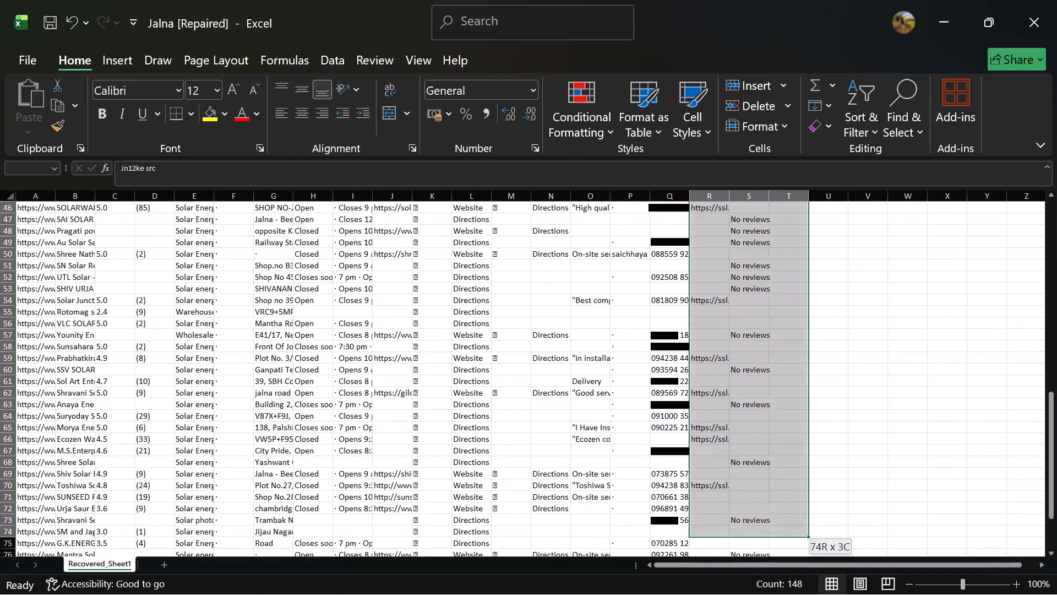
left_click_drag(799, 594, 816, 594)
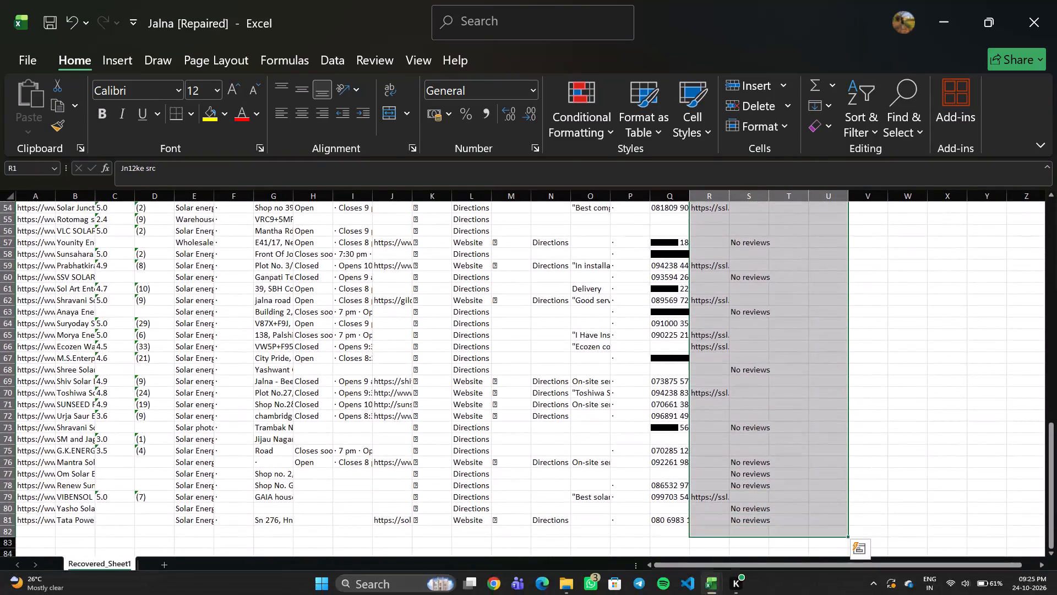
key("Delete")
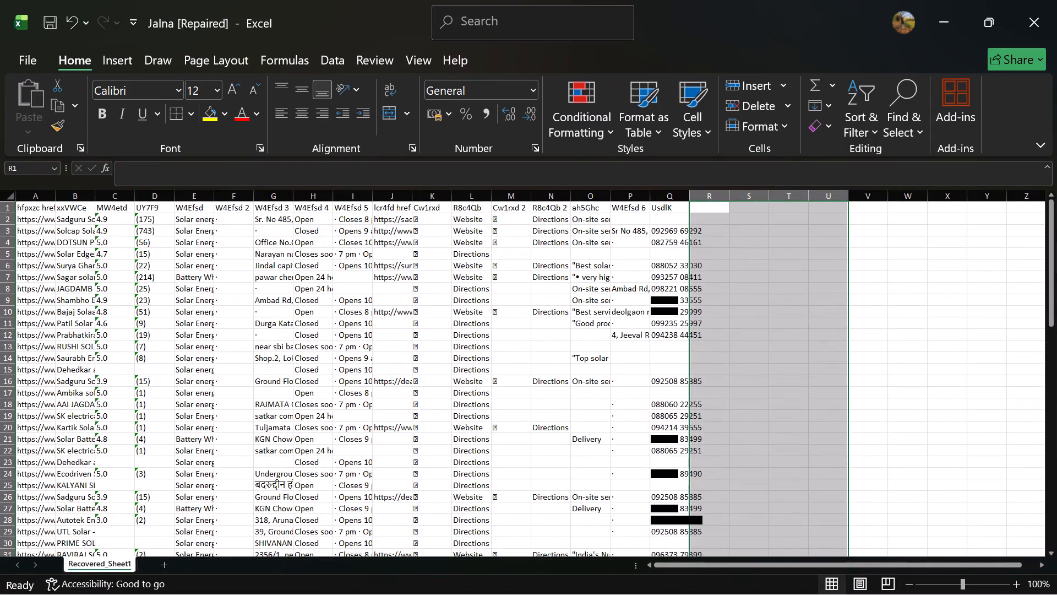
left_click_drag(426, 209, 657, 423)
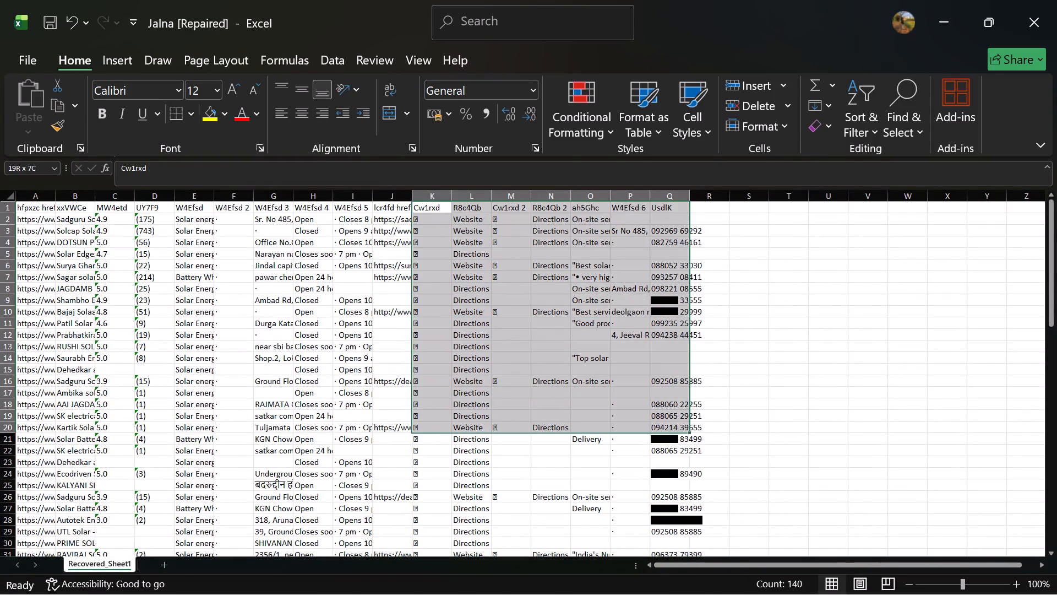
left_click_drag(657, 423, 645, 594)
key("Delete")
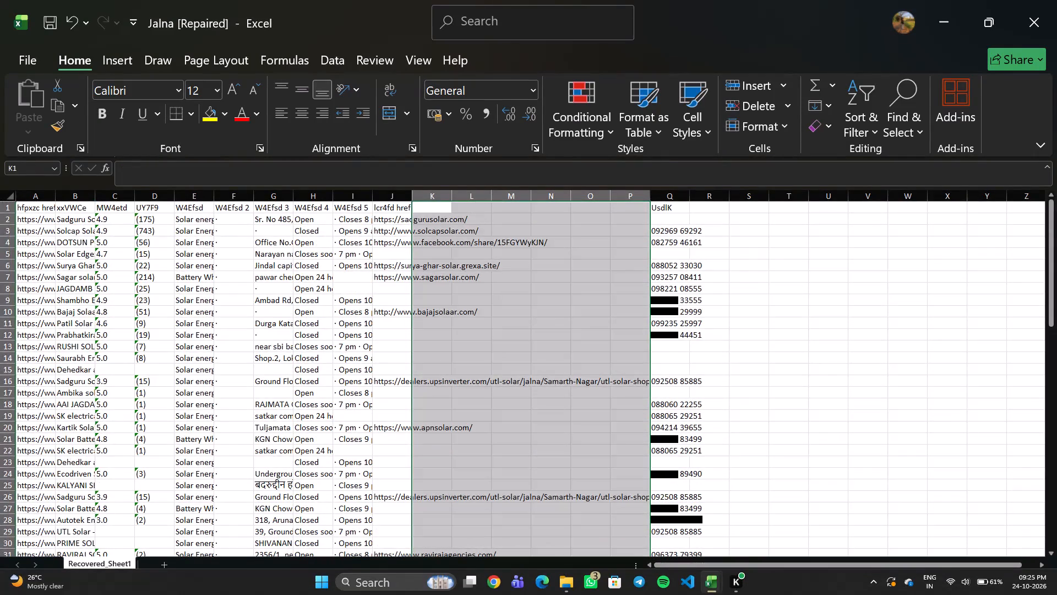
left_click(793, 419)
left_click_drag(108, 208, 341, 594)
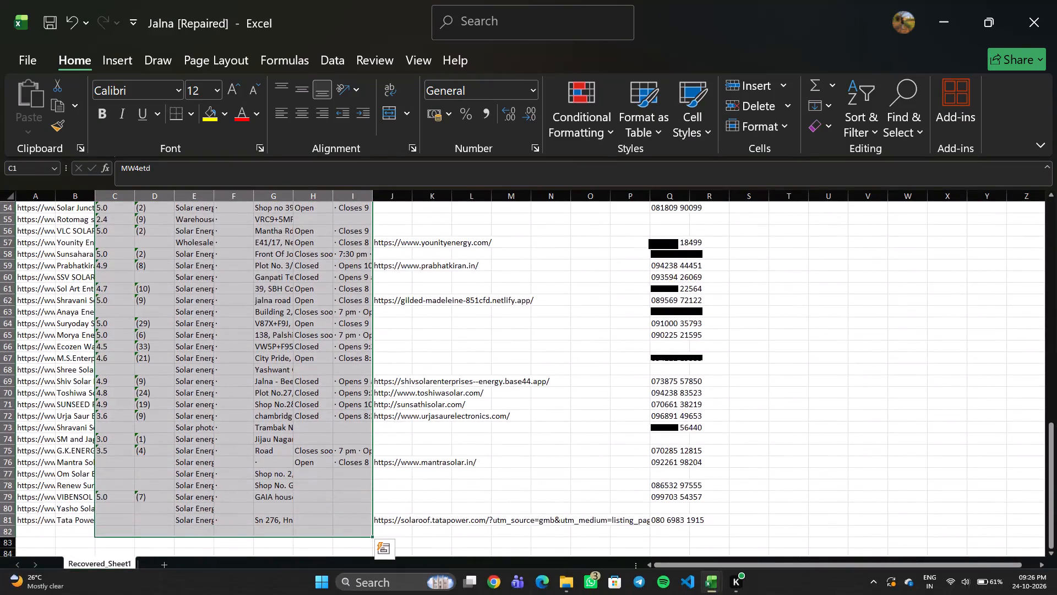
key("Delete")
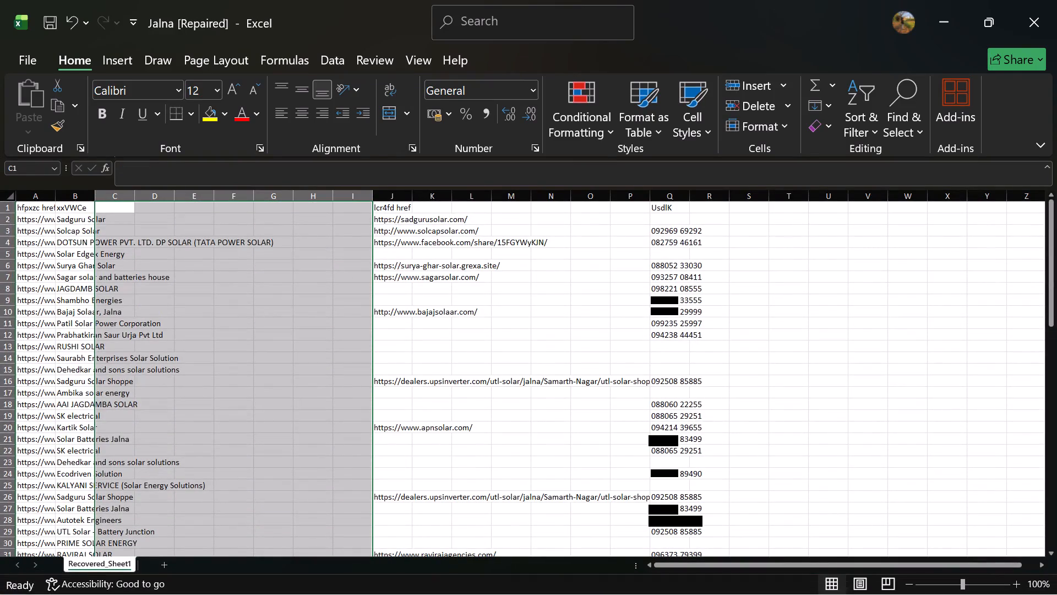
Clear the remaining column headers in row 1 of the Jalna sheet, from A1 to O1 and in Q1.
left_click_drag(38, 208, 609, 202)
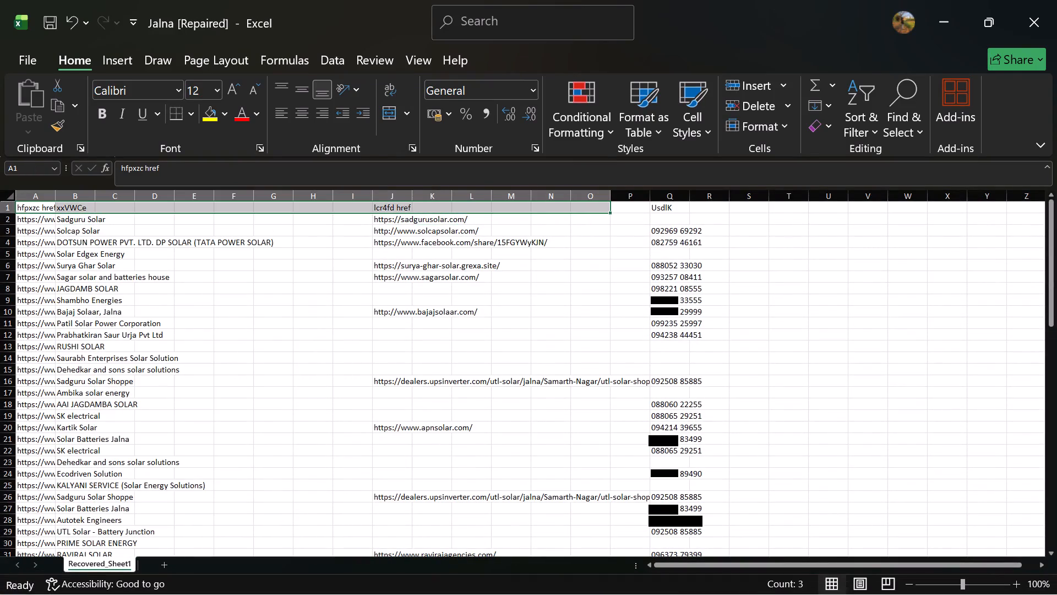
key("Delete")
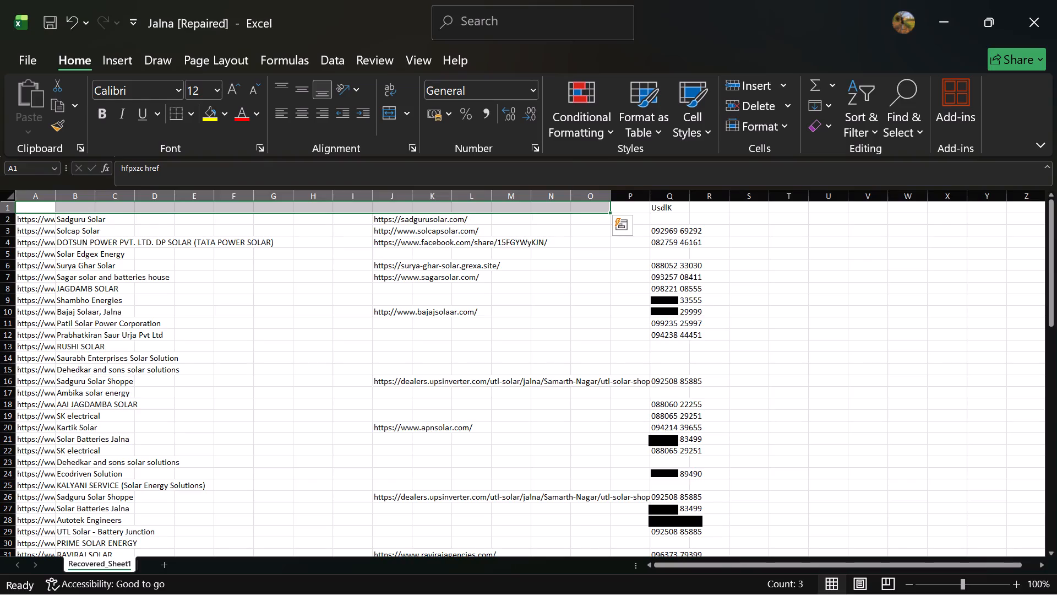
left_click(680, 204)
key("Delete")
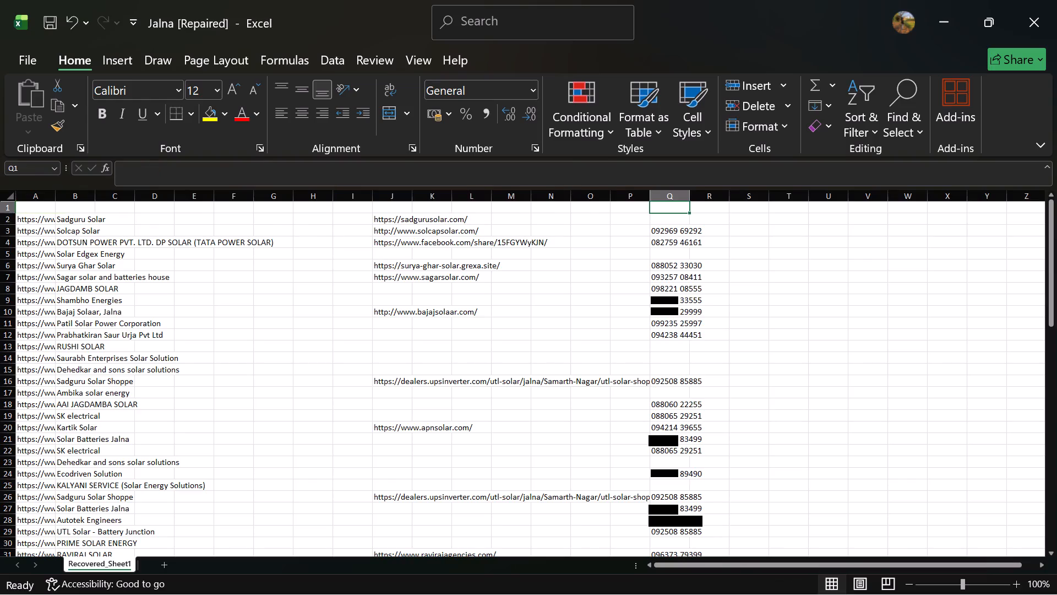
Copy the entire cleaned Jalna sheet.
left_click(848, 278)
key("ctrl+a")
key("ctrl+c")
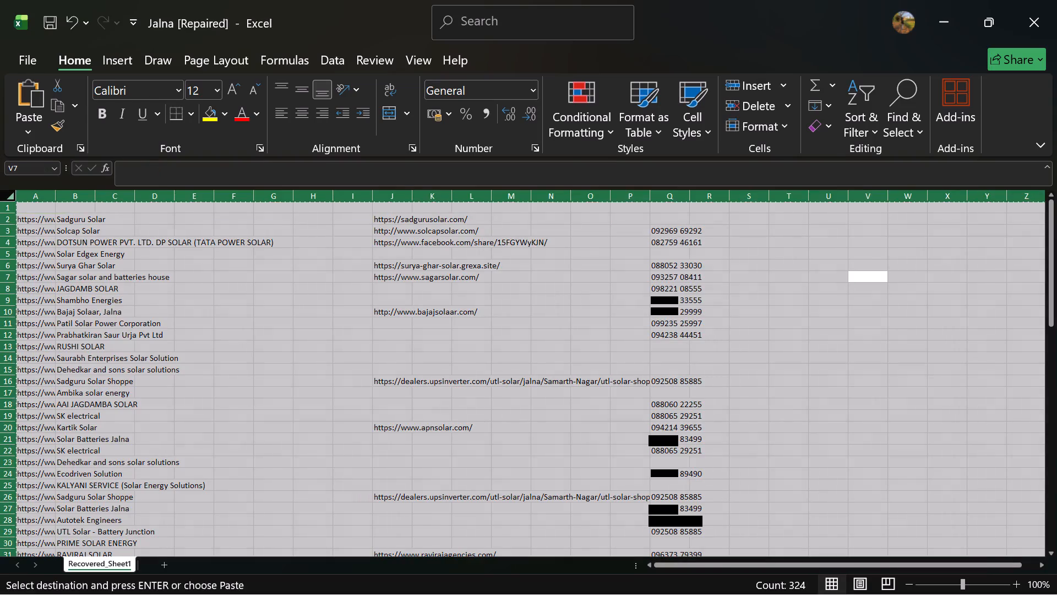
Close the Jalna workbook, saving it as Jalna in its folder and replacing the existing file.
left_click(1056, 0)
key("Return")
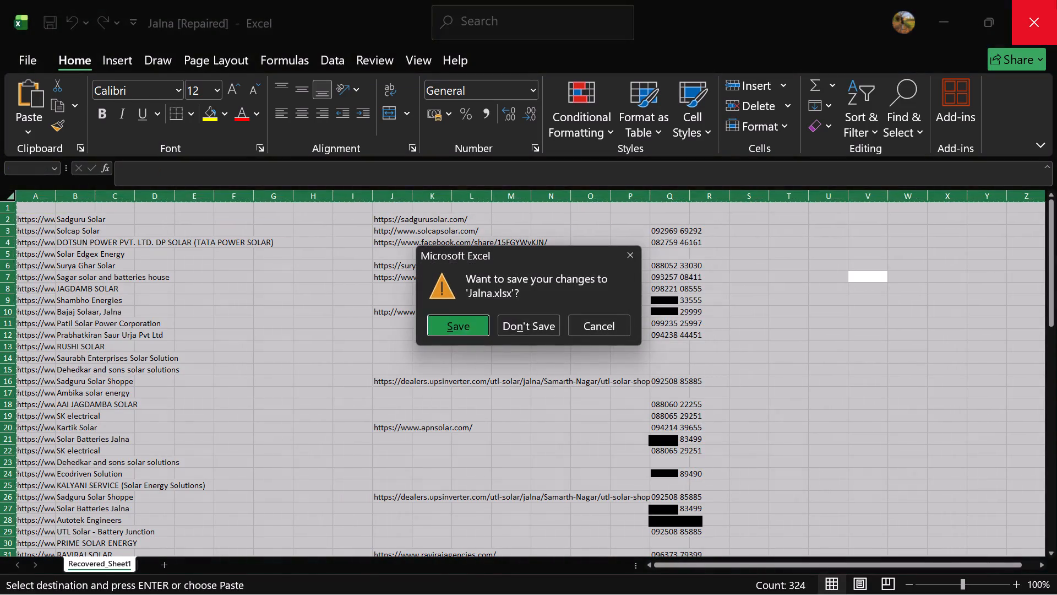
key("Return")
key("Left")
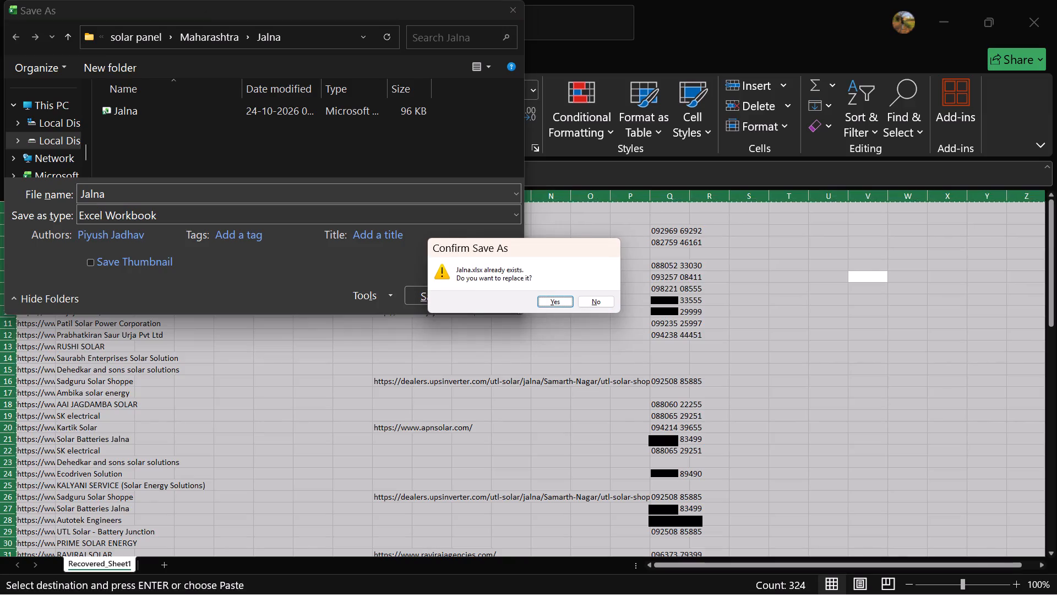
key("Return")
key("Return")
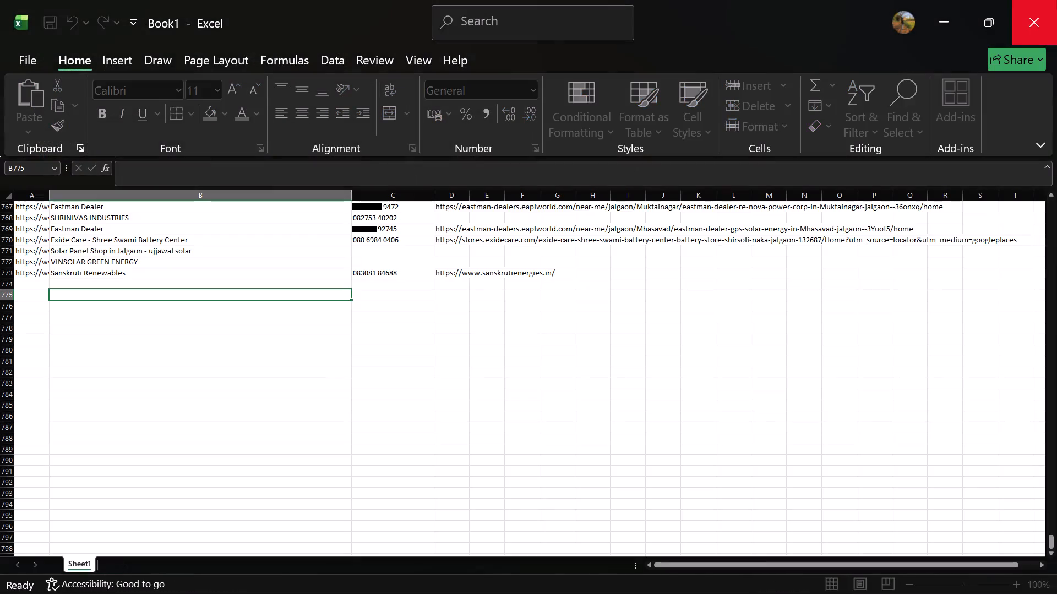
Enter the heading Jalna in cell B775 of Book1, formatted bold at font size 20.
key("alt+super+Tab")
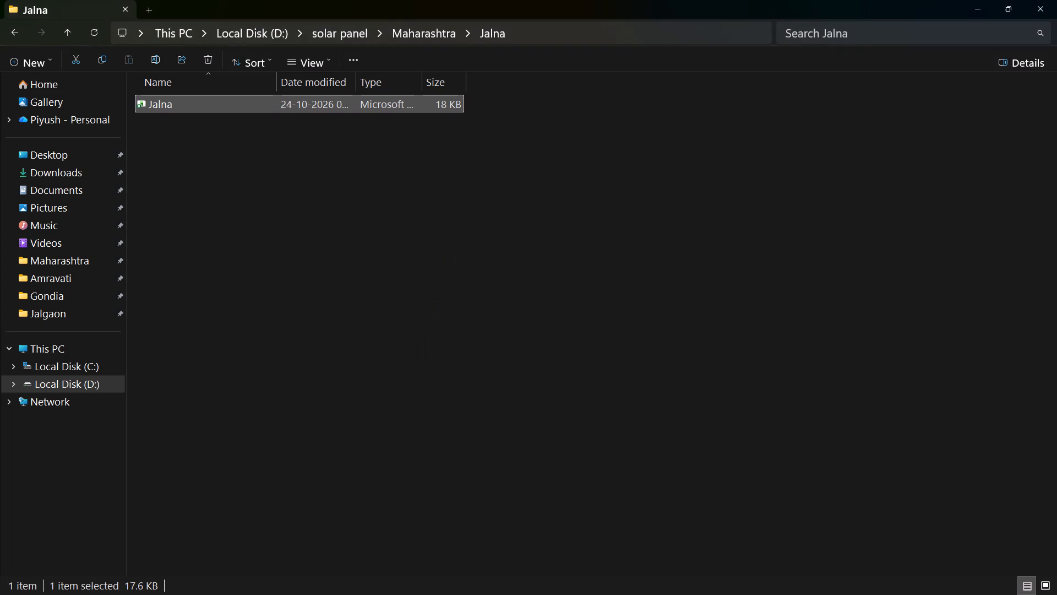
key("alt+Tab")
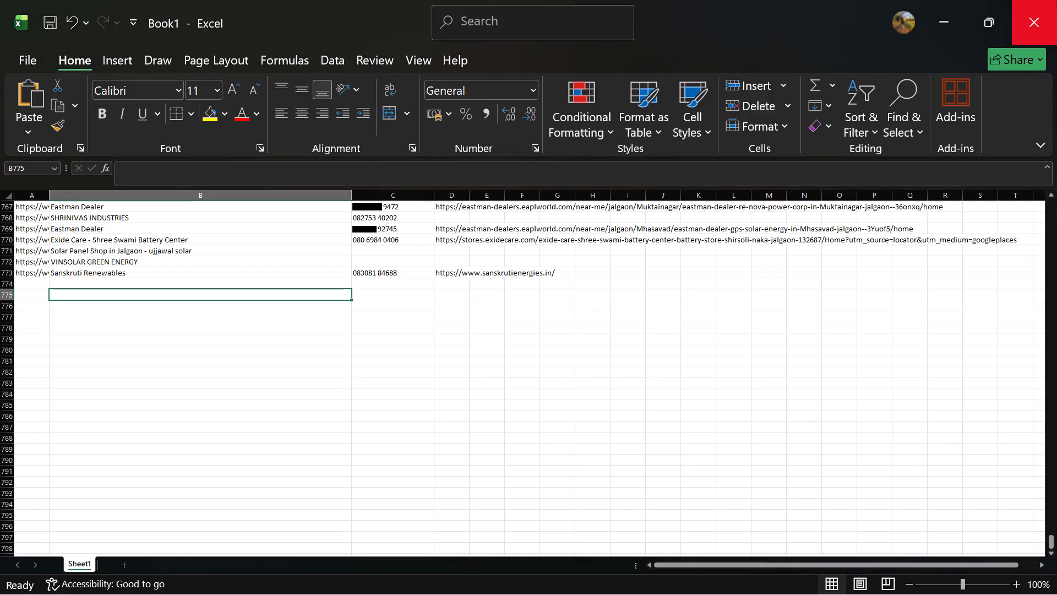
type("Jalna")
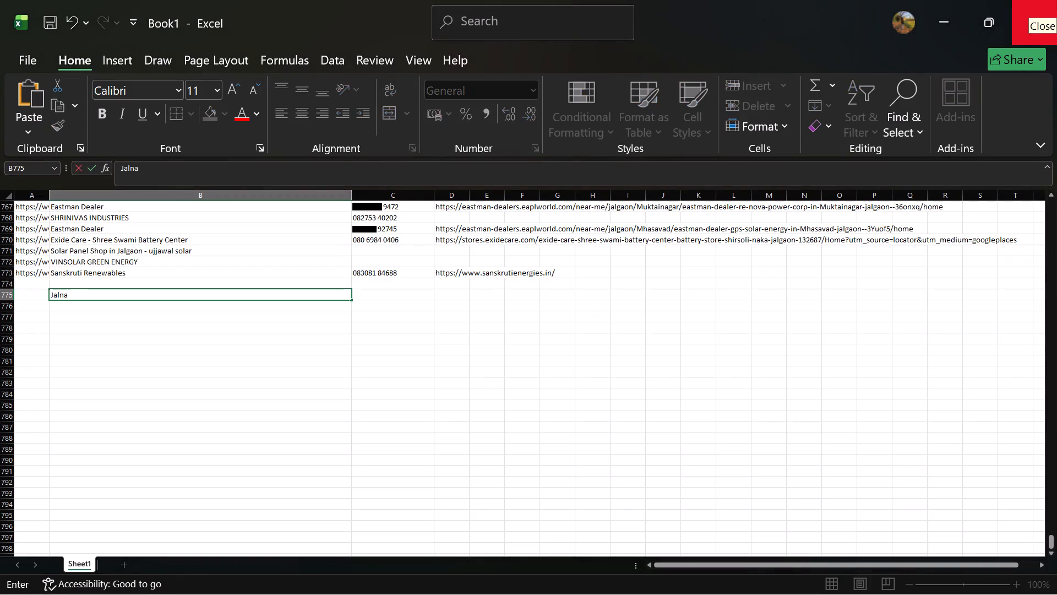
key("ctrl+a")
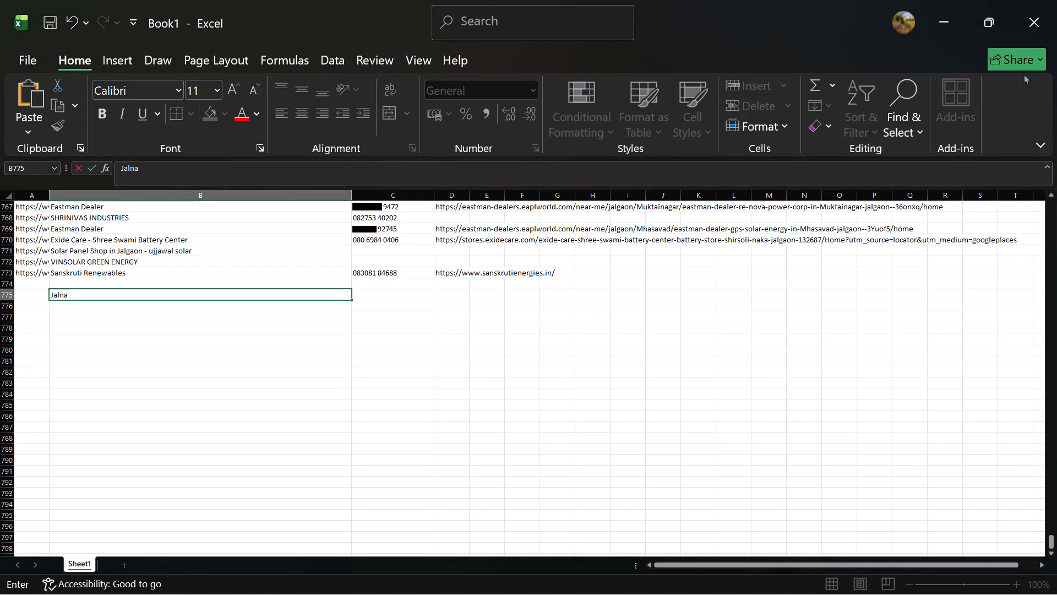
left_click(216, 87)
left_click(201, 293)
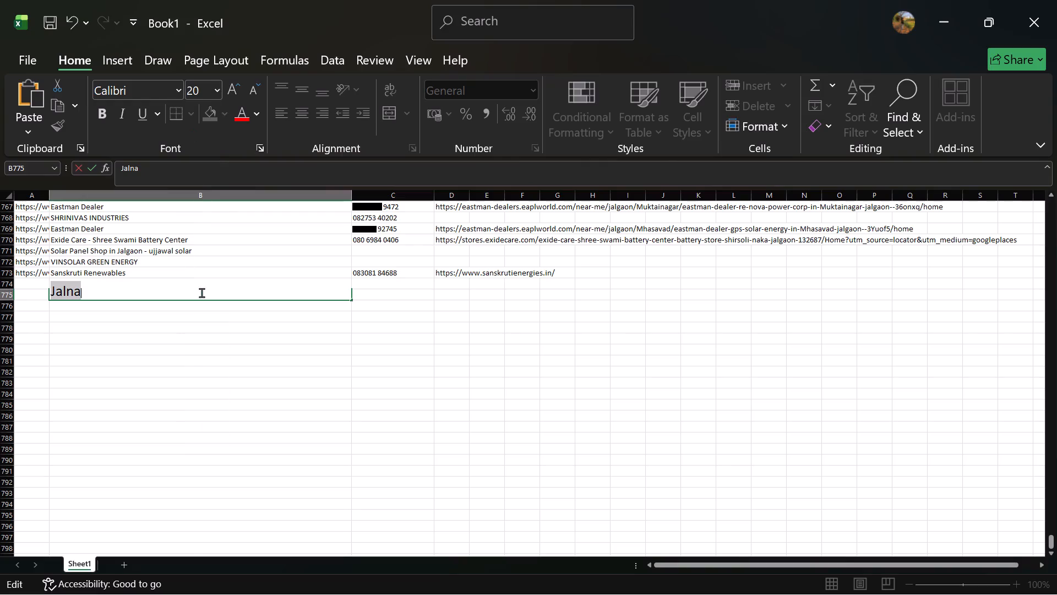
left_click(103, 114)
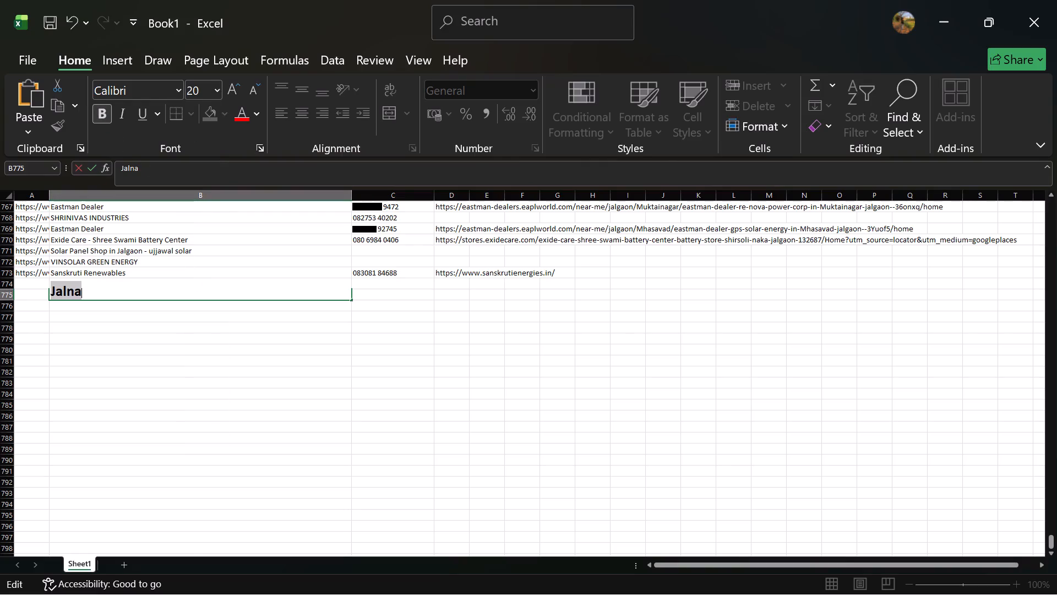
left_click(50, 327)
Paste the copied Jalna data into the sheet starting at cell A777.
left_click(31, 327)
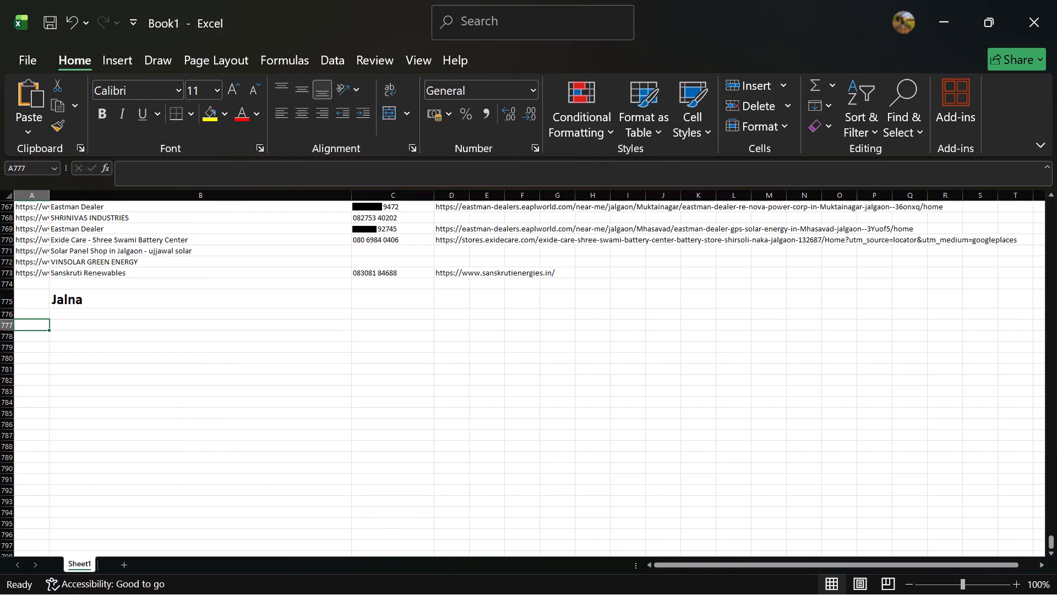
key("ctrl+v")
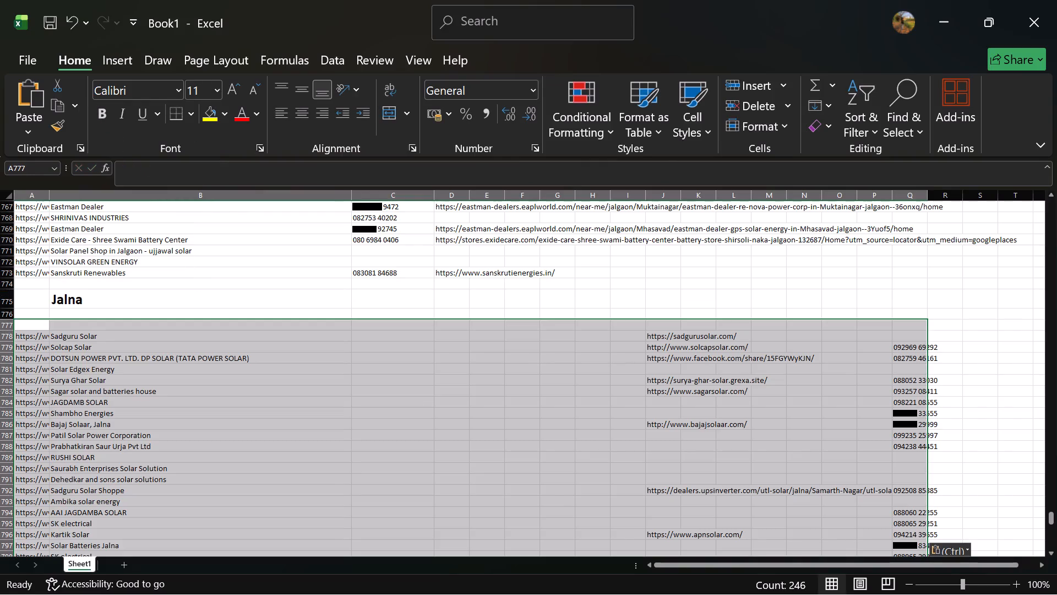
Move the Jalna phone numbers from column Q, rows 779 to 859, into column C on the same rows.
left_click_drag(905, 347, 927, 560)
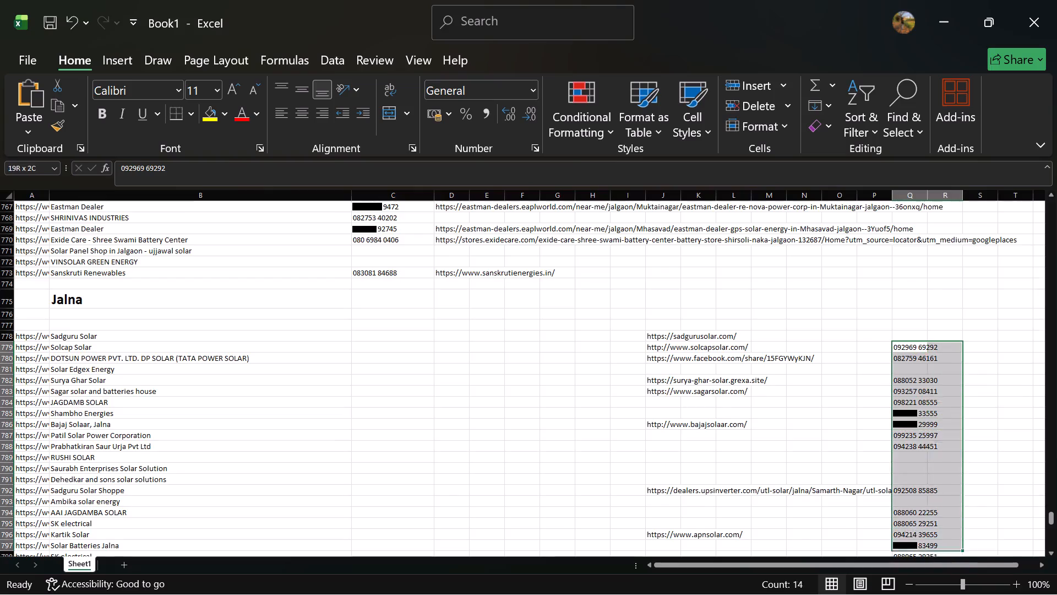
left_click_drag(927, 560, 919, 593)
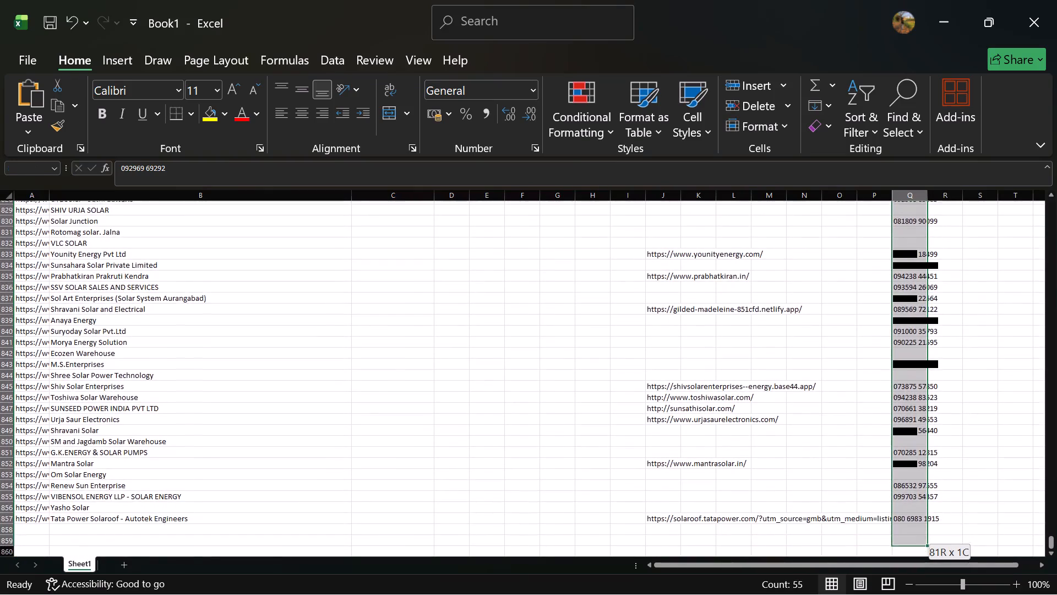
left_click_drag(919, 593, 902, 477)
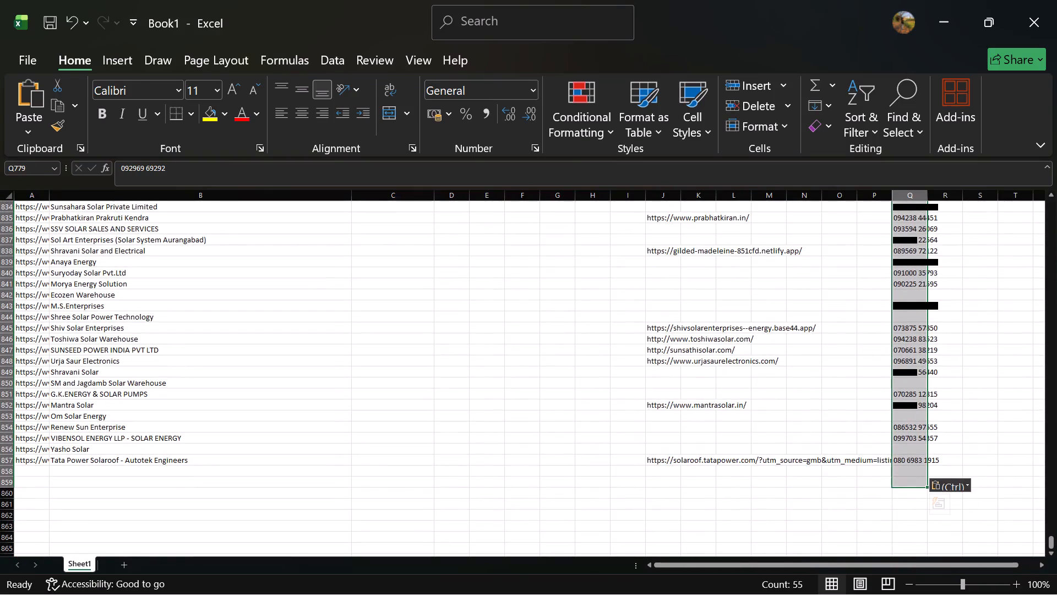
scroll(960, 374, "up", 7)
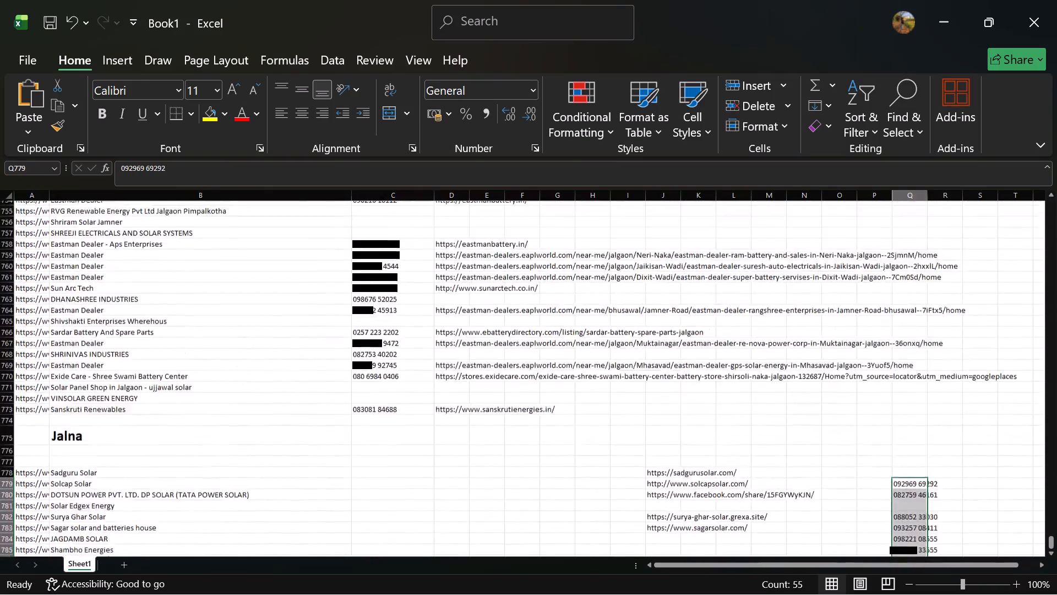
scroll(960, 374, "up", 1)
left_click_drag(916, 385, 749, 394)
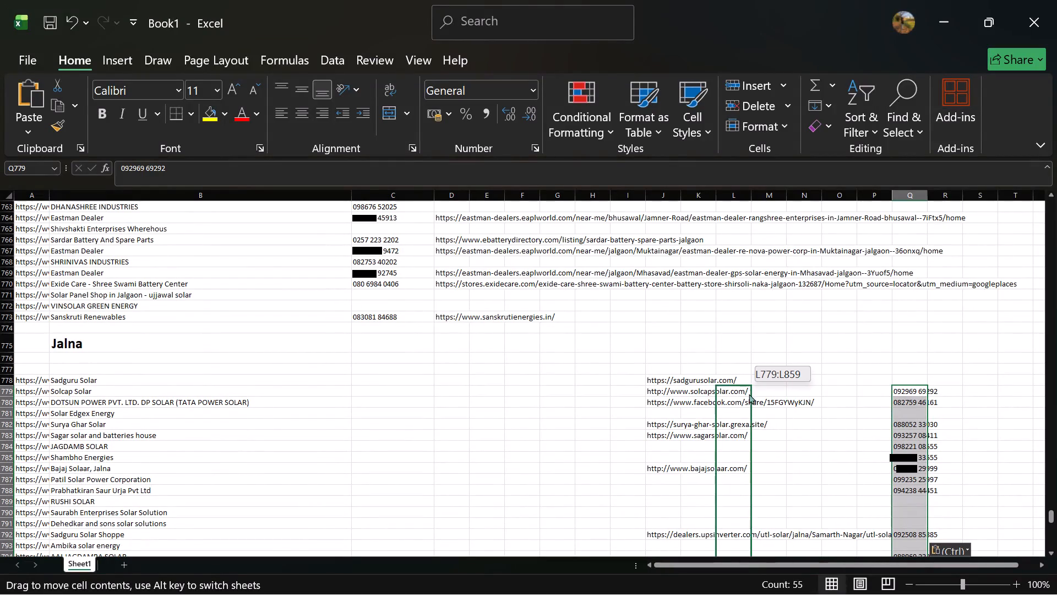
left_click_drag(749, 394, 720, 398)
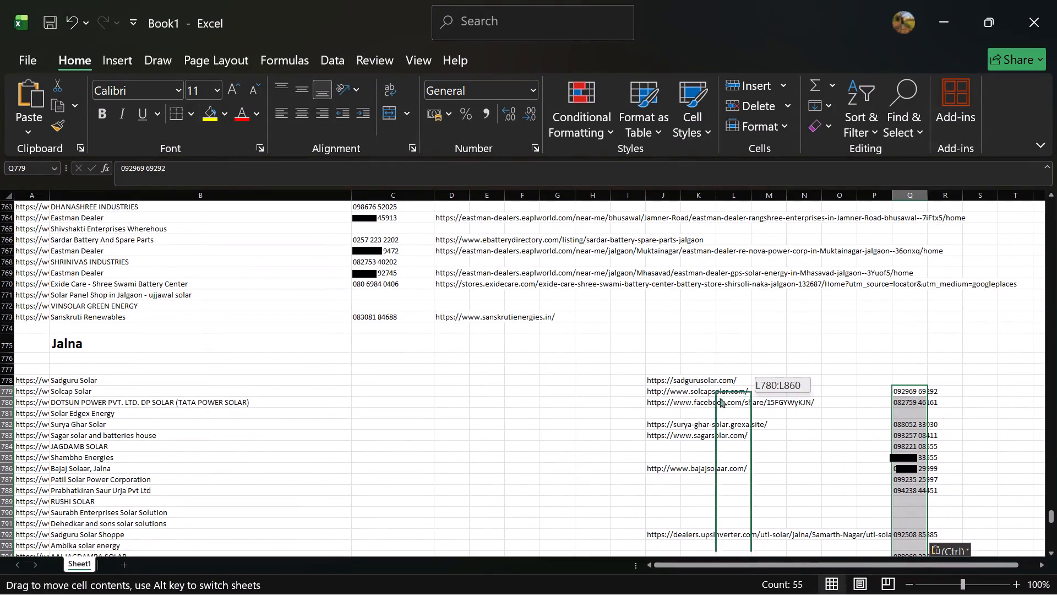
left_click_drag(720, 398, 544, 391)
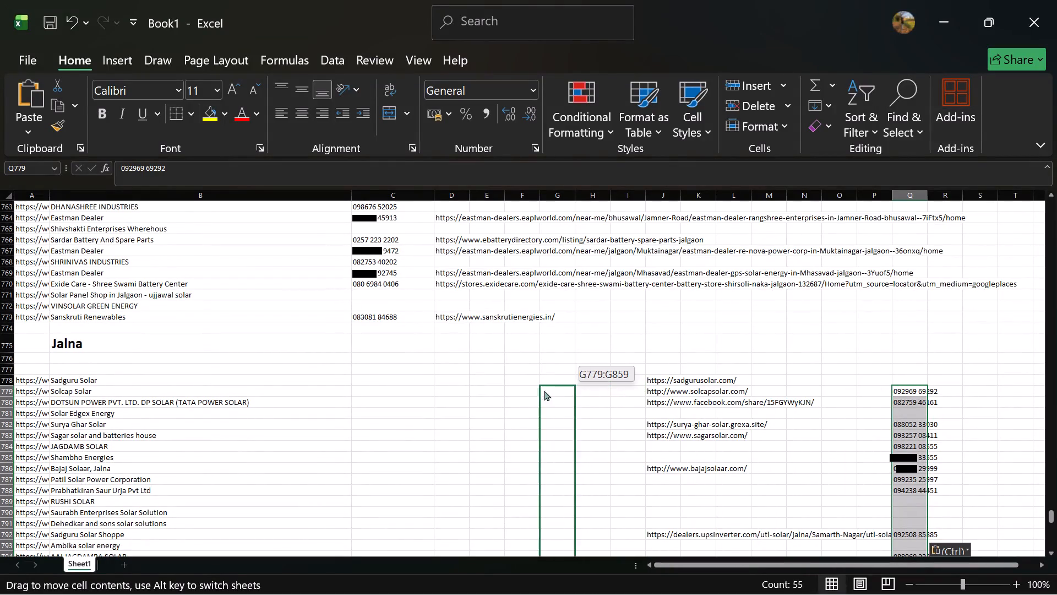
left_click_drag(544, 391, 416, 392)
Move the Jalna website links from columns J to P, rows 778 to 861, so they start in column D.
left_click_drag(651, 378, 683, 416)
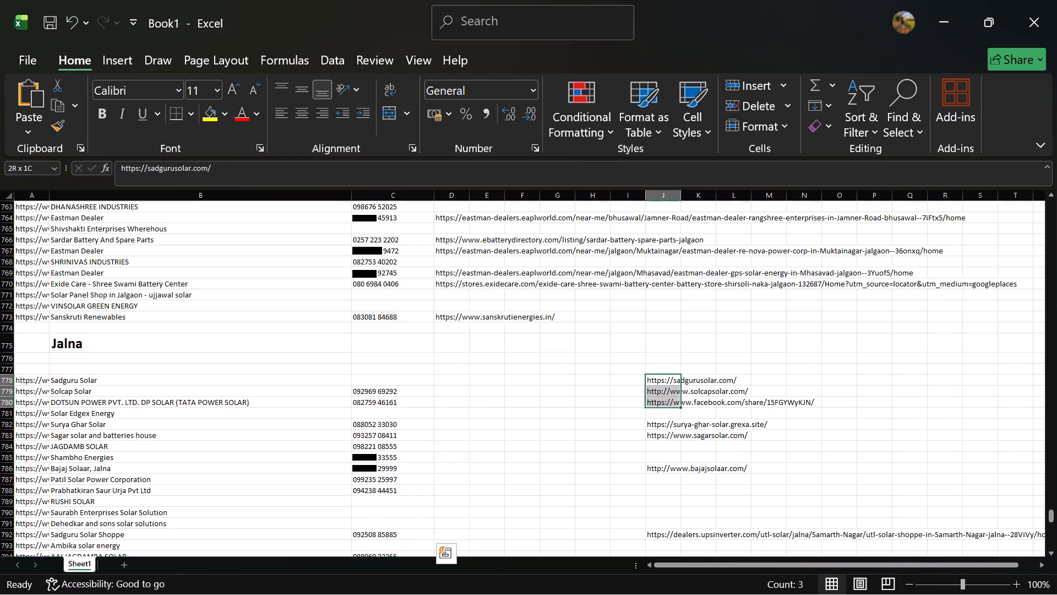
left_click_drag(683, 416, 860, 593)
scroll(769, 473, "up", 3)
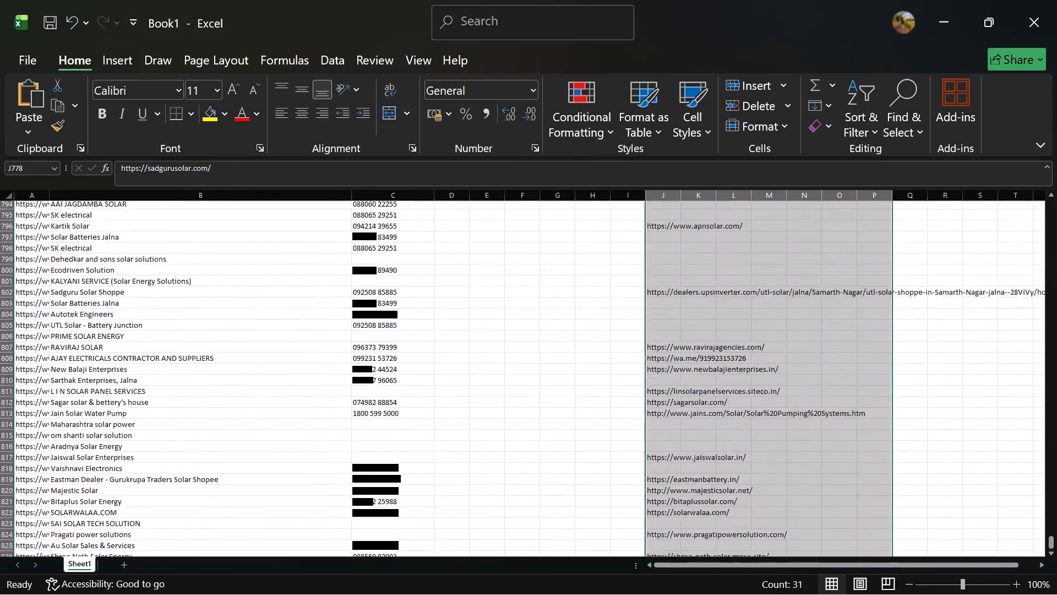
scroll(769, 473, "up", 3)
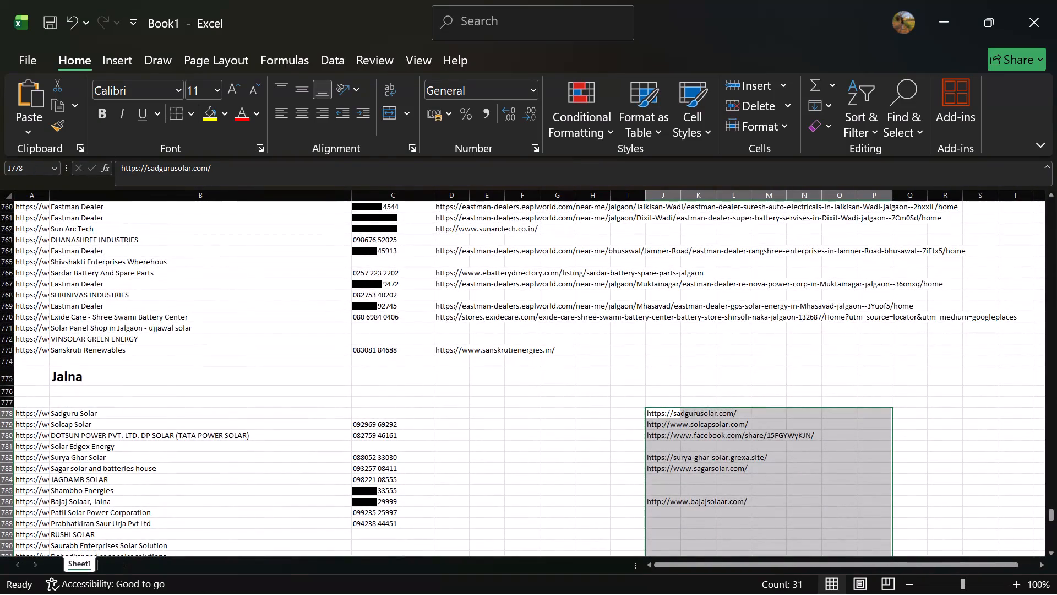
left_click_drag(703, 406, 531, 415)
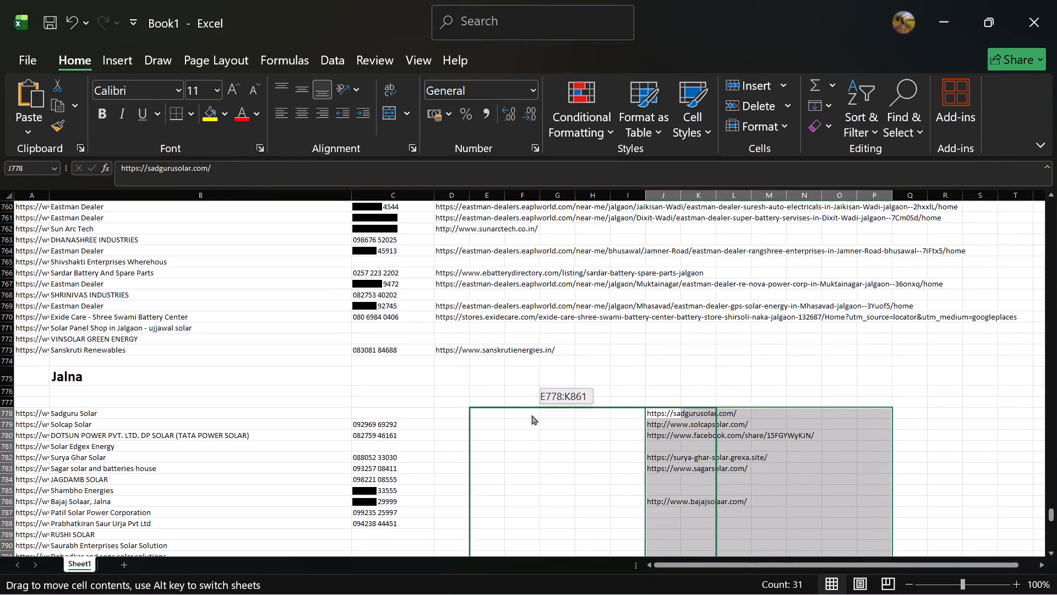
left_click_drag(531, 415, 498, 415)
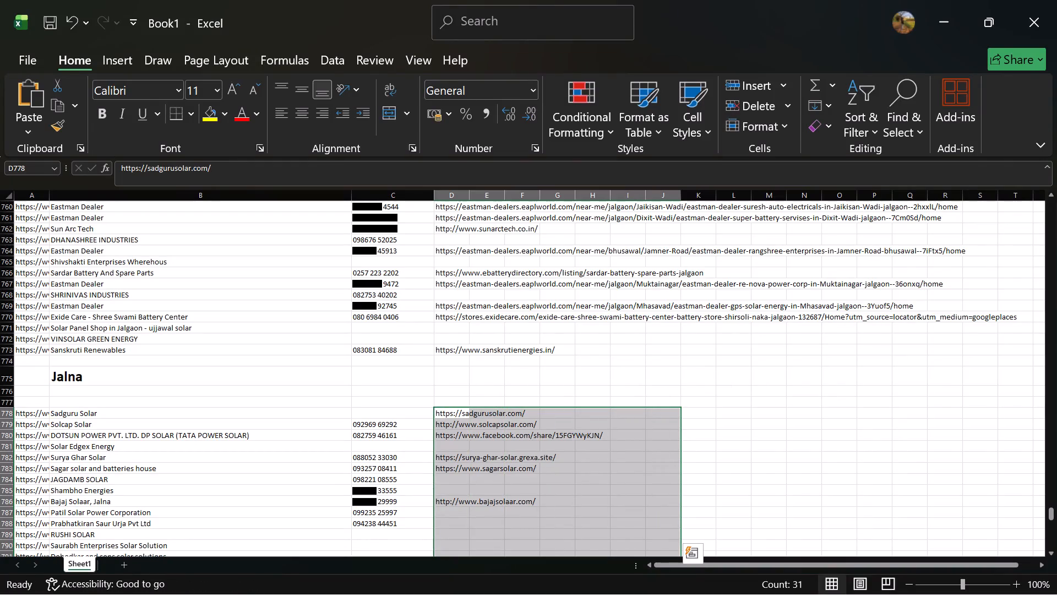
left_click(546, 390)
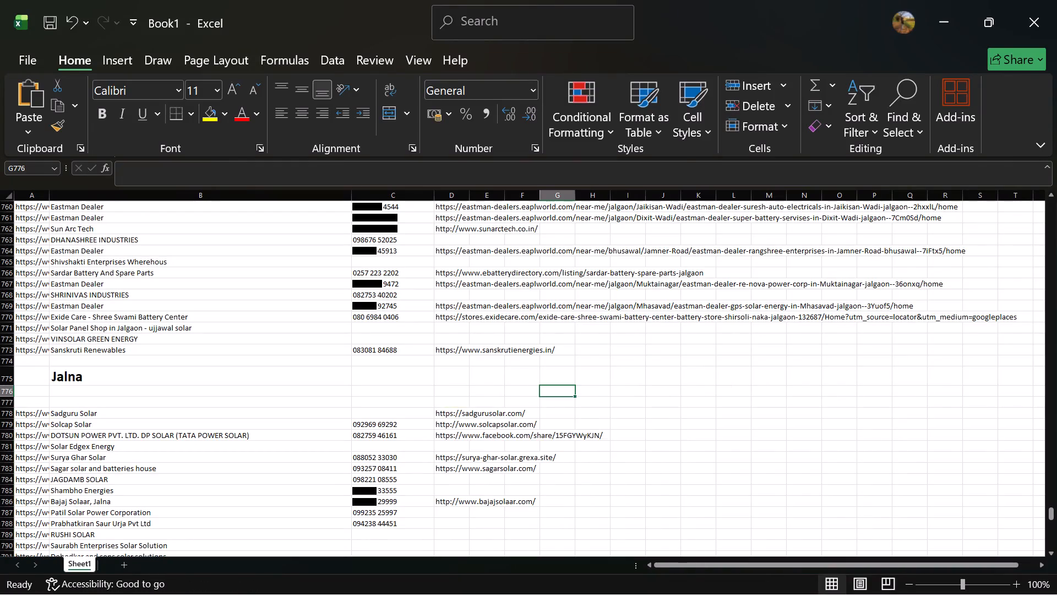
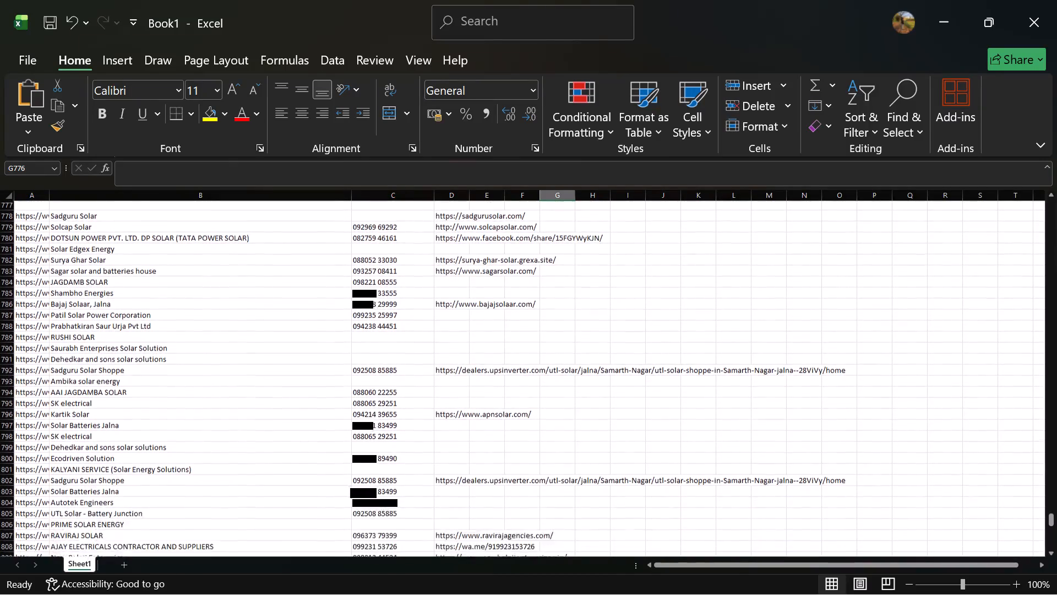
Select cell B859 in Book1, two rows below the last Jalna entry.
scroll(546, 390, "down", 3)
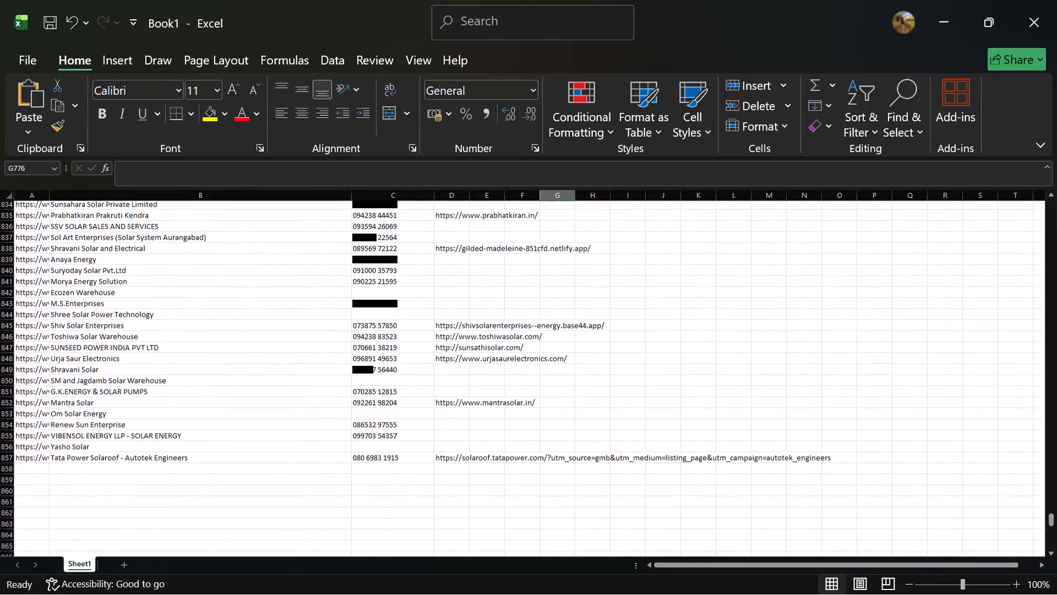
scroll(546, 390, "down", 2)
scroll(546, 390, "up", 1)
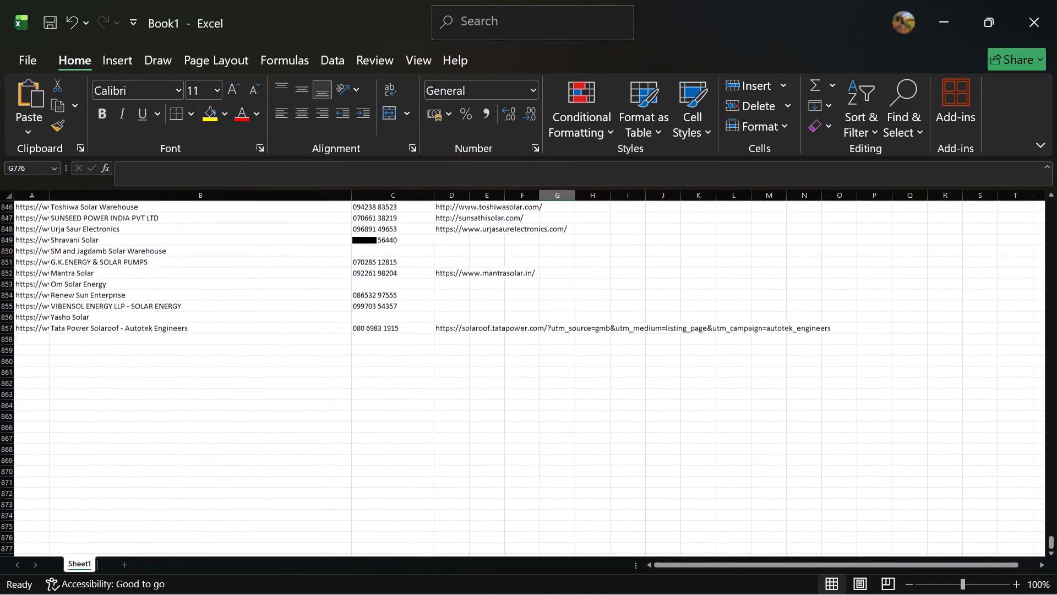
scroll(546, 390, "up", 1)
left_click(70, 374)
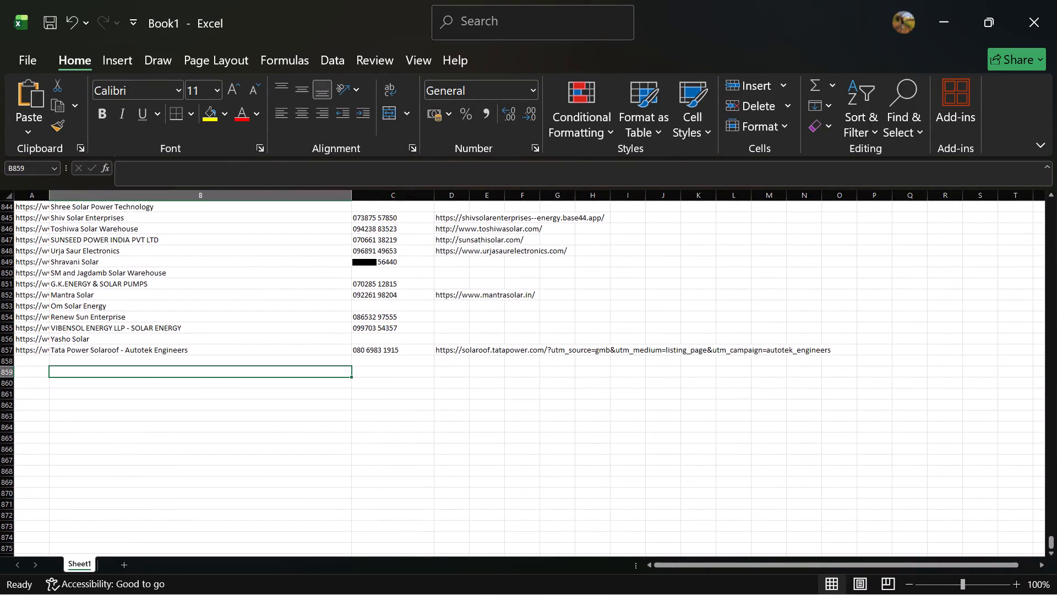
Open the Kalyan-Dombivli workbook from the Maharashtra city folders, accept recovering its content, and enable editing.
key("alt+Tab")
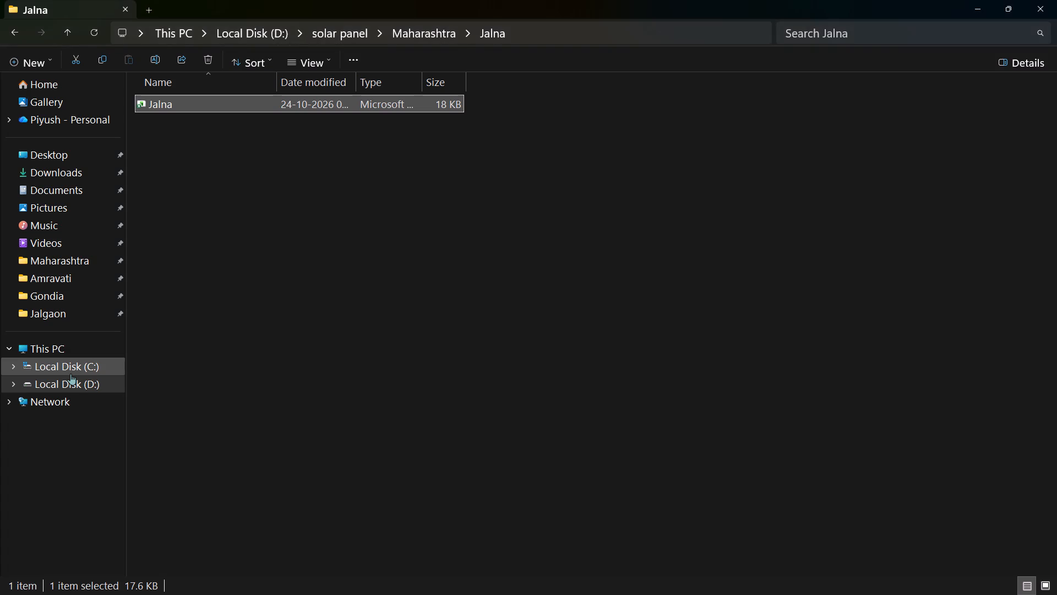
left_click(9, 32)
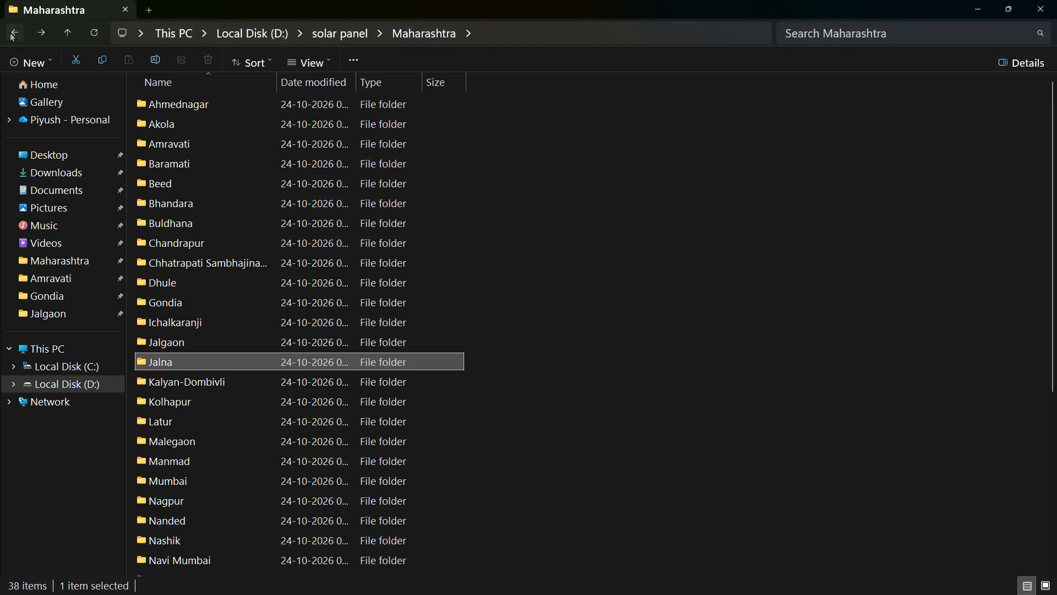
double_click(217, 379)
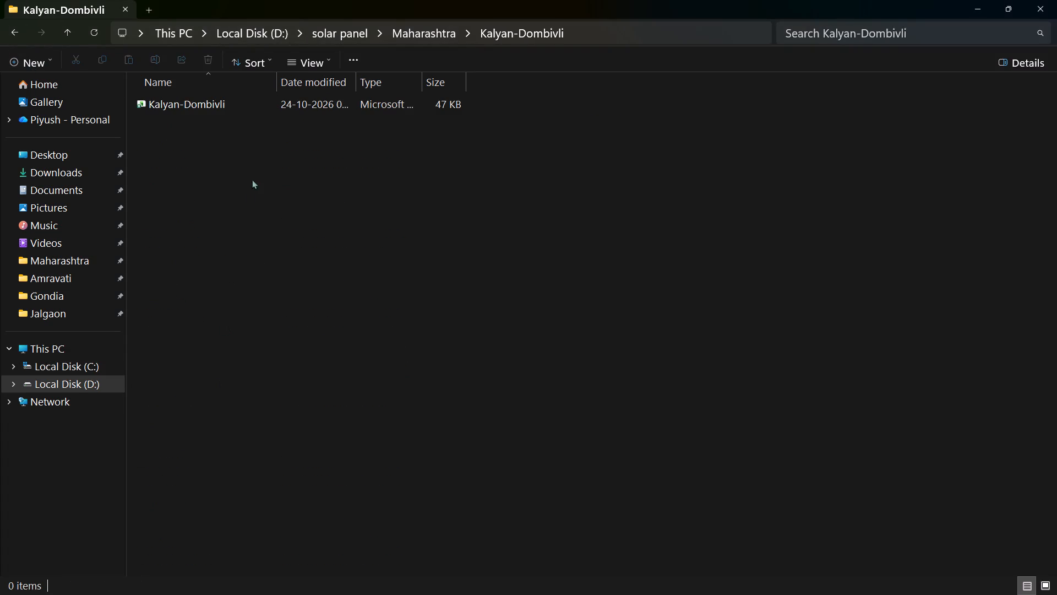
double_click(250, 105)
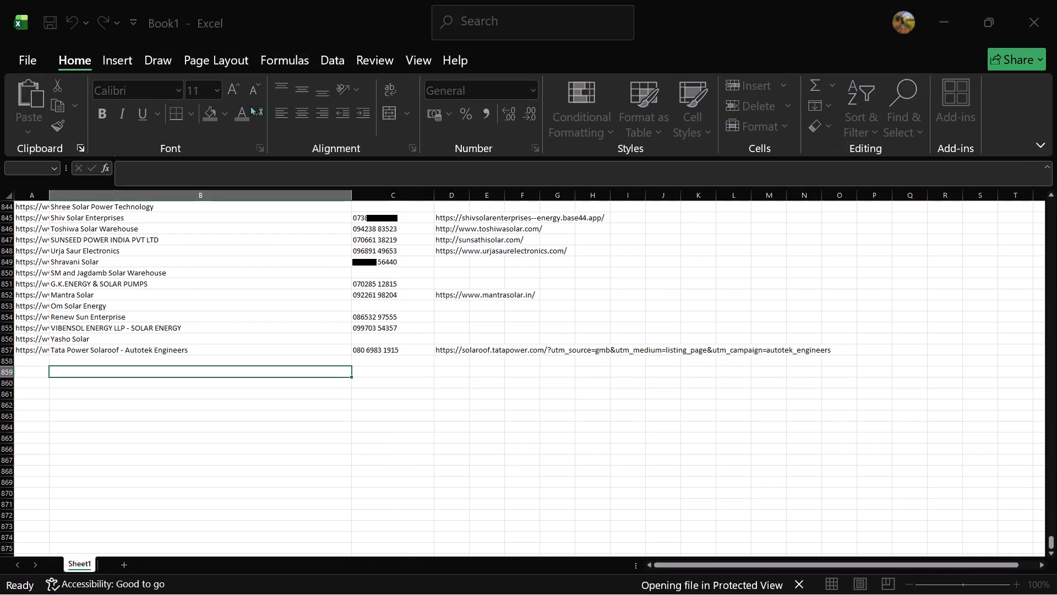
key("Left")
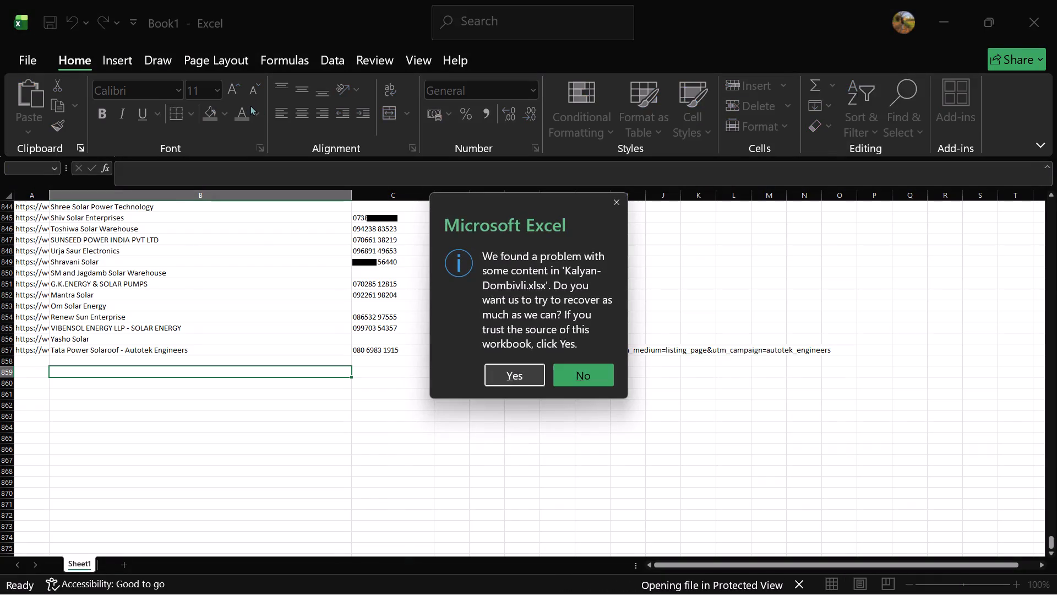
key("Return")
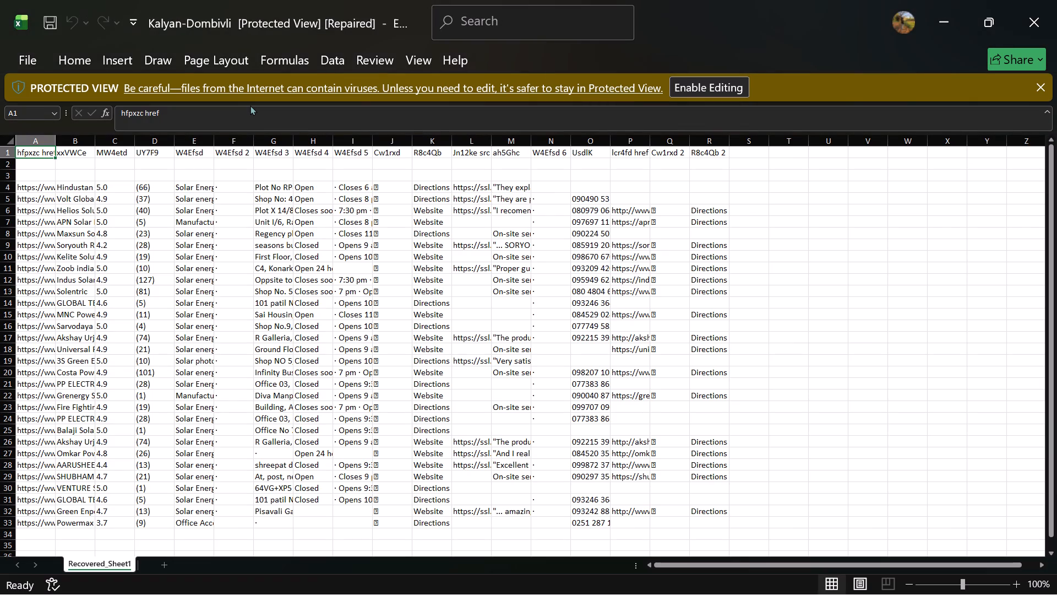
left_click(700, 86)
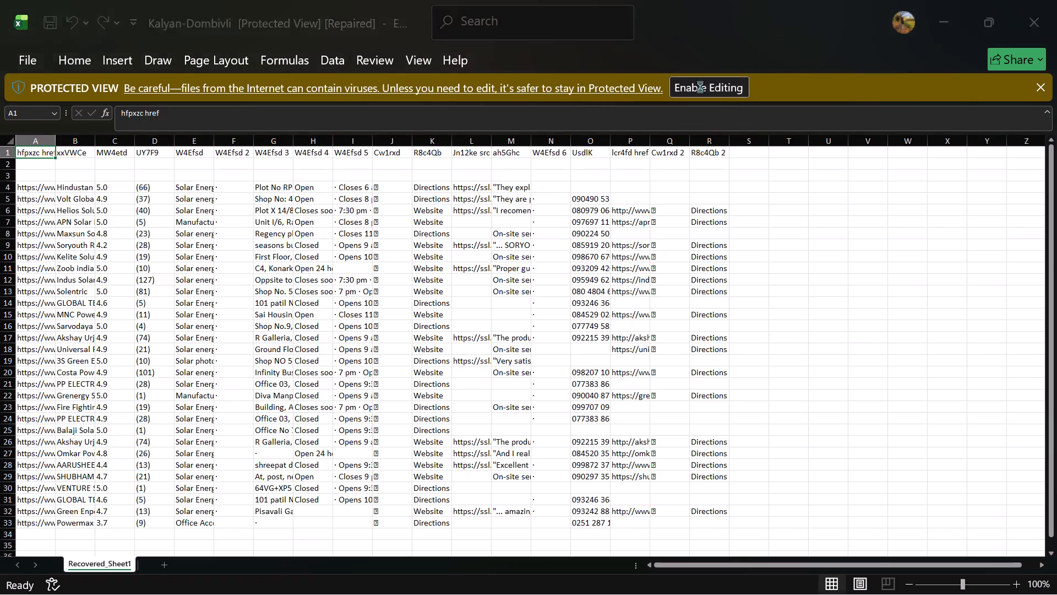
key("Return")
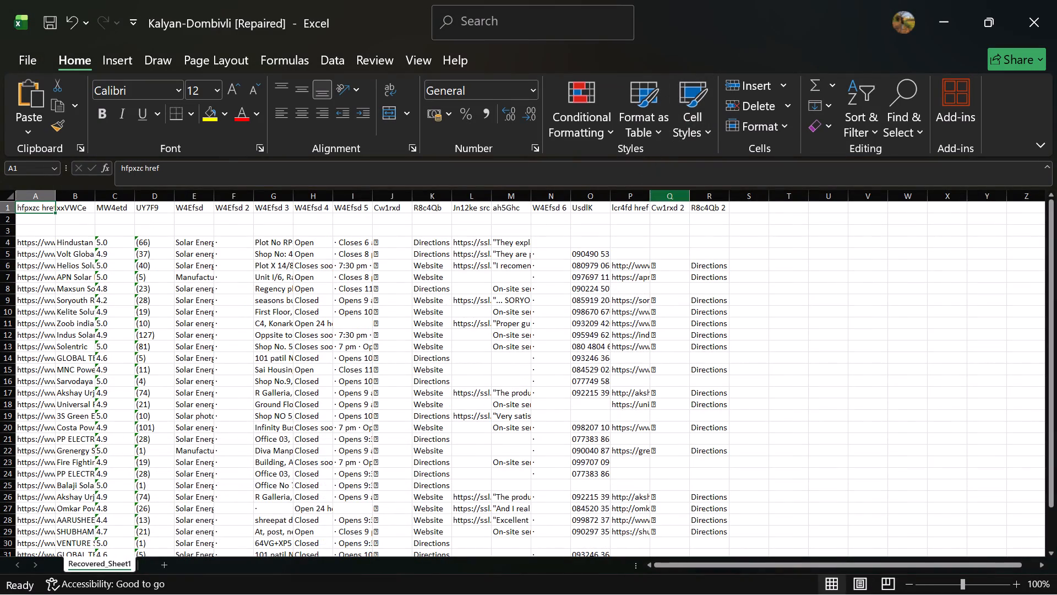
Clear the unneeded Kalyan-Dombivli data in columns Q to T from row 1 down and columns C to N from row 3 down.
left_click_drag(671, 209, 772, 572)
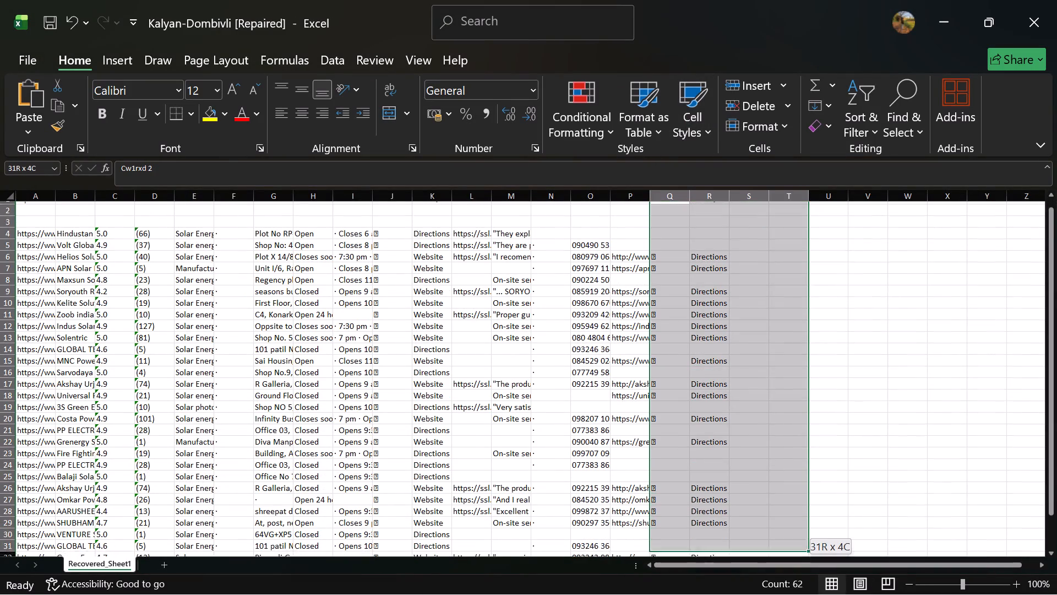
left_click_drag(772, 572, 772, 585)
key("Delete")
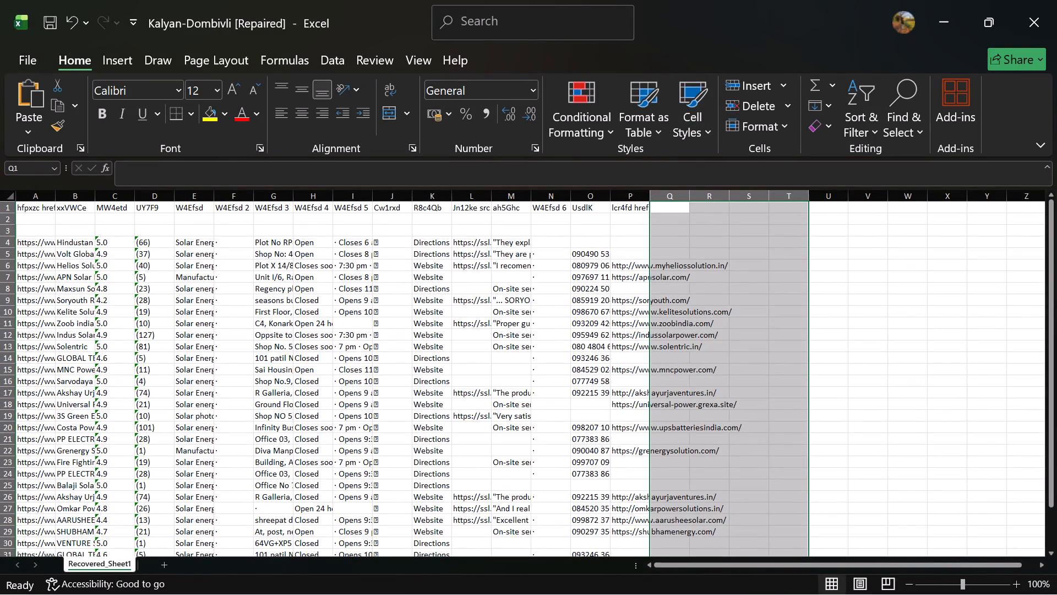
left_click_drag(111, 229, 459, 322)
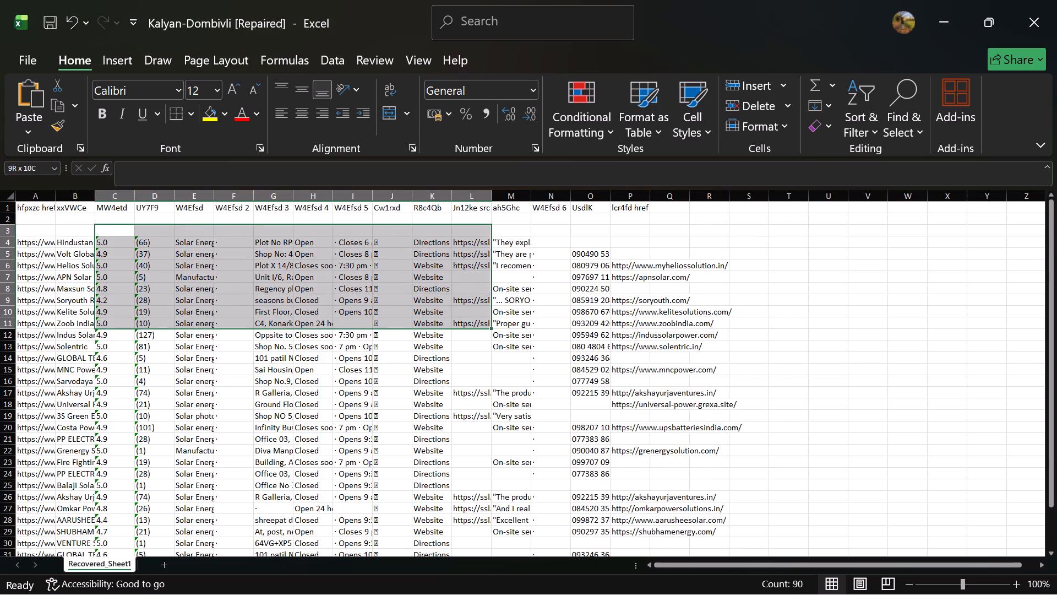
left_click_drag(459, 322, 559, 594)
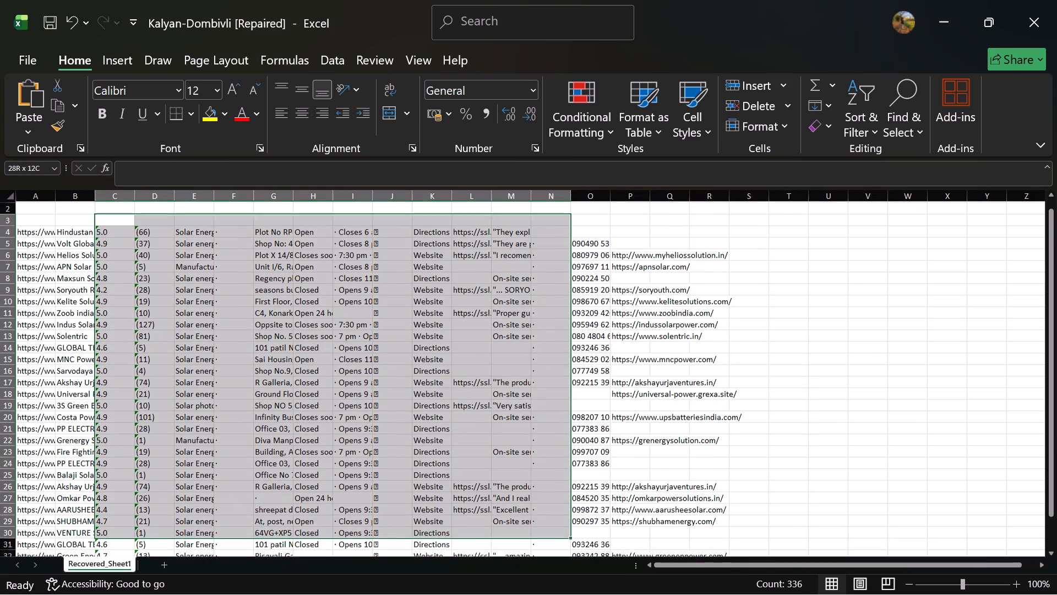
left_click_drag(559, 594, 555, 587)
key("Delete")
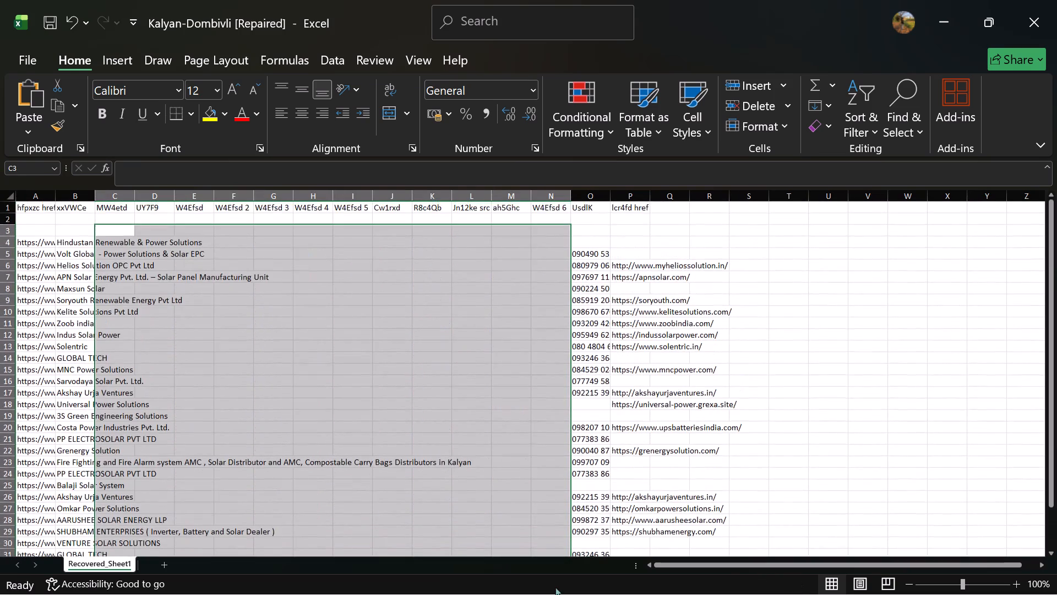
Copy the cleaned Kalyan-Dombivli data in the range A3 to T33.
left_click_drag(38, 230, 559, 457)
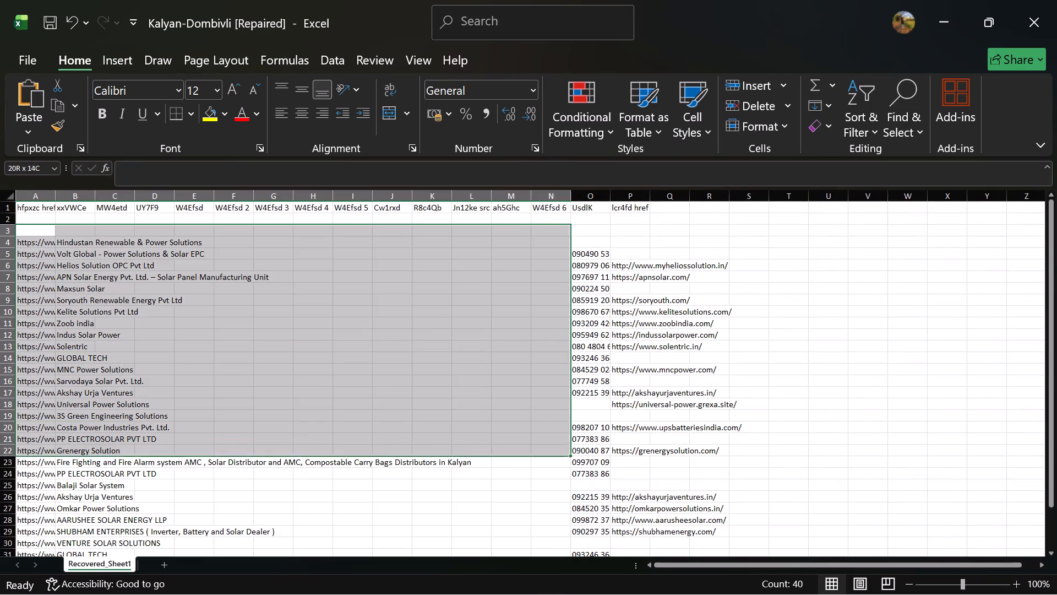
left_click_drag(559, 457, 777, 551)
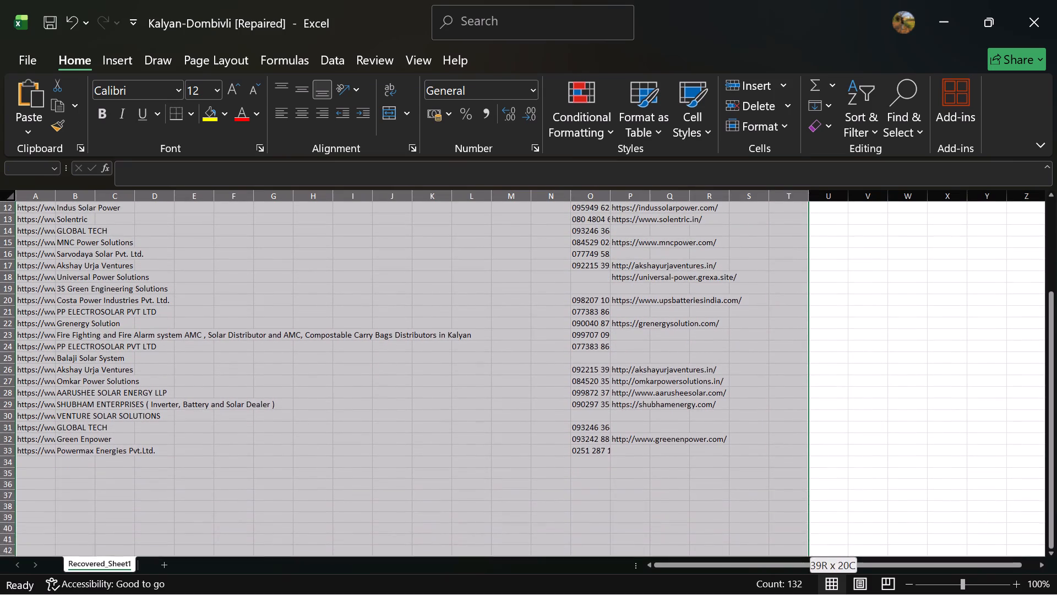
left_click_drag(777, 551, 794, 456)
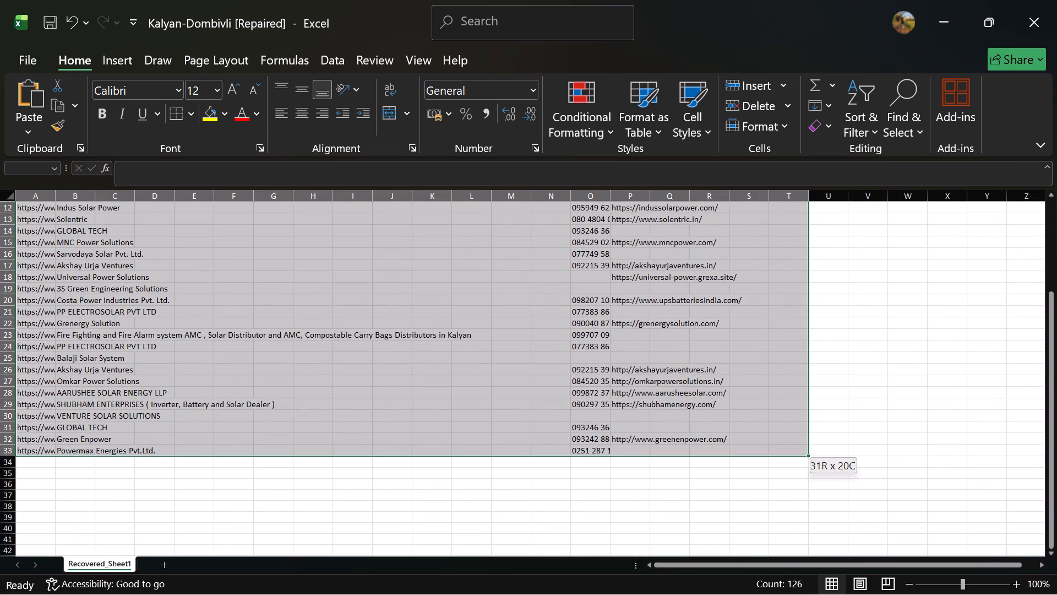
left_click_drag(794, 456, 795, 455)
key("ctrl+c")
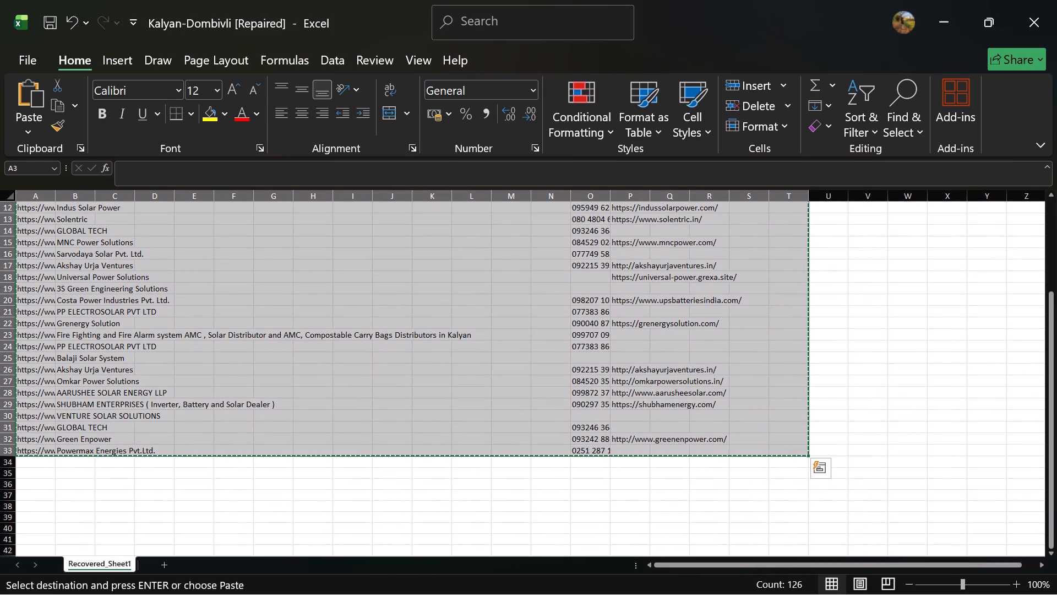
Close the repaired workbook, saving it as Kalyan-Dombivli in its folder and replacing the existing file.
left_click(1056, 0)
key("Return")
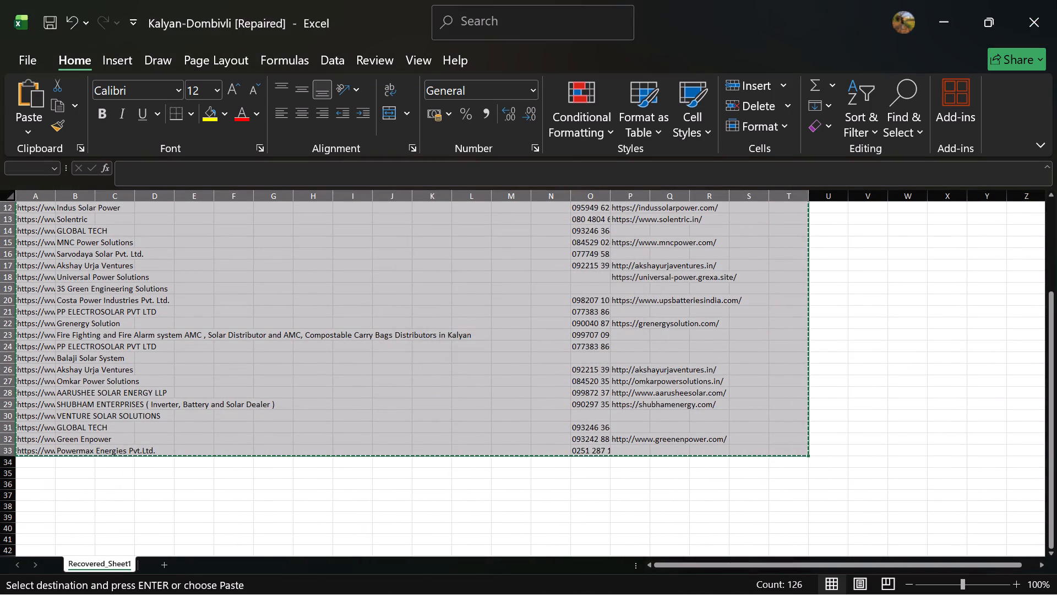
key("Return")
key("Left")
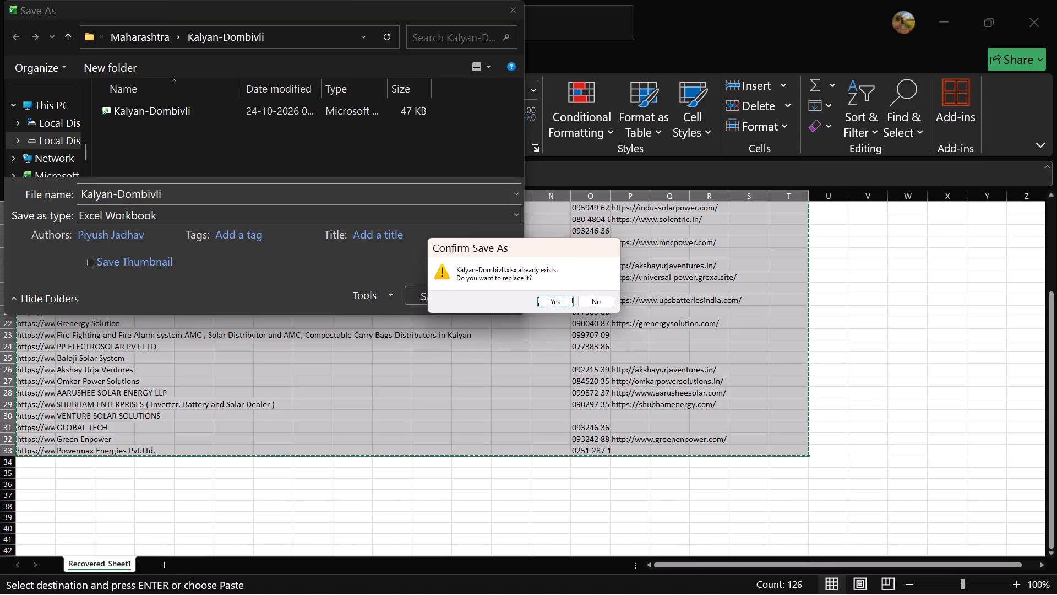
key("Return")
key("Return")
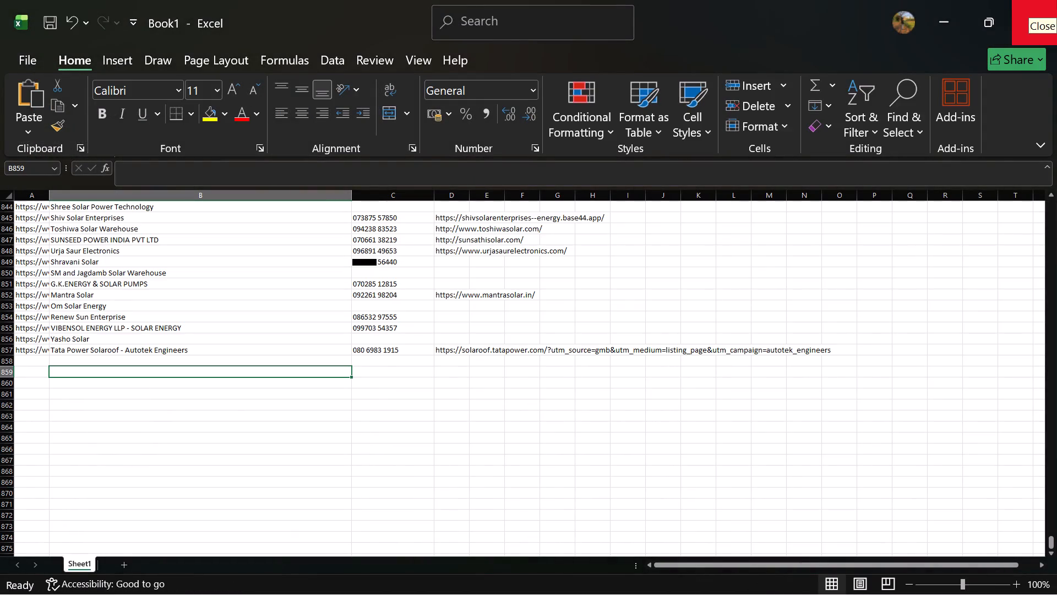
Enter the heading Kalyan-dombivli in cell B859 of Book1, formatted bold at font size 20.
type("Kalyan")
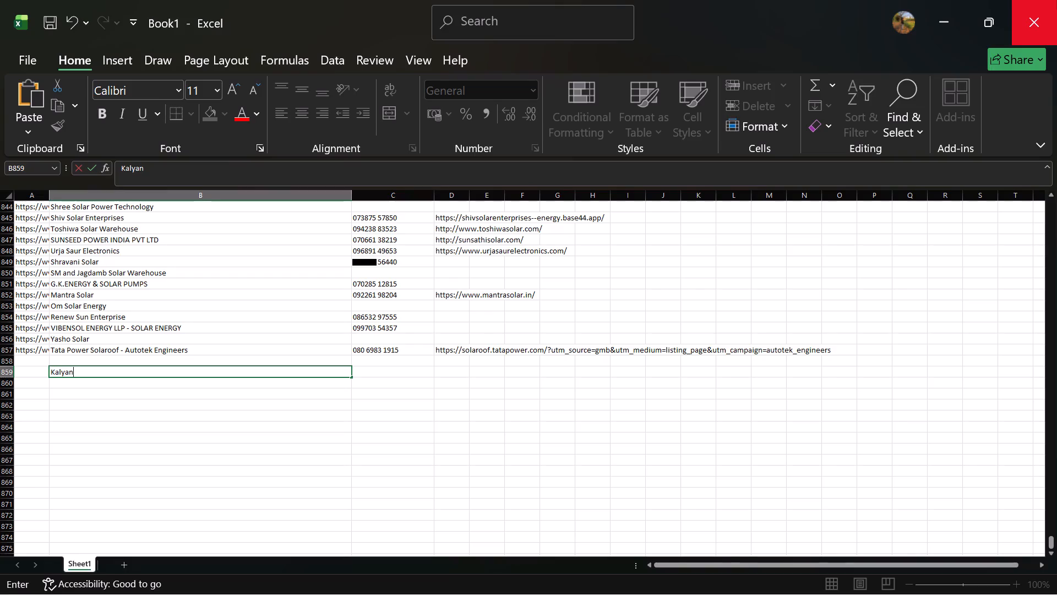
key("shift+underscore")
key("BackSpace")
key("minus")
type("do")
type("mbi")
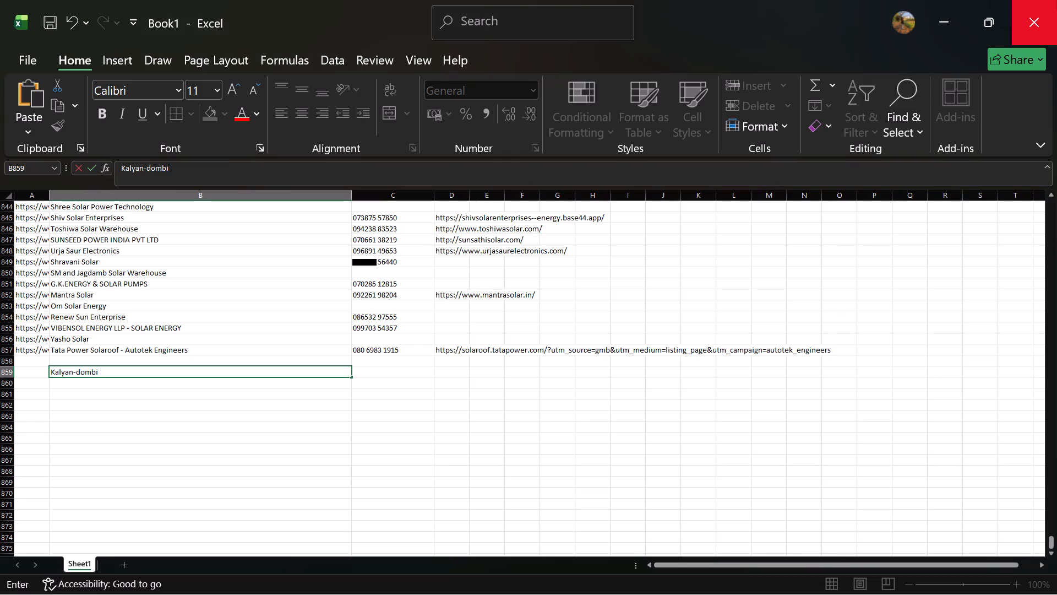
key("alt+Tab")
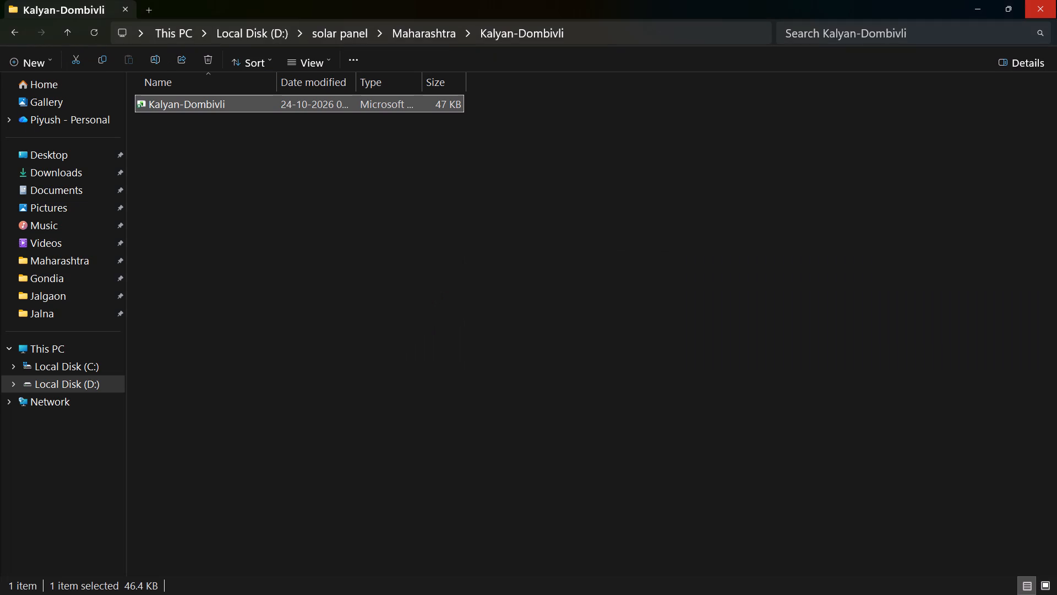
key("alt+Tab")
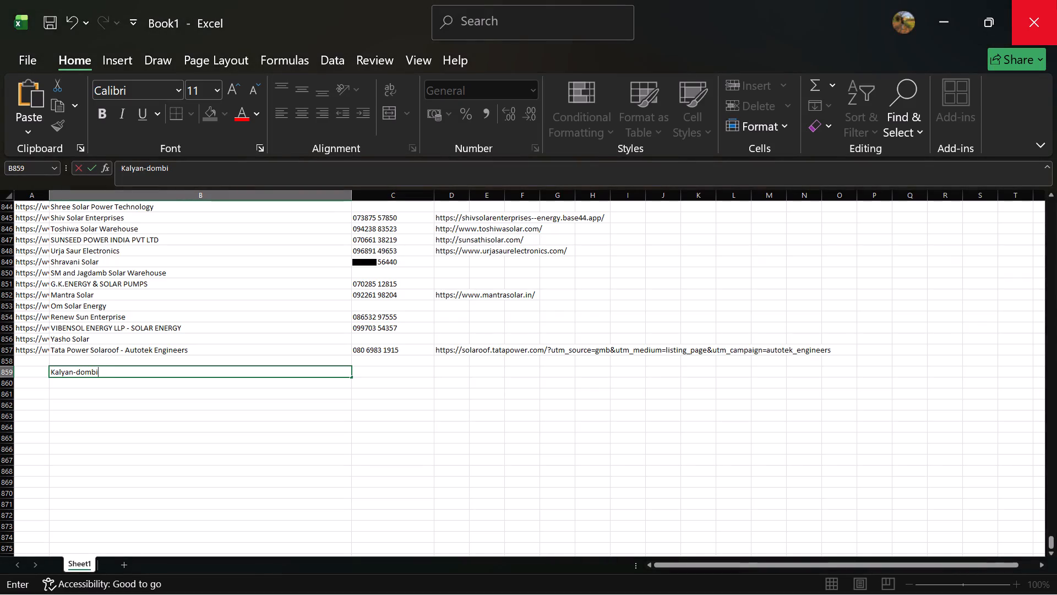
type("vli")
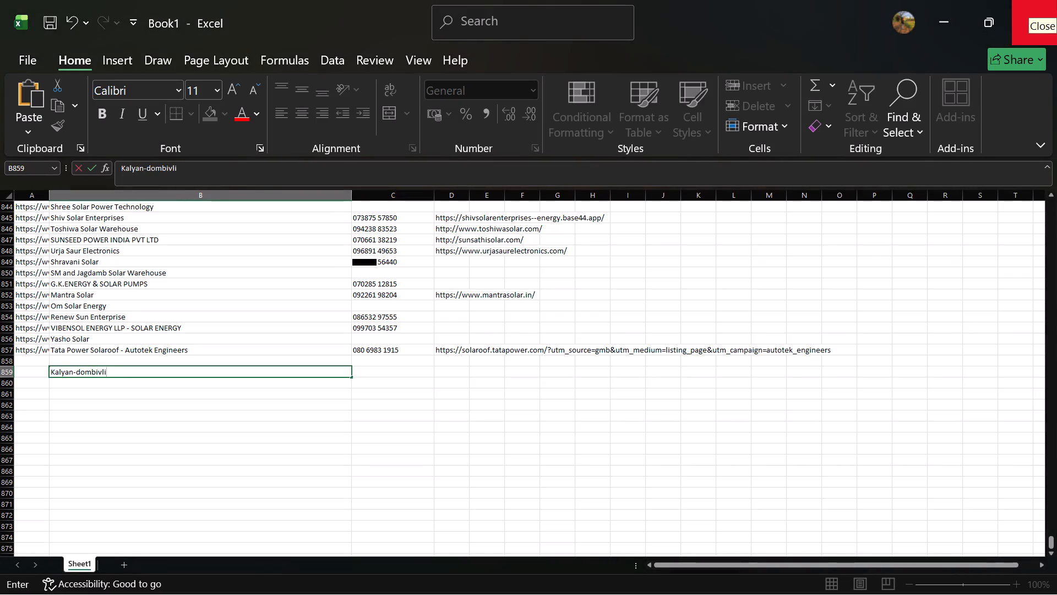
key("ctrl+a")
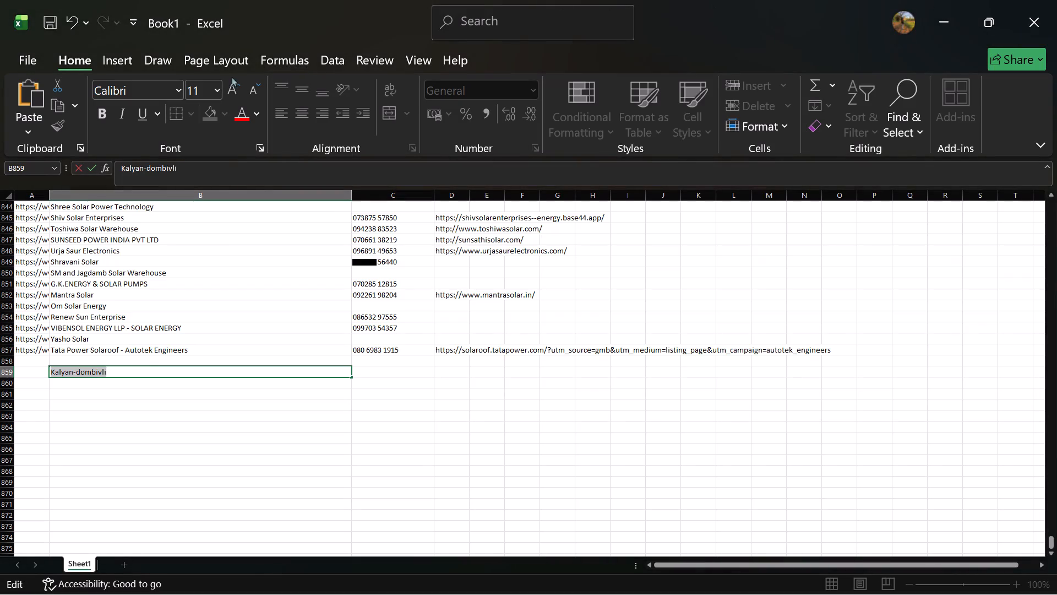
left_click(215, 88)
left_click(202, 290)
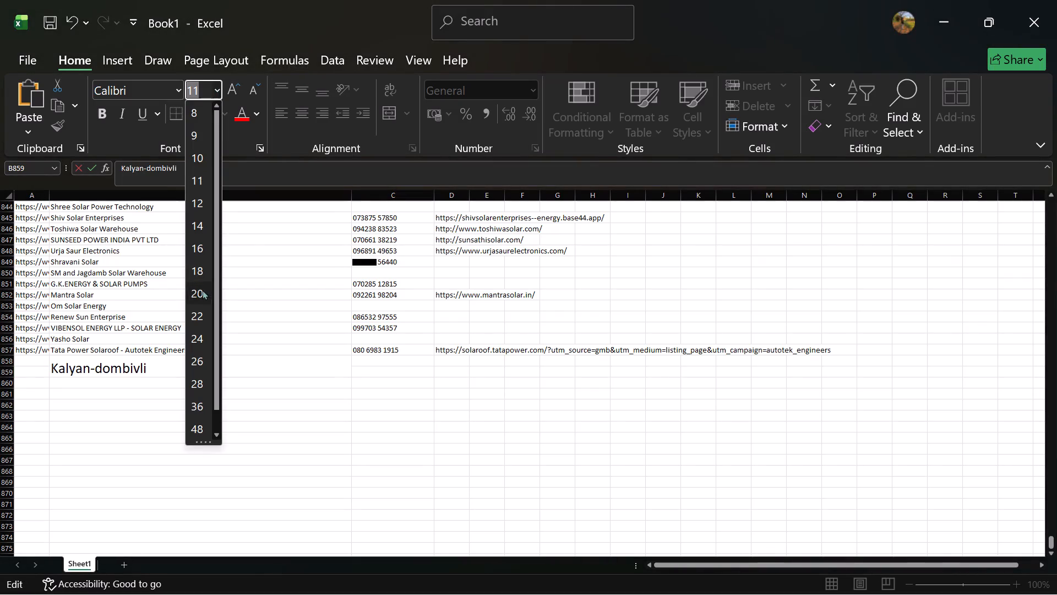
left_click(101, 116)
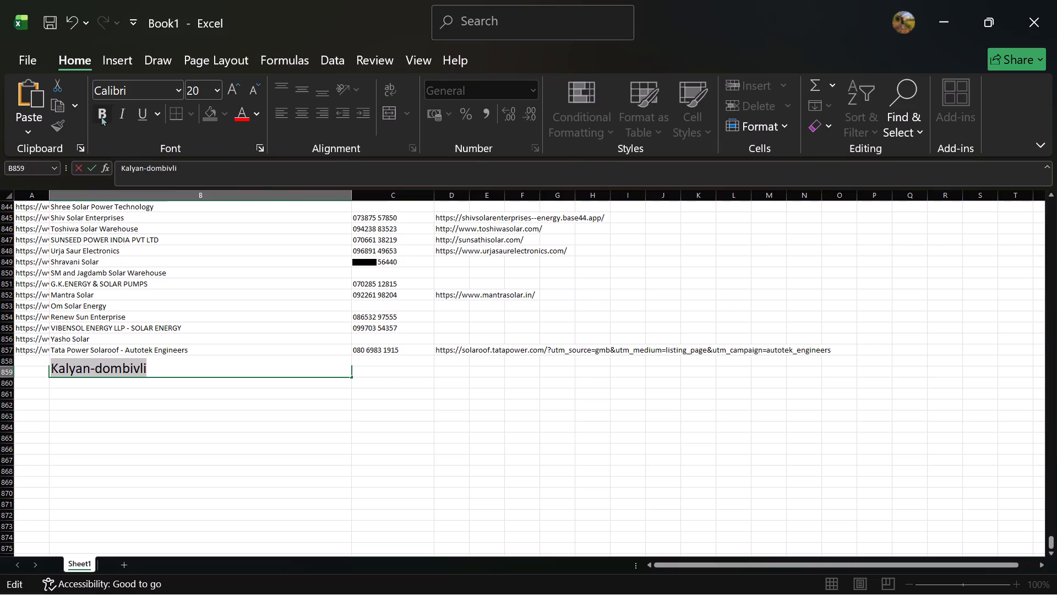
left_click(34, 375)
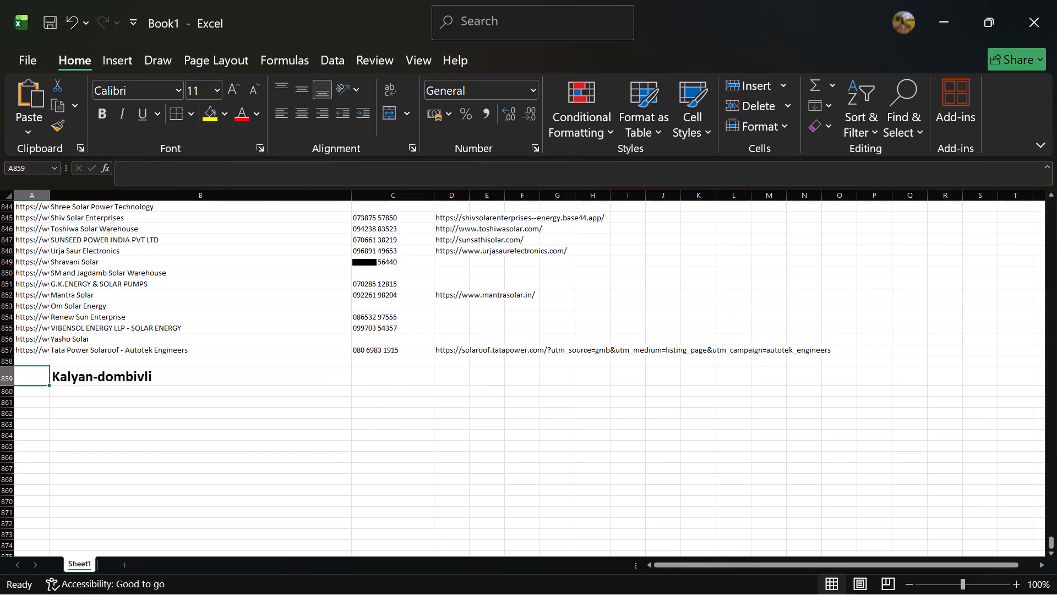
Paste the copied Kalyan-Dombivli data into Book1 starting at cell A861, below the city heading.
left_click(35, 401)
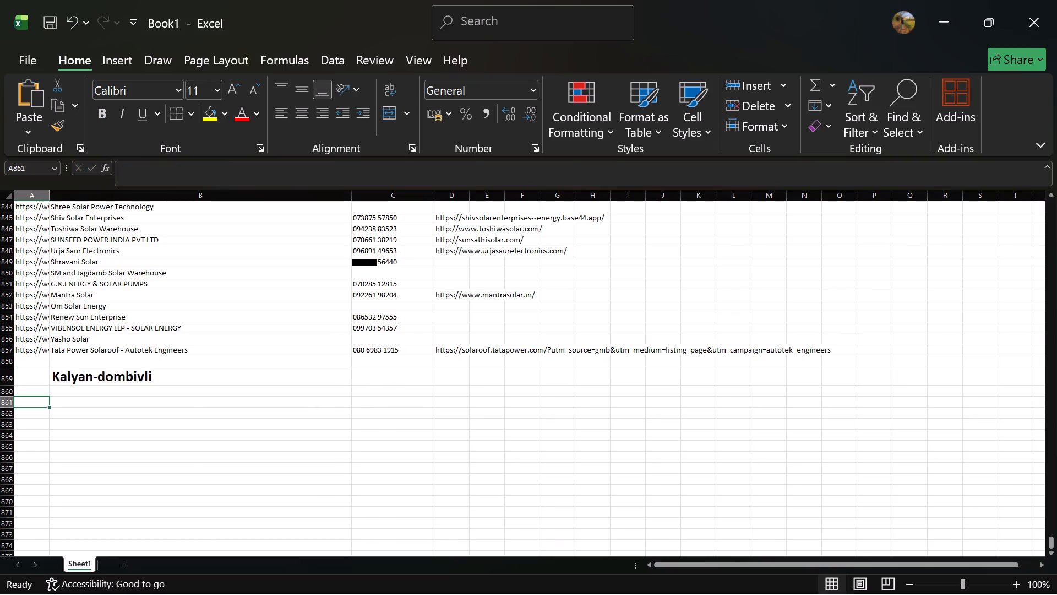
key("ctrl+v")
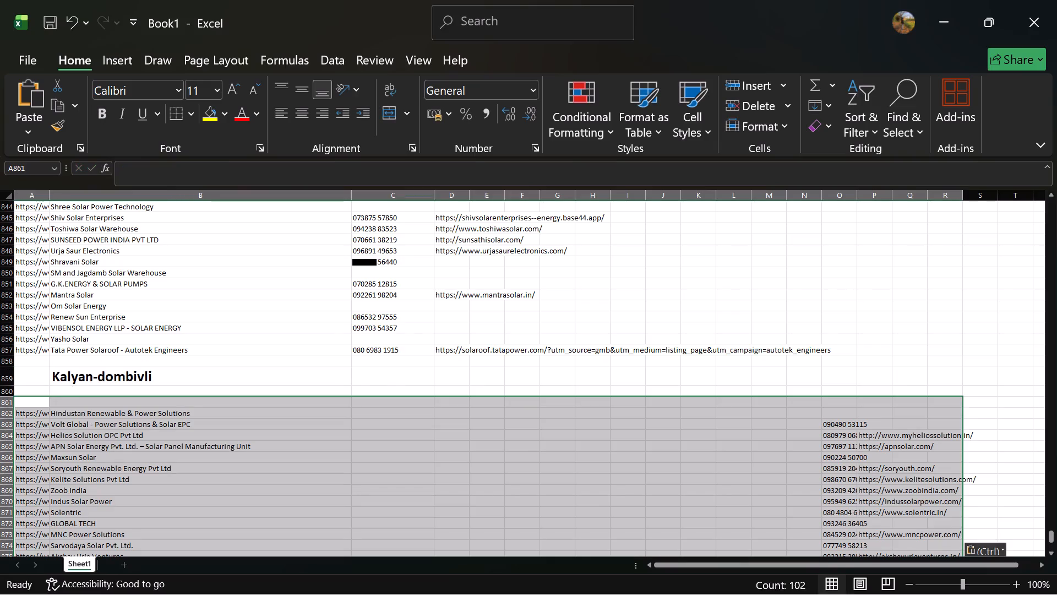
Move the Kalyan-Dombivli phone numbers from column O, row 863 down, into column C starting at C863.
left_click_drag(833, 425, 829, 561)
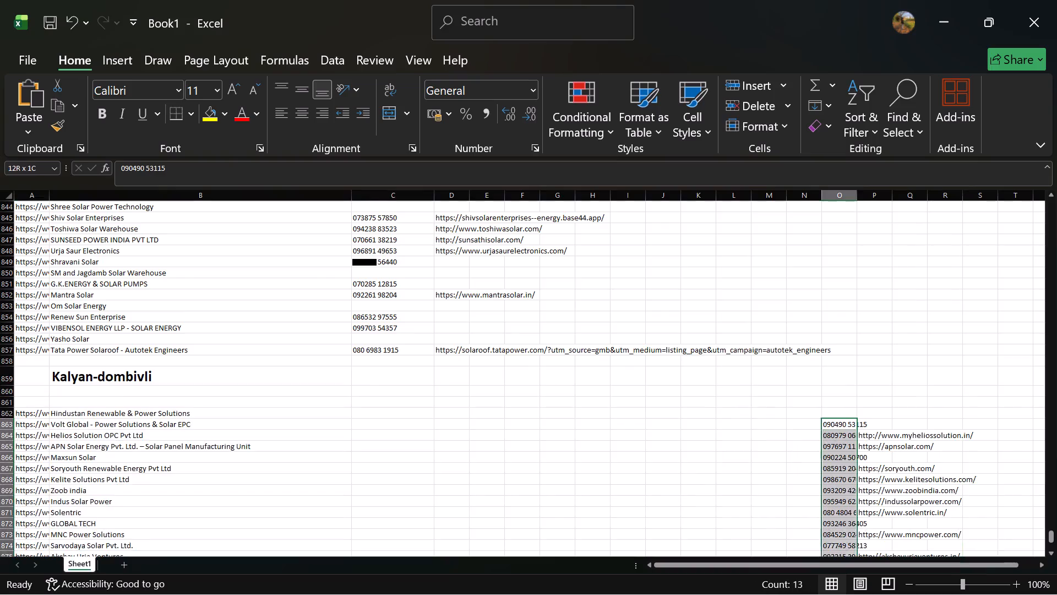
left_click_drag(829, 561, 830, 580)
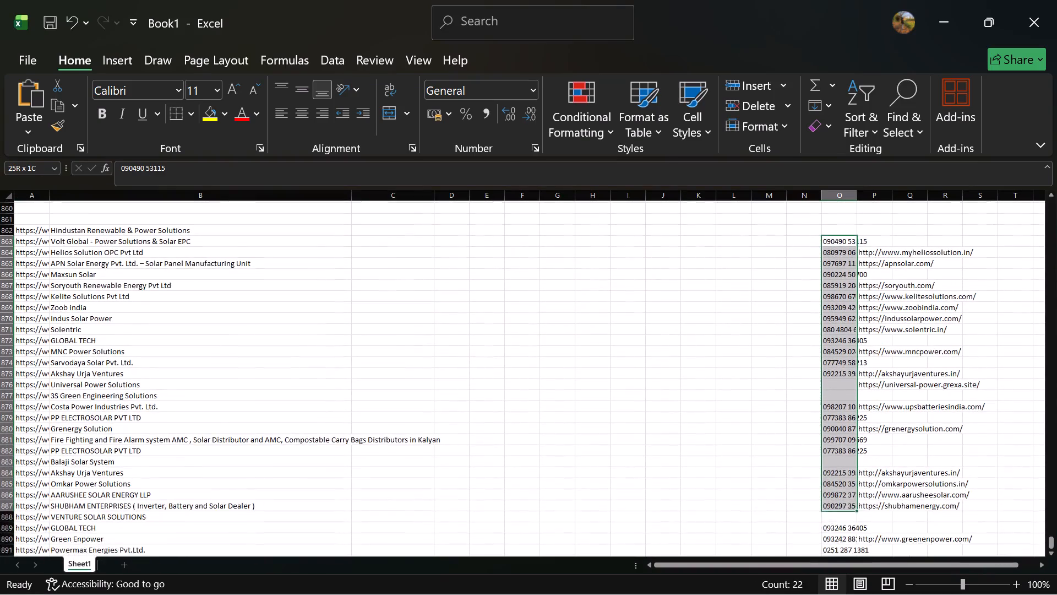
left_click_drag(830, 580, 829, 581)
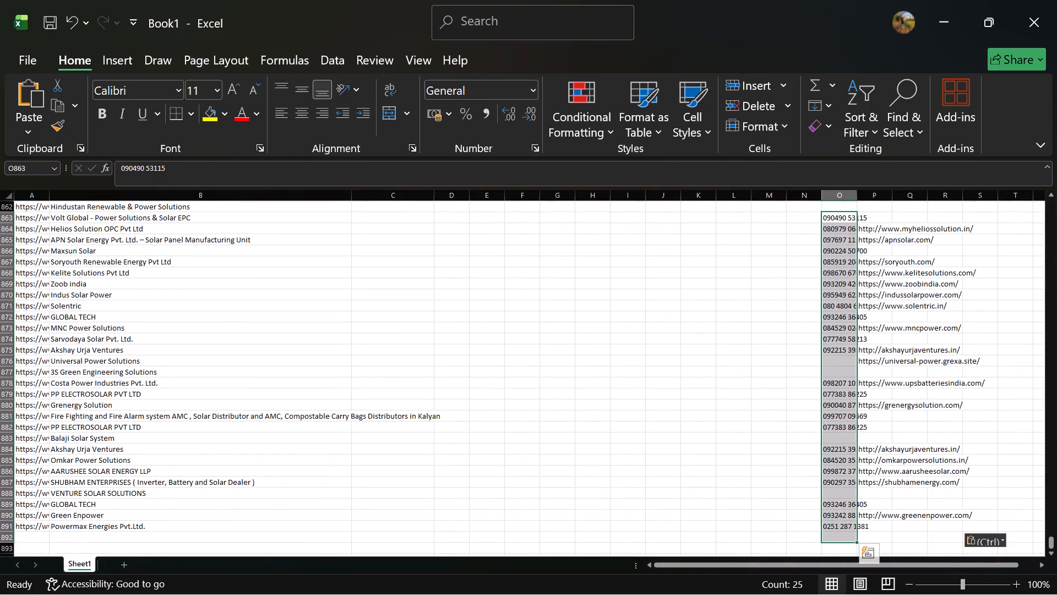
scroll(817, 470, "up", 2)
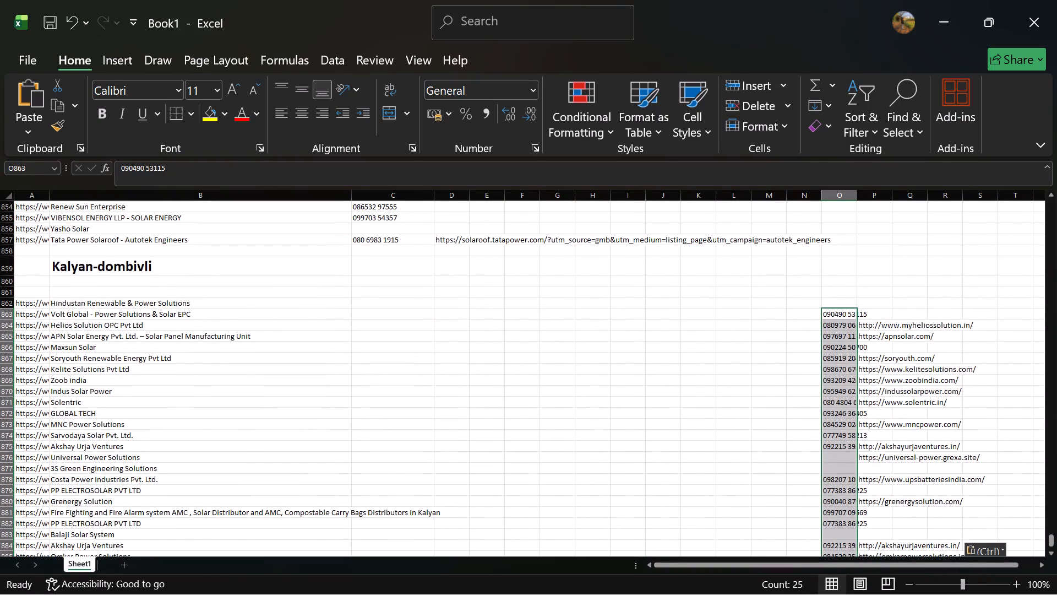
left_click_drag(844, 309, 581, 320)
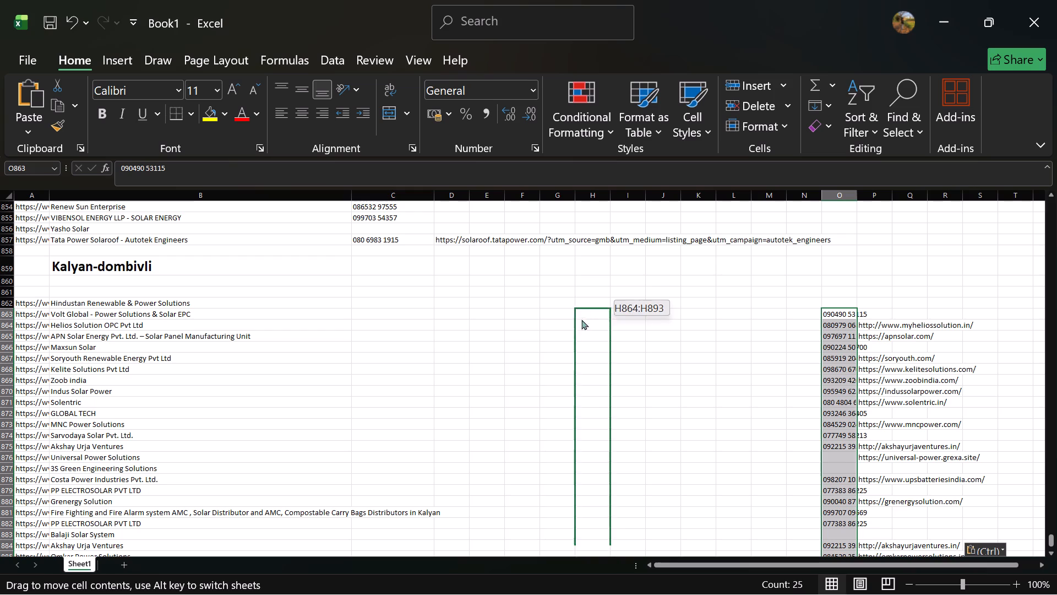
left_click_drag(581, 320, 428, 320)
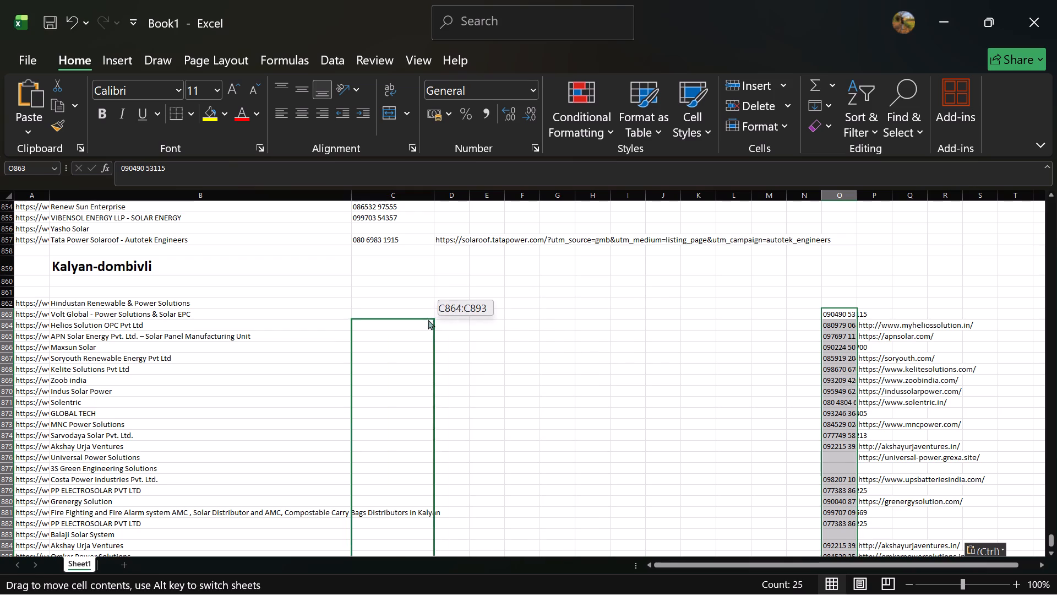
left_click_drag(428, 320, 428, 321)
left_click_drag(417, 317, 415, 311)
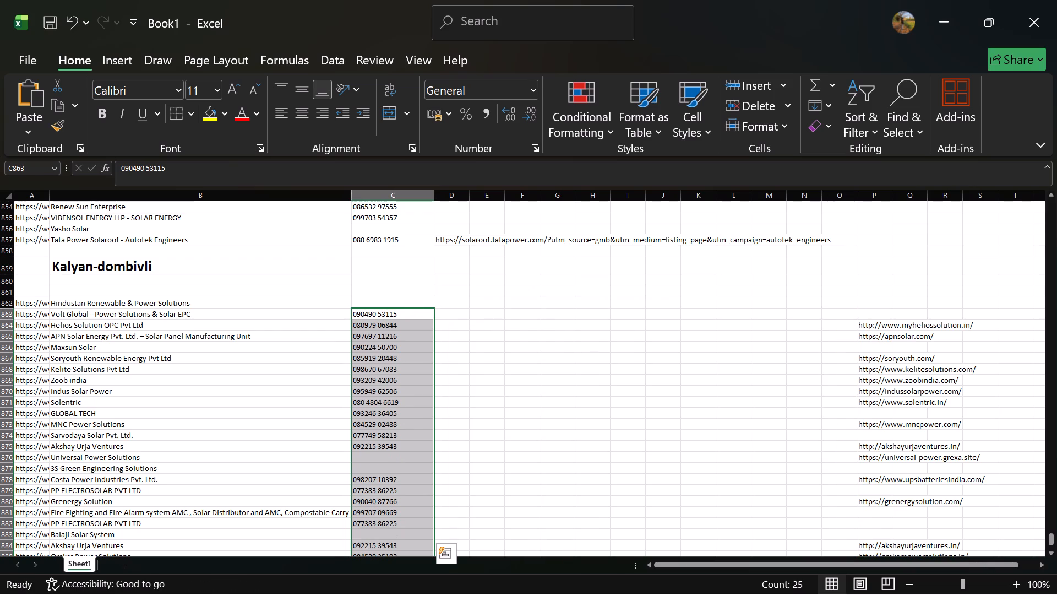
Move the Kalyan-Dombivli website links from columns P to R, row 864 down, to start at cell D864.
left_click_drag(867, 323, 955, 594)
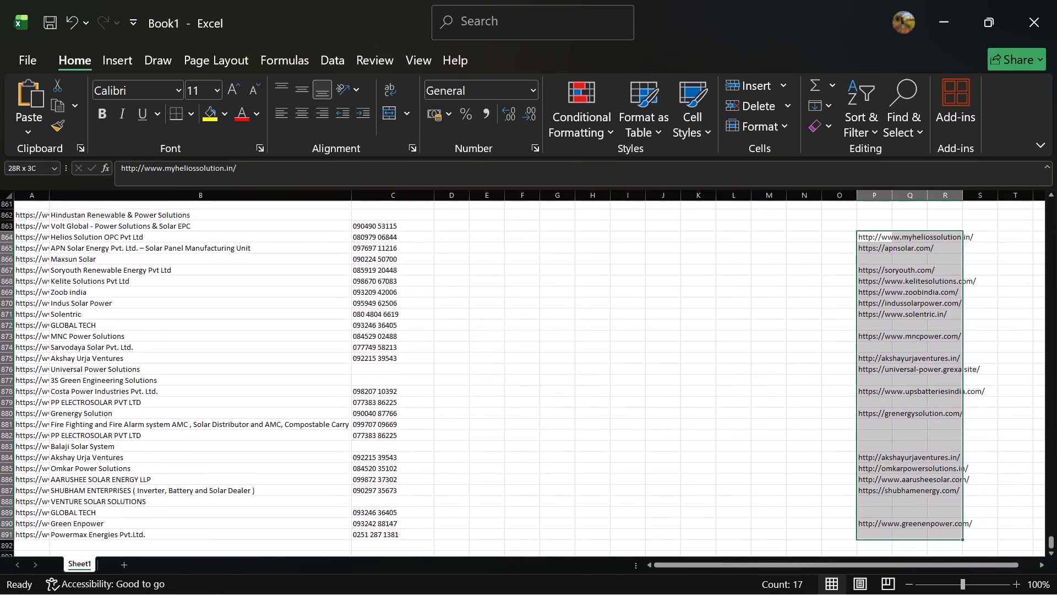
left_click_drag(955, 594, 956, 594)
scroll(906, 455, "up", 3)
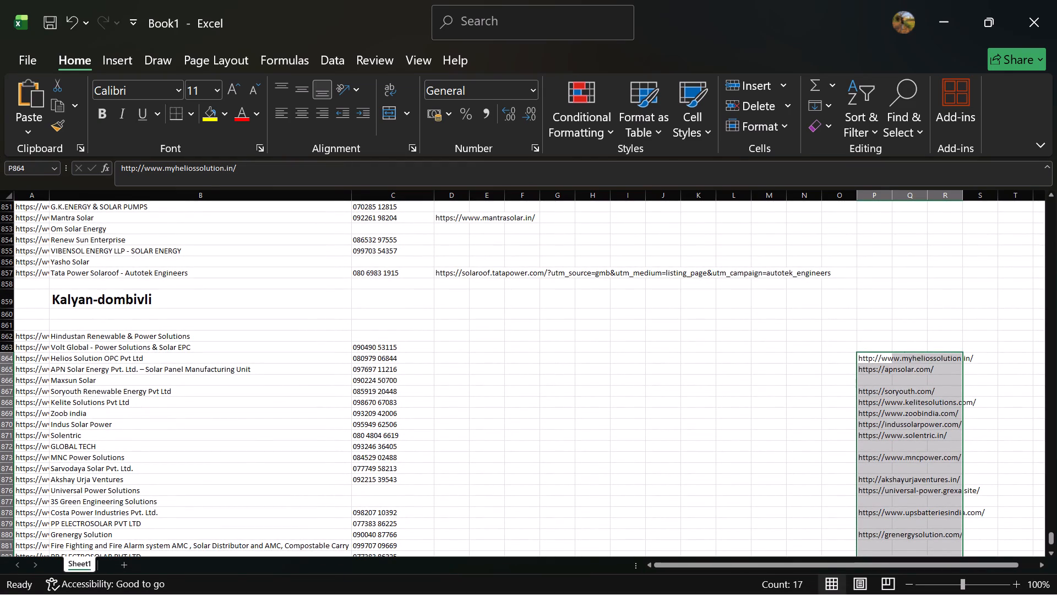
left_click_drag(904, 351, 549, 362)
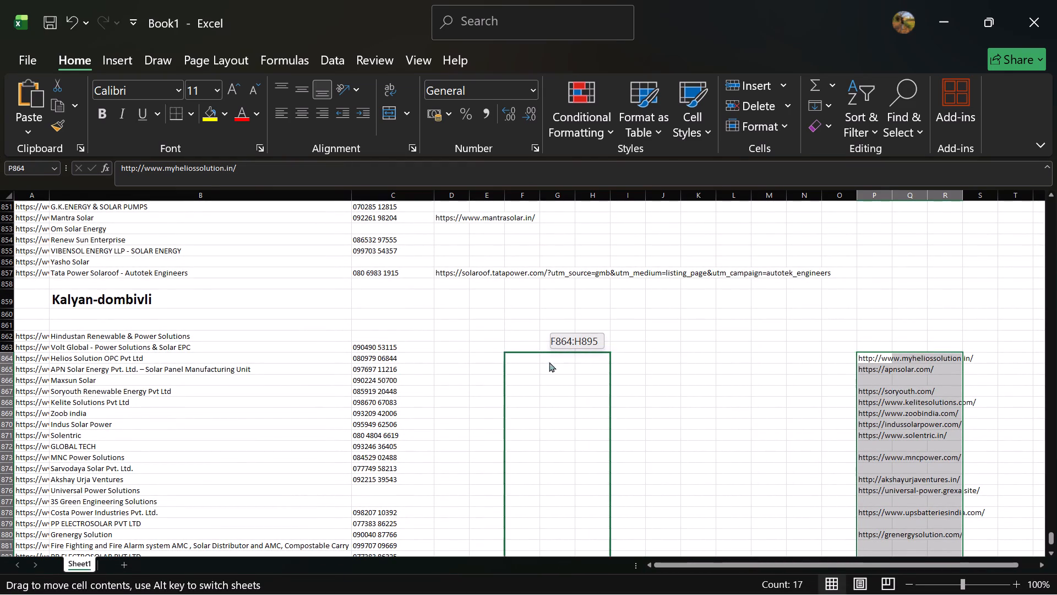
left_click_drag(549, 362, 503, 361)
left_click(625, 371)
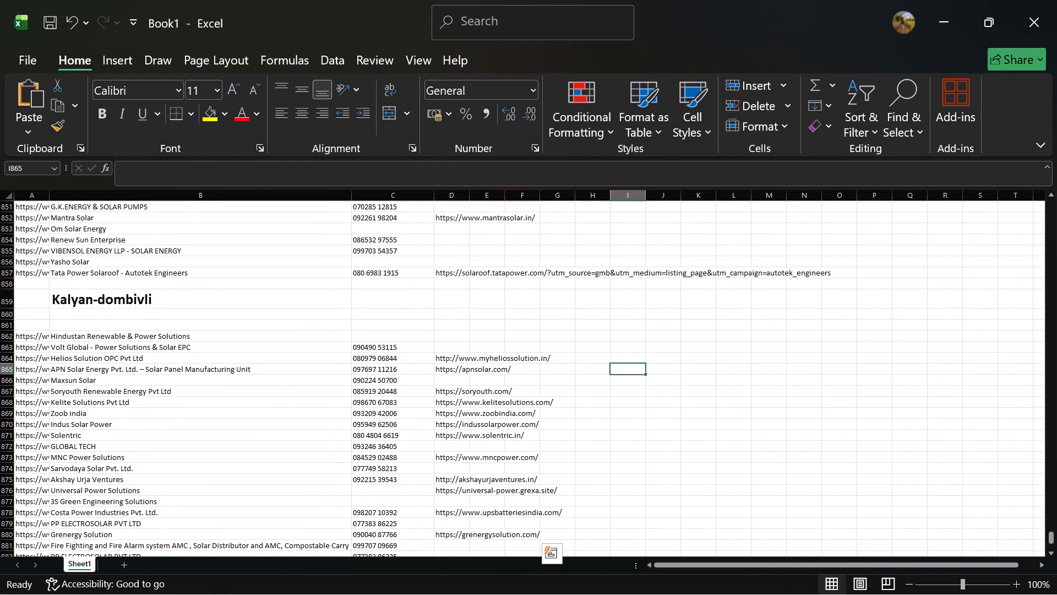
Select cell B893 below the Kalyan-Dombivli data, and in File Explorer return to the Maharashtra folder and select the Kolhapur folder.
scroll(625, 371, "down", 5)
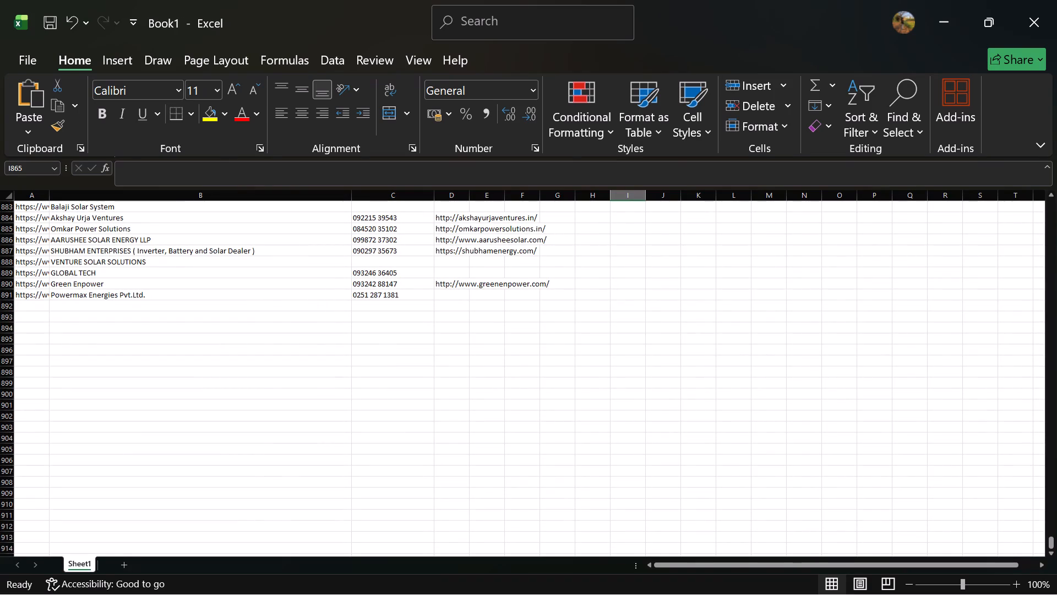
left_click(77, 317)
key("alt+Tab")
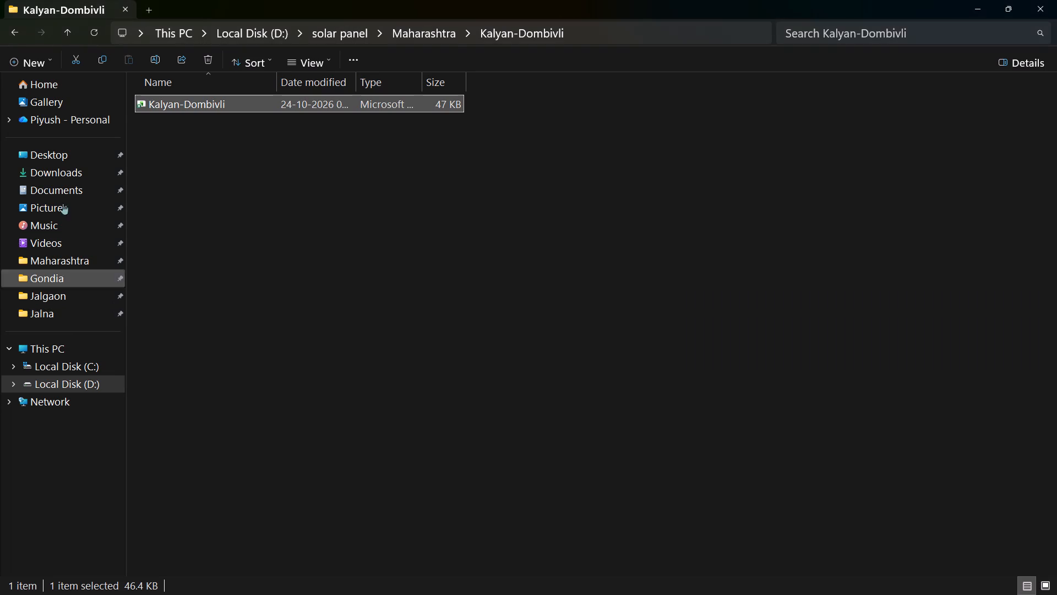
left_click(13, 29)
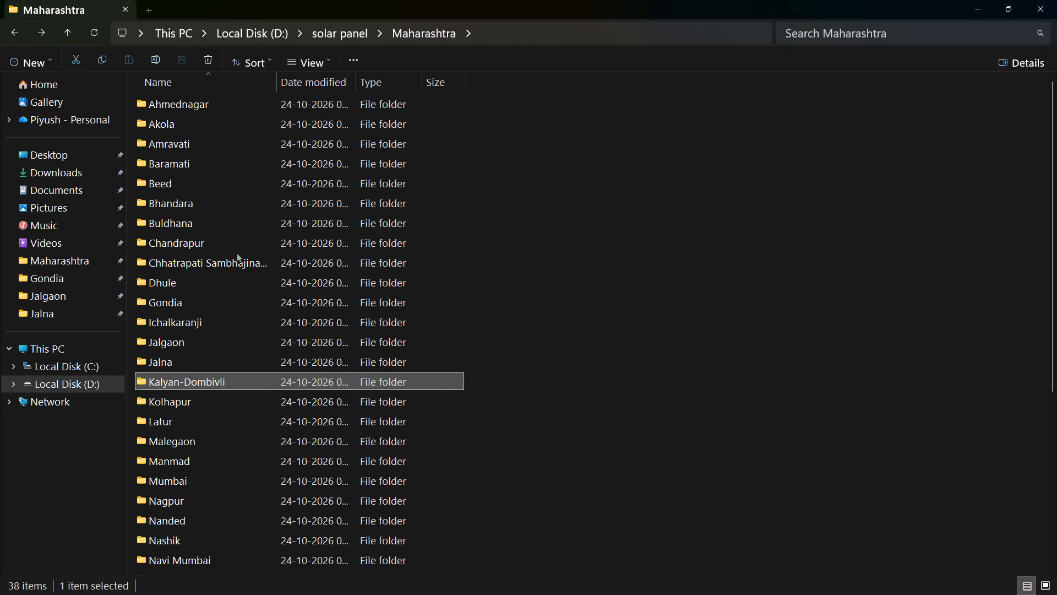
left_click(218, 394)
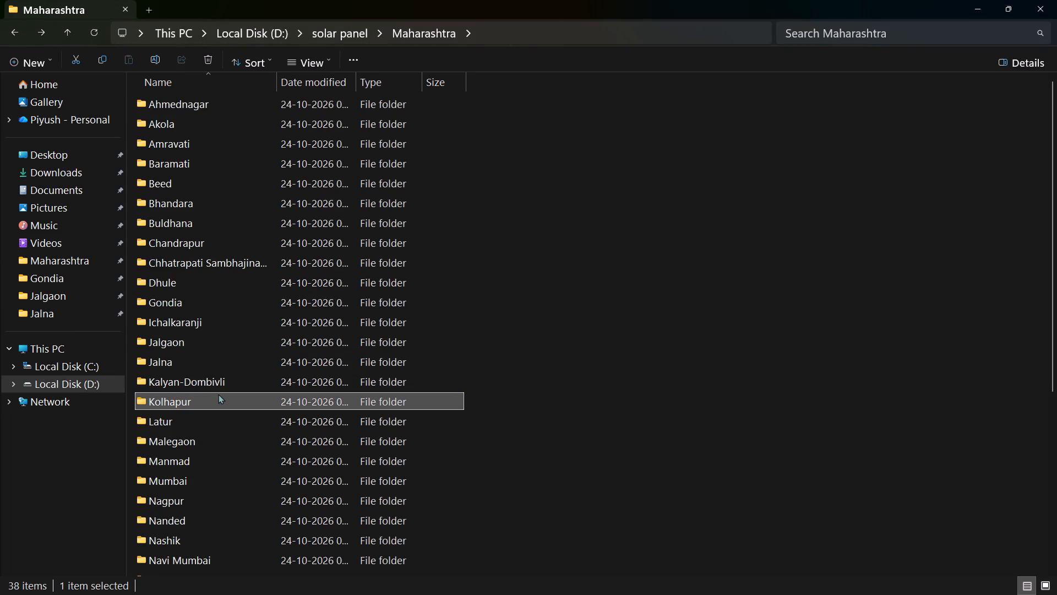
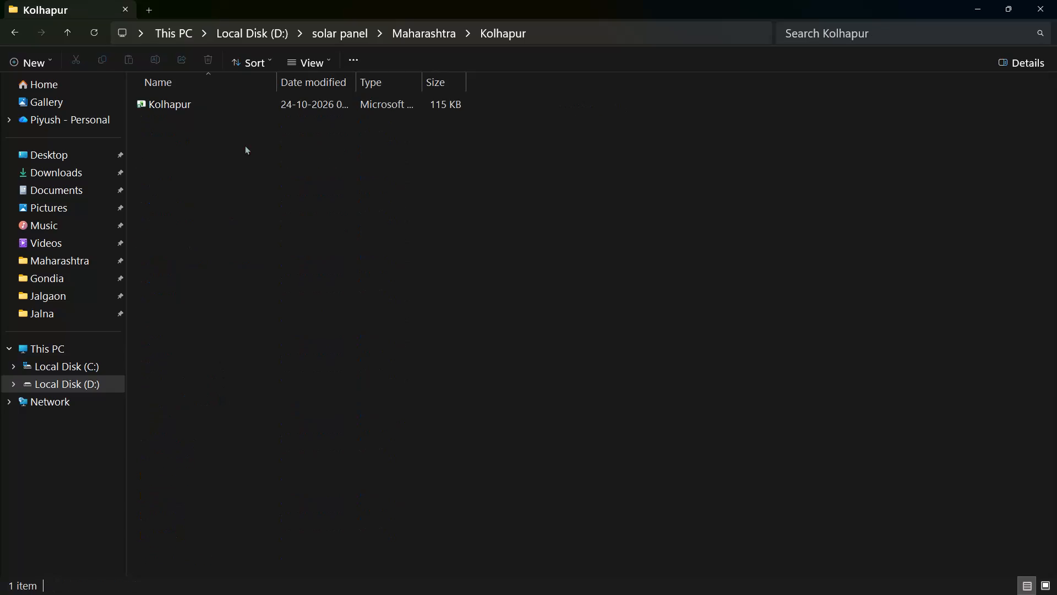
Open the Kolhapur workbook from its folder, accept recovering its content, and enable editing.
double_click(253, 103)
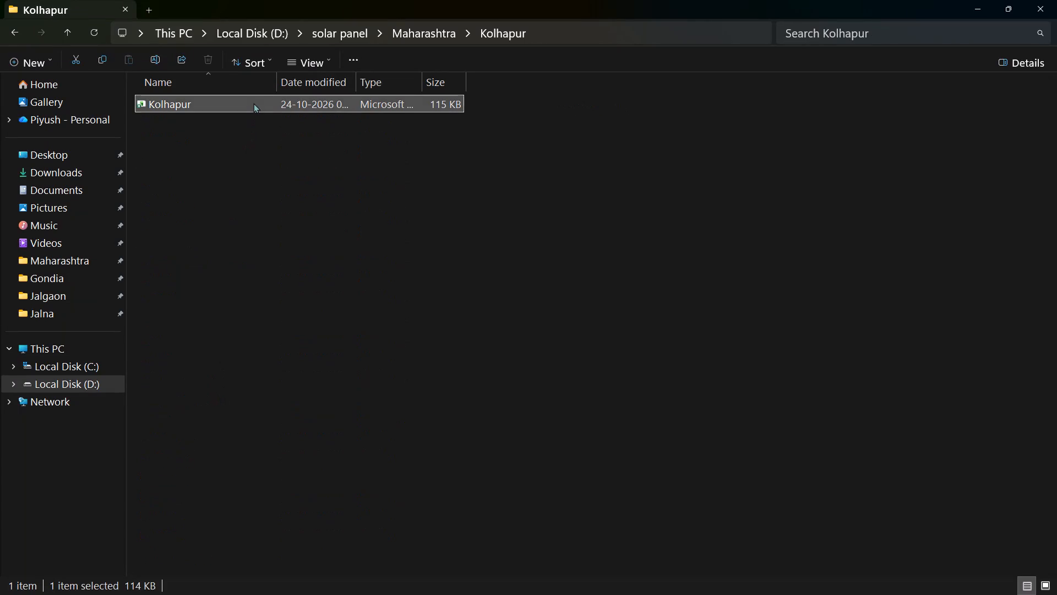
key("Left")
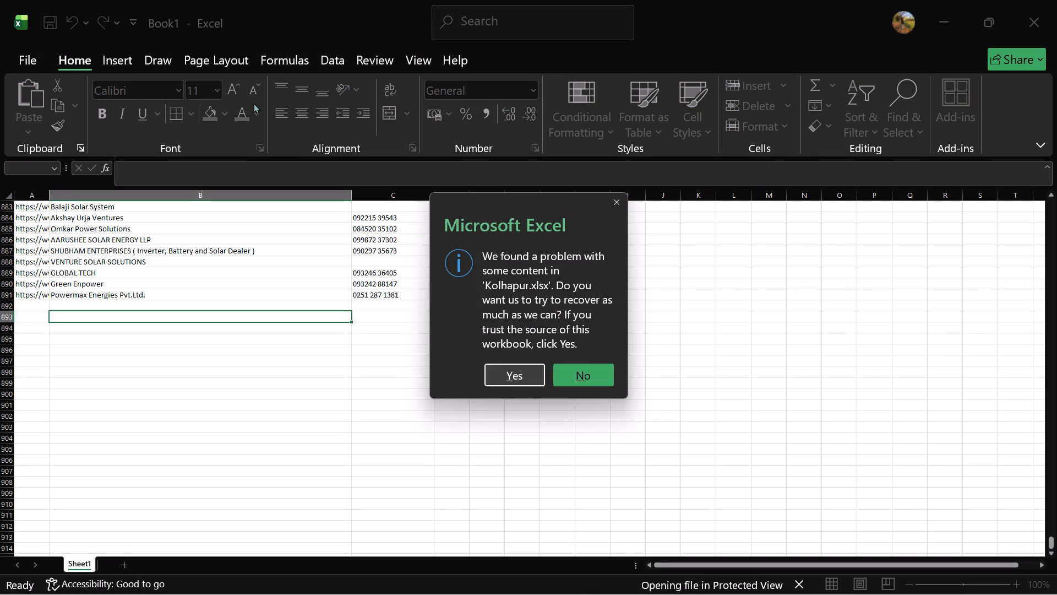
key("Return")
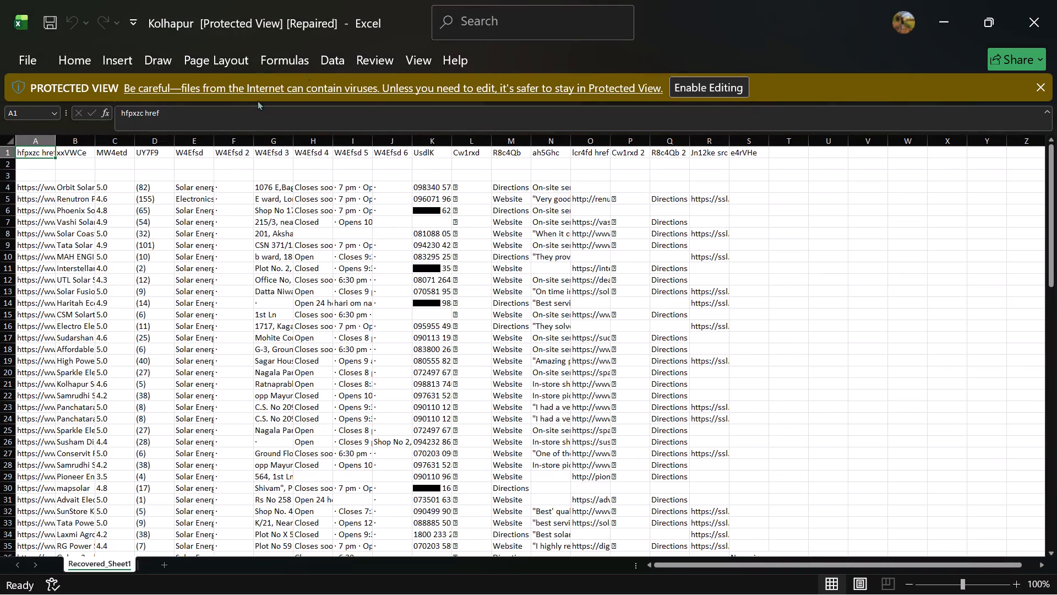
left_click(694, 84)
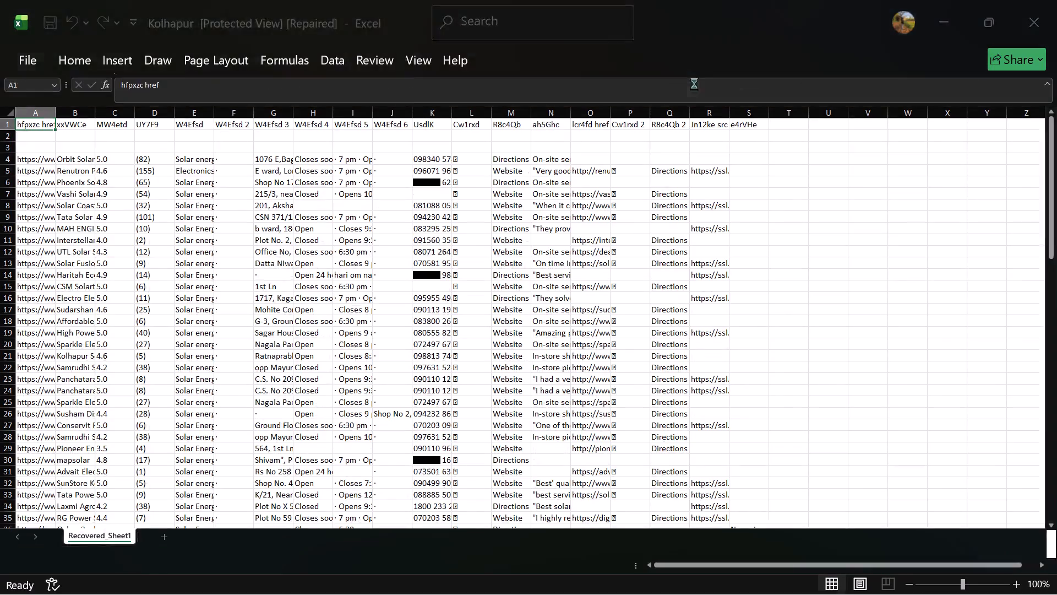
key("Return")
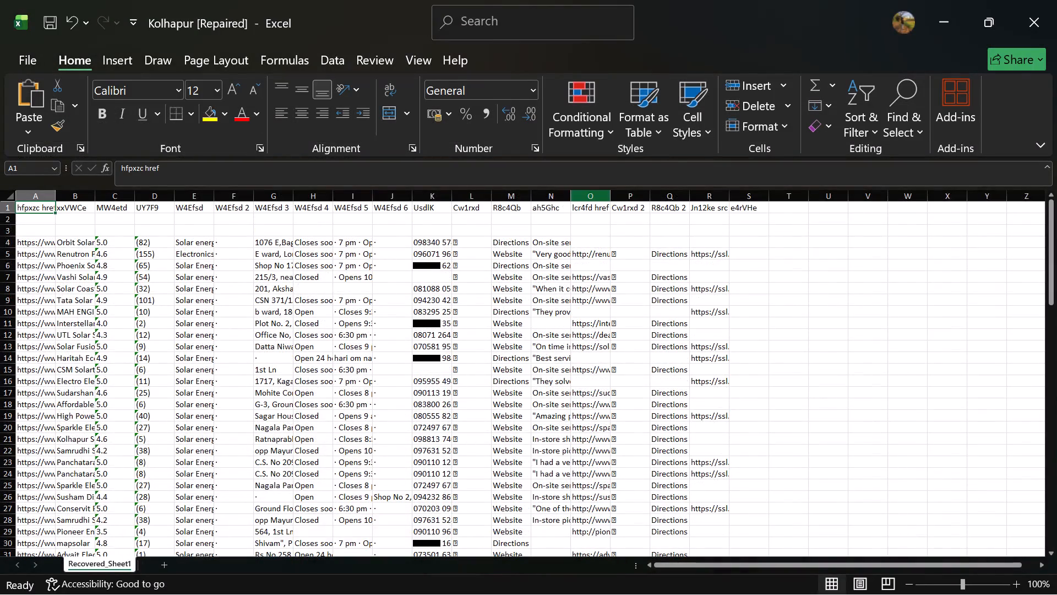
Clear the contents of columns P to W in the Kolhapur sheet, from row 1 down through the data.
left_click(620, 204)
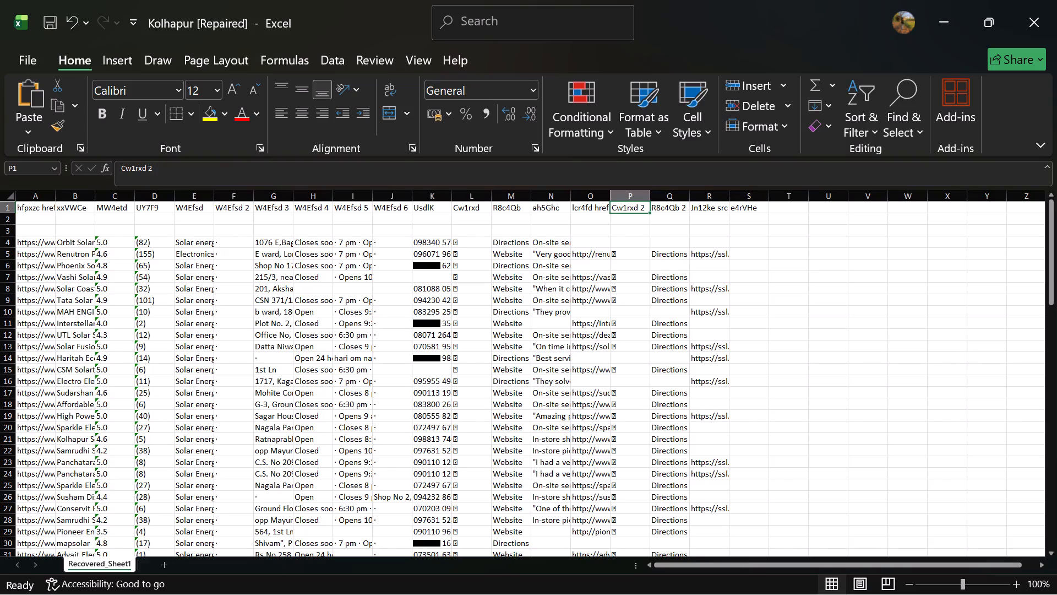
left_click_drag(630, 207, 813, 445)
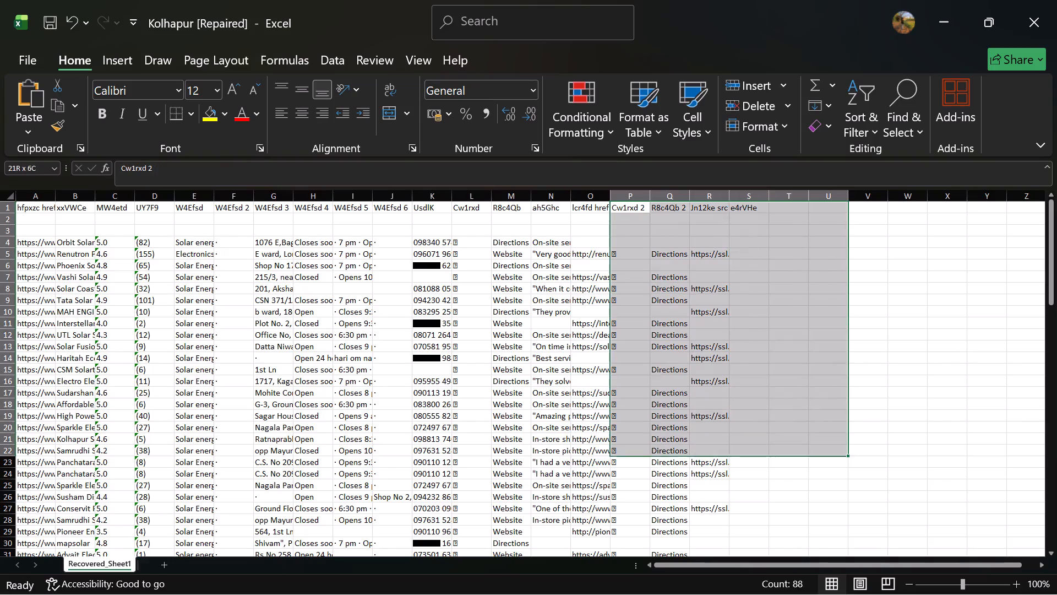
left_click_drag(813, 445, 906, 594)
key("Delete")
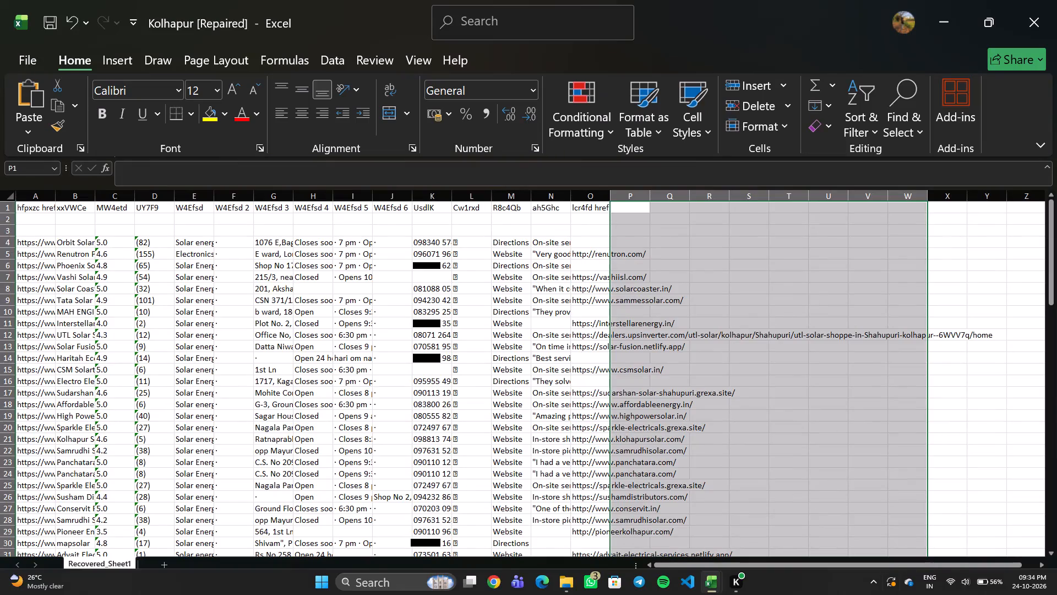
Clear the contents of columns C to J in the Kolhapur sheet, from row 4 down past the last record.
left_click_drag(111, 244, 378, 594)
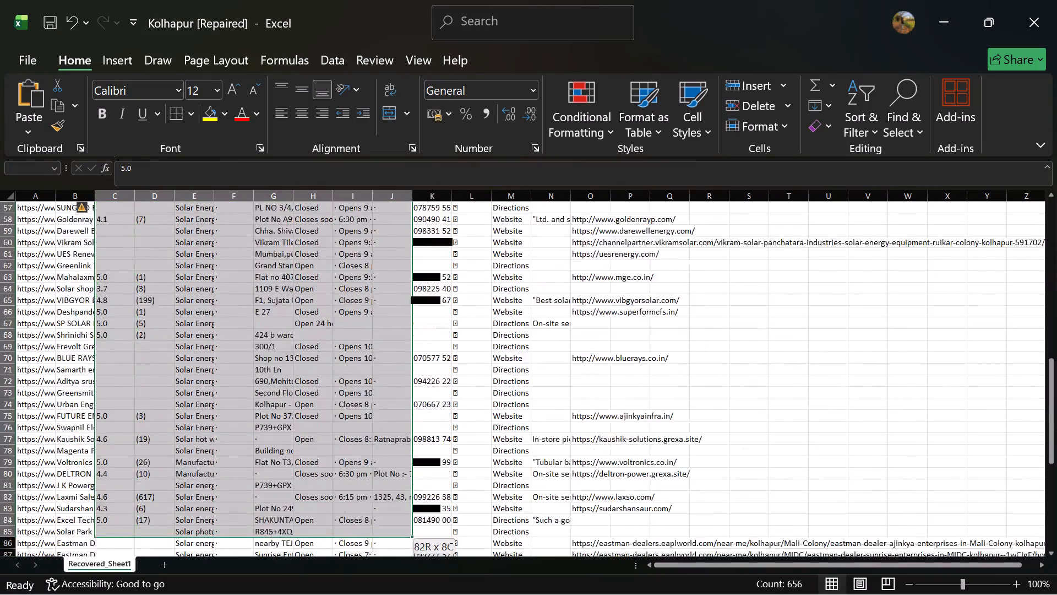
left_click_drag(378, 594, 379, 594)
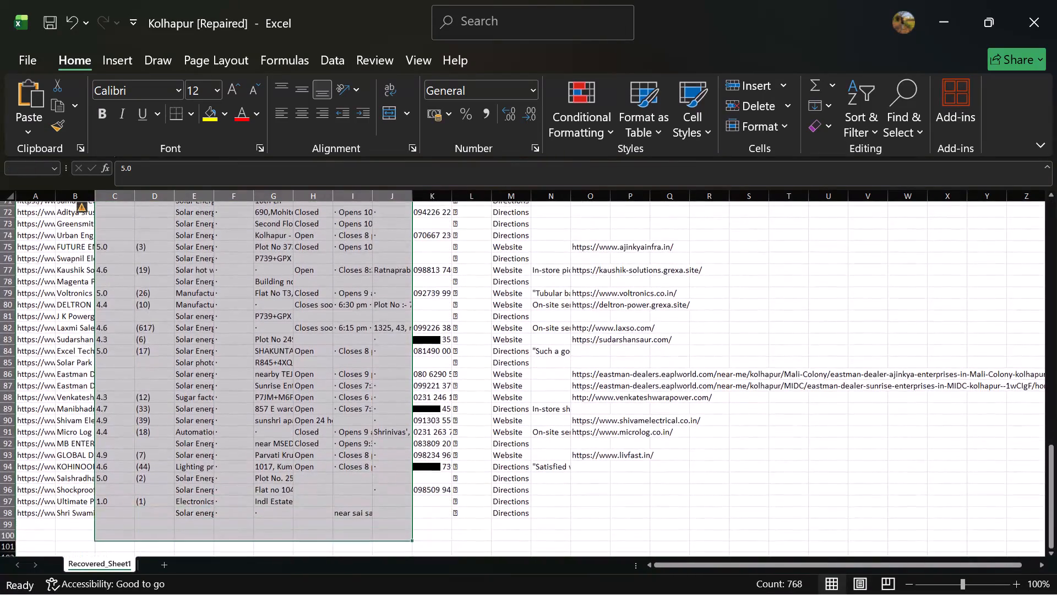
key("Delete")
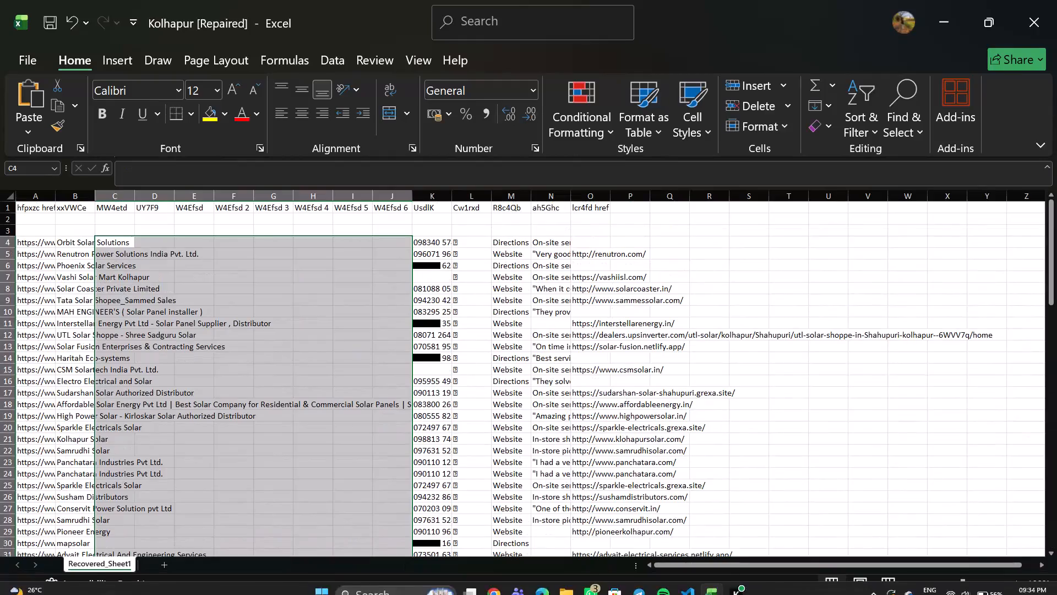
Clear the contents of columns L to N in the Kolhapur sheet, from row 3 down through the data.
left_click_drag(465, 234, 572, 580)
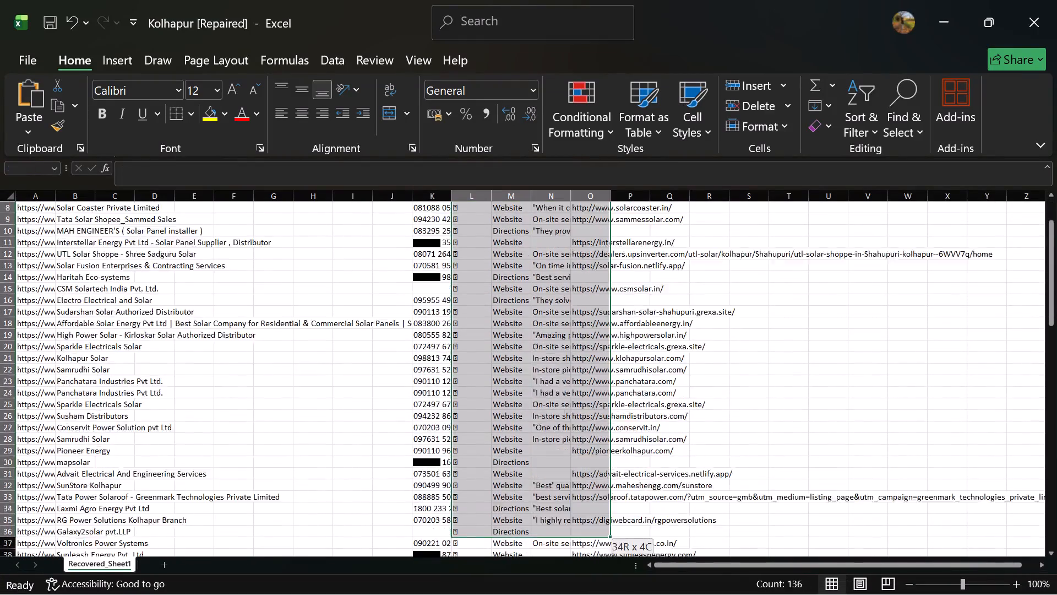
left_click_drag(572, 580, 551, 594)
key("Delete")
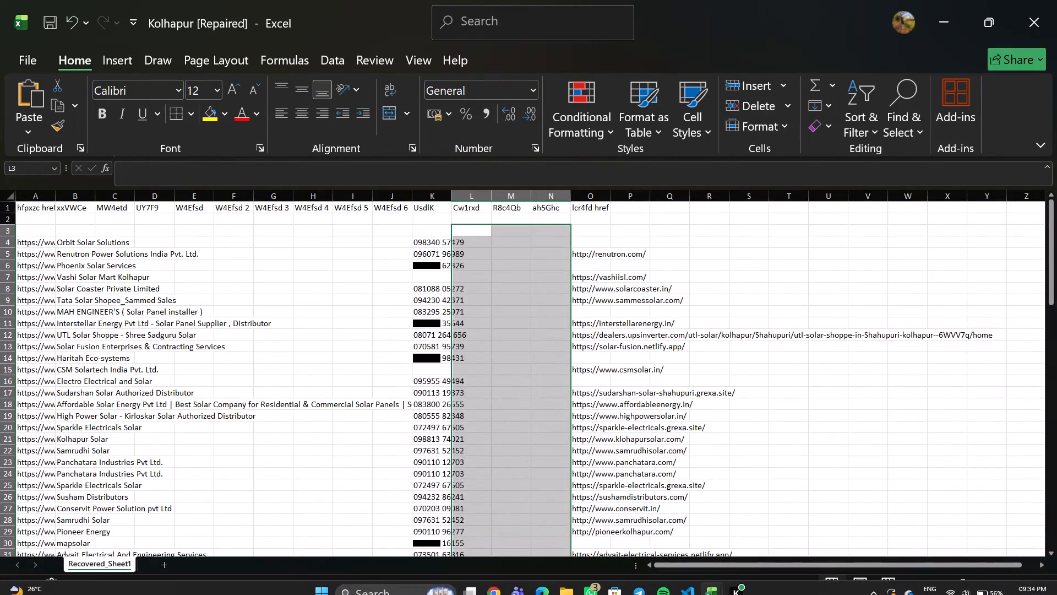
Copy the cleaned Kolhapur data from A3 across to column T and down to row 96.
left_click_drag(40, 232, 644, 592)
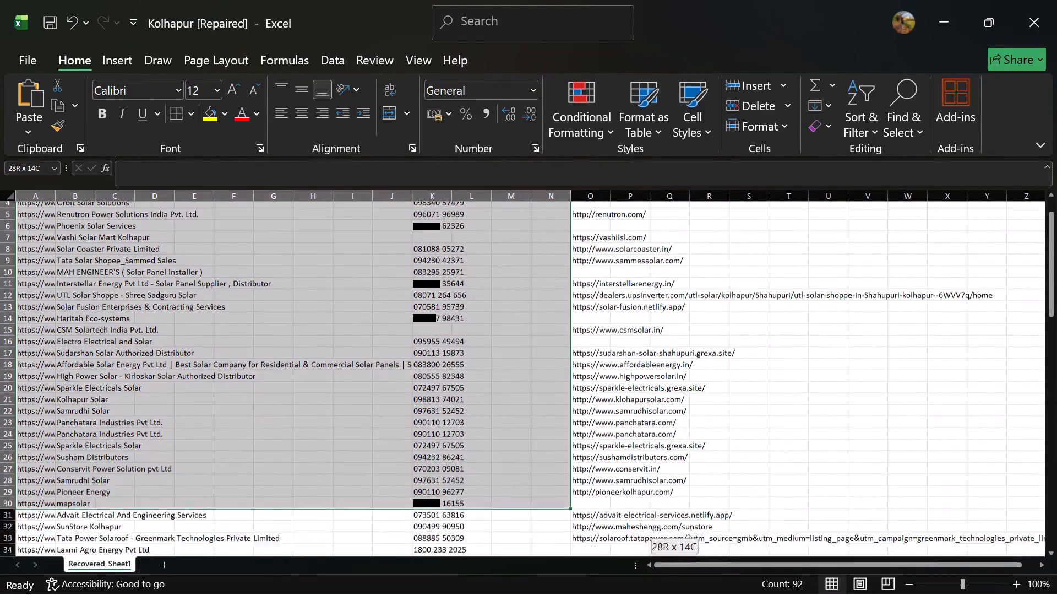
left_click_drag(644, 592, 778, 515)
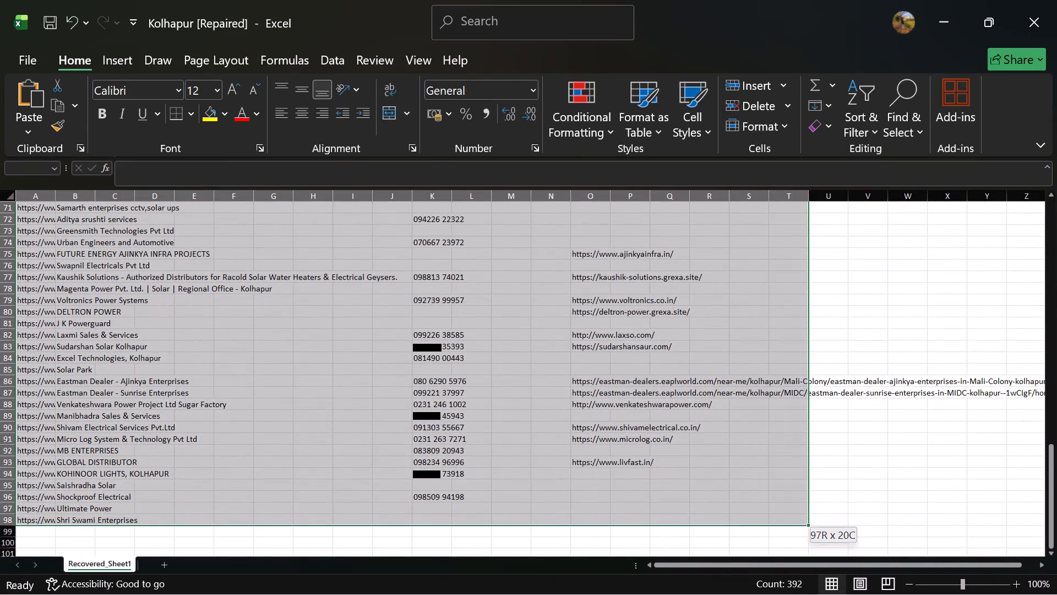
left_click_drag(778, 515, 786, 502)
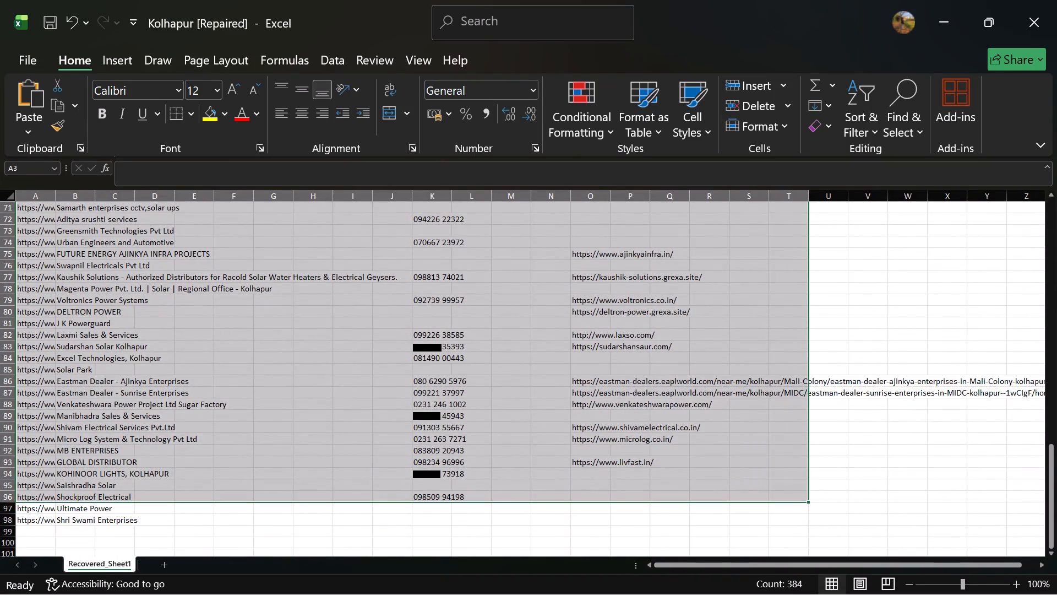
key("ctrl+c")
Close the Kolhapur workbook, saving over the existing Kolhapur file and keeping the copied data on the clipboard.
left_click(1056, 0)
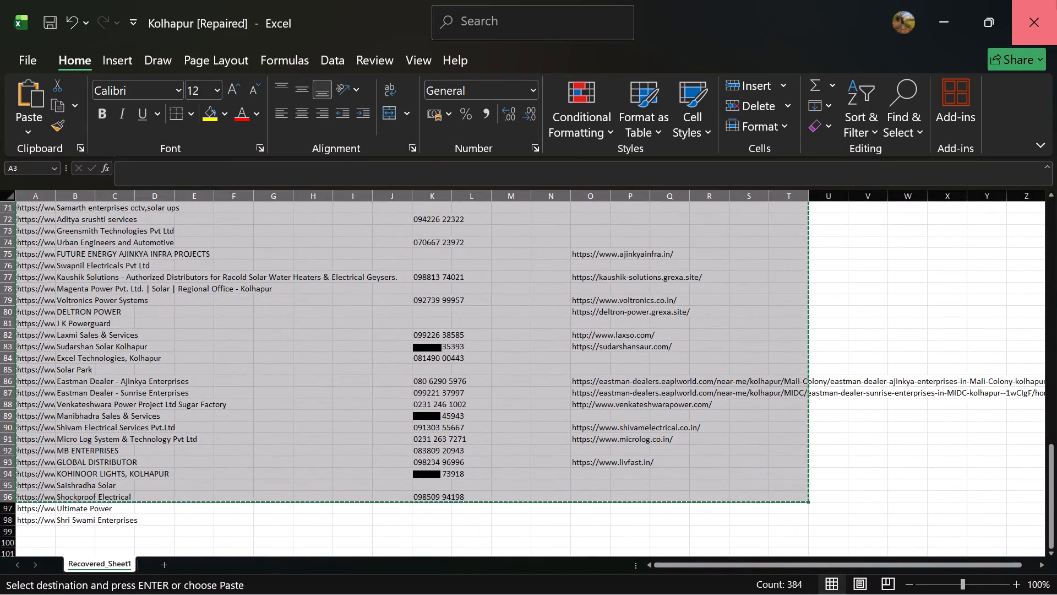
key("Return")
key("Return")
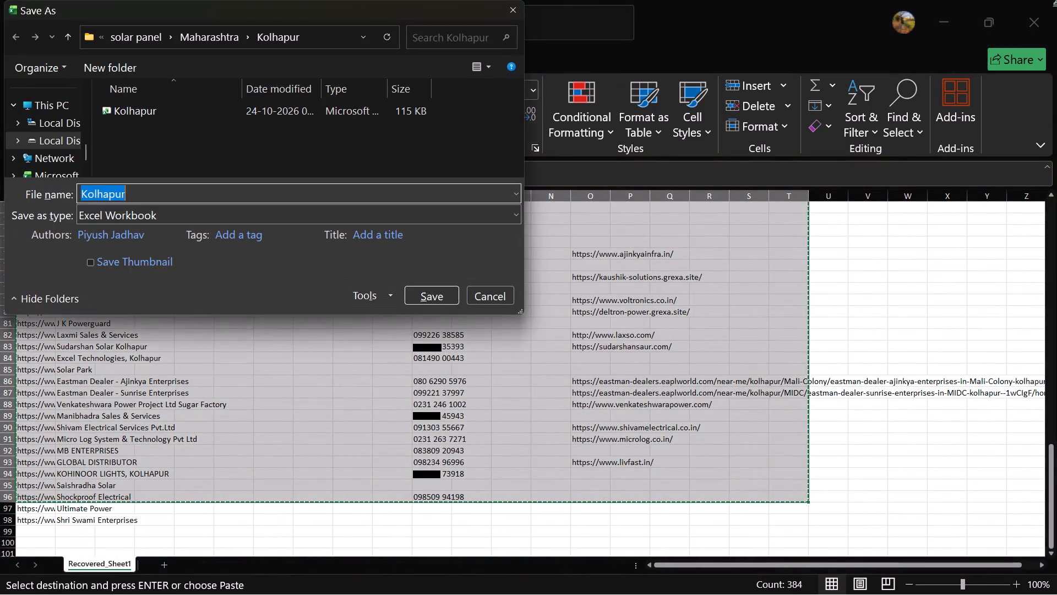
key("Left")
key("Return")
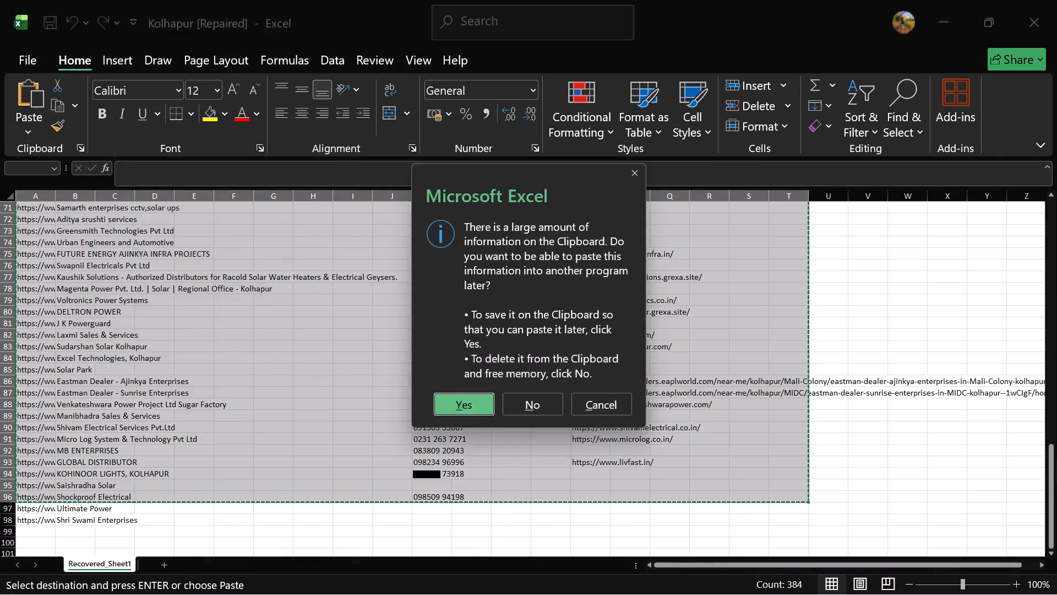
key("Return")
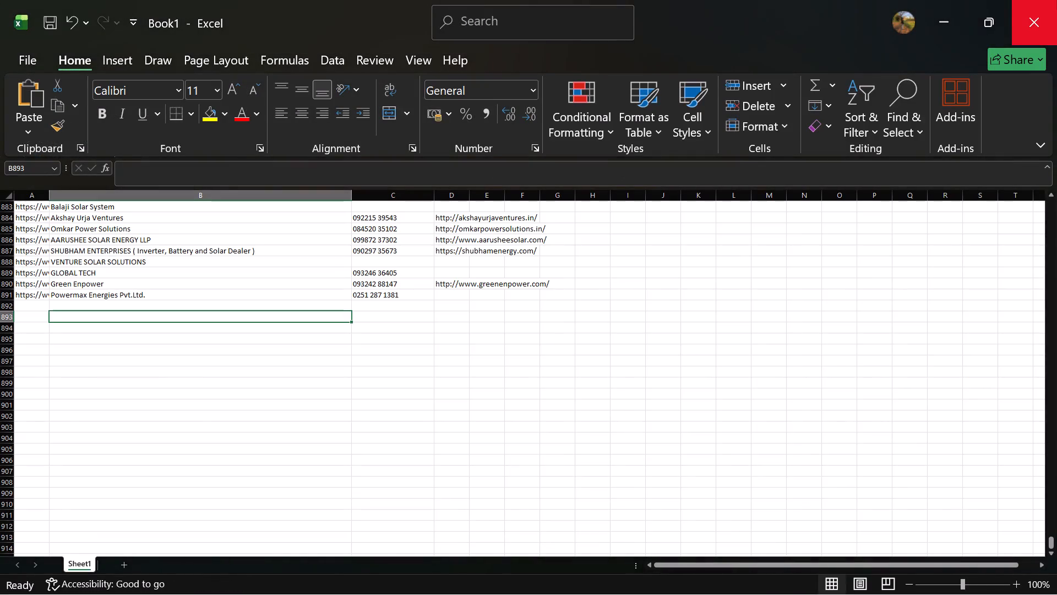
Enter the heading Kolhapur in cell B893 of Book1 and format it bold at font size 20.
type("Kolhapur")
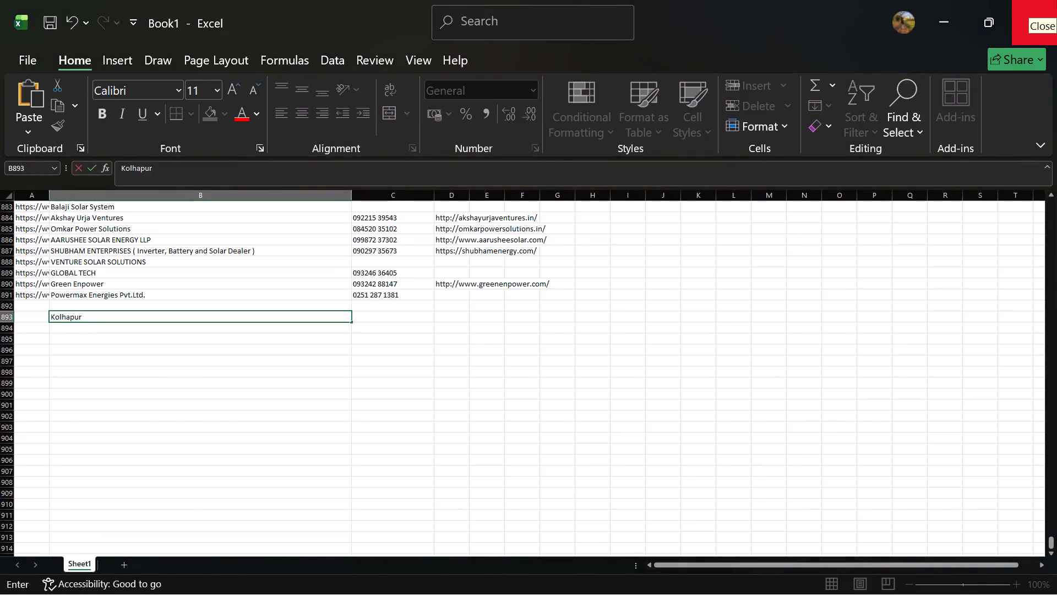
key("ctrl+a")
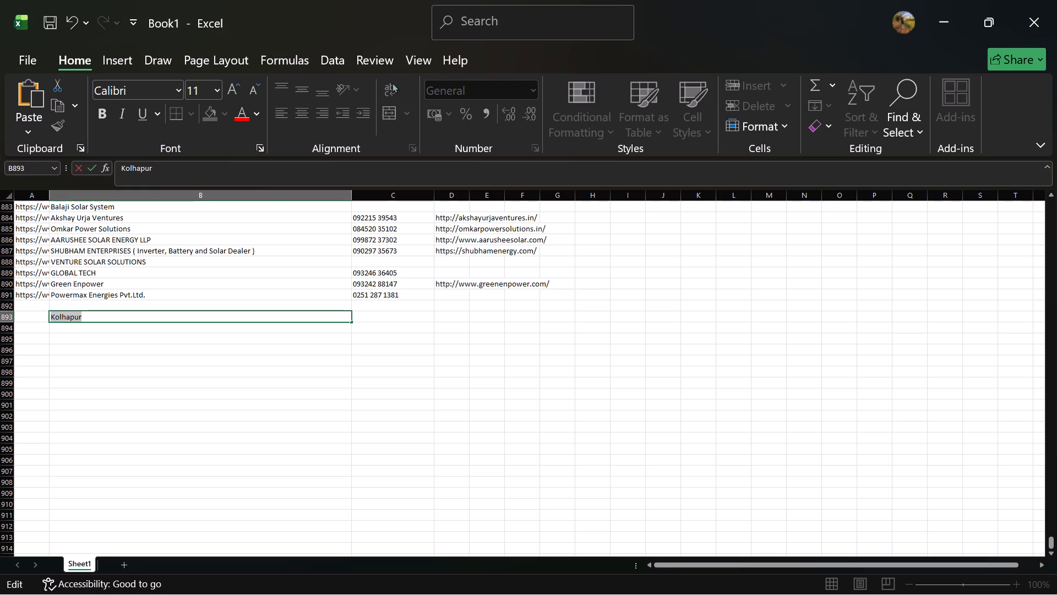
left_click(108, 113)
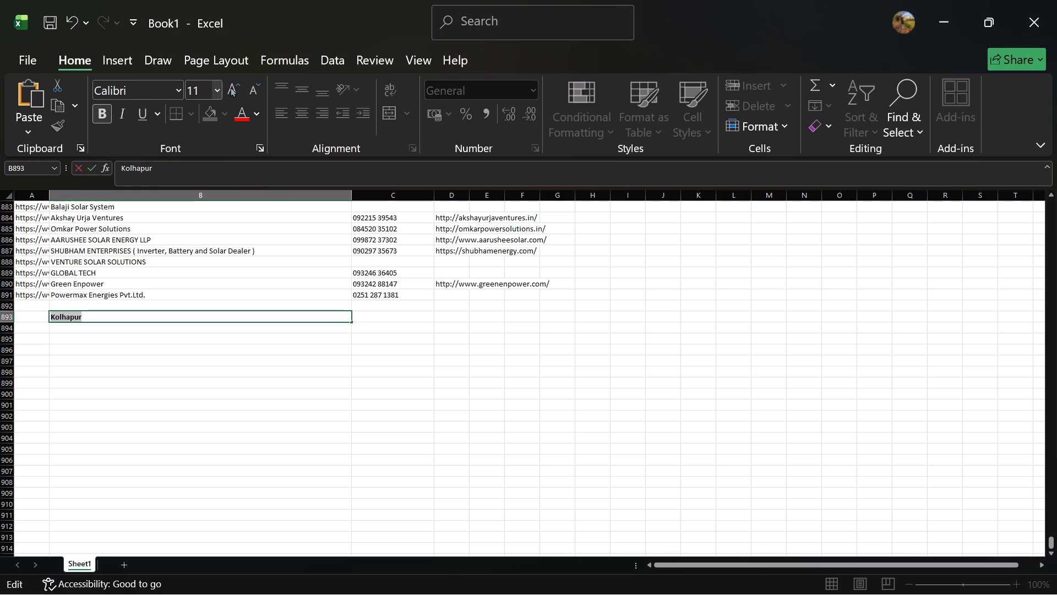
left_click(217, 87)
left_click(203, 286)
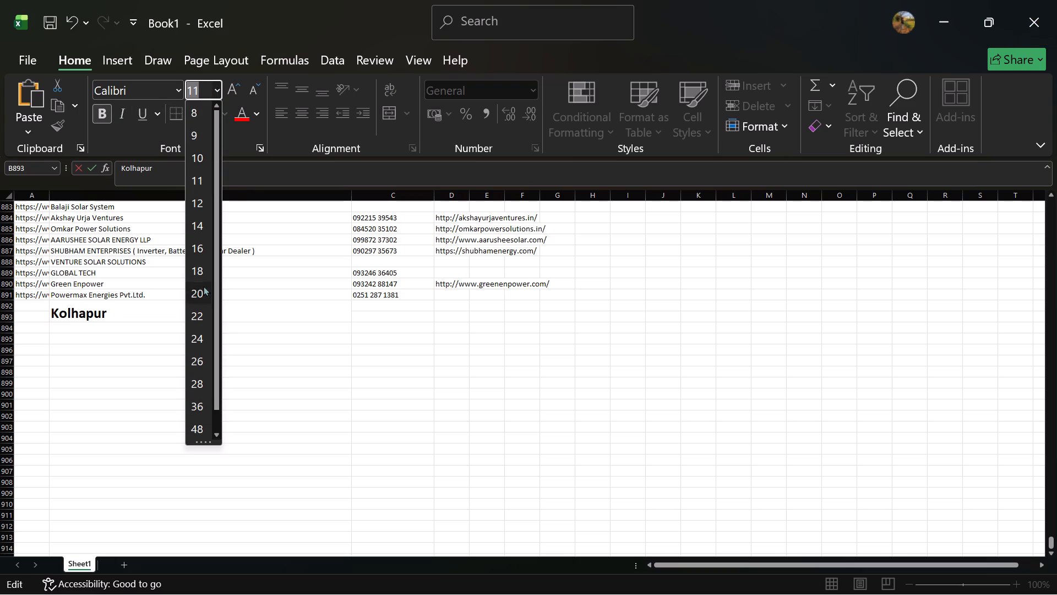
Paste the copied Kolhapur data into Book1 starting at cell A895, below the city heading.
left_click(19, 339)
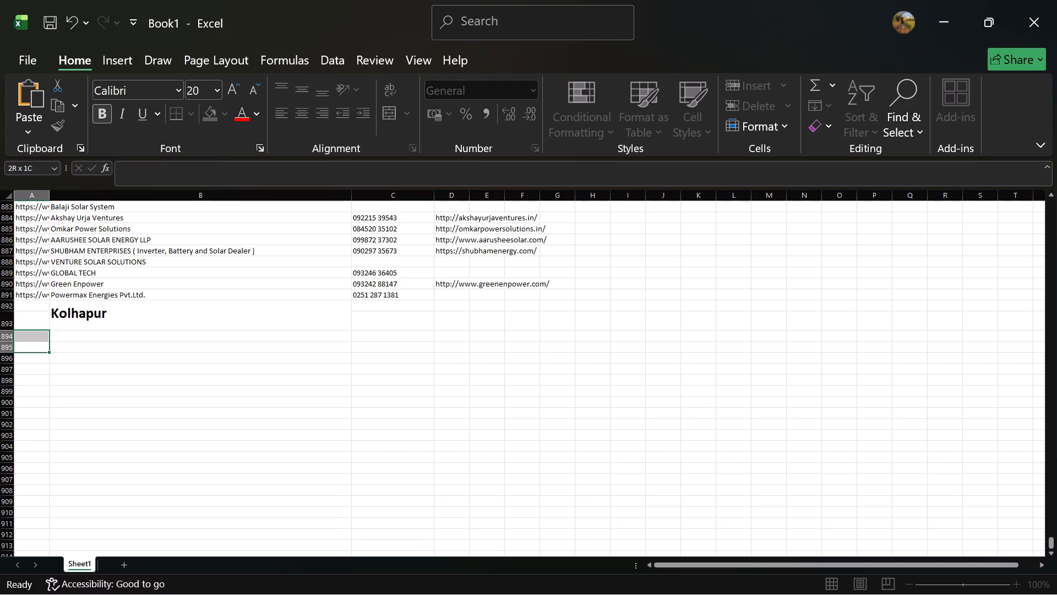
left_click(33, 347)
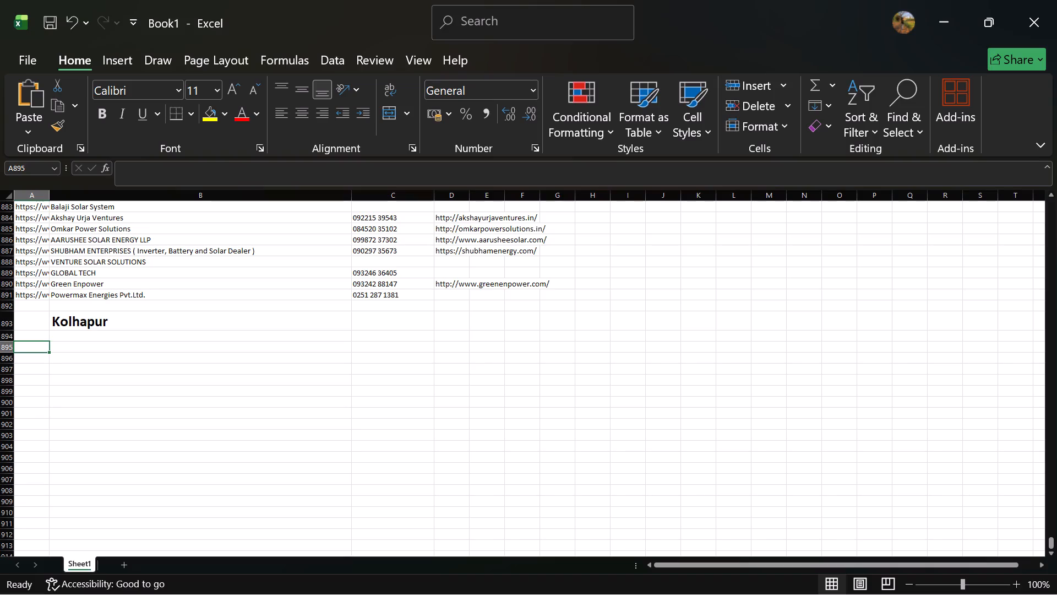
key("ctrl+v")
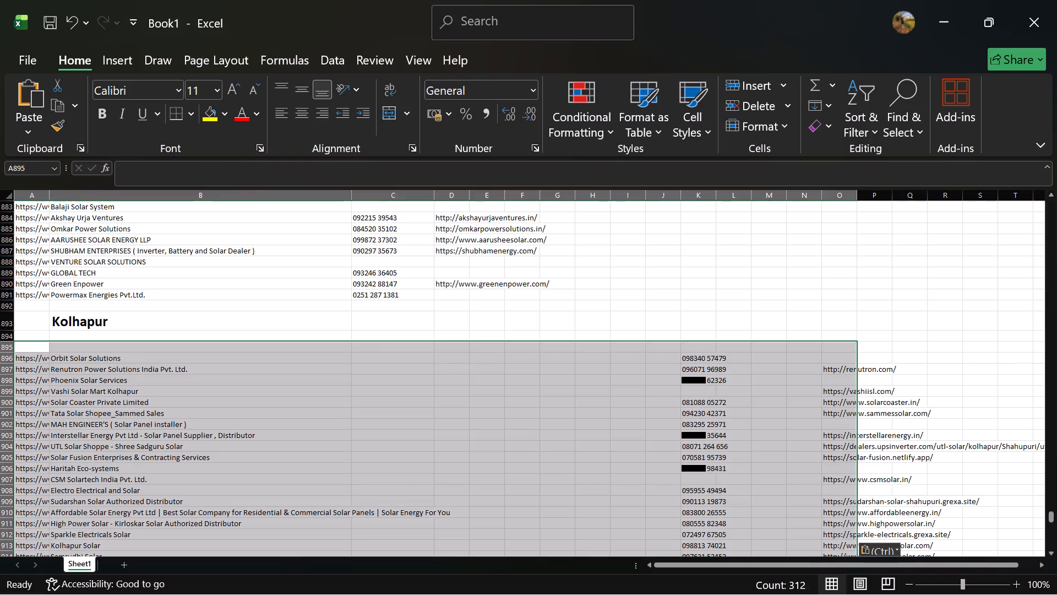
Move the Kolhapur phone numbers from column K, rows 896 to 991, into column C starting at C896.
left_click_drag(690, 356, 705, 588)
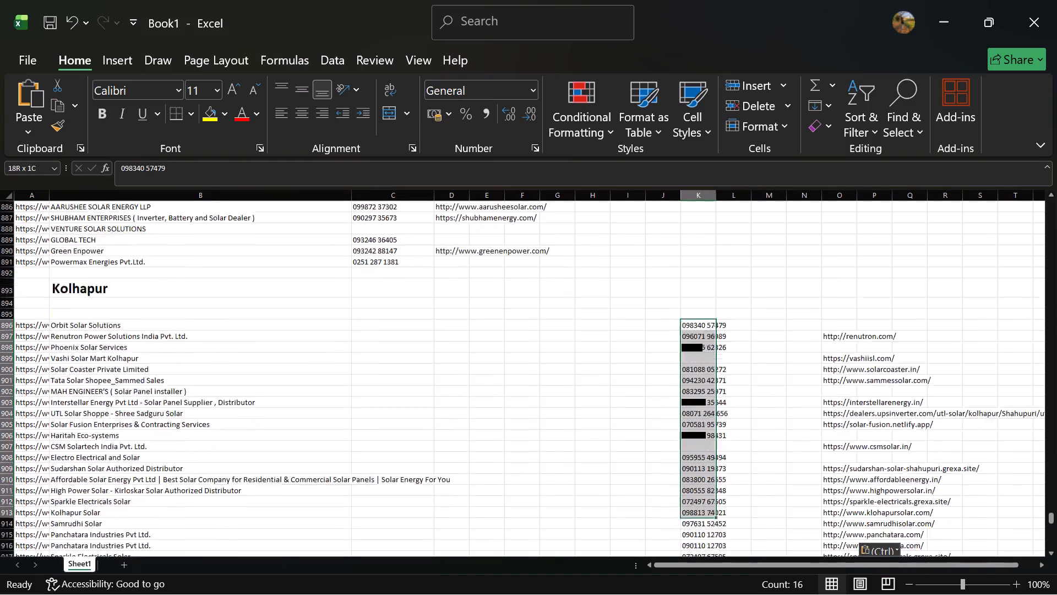
left_click_drag(705, 588, 702, 594)
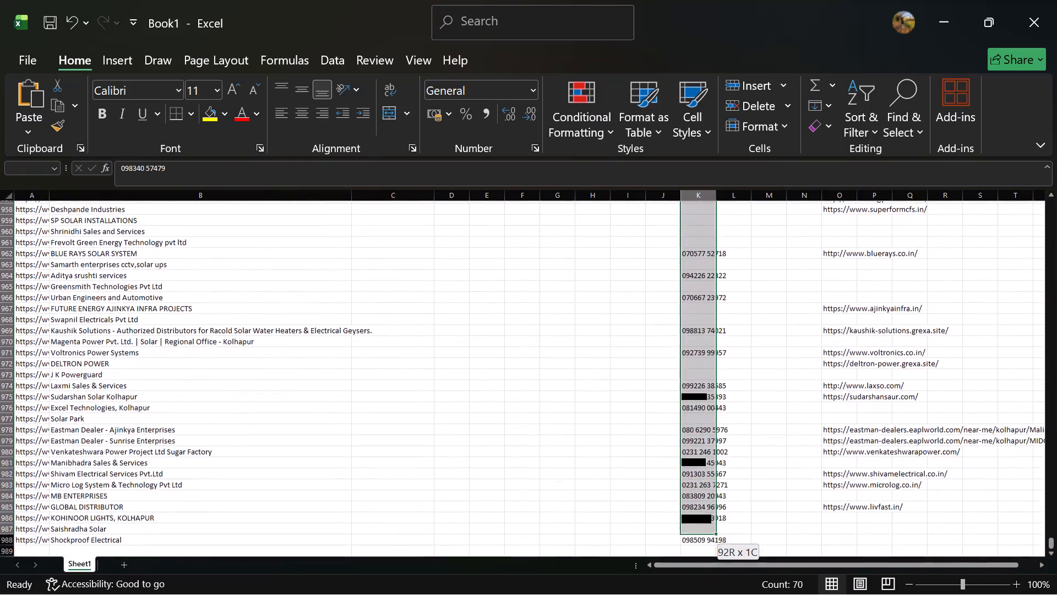
left_click_drag(702, 594, 695, 367)
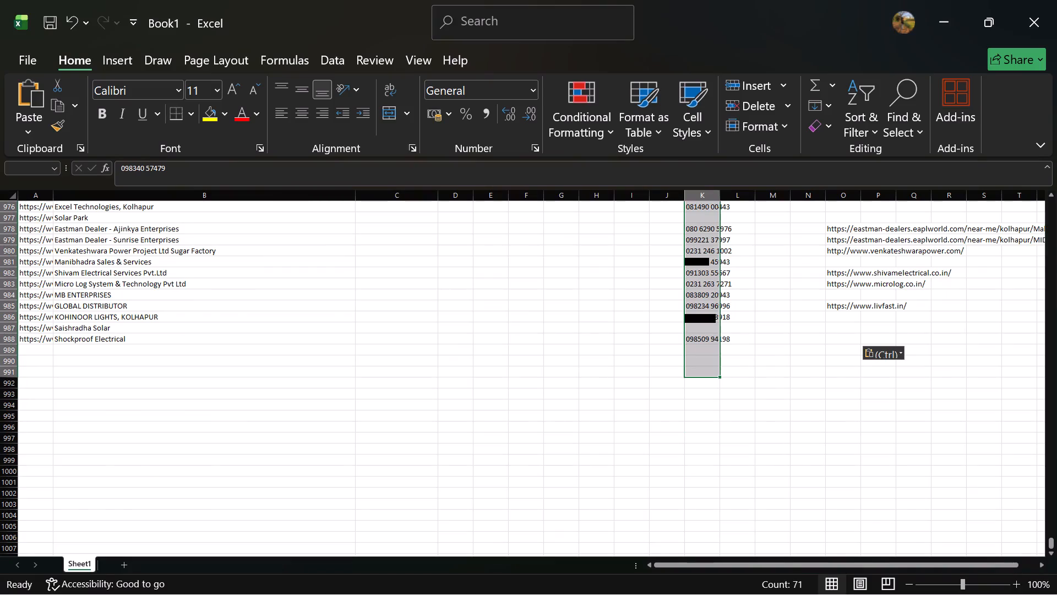
scroll(780, 328, "up", 5)
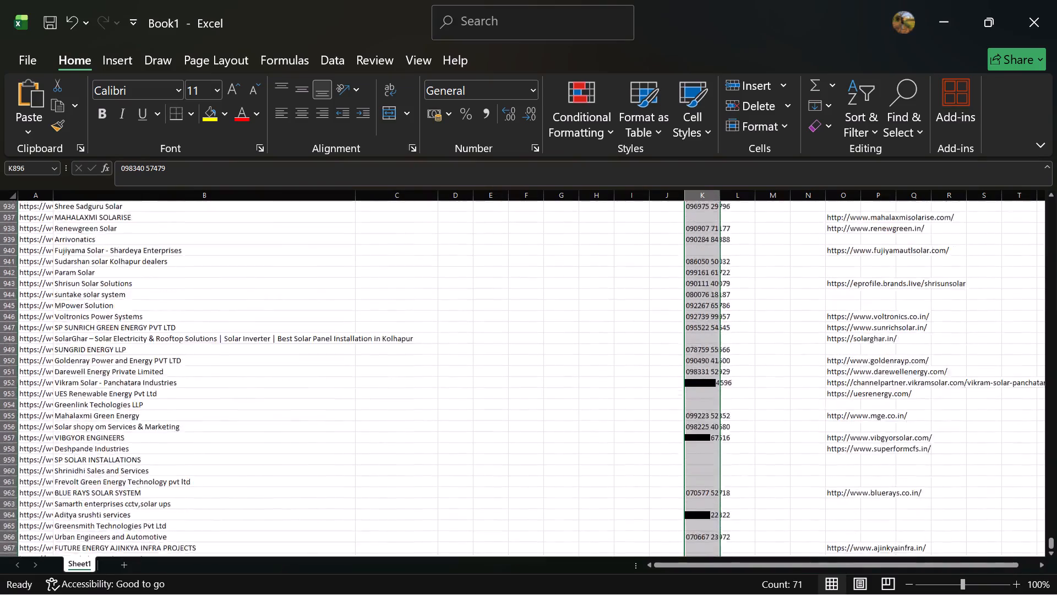
scroll(780, 328, "up", 4)
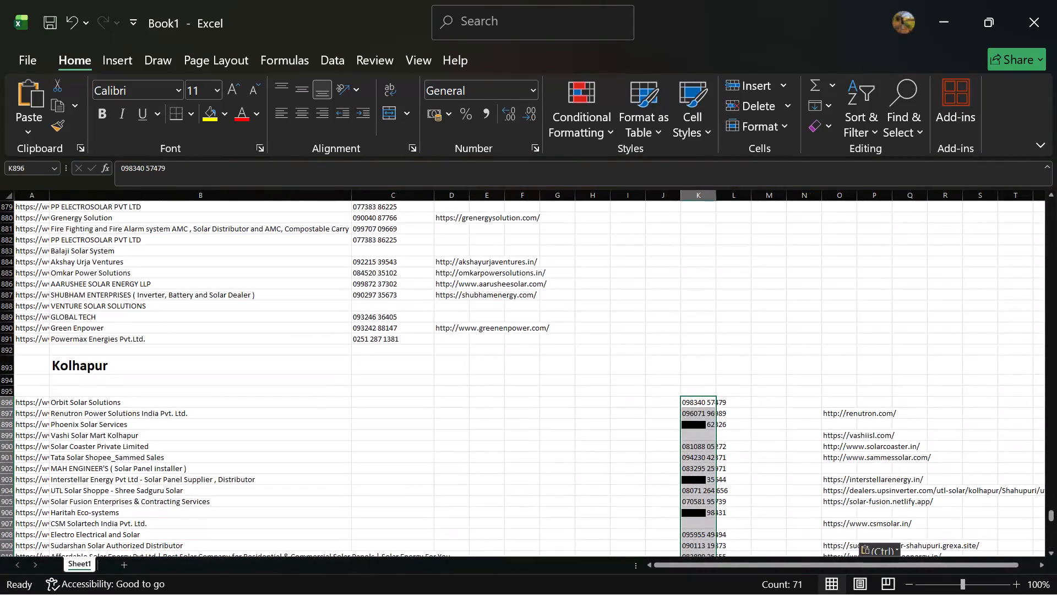
left_click_drag(701, 397, 427, 400)
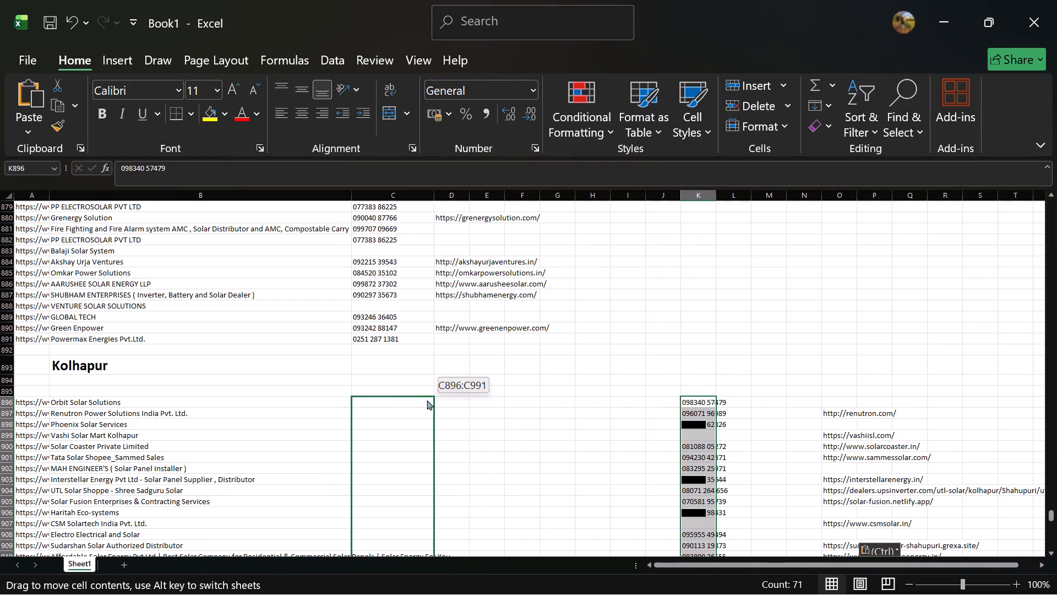
left_click_drag(427, 400, 428, 401)
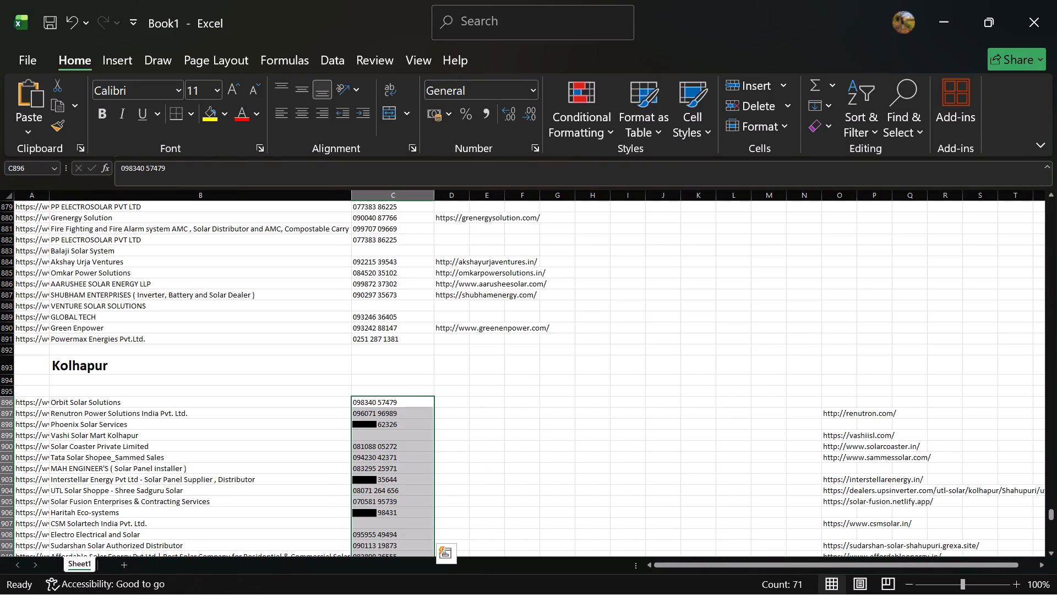
Move the Kolhapur website links from column O, rows 897 to 987, into column D starting at D897.
left_click_drag(832, 412, 925, 591)
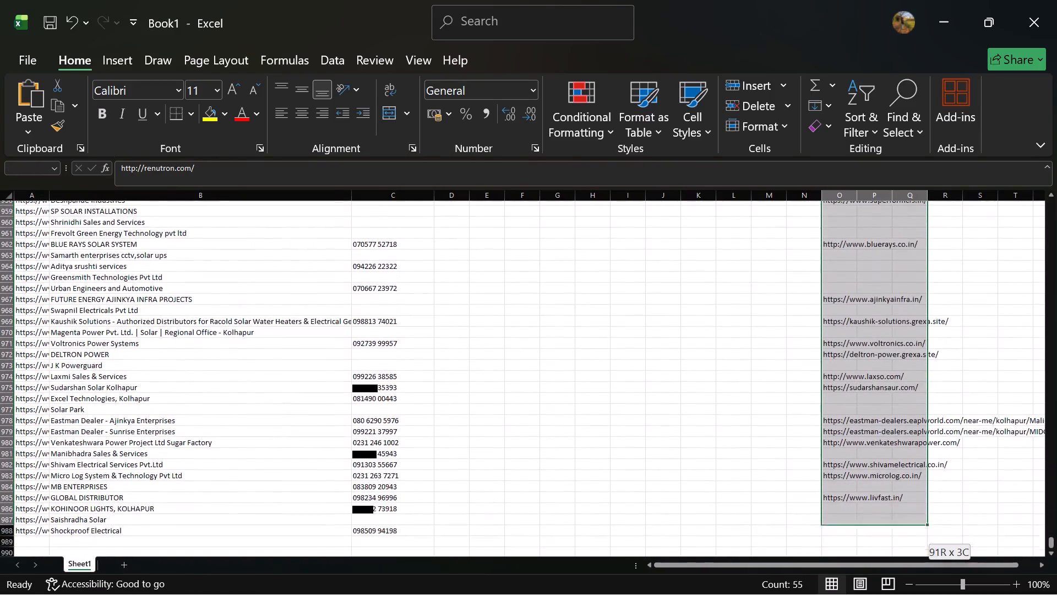
left_click_drag(925, 591, 928, 490)
scroll(928, 490, "up", 4)
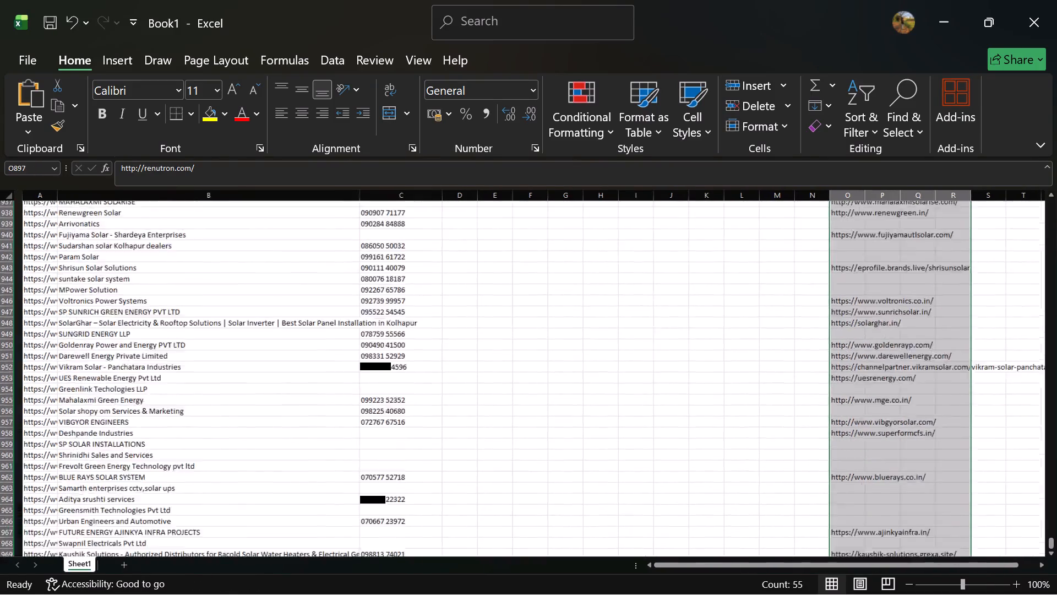
scroll(928, 490, "up", 1)
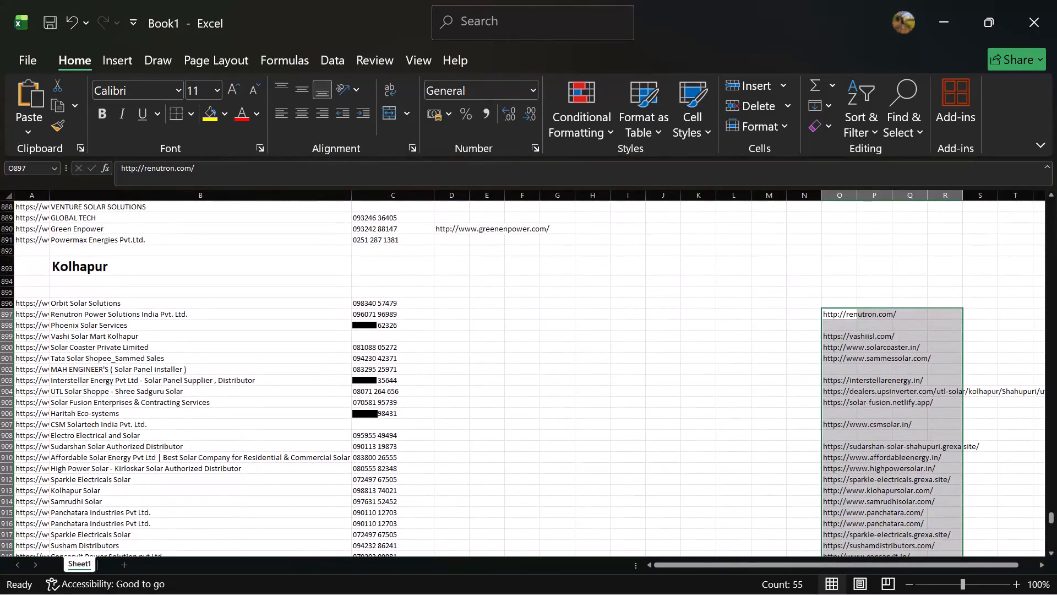
left_click(904, 309)
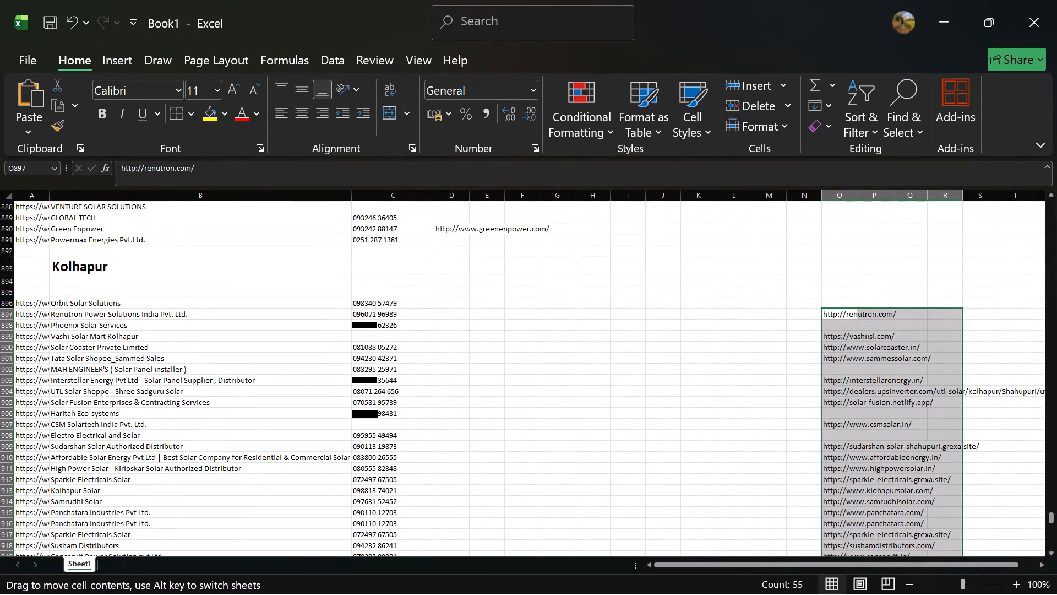
left_click_drag(866, 307, 800, 315)
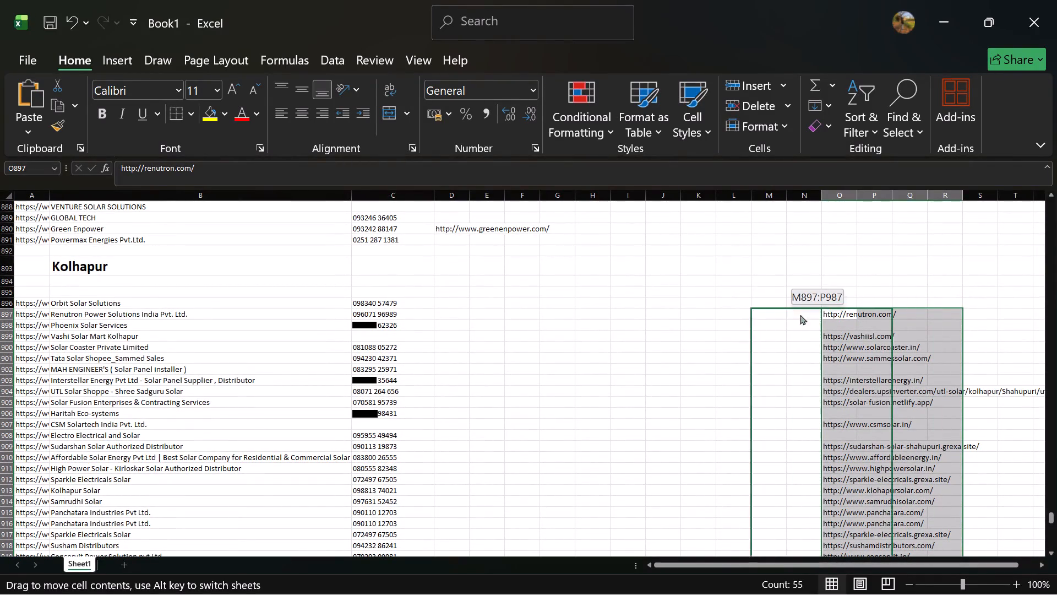
left_click_drag(800, 315, 498, 316)
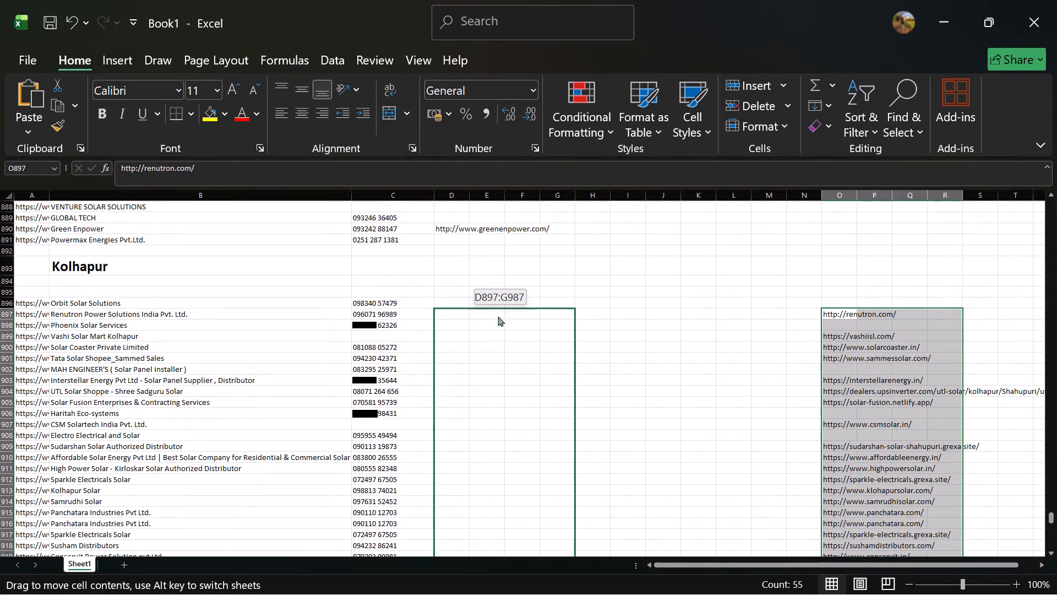
left_click_drag(498, 316, 497, 316)
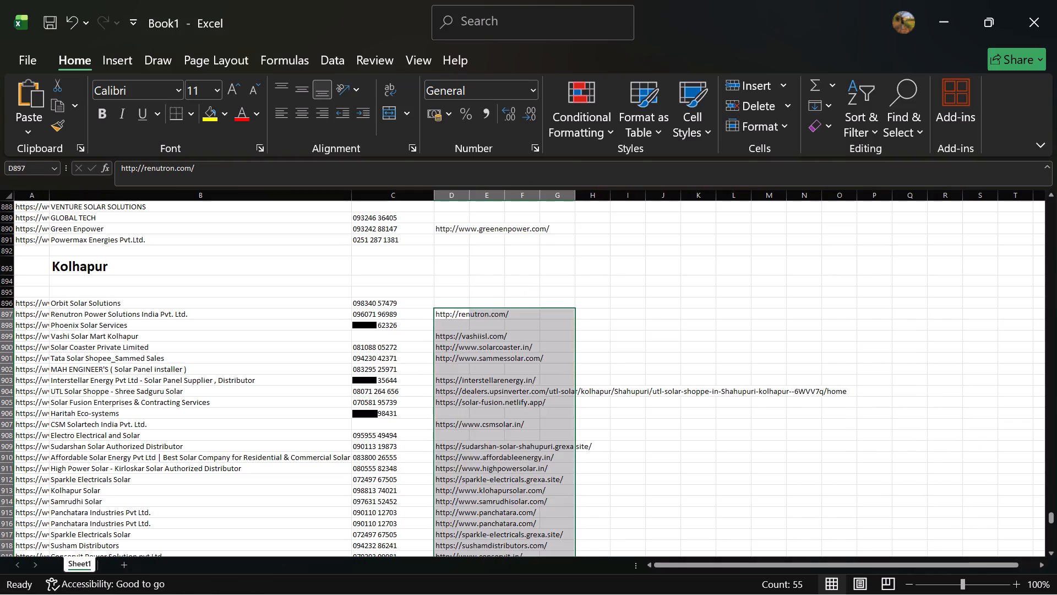
left_click(665, 338)
Select cell B990 in Book1, two rows below the last Kolhapur entry.
scroll(665, 338, "down", 8)
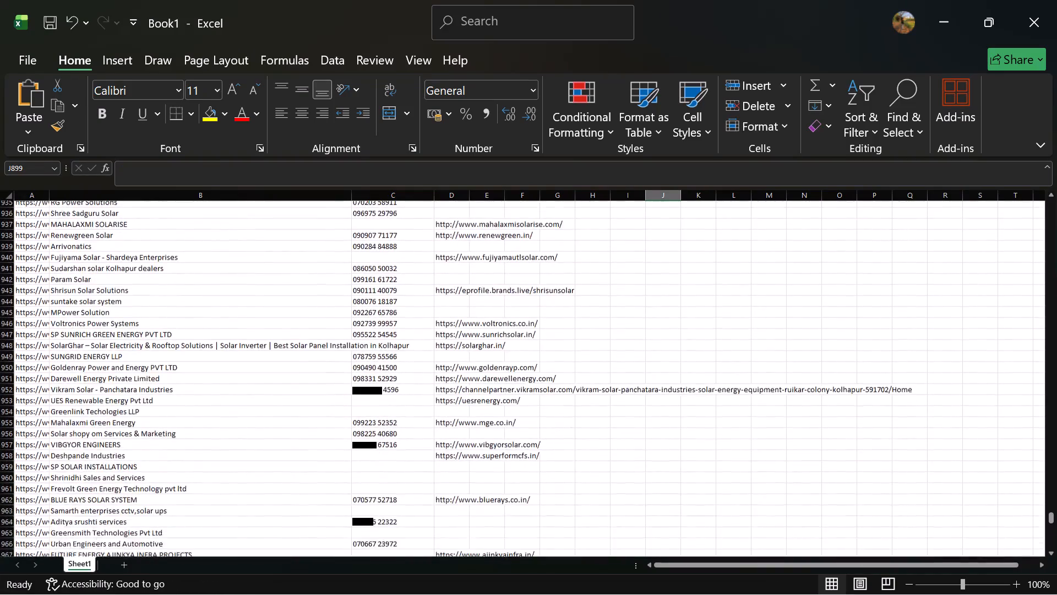
scroll(665, 338, "down", 6)
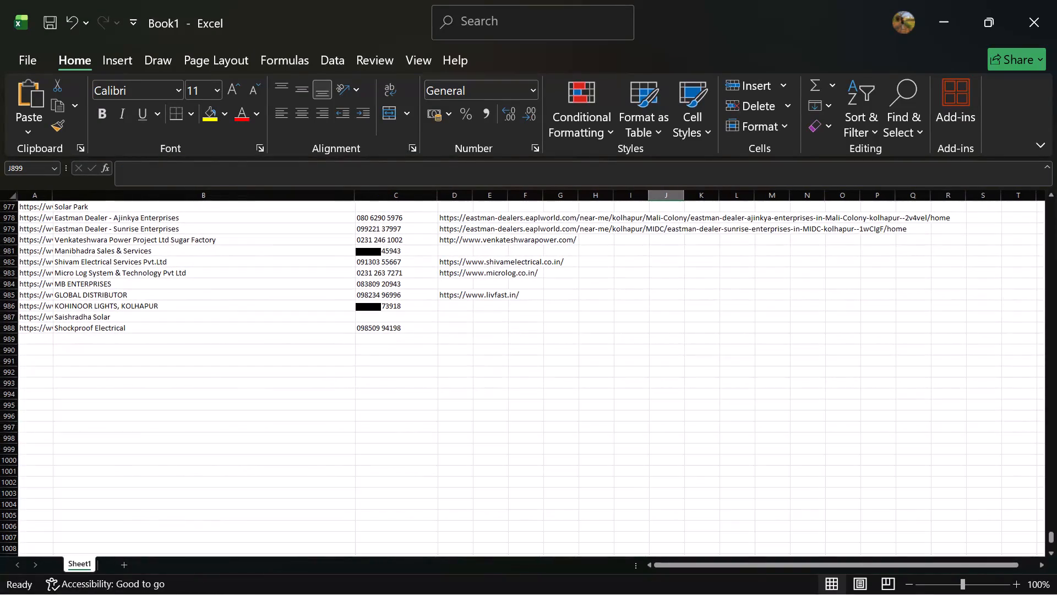
left_click(82, 349)
Switch to File Explorer and open the Latur workbook from Maharashtra's Latur folder, recovering its content and enabling editing.
key("alt+Tab")
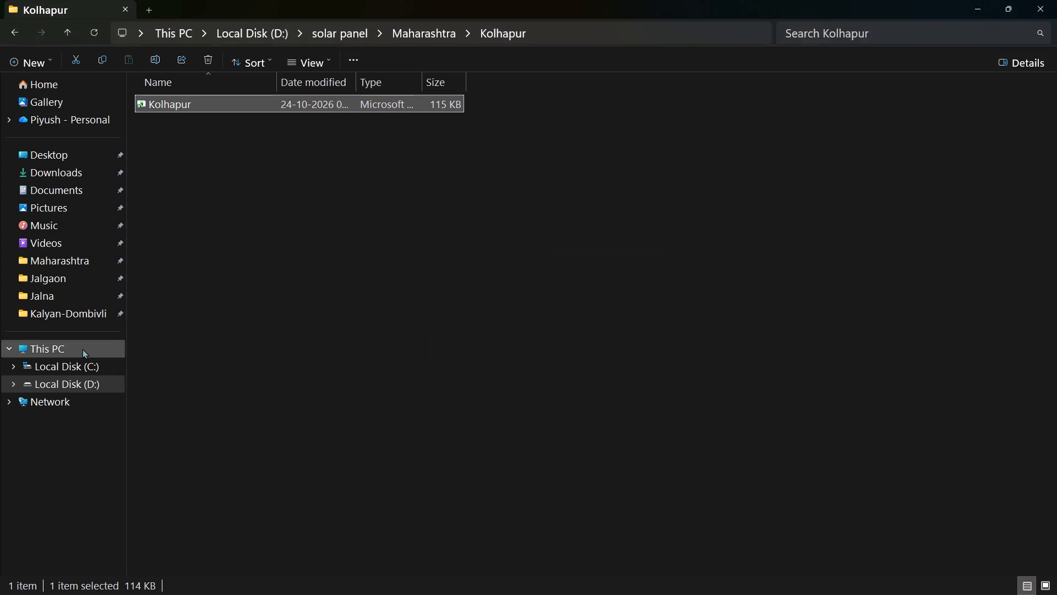
left_click(15, 35)
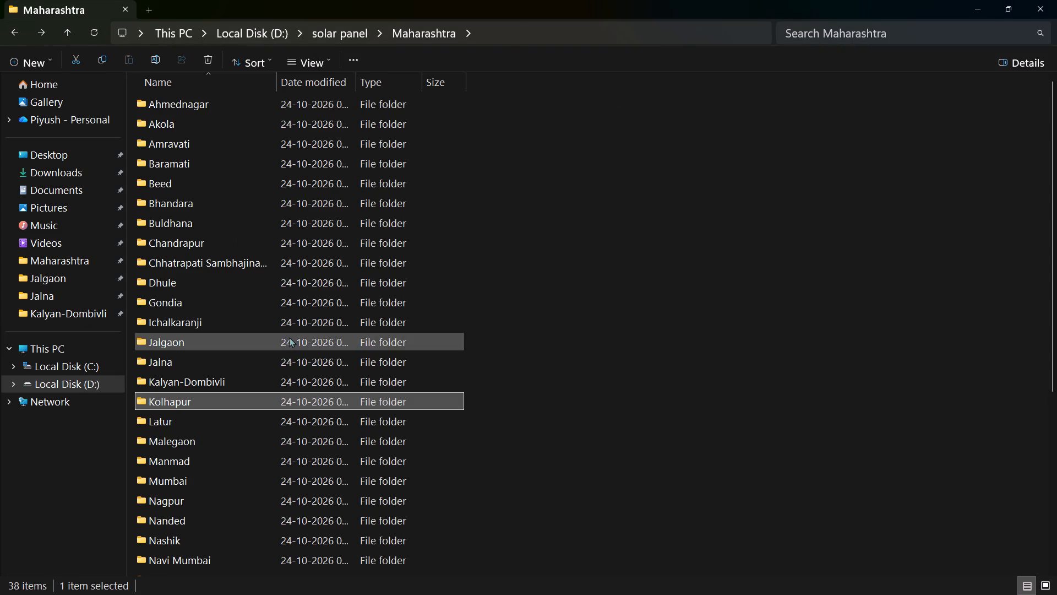
double_click(211, 420)
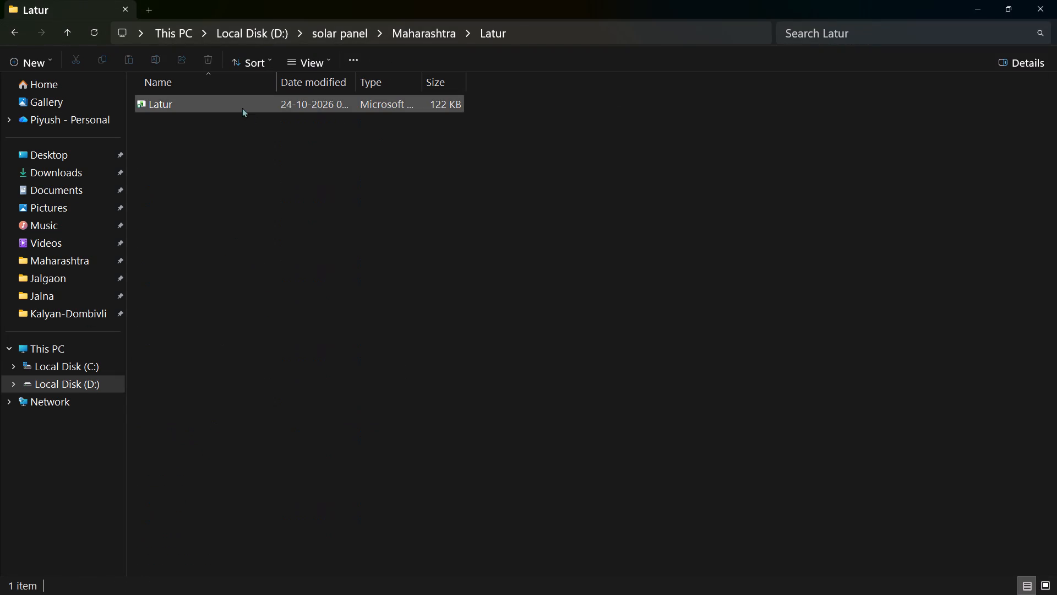
double_click(239, 106)
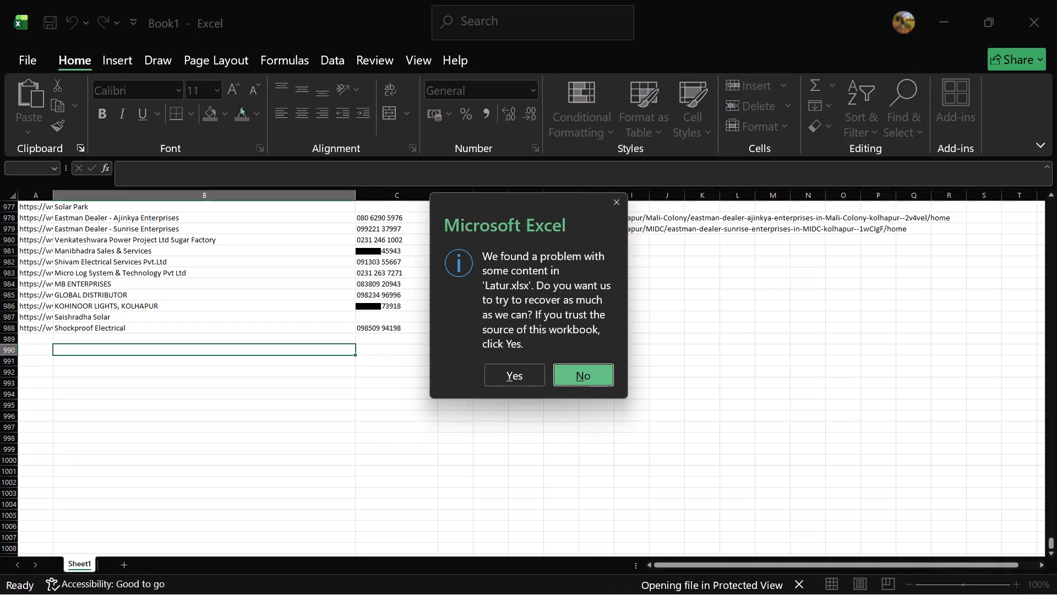
key("Left")
key("Return")
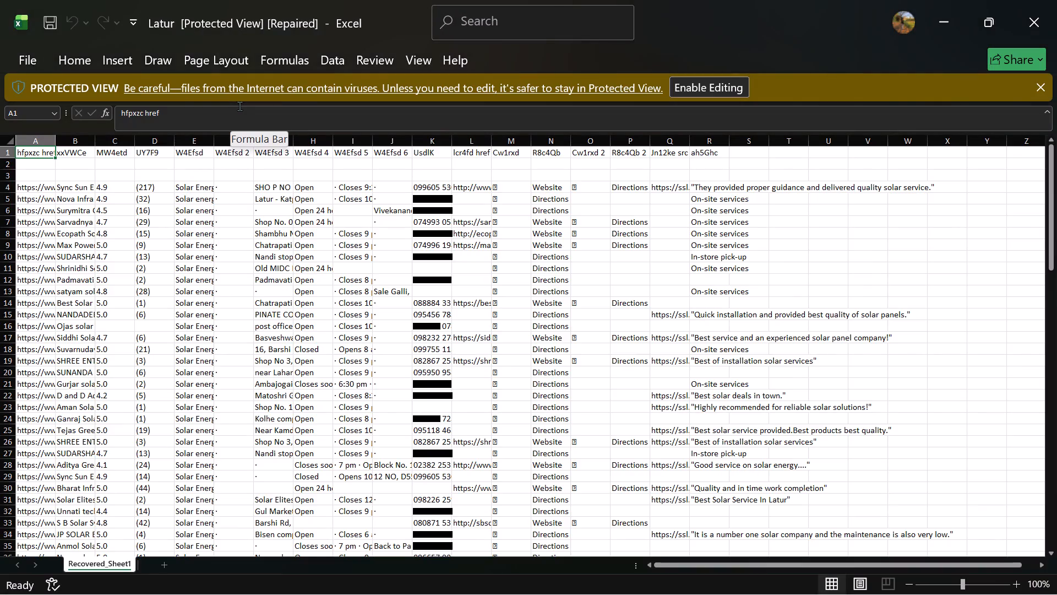
left_click(718, 83)
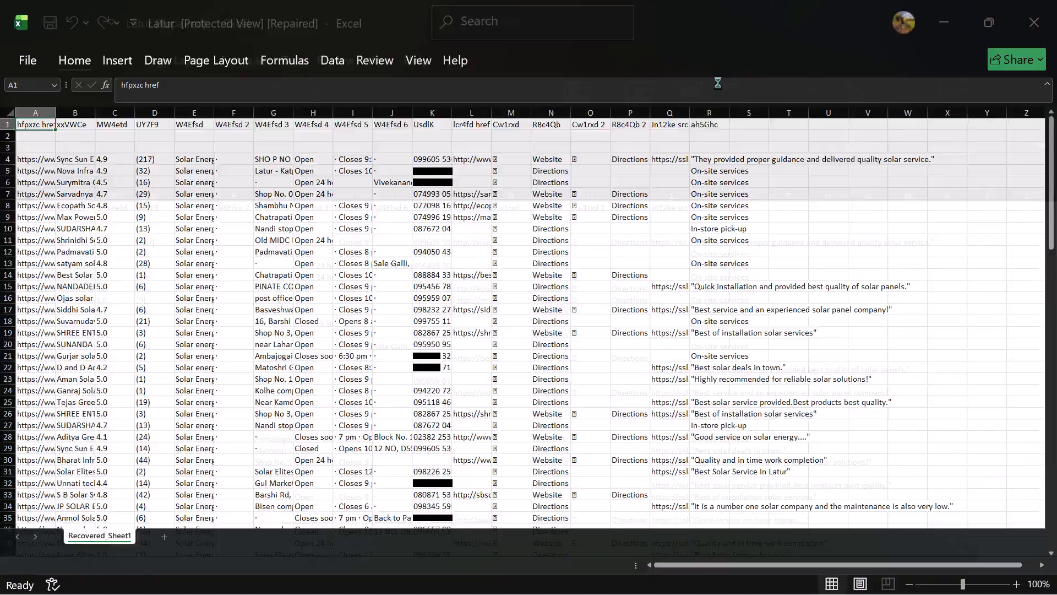
key("Return")
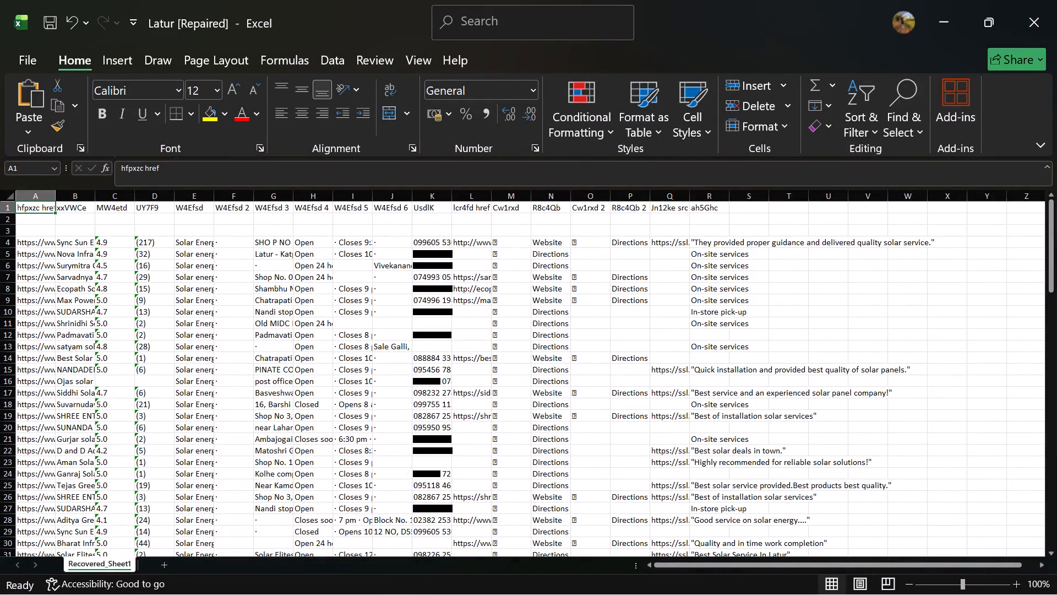
Clear the unneeded button, image and review data from cells M1 to X112 of the Latur sheet.
left_click_drag(504, 209, 943, 594)
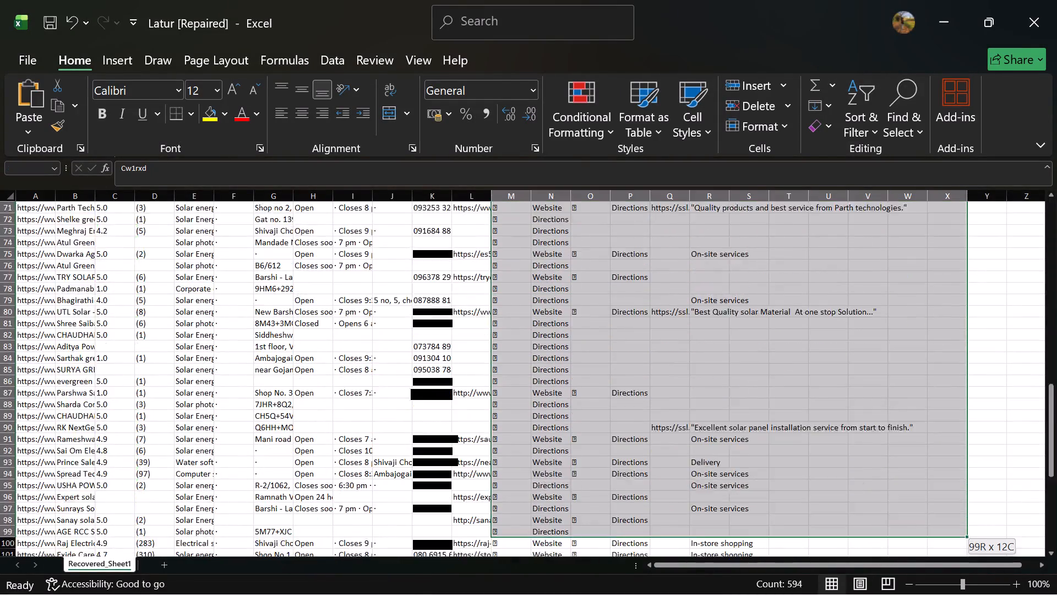
left_click_drag(943, 594, 942, 594)
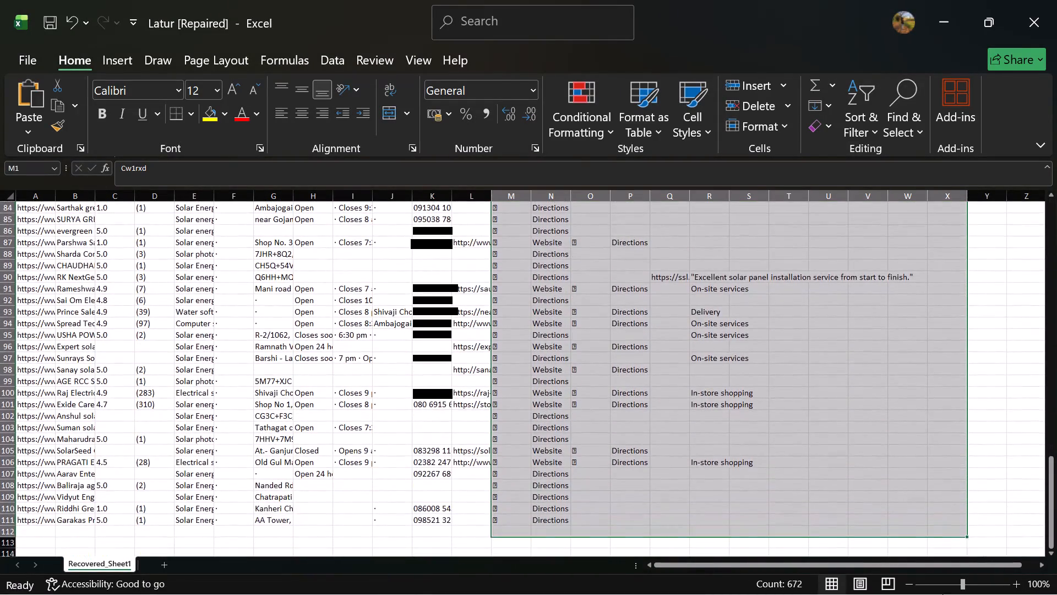
key("Delete")
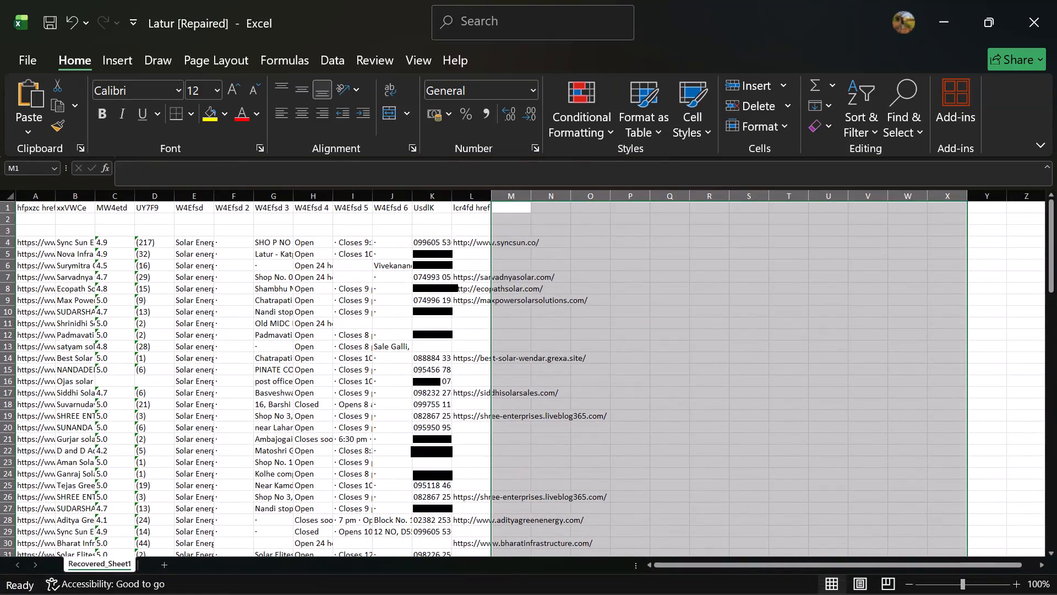
Clear the rating, category, address and opening-hours data in columns C to J from row 3 down through the Latur entries.
left_click_drag(117, 230, 130, 230)
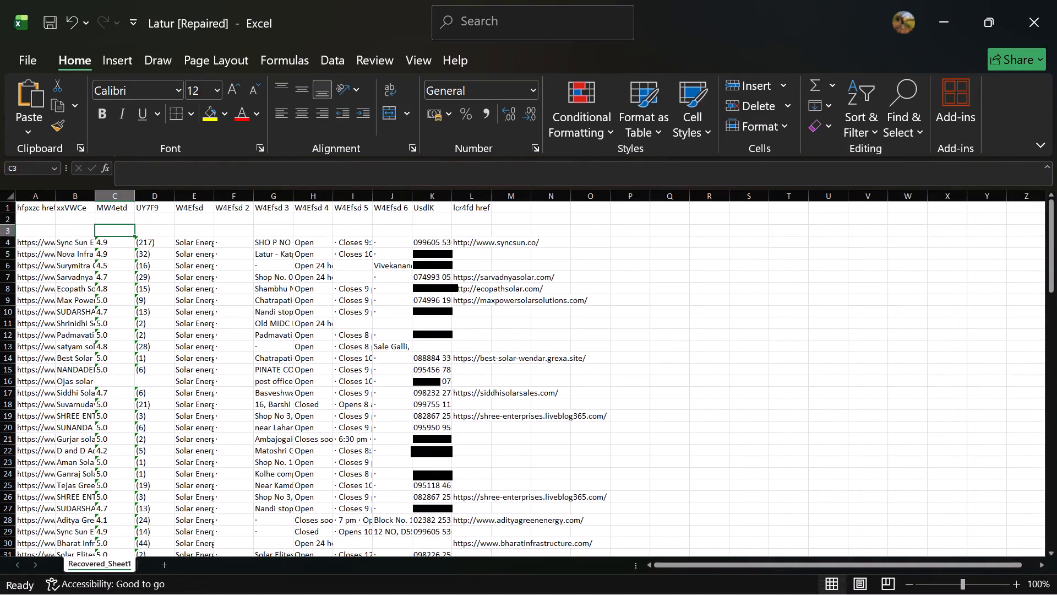
left_click_drag(130, 230, 408, 565)
key("Delete")
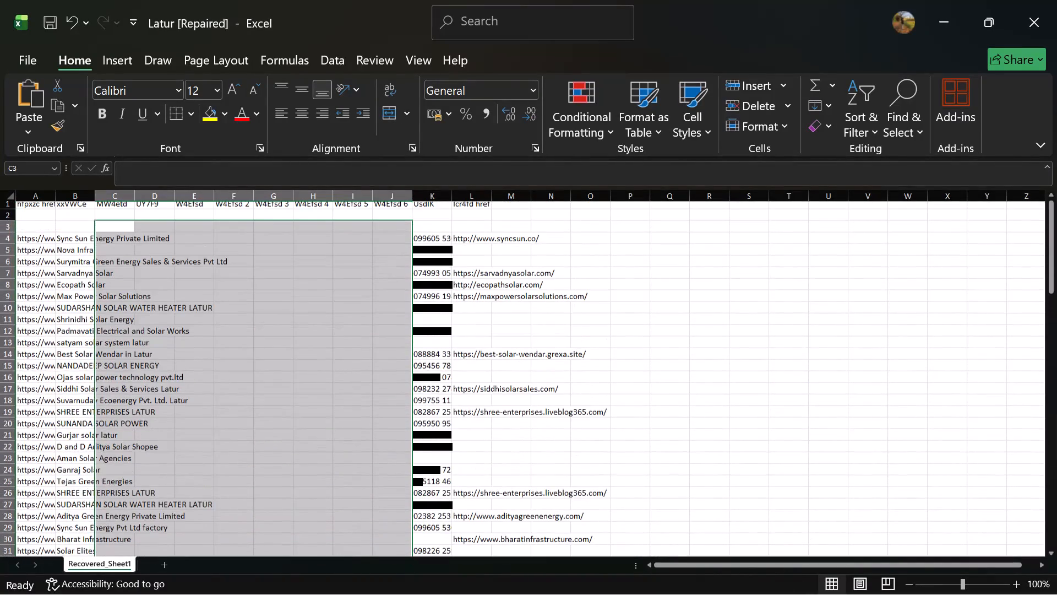
Copy the cleaned Latur data in cells A3 to P111.
left_click_drag(32, 229, 518, 490)
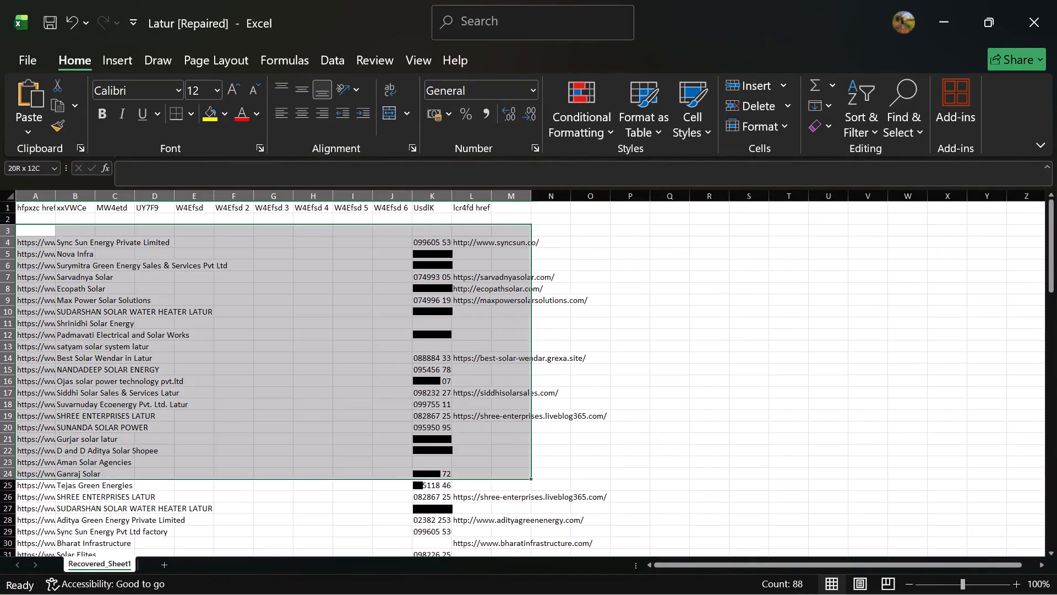
left_click_drag(518, 490, 605, 594)
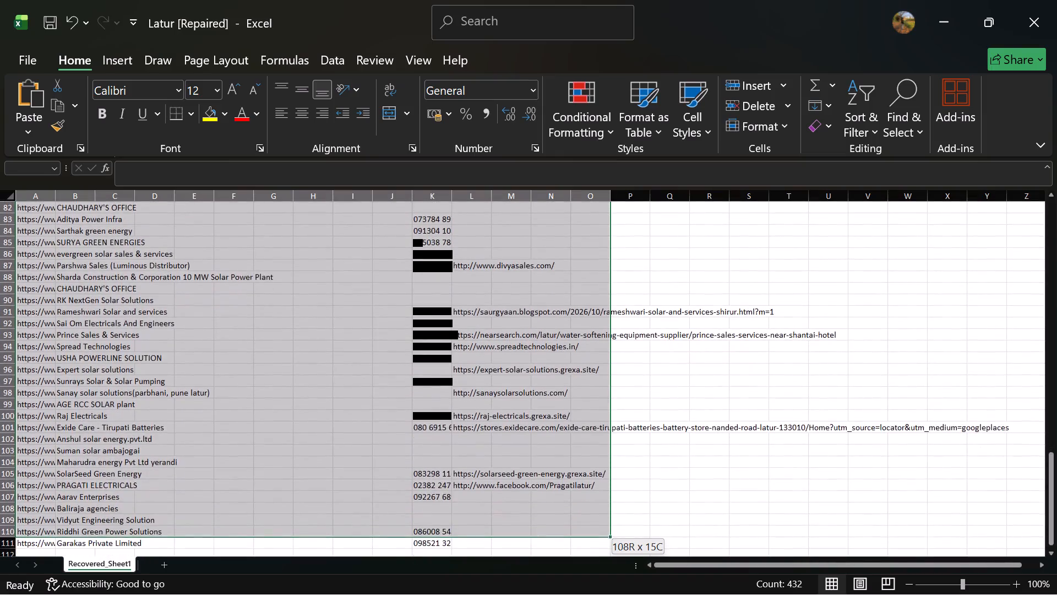
left_click_drag(605, 594, 620, 520)
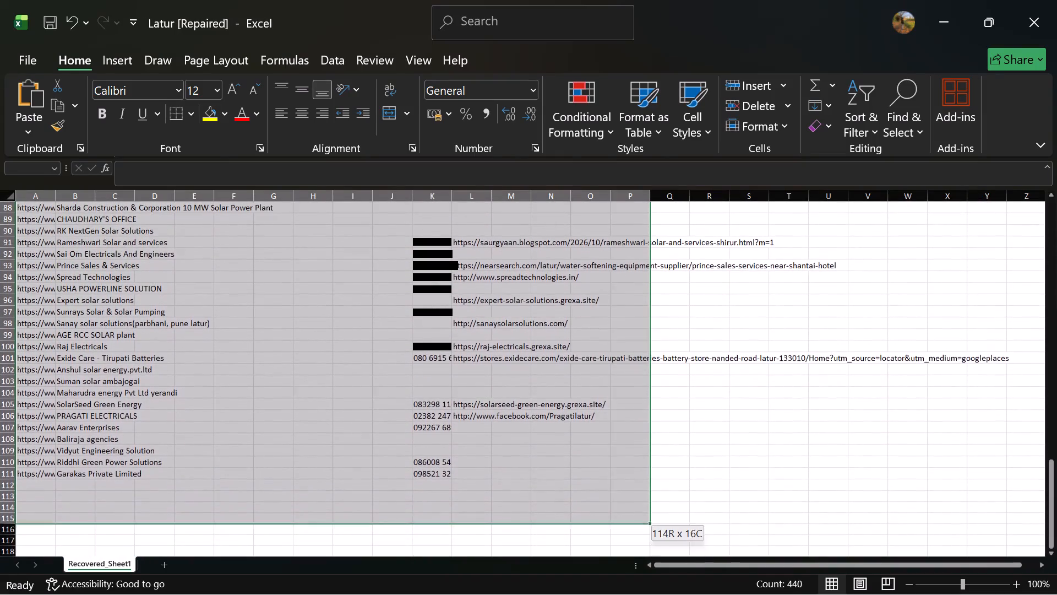
left_click_drag(620, 520, 644, 474)
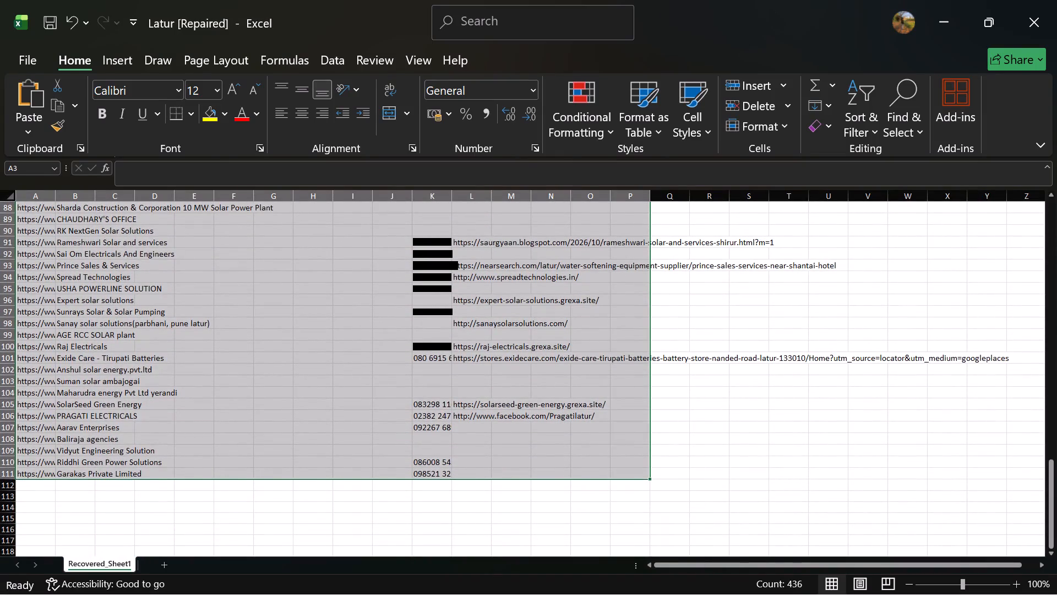
key("ctrl+c")
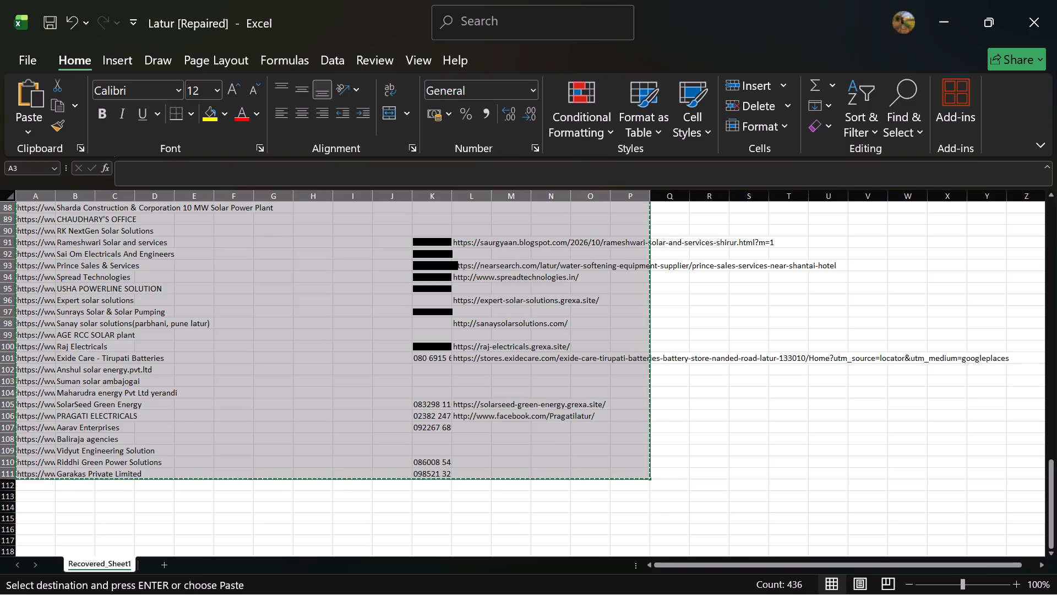
Close the Latur workbook, saving over the existing Latur file and keeping the copied data on the clipboard.
left_click(1056, 0)
key("Return")
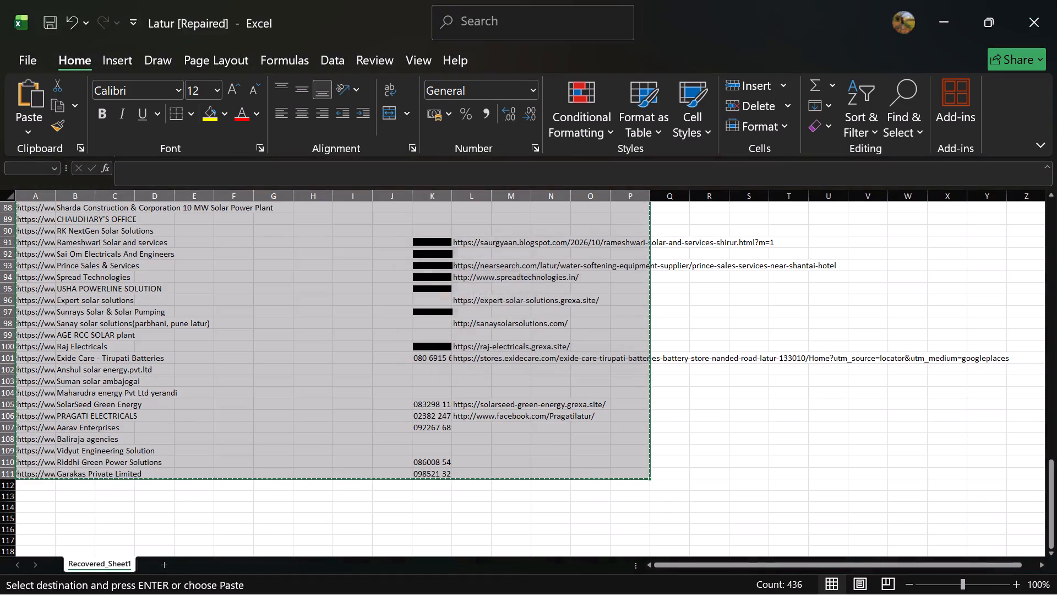
key("Return")
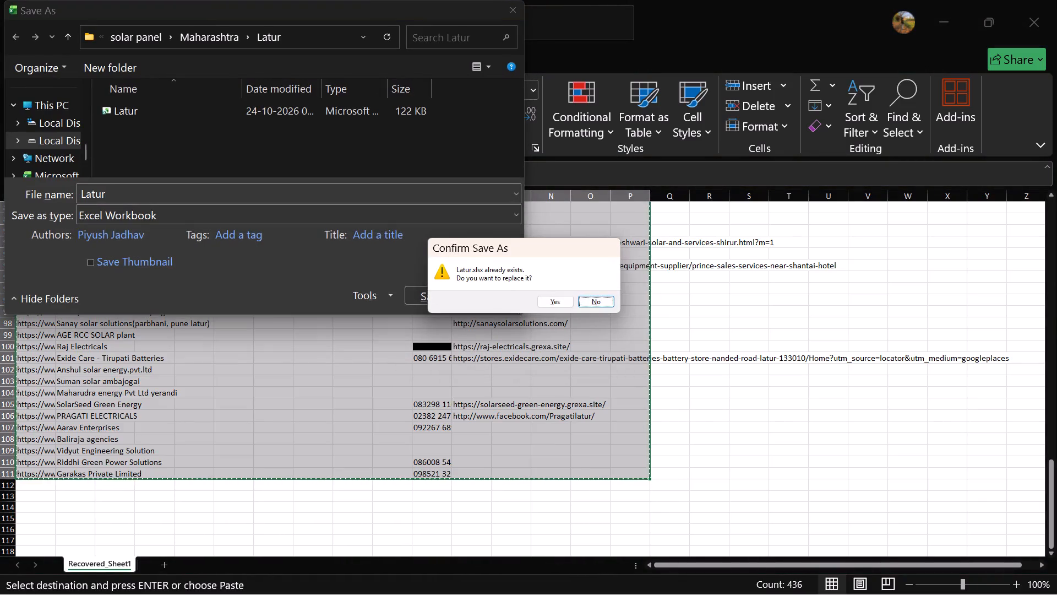
key("Left")
key("Return")
key("Return")
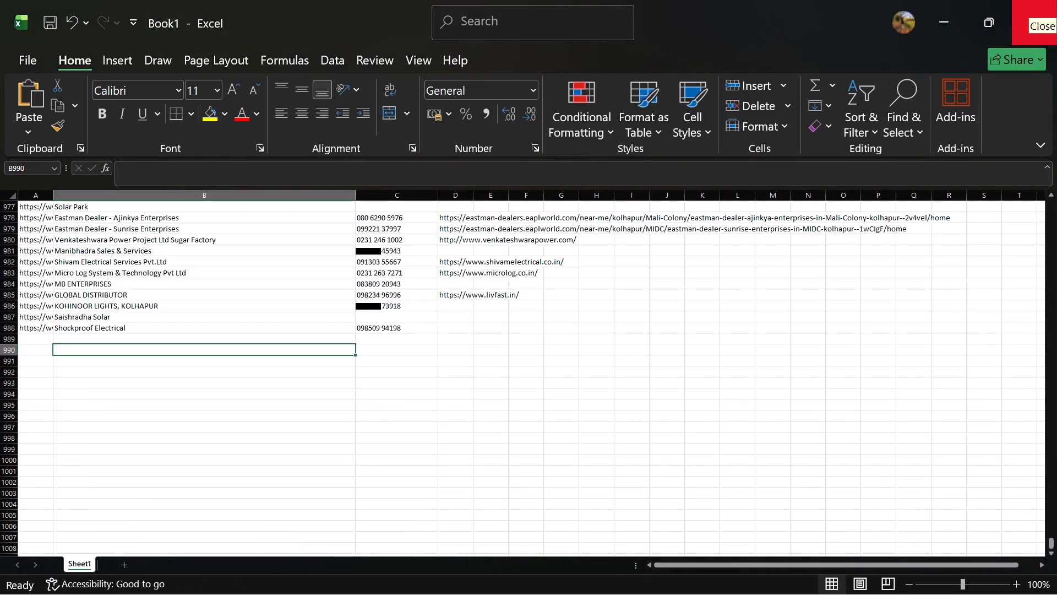
Enter the heading Latur in cell B990 of Book1 and format it bold at font size 20.
key("alt+Tab")
key("alt+Tab")
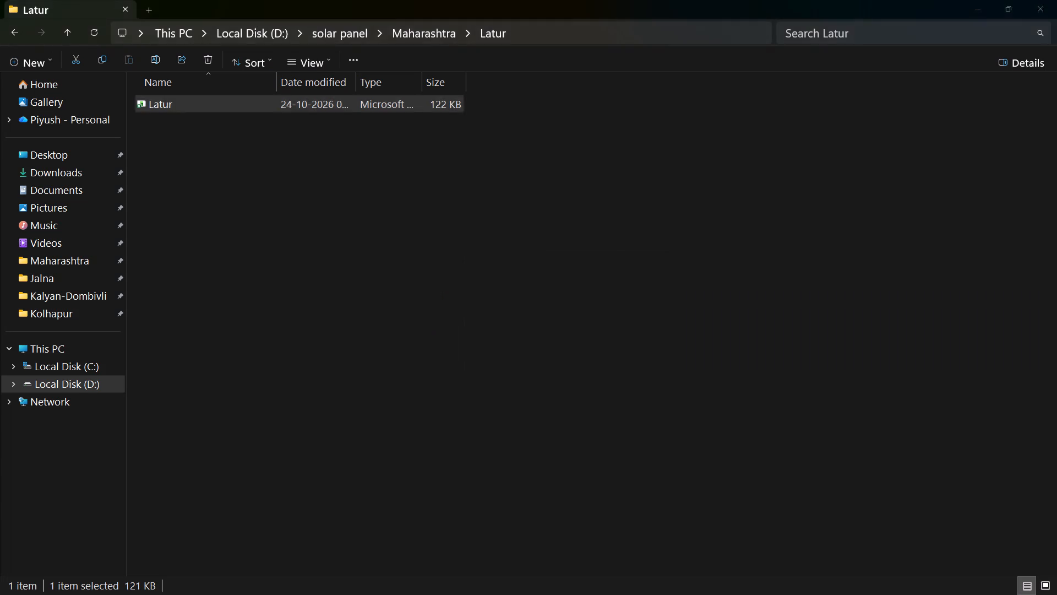
type("Latur")
key("ctrl+a")
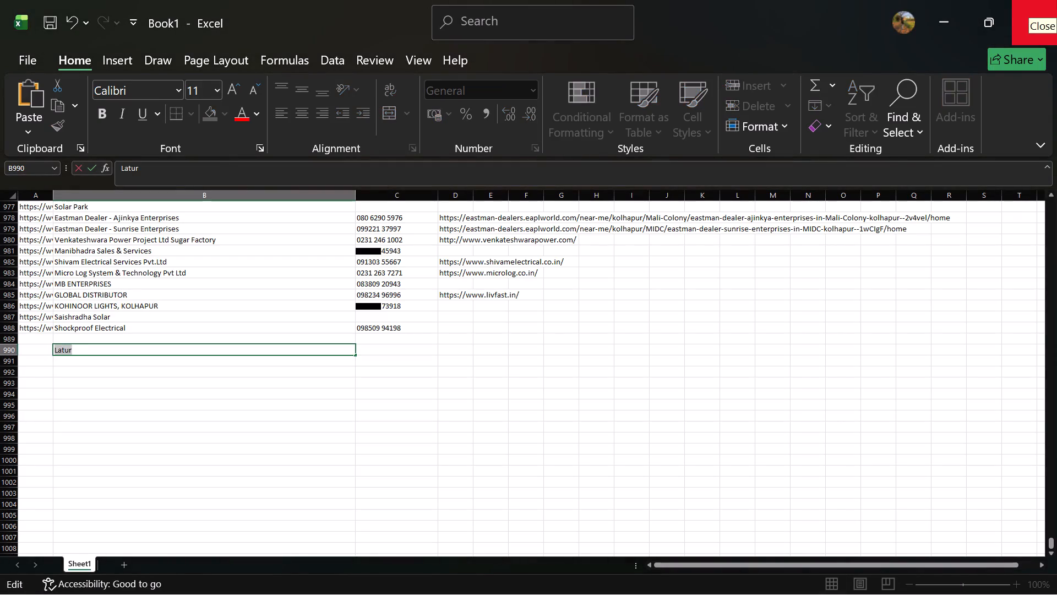
left_click(103, 111)
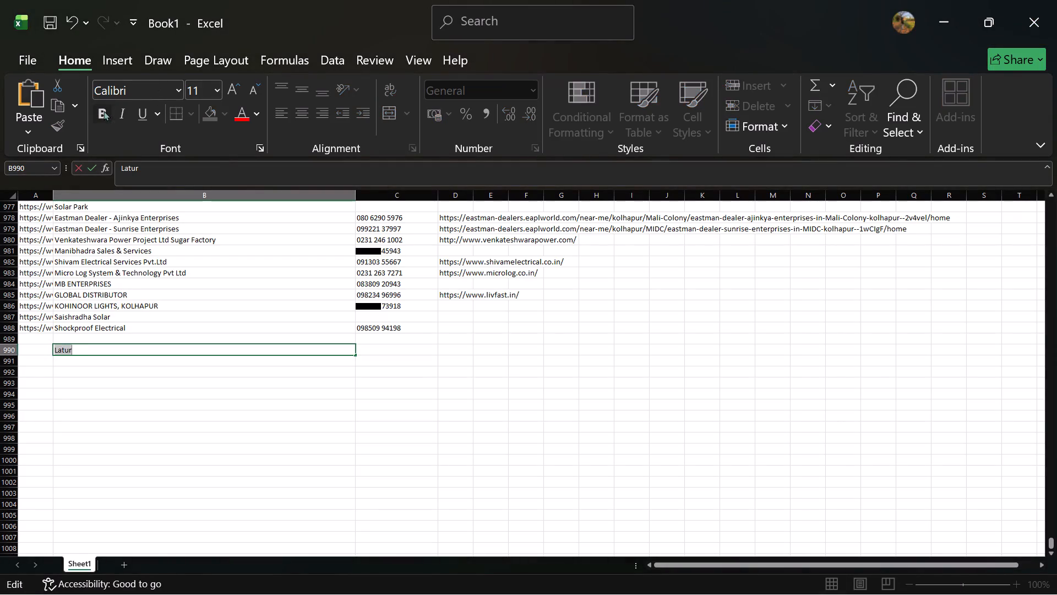
left_click(216, 89)
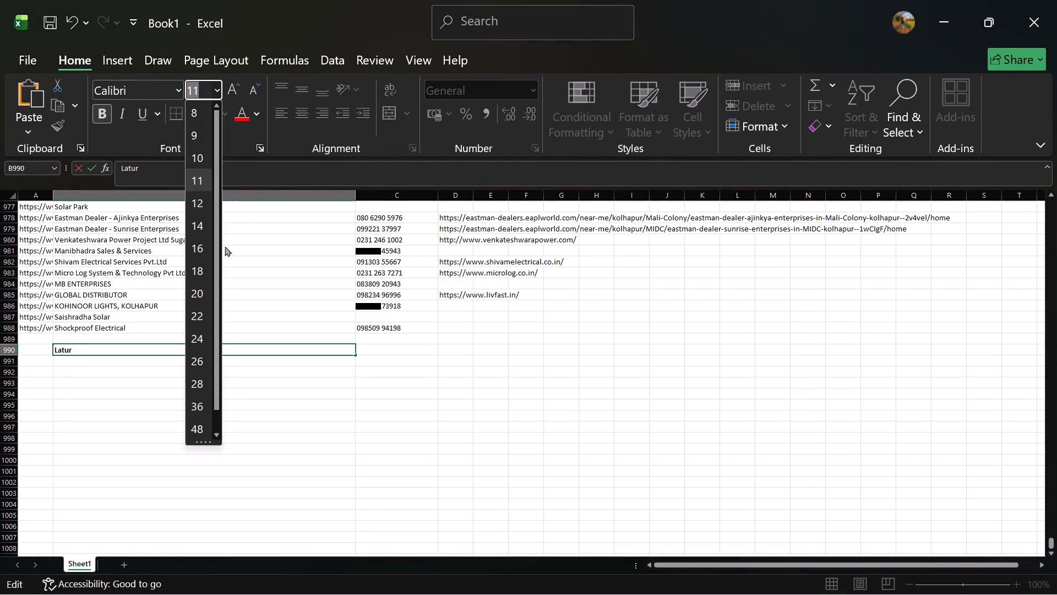
left_click(201, 288)
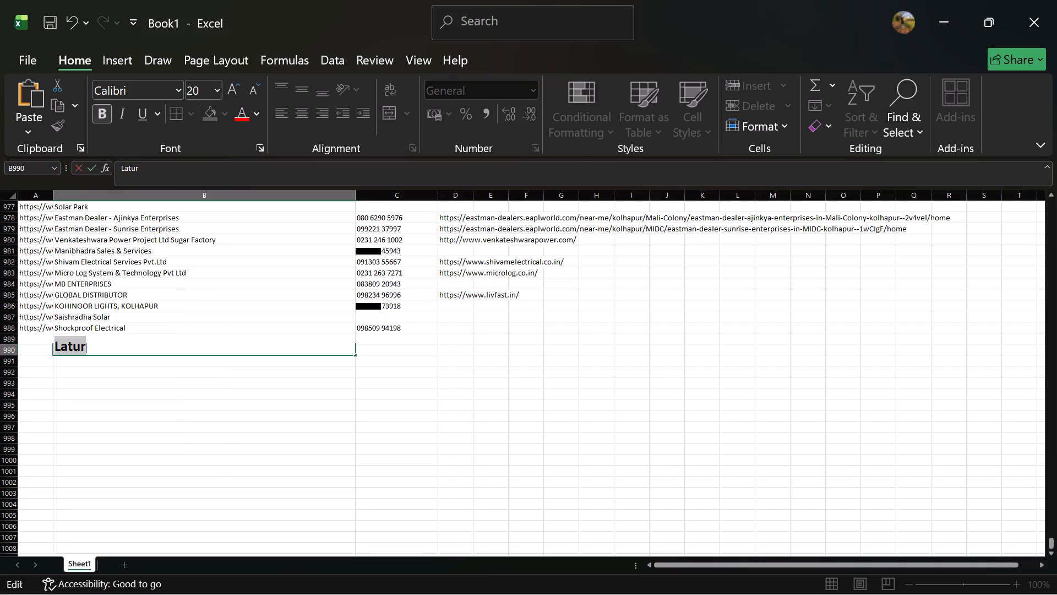
left_click(42, 372)
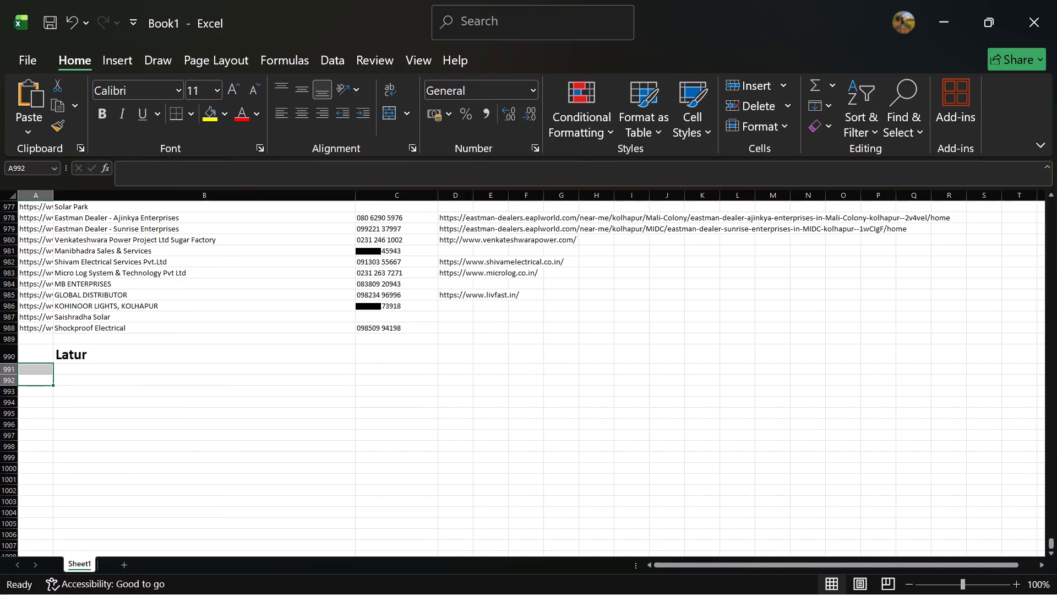
Paste the copied Latur data into Book1 starting at cell A992, below the Latur heading.
left_click(36, 380)
key("ctrl+v")
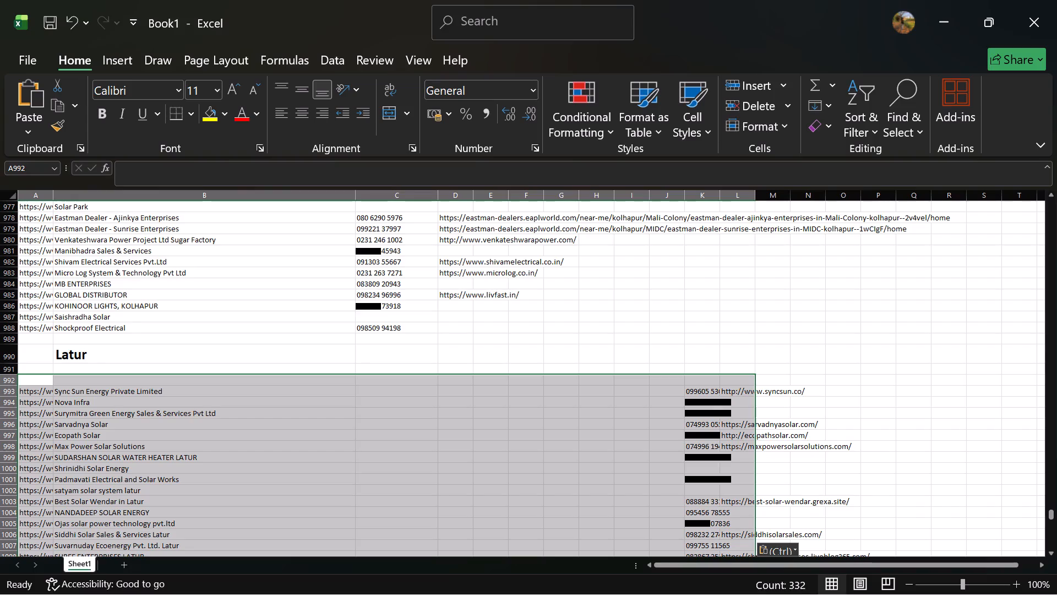
Move the Latur phone numbers in cells K993 to K1102 to column C, starting at C993.
left_click_drag(696, 391, 698, 564)
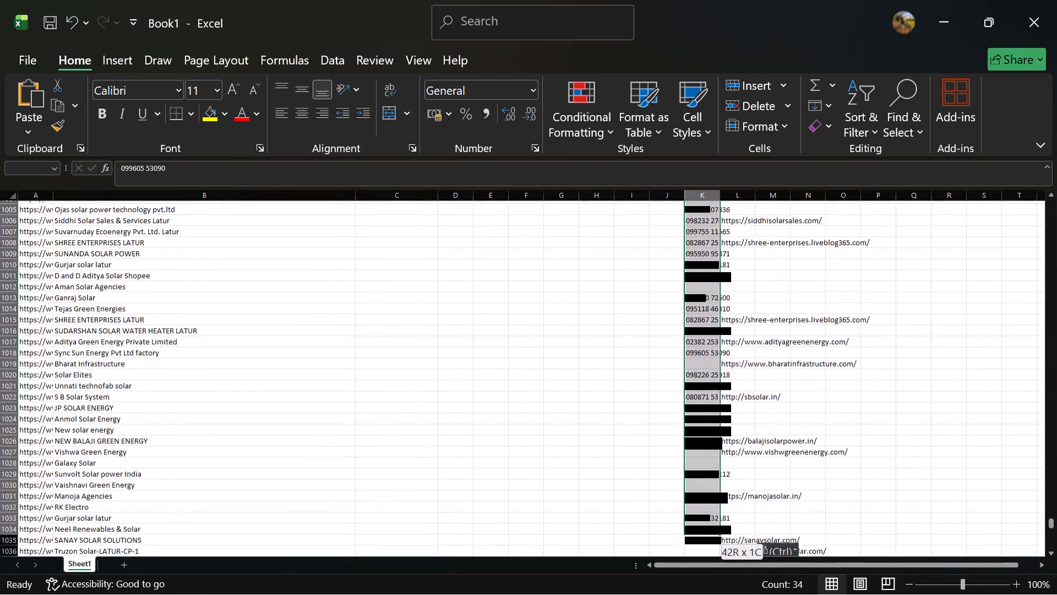
left_click_drag(698, 564, 698, 575)
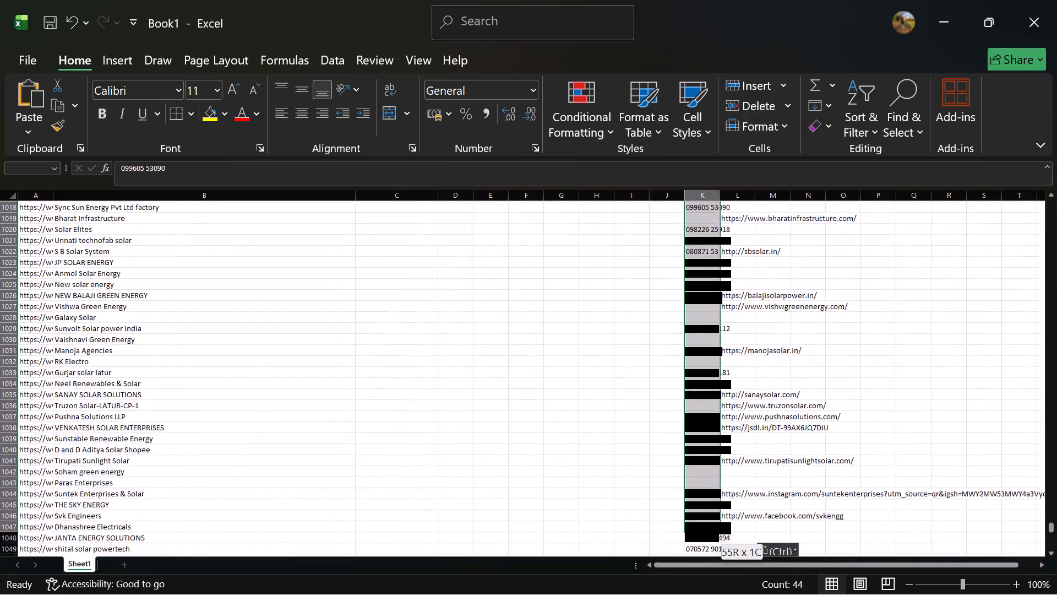
left_click_drag(698, 575, 710, 594)
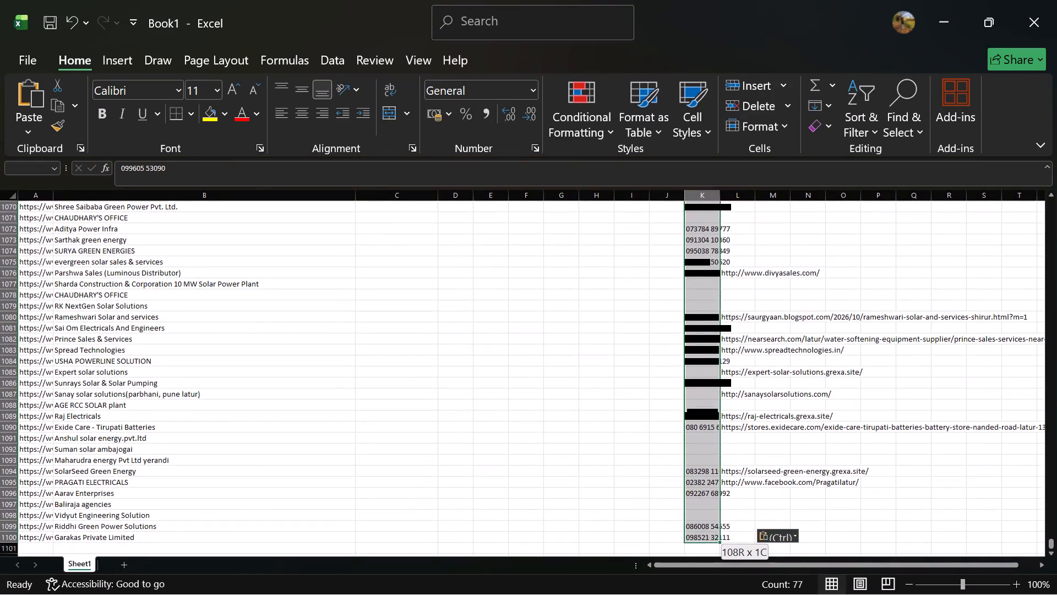
left_click_drag(710, 594, 710, 509)
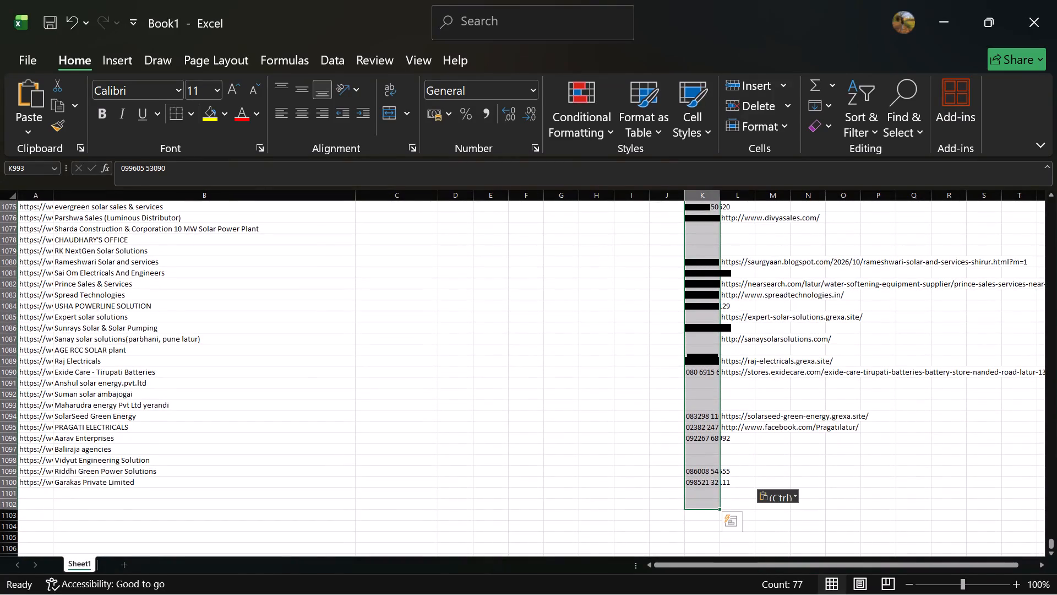
scroll(781, 425, "up", 7)
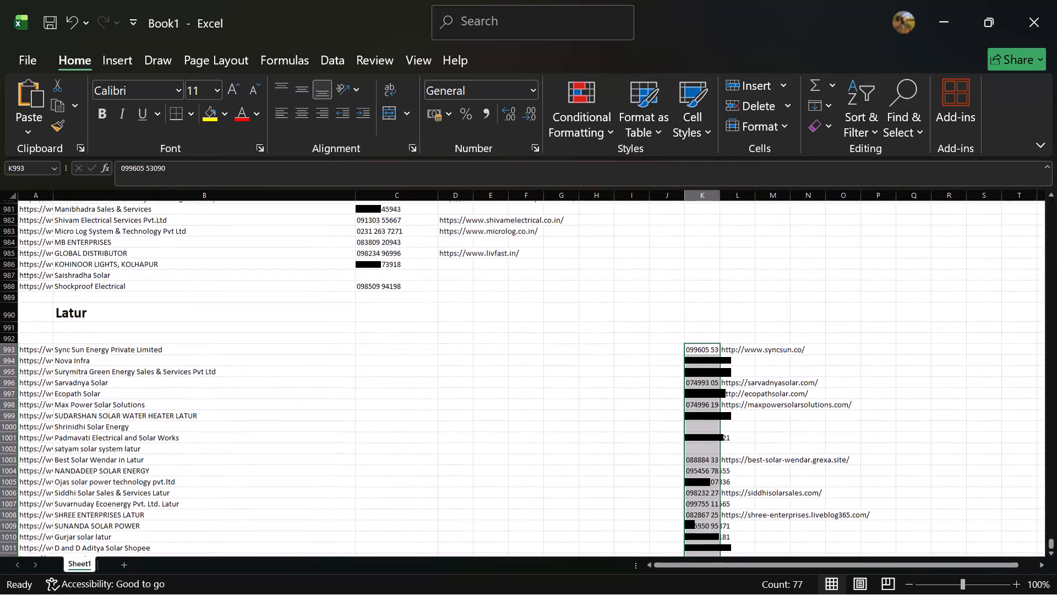
left_click_drag(693, 340, 548, 350)
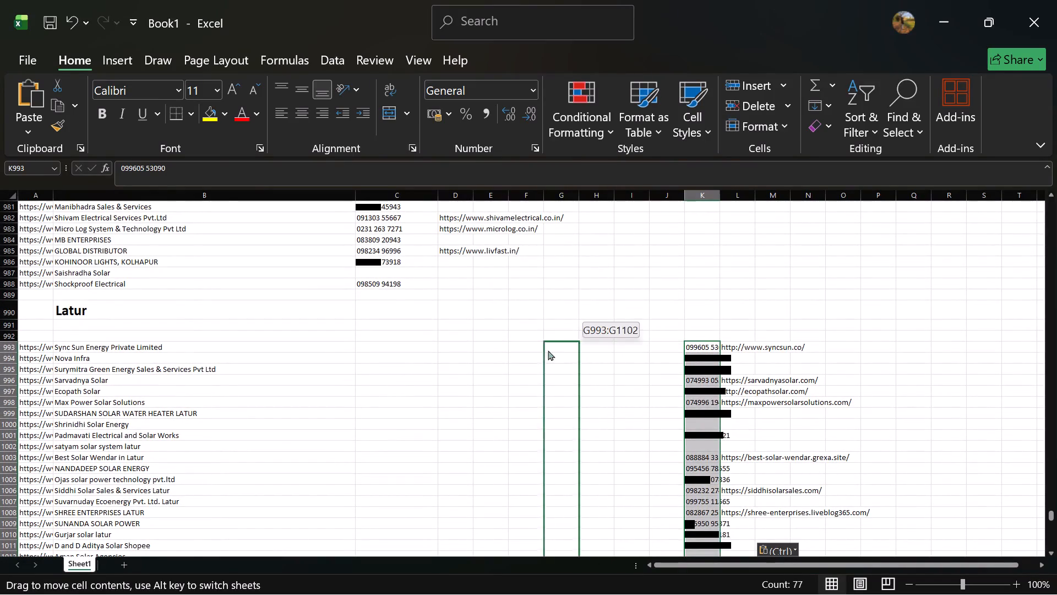
left_click_drag(548, 350, 424, 347)
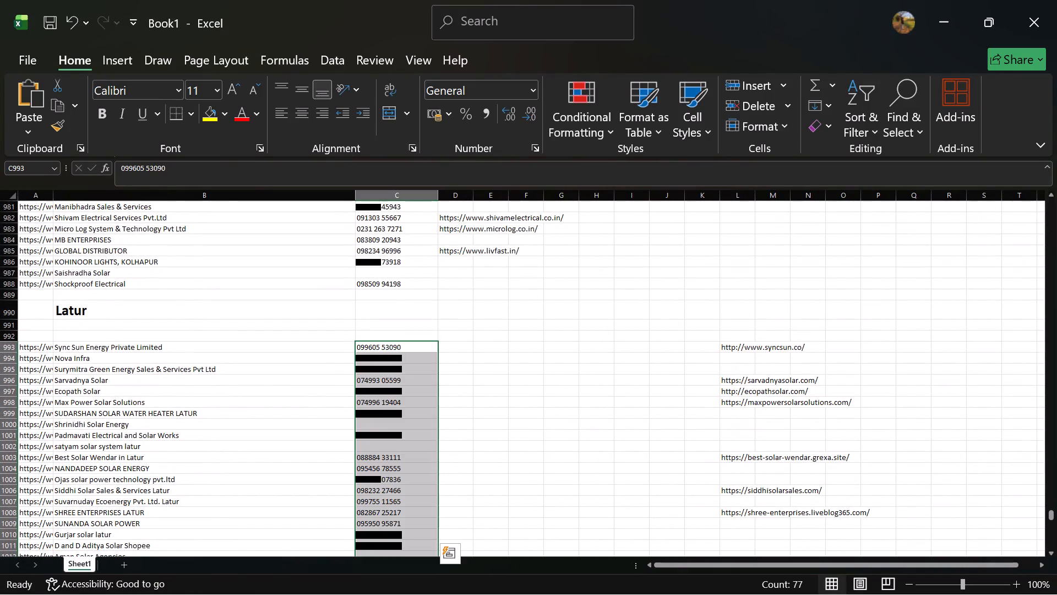
Move the Latur website links in cells L993 to Q1096 so that they start in column D at D993.
left_click_drag(726, 346, 920, 471)
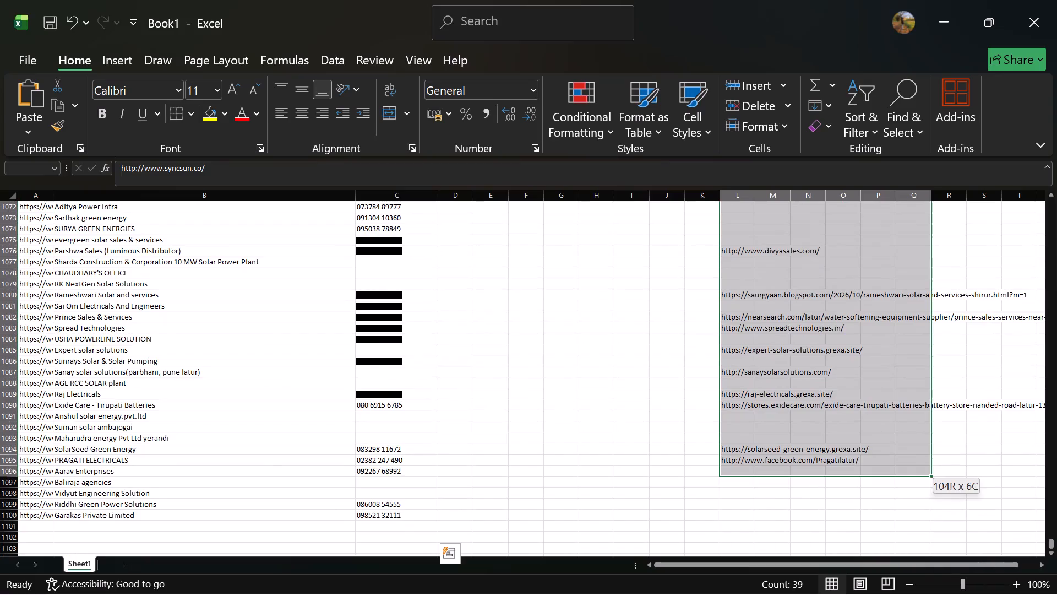
left_click_drag(920, 471, 921, 468)
scroll(921, 468, "up", 6)
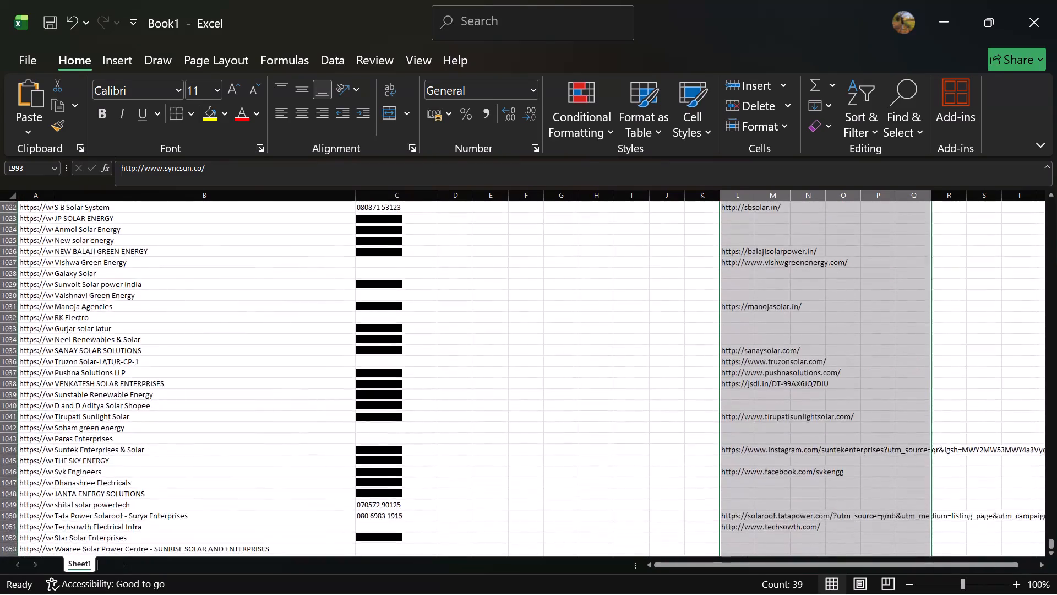
scroll(921, 468, "up", 5)
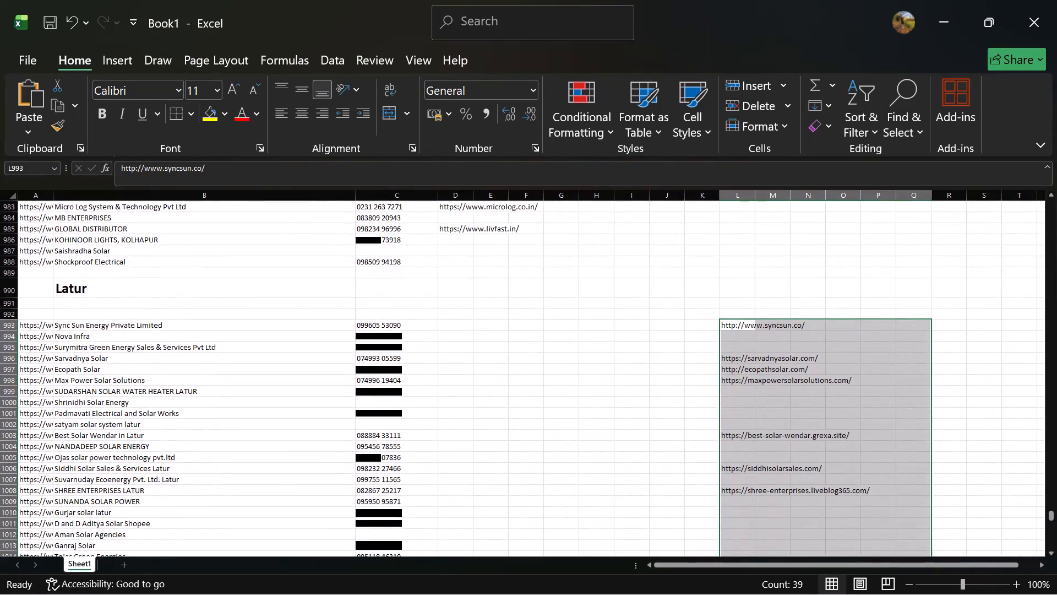
left_click_drag(771, 320, 626, 328)
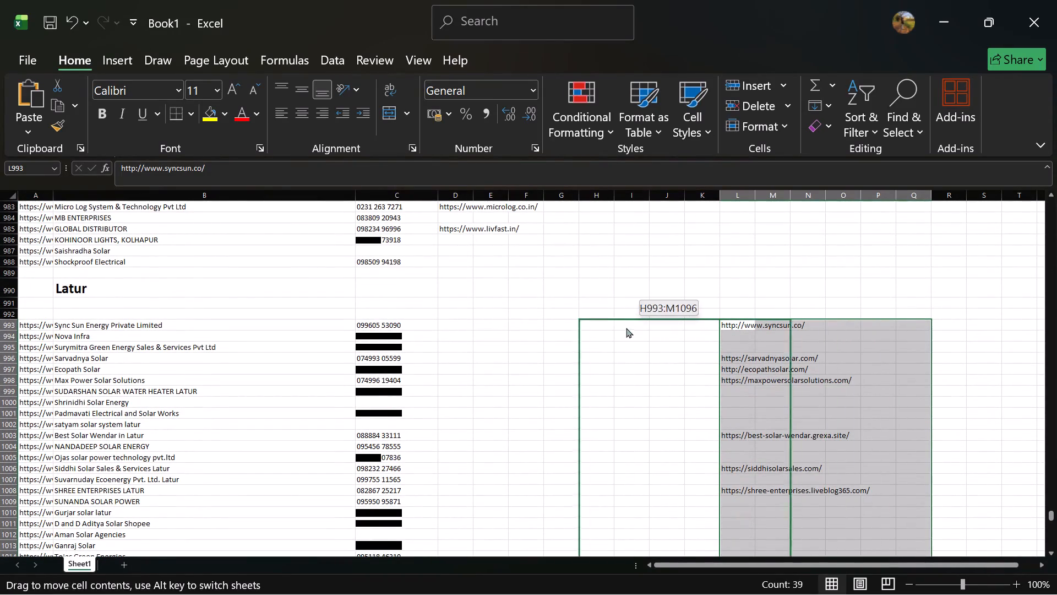
left_click_drag(626, 328, 500, 328)
left_click(671, 347)
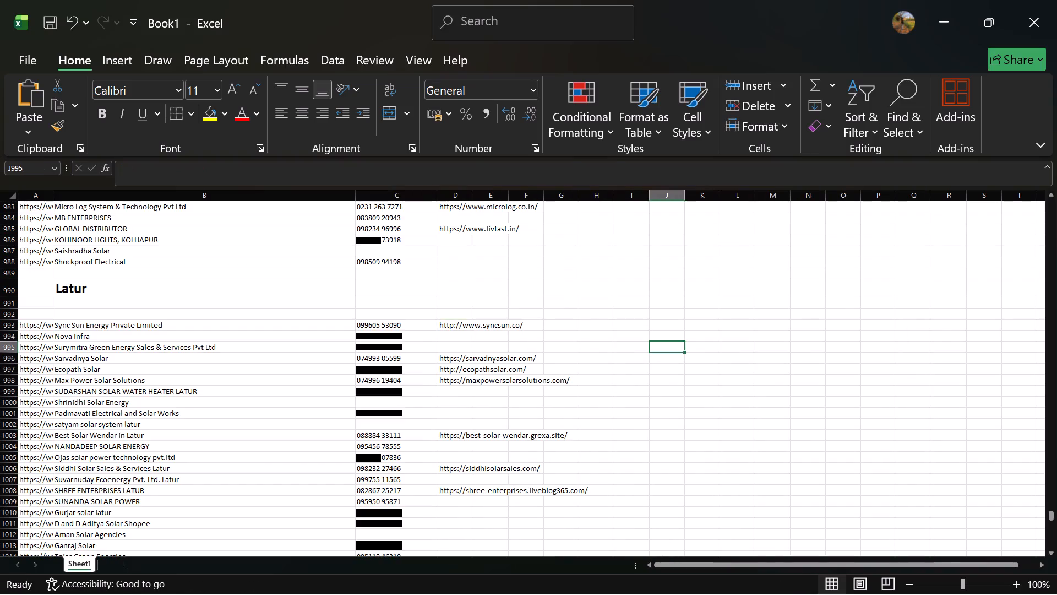
Select cell B1102, two rows below the last Latur entry in Book1.
scroll(373, 406, "down", 2)
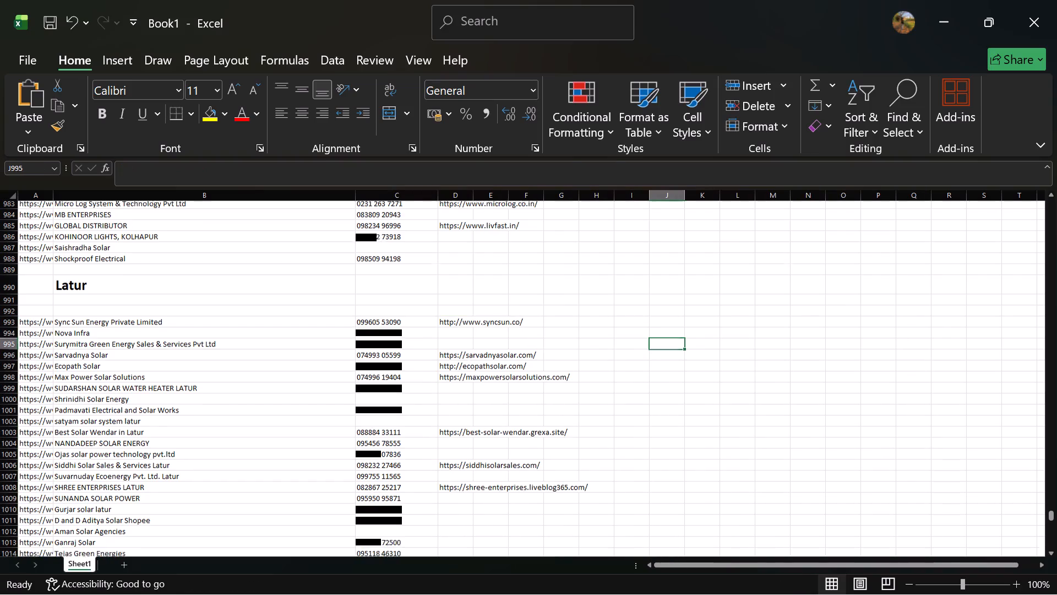
scroll(373, 406, "down", 7)
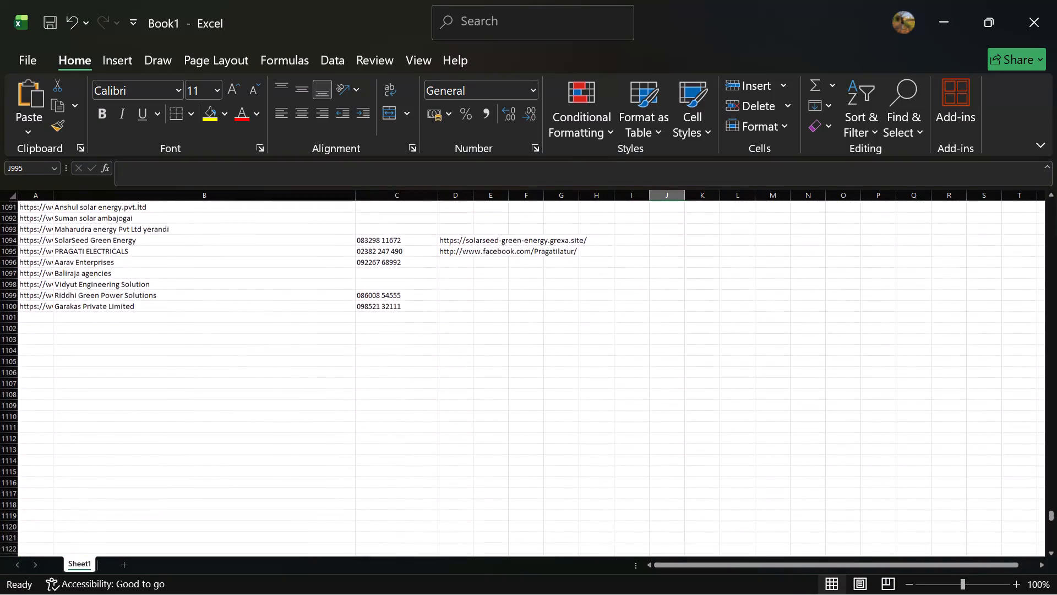
left_click(69, 313)
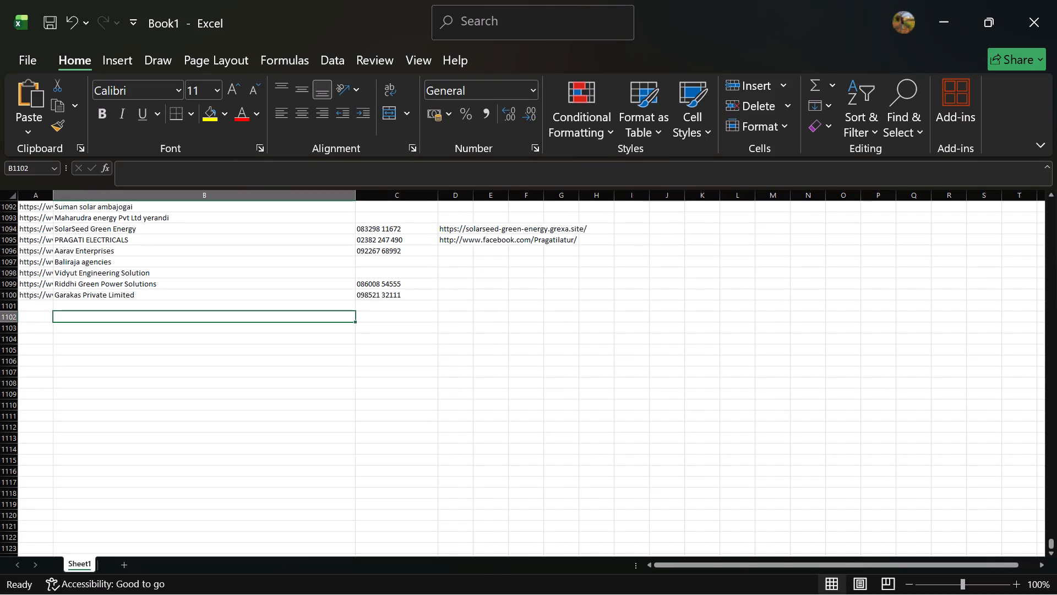
Switch to File Explorer, open the workbook in Maharashtra's Malegaon folder with its contents repaired, and enable editing.
key("alt+Tab")
left_click(10, 30)
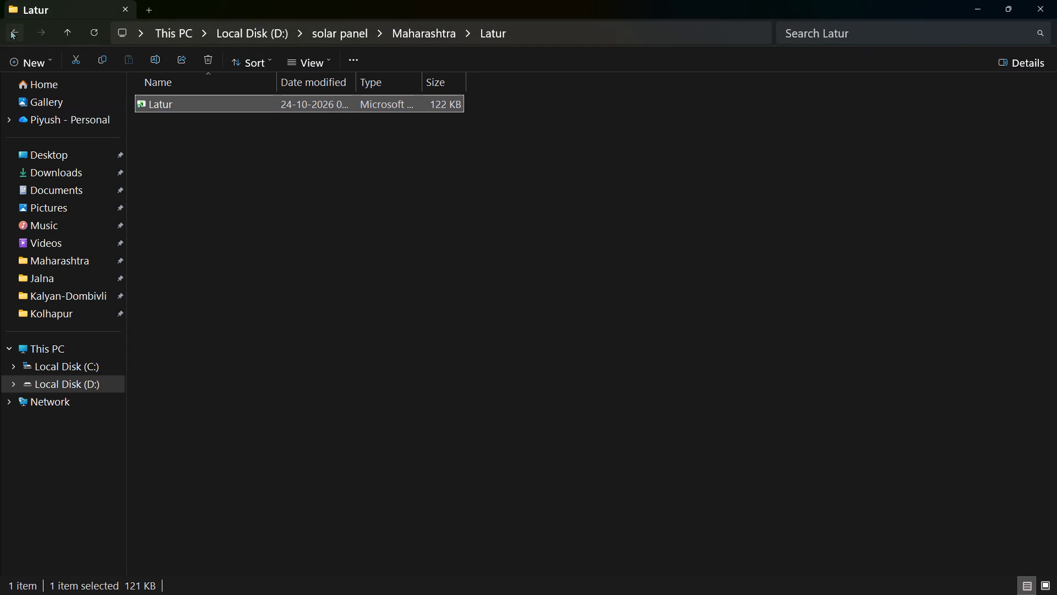
double_click(207, 442)
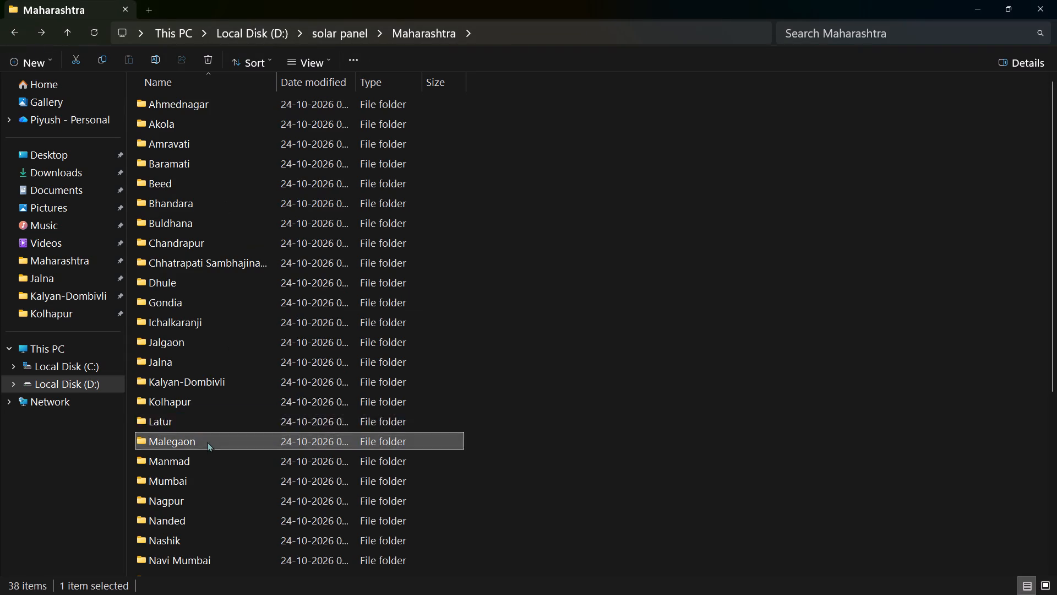
double_click(252, 97)
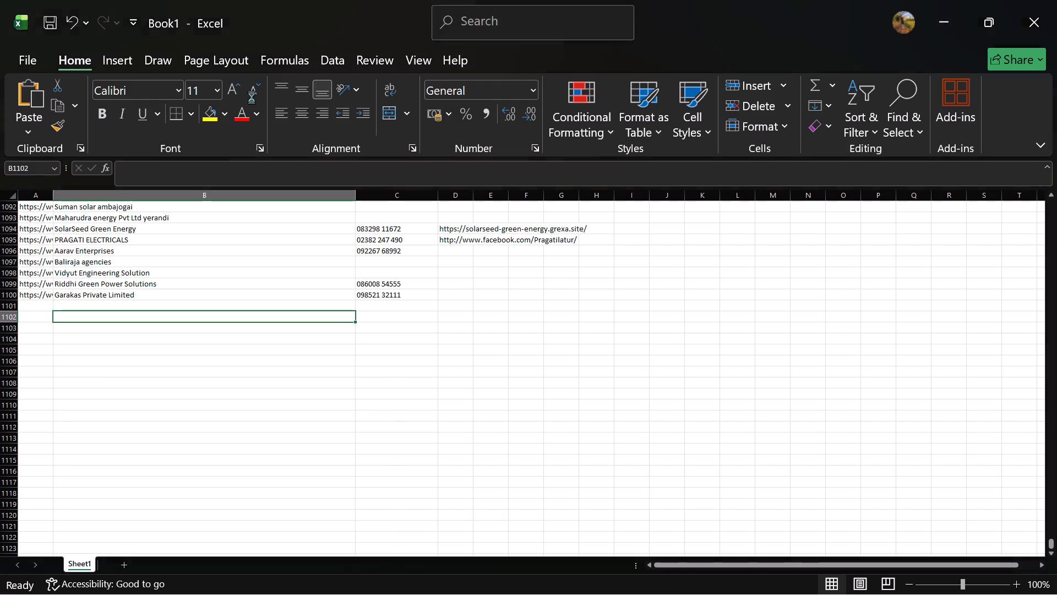
key("Left")
key("Return")
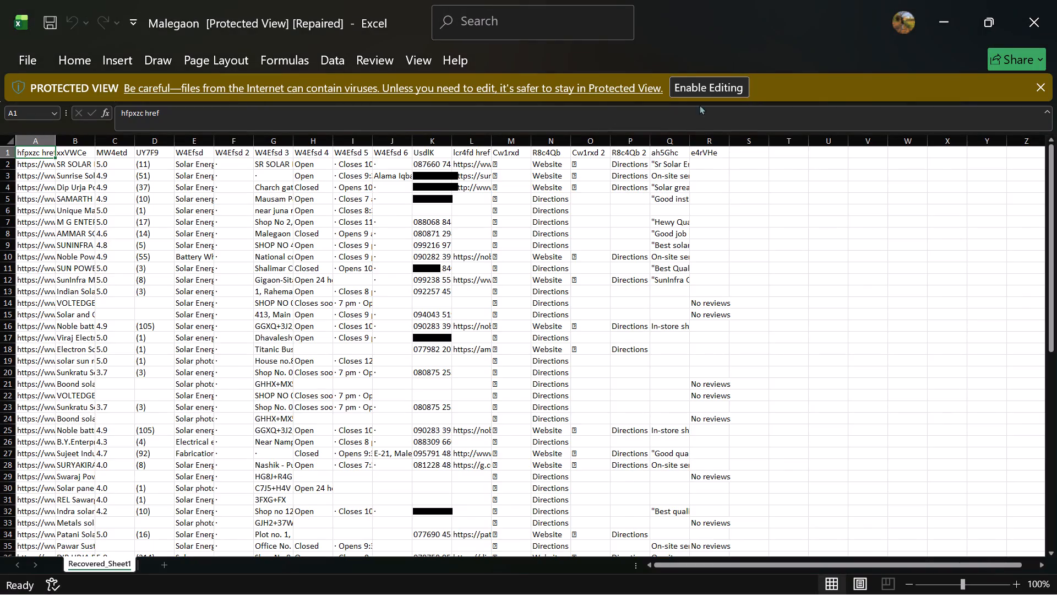
left_click(705, 95)
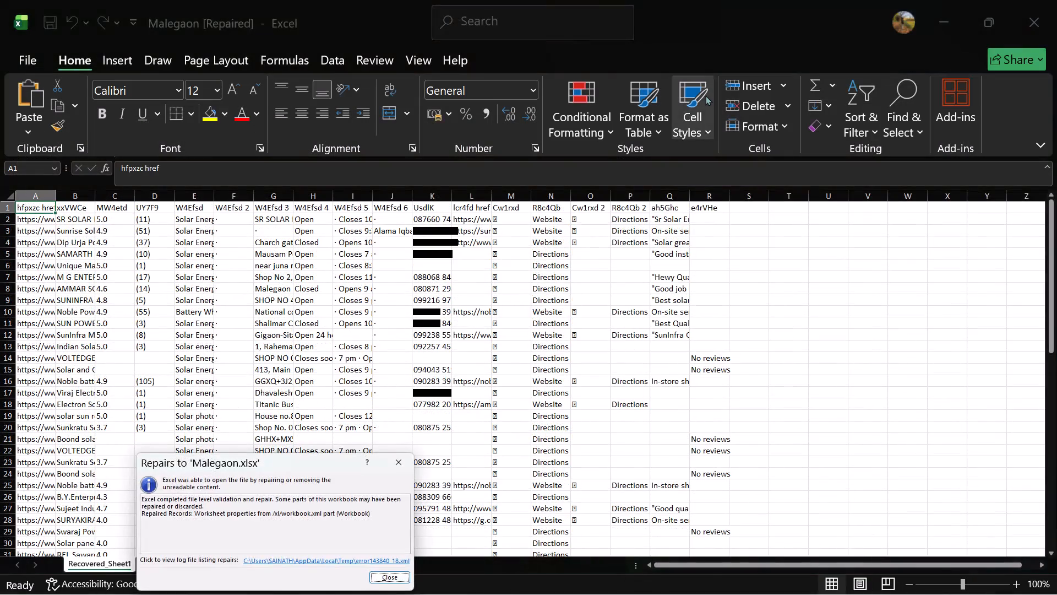
key("Return")
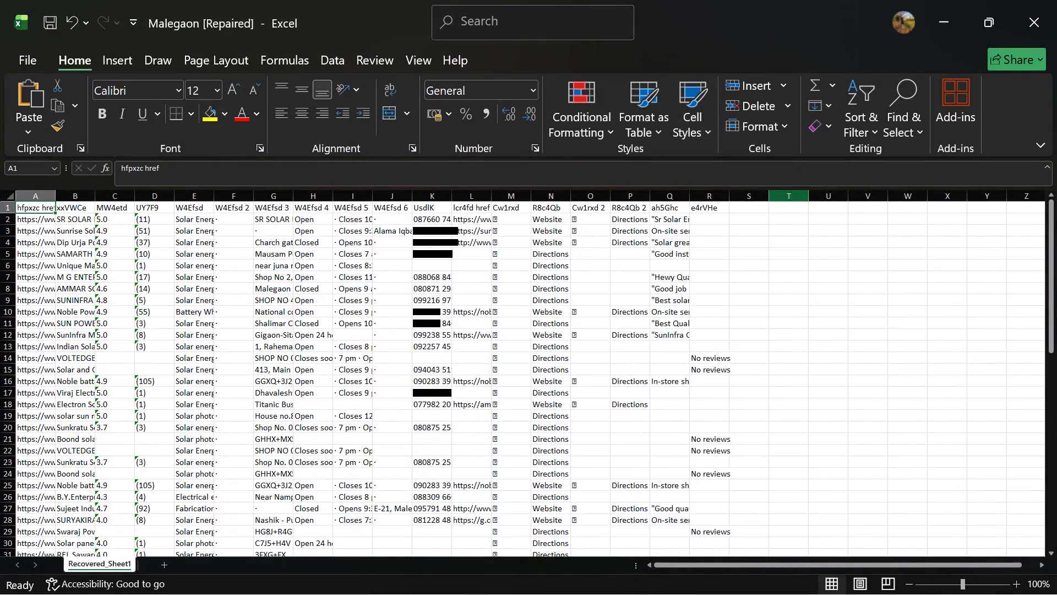
Clear the button-label and review data in columns M to U from row 1 down through the Malegaon entries.
left_click_drag(505, 209, 591, 260)
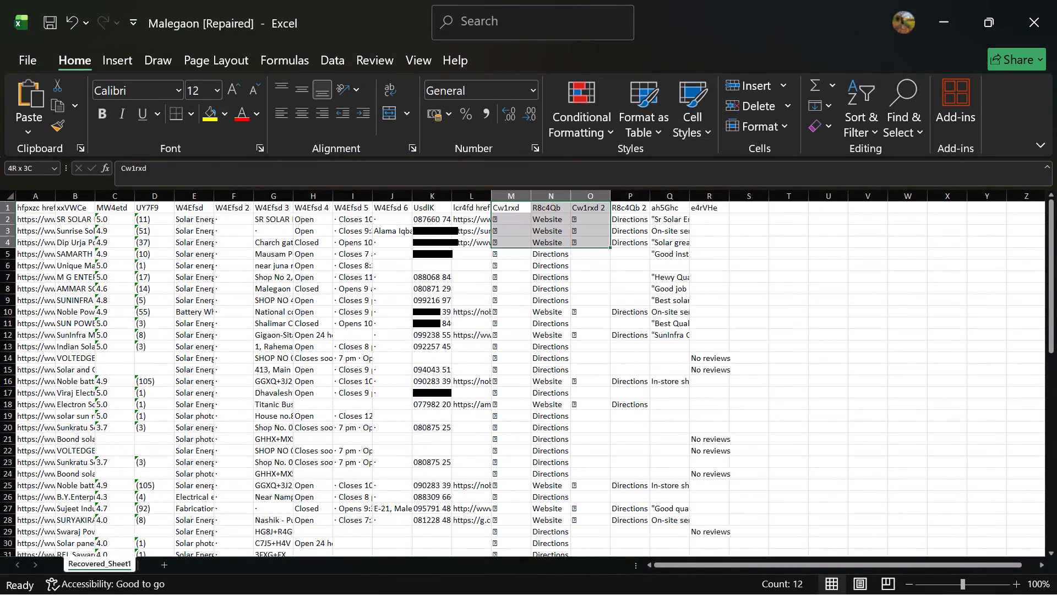
left_click_drag(591, 260, 816, 594)
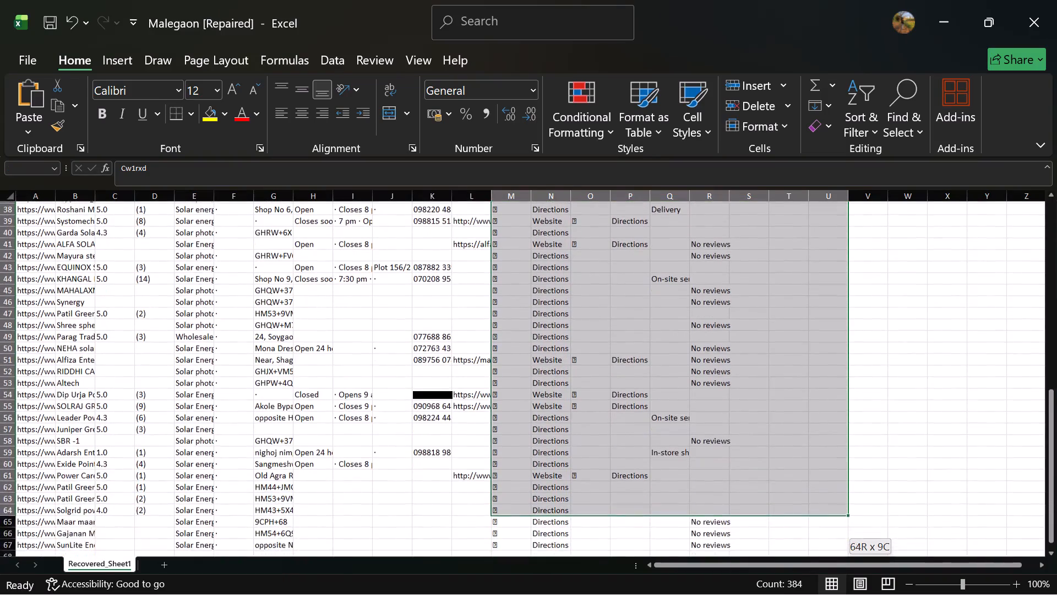
left_click_drag(816, 594, 819, 594)
key("Delete")
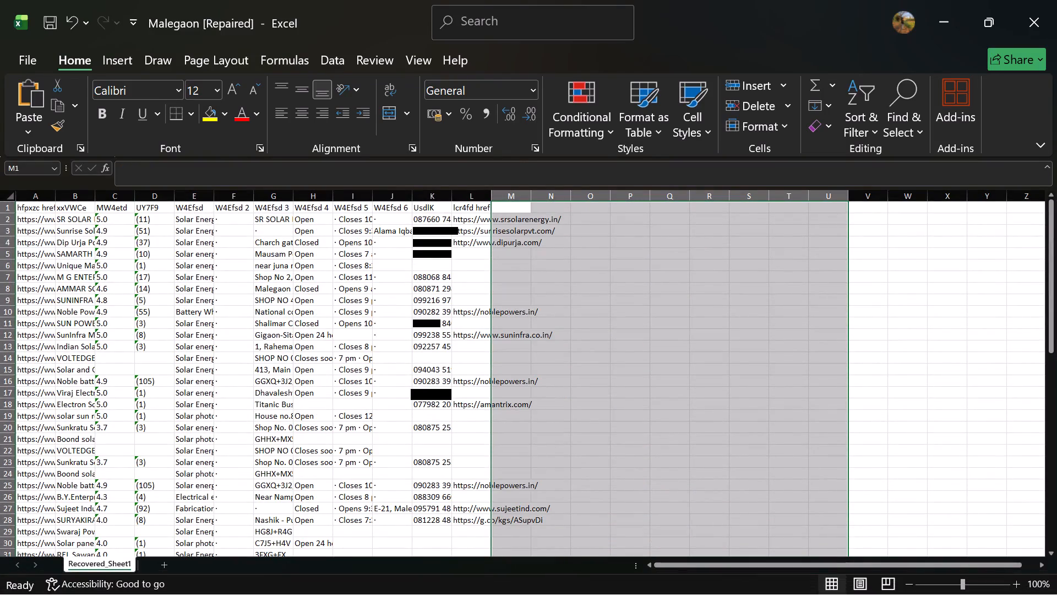
Clear the rating, category, address and opening-hours data in cells C1 to J70 of the Malegaon sheet.
left_click_drag(107, 207, 366, 594)
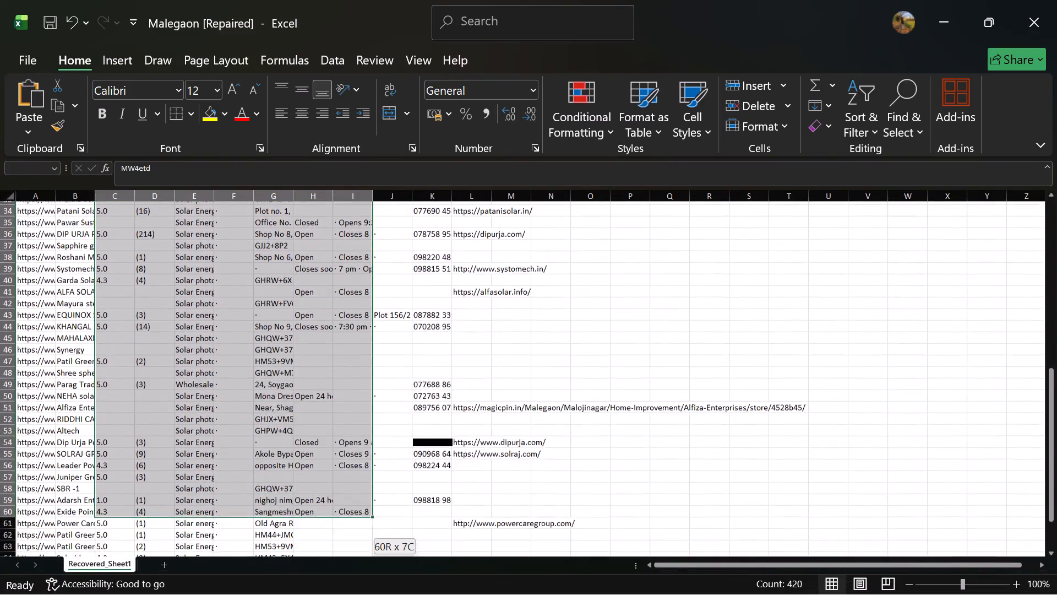
left_click_drag(366, 594, 371, 593)
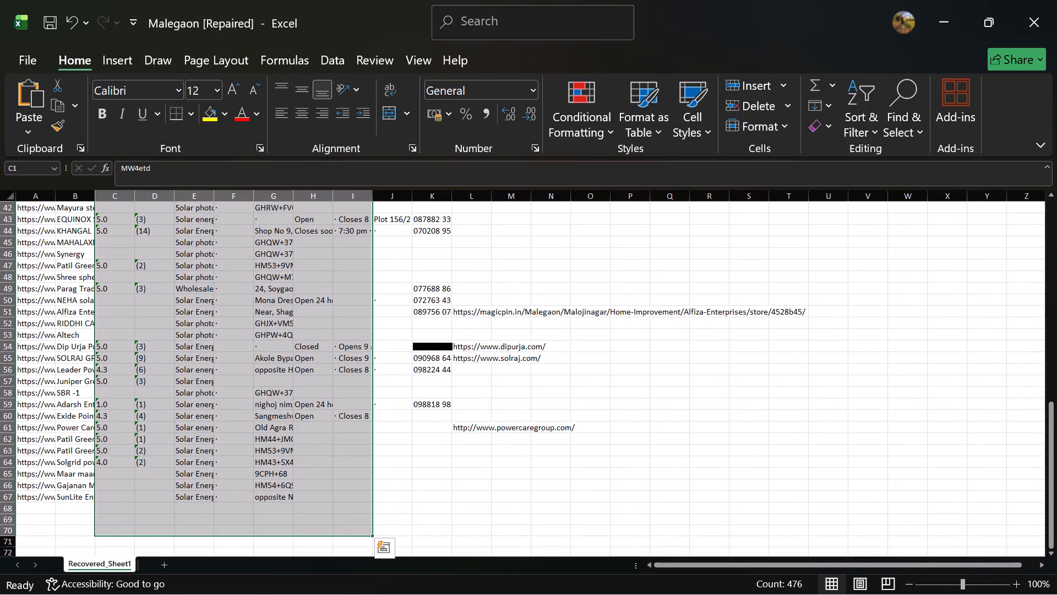
left_click_drag(373, 536, 406, 533)
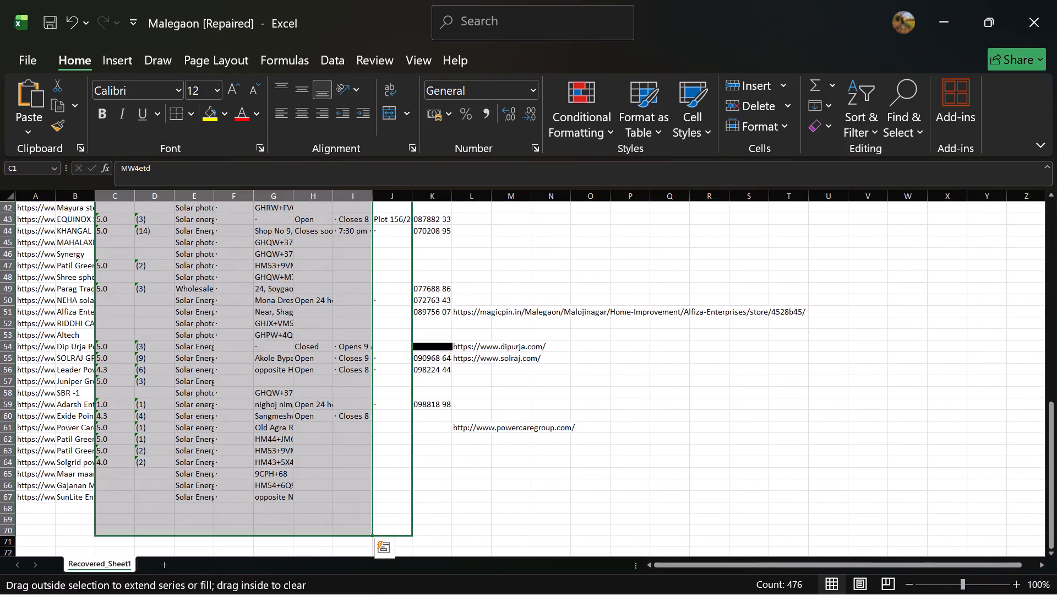
left_click_drag(406, 533, 406, 533)
key("Delete")
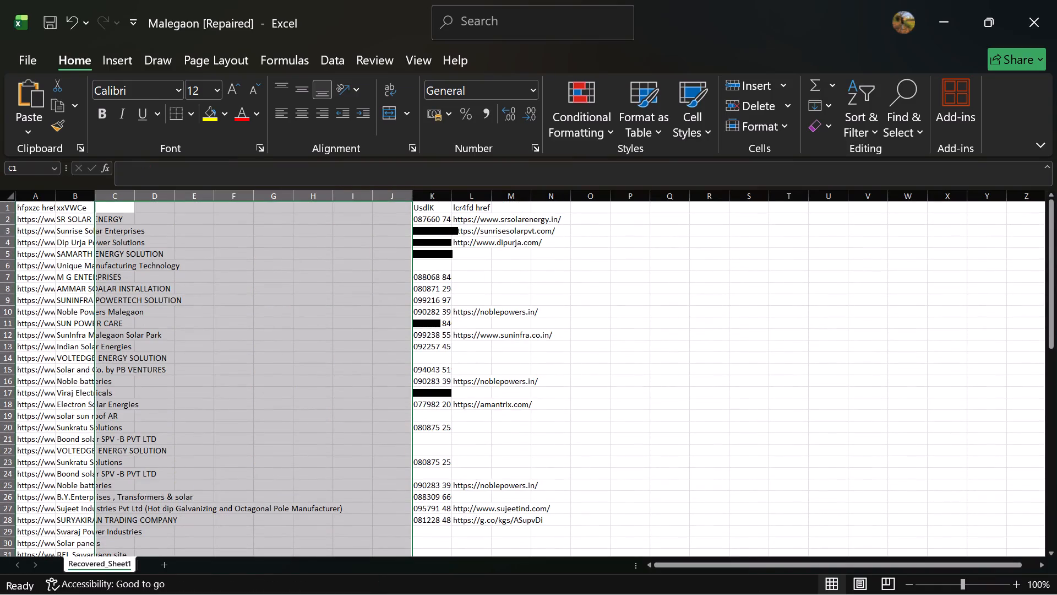
Clear the remaining column headers in cells A1 to M1 of the Malegaon sheet.
left_click_drag(34, 207, 511, 214)
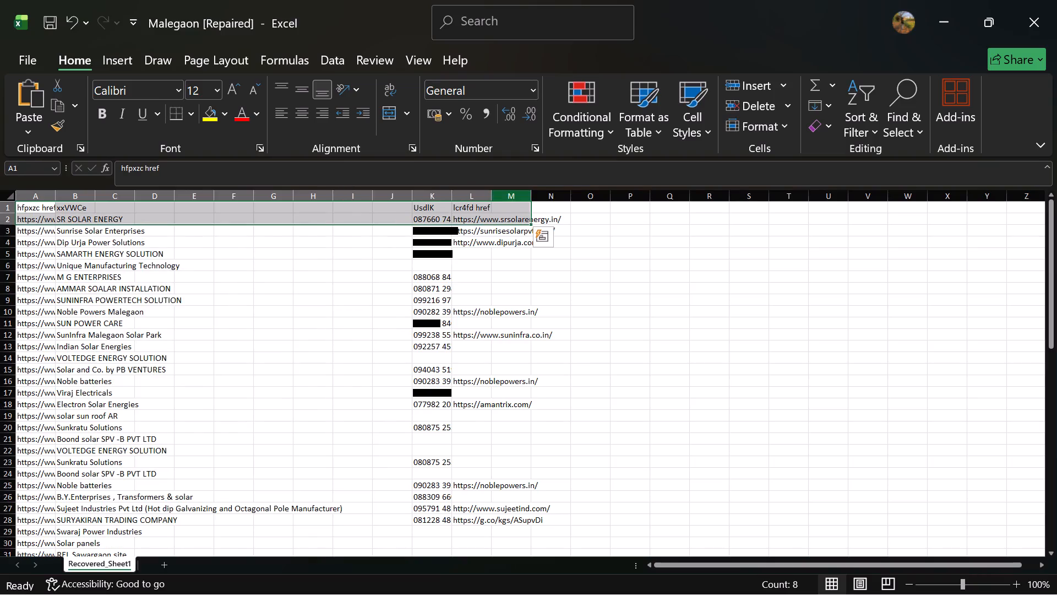
left_click(243, 251)
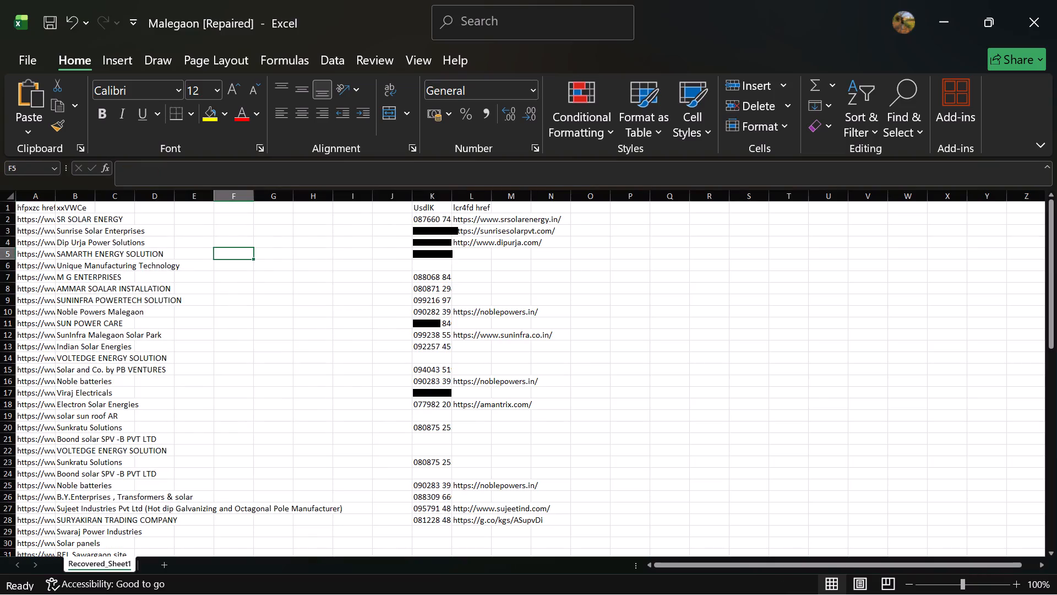
left_click_drag(41, 207, 460, 201)
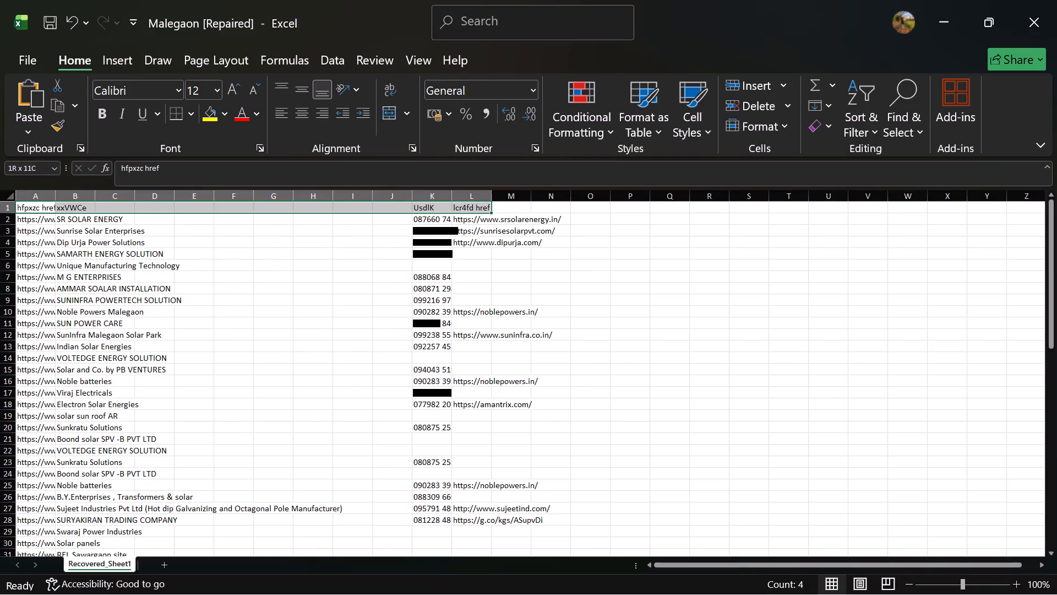
left_click_drag(460, 201, 504, 201)
key("Delete")
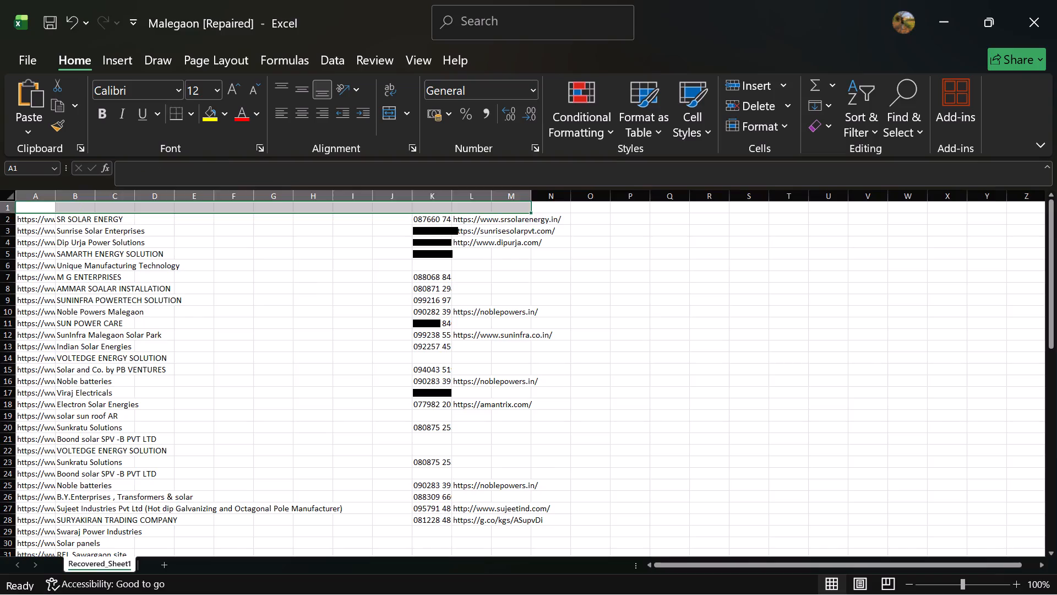
Copy the entire cleaned Malegaon sheet.
left_click(317, 267)
key("ctrl+a")
key("ctrl+c")
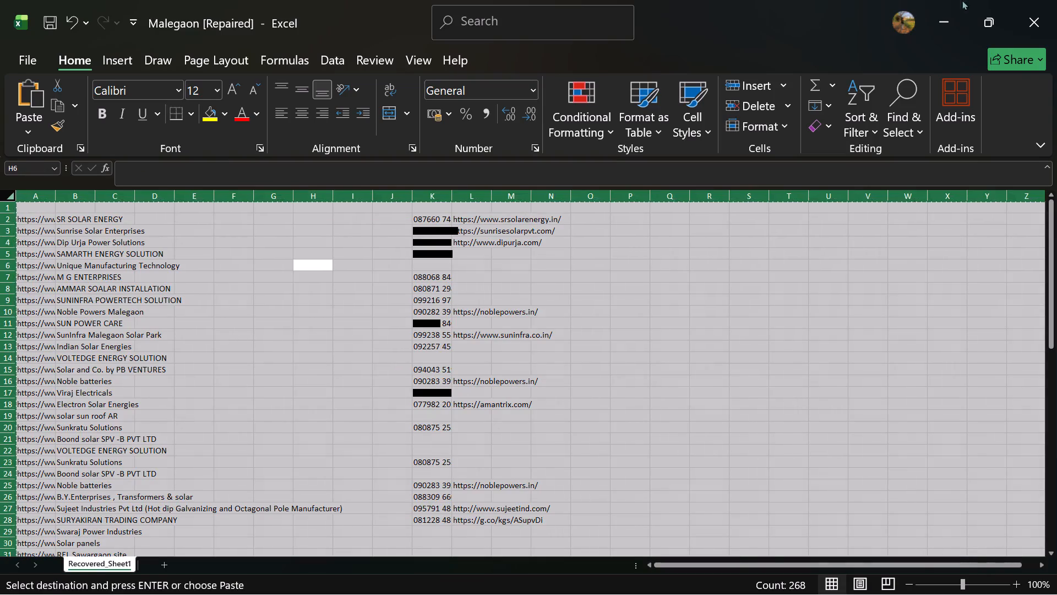
Close the Malegaon workbook, saving it as an Excel workbook named Malegaon in the Malegaon folder and replacing the existing file.
left_click(1056, 0)
key("Return")
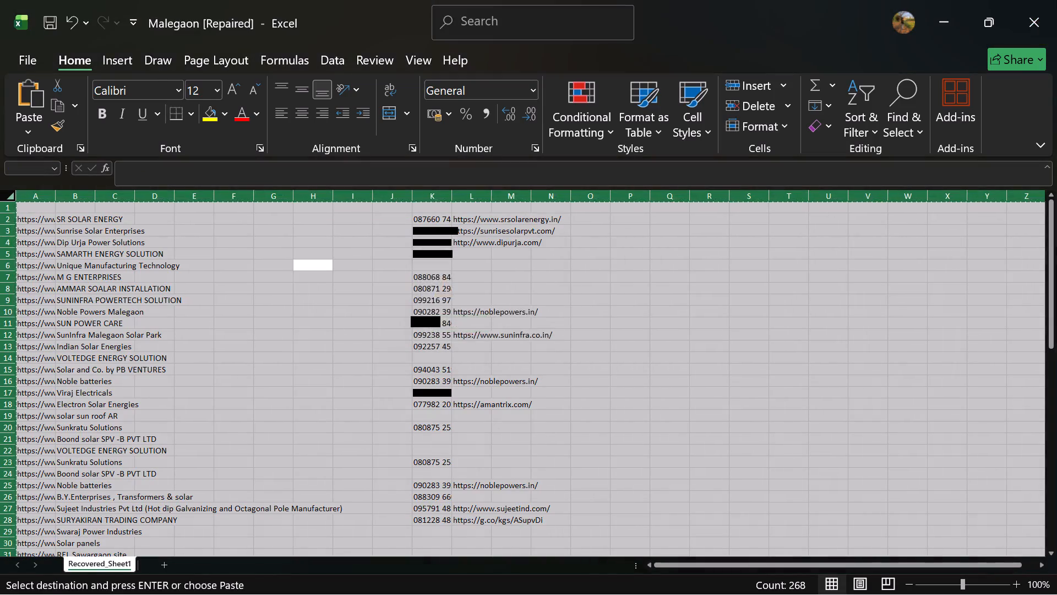
key("Return")
key("Left")
key("Return")
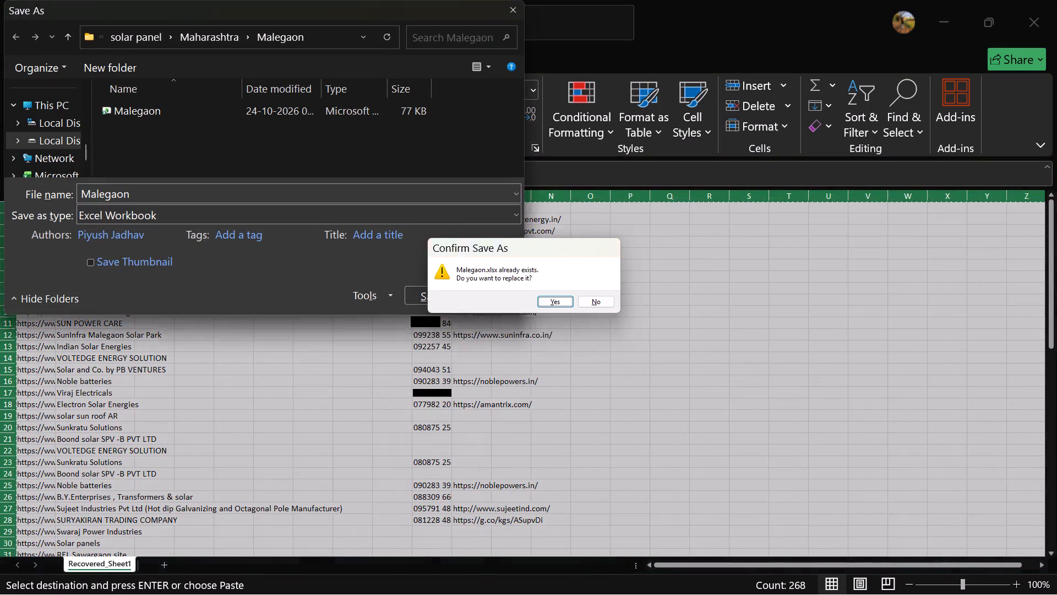
key("Return")
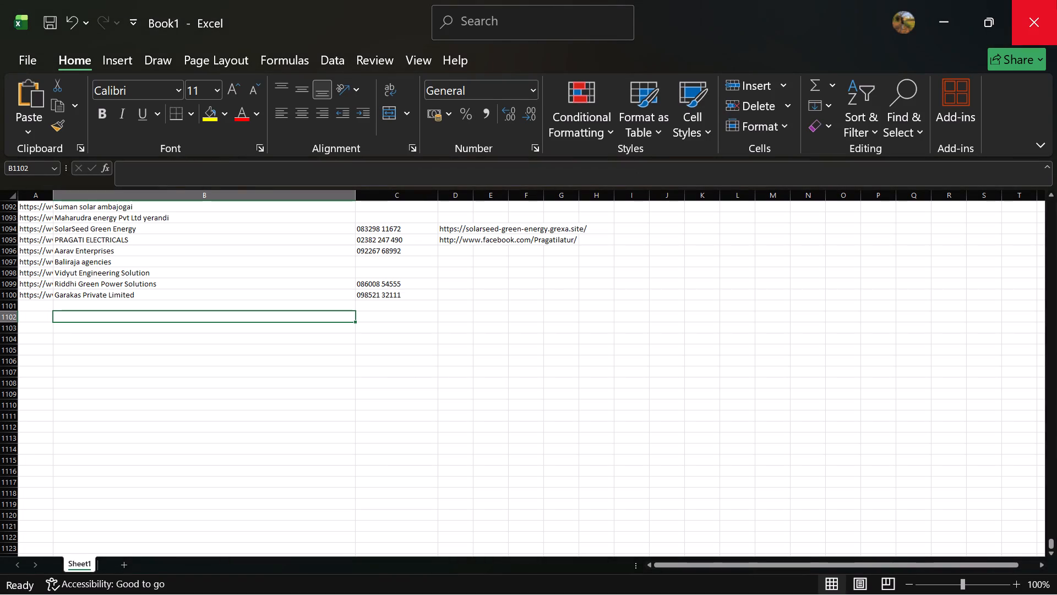
Add the heading Malegaon in cell B1102 of Book1, below Latur's data, in bold at font size 20.
key("alt+Tab")
key("alt+Tab")
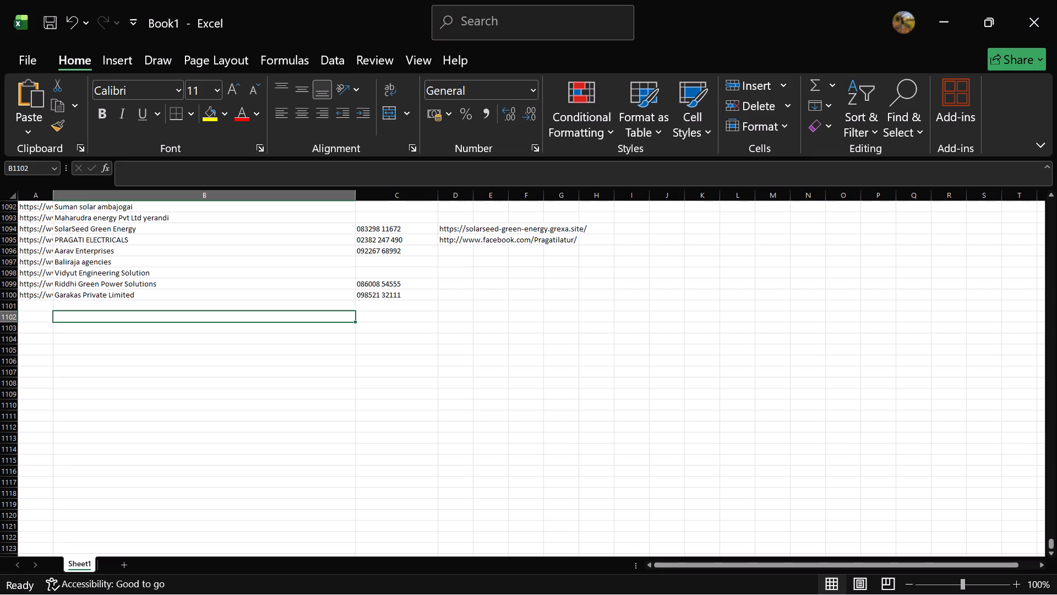
type("Malegaon")
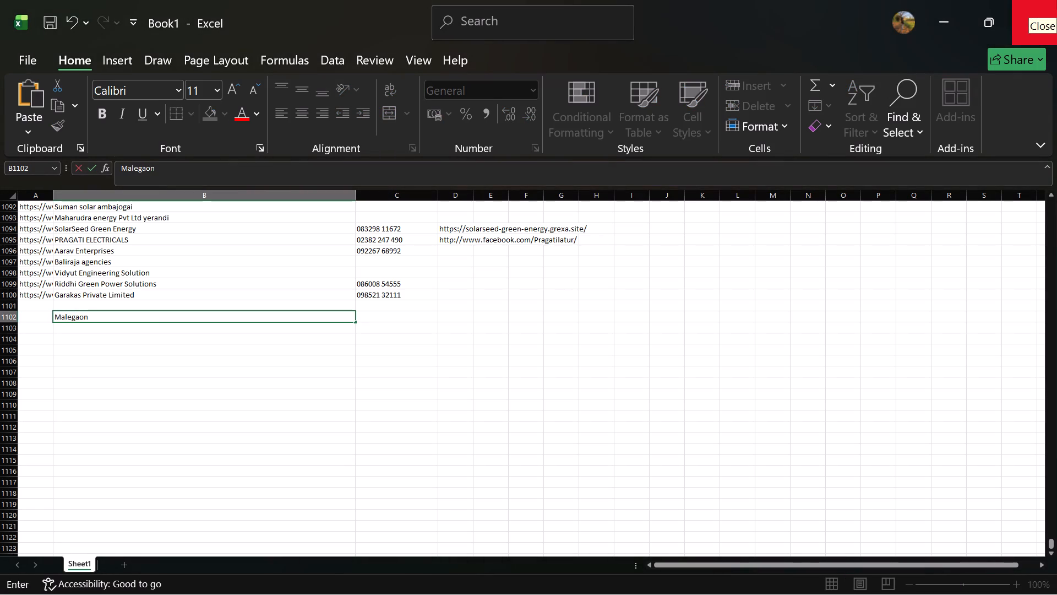
key("ctrl+a")
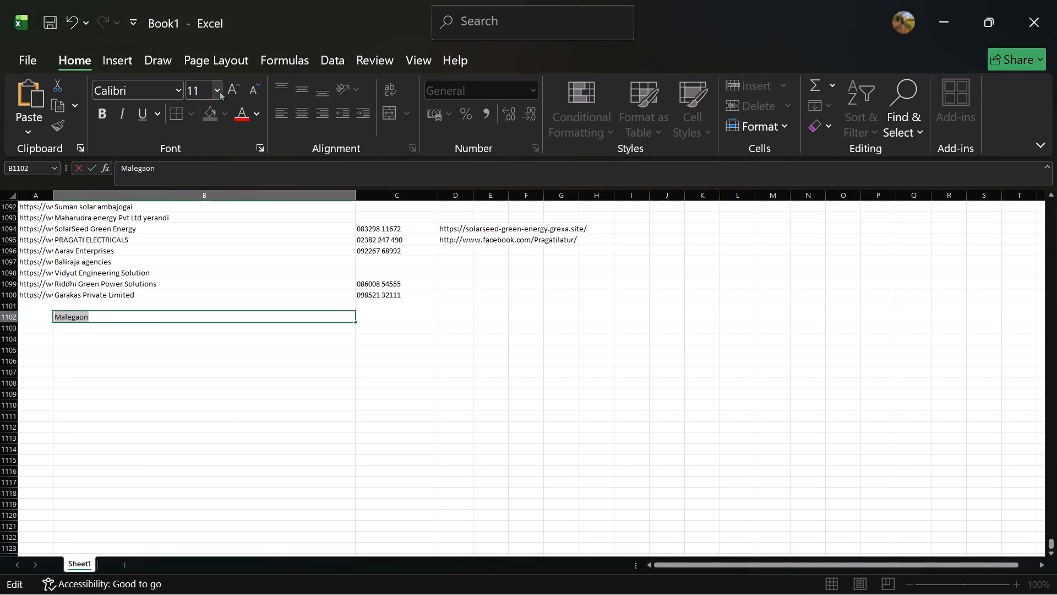
left_click(219, 91)
left_click(195, 294)
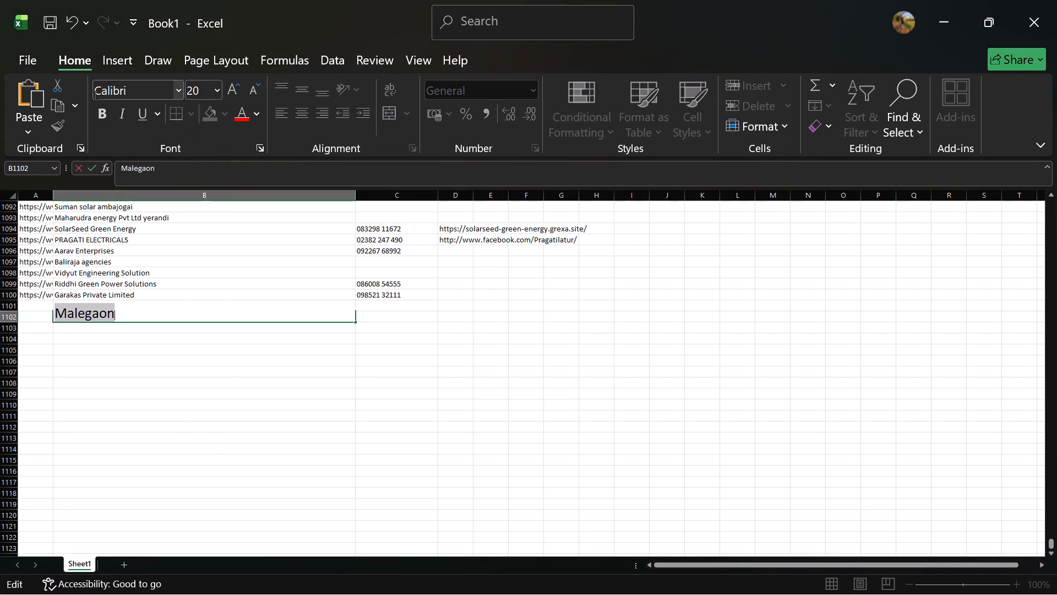
left_click(103, 113)
left_click(45, 352)
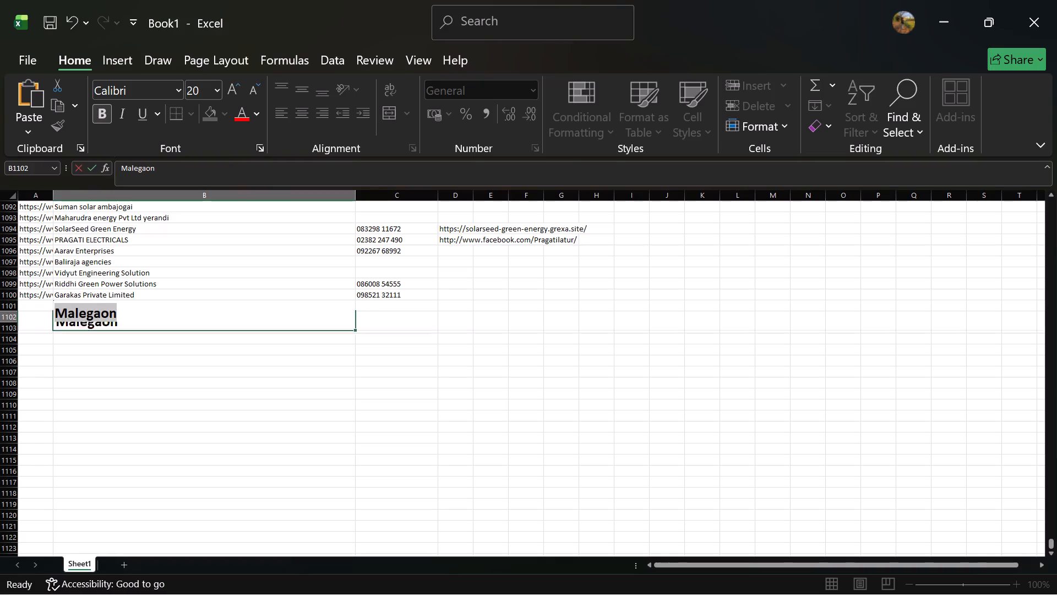
Paste the copied Malegaon data below its heading, starting at cell A1104.
left_click(50, 337)
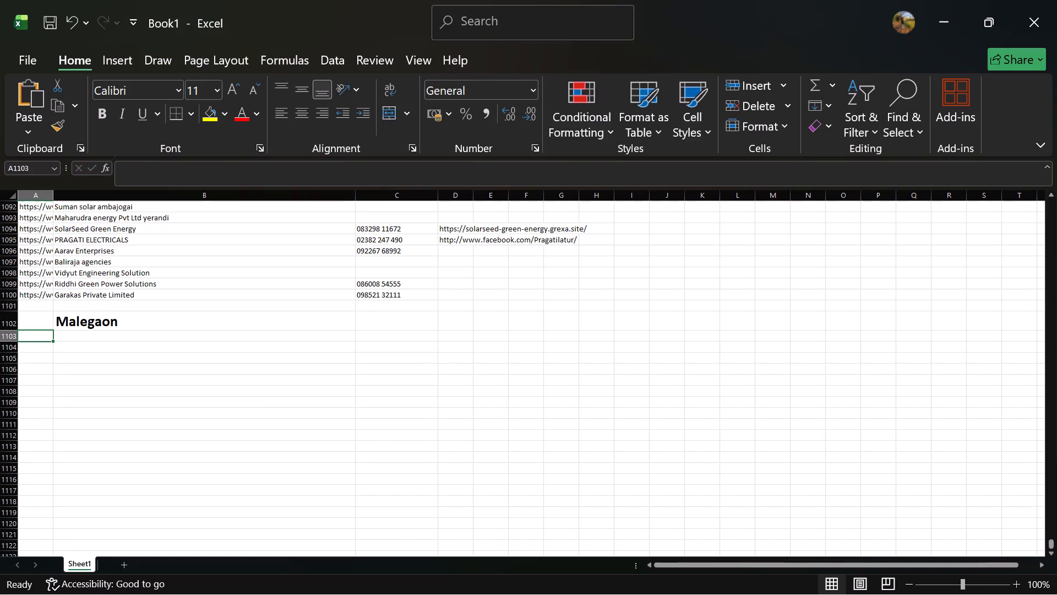
left_click(45, 349)
key("ctrl+v")
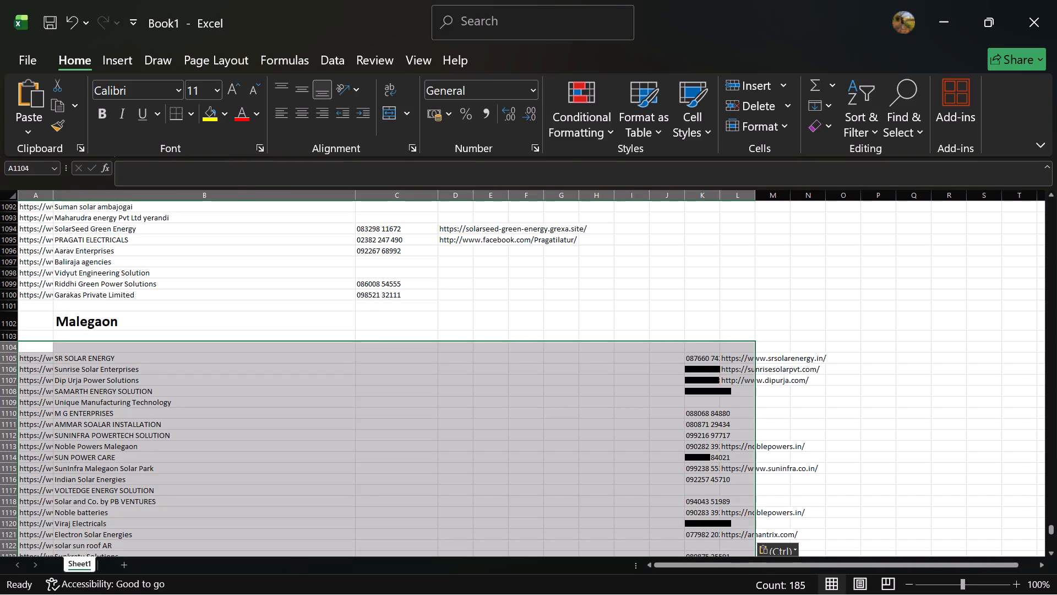
Select the pasted Malegaon phone numbers in cells K1105 to K1163.
left_click_drag(695, 358, 690, 594)
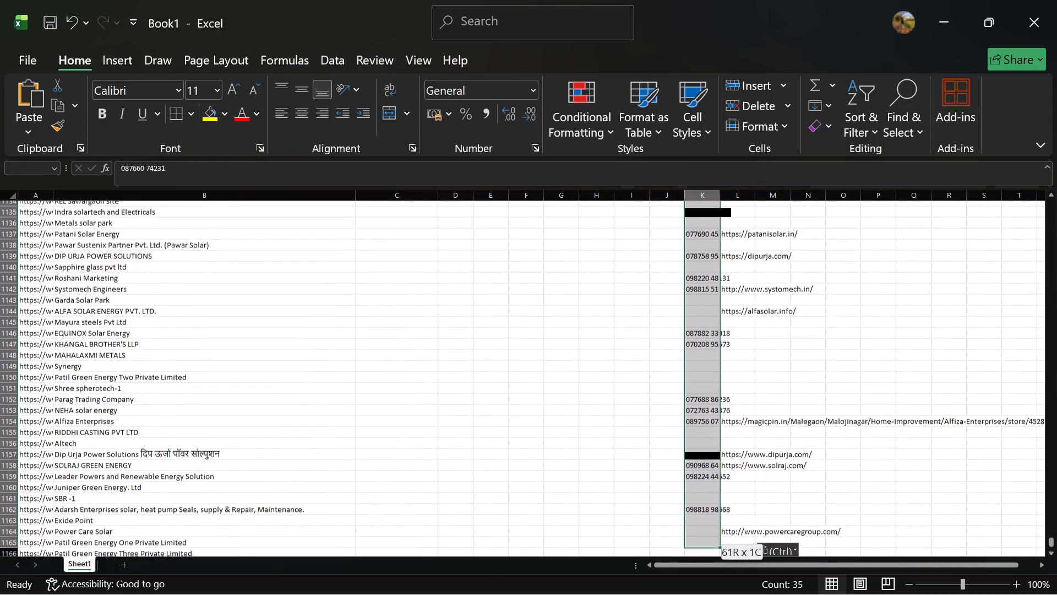
left_click_drag(690, 594, 696, 473)
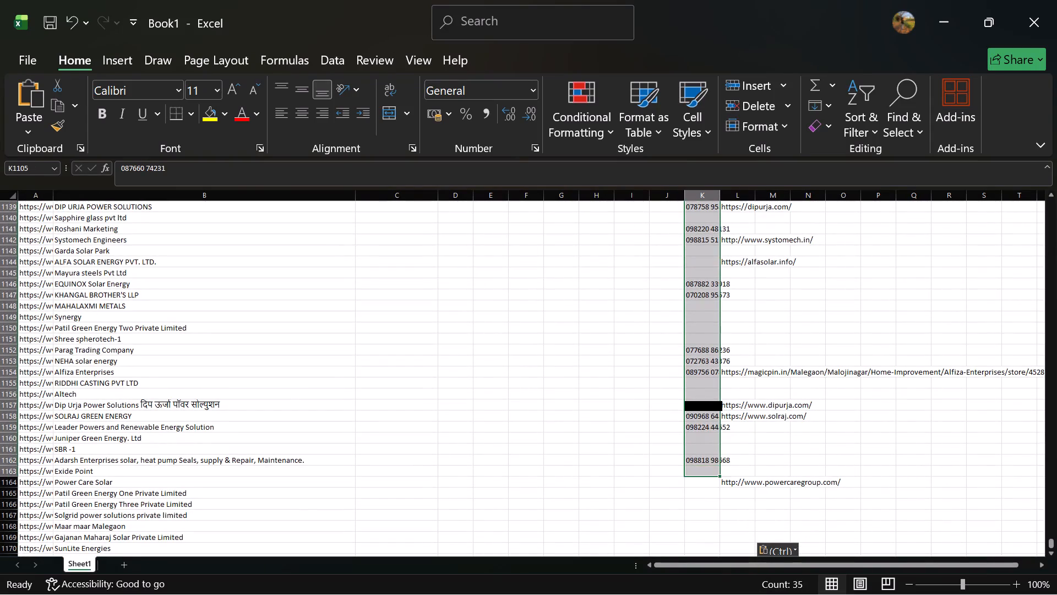
scroll(748, 412, "up", 4)
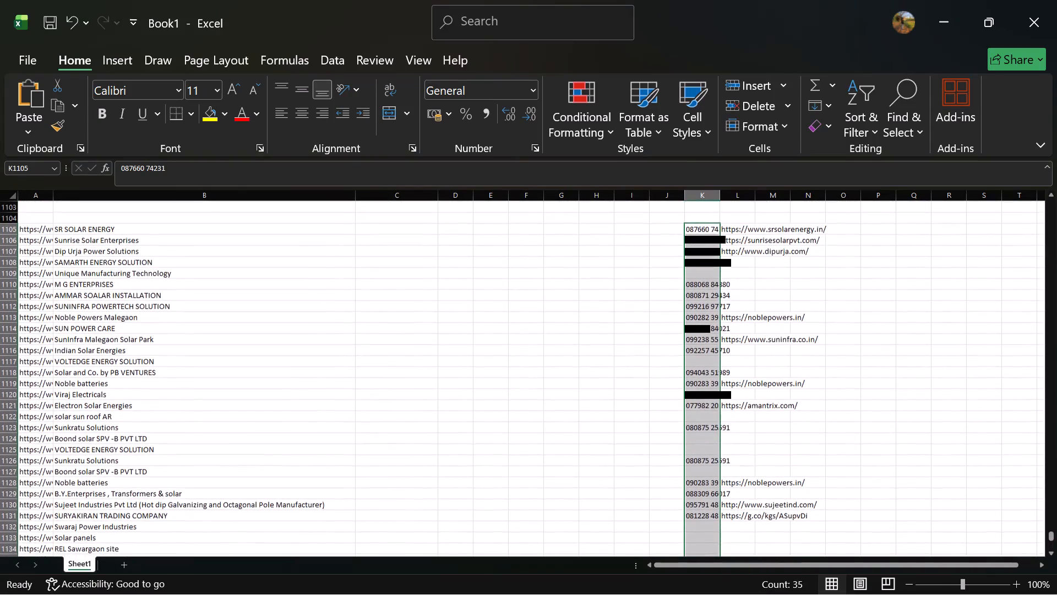
scroll(748, 412, "up", 2)
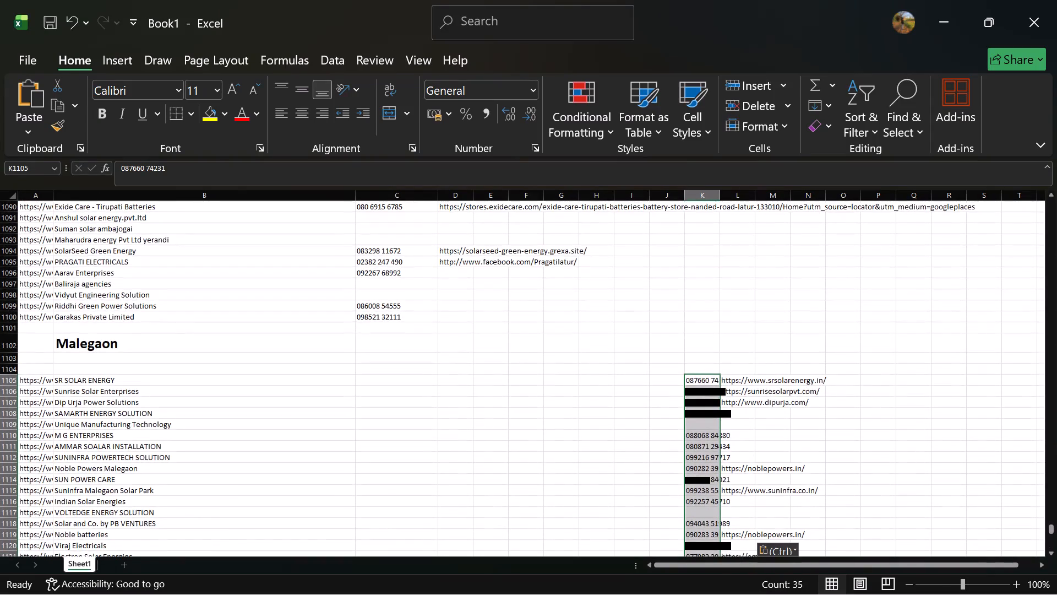
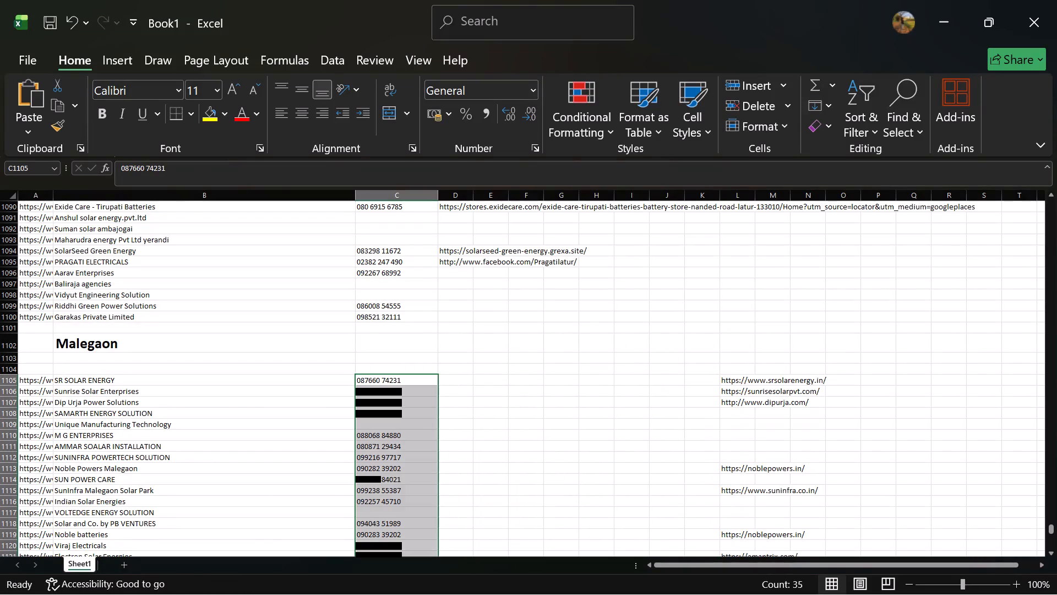
Move the Malegaon website links from column L to column D, starting at D1105 beside the phone numbers.
left_click_drag(725, 378, 823, 577)
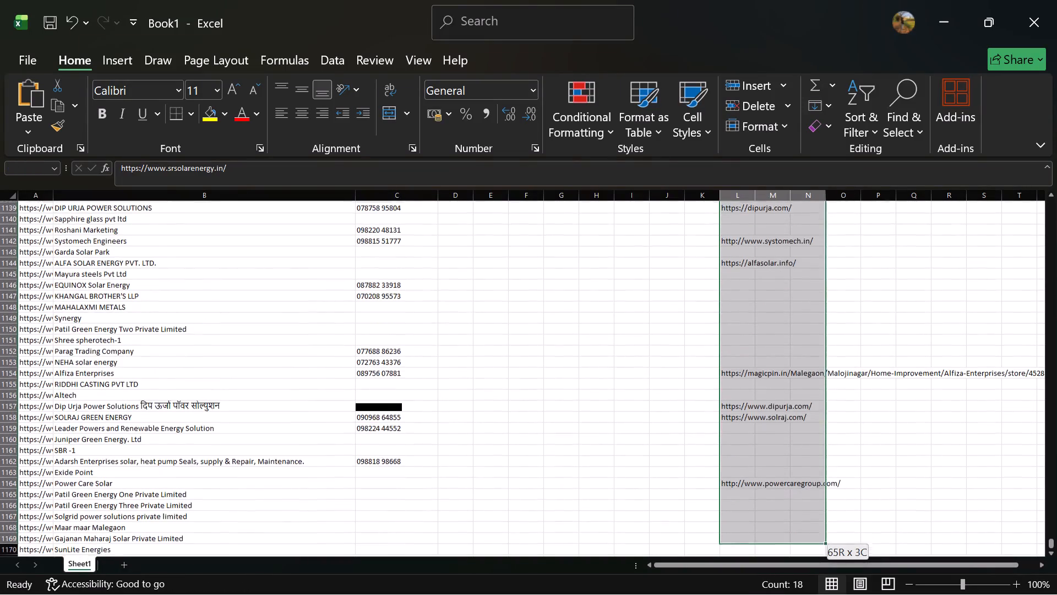
left_click_drag(823, 577, 871, 484)
scroll(871, 484, "up", 4)
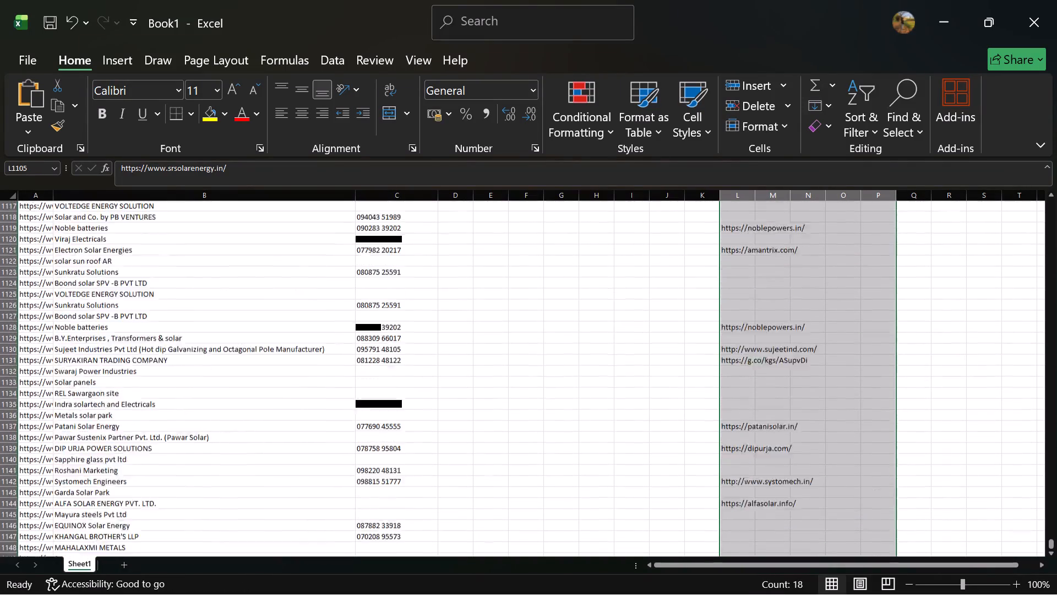
scroll(871, 484, "up", 1)
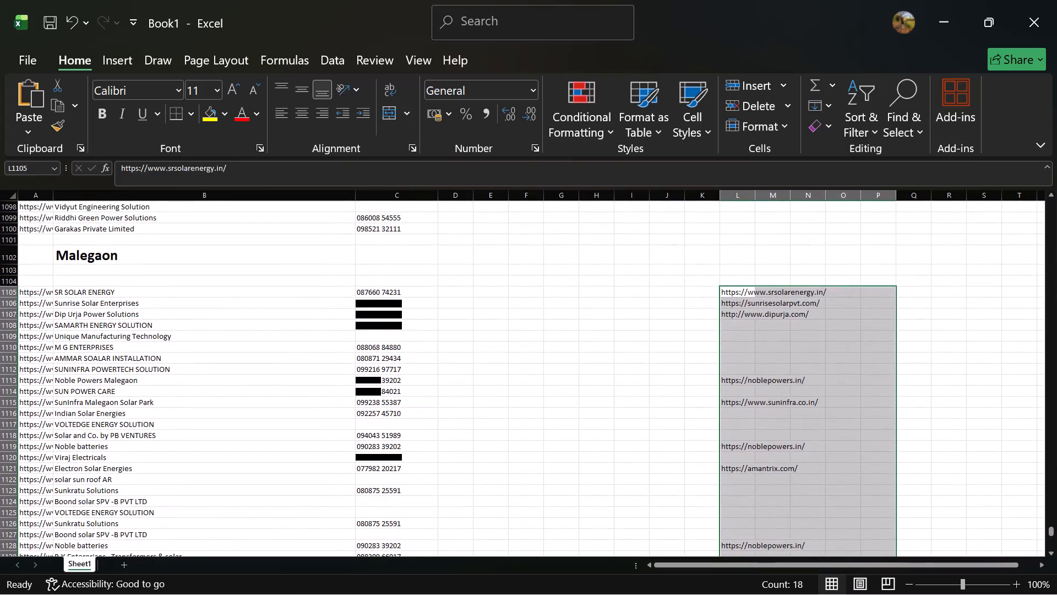
left_click_drag(792, 287, 575, 297)
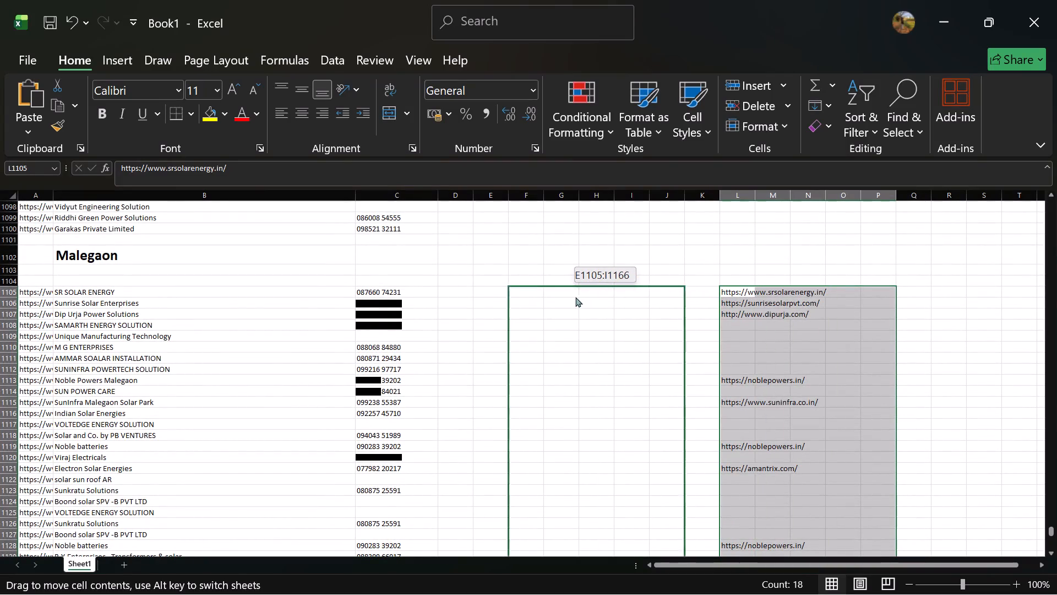
left_click_drag(575, 297, 539, 297)
left_click(661, 318)
Clear the last Malegaon entries in A1165:B1171, from Patil Green Energy One Private Limited through SunLite Energies.
scroll(661, 318, "right", 1)
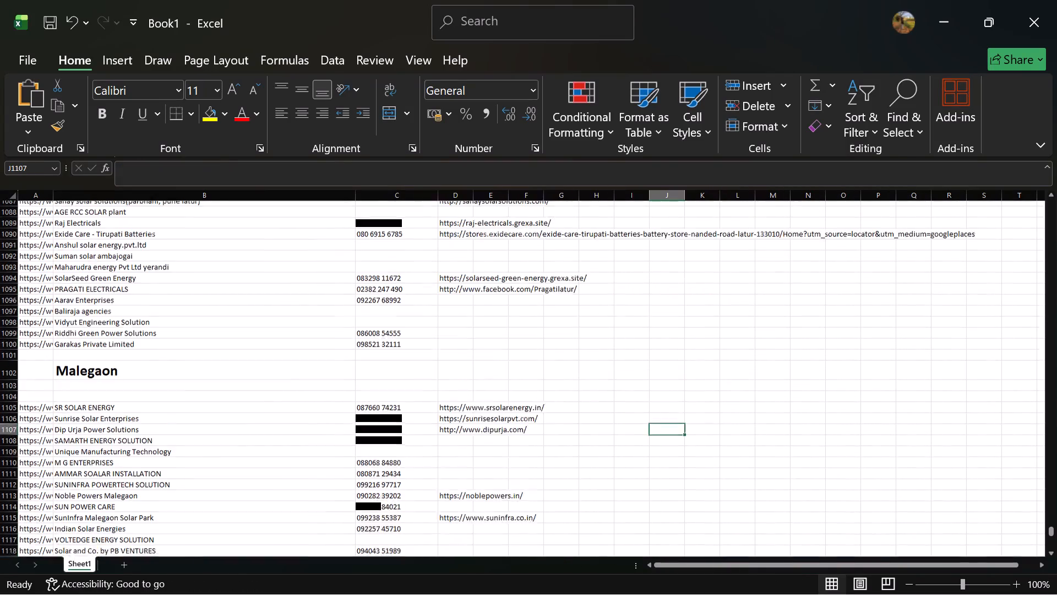
scroll(661, 318, "right", 1)
scroll(661, 318, "down", 3)
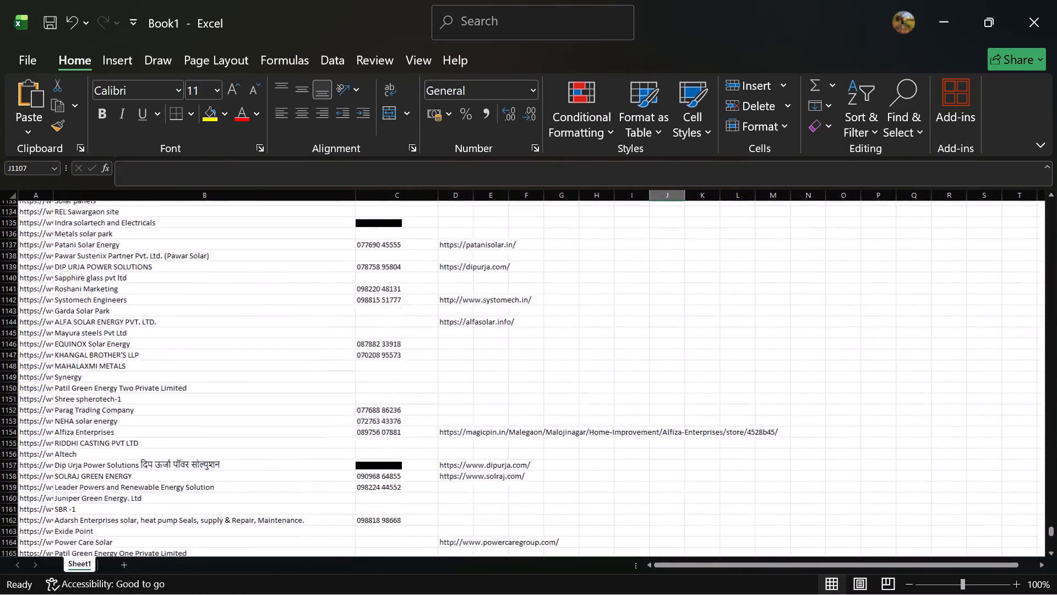
scroll(661, 318, "down", 2)
scroll(661, 318, "up", 3)
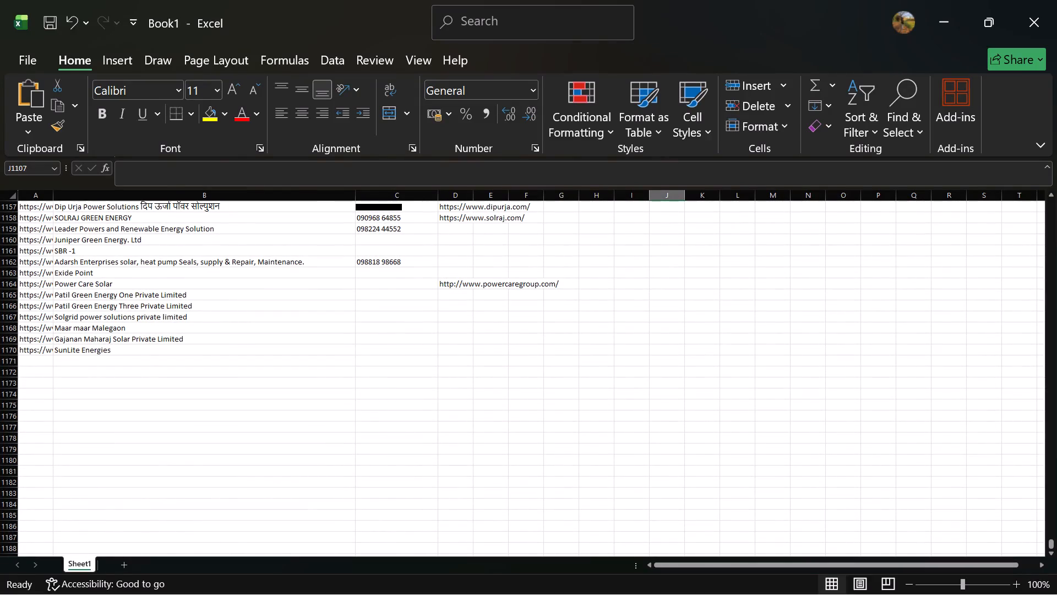
left_click(239, 295)
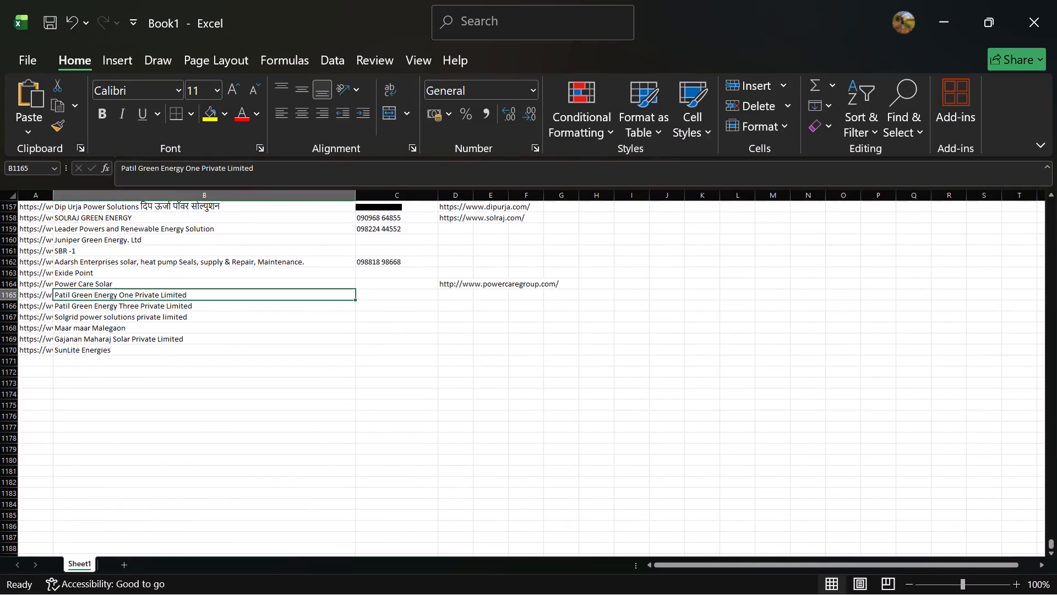
left_click_drag(31, 296, 168, 355)
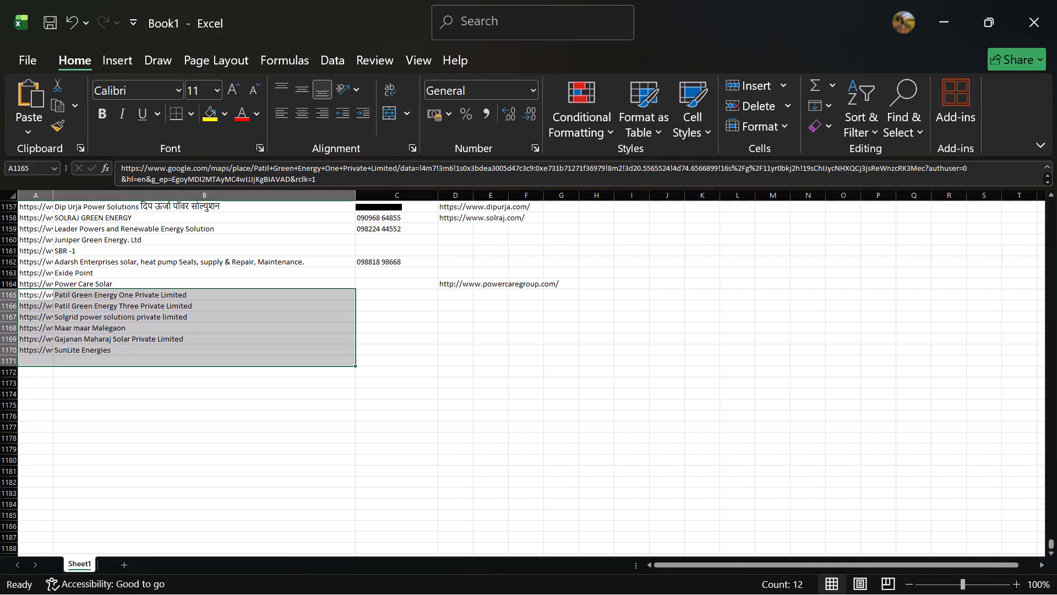
key("Delete")
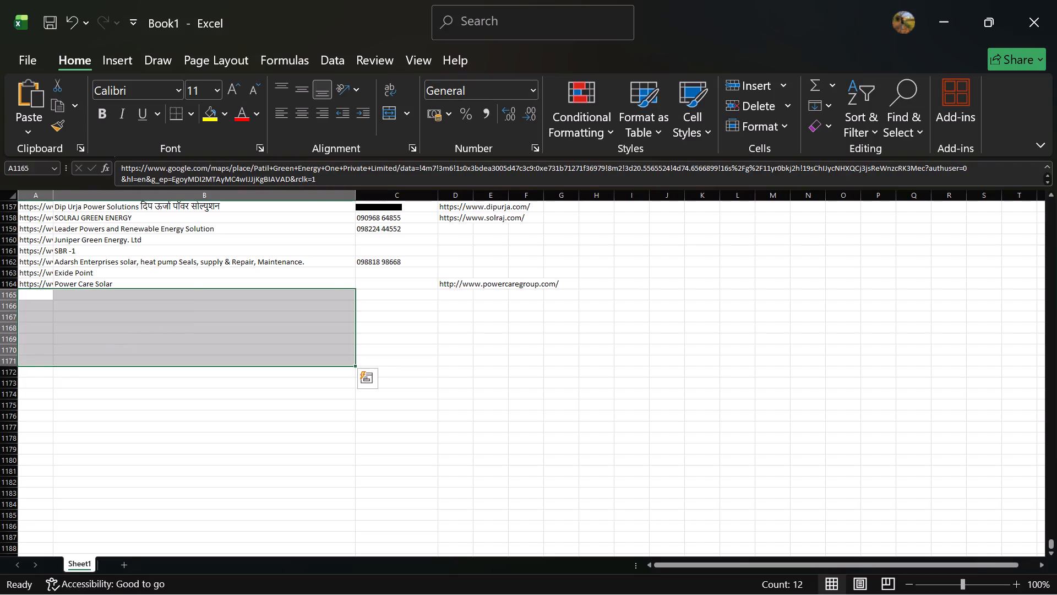
left_click(72, 304)
Switch to File Explorer and open the Manmad workbook from the Maharashtra\Manmad folder, recovering its content and enabling editing.
key("alt+Tab")
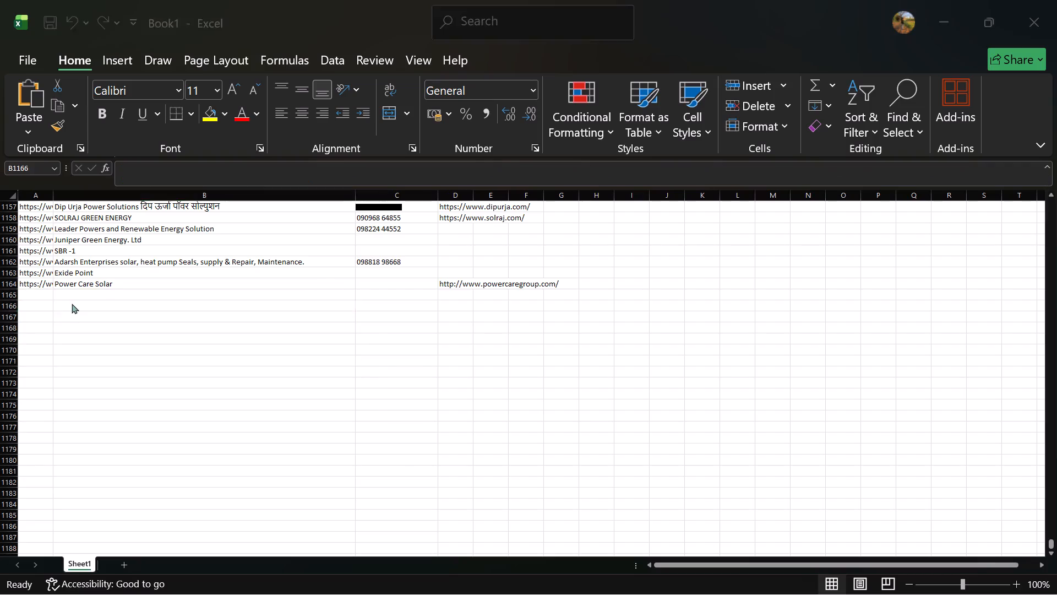
left_click(15, 33)
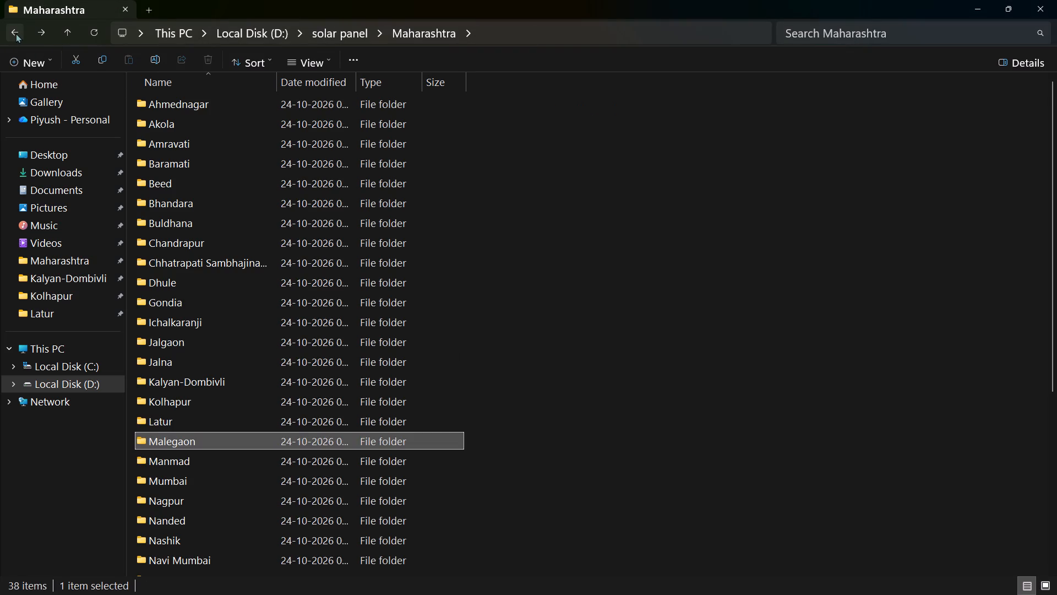
double_click(215, 463)
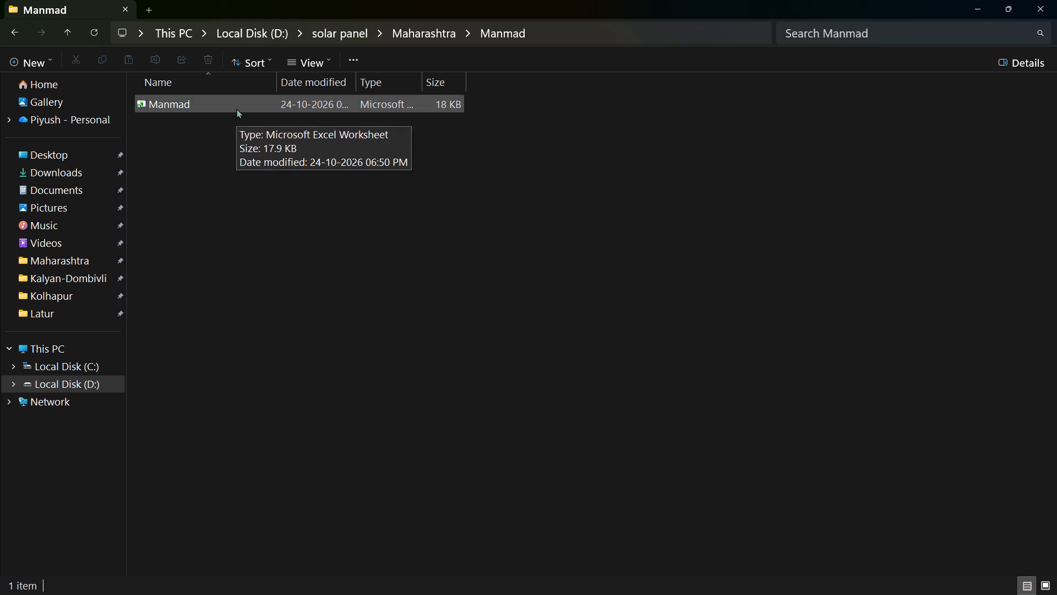
double_click(236, 109)
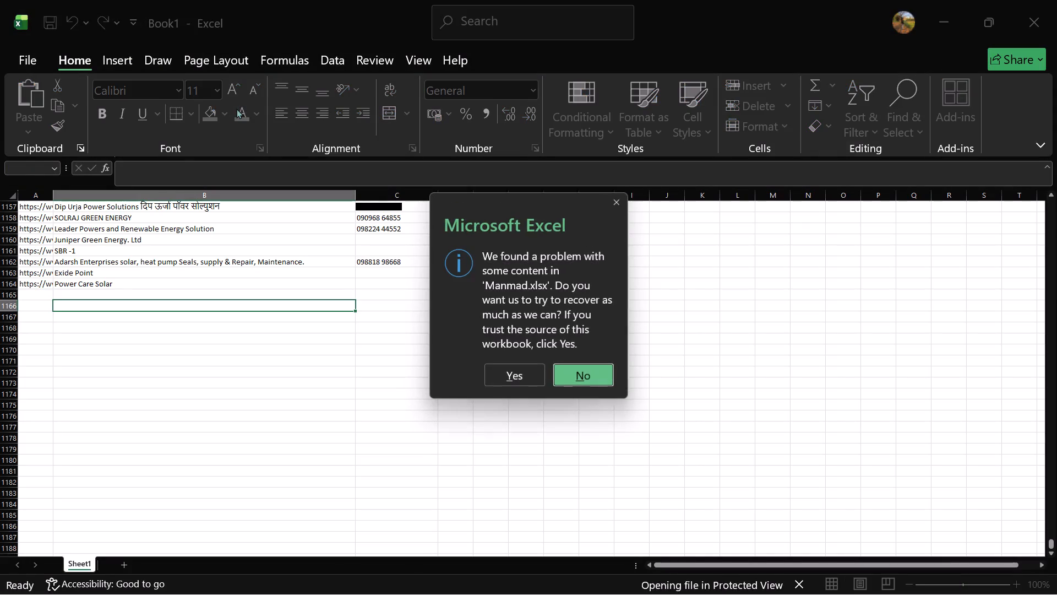
key("Left")
key("Return")
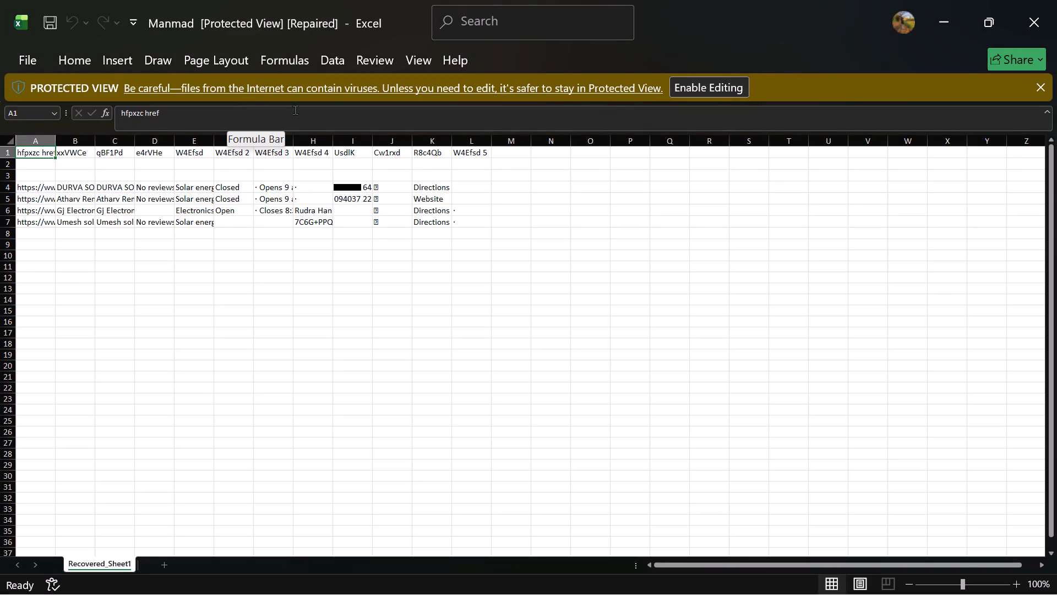
left_click(715, 90)
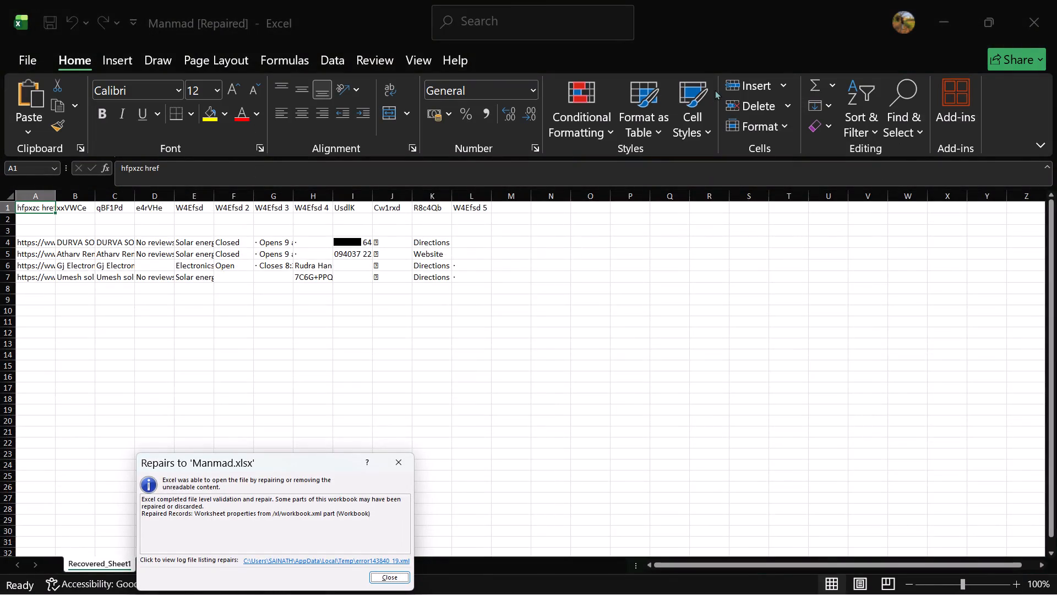
key("Return")
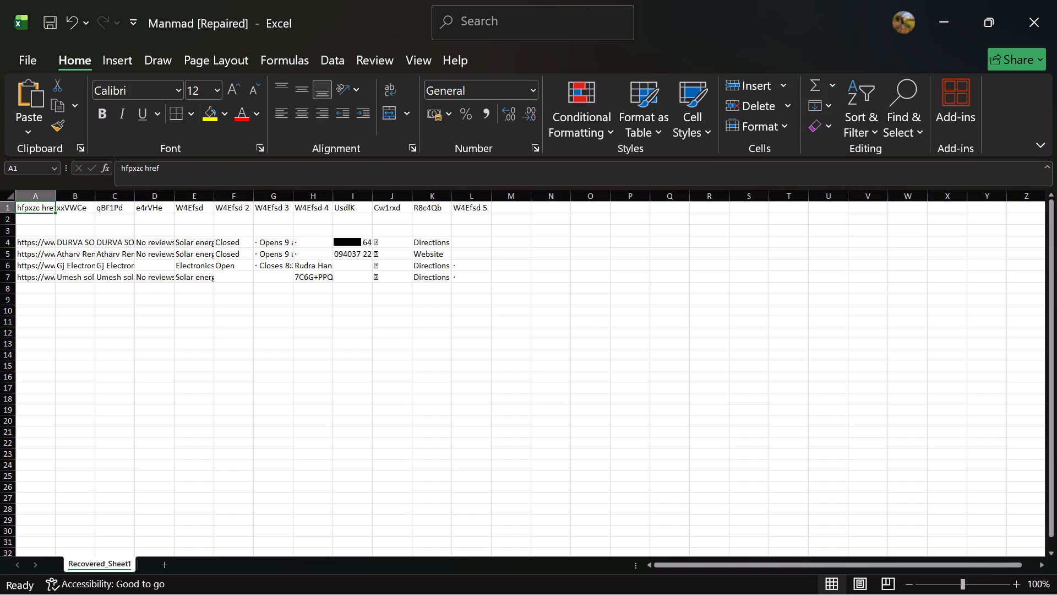
Clear the unneeded data in columns J to N and C to H of the Manmad sheet, keeping links, names and phone numbers.
left_click_drag(382, 207, 534, 352)
key("Delete")
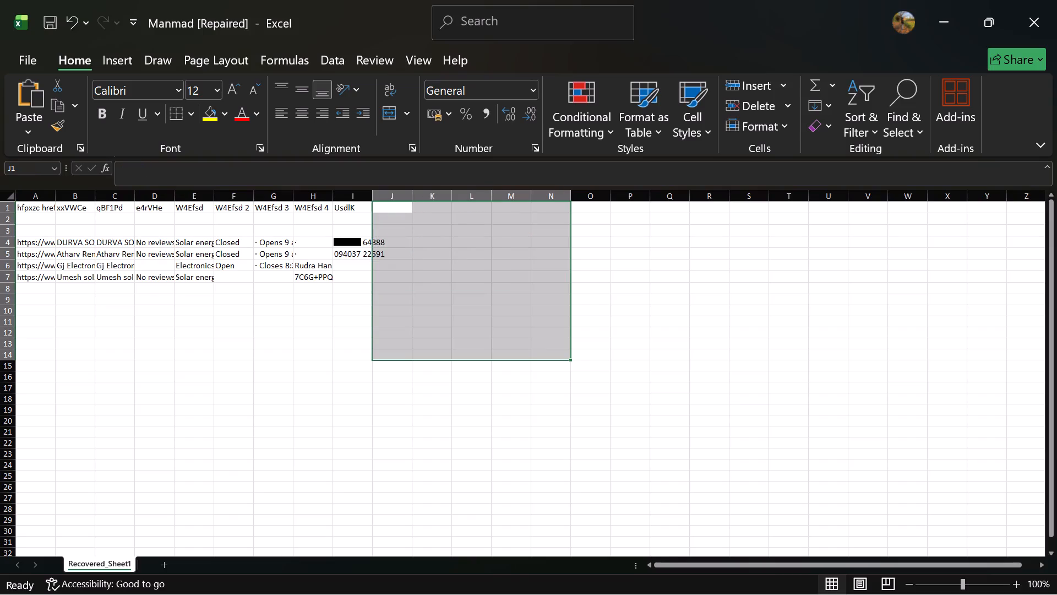
left_click_drag(113, 206, 255, 290)
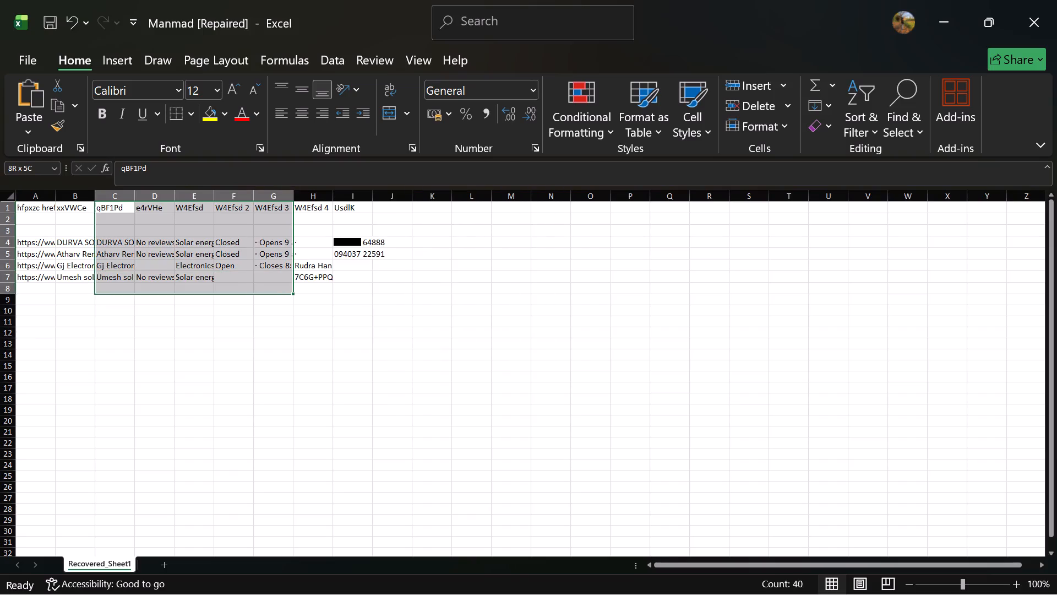
left_click_drag(255, 290, 309, 301)
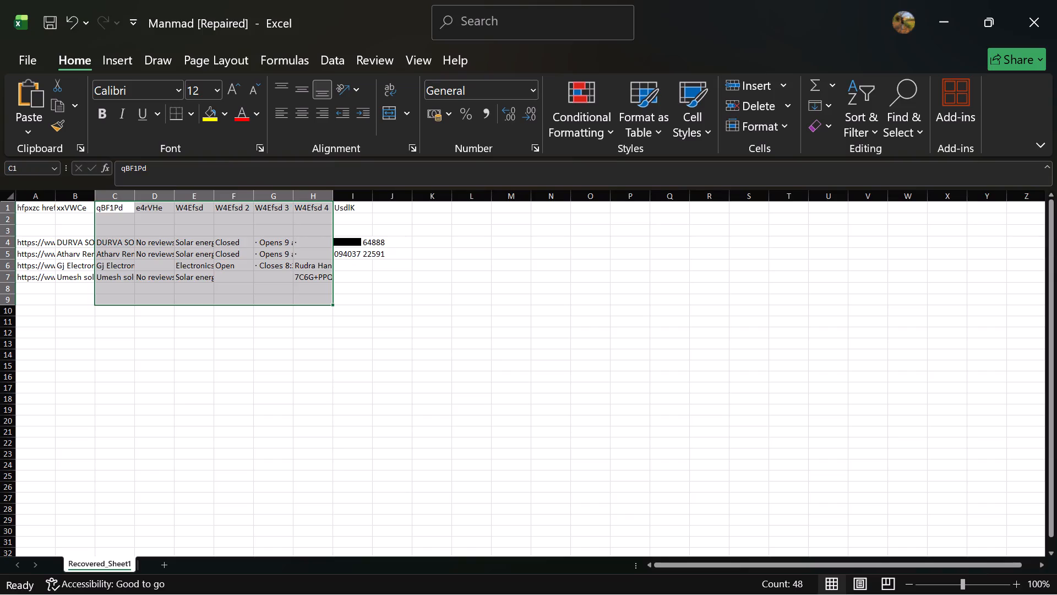
key("Delete")
left_click(291, 336)
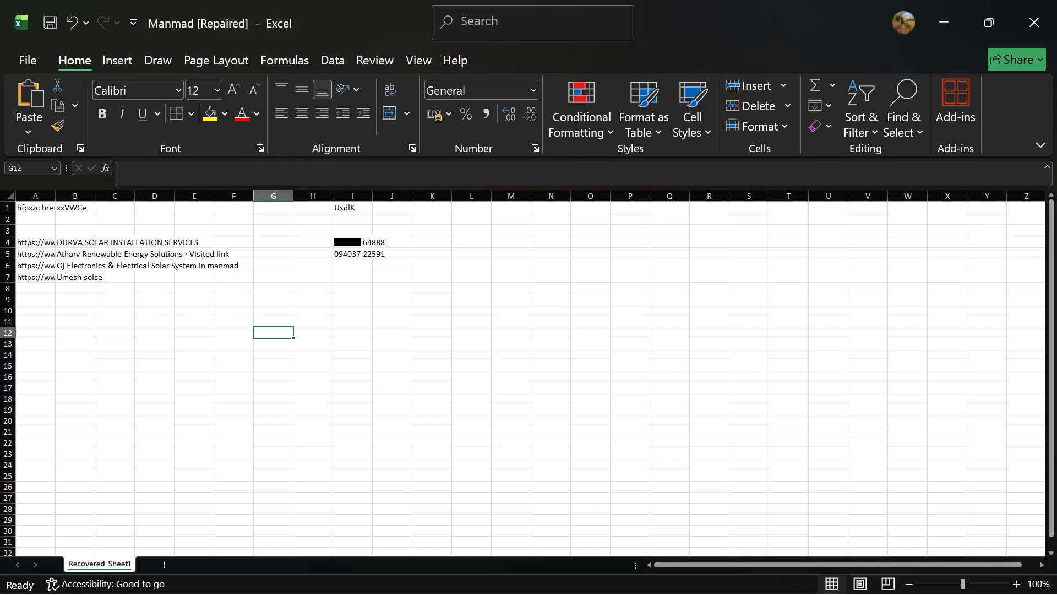
Copy the range A3:J5 containing the DURVA SOLAR and Atharv Renewable Energy entries.
left_click_drag(36, 229, 385, 256)
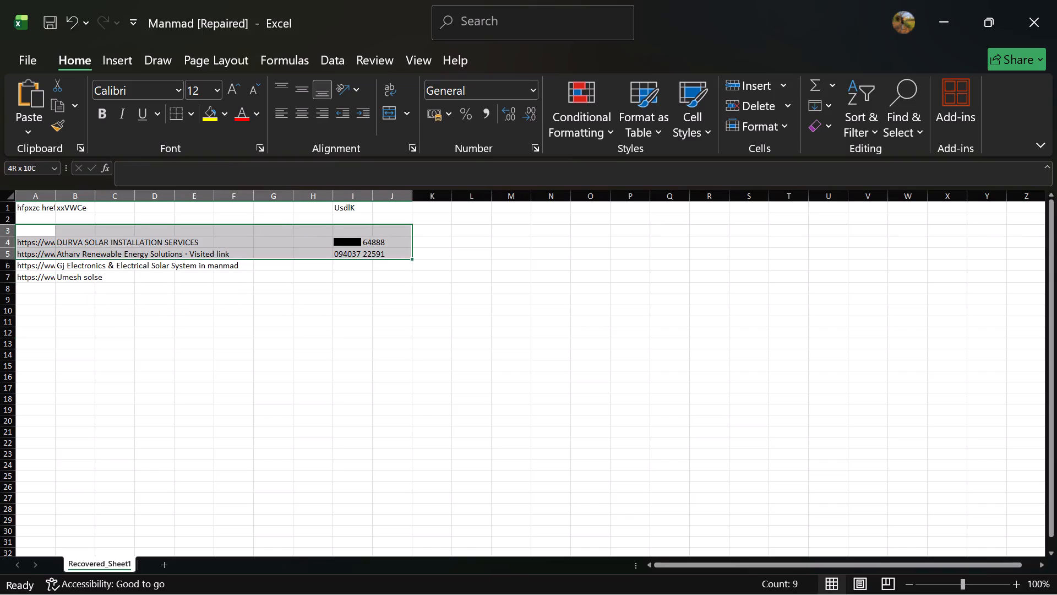
left_click_drag(385, 256, 385, 257)
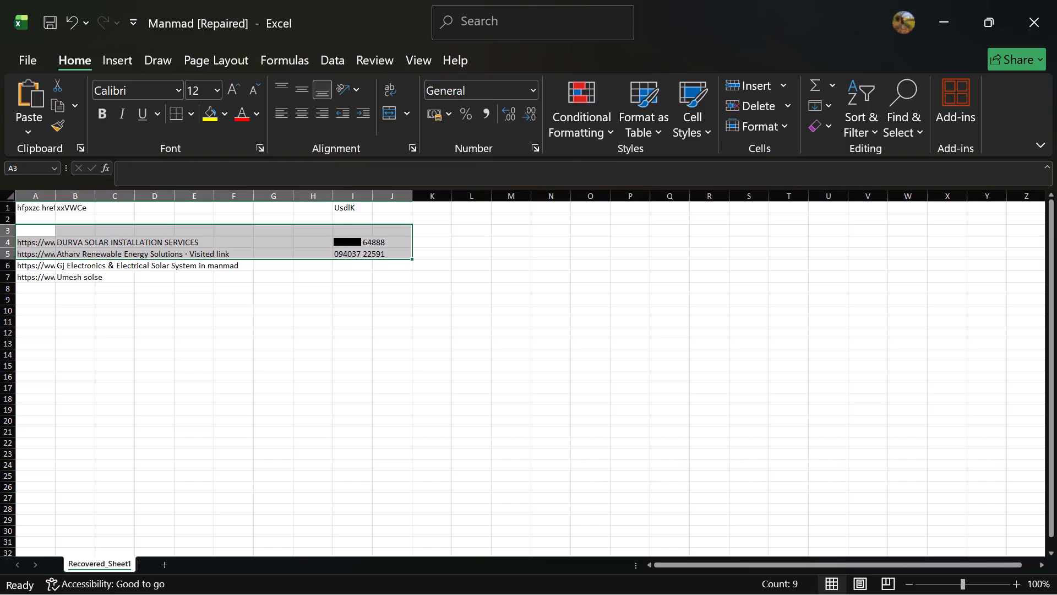
key("ctrl+c")
Close the Manmad workbook, saving it as Manmad in its folder and replacing the existing file.
left_click(1056, 0)
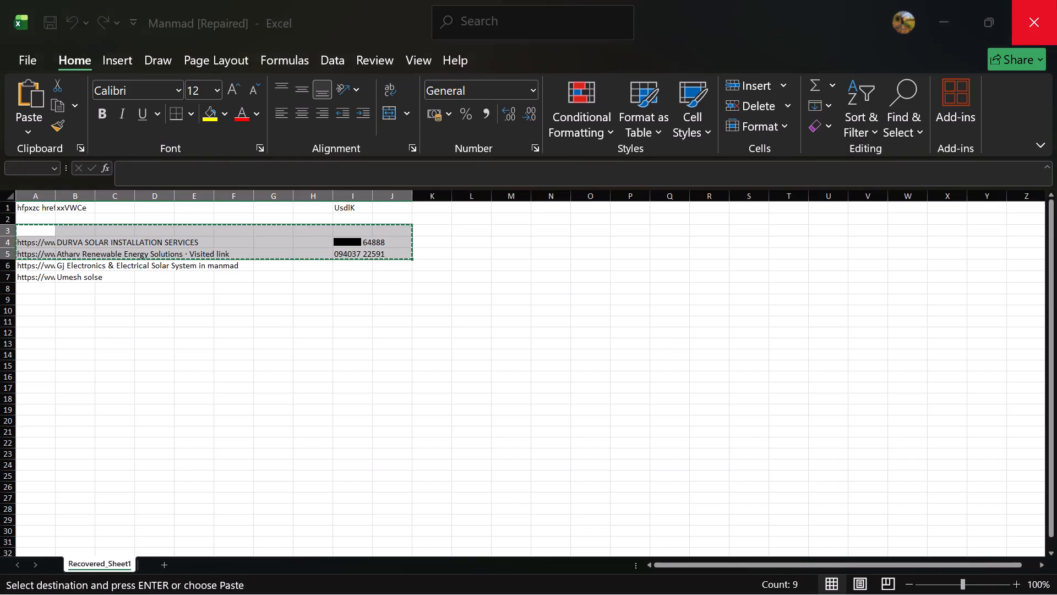
key("Return")
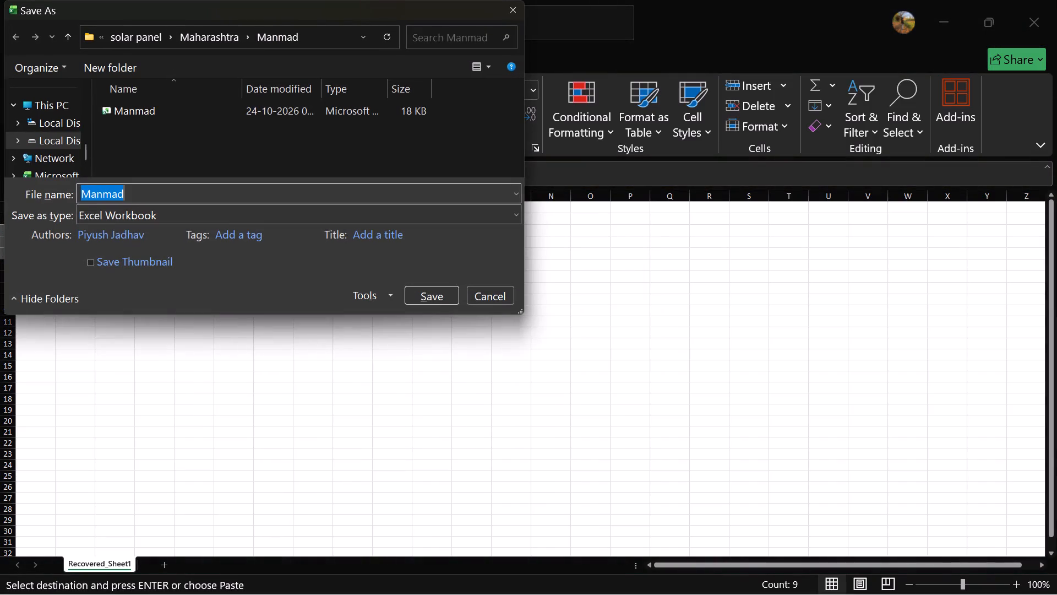
key("Return")
key("Left")
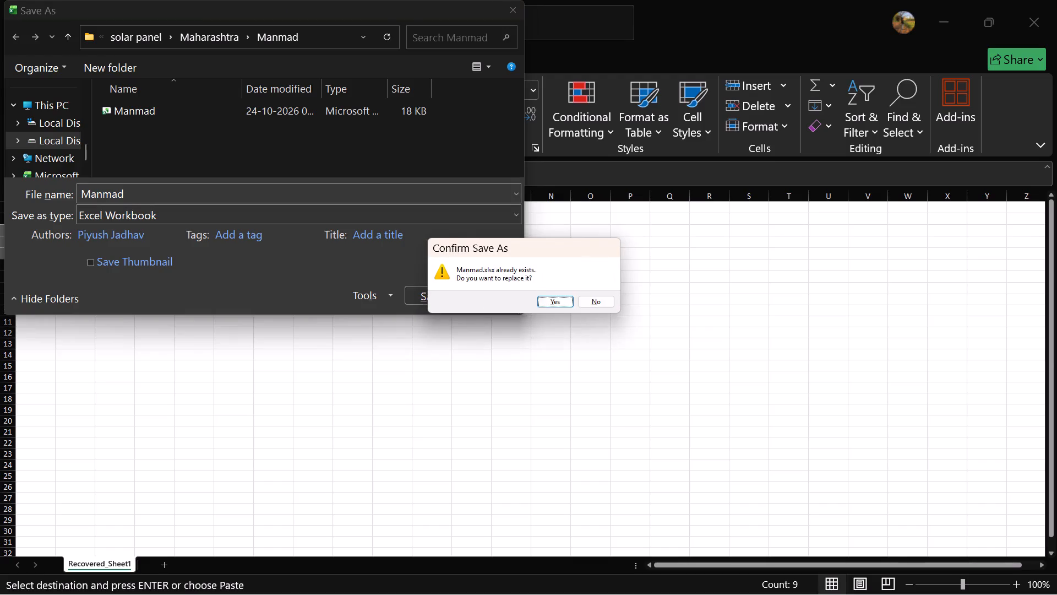
key("Return")
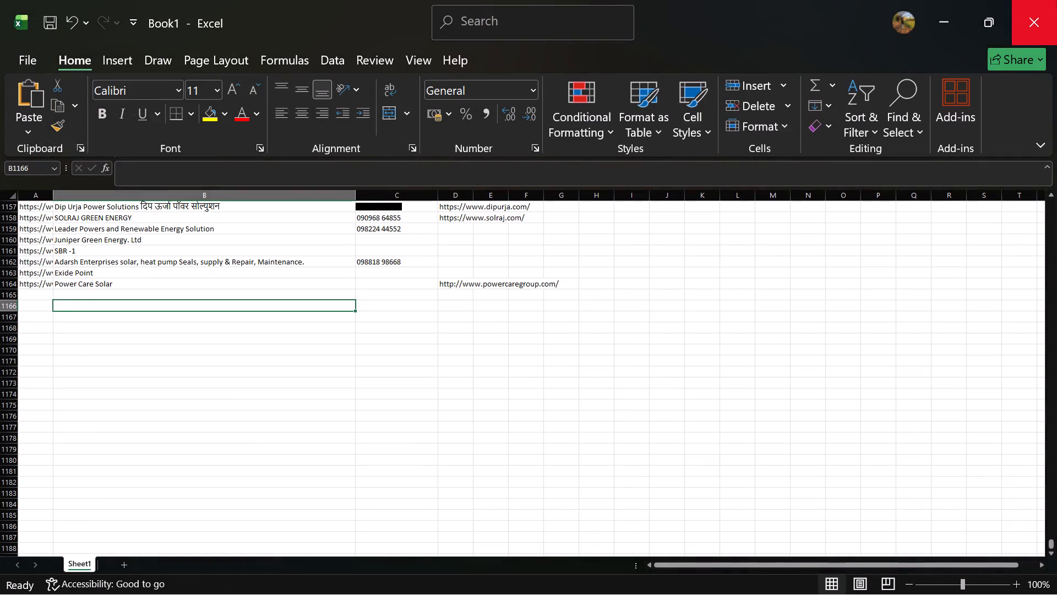
Enter the heading "Manmad" in cell B1166 of Book1, formatted bold at font size 20.
type("Manmad")
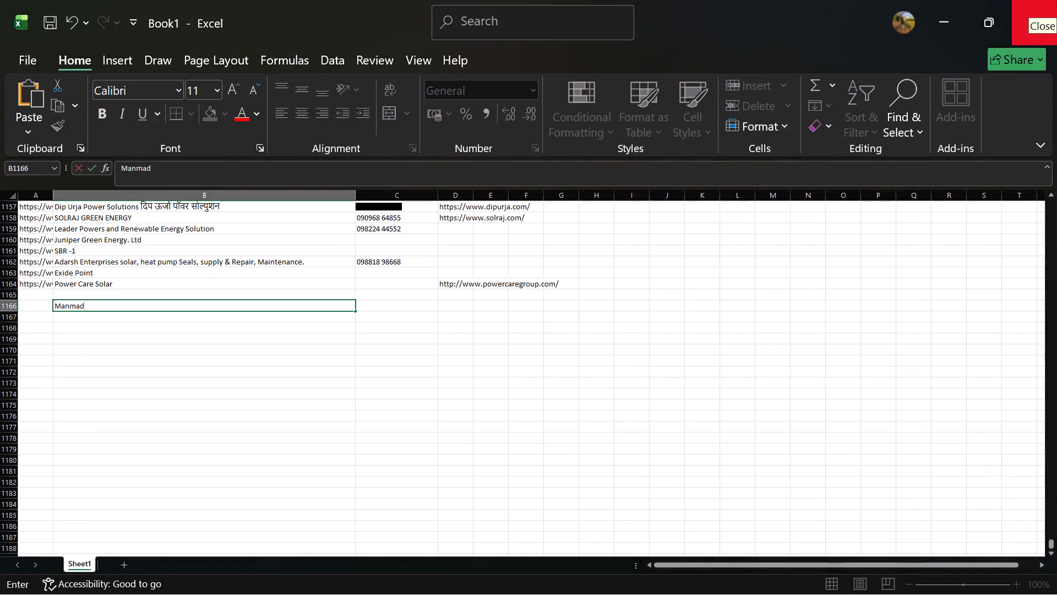
key("ctrl+a")
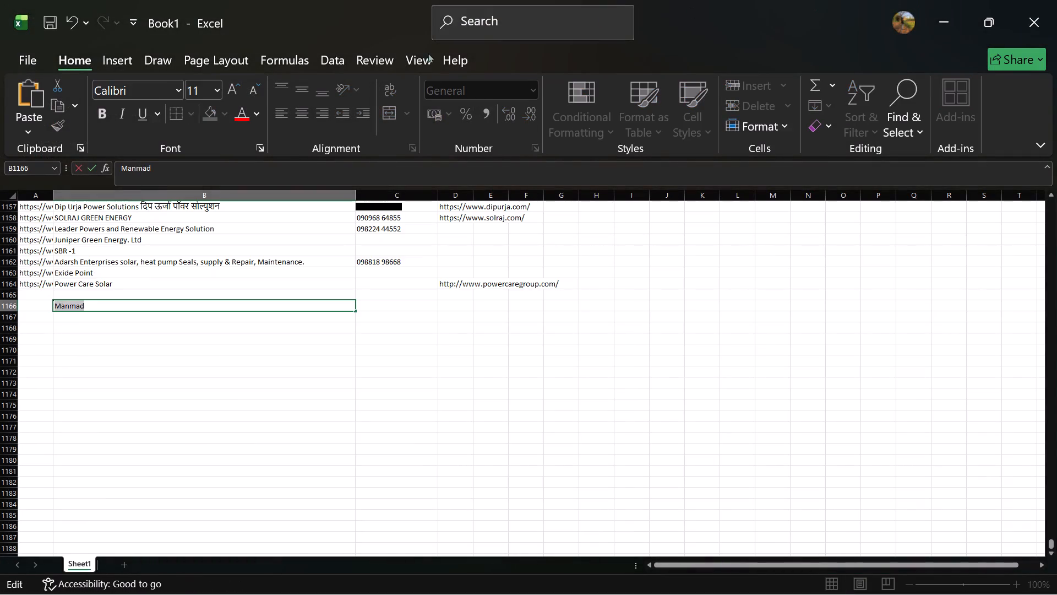
left_click(216, 93)
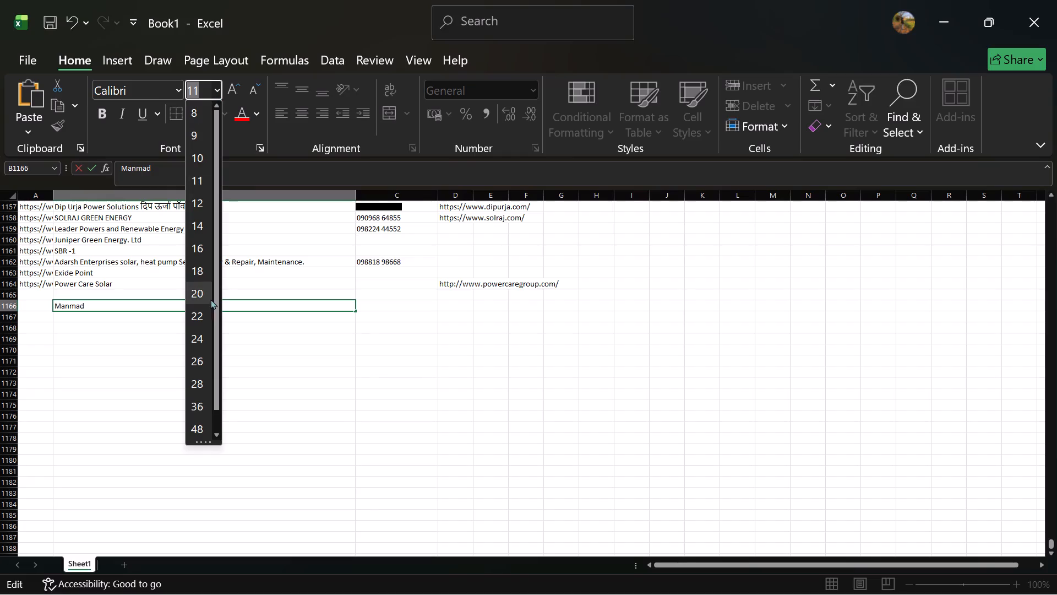
left_click(198, 294)
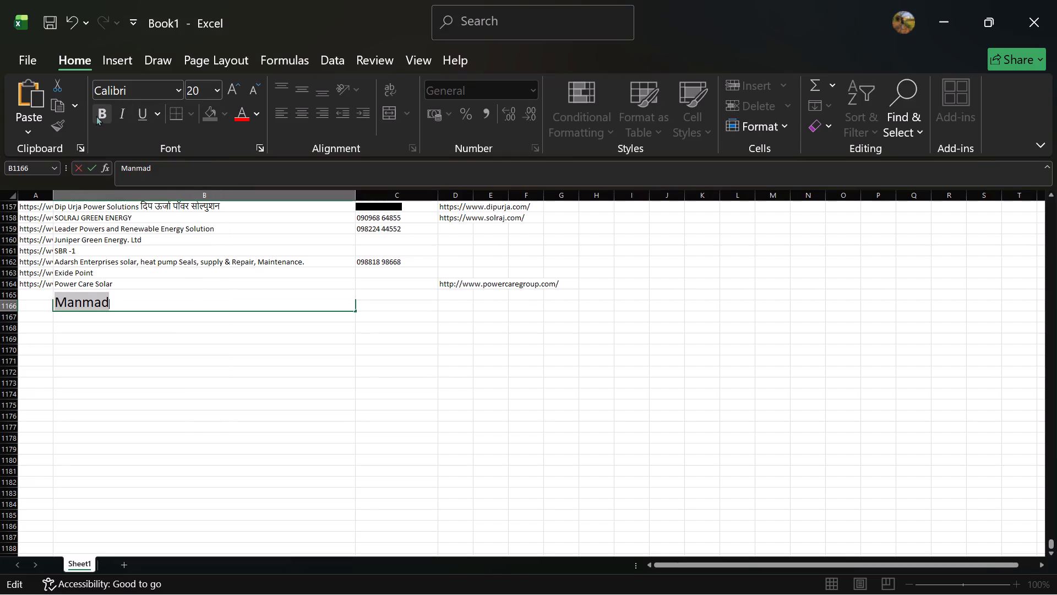
left_click(95, 116)
left_click(24, 319)
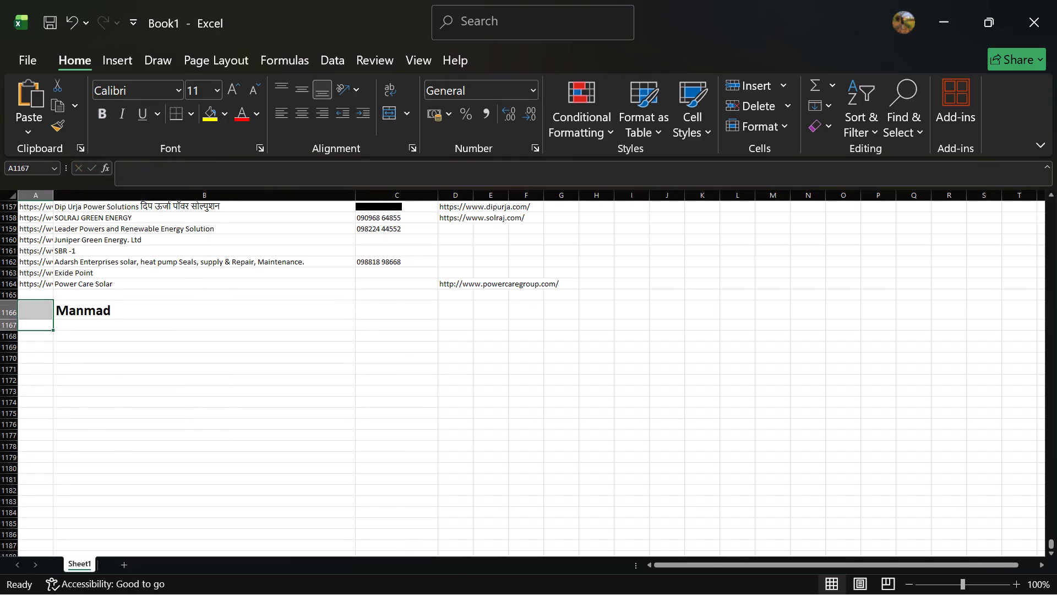
Paste the copied Manmad entries at A1168, below the Manmad heading.
left_click(35, 334)
key("ctrl+v")
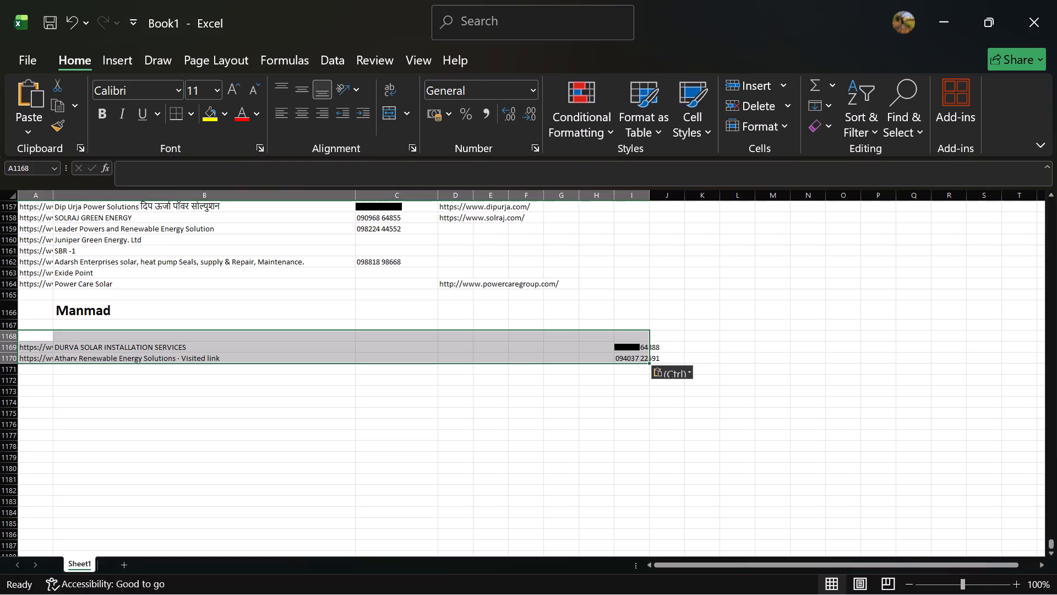
Move the two Manmad phone numbers from column I to C1169:C1170.
left_click_drag(623, 347, 647, 359)
left_click_drag(639, 362, 419, 358)
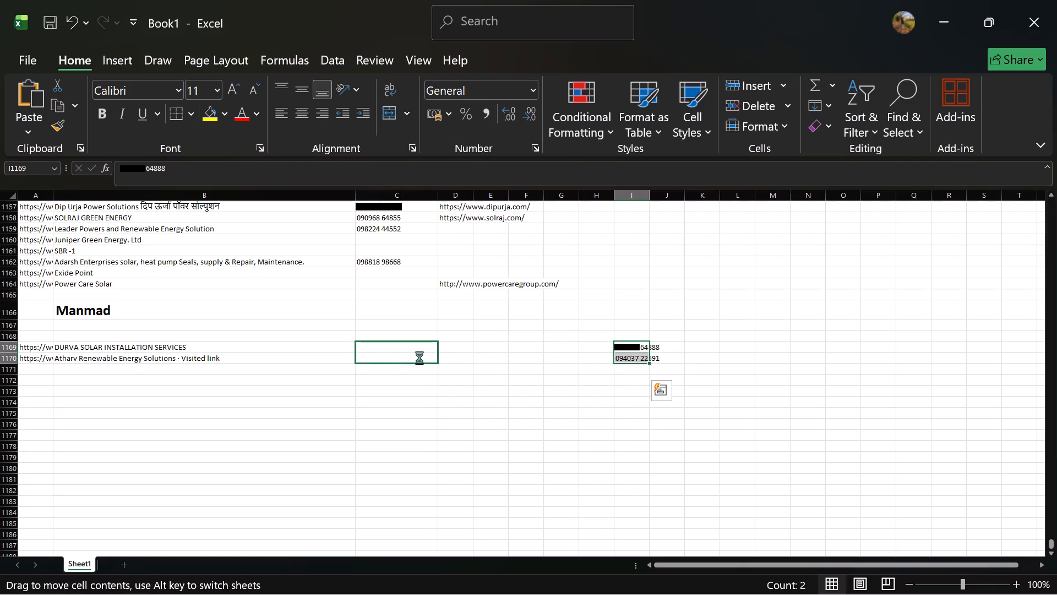
left_click(261, 423)
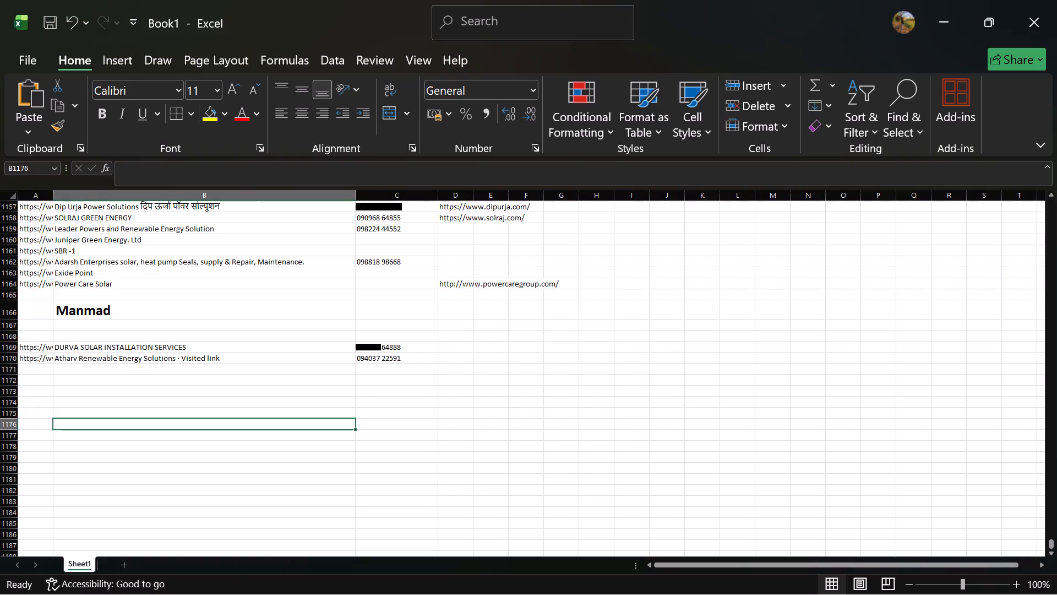
Open the Mumbai workbook from its folder under Maharashtra, recovering its content and enabling editing.
left_click(43, 384)
left_click(80, 383)
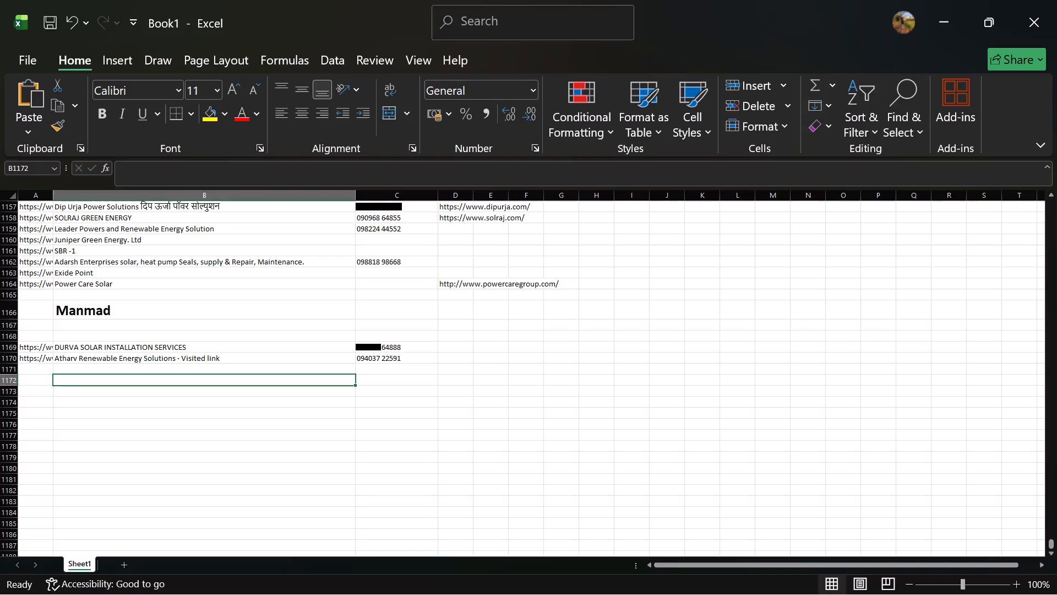
key("alt+Tab")
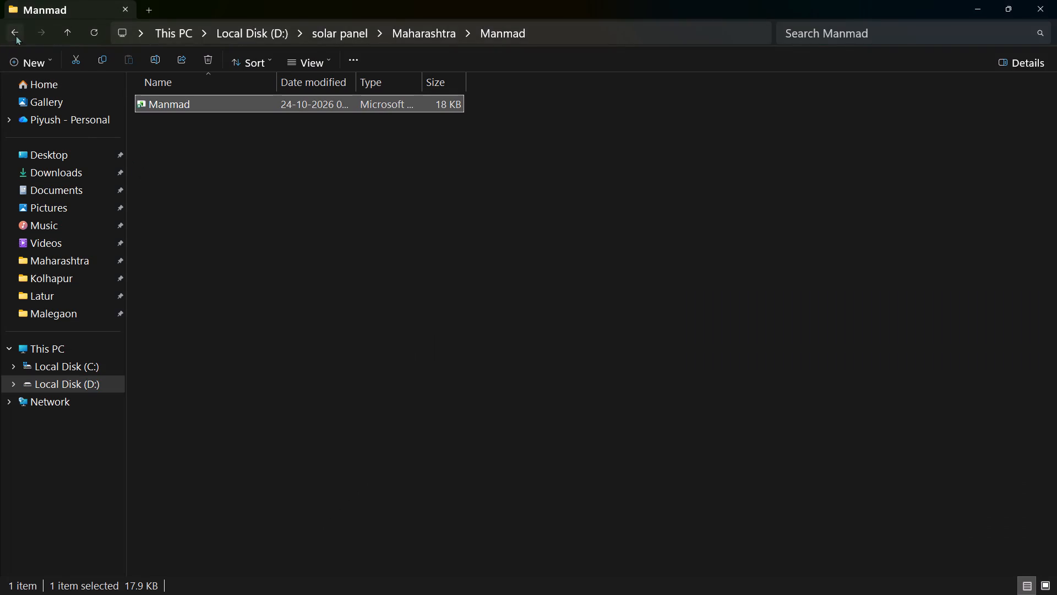
left_click(15, 35)
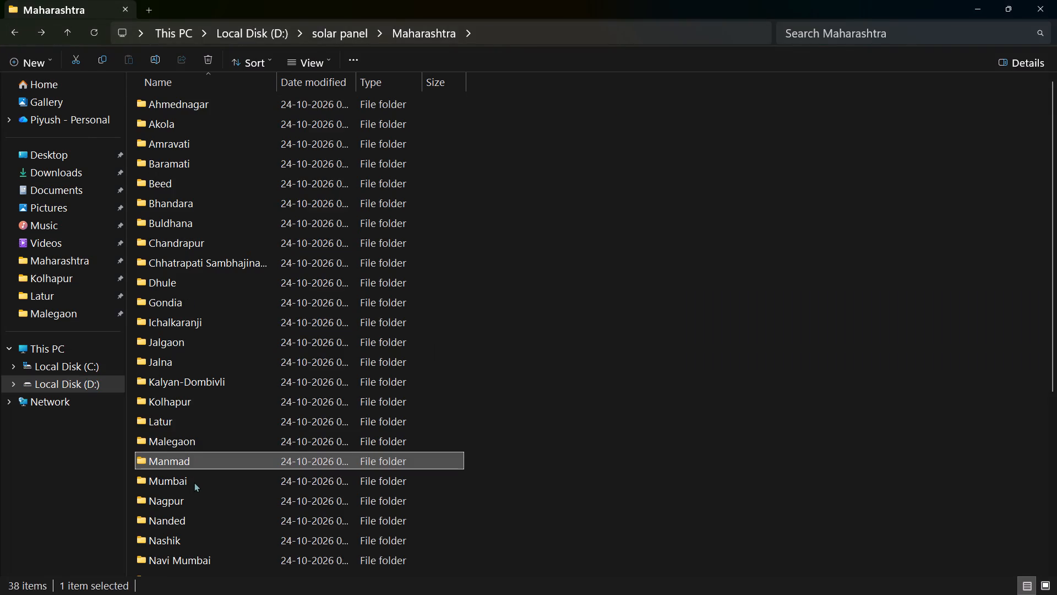
double_click(194, 482)
double_click(243, 107)
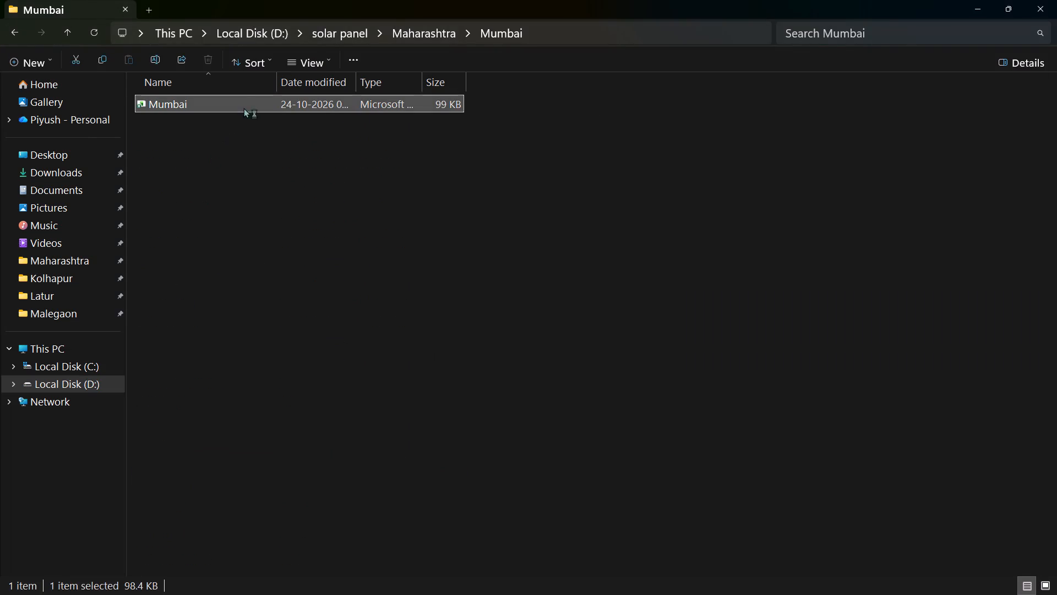
key("Left")
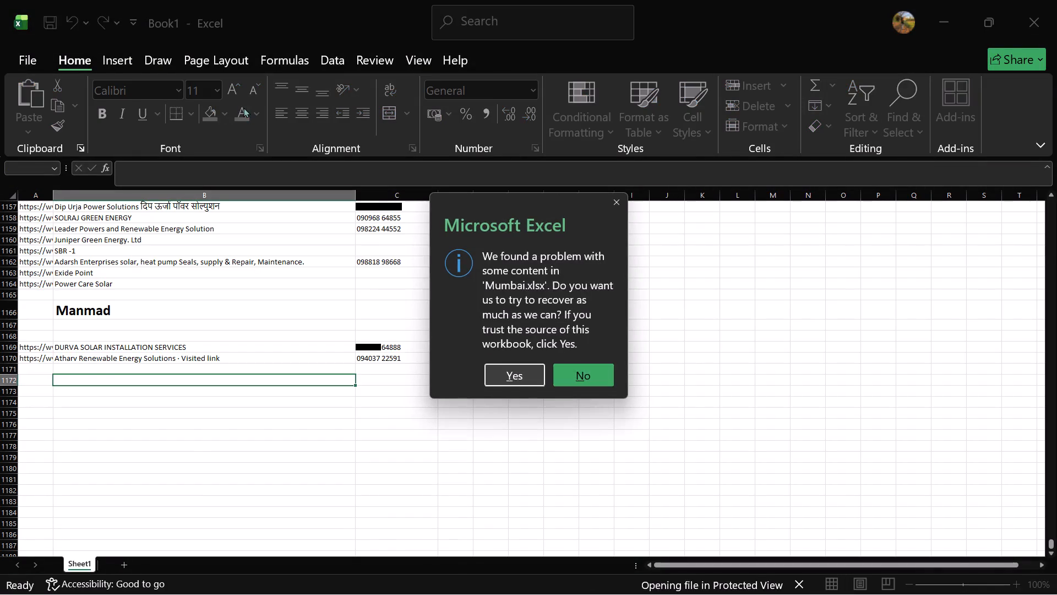
key("Return")
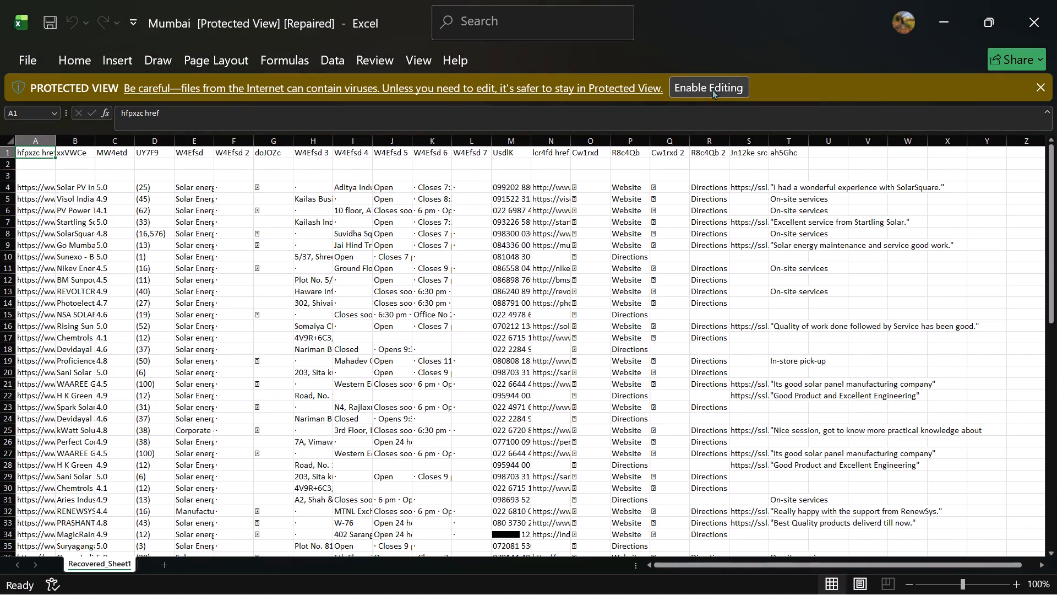
left_click(710, 89)
key("Return")
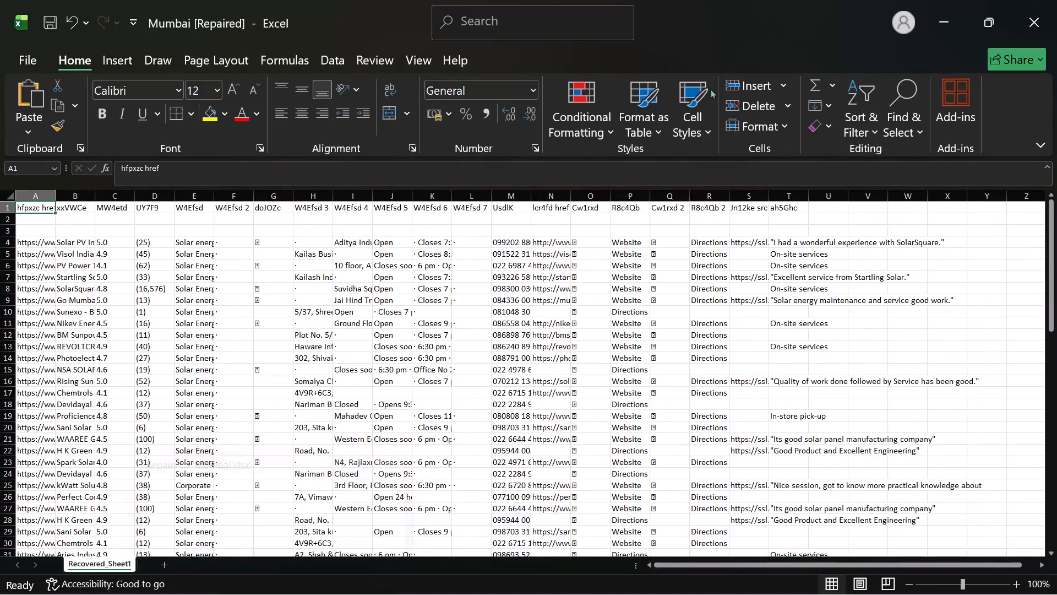
Clear columns O to X and C to L in the Mumbai sheet, keeping only links, names, phone numbers and websites.
left_click_drag(587, 208, 991, 594)
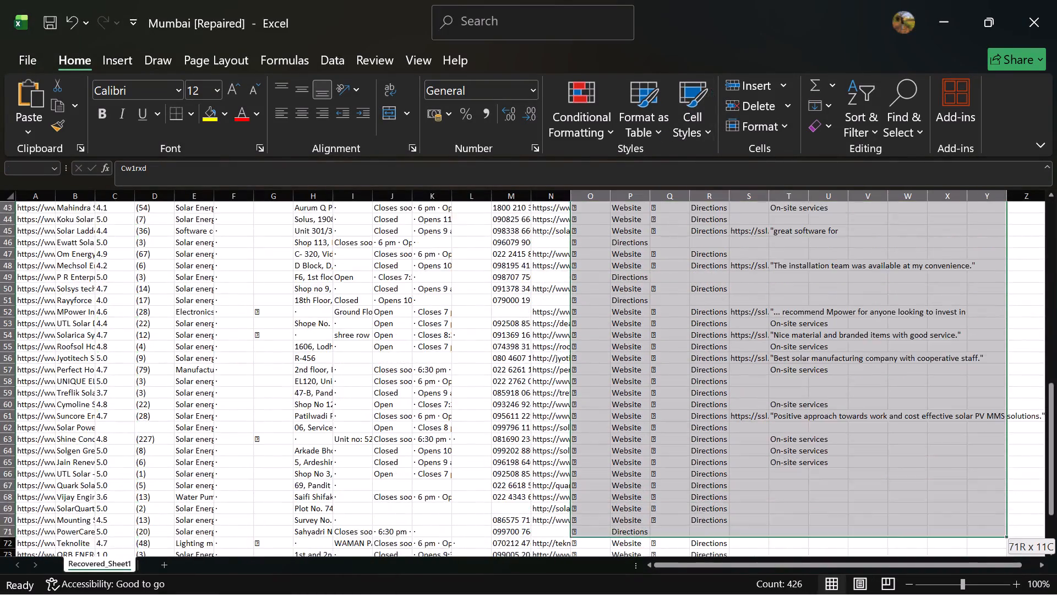
left_click_drag(991, 594, 963, 591)
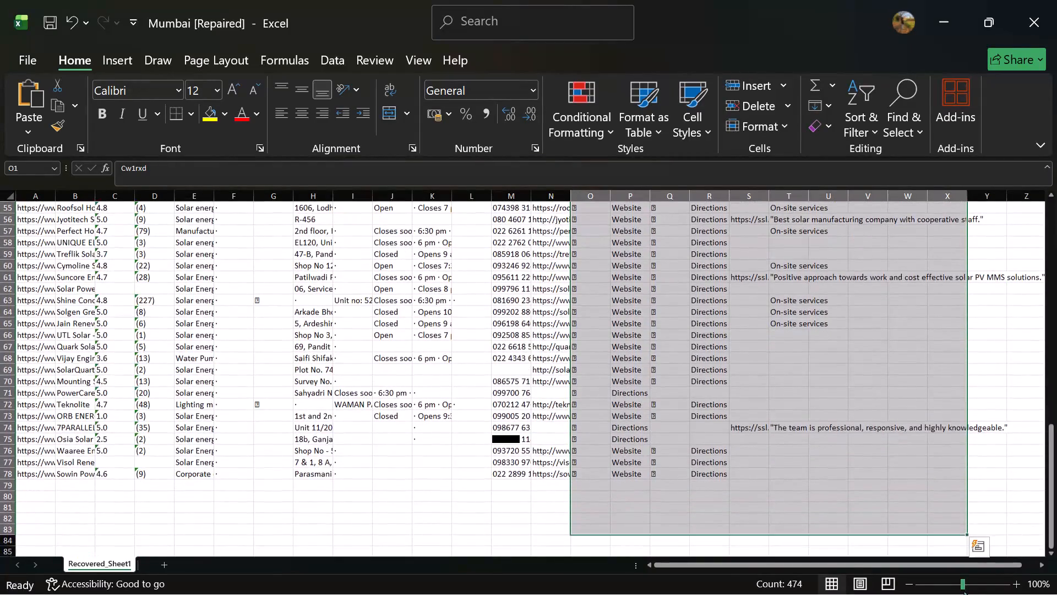
key("Delete")
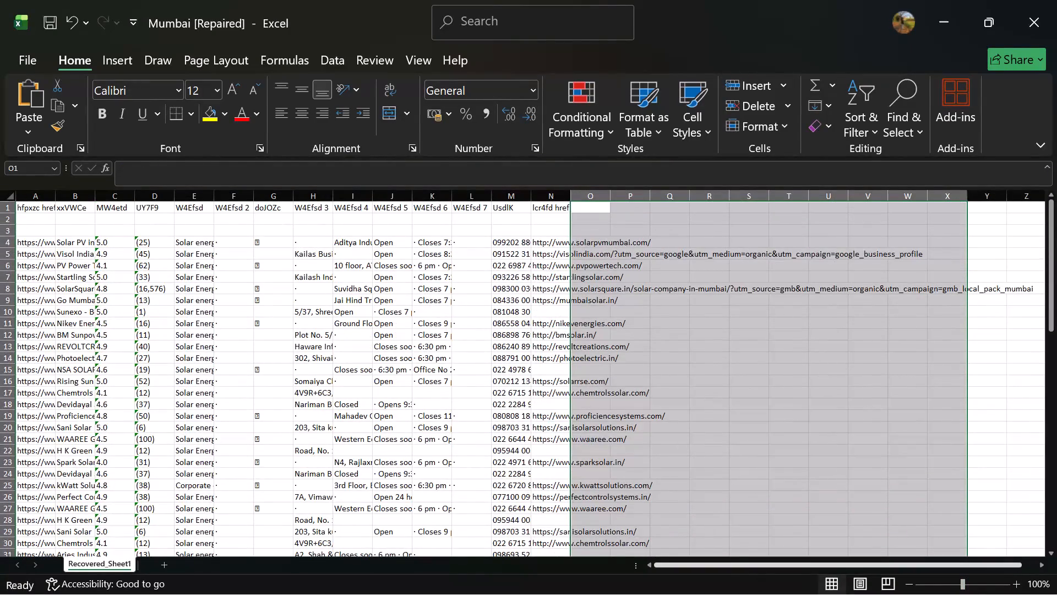
left_click_drag(119, 209, 464, 594)
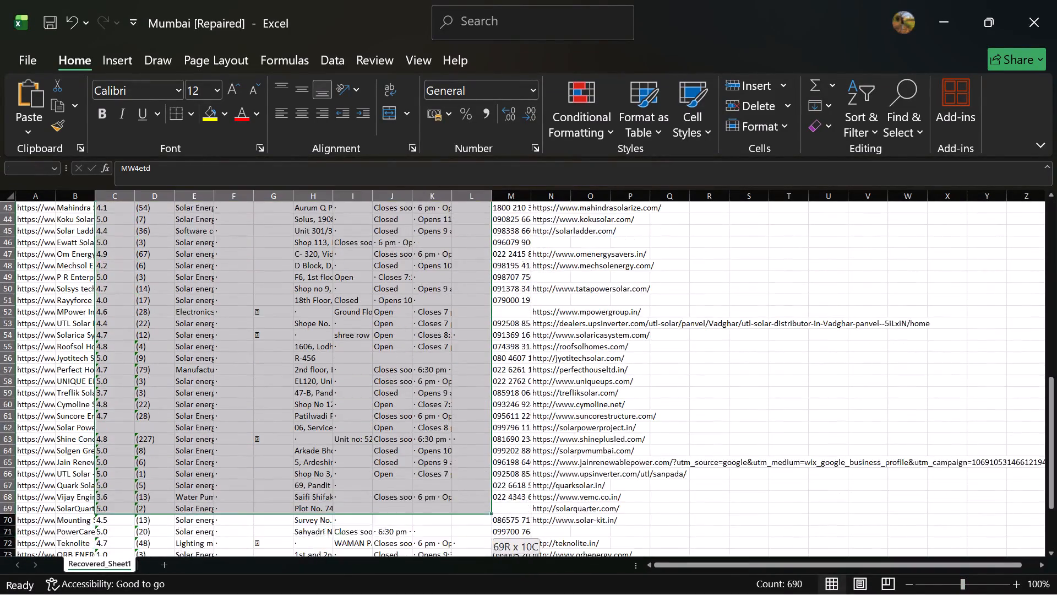
left_click_drag(464, 594, 471, 588)
key("Delete")
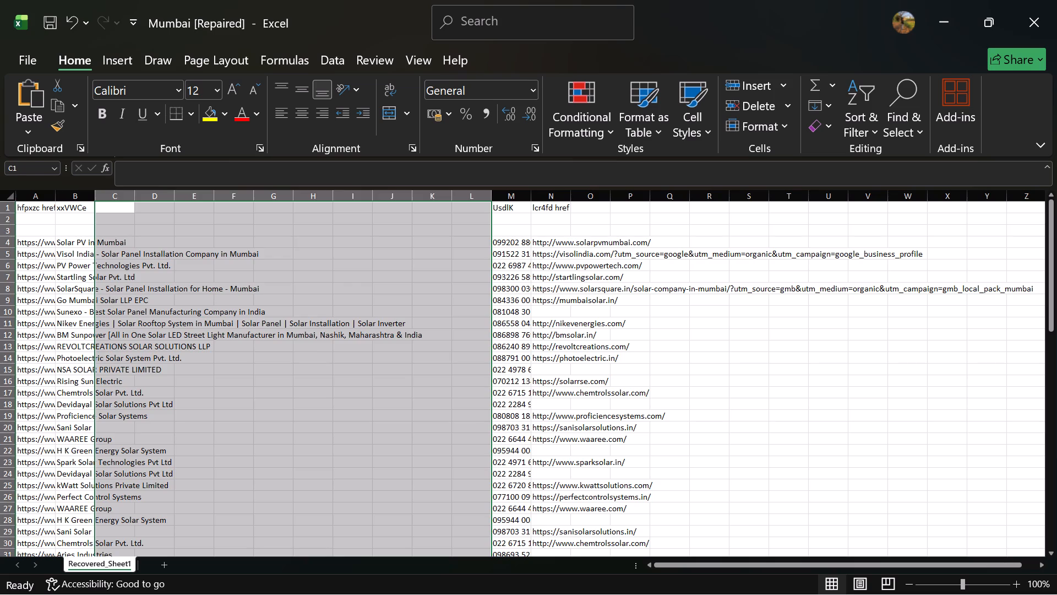
Copy the Mumbai entries from A3 across to column R, down to row 79.
left_click_drag(29, 230, 704, 594)
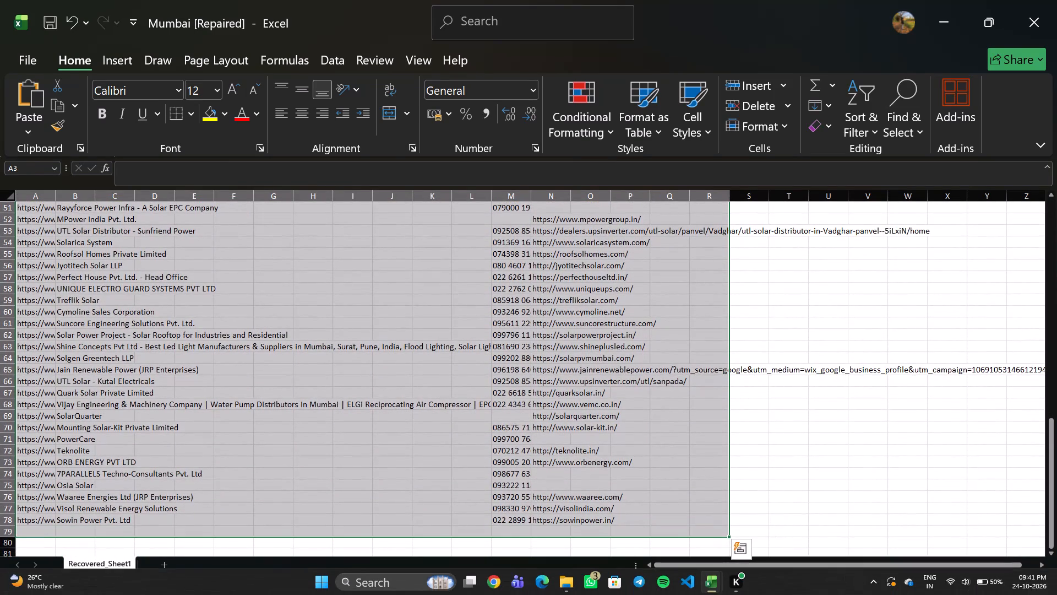
key("ctrl+c")
Close the Mumbai workbook, saving it as Mumbai in its folder and replacing the existing file.
left_click(1056, 15)
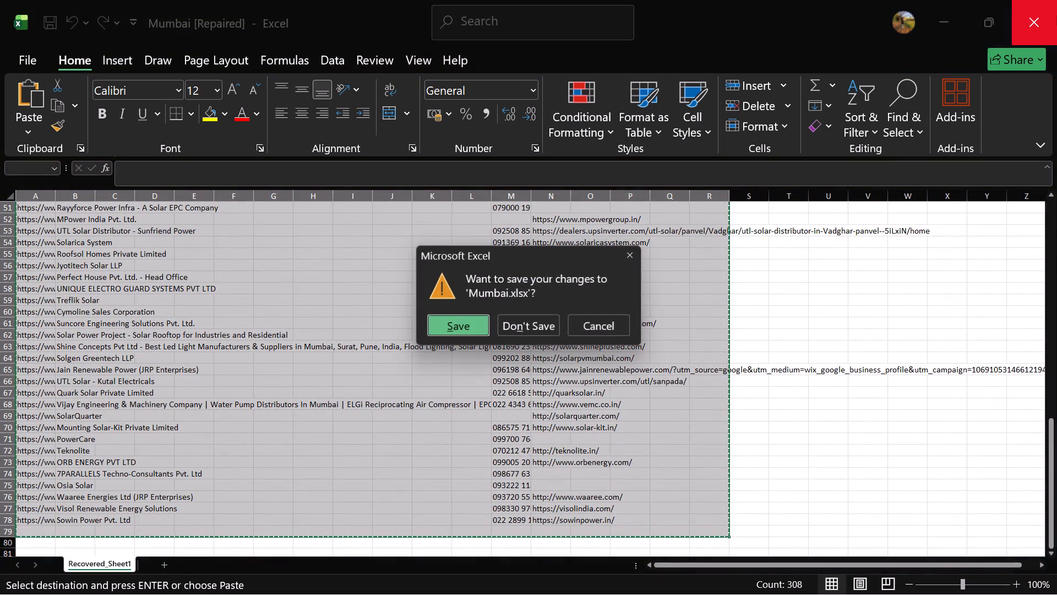
key("Return")
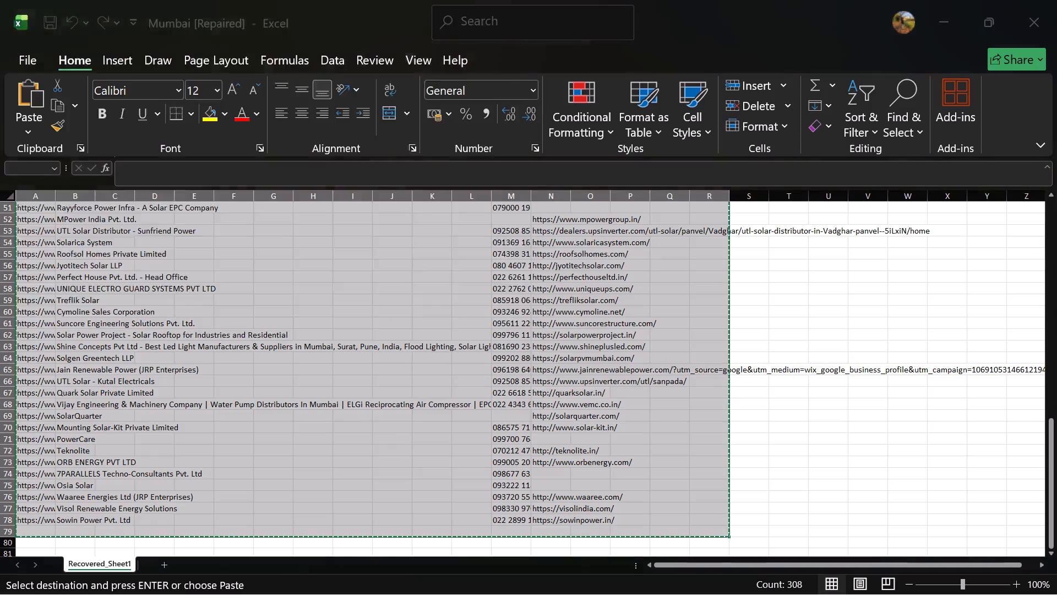
key("Return")
key("Left")
key("Return")
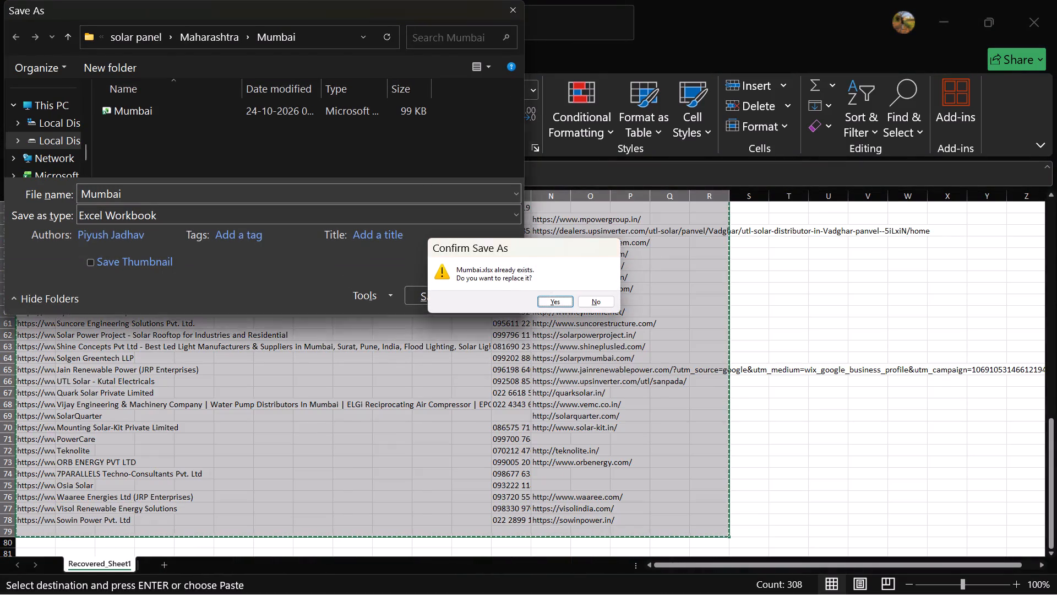
key("Return")
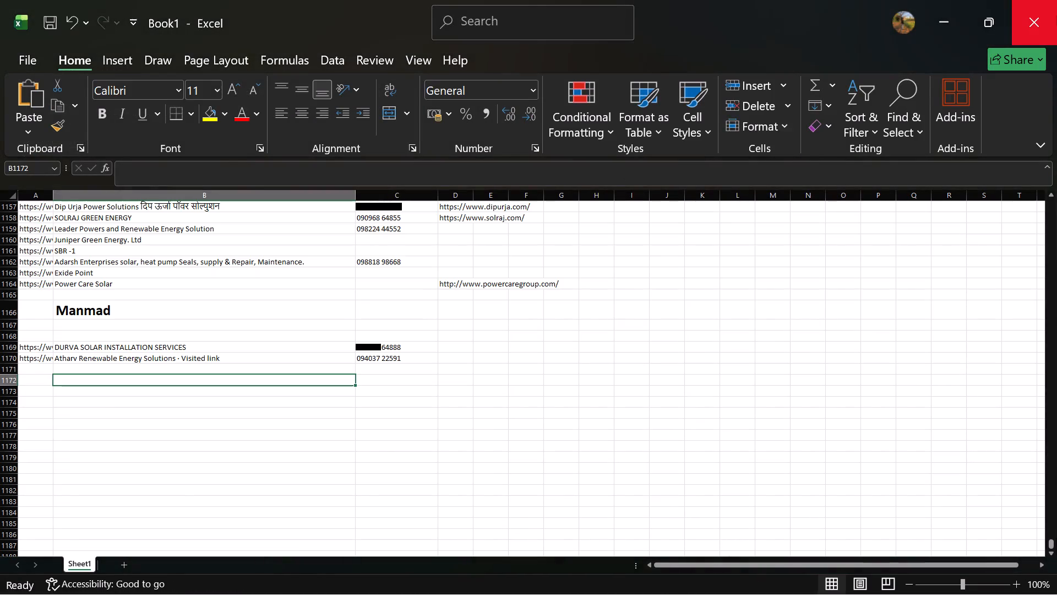
Enter the heading "Mumbai" in cell B1172 of Book1, formatted bold at font size 20.
key("alt+Tab")
key("alt+Tab")
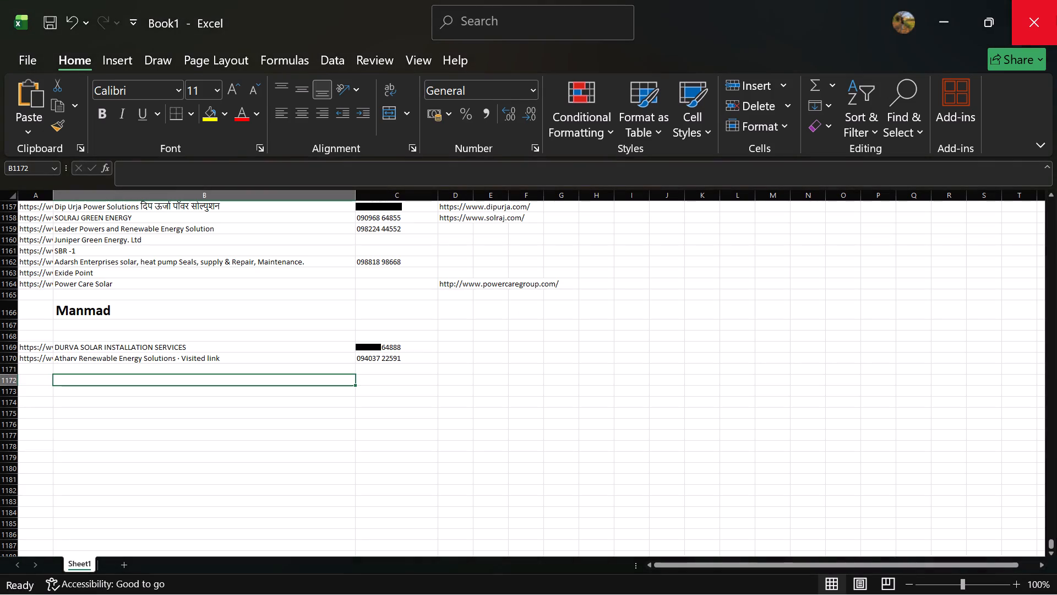
type("Mumbai")
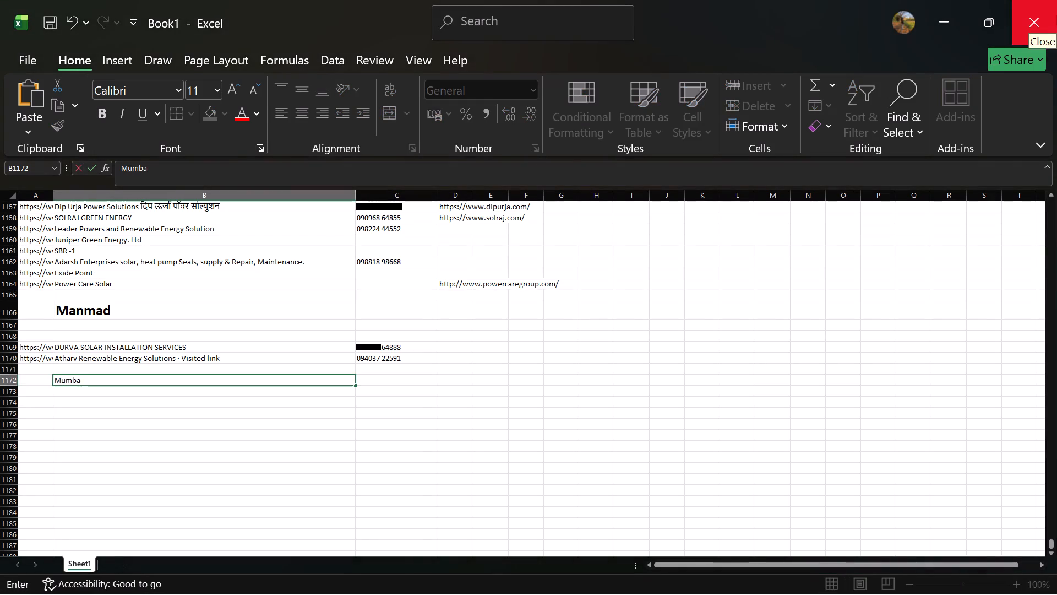
key("ctrl+a")
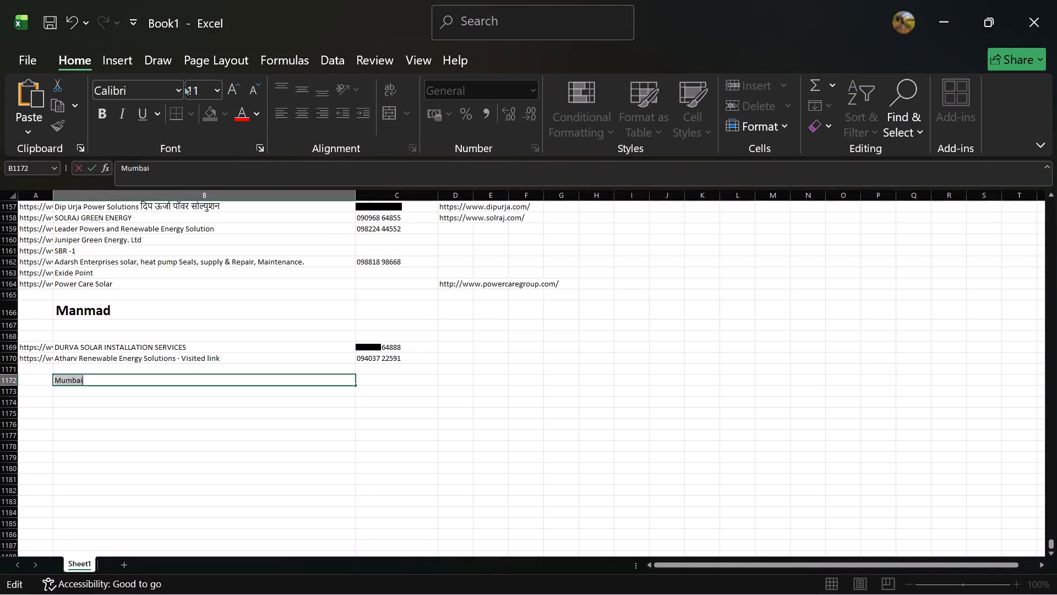
left_click(100, 116)
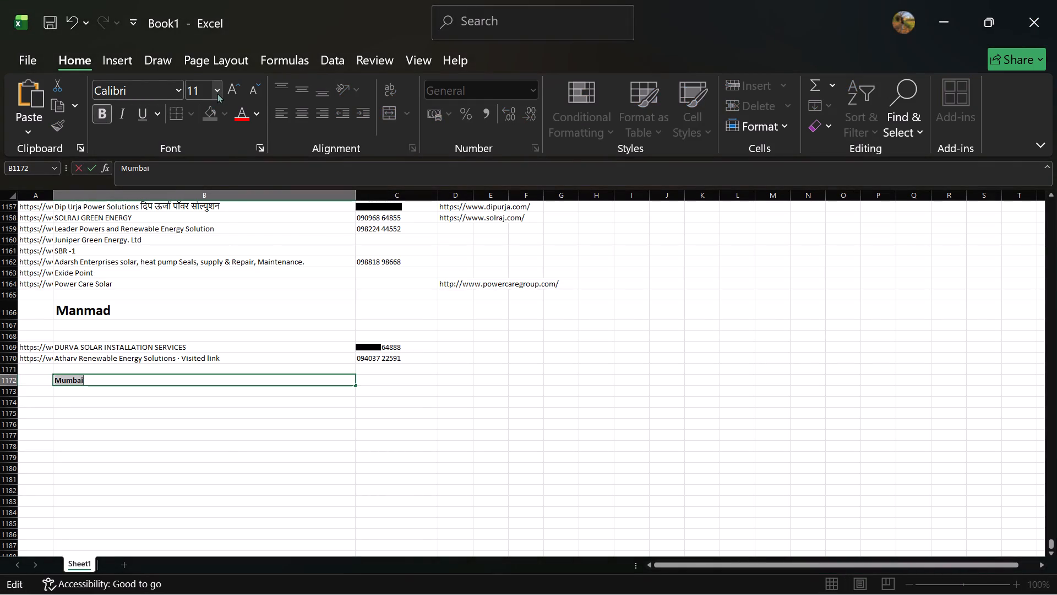
left_click(217, 93)
left_click(205, 296)
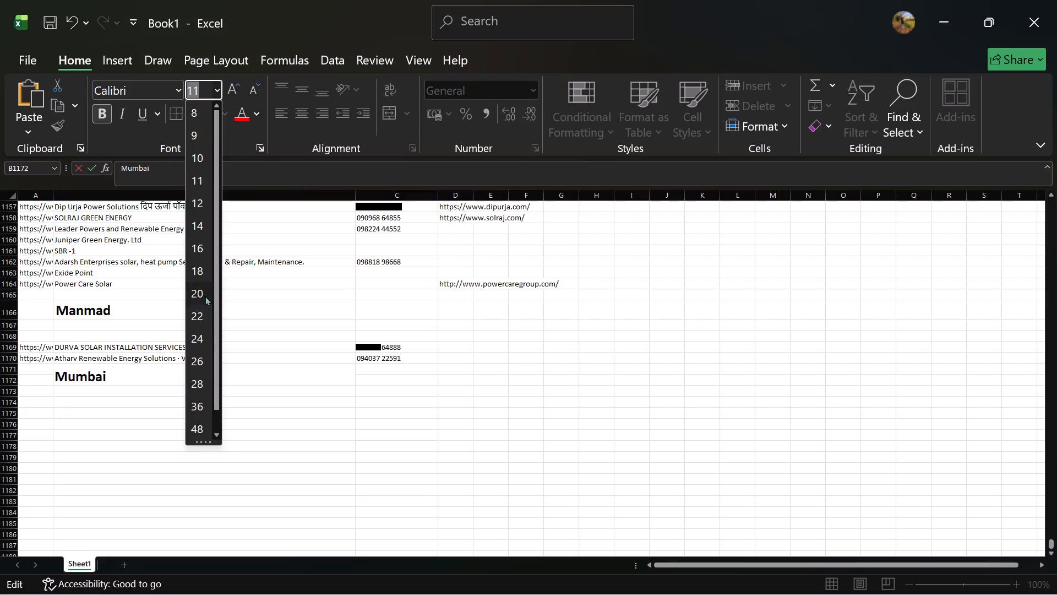
Paste the copied Mumbai entries at A1174, below the Mumbai heading.
left_click(44, 408)
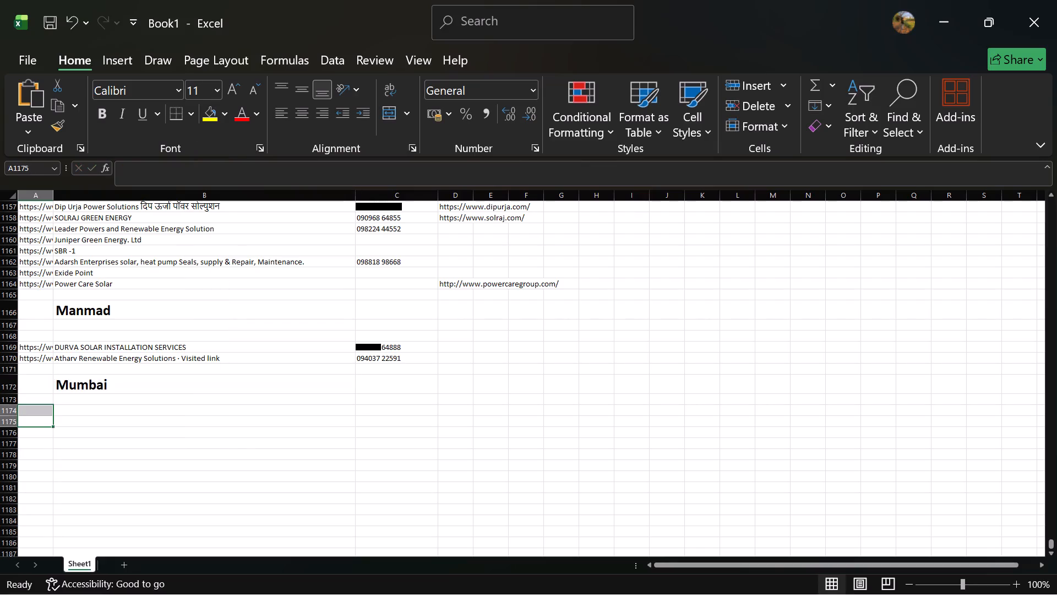
left_click(41, 406)
left_click(82, 404)
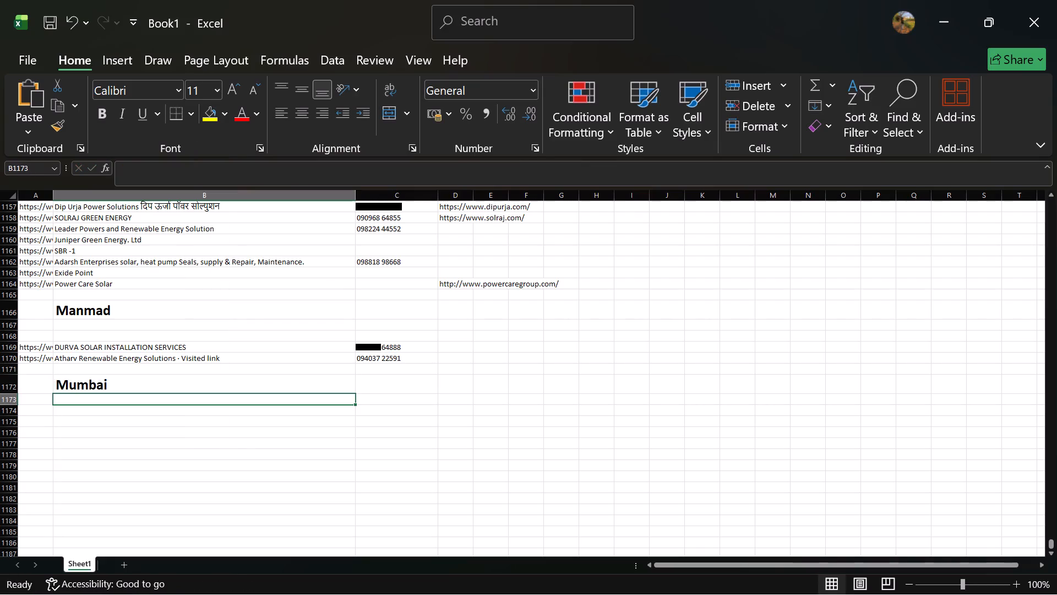
left_click(40, 413)
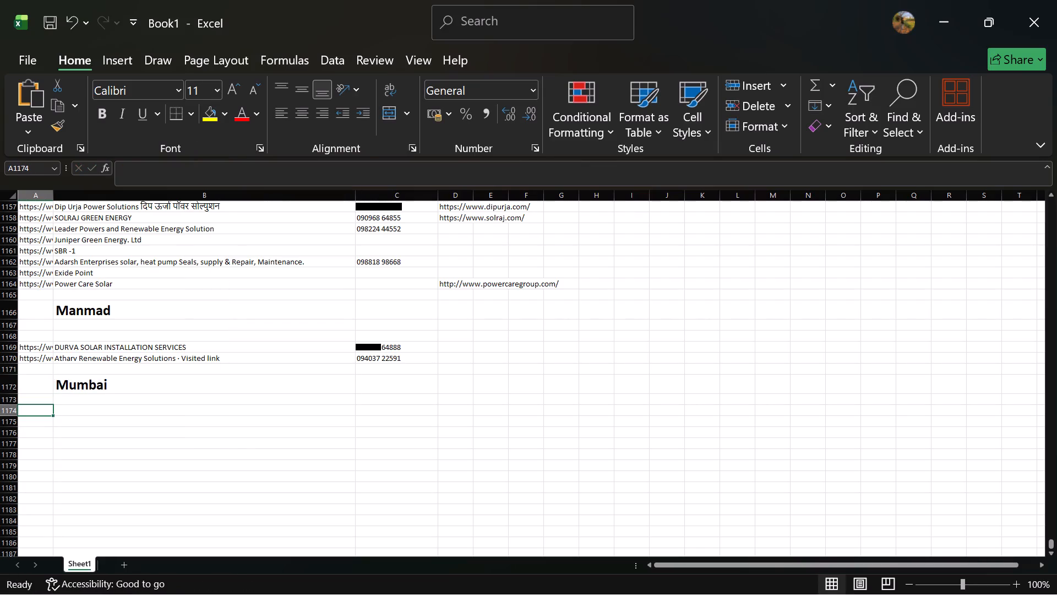
key("ctrl+v")
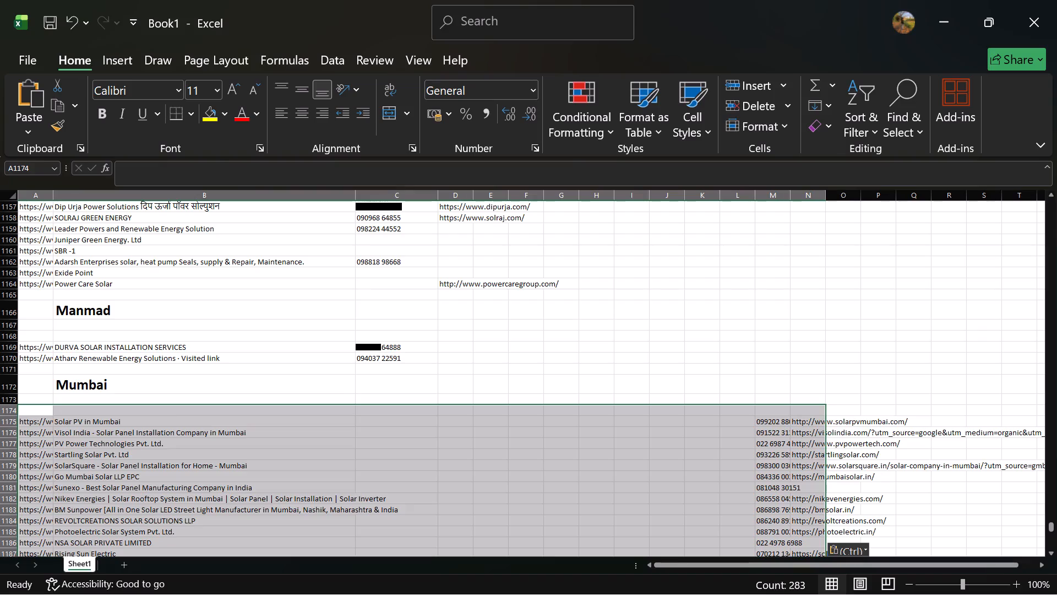
Move the Mumbai phone numbers from column M to C1175:C1251.
left_click_drag(766, 419, 781, 594)
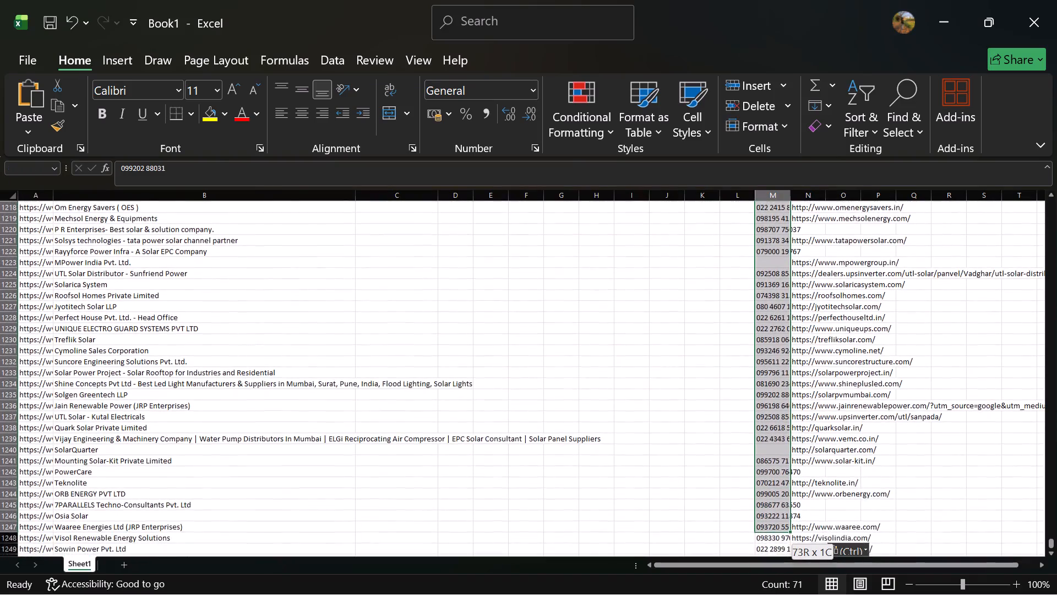
left_click_drag(781, 594, 777, 548)
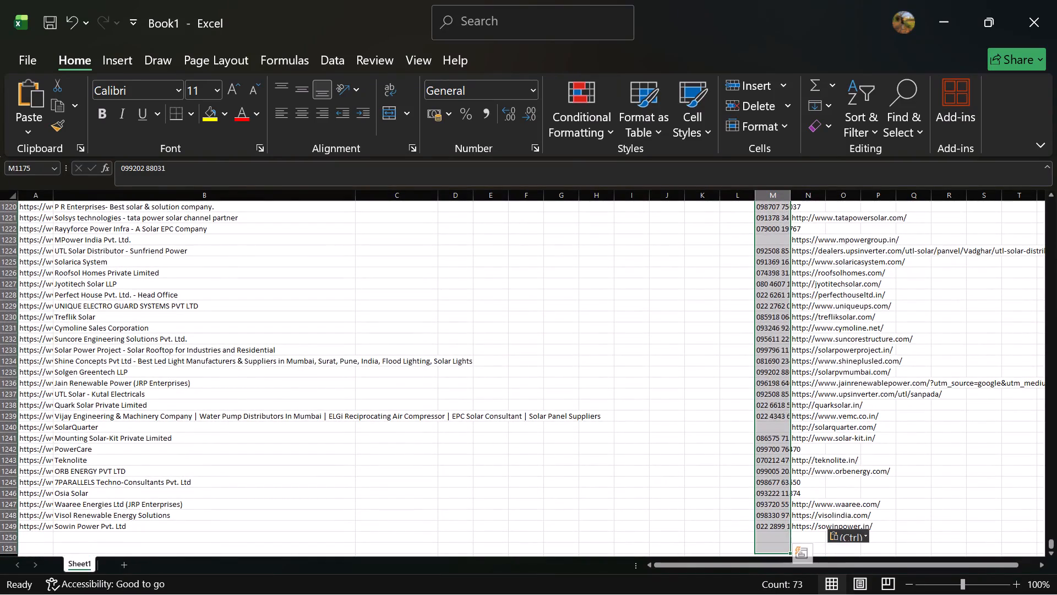
scroll(799, 416, "up", 6)
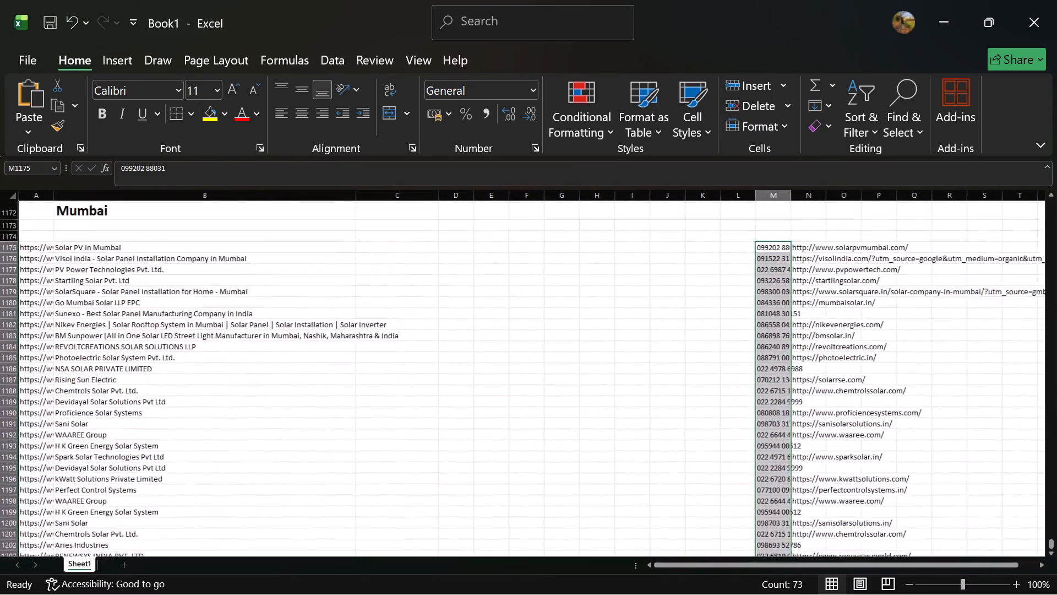
scroll(799, 416, "up", 1)
left_click_drag(778, 360, 714, 368)
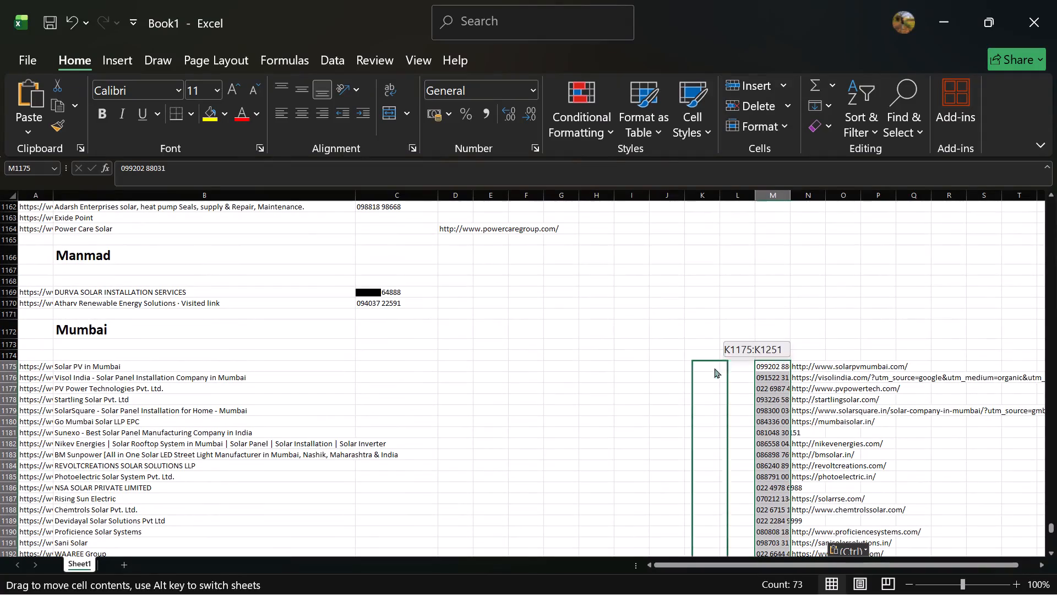
left_click_drag(714, 368, 426, 369)
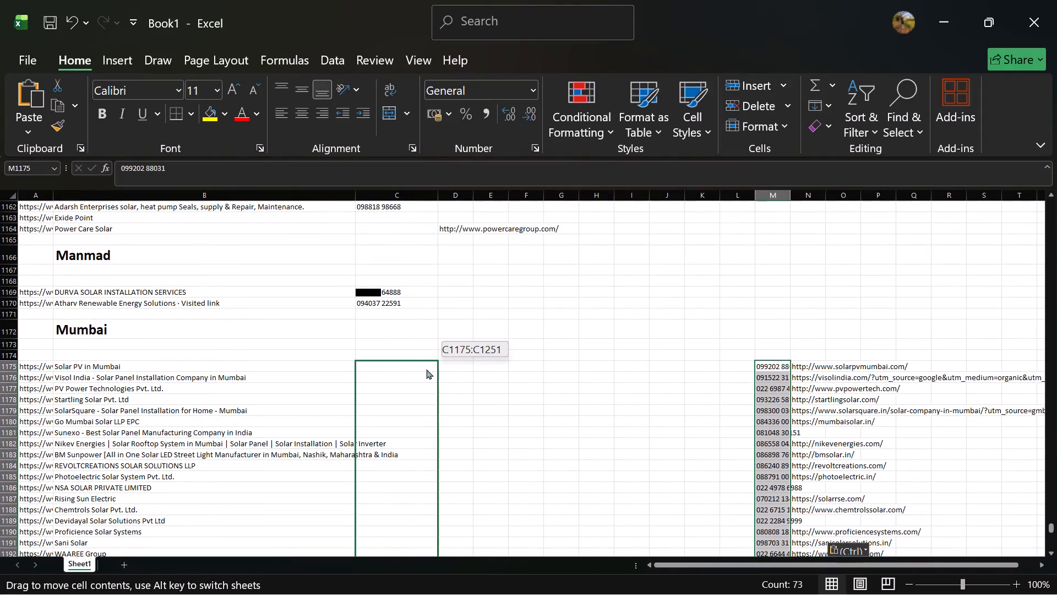
left_click_drag(426, 369, 429, 369)
Move the Mumbai website links from column N to column D, starting at D1175.
left_click_drag(804, 367, 916, 562)
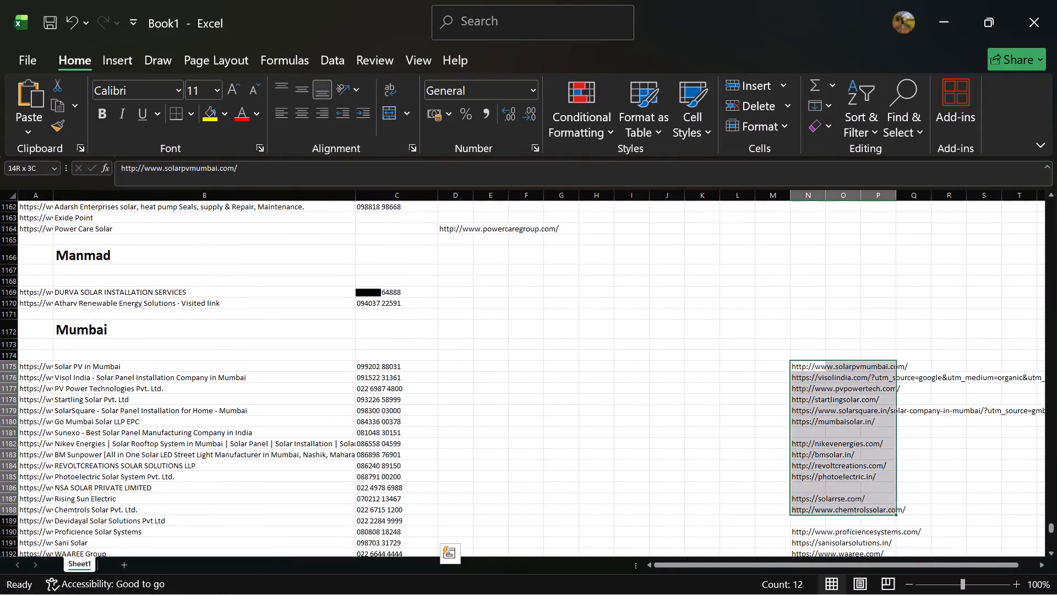
left_click_drag(916, 562, 967, 562)
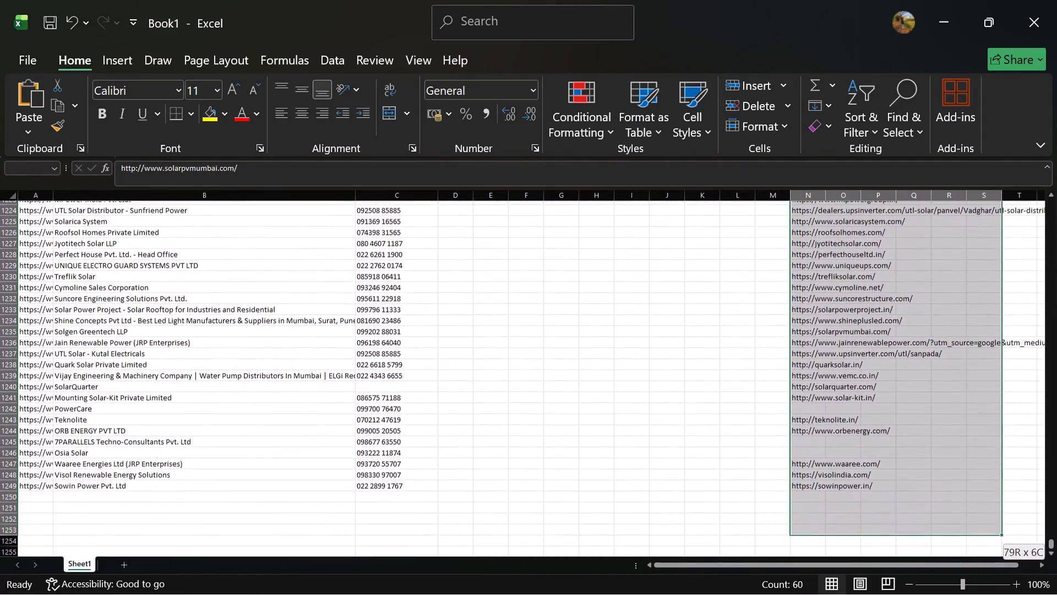
left_click_drag(967, 562, 951, 506)
scroll(886, 435, "up", 4)
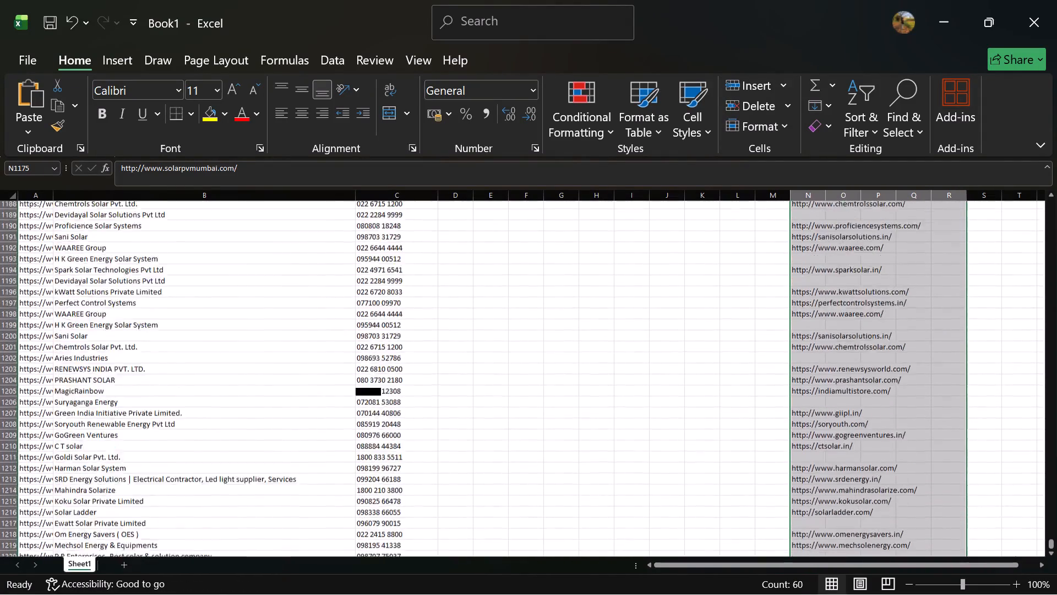
scroll(886, 435, "up", 5)
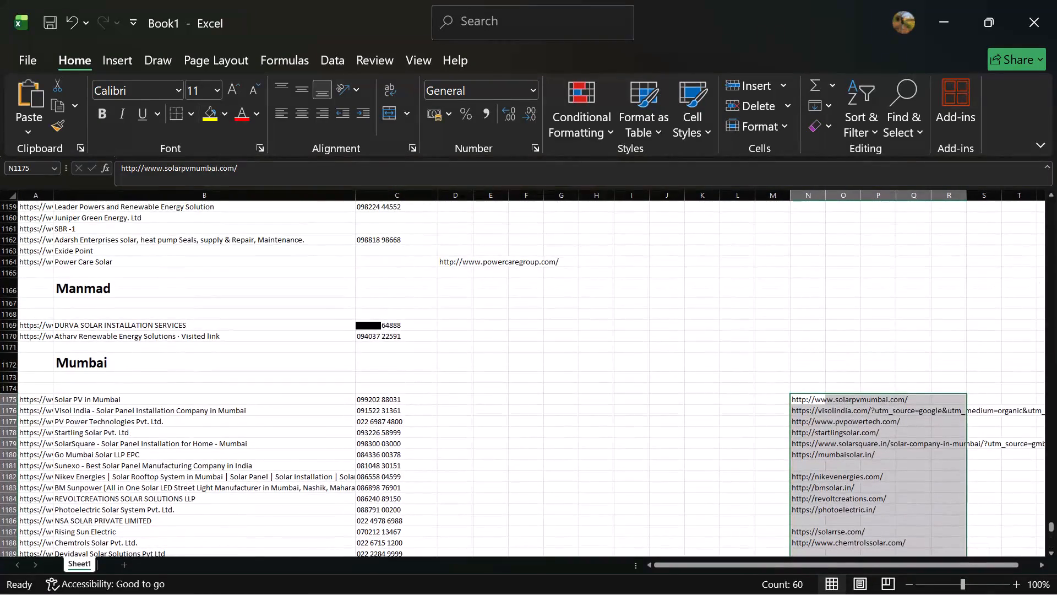
left_click_drag(854, 394, 698, 405)
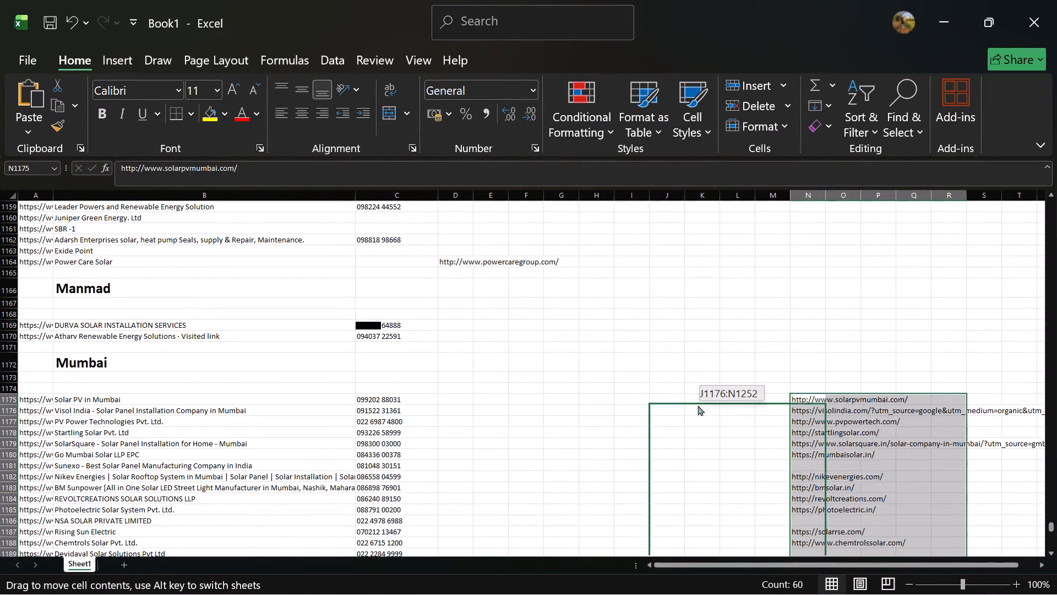
left_click_drag(698, 405, 512, 399)
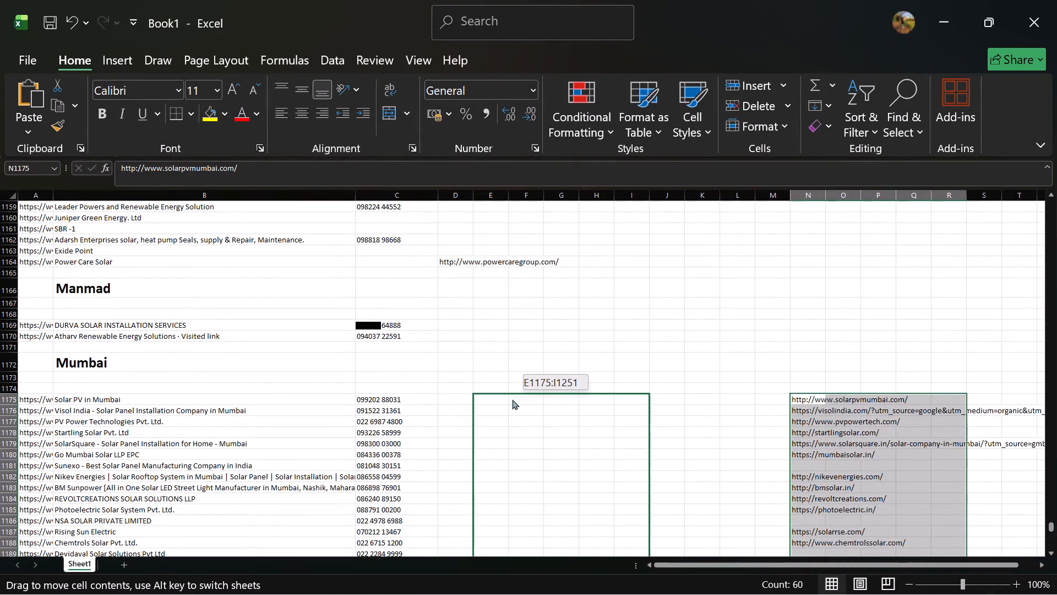
left_click_drag(512, 399, 502, 403)
left_click(557, 370)
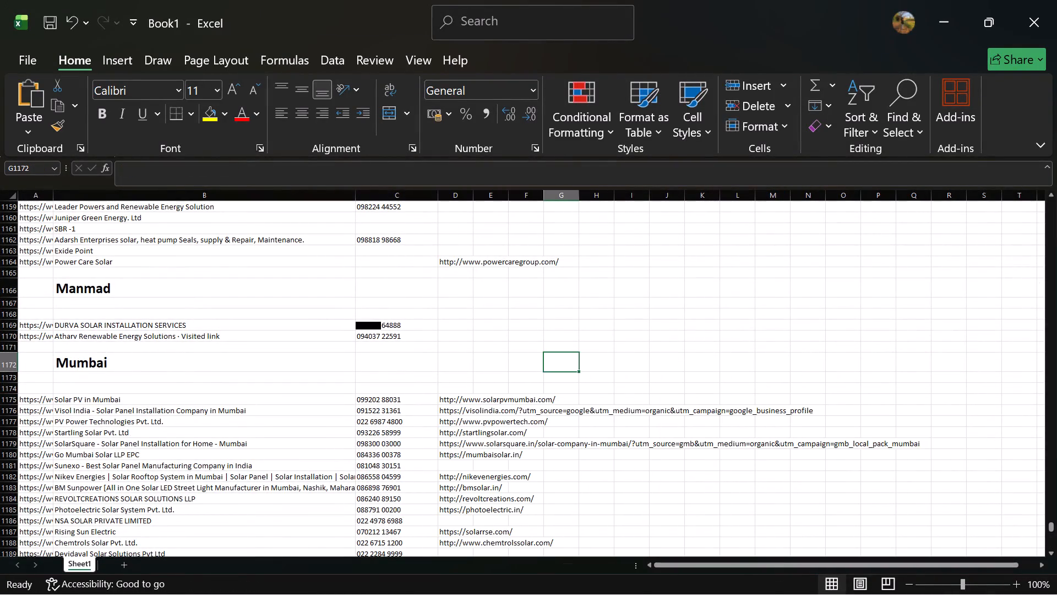
Select cell B1251 in Book1, below the last Mumbai entry.
scroll(393, 413, "down", 6)
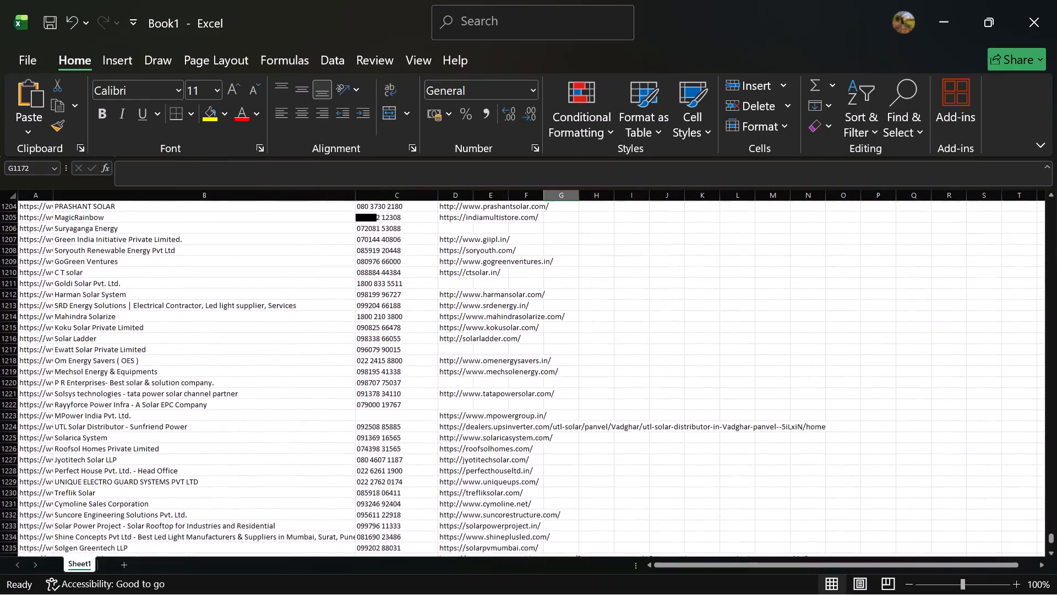
scroll(393, 413, "down", 4)
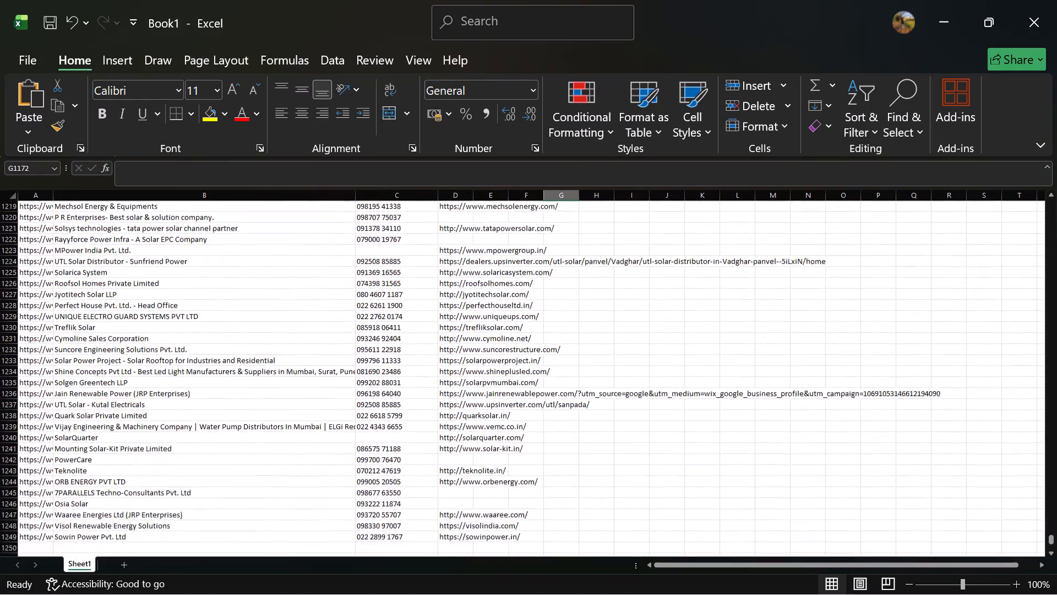
scroll(393, 413, "down", 1)
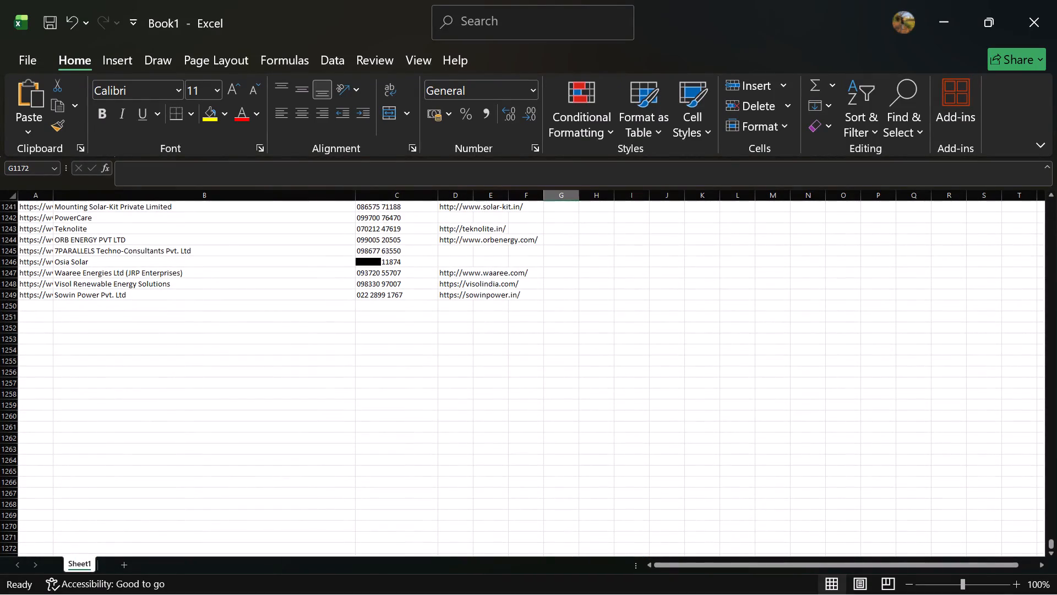
left_click(71, 322)
Switch to File Explorer, open the Nagpur workbook from the Nagpur folder in Maharashtra with repair accepted, and enable editing.
key("alt+Tab")
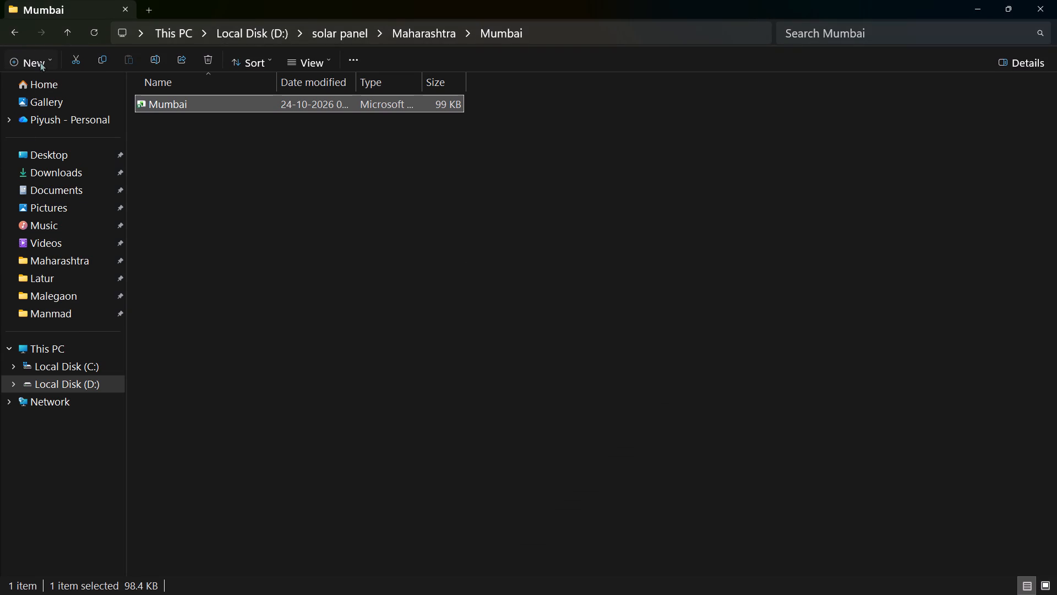
left_click(16, 36)
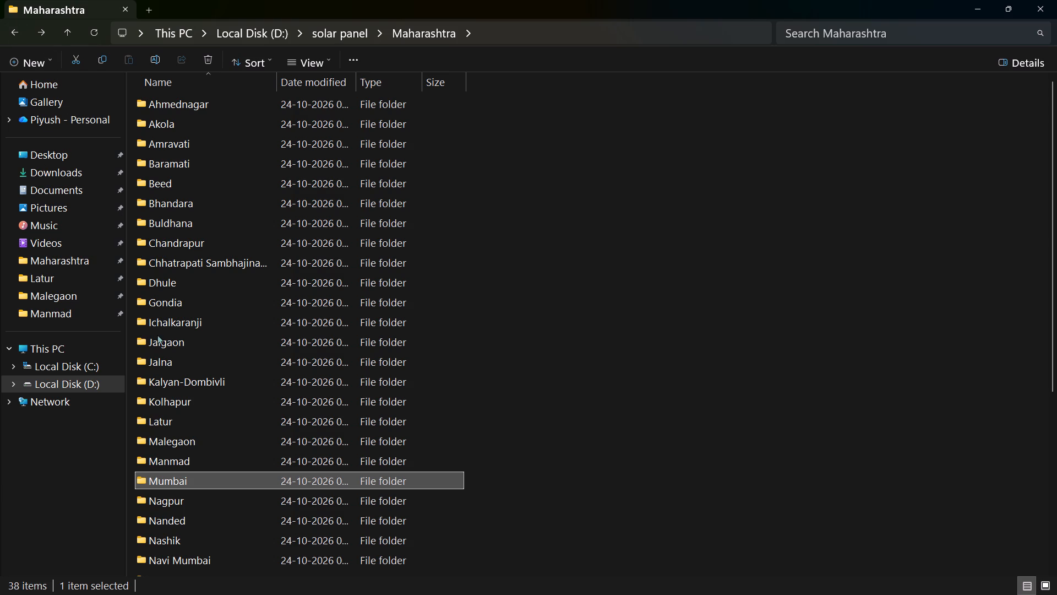
double_click(205, 497)
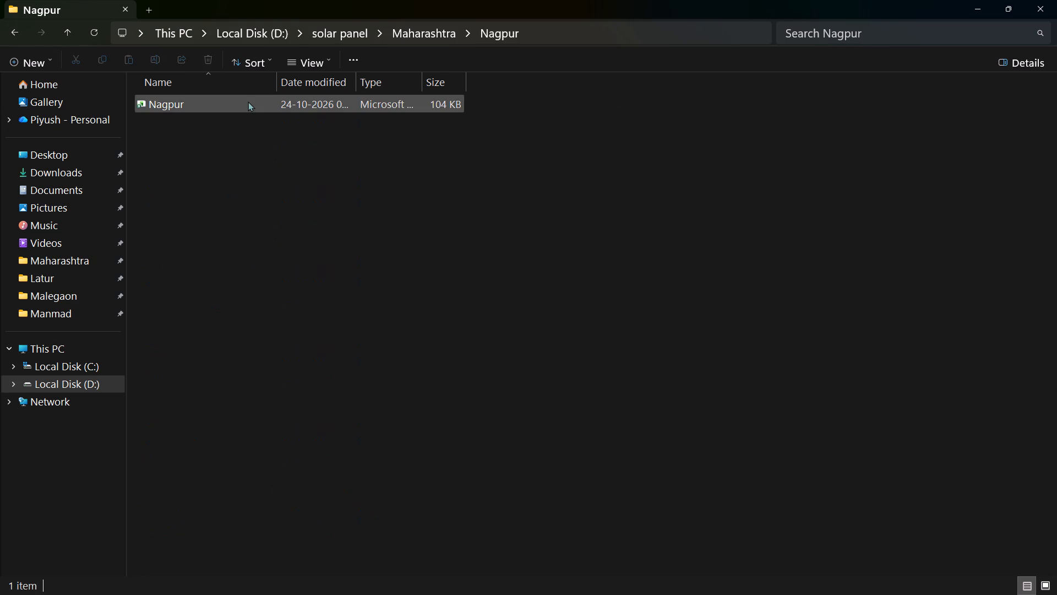
double_click(246, 103)
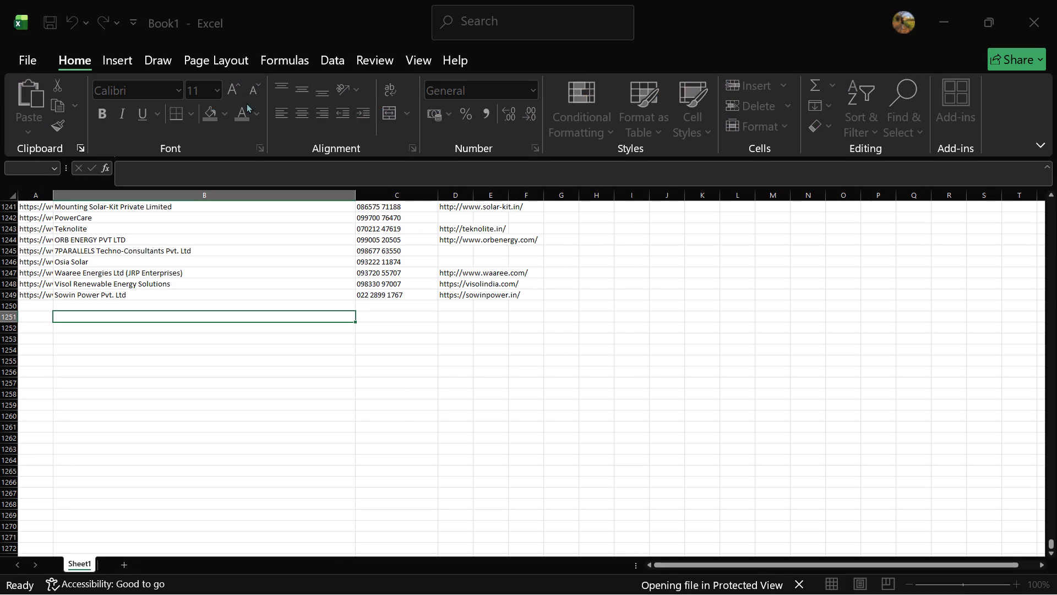
left_click(508, 375)
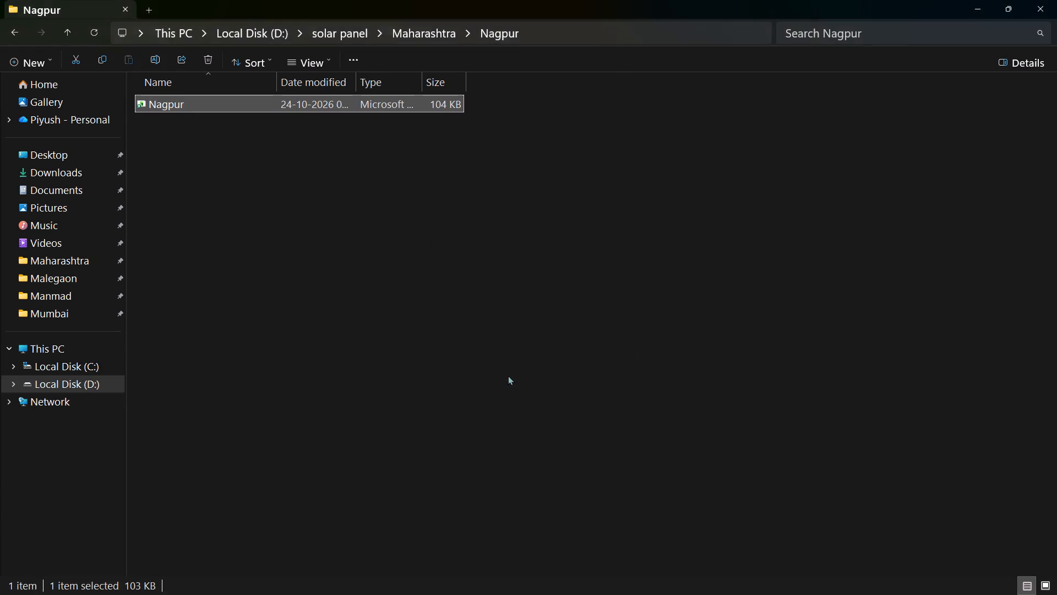
left_click(711, 86)
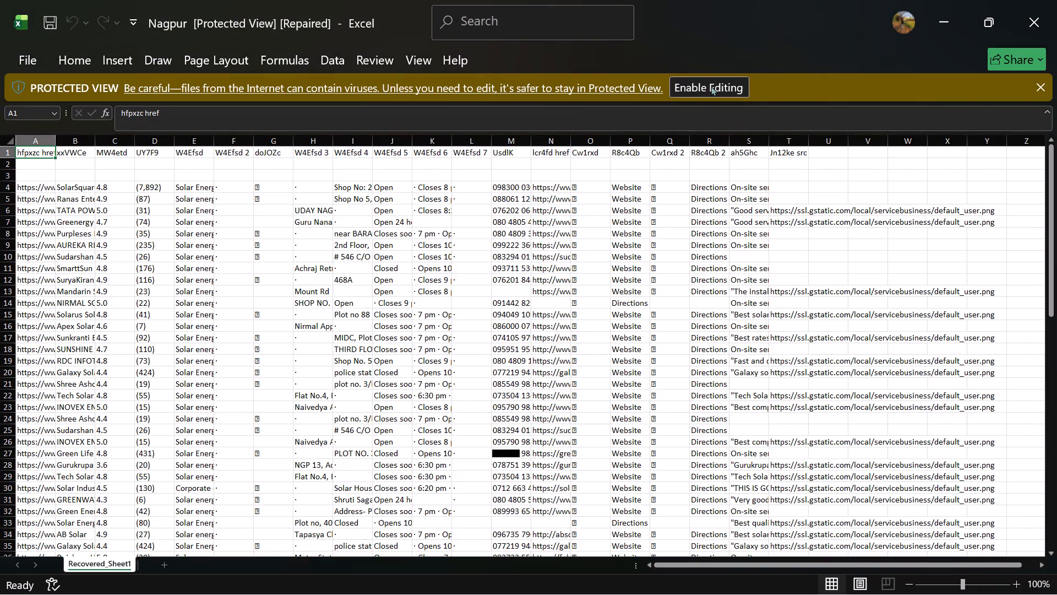
key("Return")
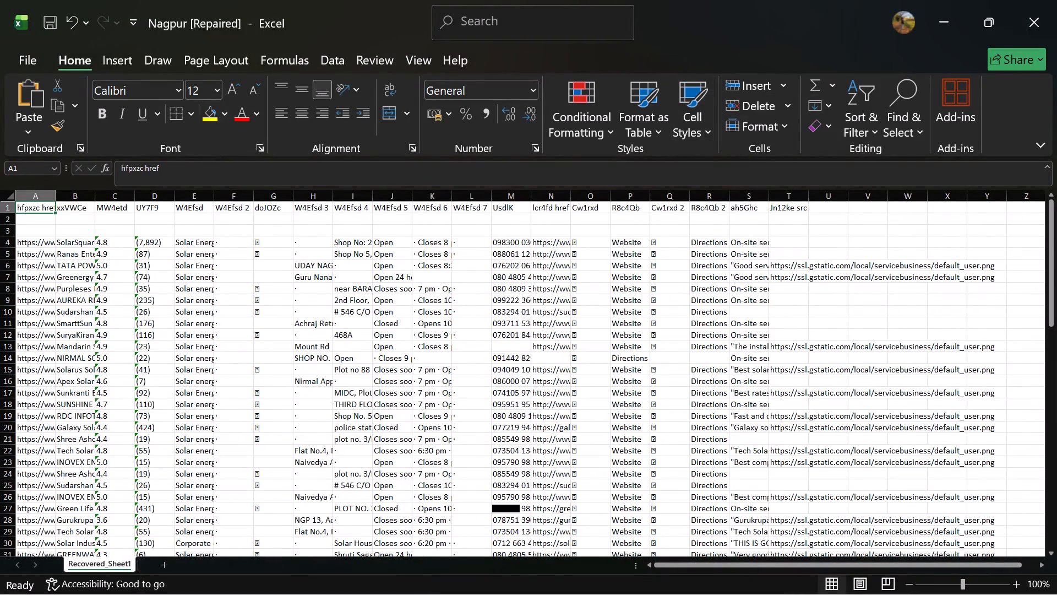
Clear the unneeded data in columns O to Y and columns C to L of the Nagpur workbook.
left_click_drag(586, 208, 996, 594)
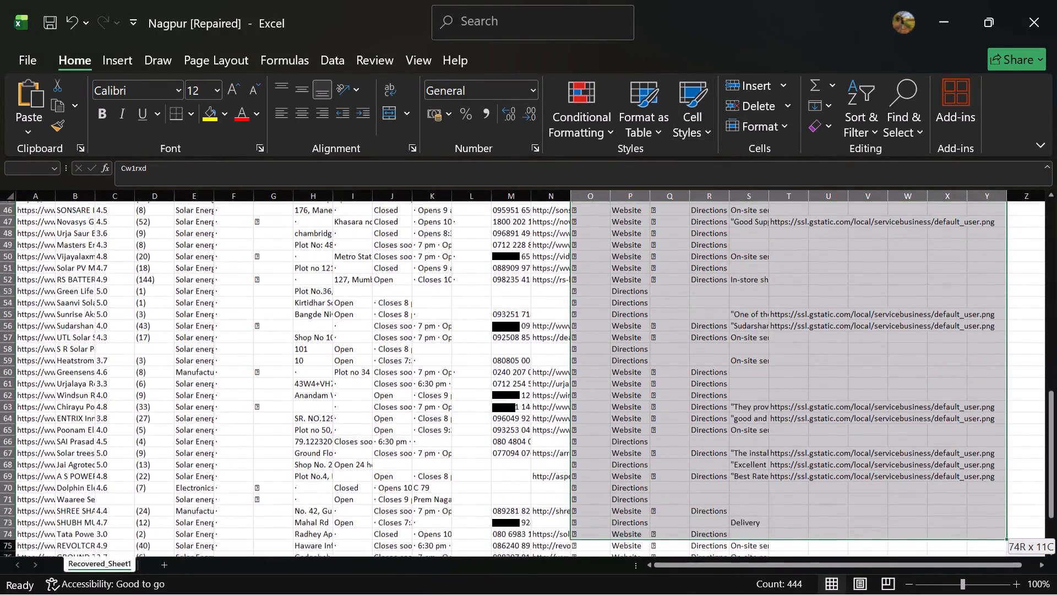
left_click_drag(996, 594, 998, 594)
key("Delete")
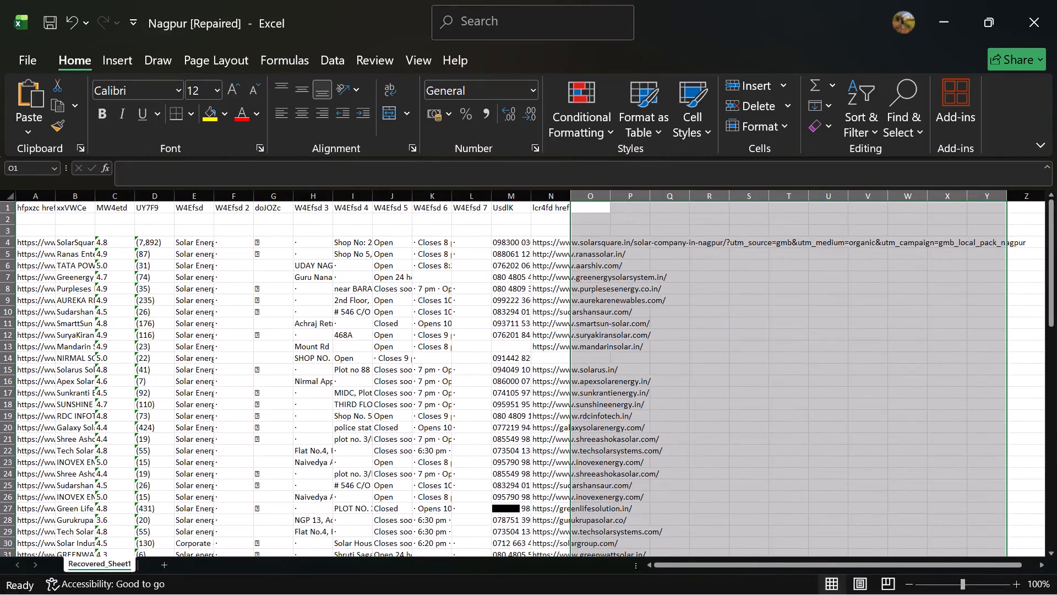
left_click_drag(117, 209, 470, 592)
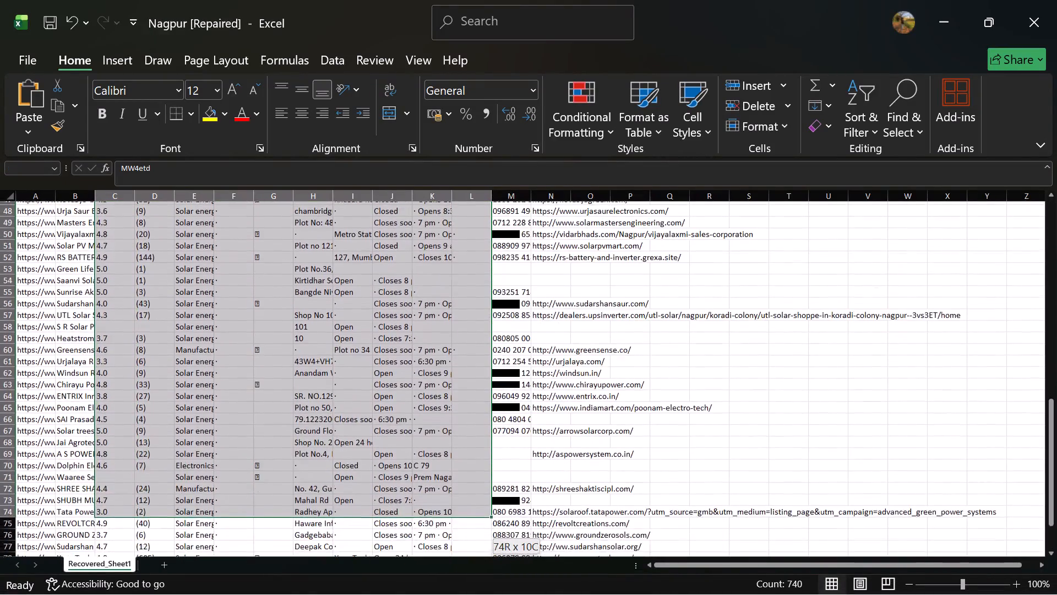
left_click_drag(470, 592, 476, 594)
key("Delete")
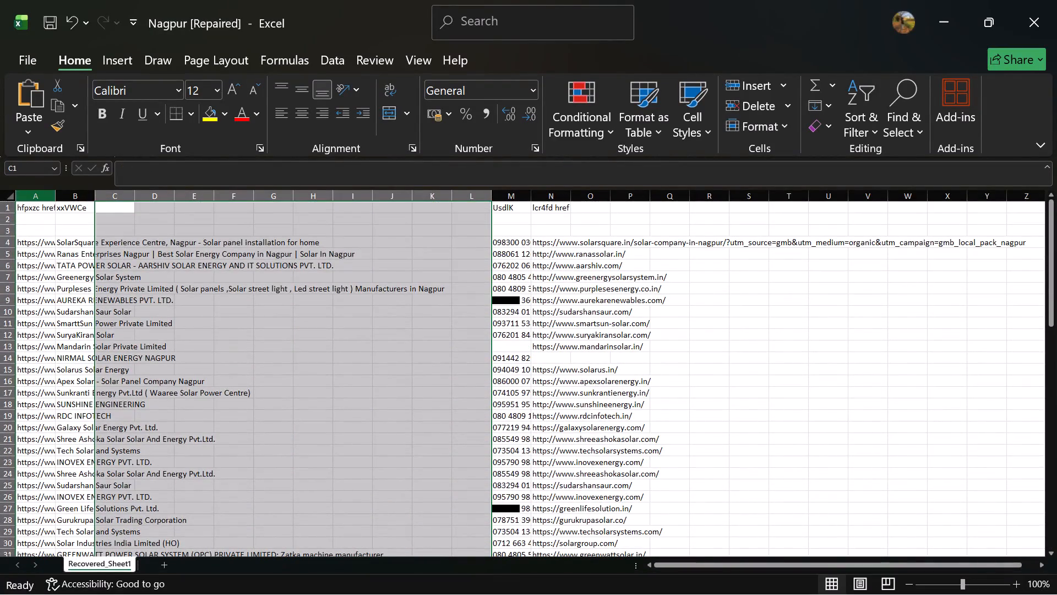
Copy the Nagpur entries from A3 down to row 81, across to column U.
left_click_drag(37, 231, 783, 594)
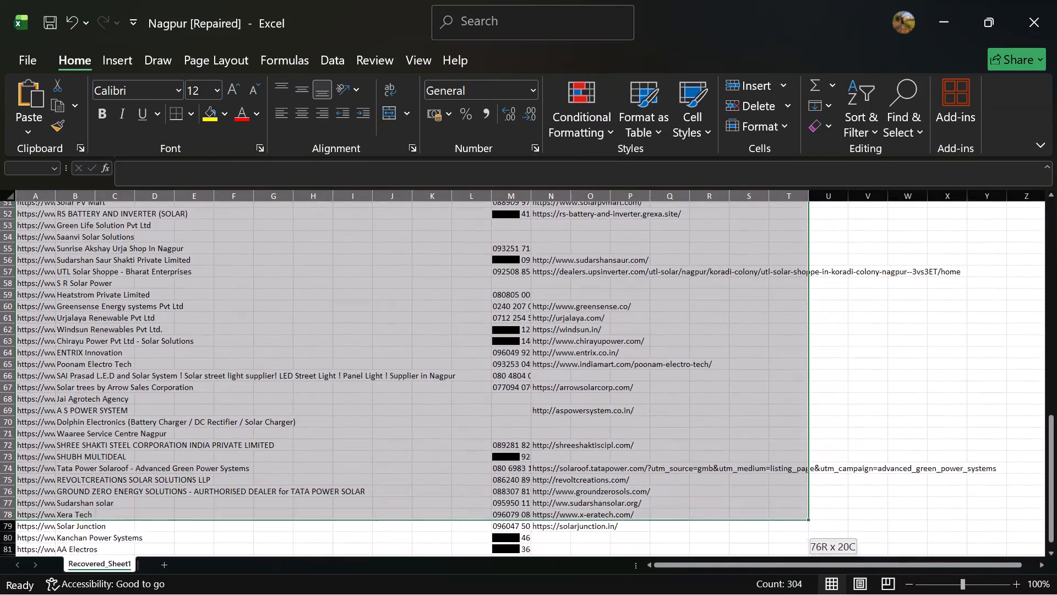
left_click_drag(783, 594, 813, 524)
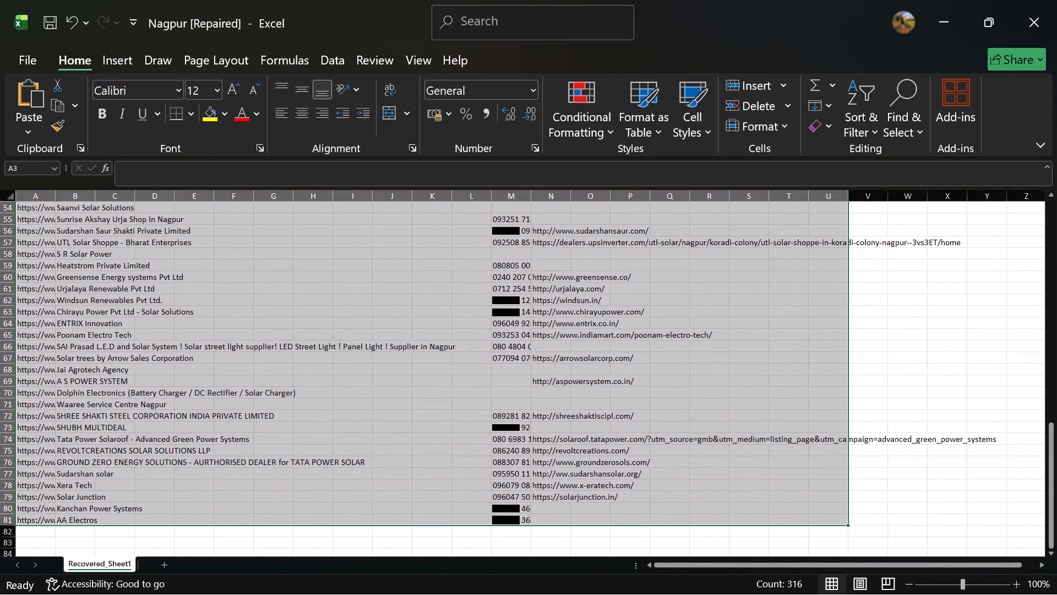
key("ctrl+c")
Close the Nagpur workbook, saving it as Nagpur over the existing file and keeping the copied data on the clipboard.
left_click(1056, 0)
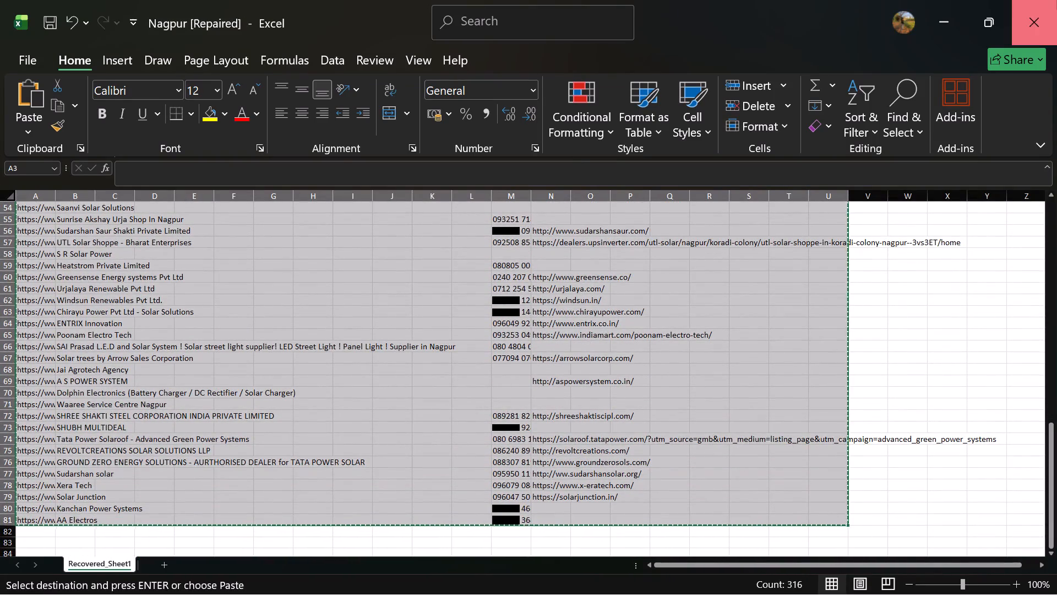
key("Return")
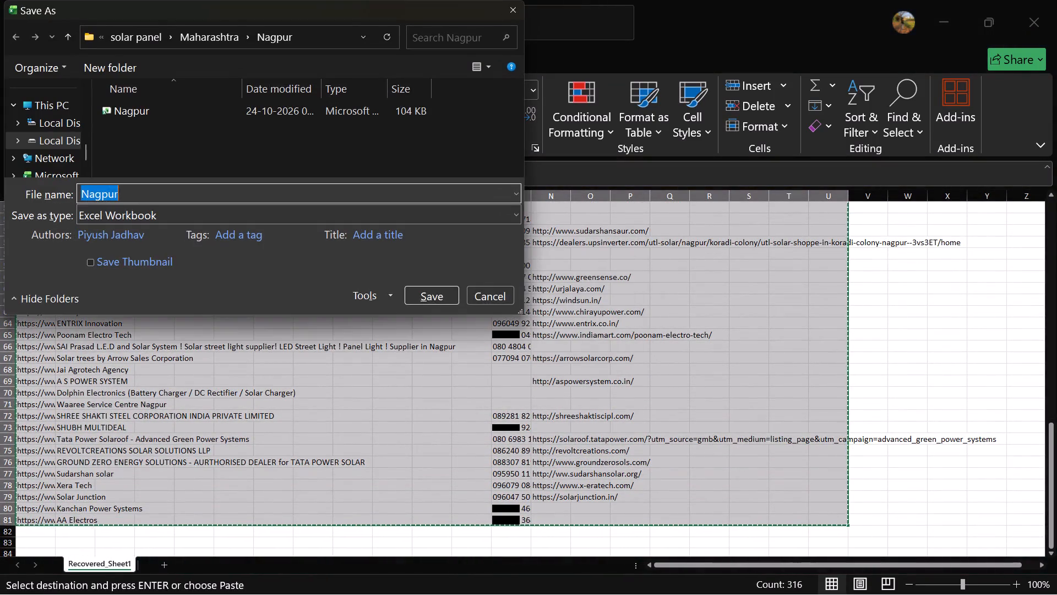
key("Return")
key("Left")
key("Return")
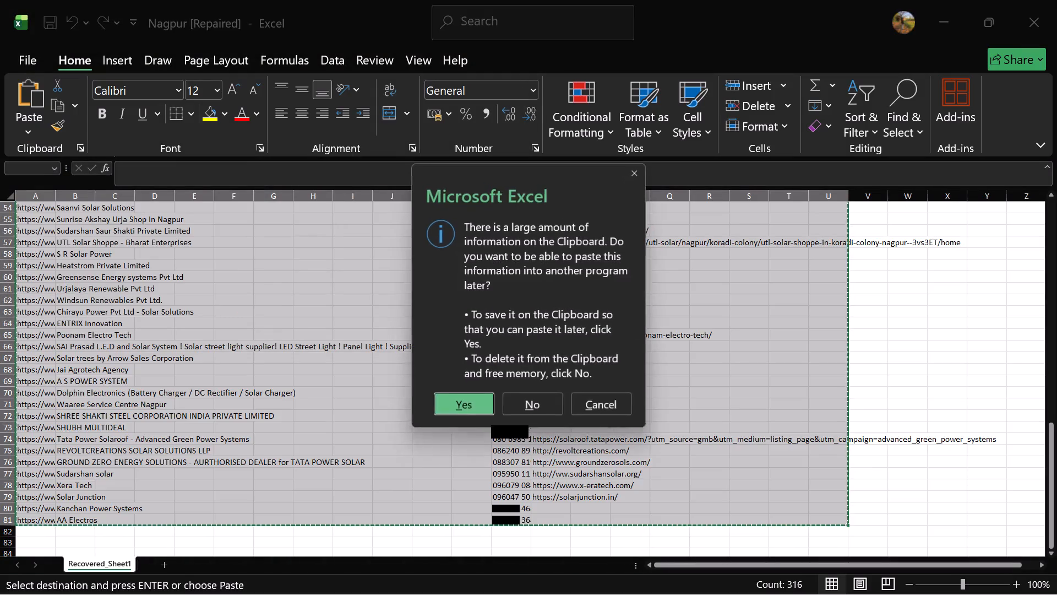
key("Return")
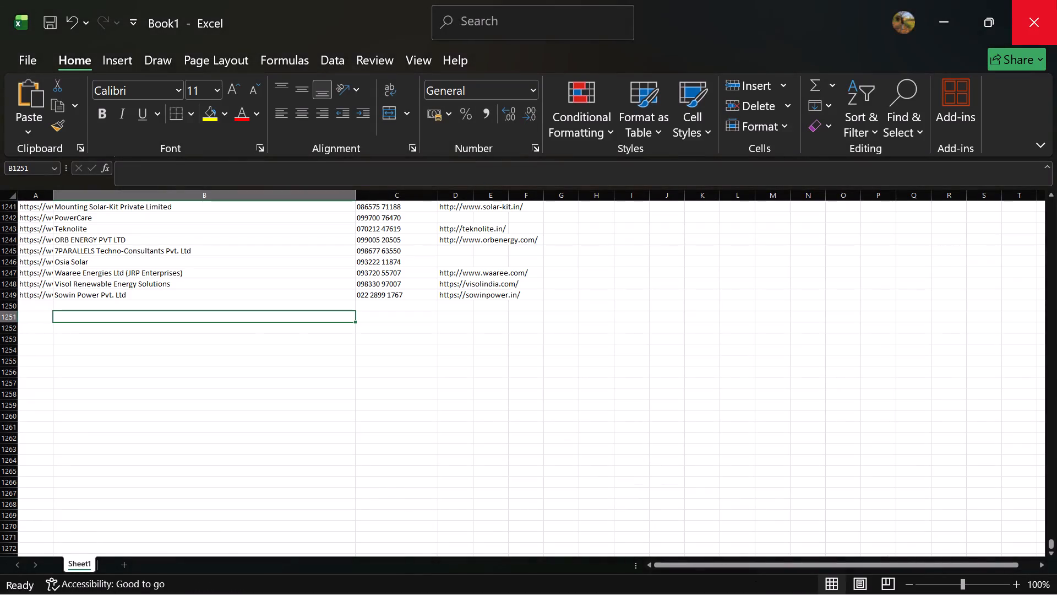
Enter the heading "Nagpur" in cell B1251 of Book1, formatted bold at font size 20.
key("alt+Tab")
key("alt+Tab")
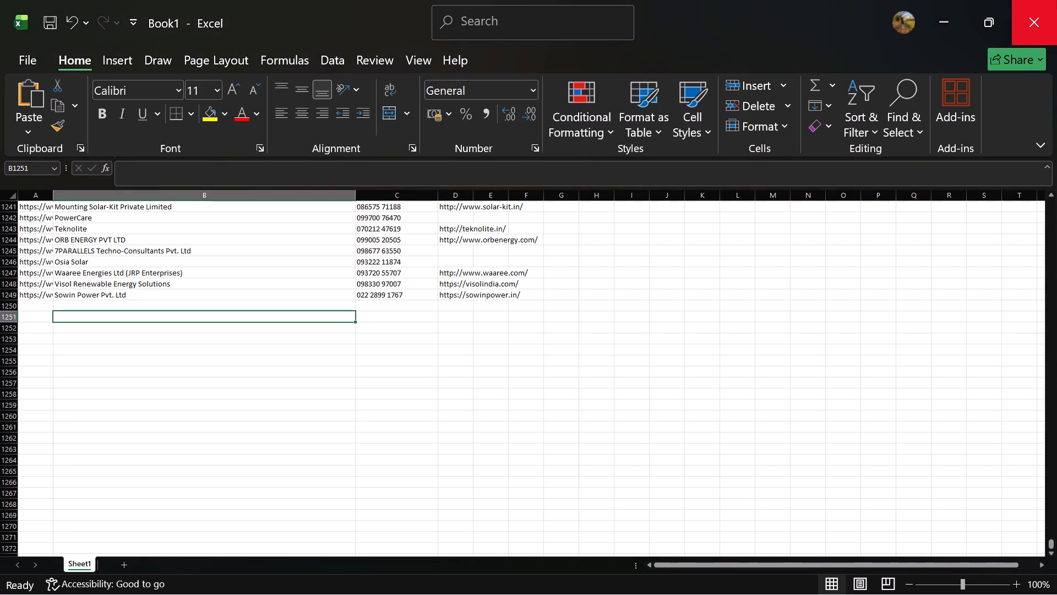
type("Nagpur")
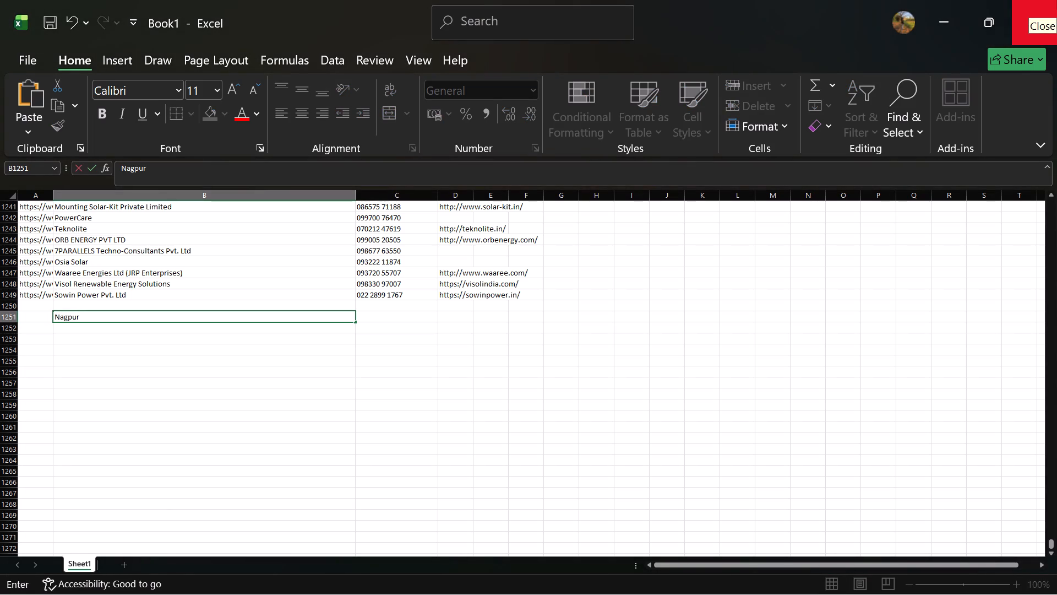
key("ctrl+a")
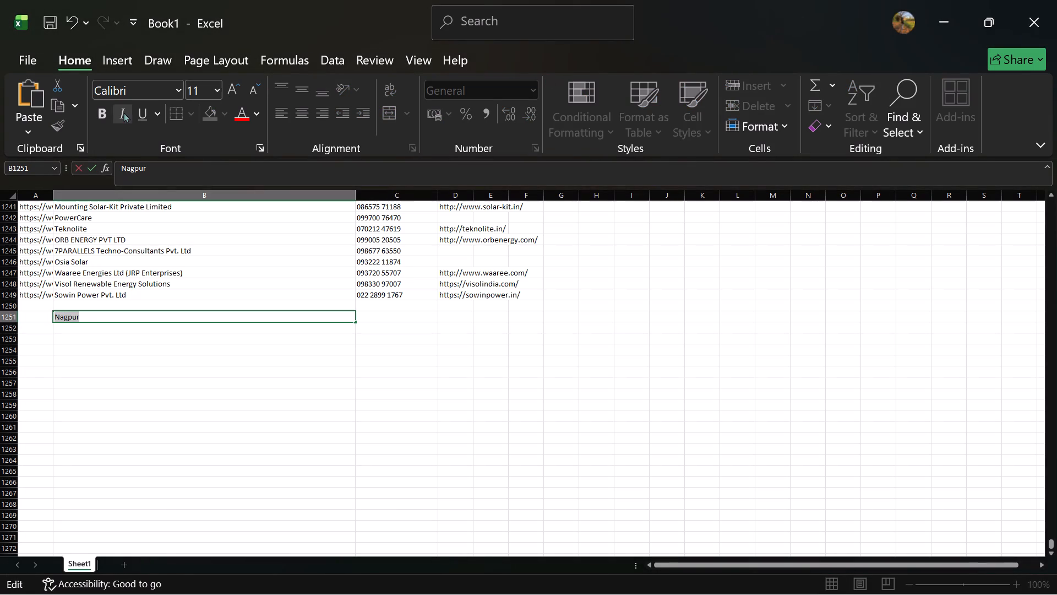
left_click(105, 112)
left_click(216, 89)
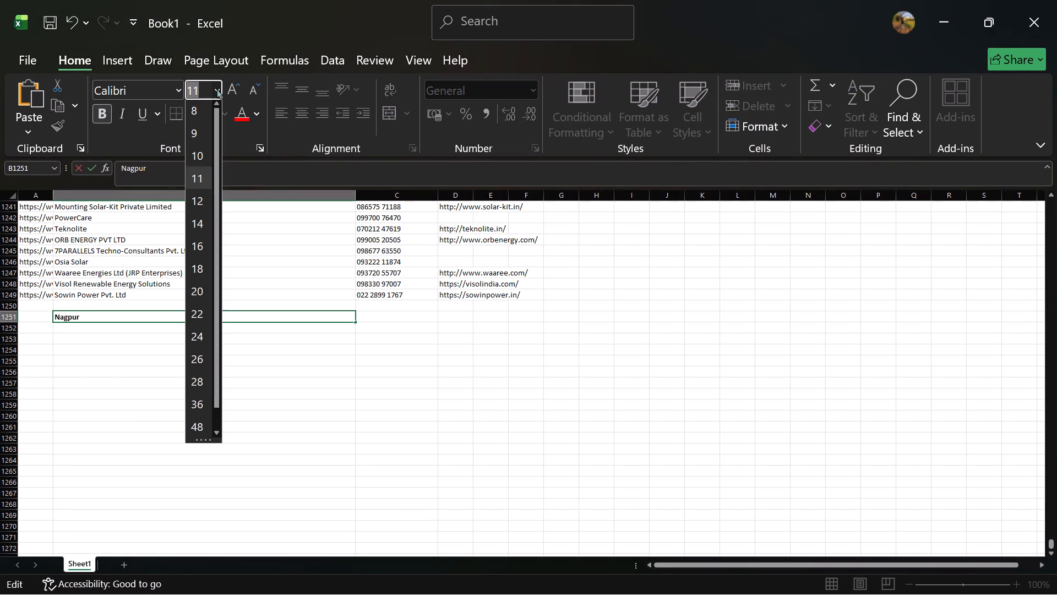
left_click(203, 288)
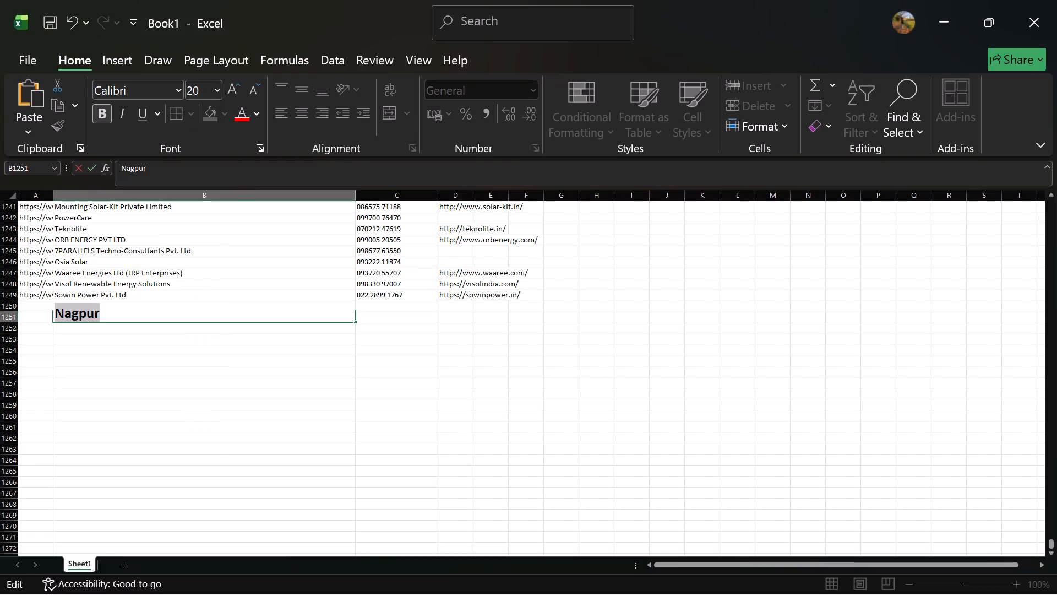
left_click(37, 393)
Paste the copied Nagpur entries at A1253, below the Nagpur heading.
left_click(42, 347)
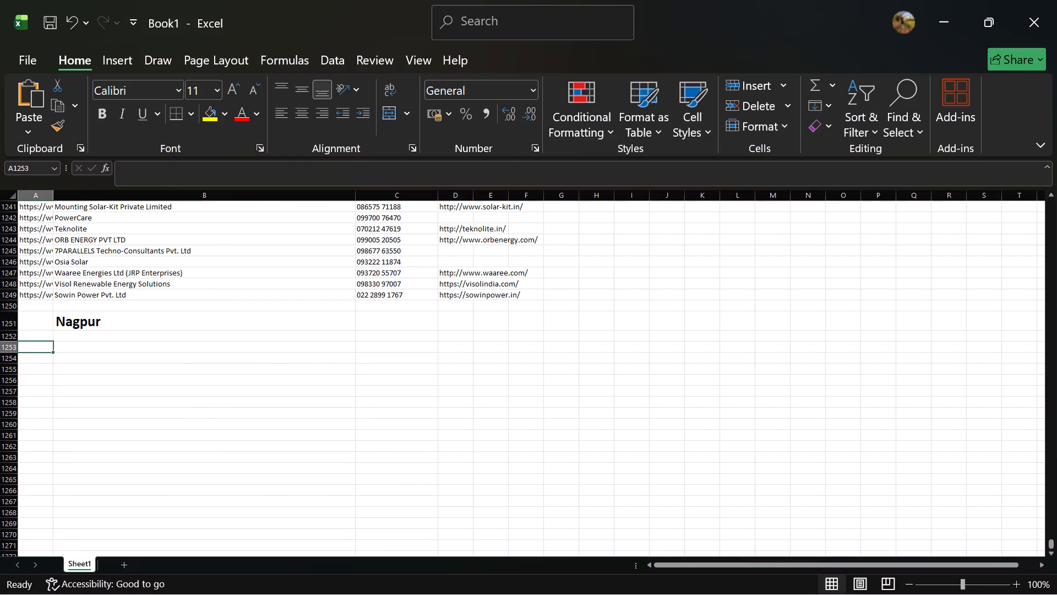
key("ctrl+v")
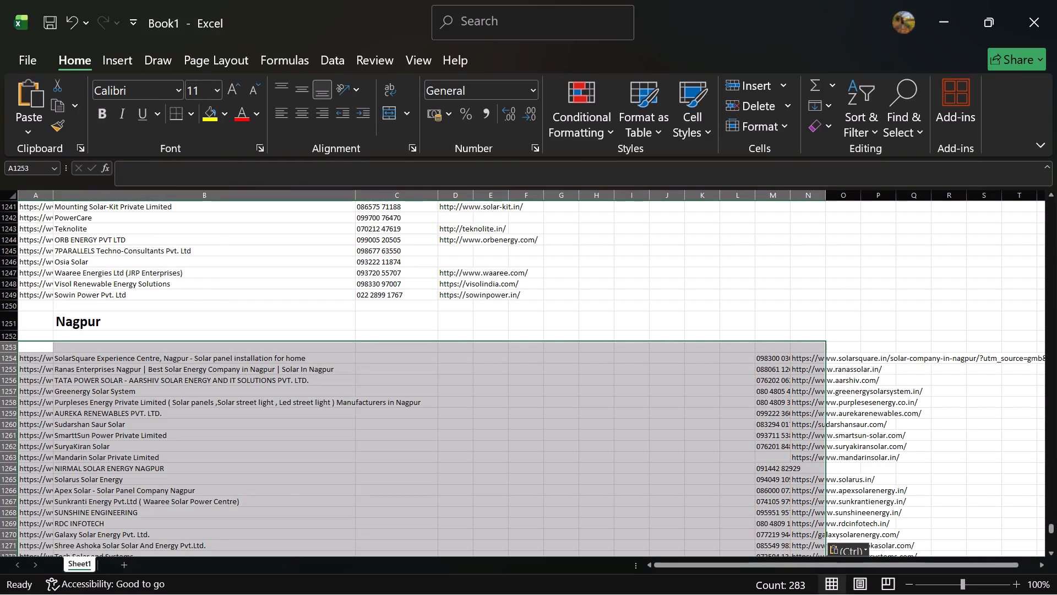
Move the Nagpur phone numbers from M1254:M1332 to column C, starting at C1254 beside the business names.
left_click_drag(769, 358, 777, 594)
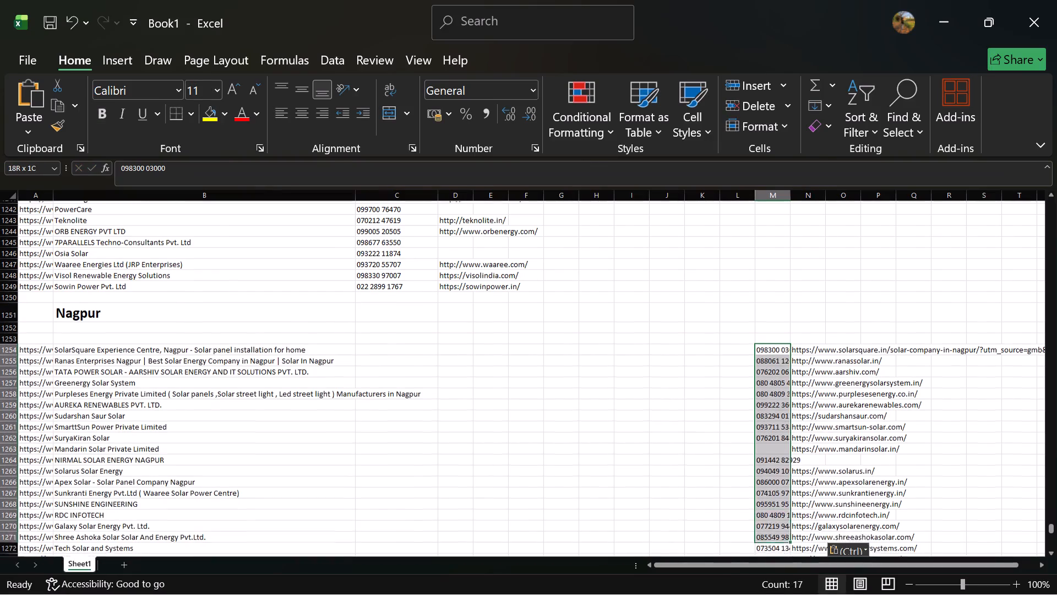
left_click_drag(777, 594, 781, 594)
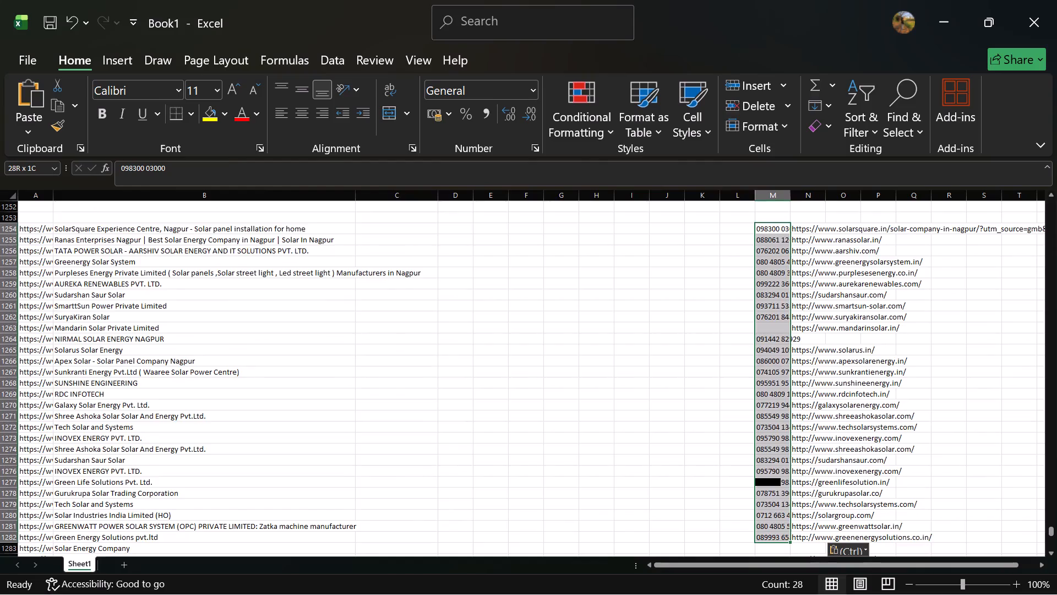
left_click_drag(781, 594, 783, 594)
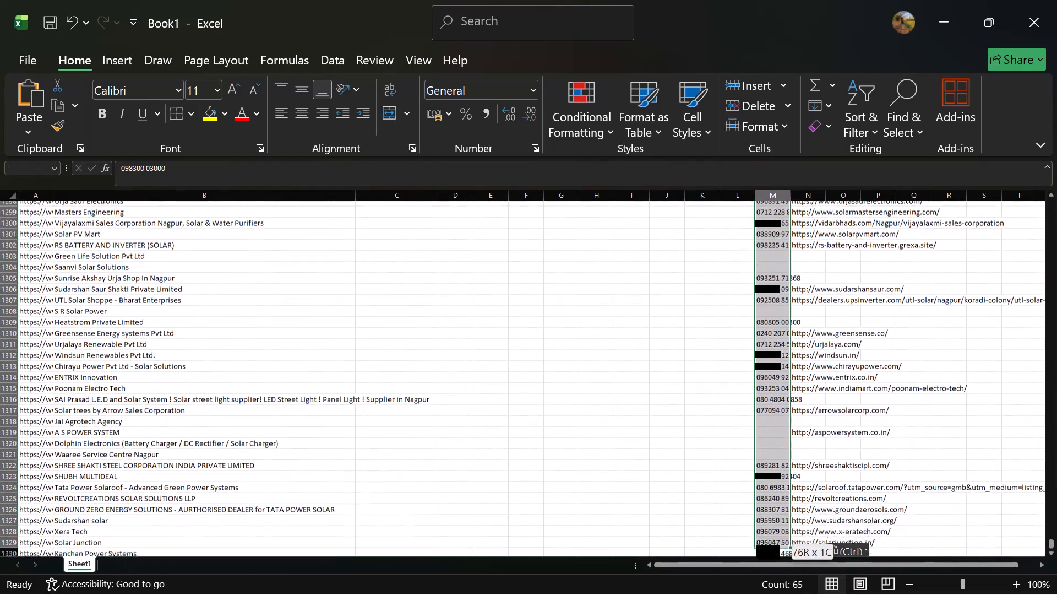
left_click_drag(783, 594, 782, 540)
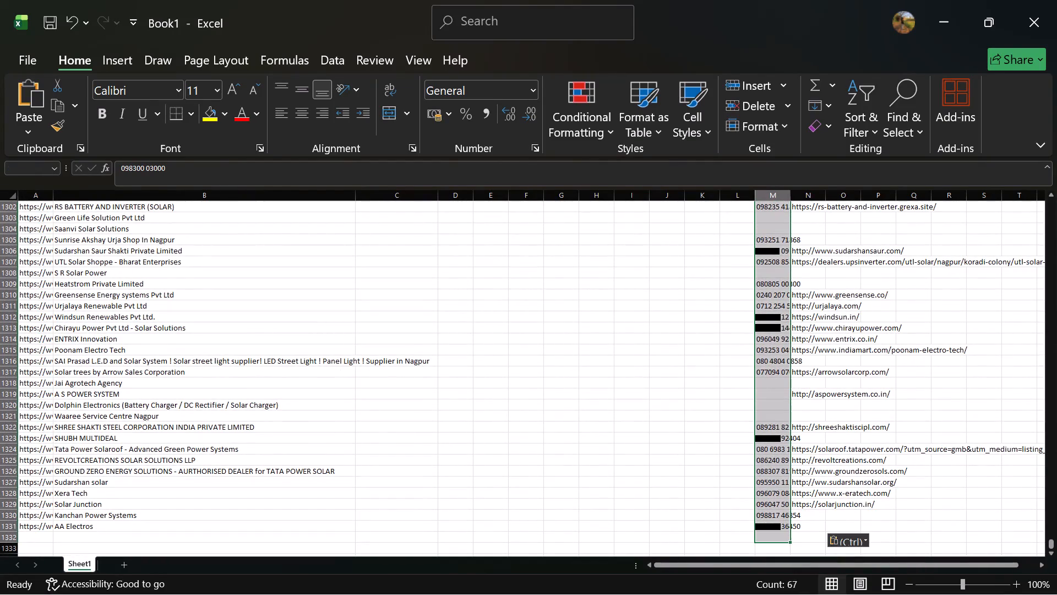
scroll(811, 416, "up", 6)
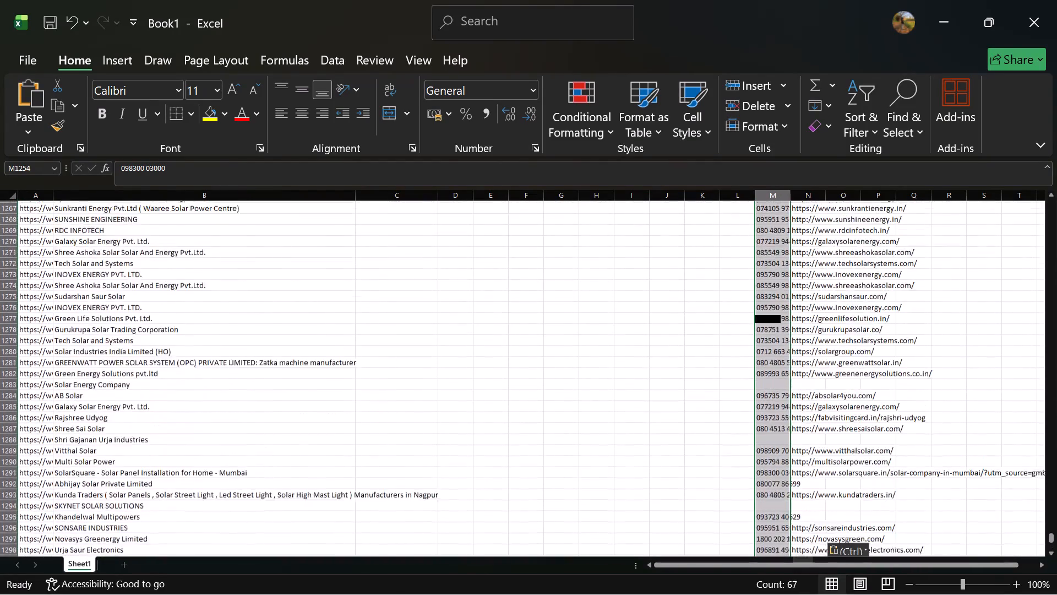
scroll(811, 416, "up", 4)
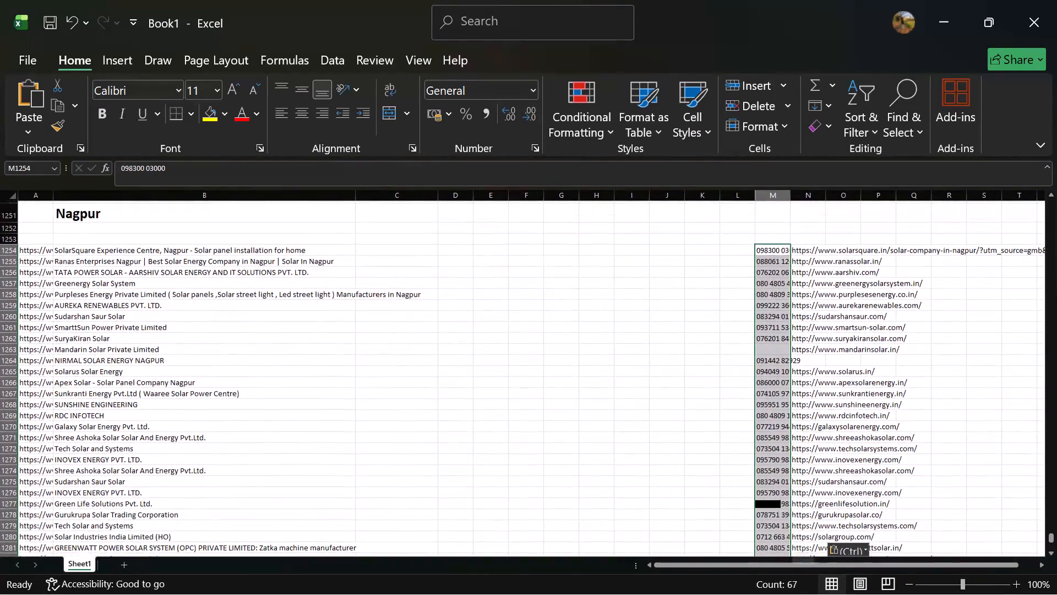
scroll(811, 416, "up", 2)
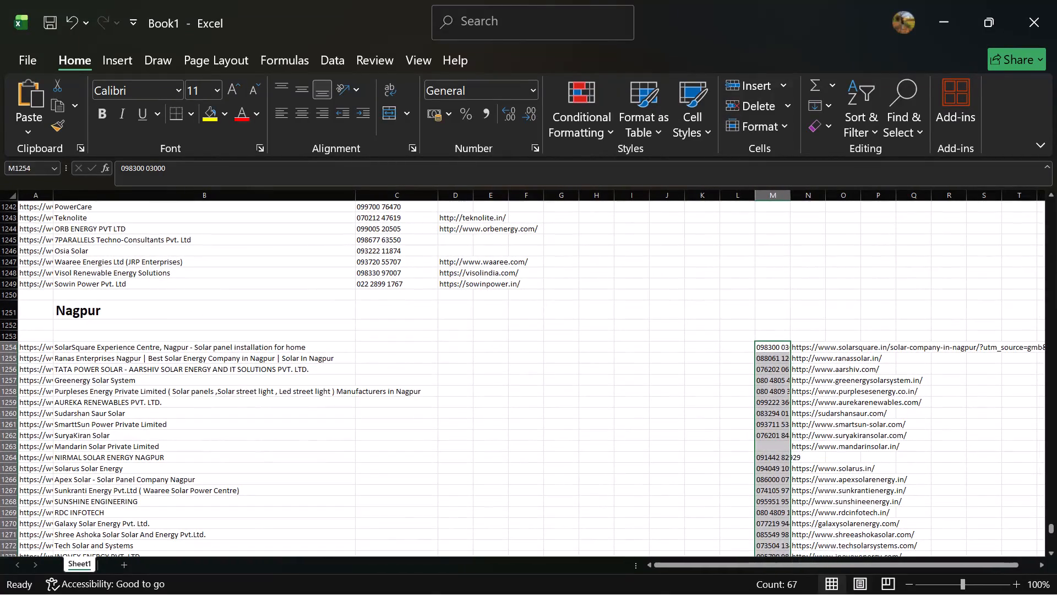
left_click_drag(762, 340, 578, 349)
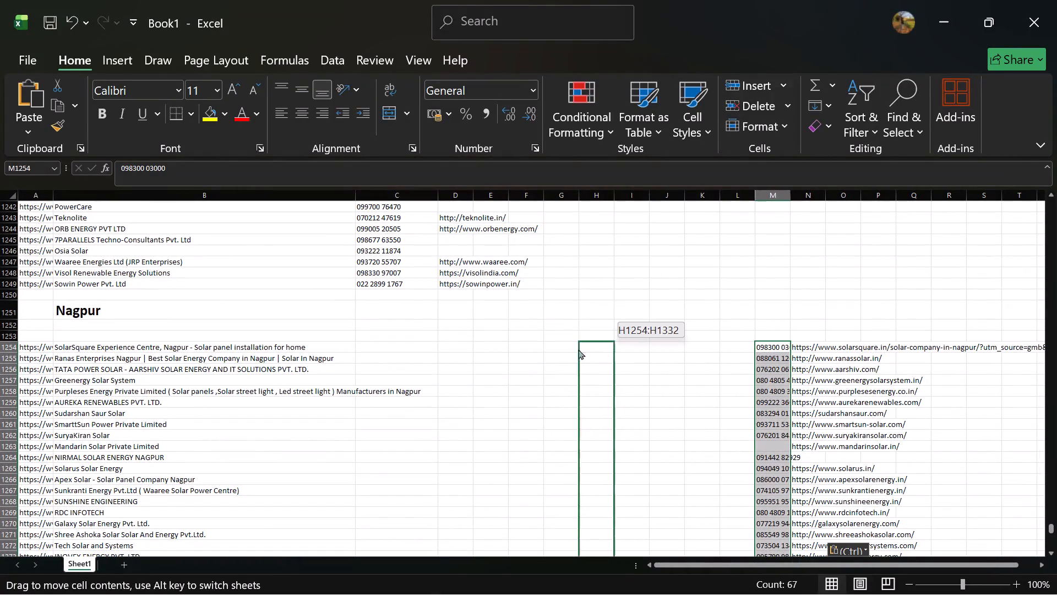
left_click_drag(578, 349, 435, 348)
Move the Nagpur website links from N1254:S1330 so they start at D1254, next to the phone numbers.
left_click_drag(796, 348, 1004, 594)
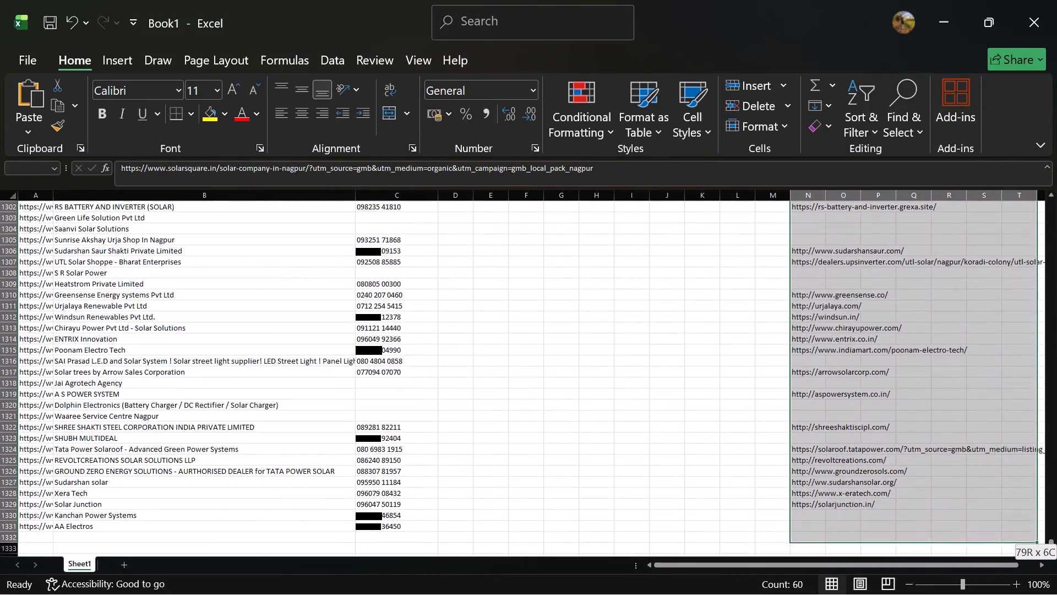
left_click_drag(1004, 594, 976, 514)
scroll(906, 448, "up", 3)
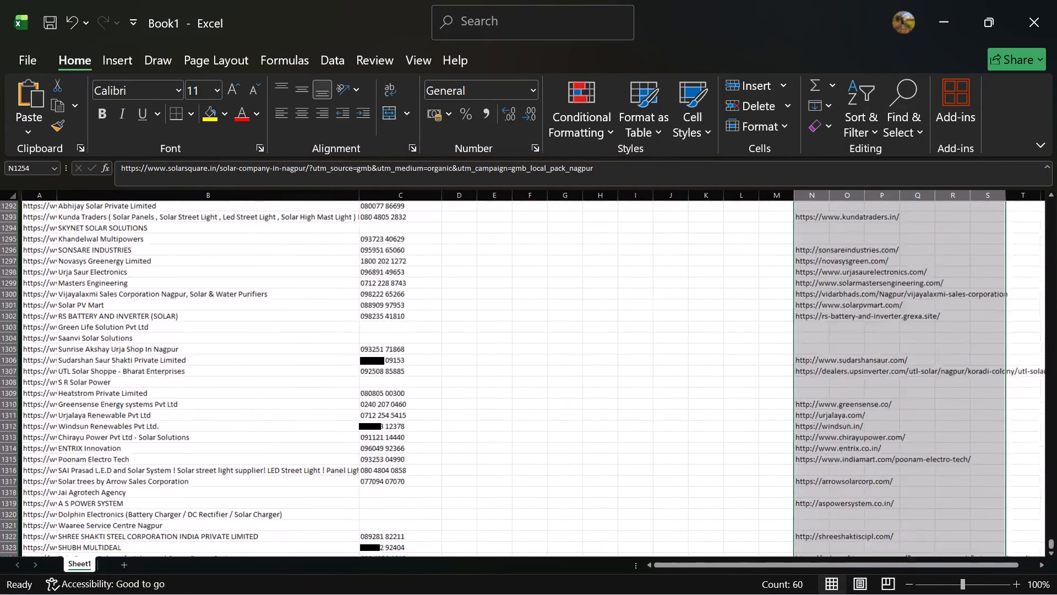
scroll(906, 448, "up", 7)
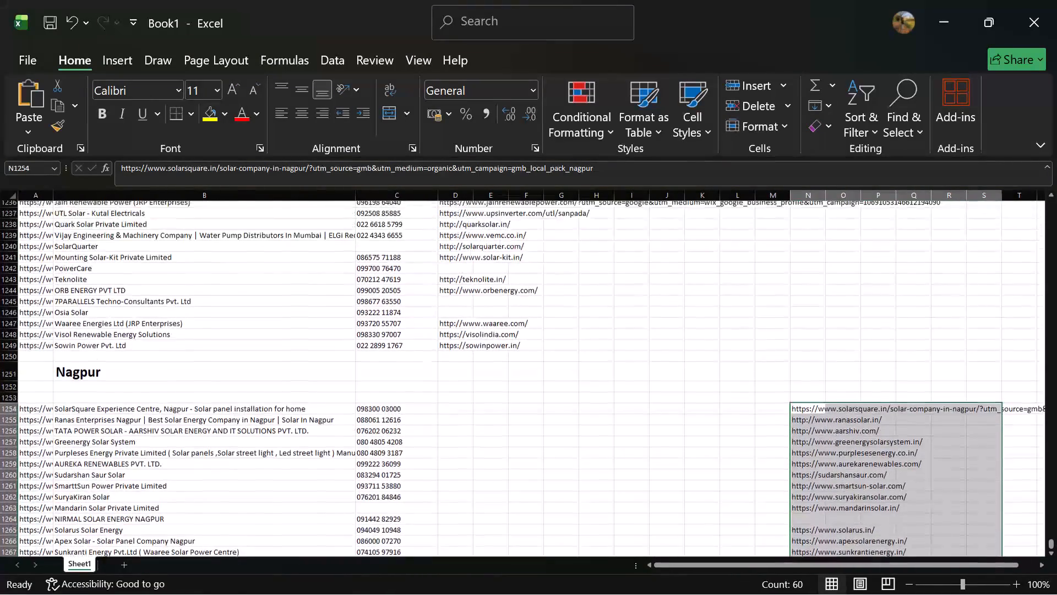
left_click_drag(864, 406, 699, 410)
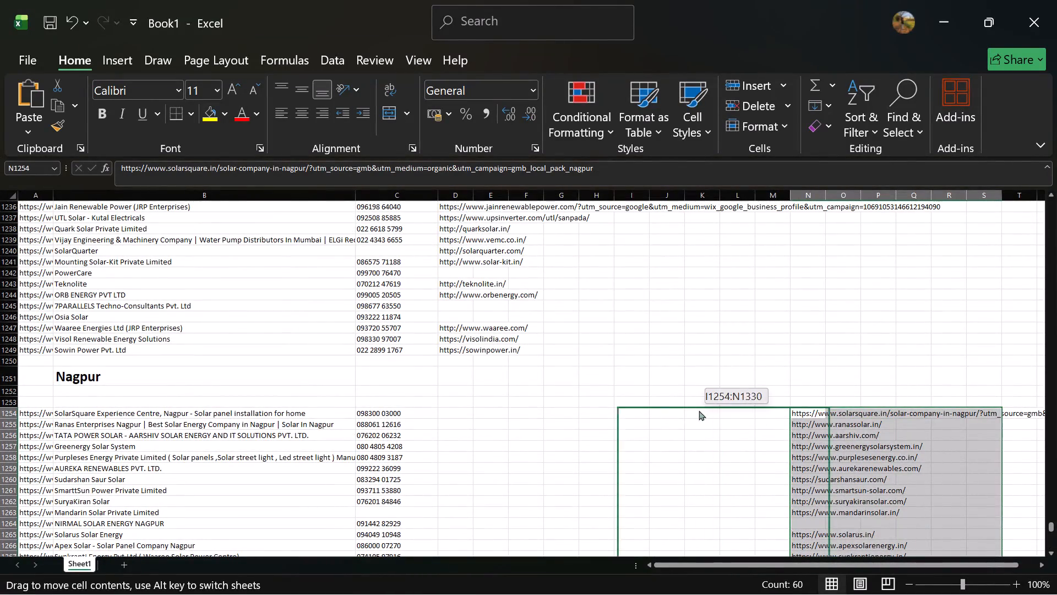
left_click_drag(699, 410, 546, 416)
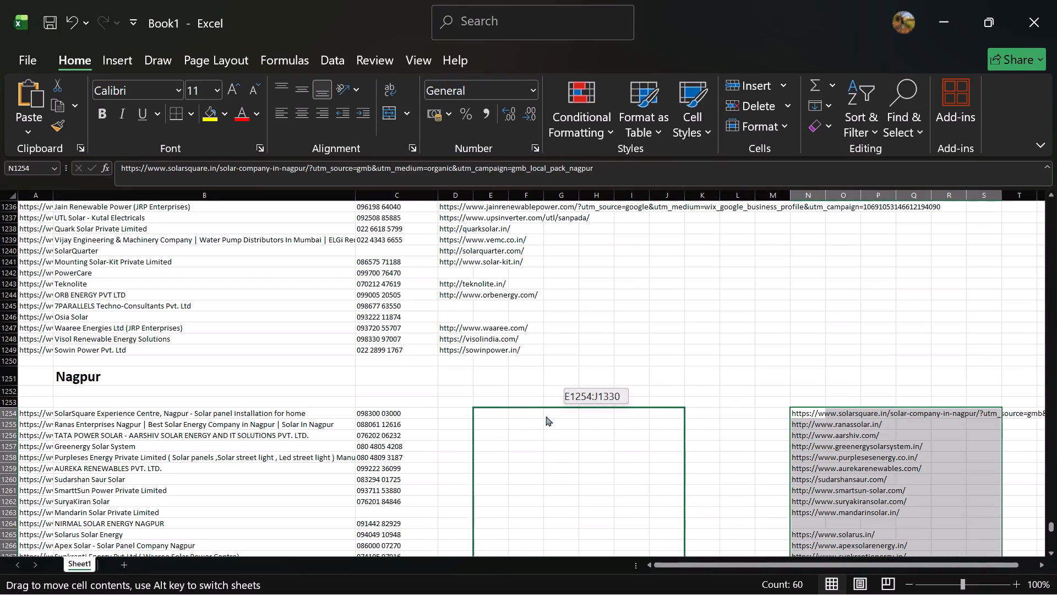
left_click_drag(546, 416, 536, 417)
left_click(566, 403)
Select cell B1333, two rows below the last Nagpur entry, as the place for the next city heading.
scroll(566, 403, "down", 12)
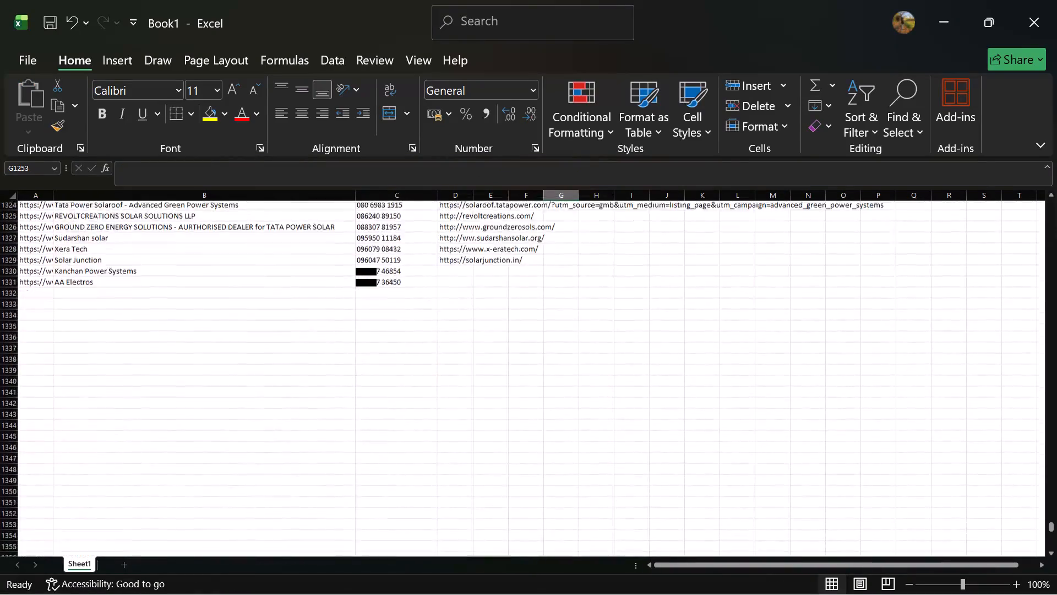
scroll(566, 403, "up", 1)
left_click(81, 307)
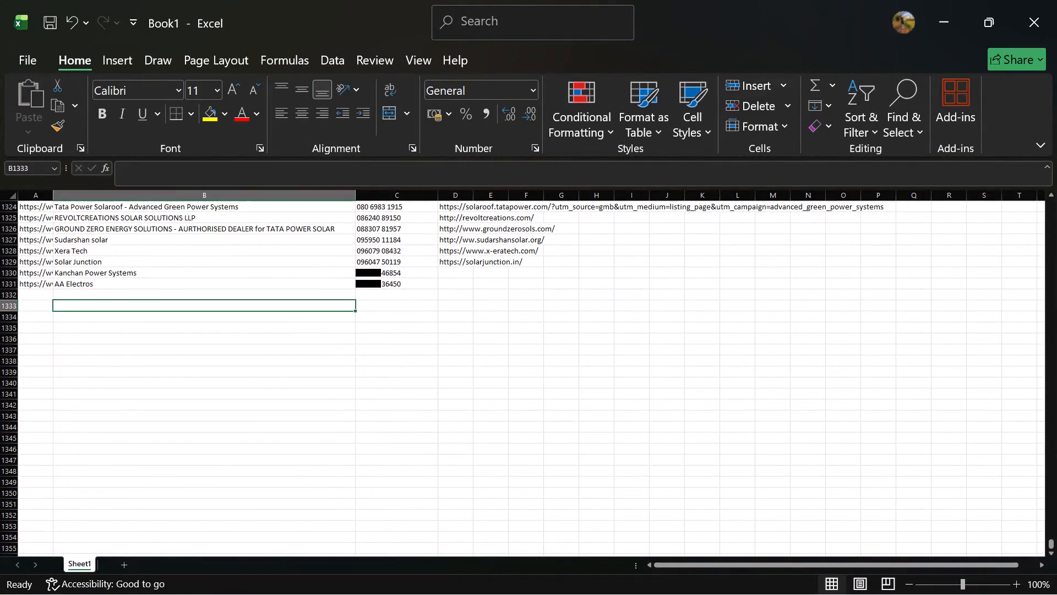
Switch to File Explorer and open the Nanded workbook from the Maharashtra folder's Nanded subfolder, recovering its content and enabling editing.
key("alt+Tab")
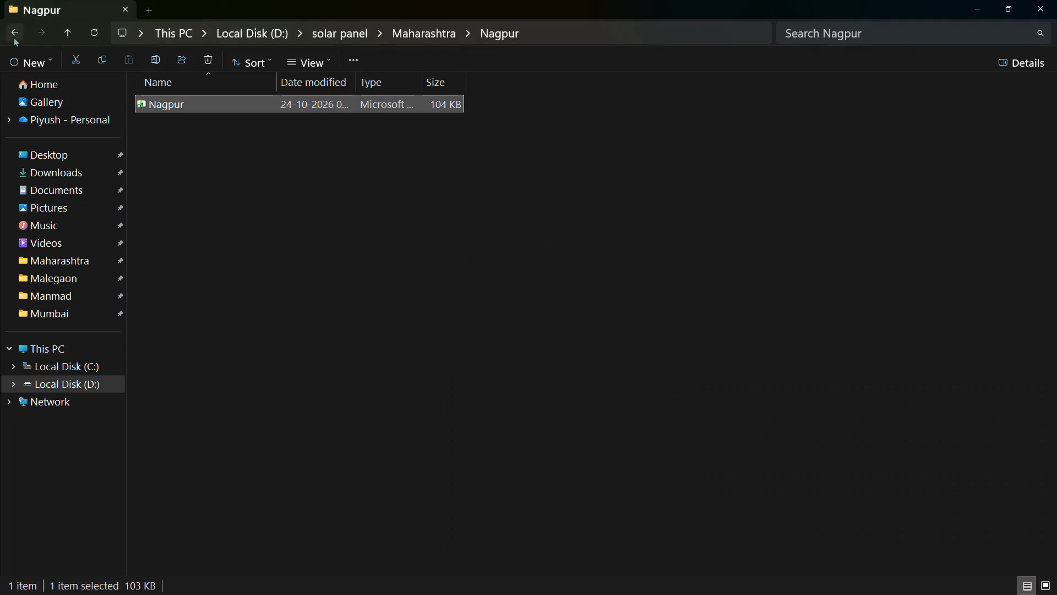
left_click(13, 37)
scroll(292, 367, "down", 6)
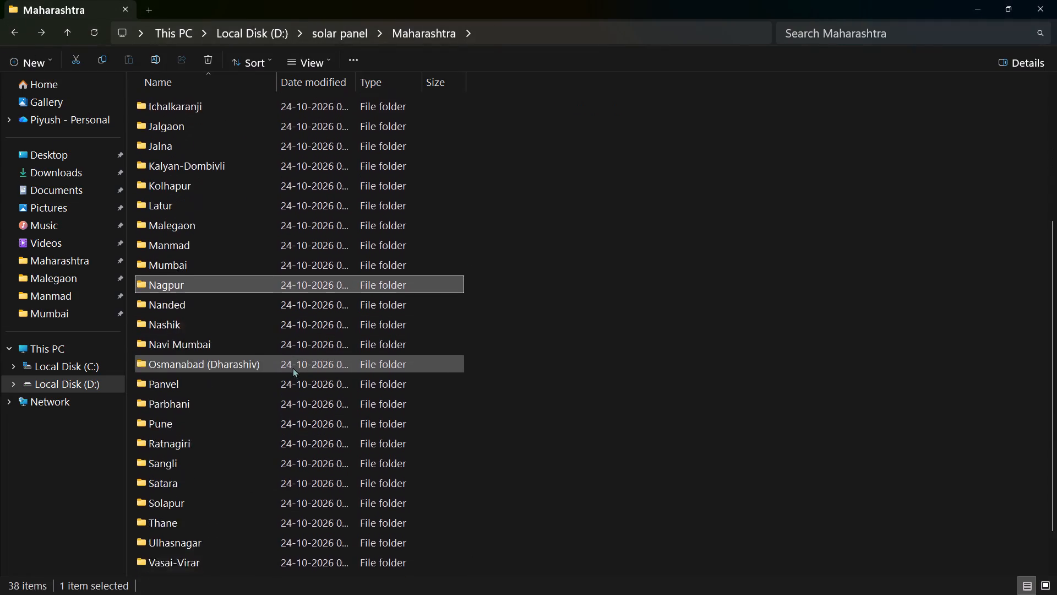
scroll(292, 367, "down", 3)
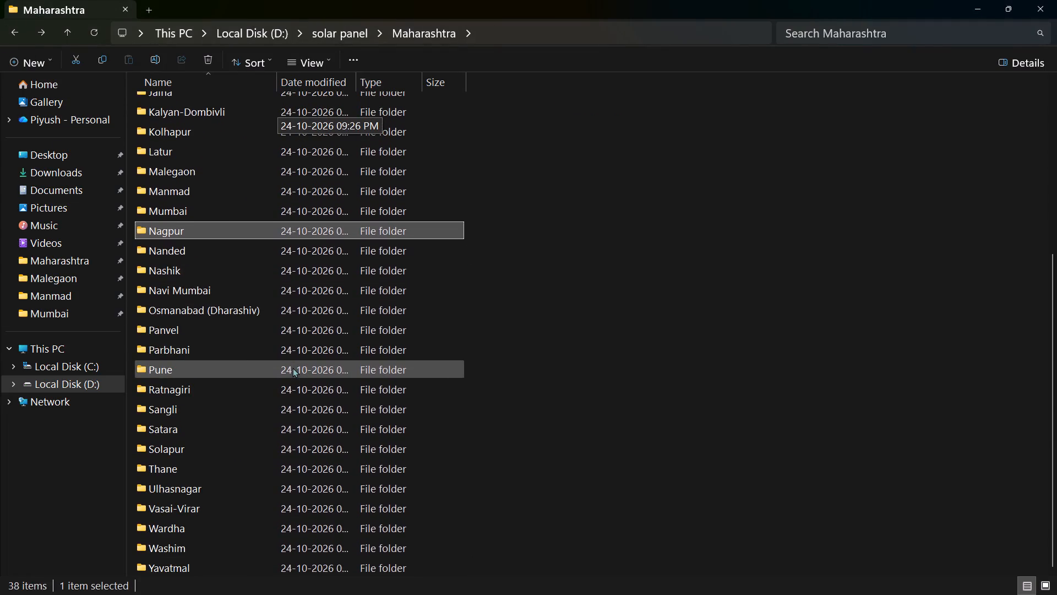
double_click(253, 255)
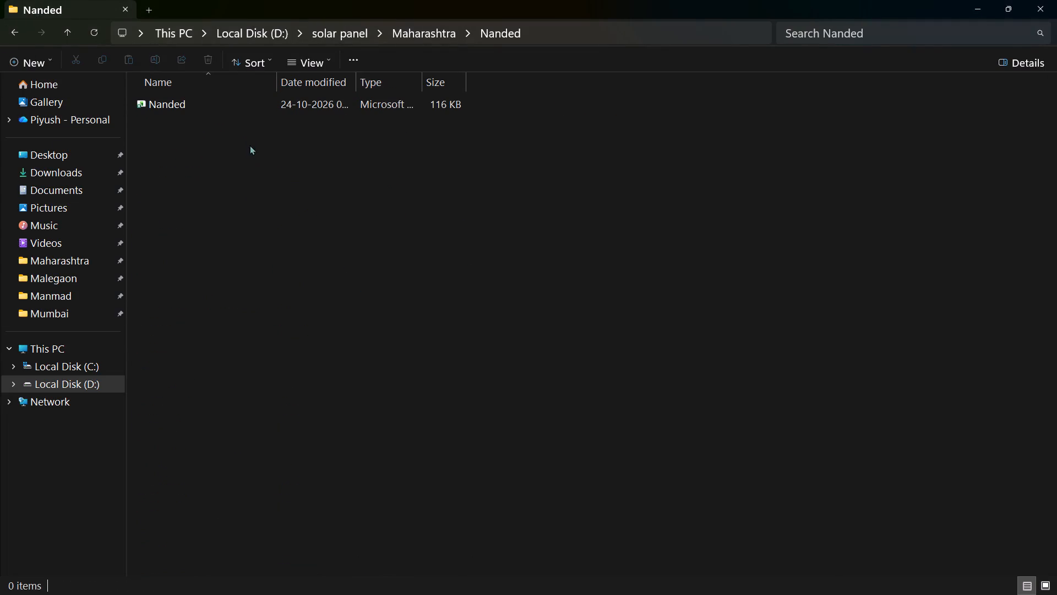
left_click(243, 115)
double_click(228, 102)
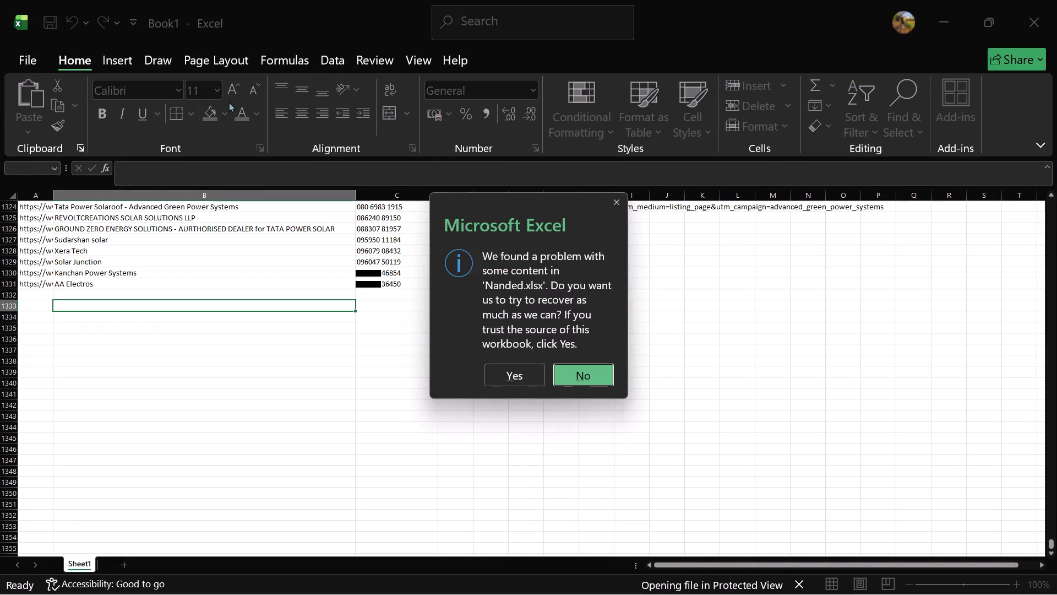
key("Left")
key("Return")
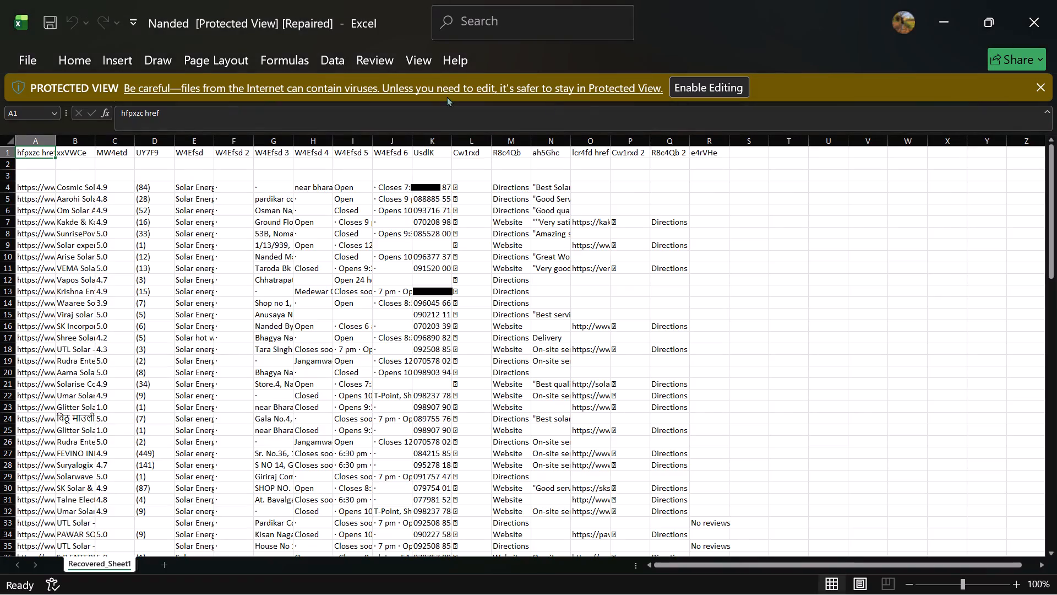
left_click(690, 79)
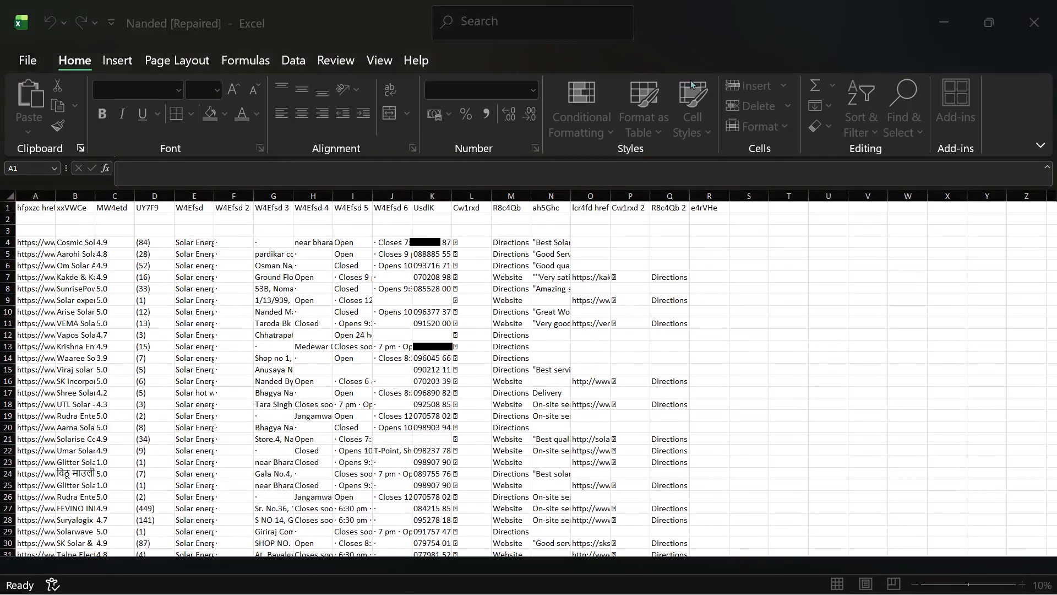
key("Return")
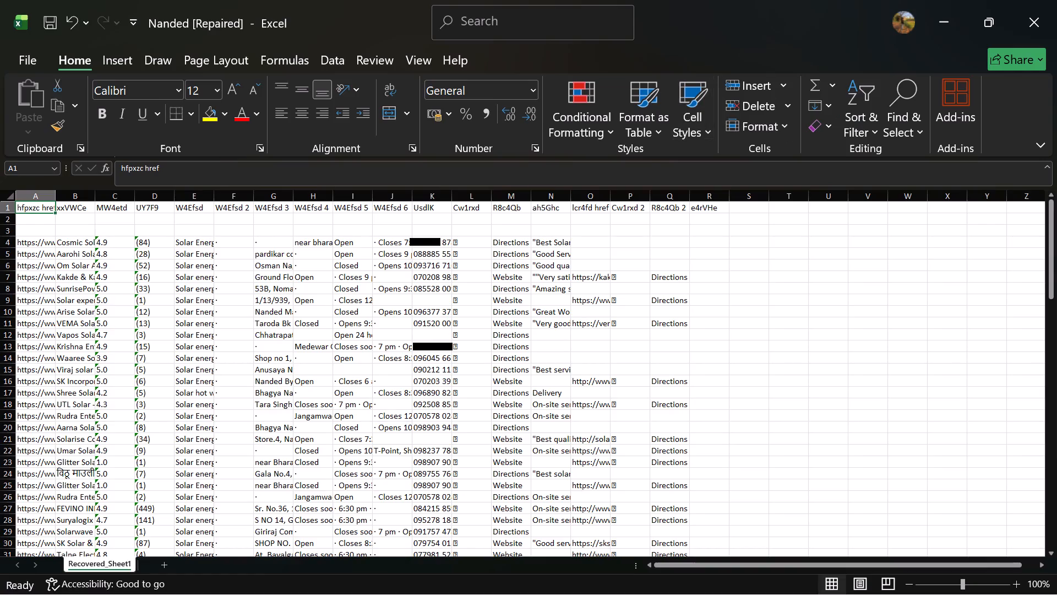
Clear columns P to U, L to N and C to J for all Nanded rows, keeping links, names, phone numbers and websites.
left_click_drag(626, 205, 845, 594)
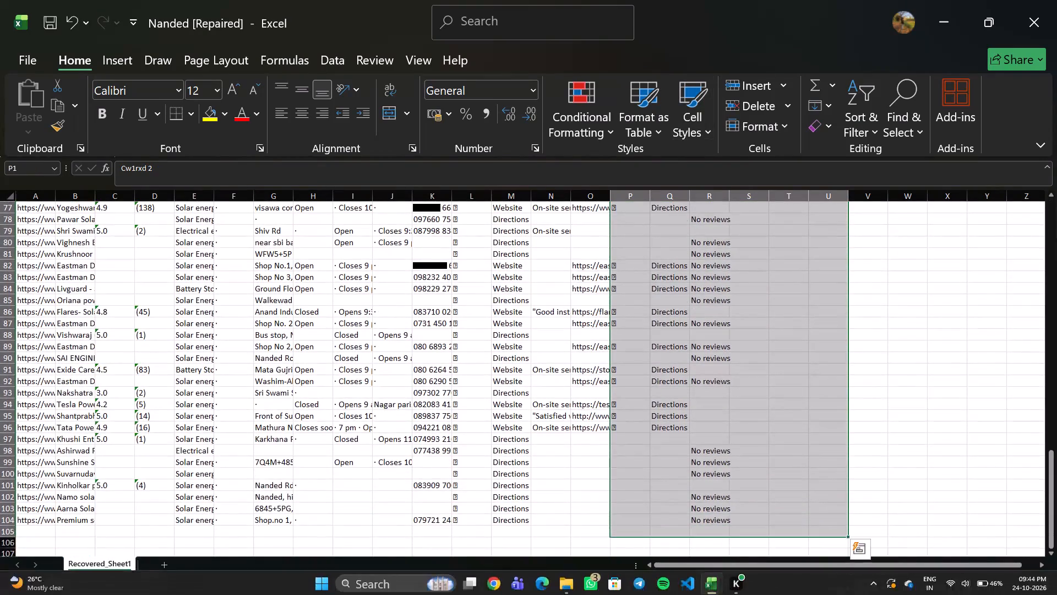
key("Delete")
left_click(895, 437)
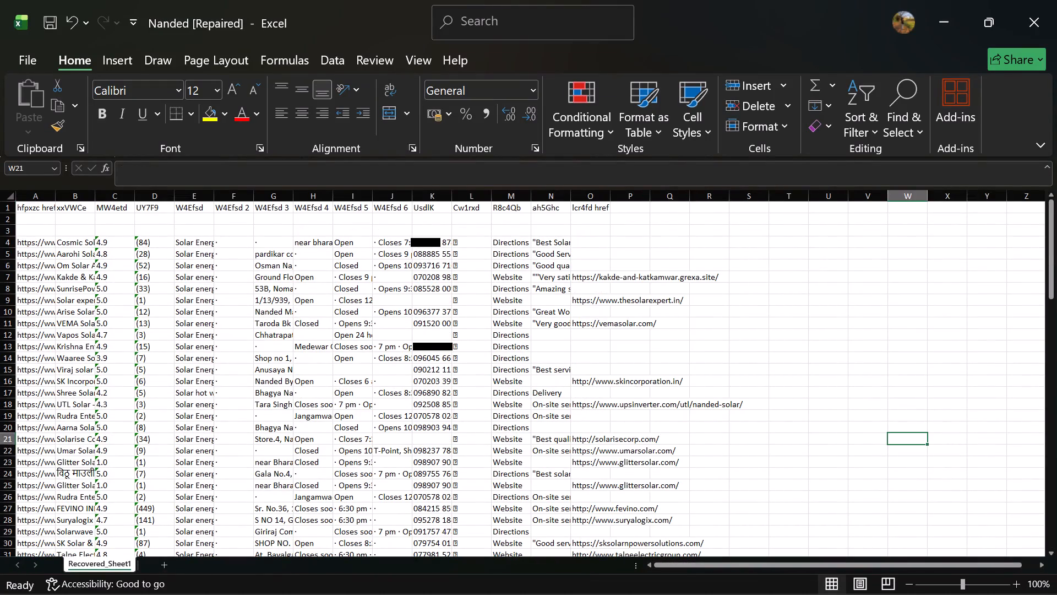
left_click_drag(466, 207, 555, 594)
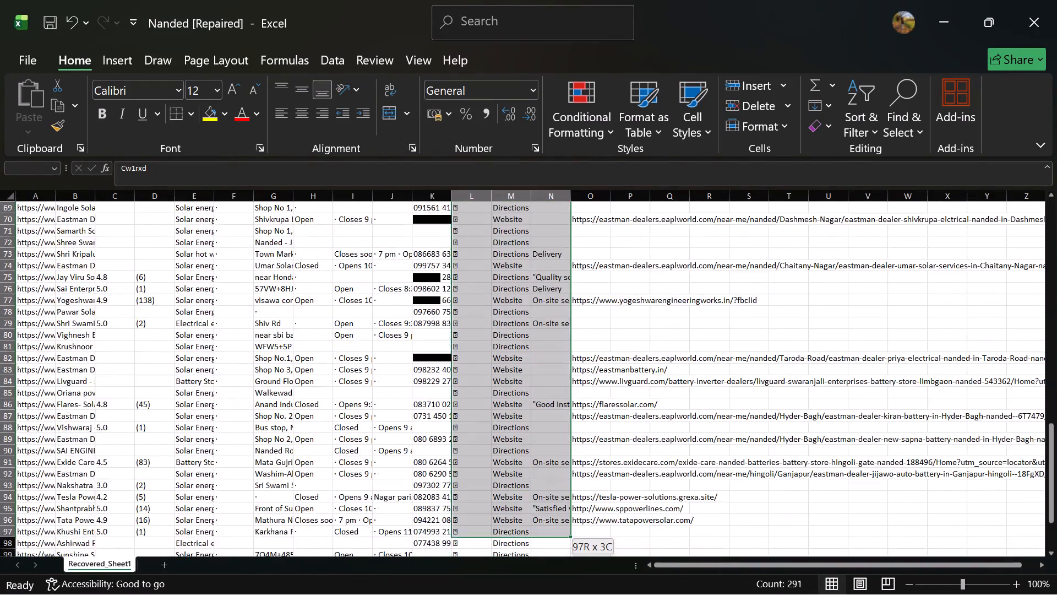
left_click_drag(555, 594, 558, 594)
key("Delete")
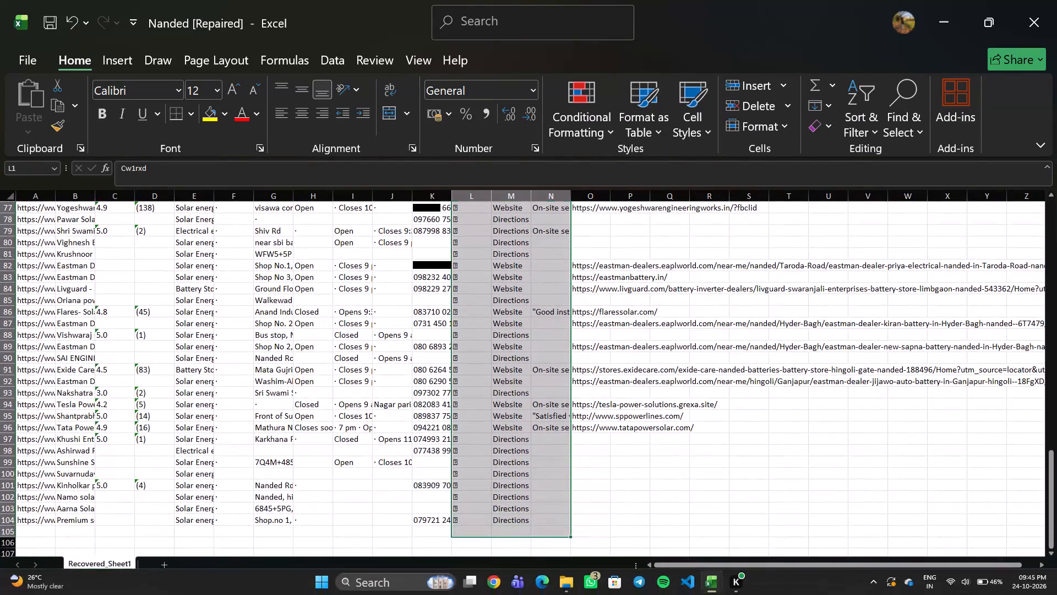
left_click_drag(110, 208, 390, 594)
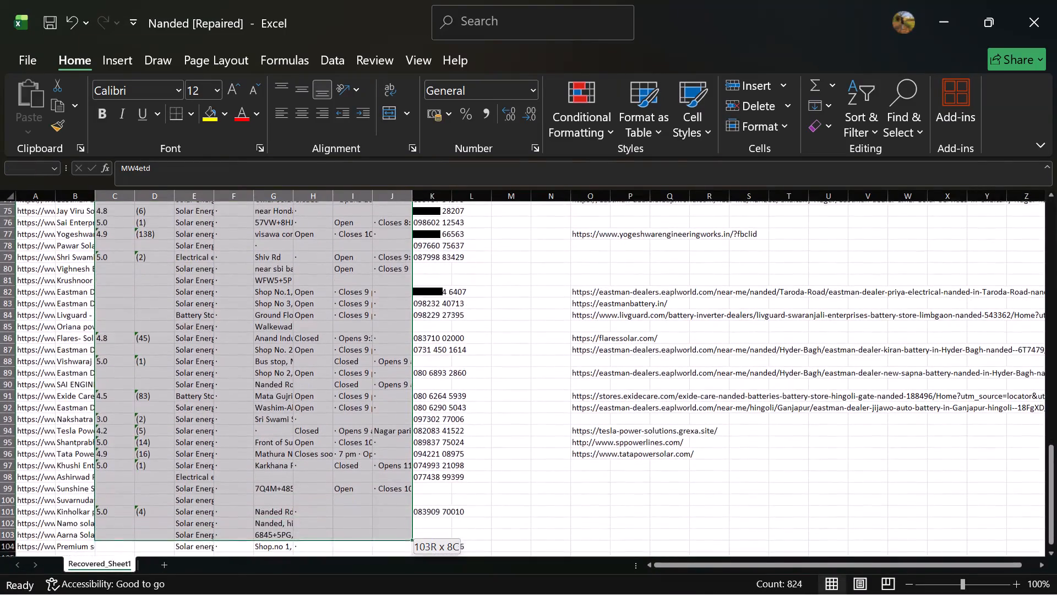
left_click_drag(390, 594, 394, 594)
key("Delete")
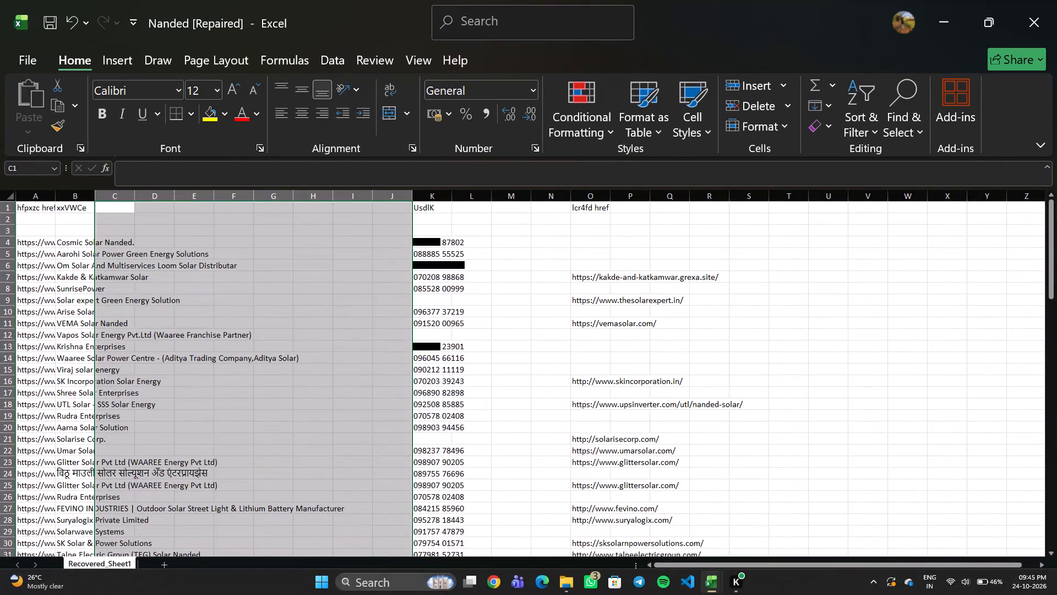
Copy the Nanded entries from A3 down to row 107, across to column S.
left_click_drag(45, 233, 645, 576)
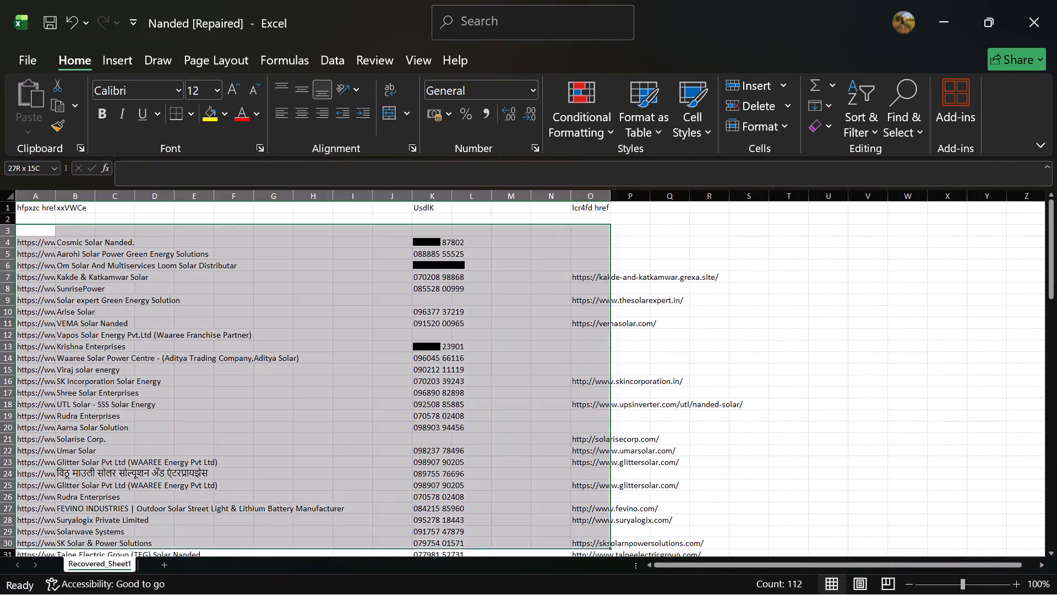
left_click_drag(645, 576, 749, 561)
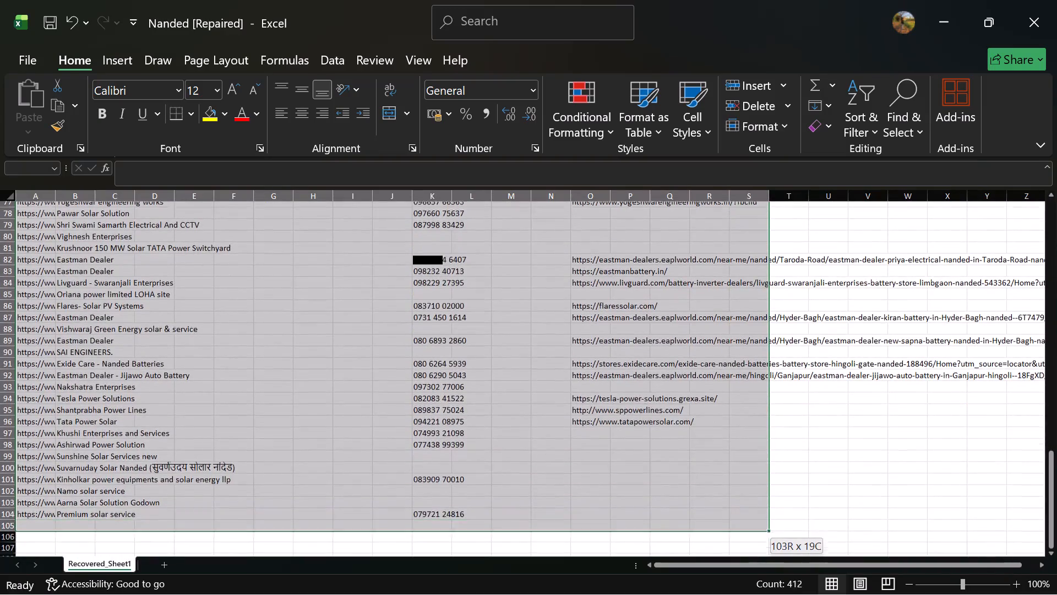
left_click_drag(749, 561, 758, 511)
key("ctrl+c")
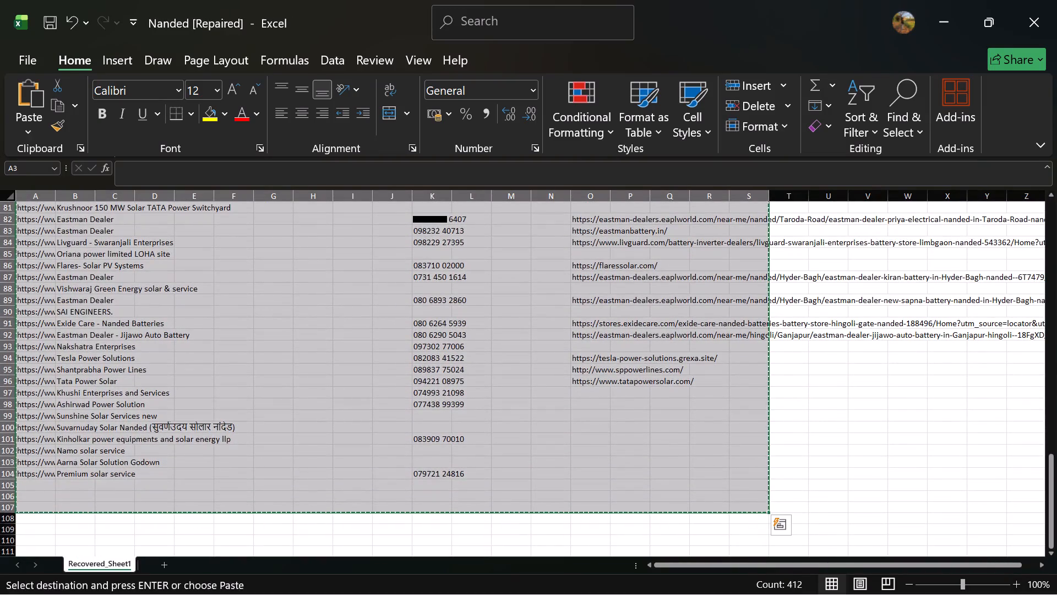
Close the Nanded workbook, saving it as Nanded over the existing file and keeping the copied data on the clipboard.
left_click(1056, 0)
key("Return")
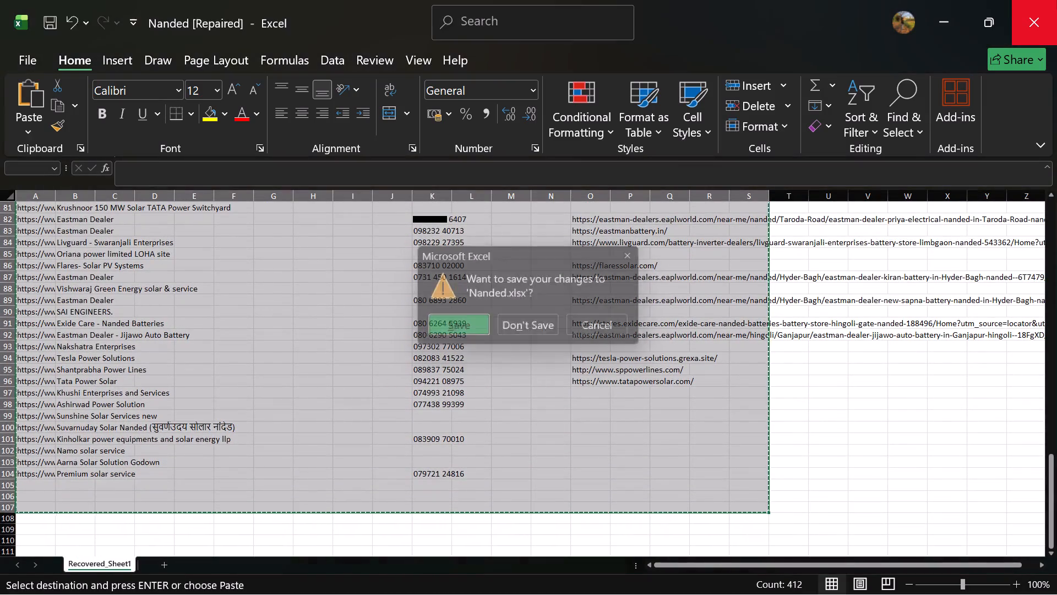
key("Return")
key("Left")
key("Return")
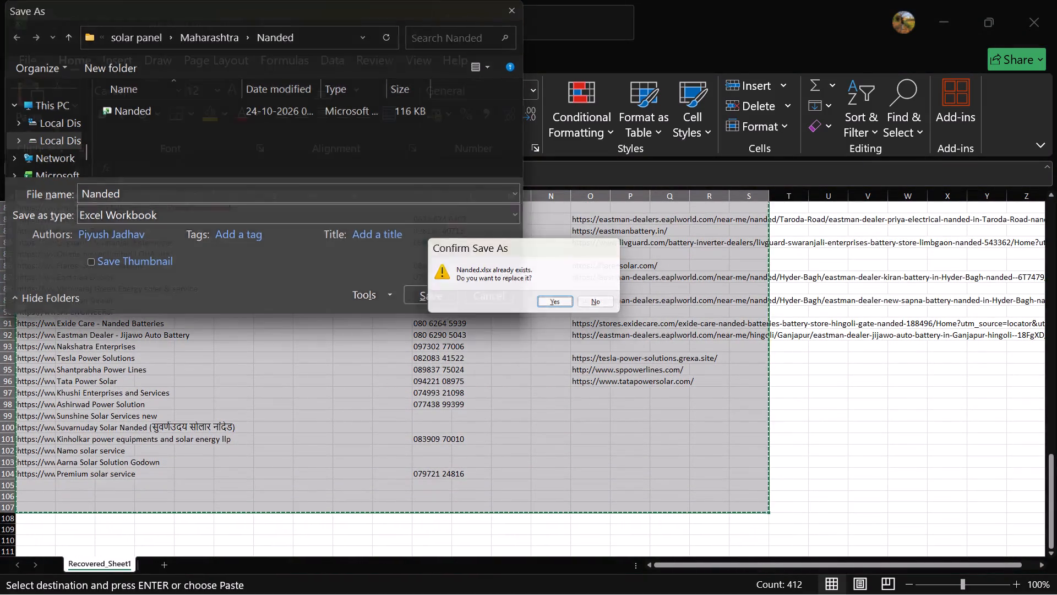
key("Return")
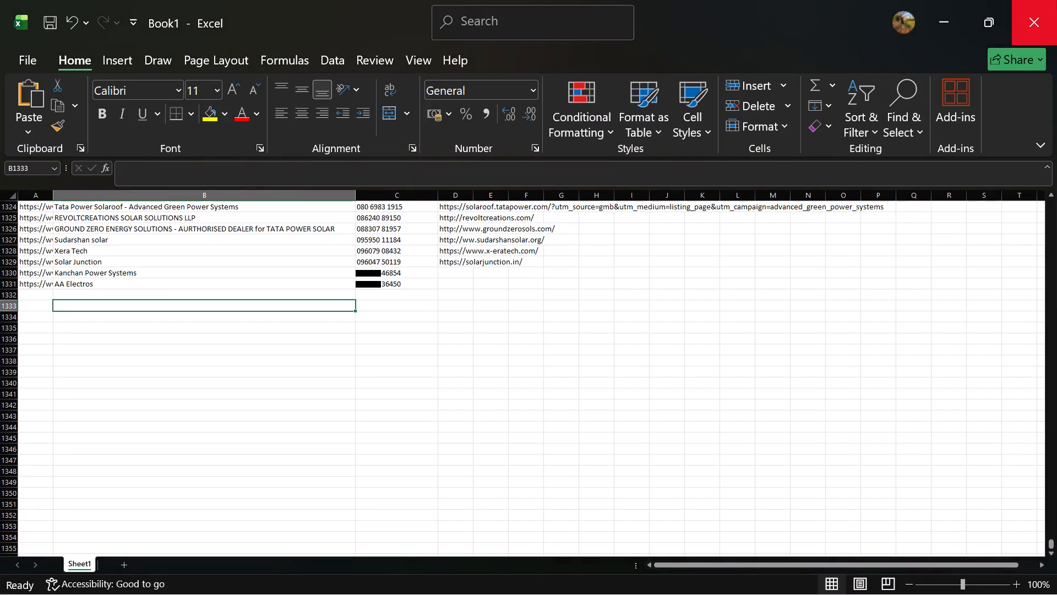
Return to Book1 and enter the heading Nanded in cell B1333, formatted bold at font size 20.
key("alt+Tab")
key("alt+Tab")
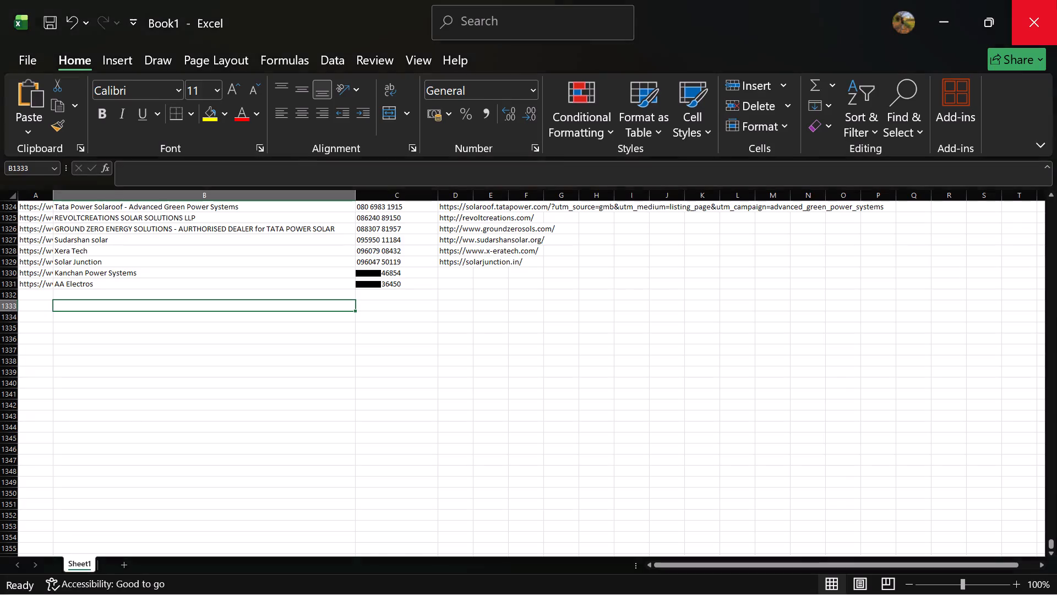
type("Nanded")
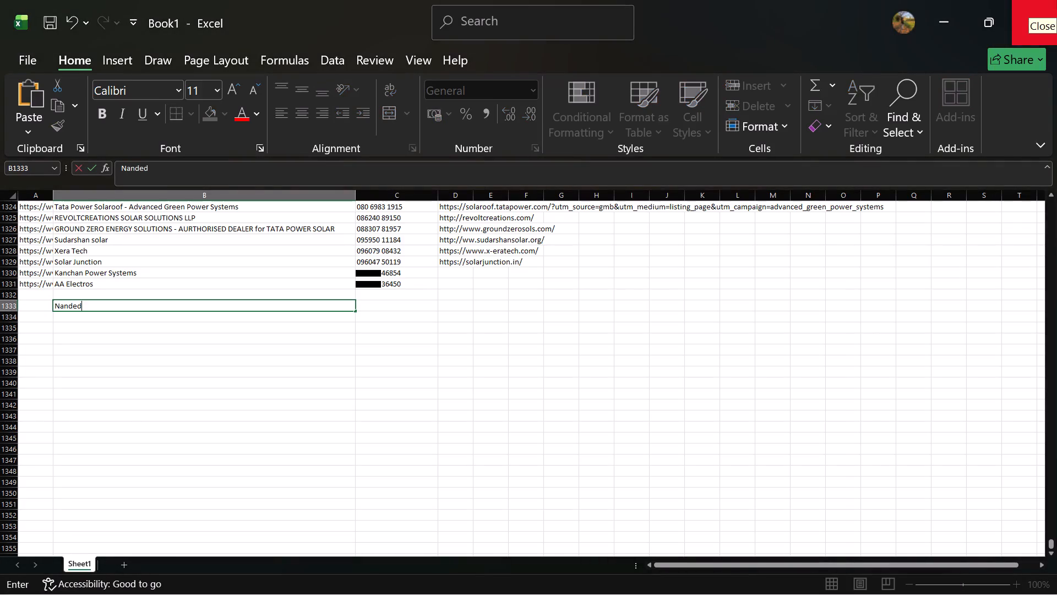
key("ctrl+a")
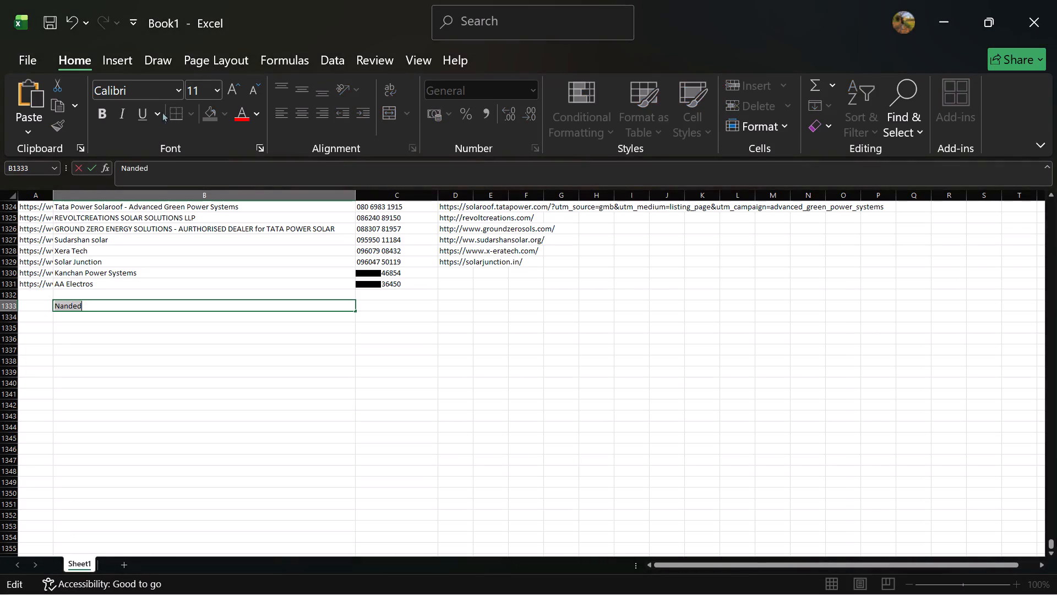
left_click(107, 115)
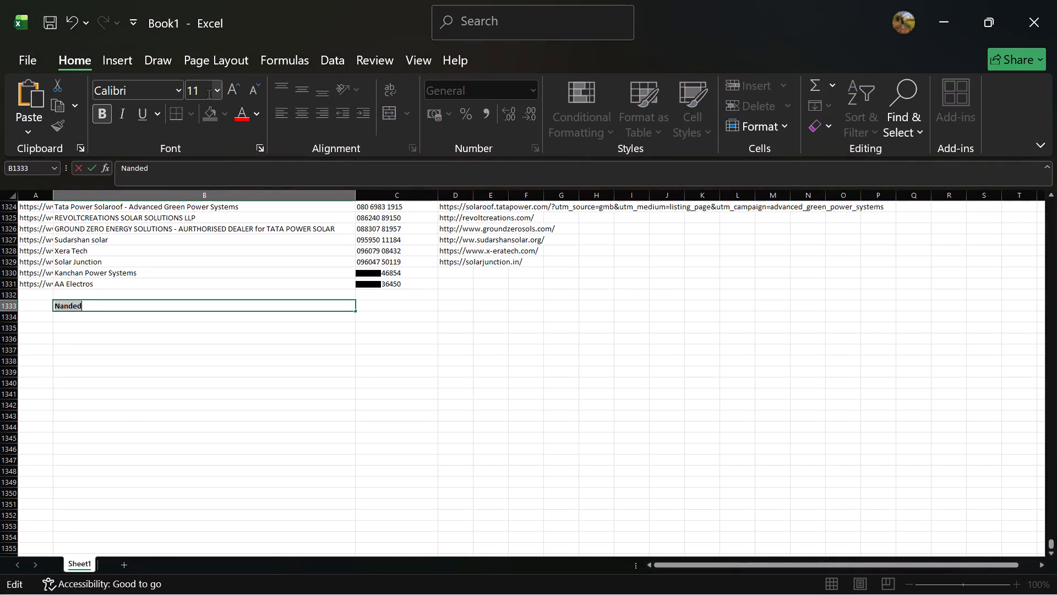
left_click(215, 86)
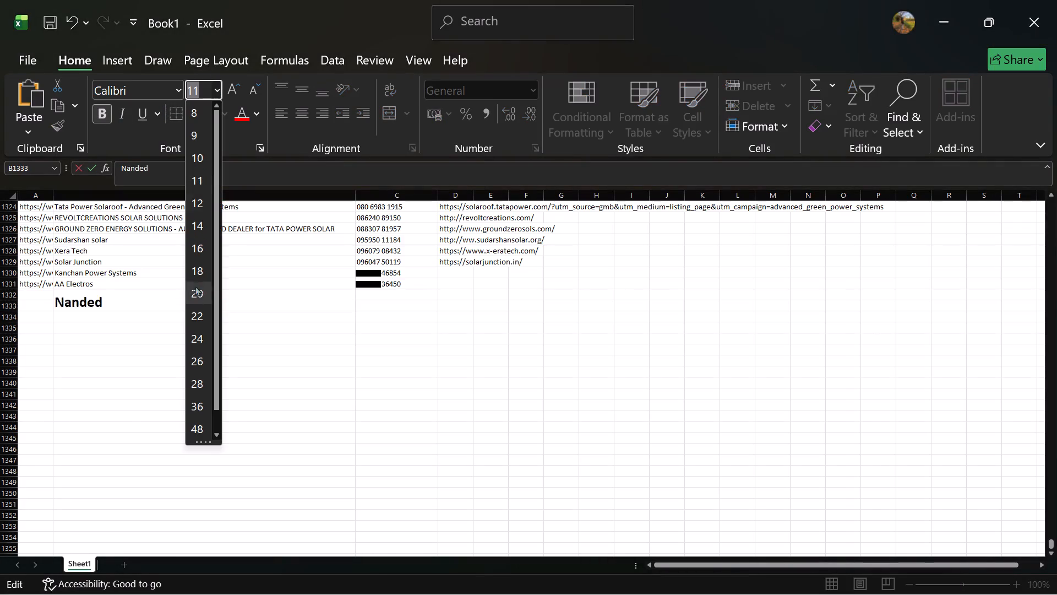
left_click(198, 290)
left_click(110, 355)
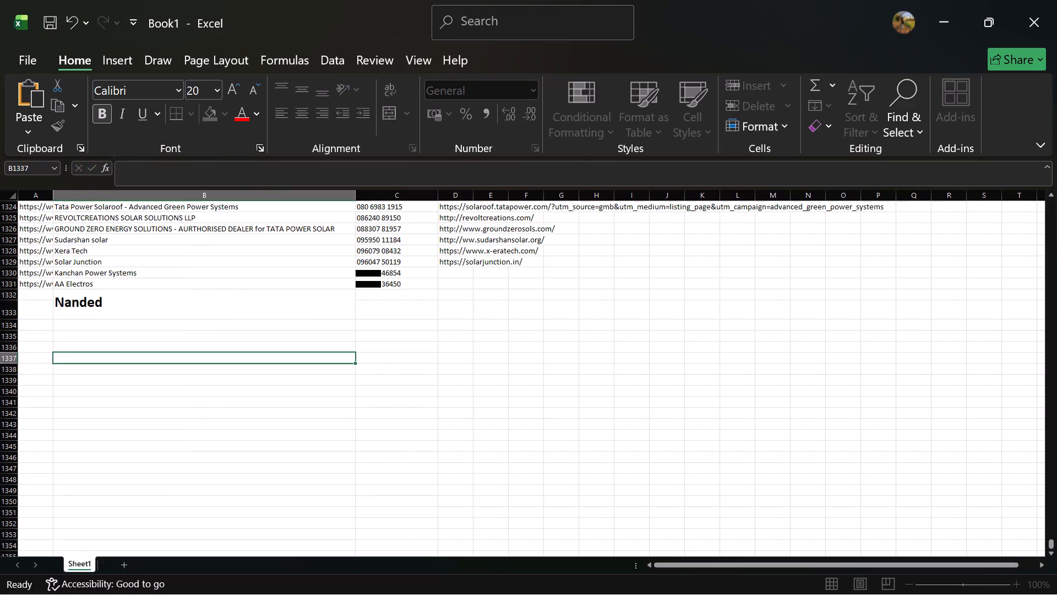
Paste the copied Nanded entries below the heading, starting at cell A1335.
left_click(42, 336)
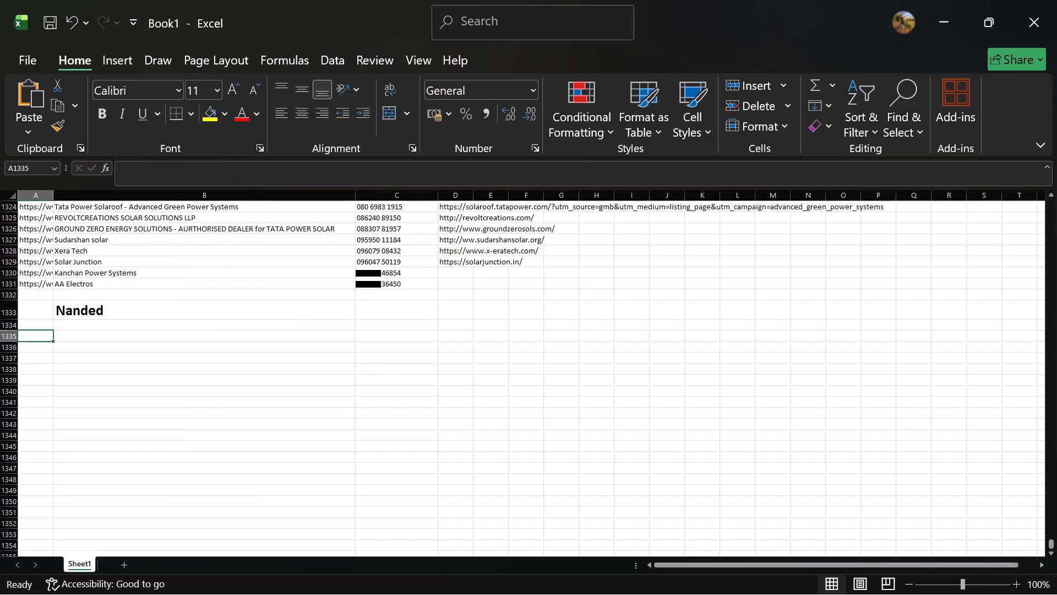
key("ctrl+v")
Move the Nanded phone numbers in columns K to M, rows 1336 to 1438, to start at C1336.
left_click_drag(688, 345, 740, 594)
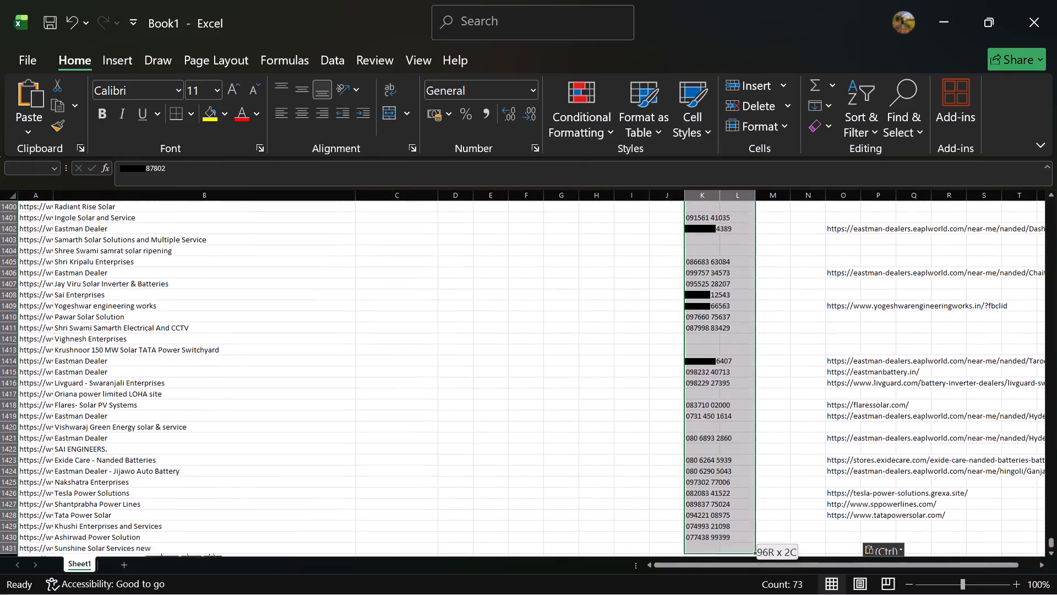
left_click_drag(740, 594, 744, 567)
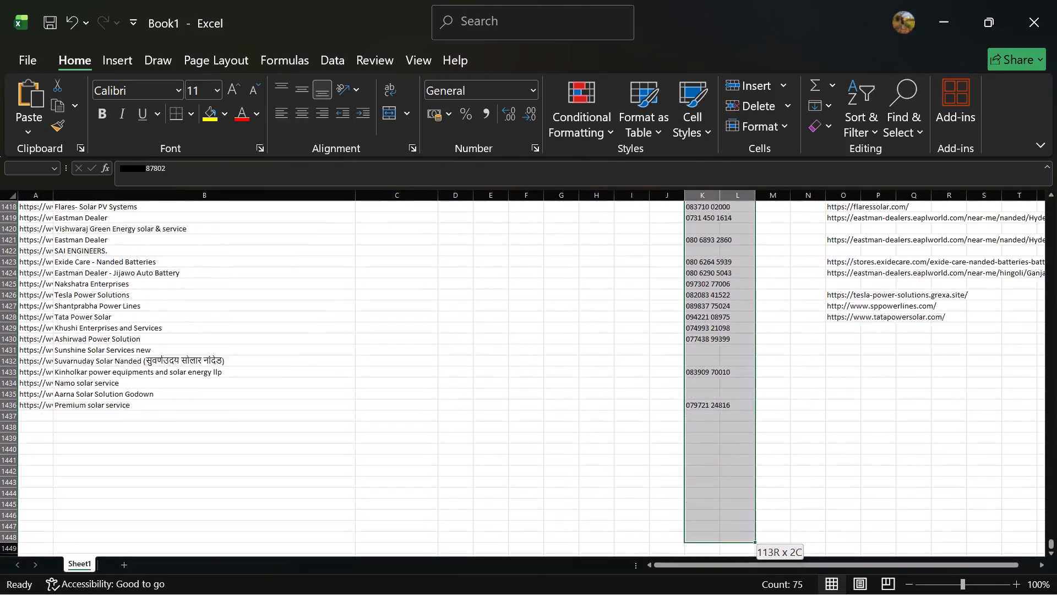
left_click_drag(744, 567, 758, 404)
scroll(758, 404, "up", 4)
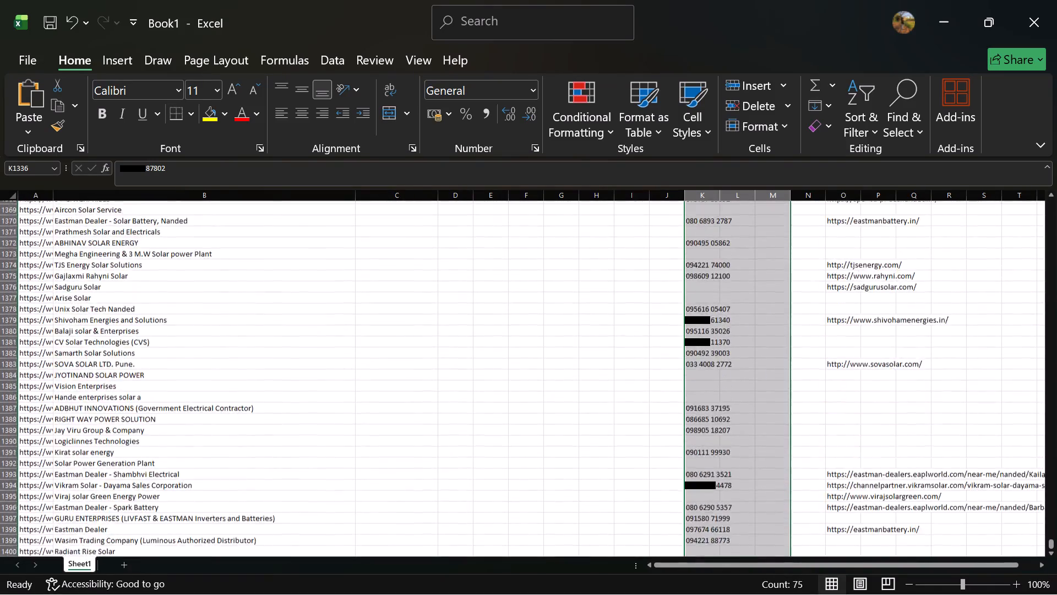
scroll(758, 404, "up", 4)
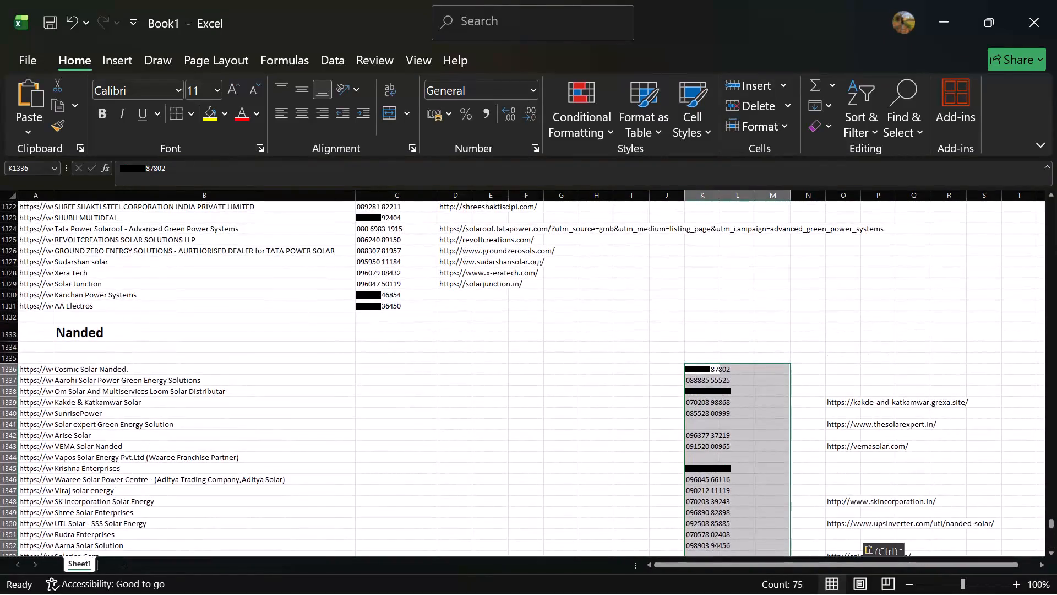
left_click(707, 363)
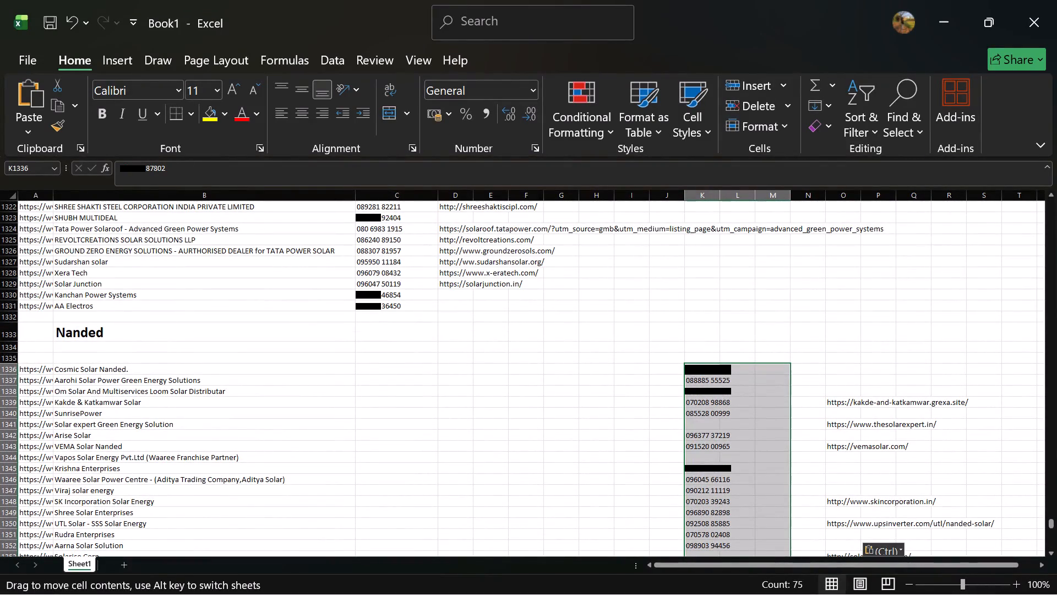
left_click_drag(702, 364, 562, 366)
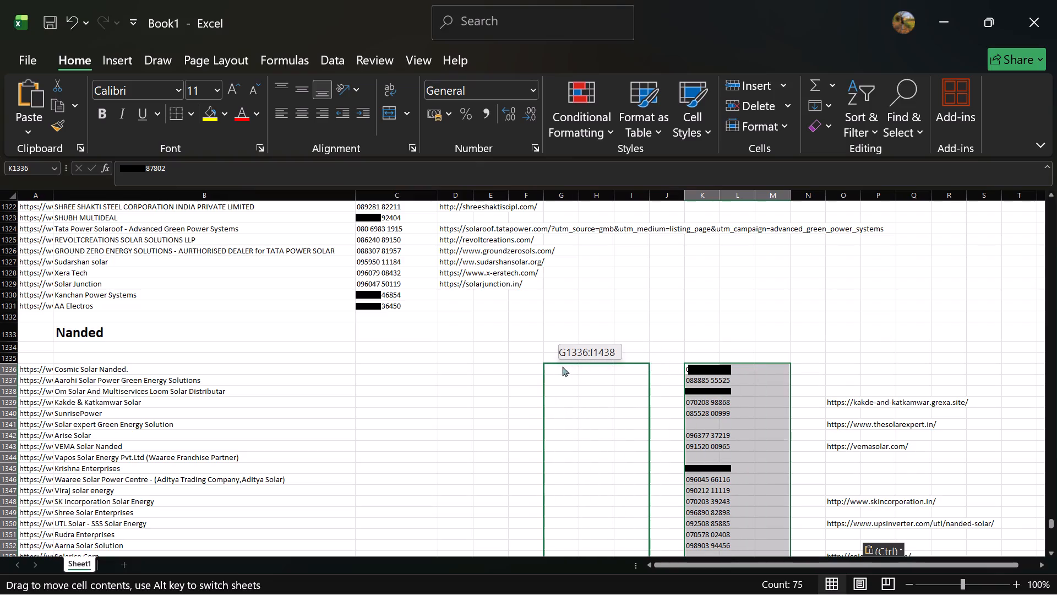
left_click_drag(562, 366, 429, 374)
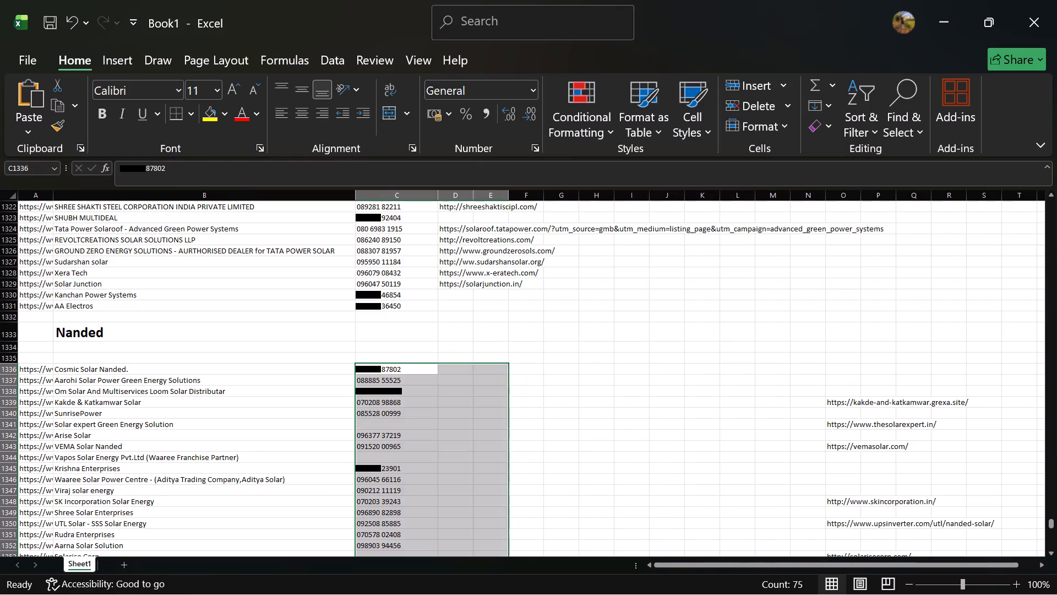
left_click(593, 396)
Move the Nanded website links in columns O to T, rows 1339 to 1432, to start at D1339.
left_click_drag(833, 403, 972, 589)
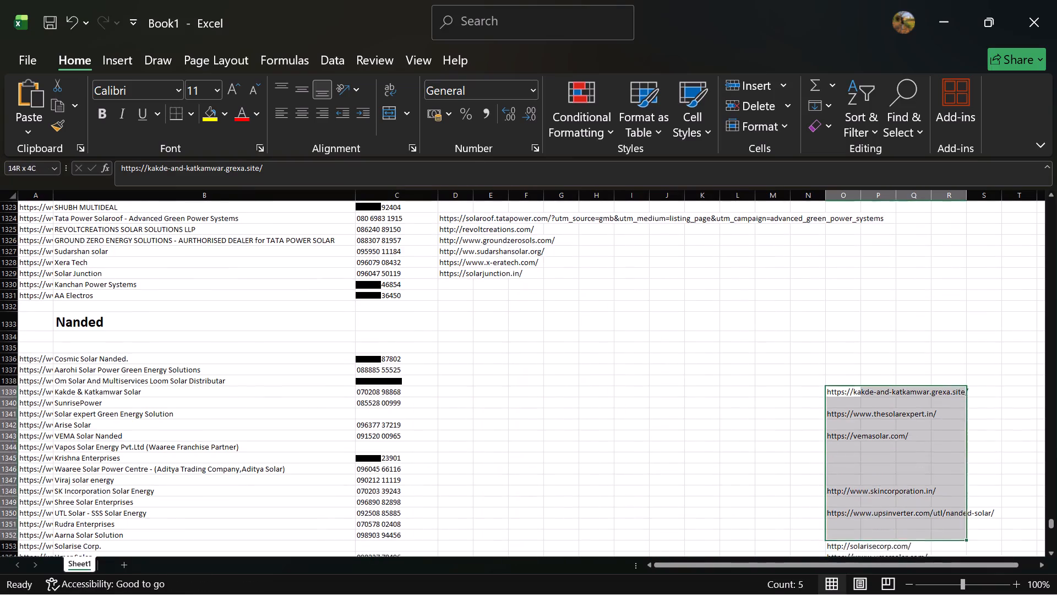
left_click_drag(972, 589, 1007, 496)
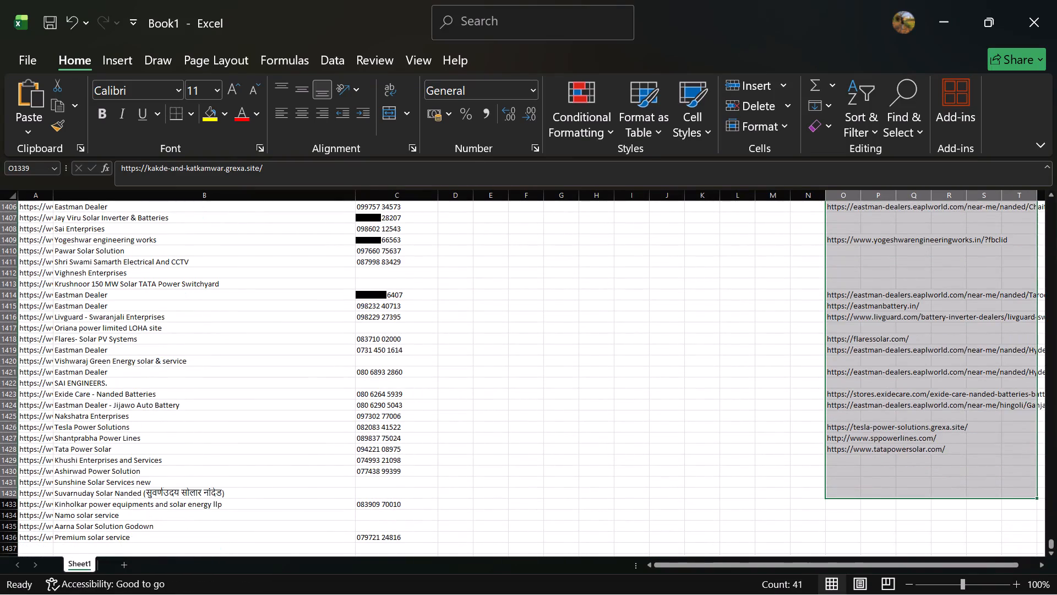
scroll(922, 462, "up", 8)
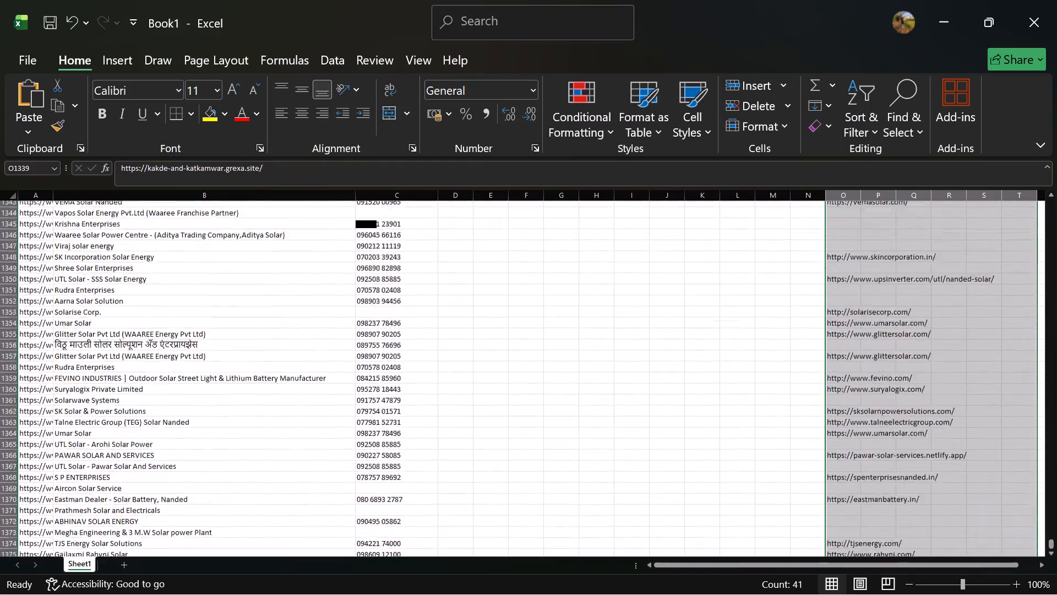
scroll(922, 462, "up", 2)
left_click_drag(886, 473, 579, 479)
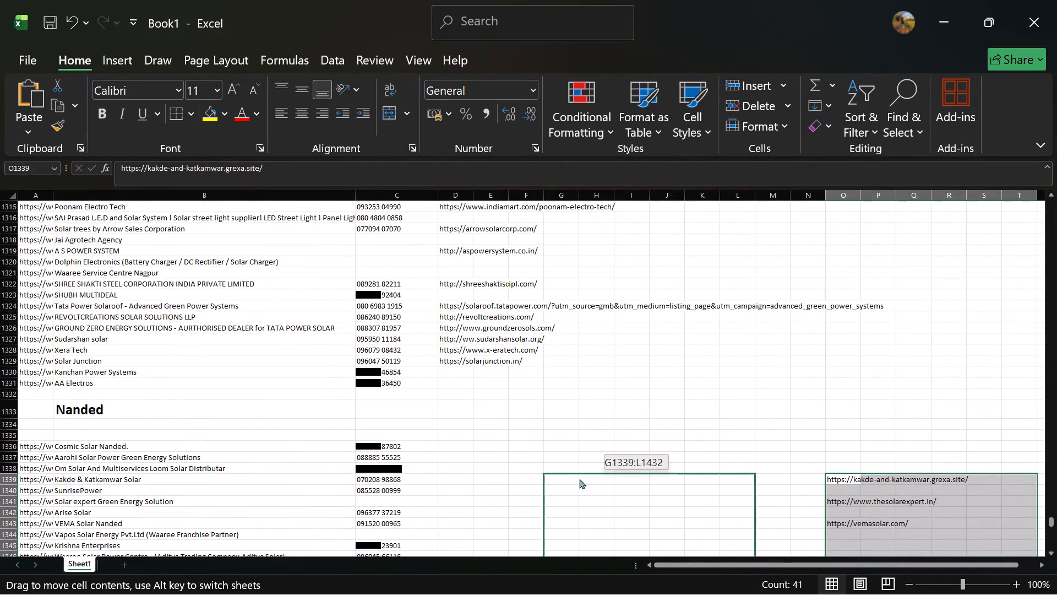
left_click_drag(579, 479, 503, 485)
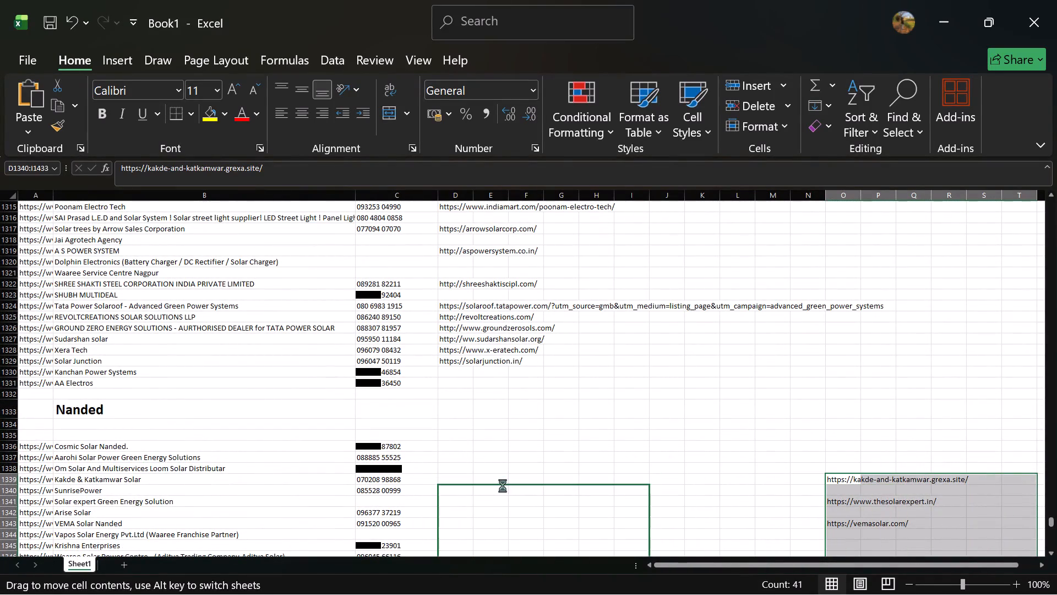
left_click_drag(497, 484, 494, 475)
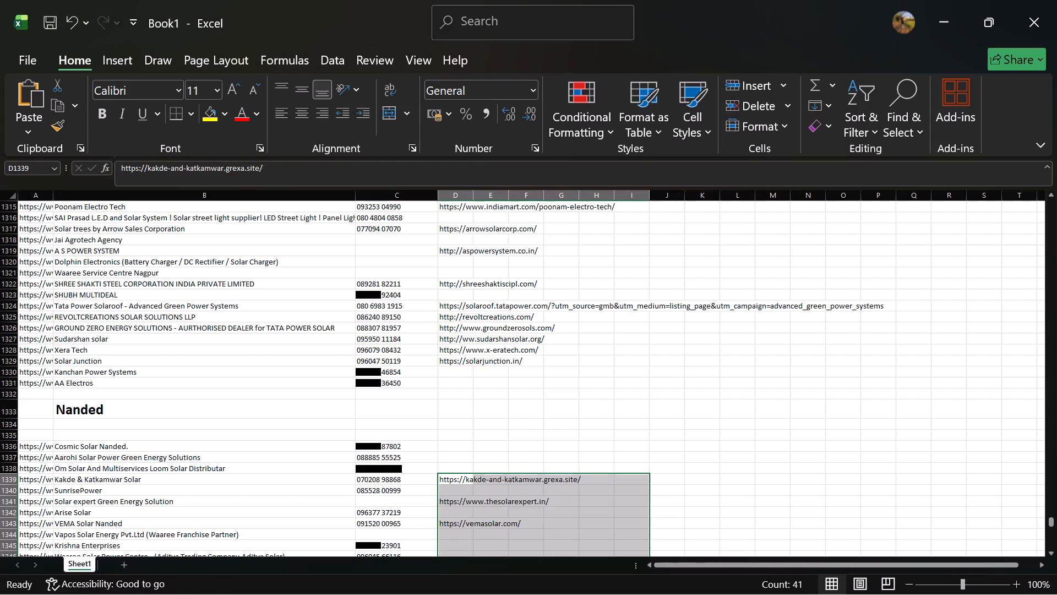
left_click(536, 434)
Delete the entire rows 1431 and 1432, Sunshine Solar Services new and Suvarnuday Solar Nanded, which have no contact details.
scroll(536, 434, "down", 6)
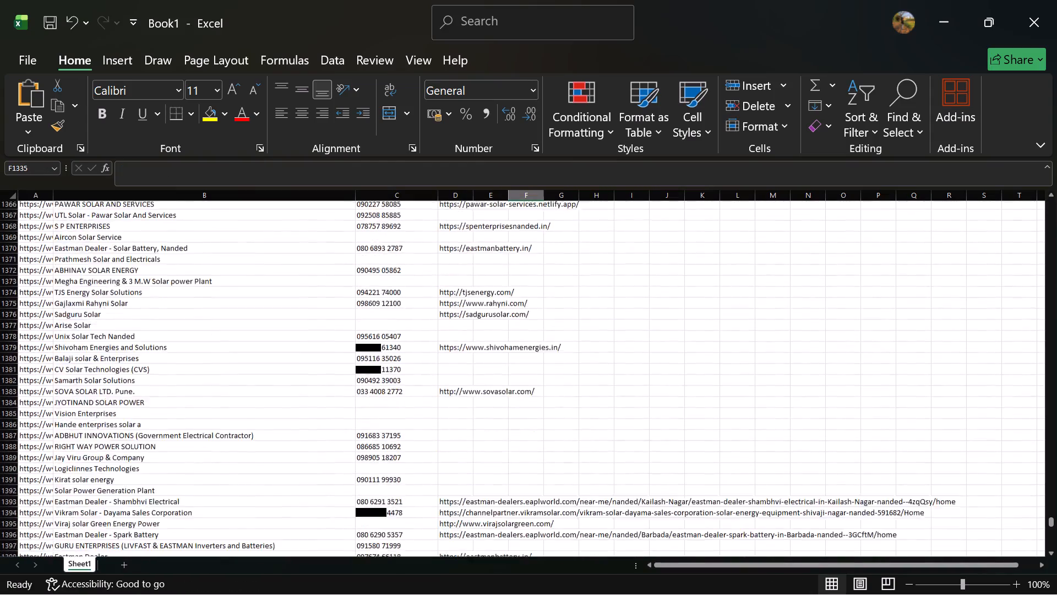
scroll(536, 434, "down", 9)
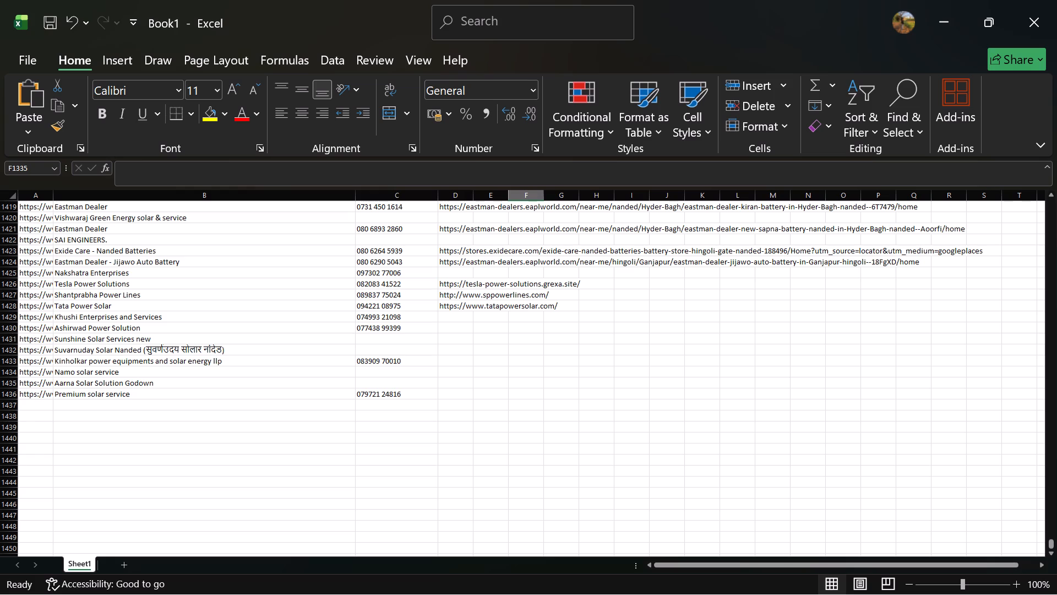
left_click_drag(47, 341, 62, 345)
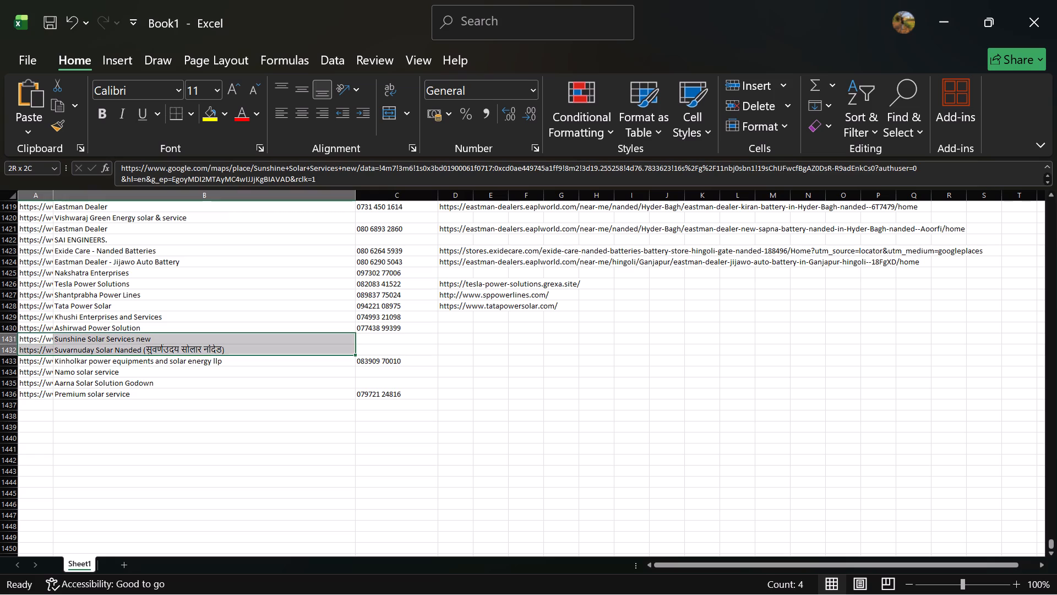
left_click_drag(62, 345, 64, 346)
right_click(64, 346)
left_click(123, 300)
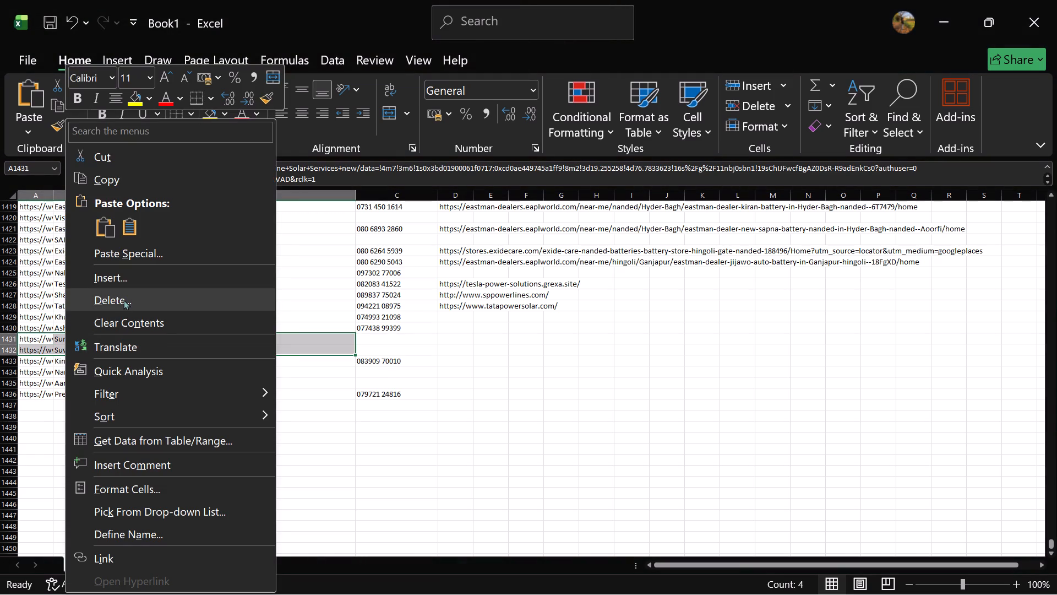
key("Up")
key("Up")
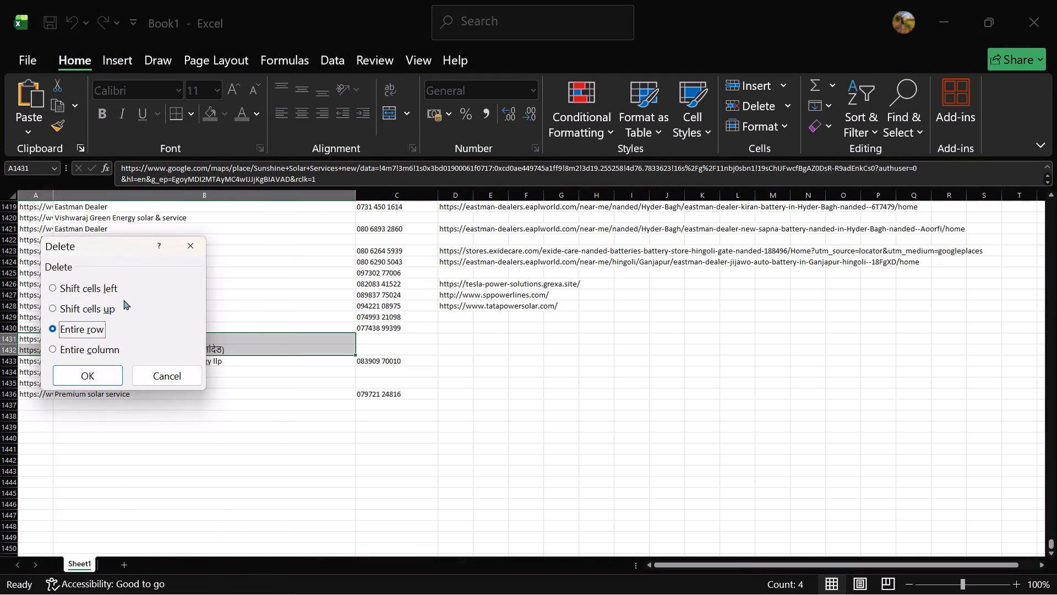
key("Return")
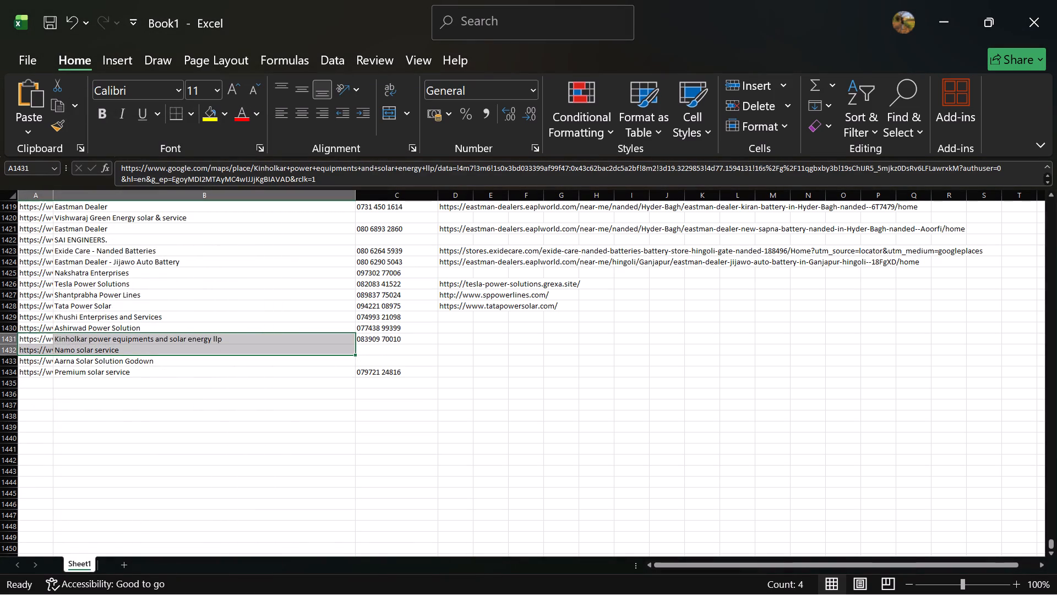
Delete the entire rows for Namo solar service and Aarna Solar Solution Godown, then select B1434 below the list.
left_click(62, 348)
left_click_drag(37, 349, 55, 354)
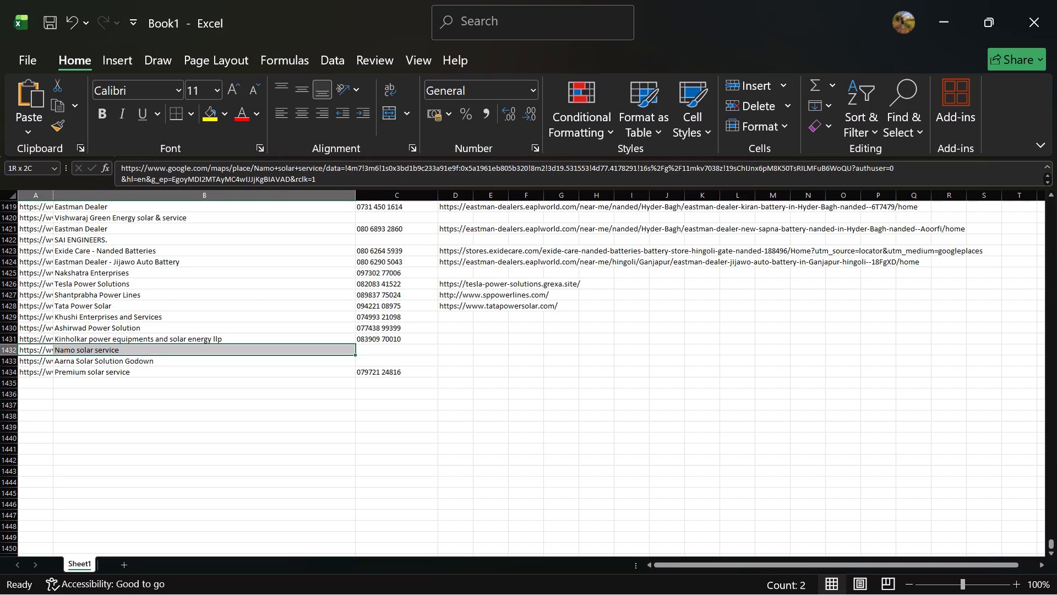
left_click_drag(55, 354, 78, 361)
right_click(78, 361)
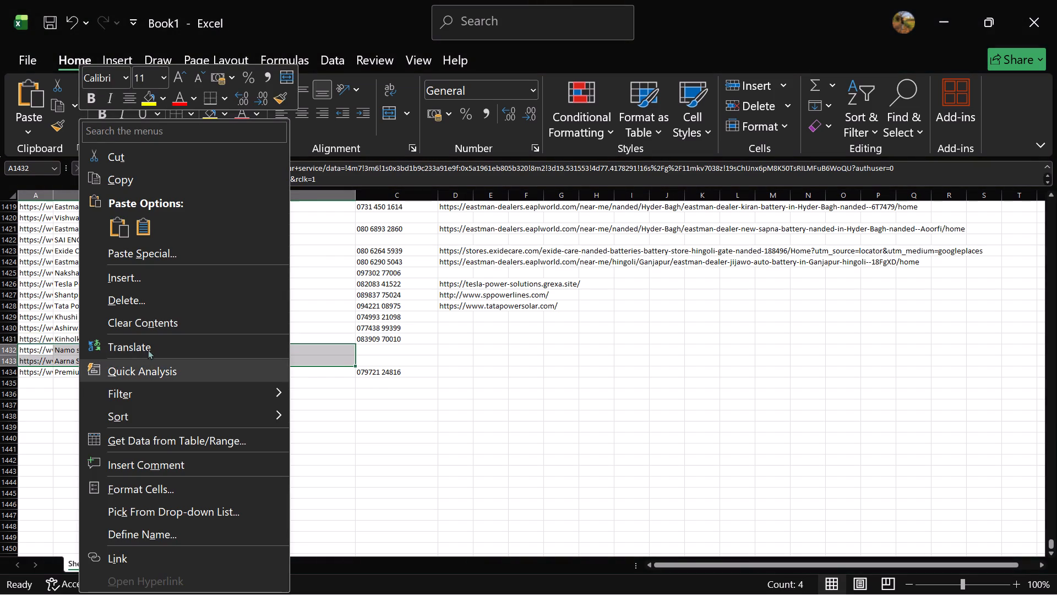
left_click(174, 301)
key("Up")
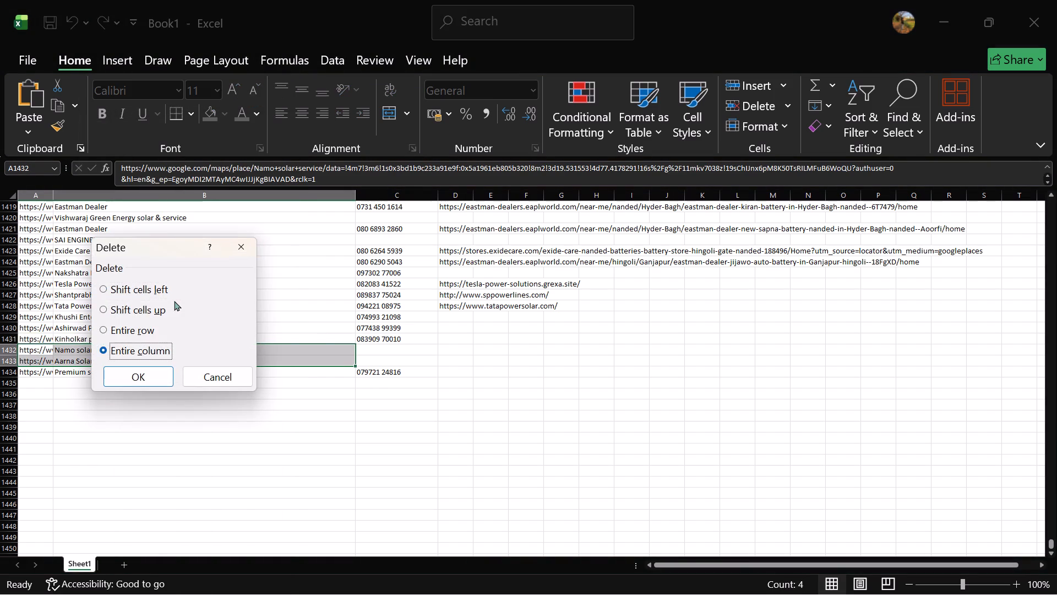
key("Up")
key("Return")
left_click(200, 480)
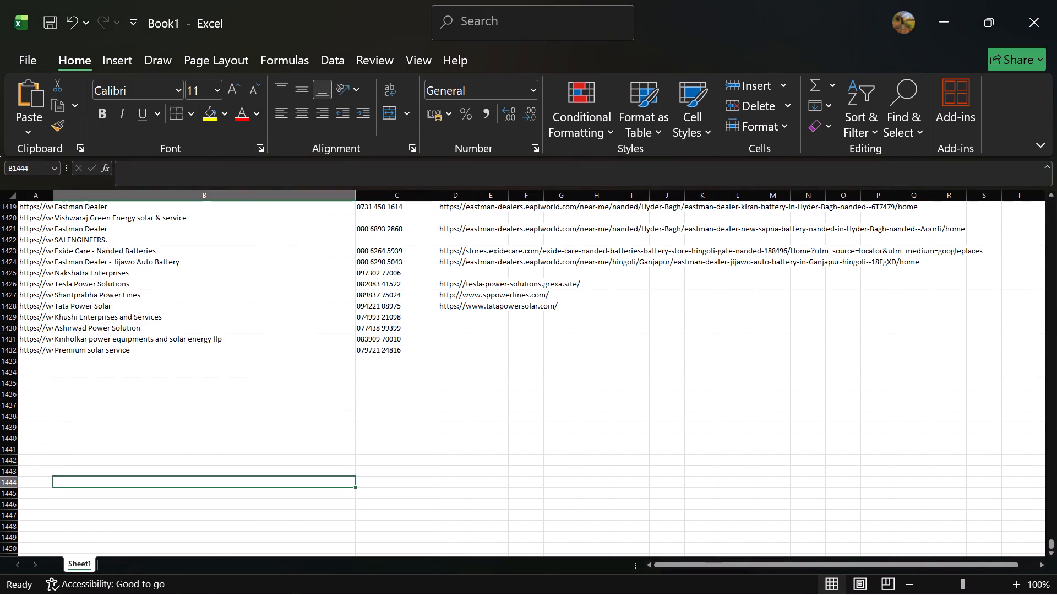
left_click(79, 371)
Open the Nashik workbook from the Nashik folder under Maharashtra, accept its repair and enable editing.
key("alt+Tab")
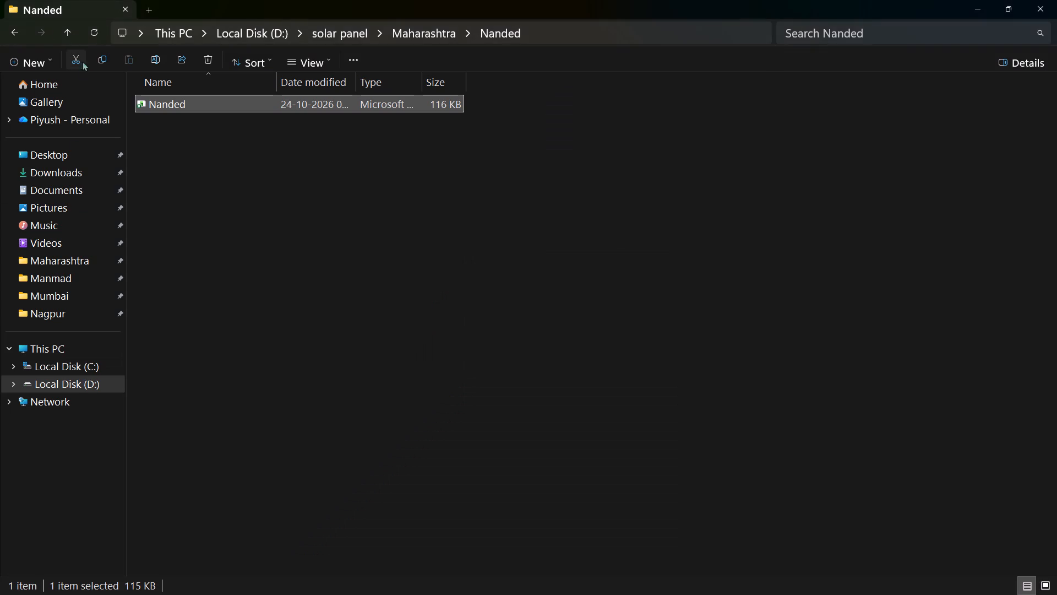
left_click(15, 24)
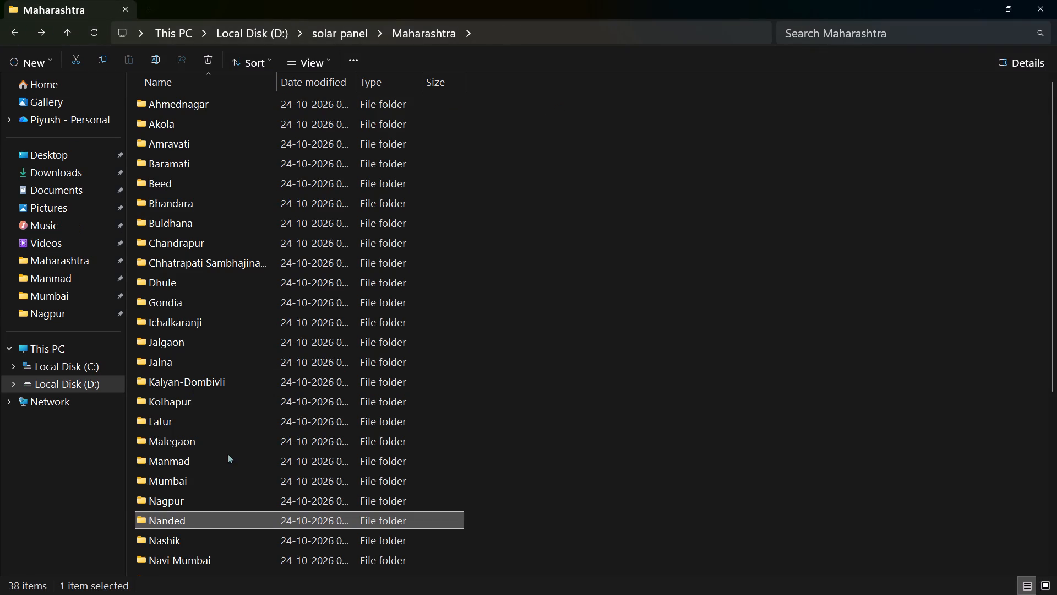
scroll(227, 453, "down", 7)
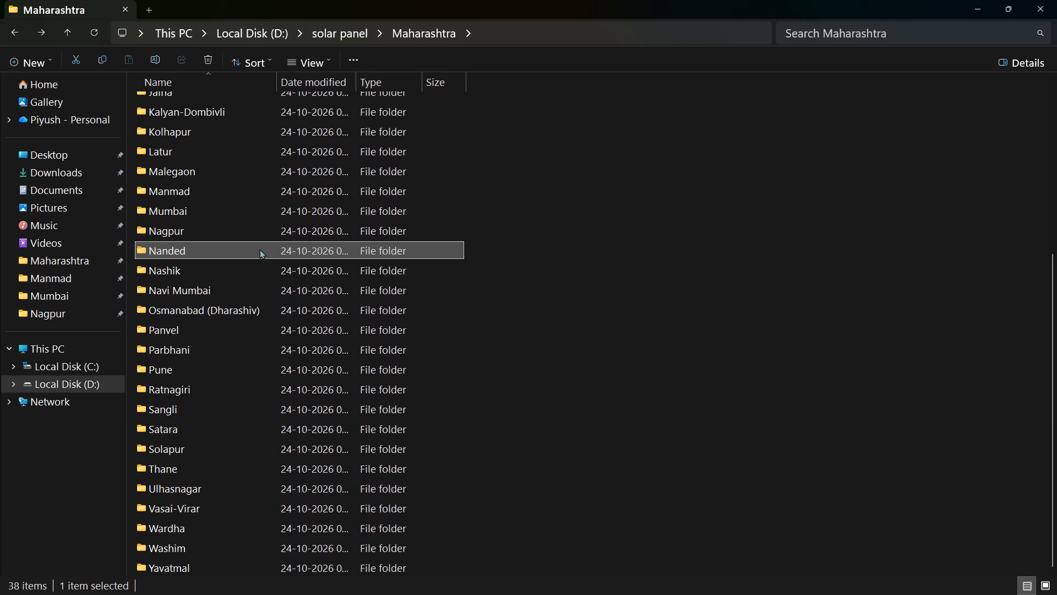
scroll(259, 249, "down", 3)
double_click(231, 270)
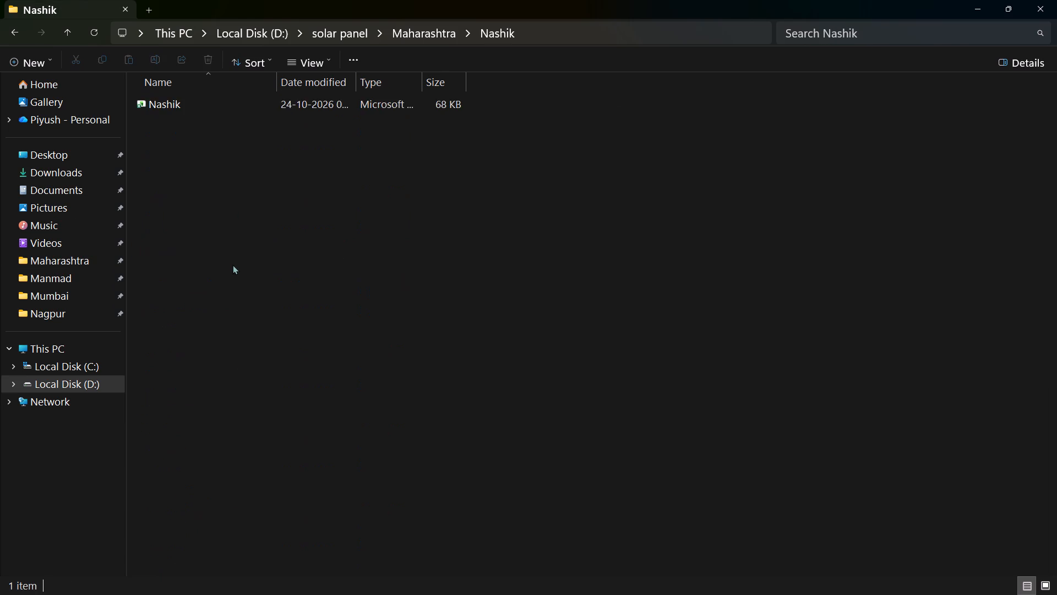
double_click(242, 100)
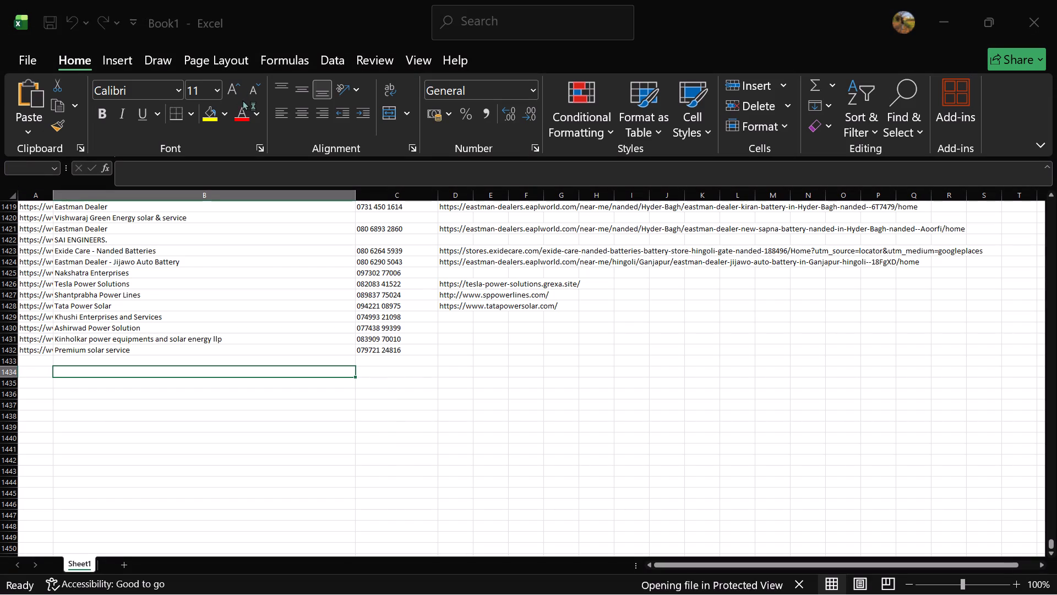
key("Left")
key("Return")
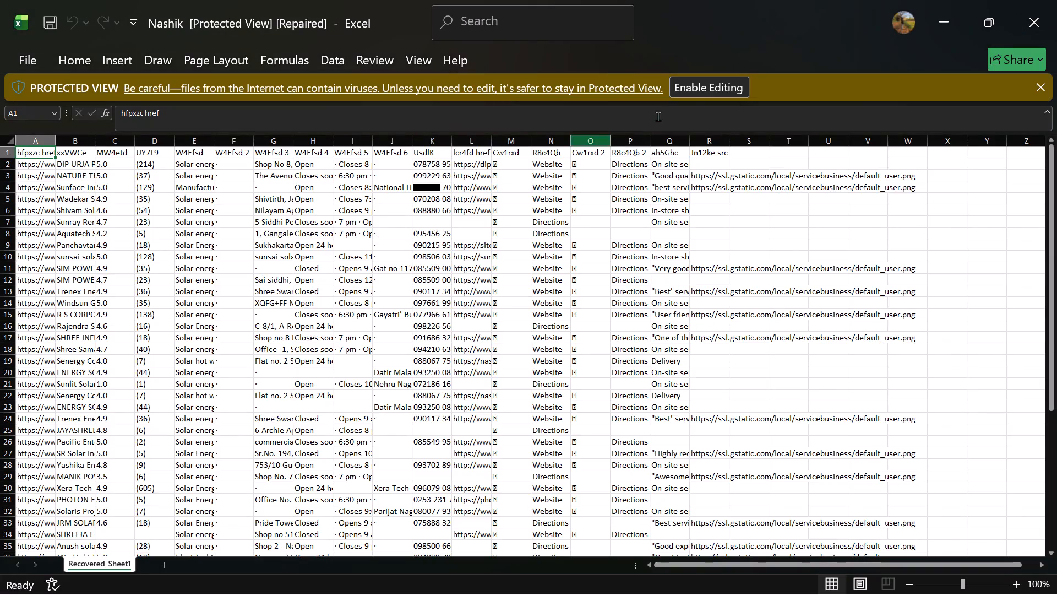
left_click(701, 86)
key("Return")
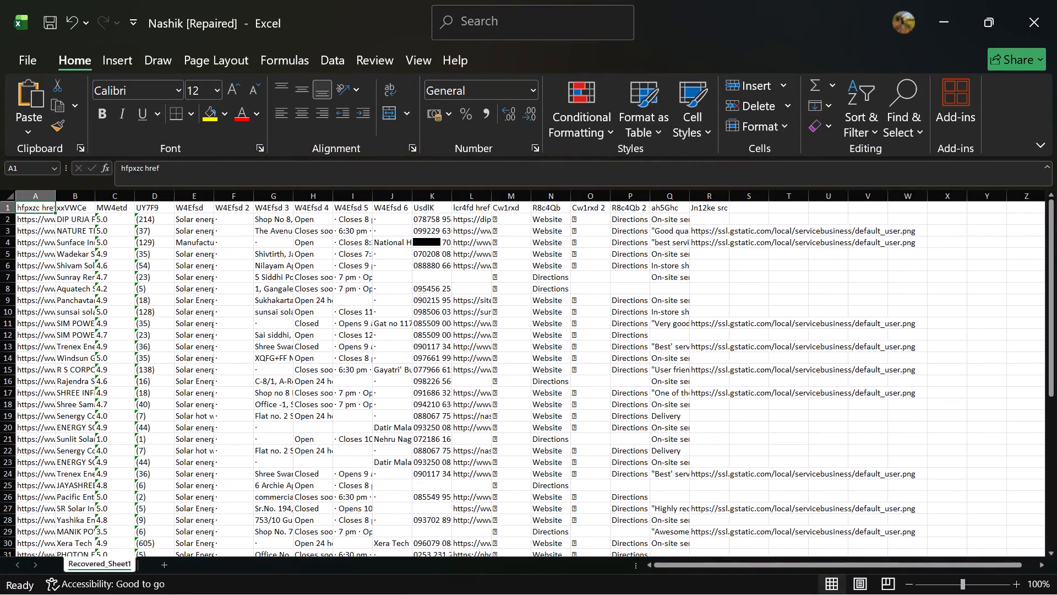
Clear the contents of columns M to X and columns C to J in the Nashik sheet.
left_click_drag(511, 207, 544, 267)
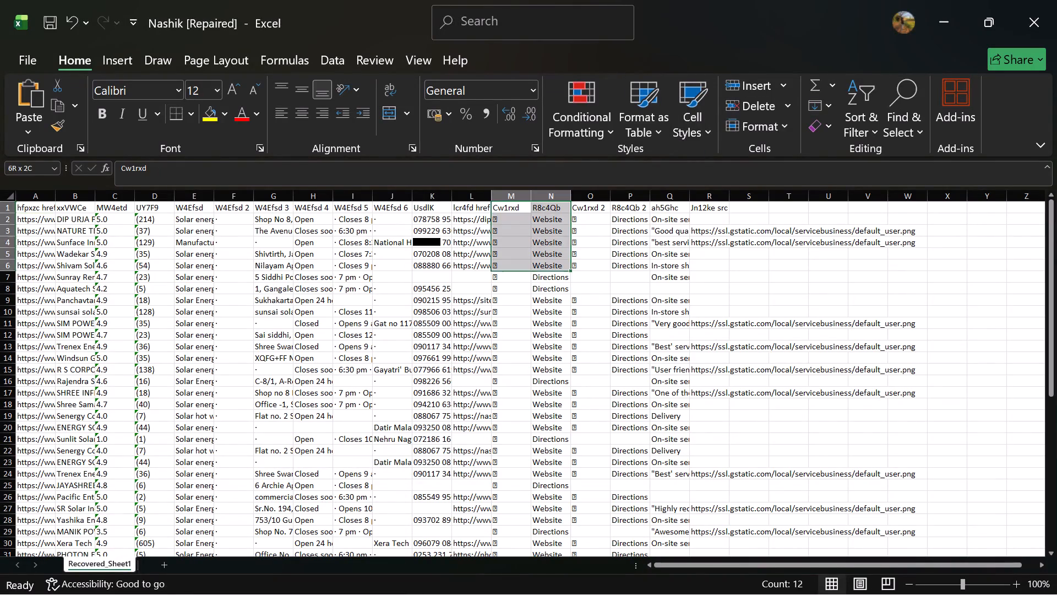
left_click_drag(544, 267, 929, 594)
key("Delete")
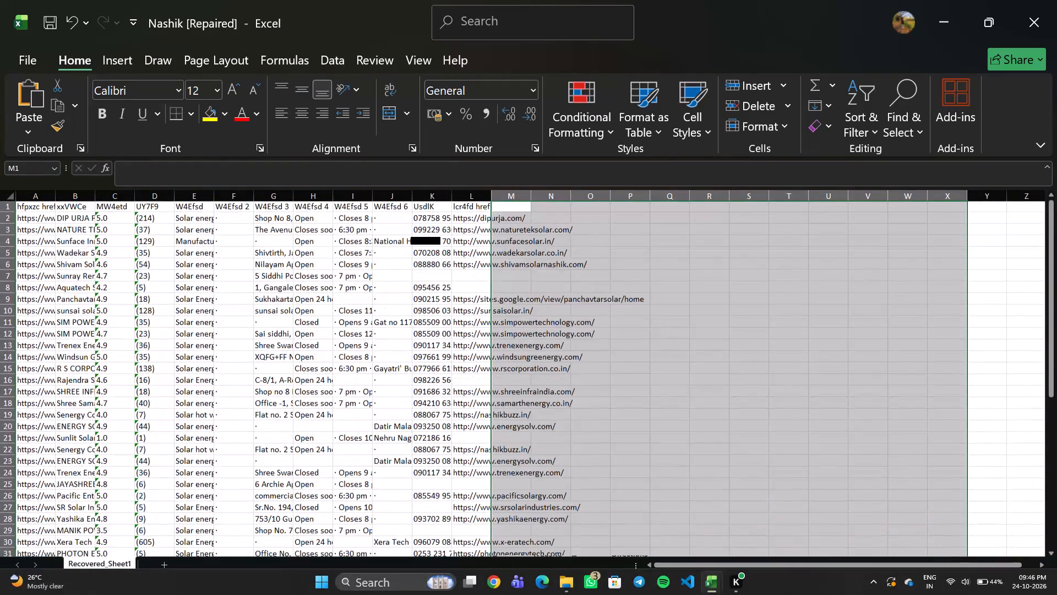
left_click_drag(115, 207, 383, 594)
key("Delete")
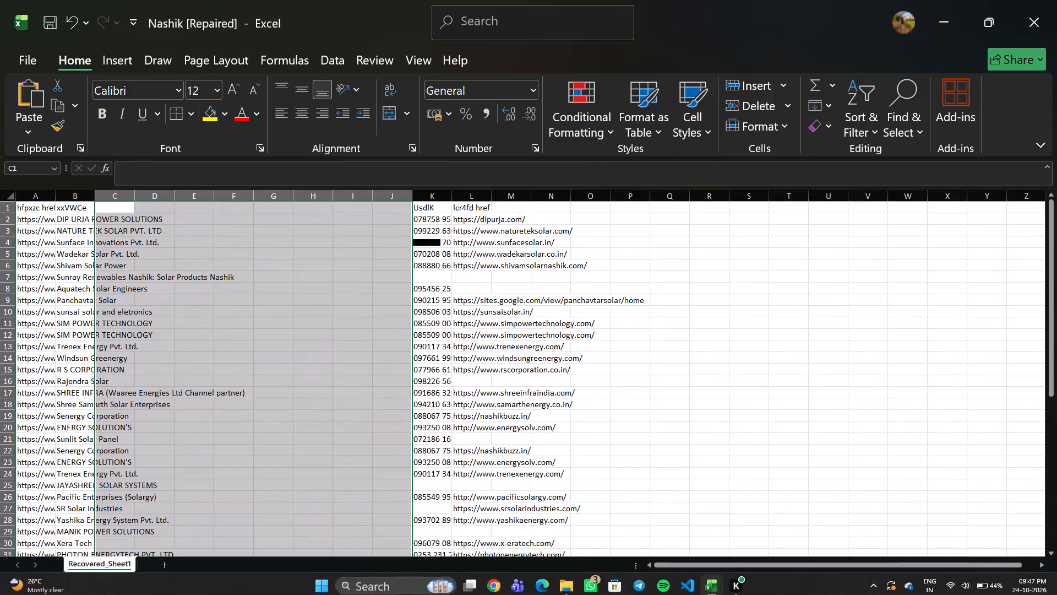
Clear the header labels in row 1, columns A to L, of the Nashik sheet.
left_click_drag(32, 207, 483, 187)
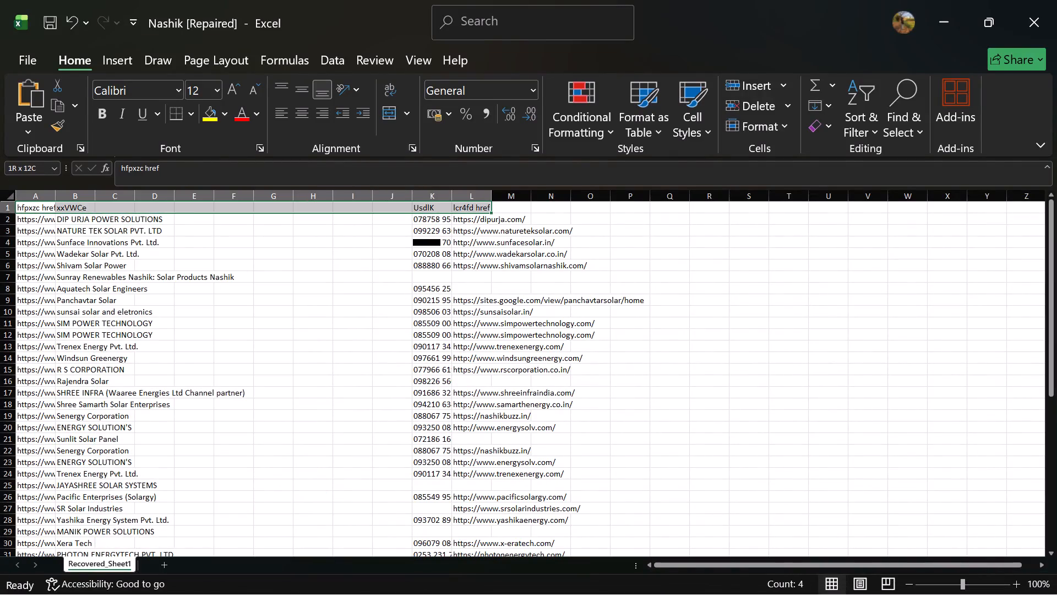
left_click_drag(483, 187, 487, 187)
key("Delete")
Copy the entire Nashik sheet with its links, names, phone numbers and websites.
left_click(378, 289)
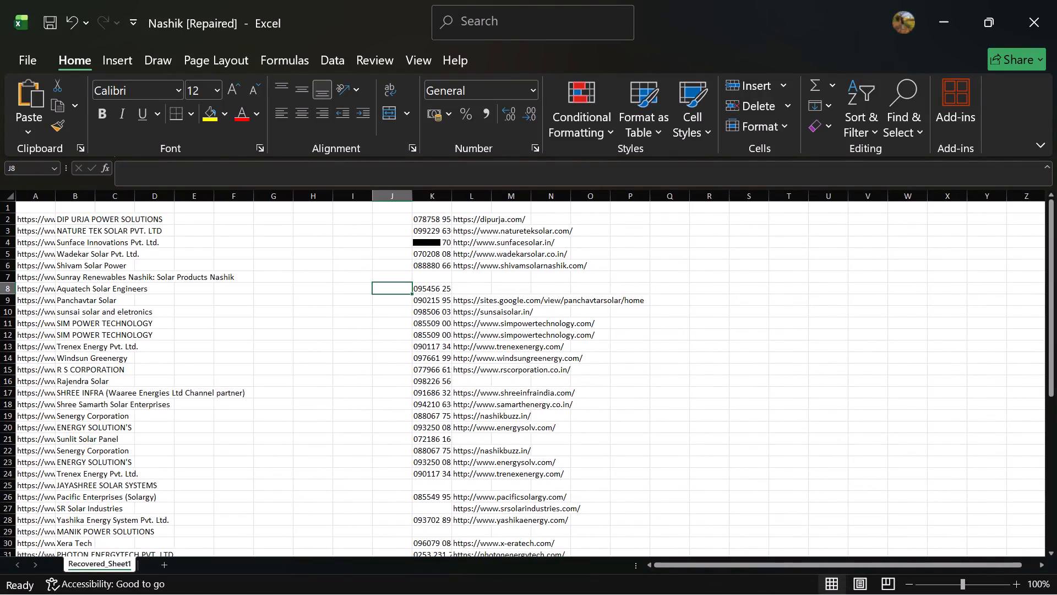
key("ctrl+a")
key("ctrl+c")
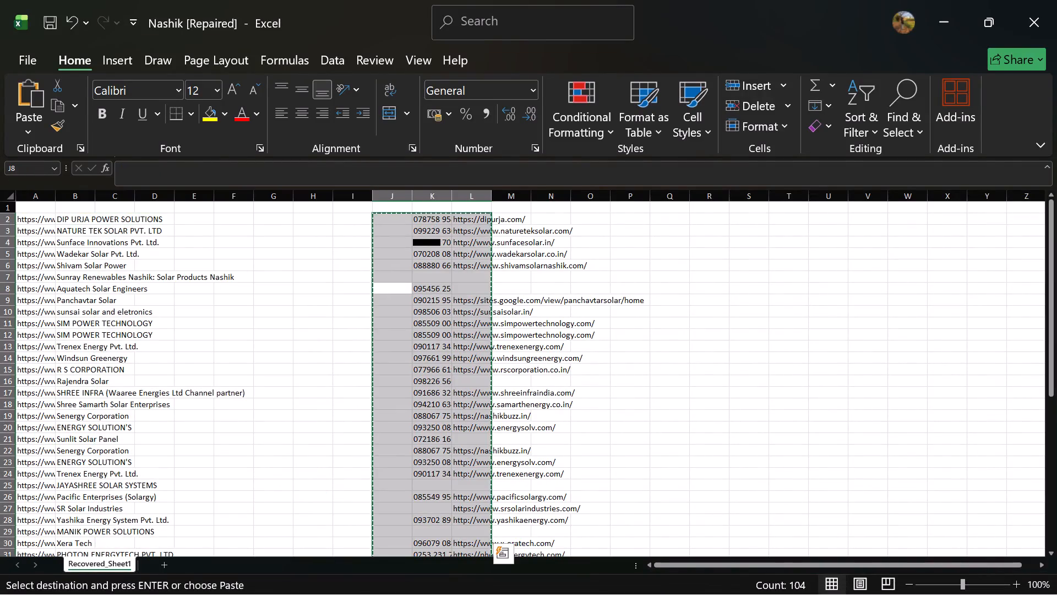
left_click(156, 258)
key("ctrl+a")
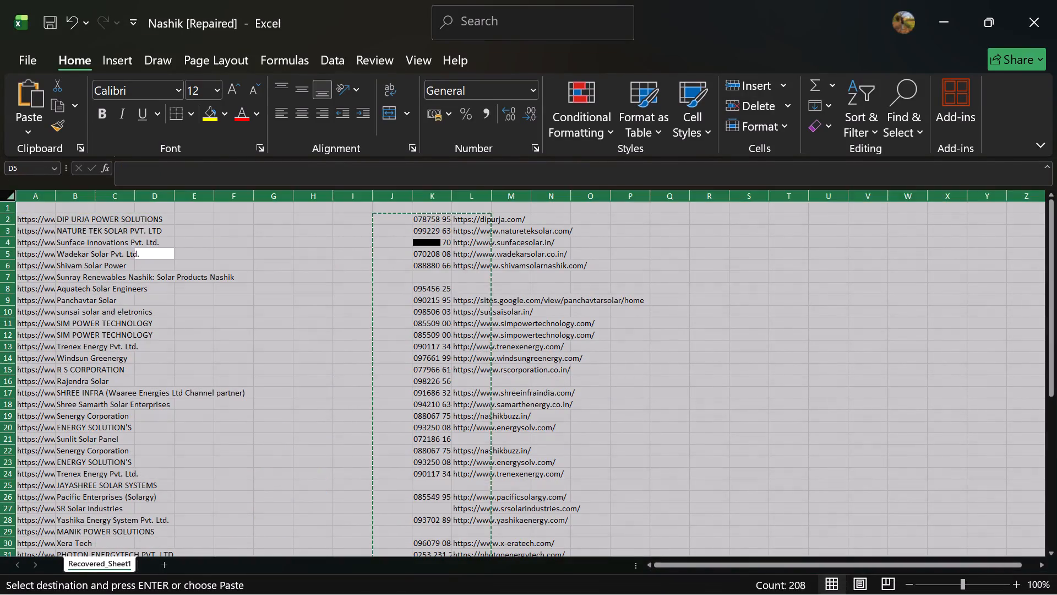
key("ctrl+c")
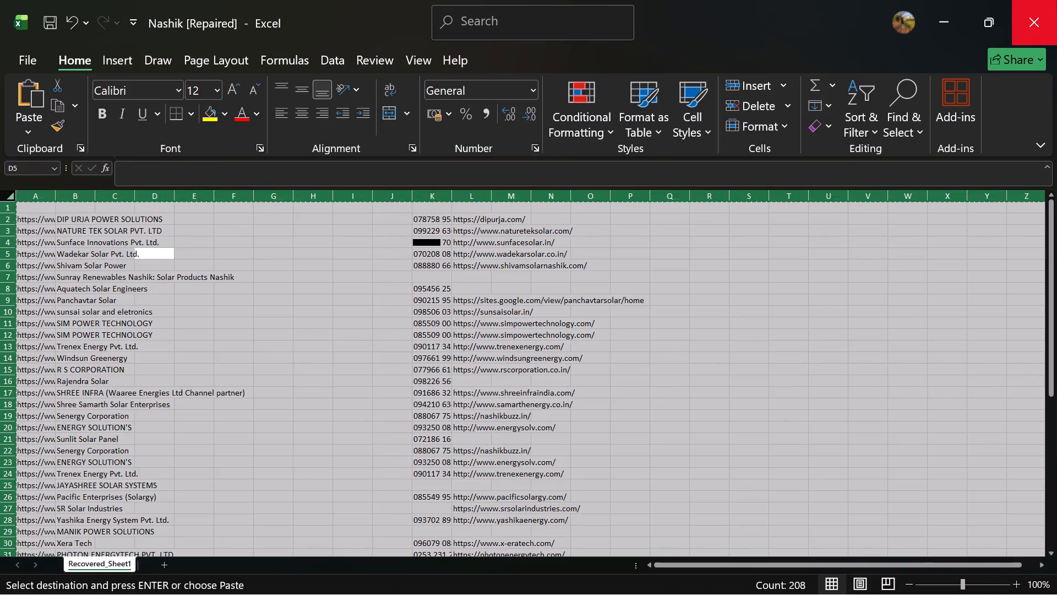
Close the Nashik workbook, saving it as Nashik over the existing file and keeping the copied data available.
left_click(1056, 0)
key("Return")
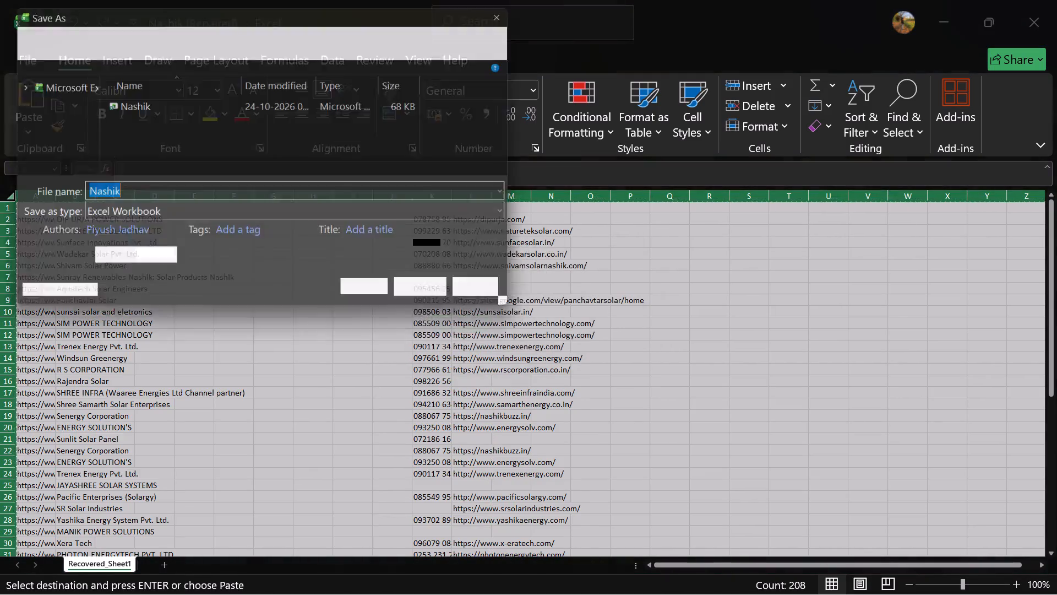
key("Return")
key("Left")
key("Return")
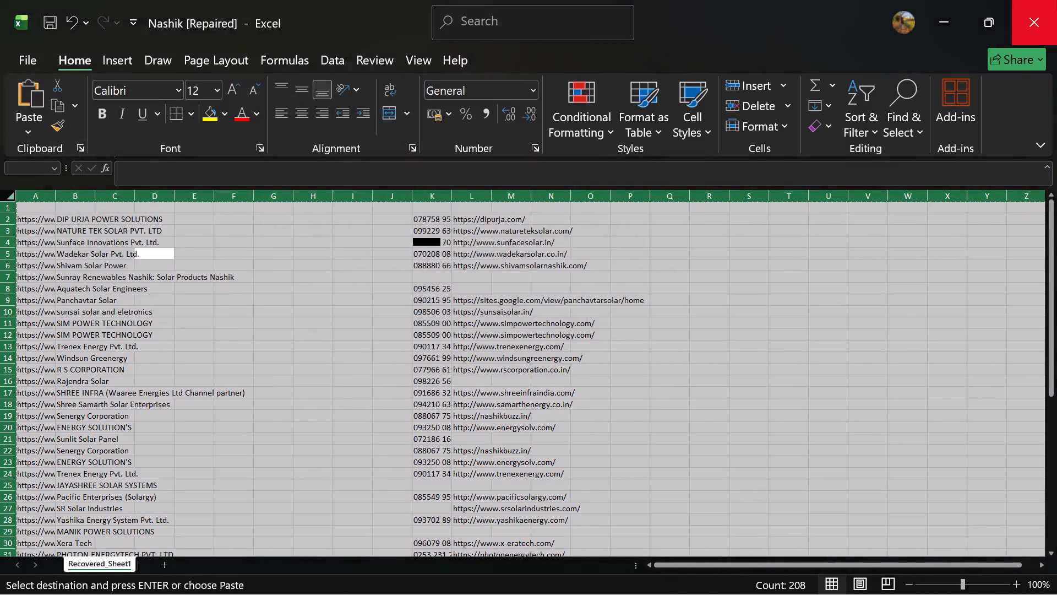
key("Return")
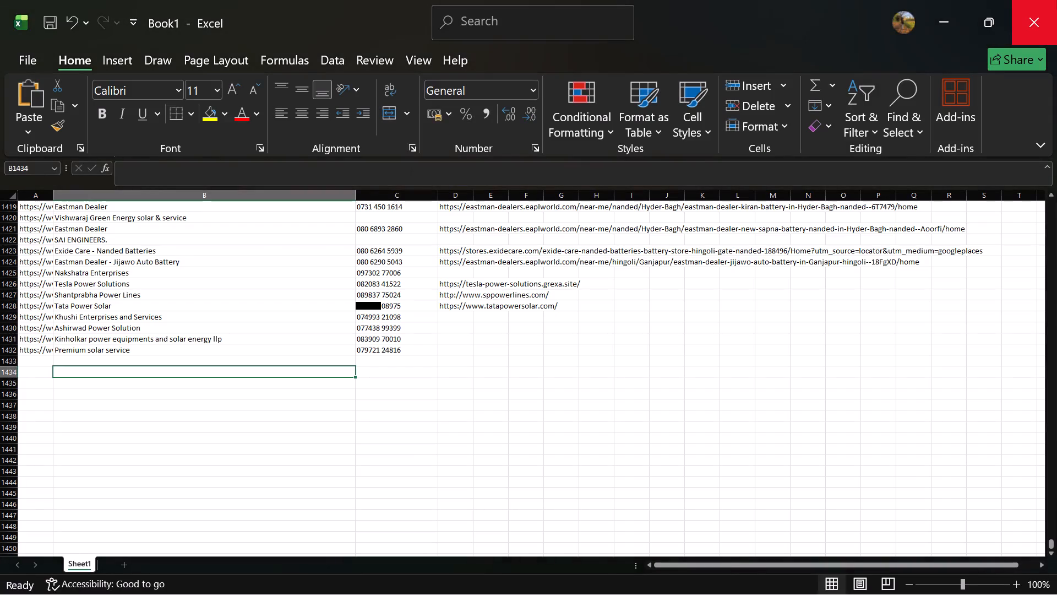
Enter the city heading Nashik in B1434 of Book1, in bold at font size 20.
key("alt+Tab")
key("alt+Tab")
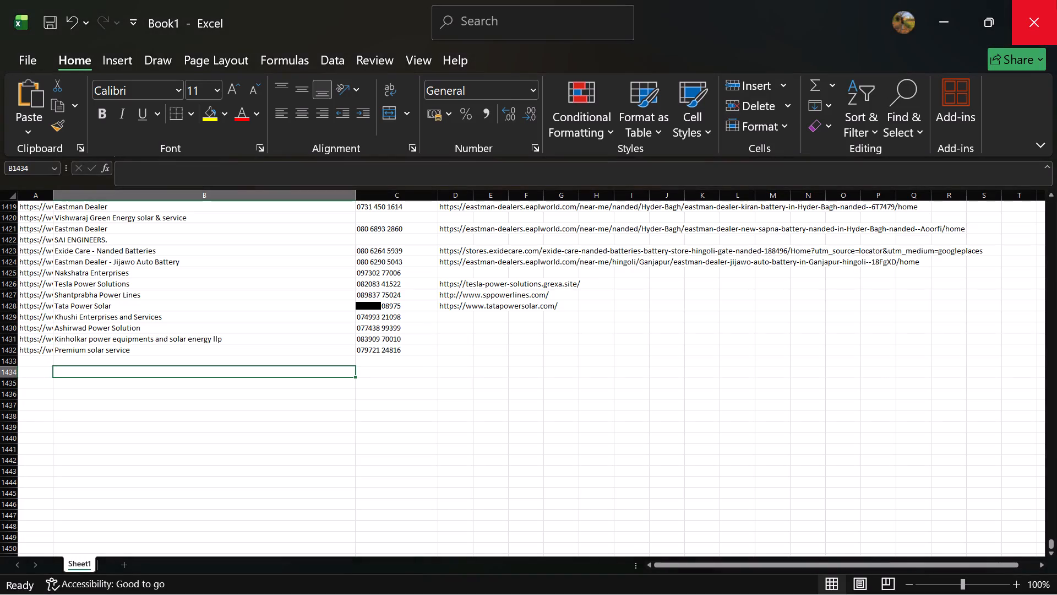
type("Nashik")
key("ctrl+a")
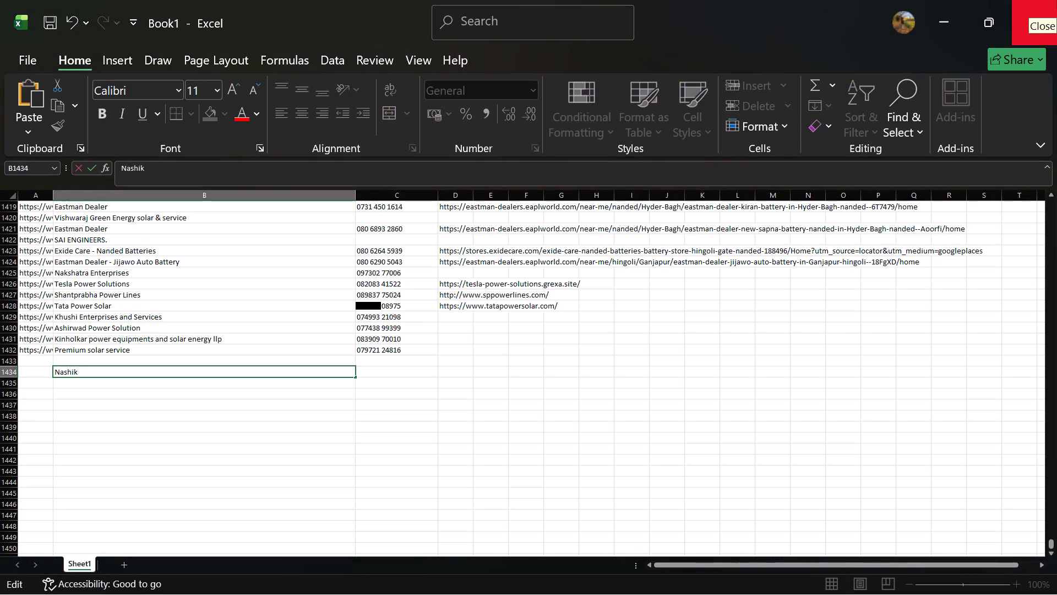
left_click(109, 111)
left_click(213, 89)
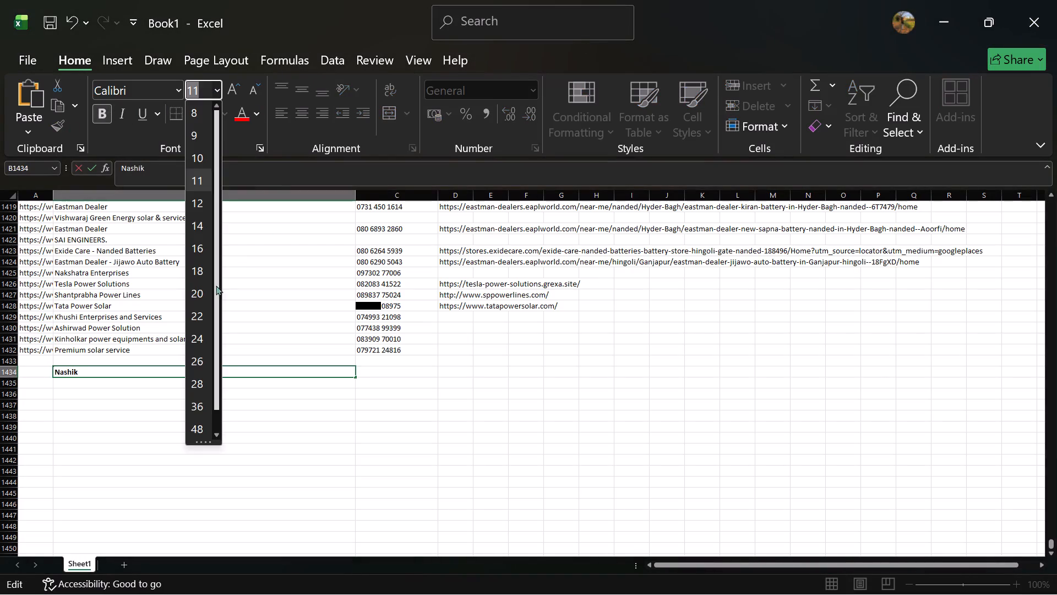
left_click(204, 294)
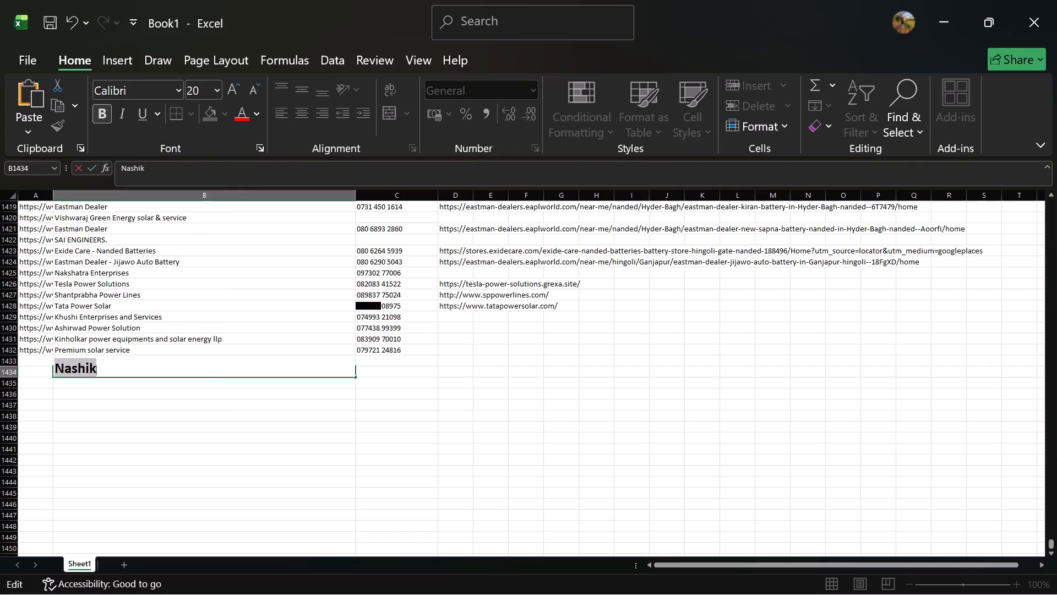
left_click(37, 471)
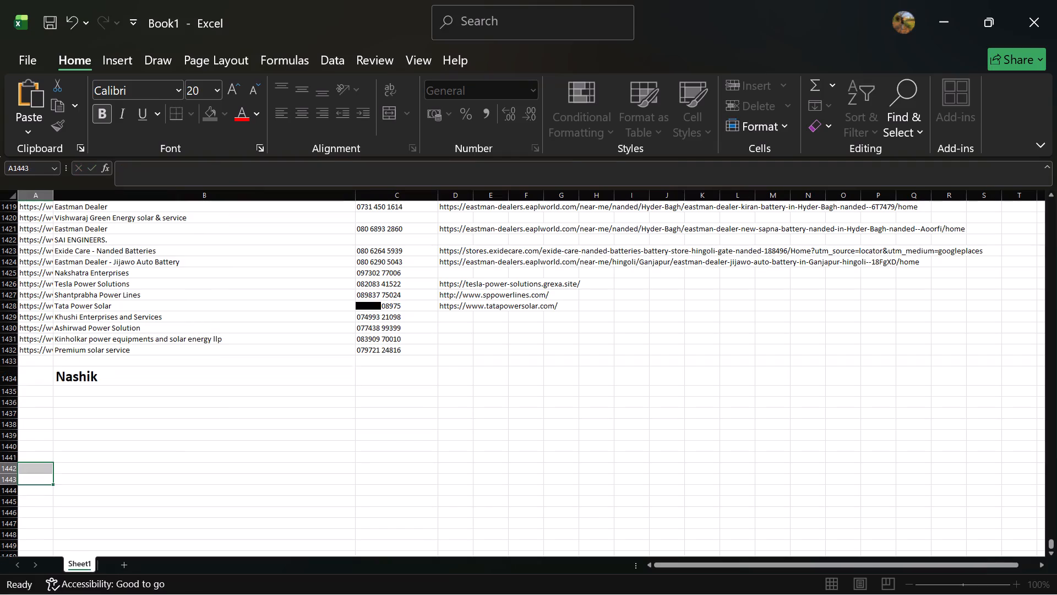
Paste the copied Nashik listings into Book1 starting at A1436.
left_click(46, 404)
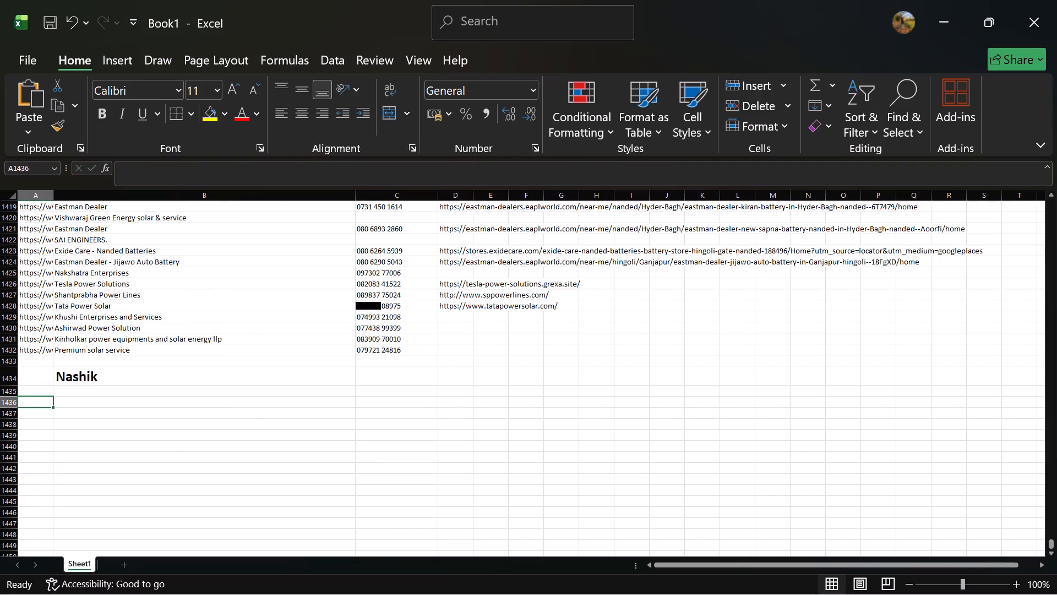
key("ctrl+v")
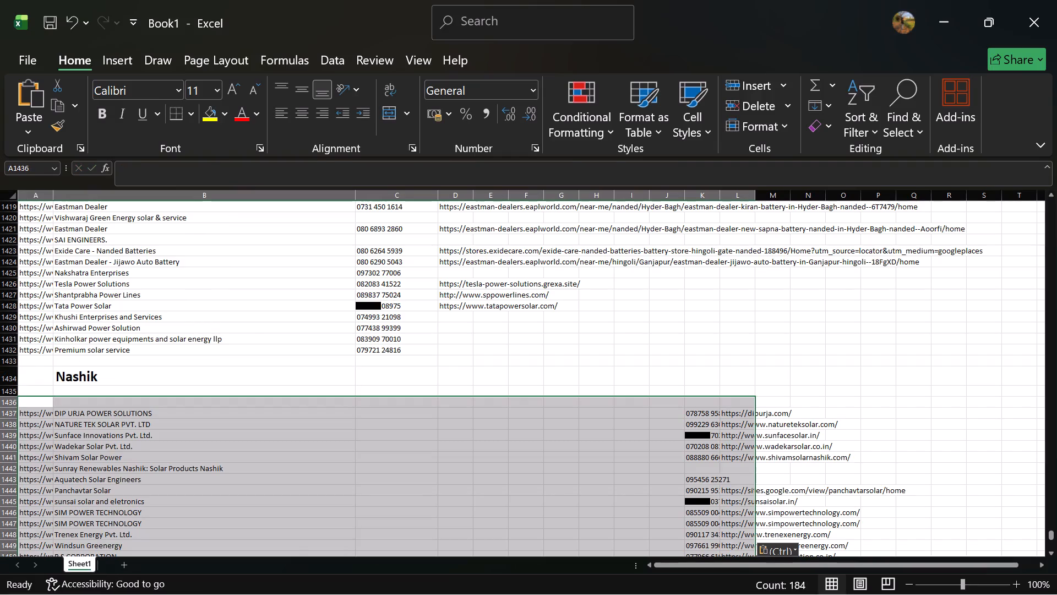
Move the Nashik phone numbers and website links in K1437:P1489 to start at C1437, beside their business names.
left_click_drag(695, 413, 862, 593)
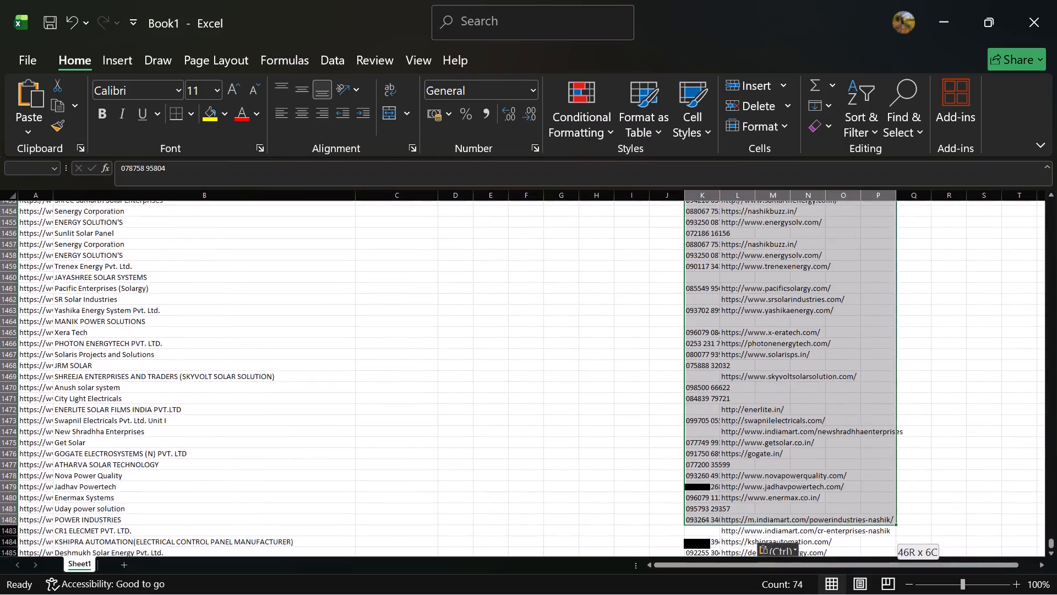
left_click_drag(862, 593, 869, 448)
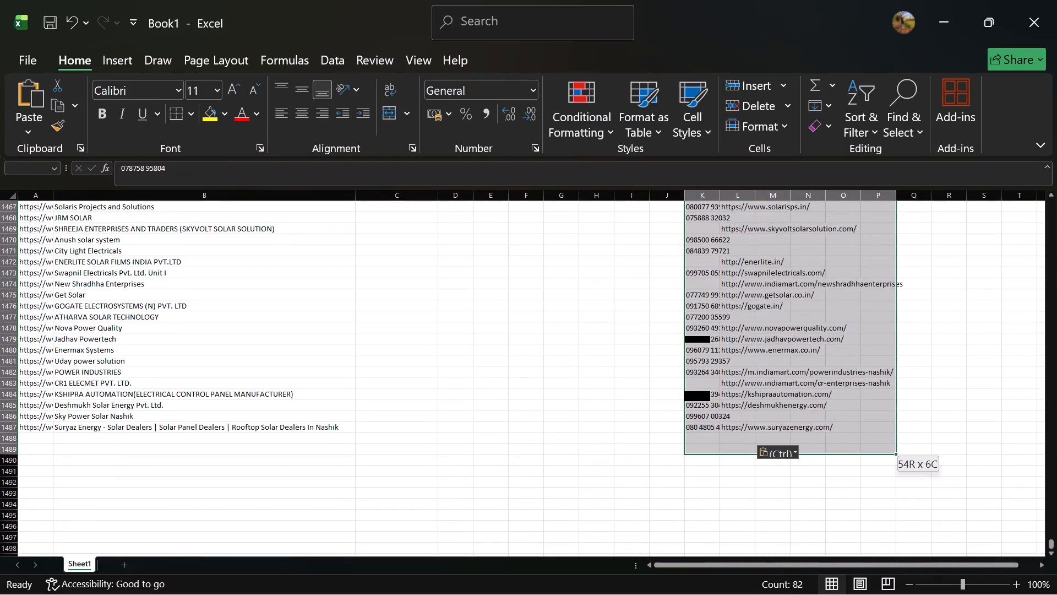
left_click_drag(869, 448, 871, 447)
scroll(871, 447, "up", 6)
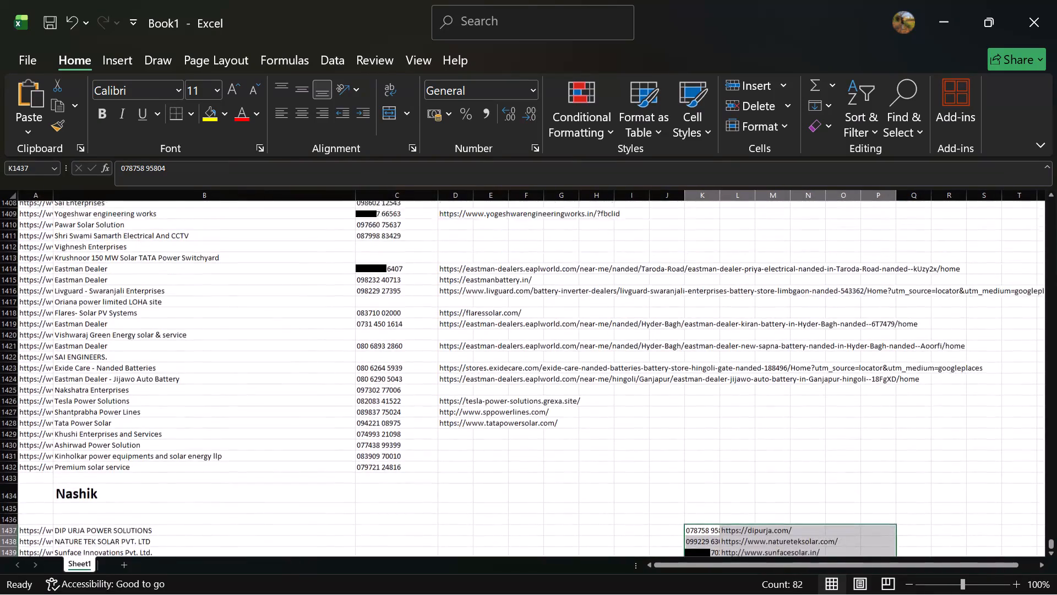
left_click_drag(758, 441, 683, 445)
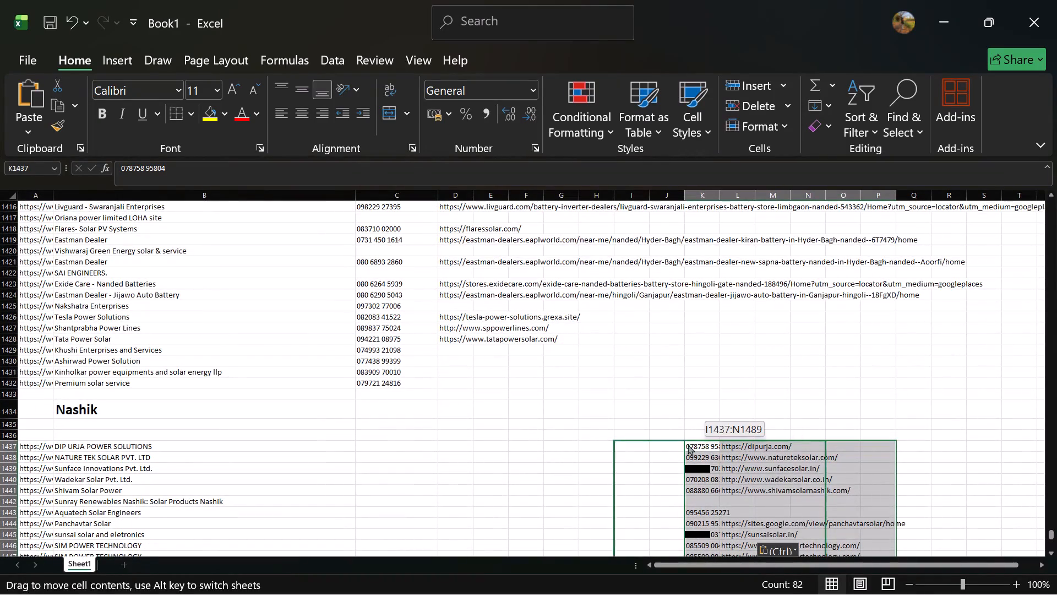
left_click_drag(683, 445, 500, 452)
left_click(494, 452)
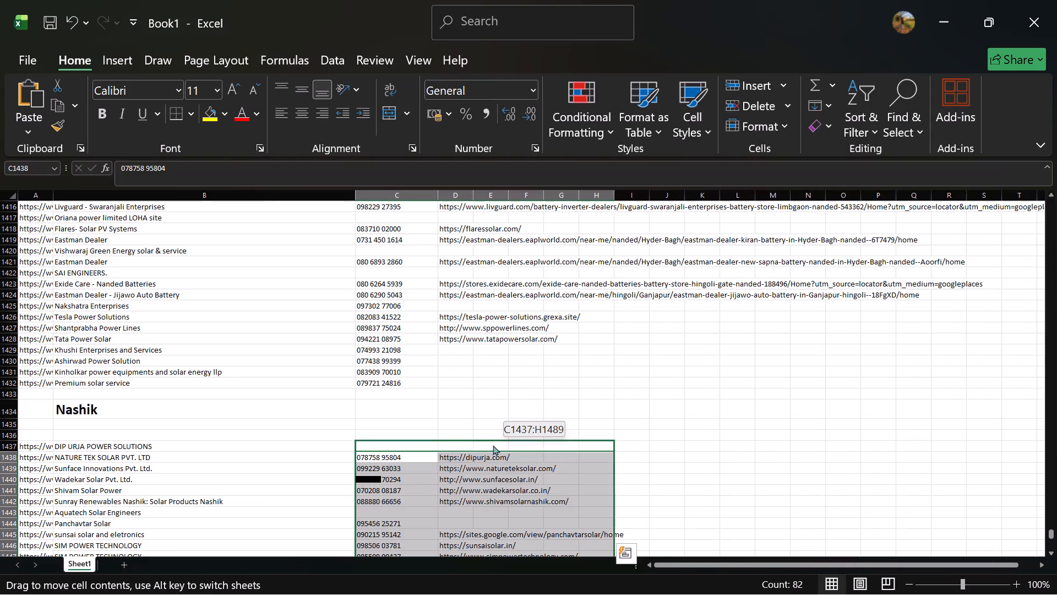
key("ctrl+z")
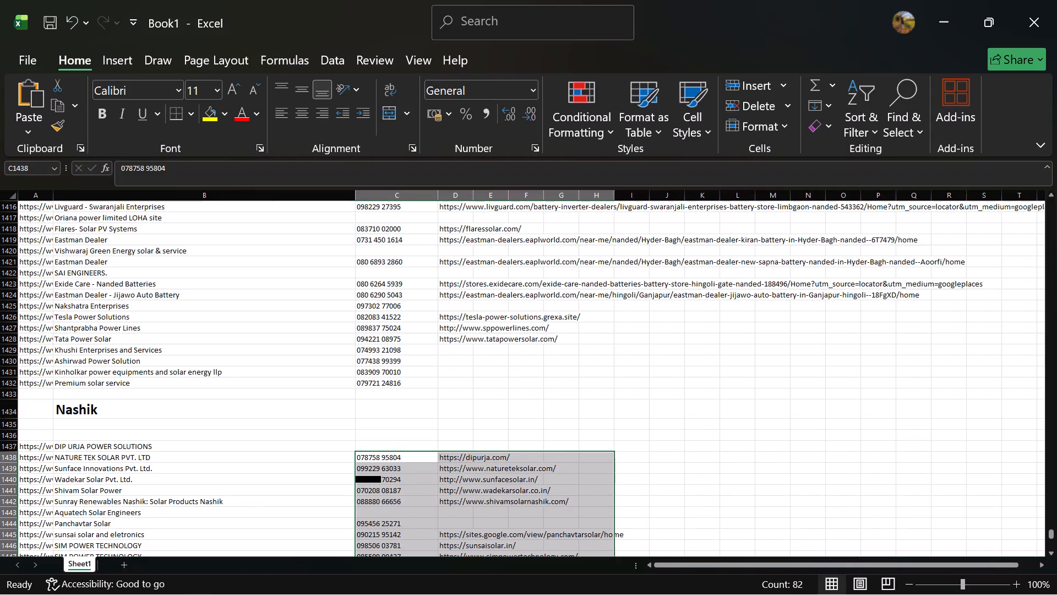
key("ctrl+z")
left_click_drag(732, 441, 530, 455)
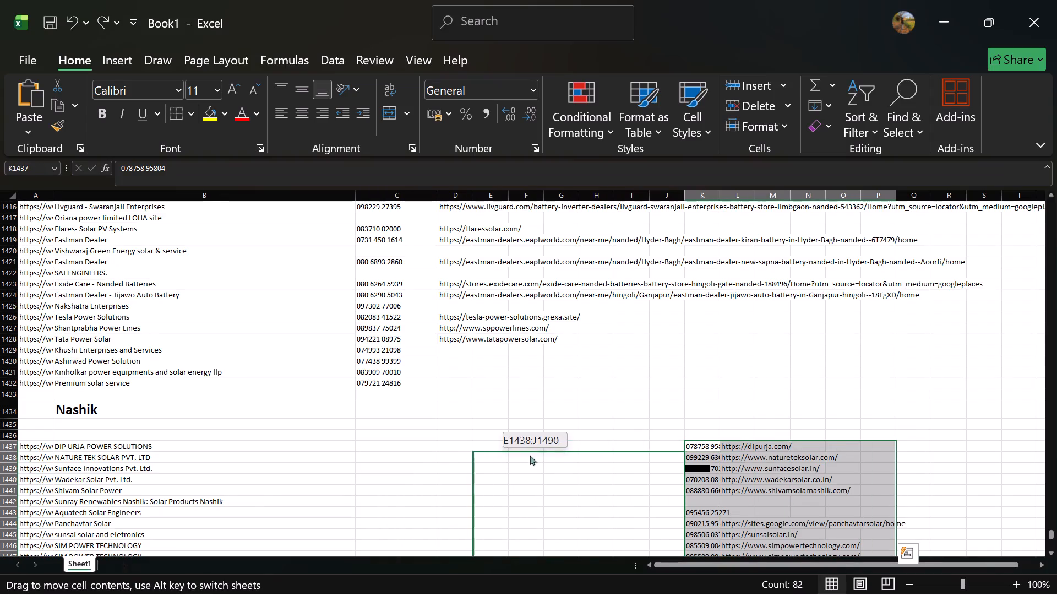
left_click_drag(530, 455, 443, 453)
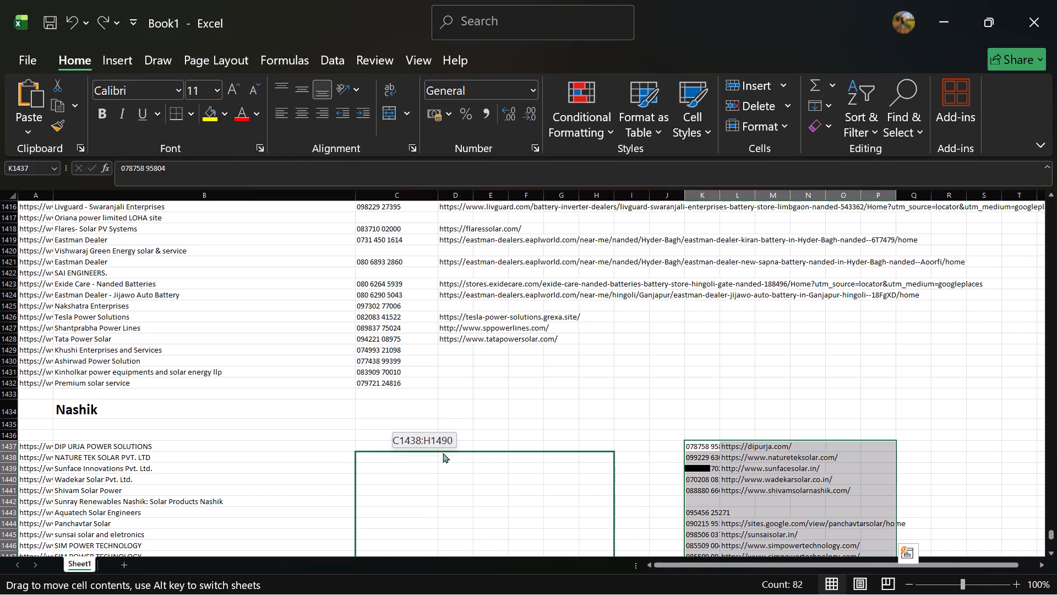
left_click_drag(443, 453, 443, 450)
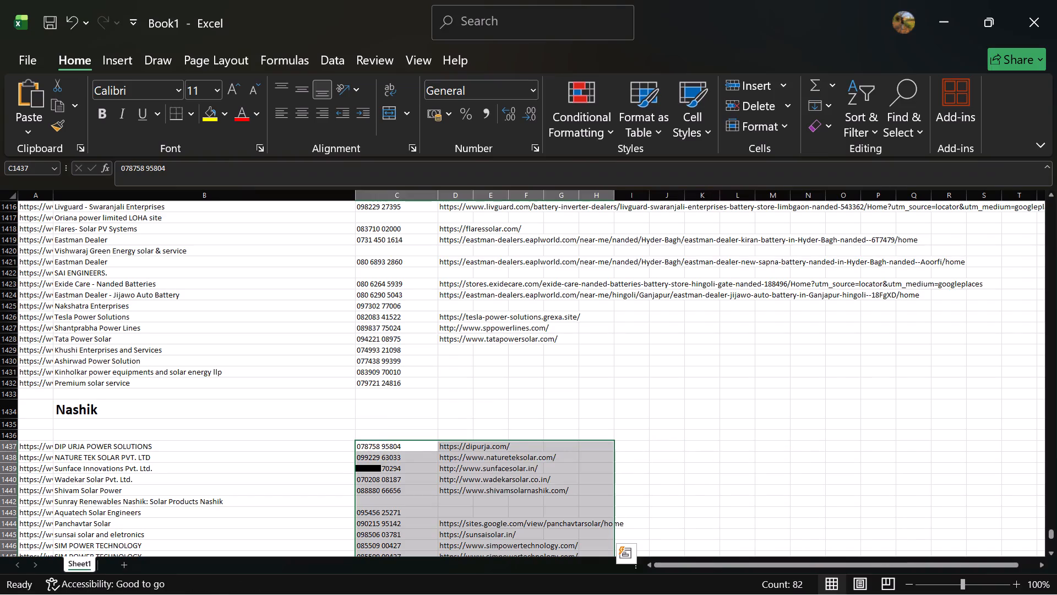
Select cell B1489 in Book1, two rows below the last Nashik listing.
left_click(559, 408)
scroll(559, 408, "down", 8)
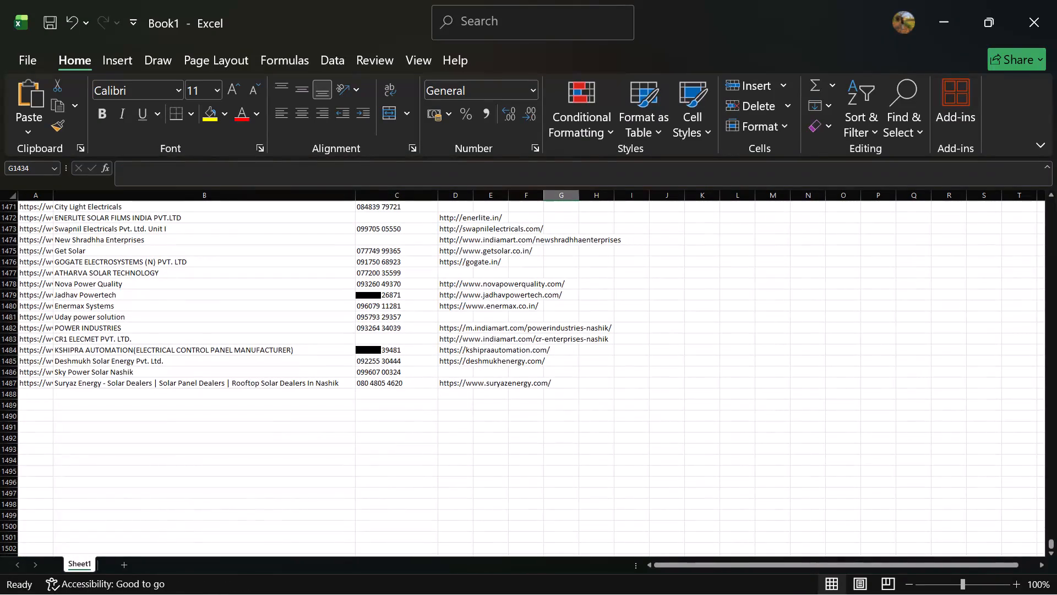
left_click(67, 410)
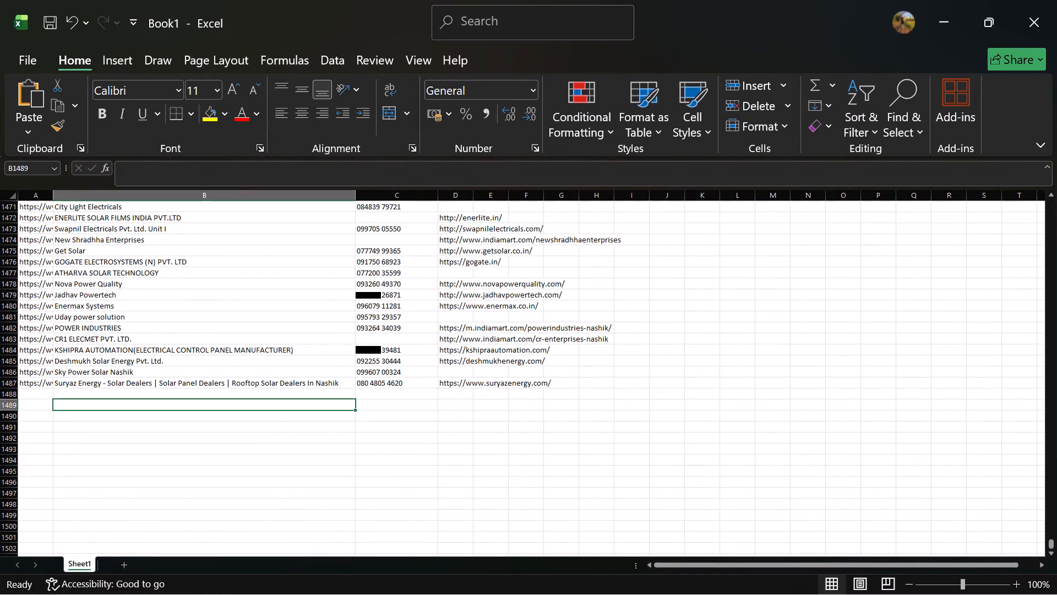
Open the Navi Mumbai workbook from its folder under Maharashtra, recovering its content, and enable editing.
key("alt+Tab")
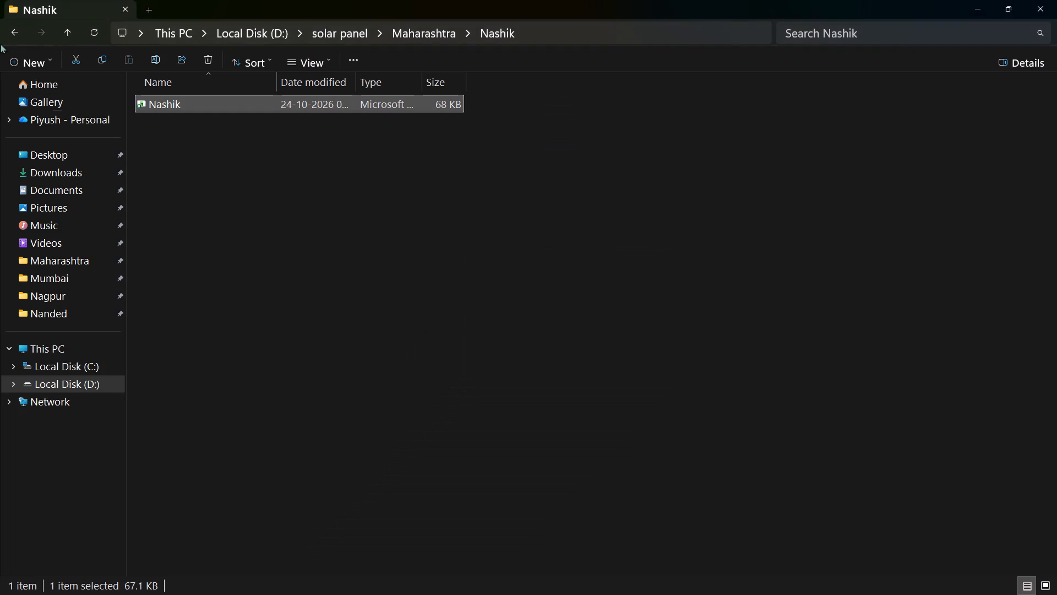
left_click(10, 32)
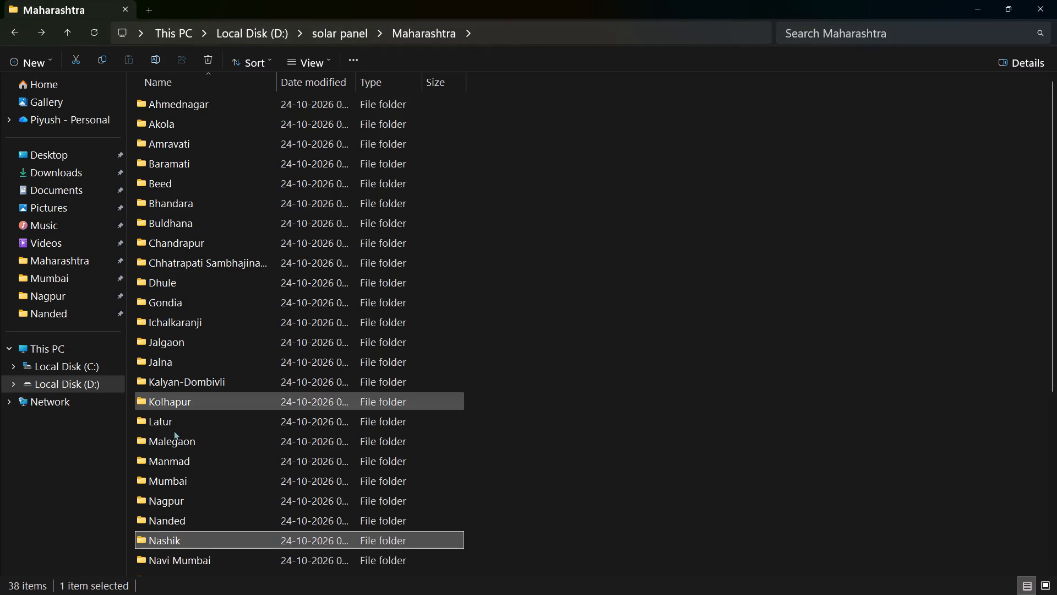
scroll(173, 430, "down", 9)
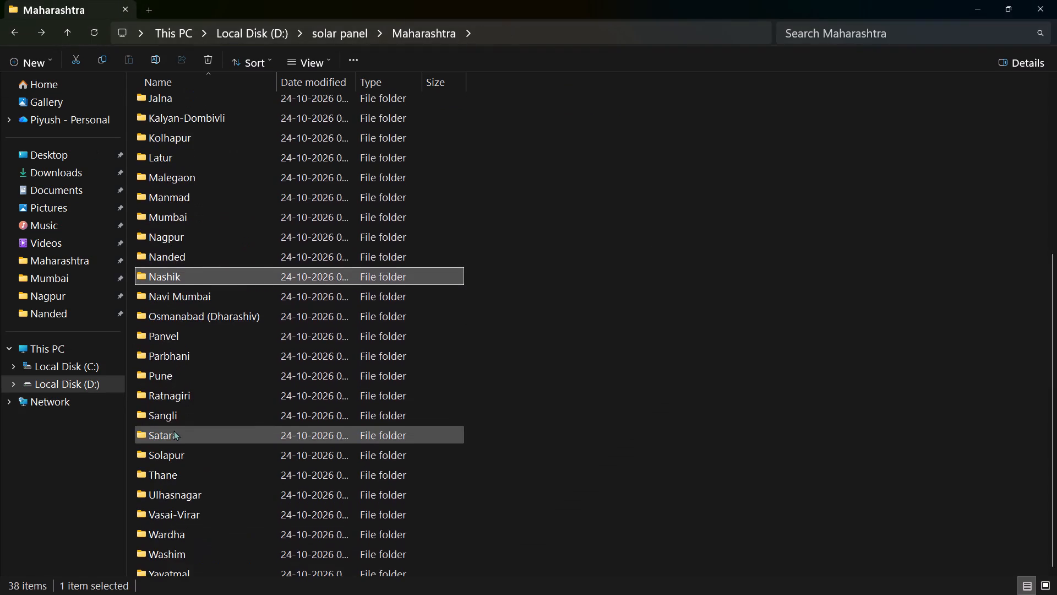
double_click(234, 290)
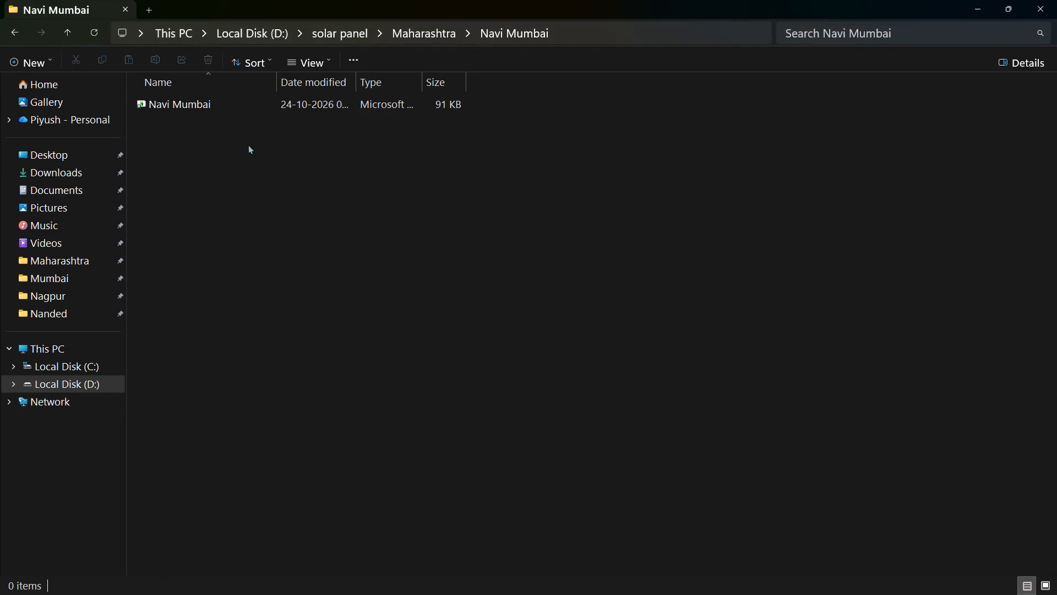
double_click(250, 103)
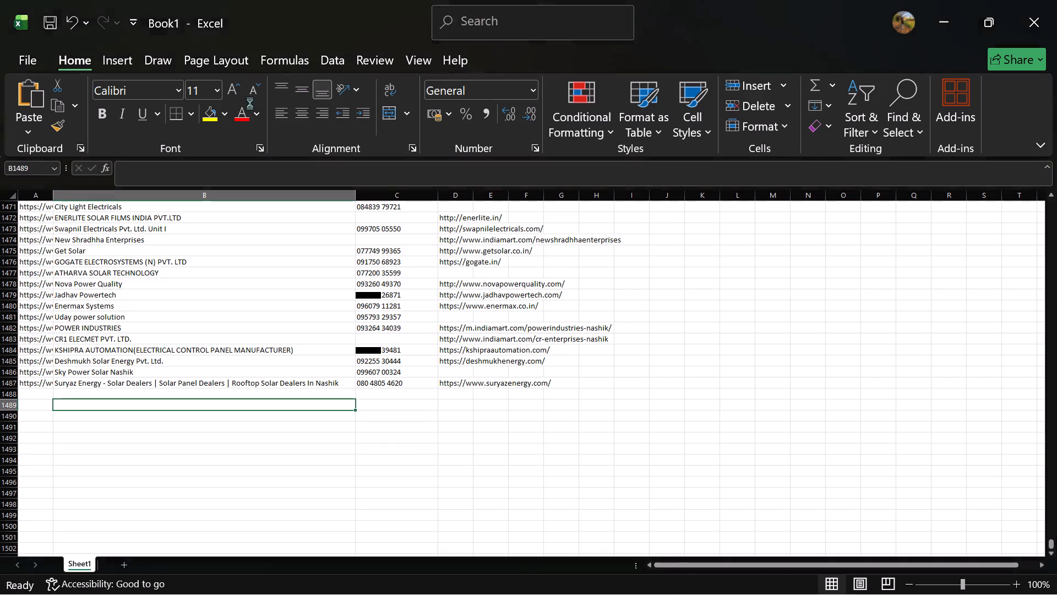
key("Left")
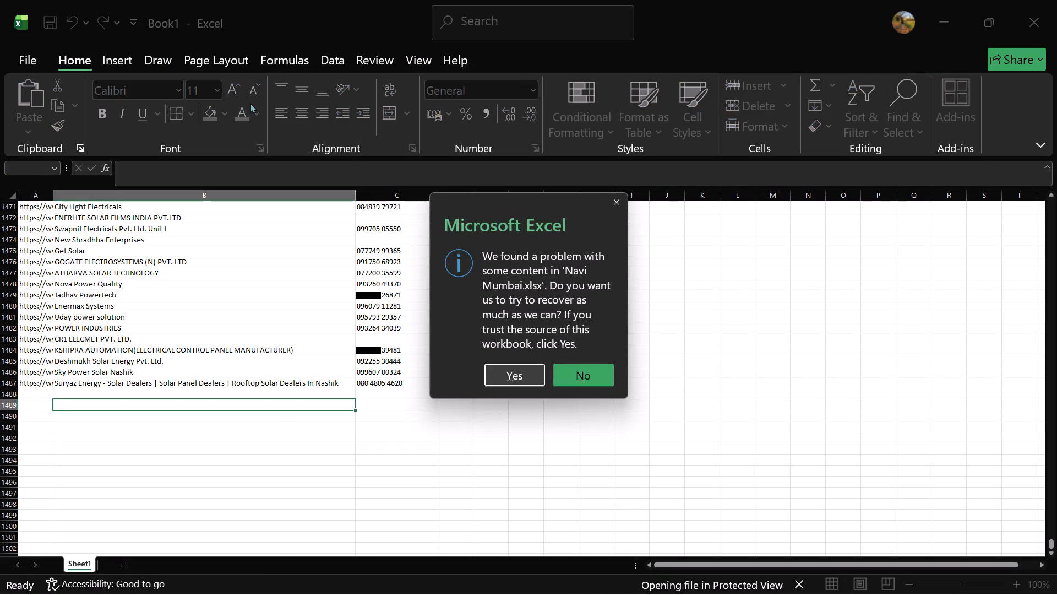
key("Return")
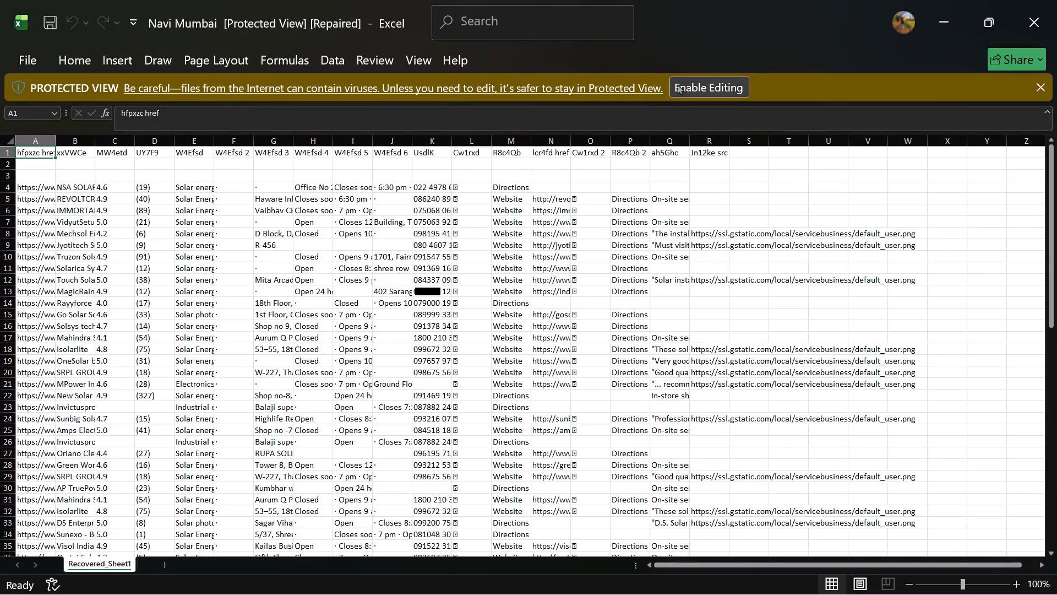
left_click(692, 90)
key("Return")
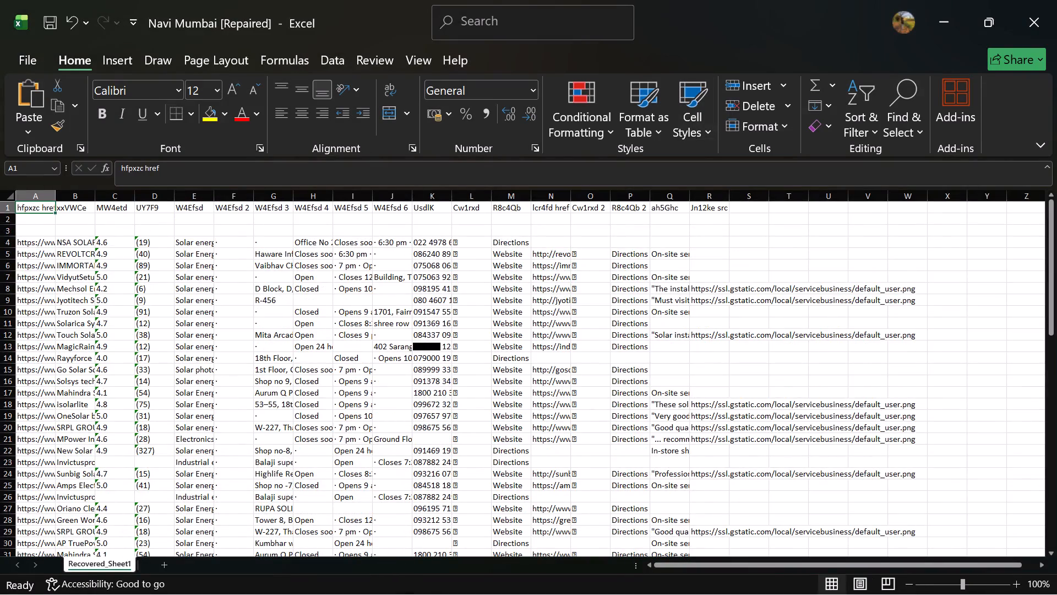
Clear the unneeded data in columns O to W, C to J, and L to M of the Navi Mumbai workbook.
left_click_drag(580, 207, 924, 594)
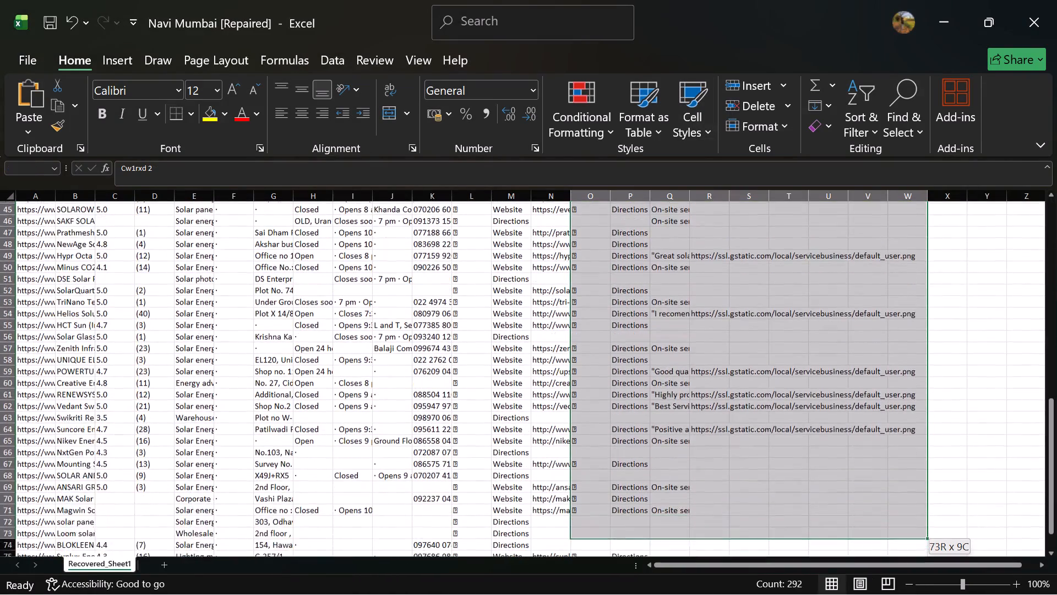
left_click_drag(924, 594, 923, 594)
key("Delete")
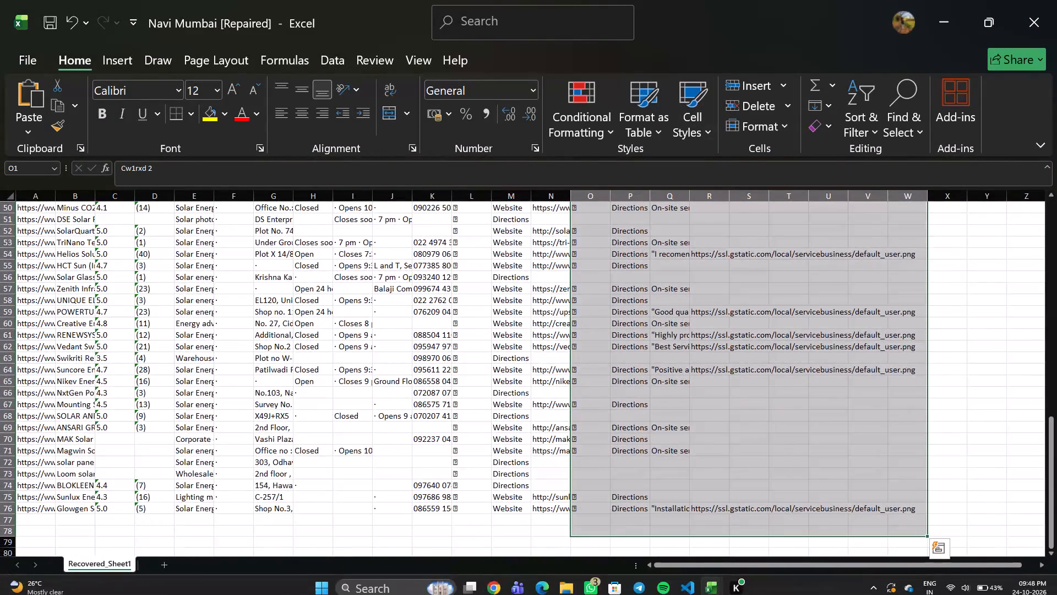
key("Delete")
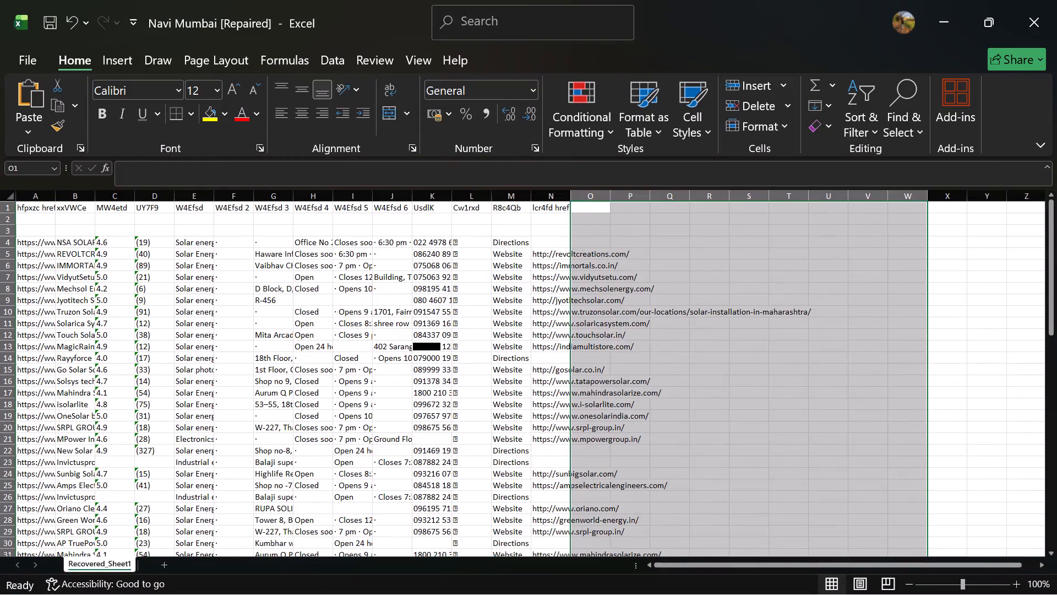
left_click_drag(111, 207, 370, 594)
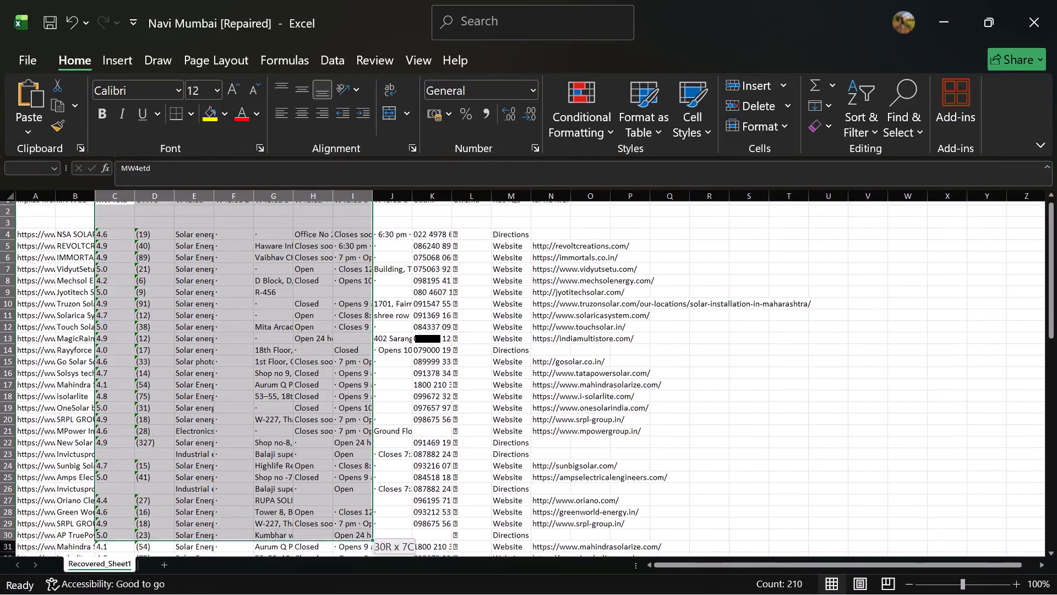
left_click_drag(370, 594, 383, 594)
key("Delete")
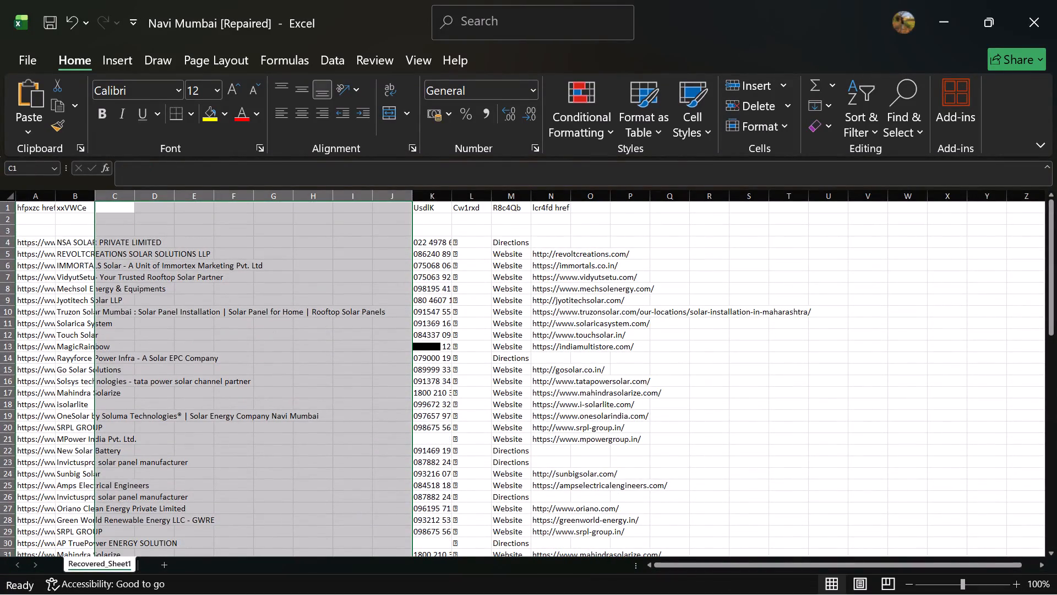
left_click_drag(467, 210, 522, 594)
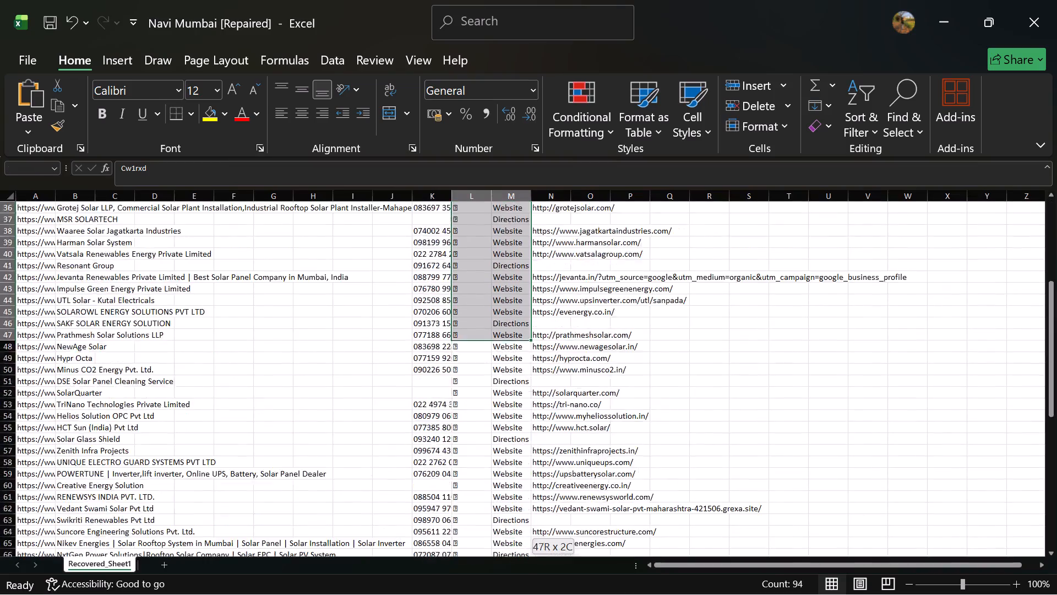
left_click_drag(522, 594, 526, 594)
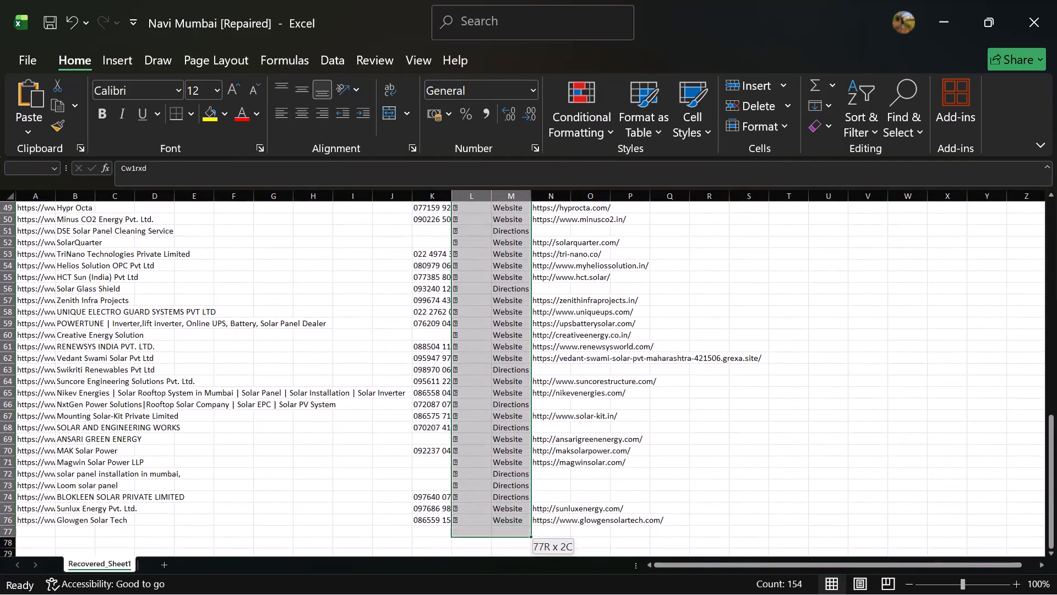
left_click_drag(526, 594, 524, 594)
key("Delete")
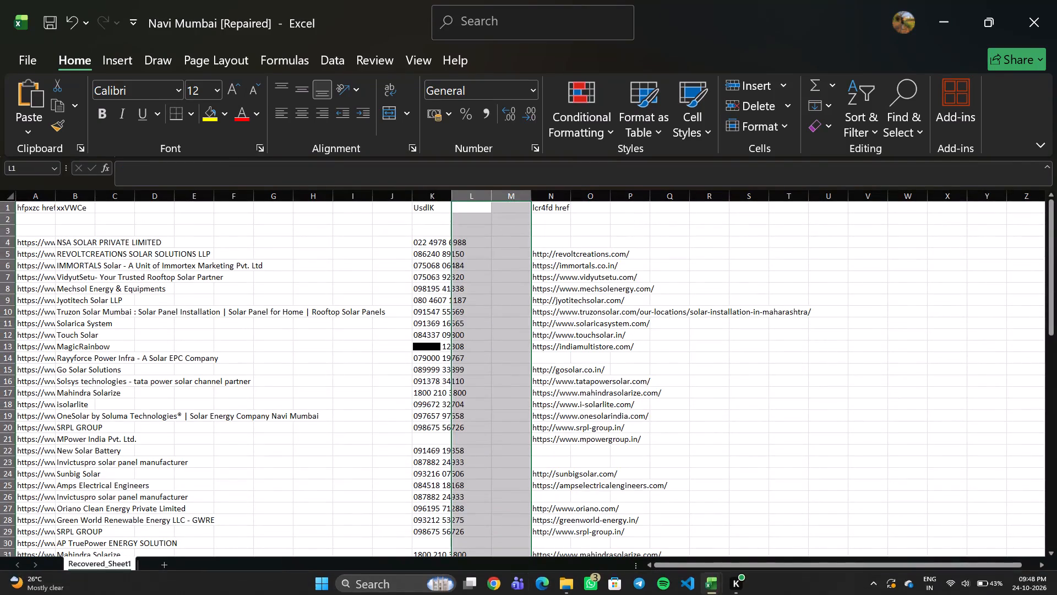
Copy the remaining Navi Mumbai listings, from A3 through column S down to row 77.
left_click_drag(40, 229, 731, 594)
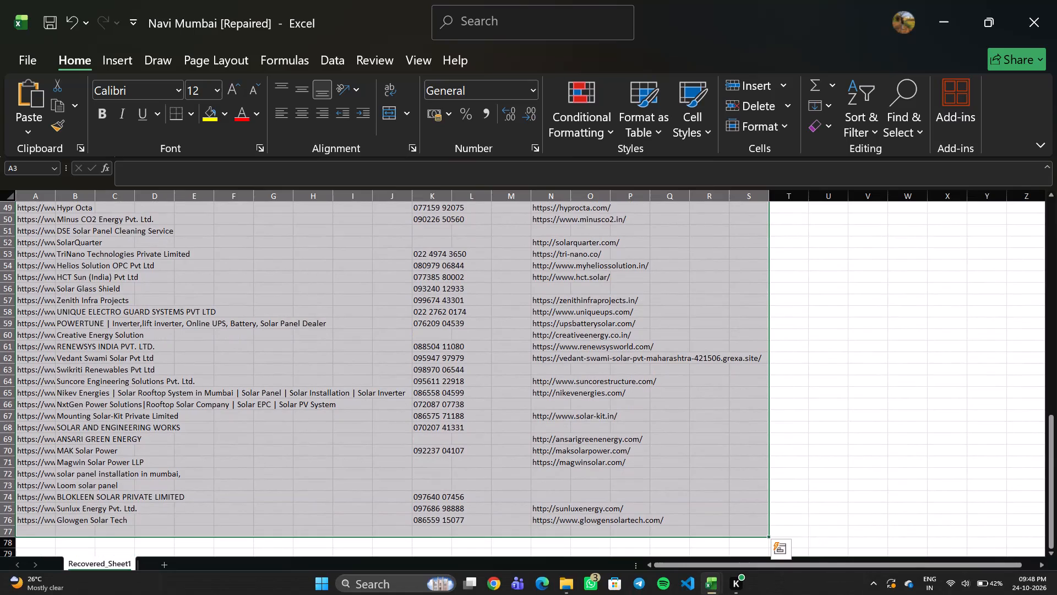
key("ctrl+c")
Close the Navi Mumbai workbook, saving it as Navi Mumbai over the existing file and keeping the copied data available.
left_click(1056, 1)
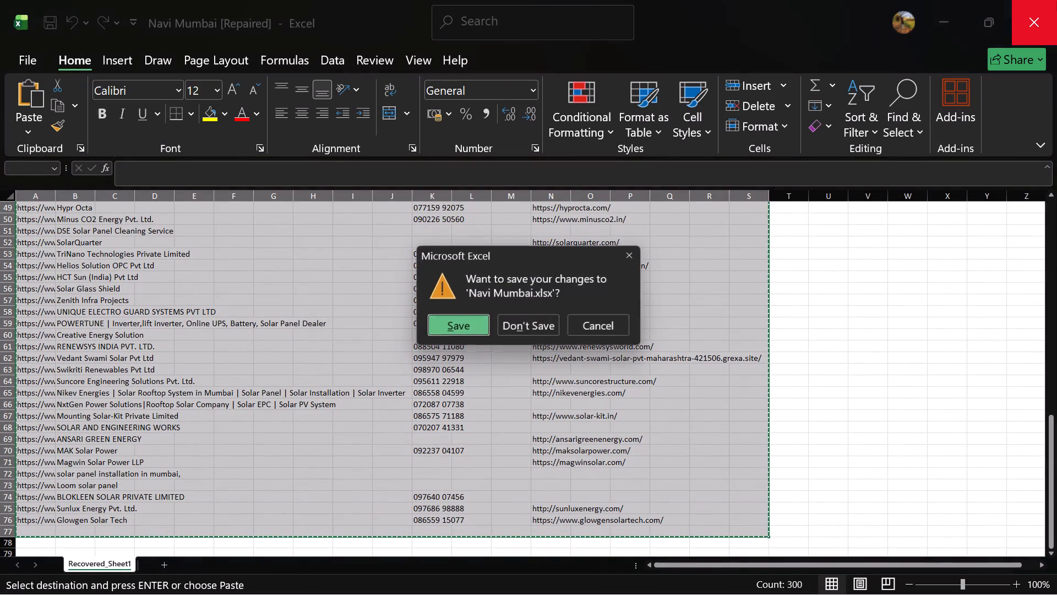
key("Return")
key("Return")
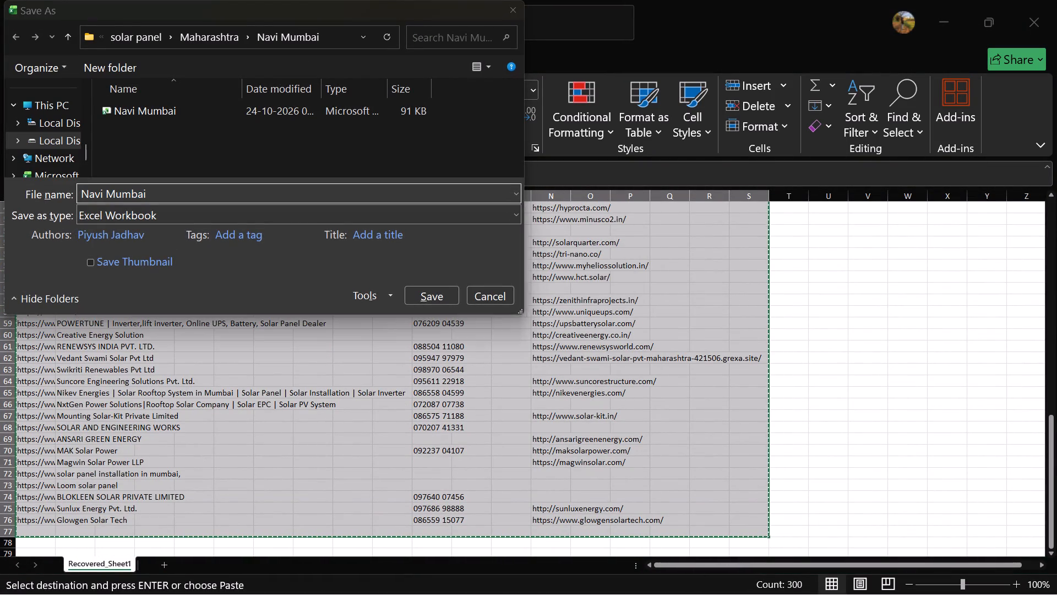
key("Left")
key("Return")
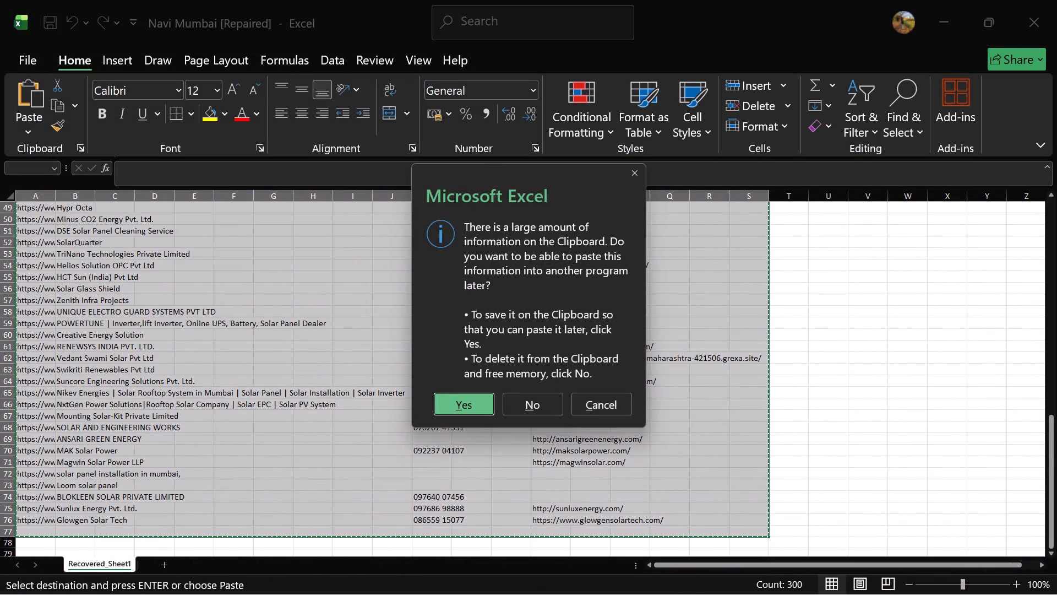
key("Return")
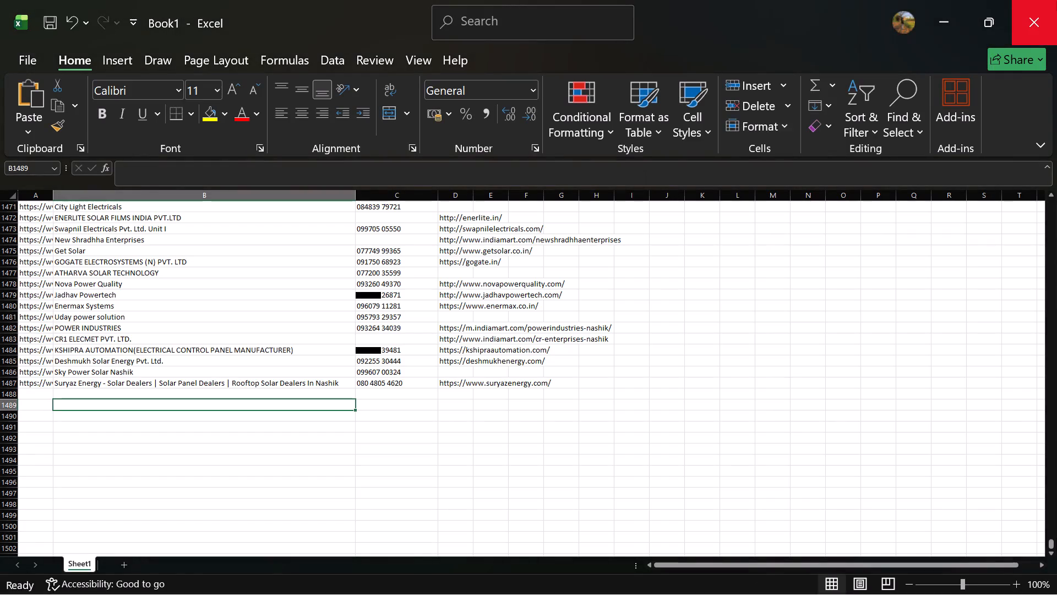
Enter the city heading Navi-mumbai in B1489 of Book1, in bold at font size 20.
type("Navi-mumbai")
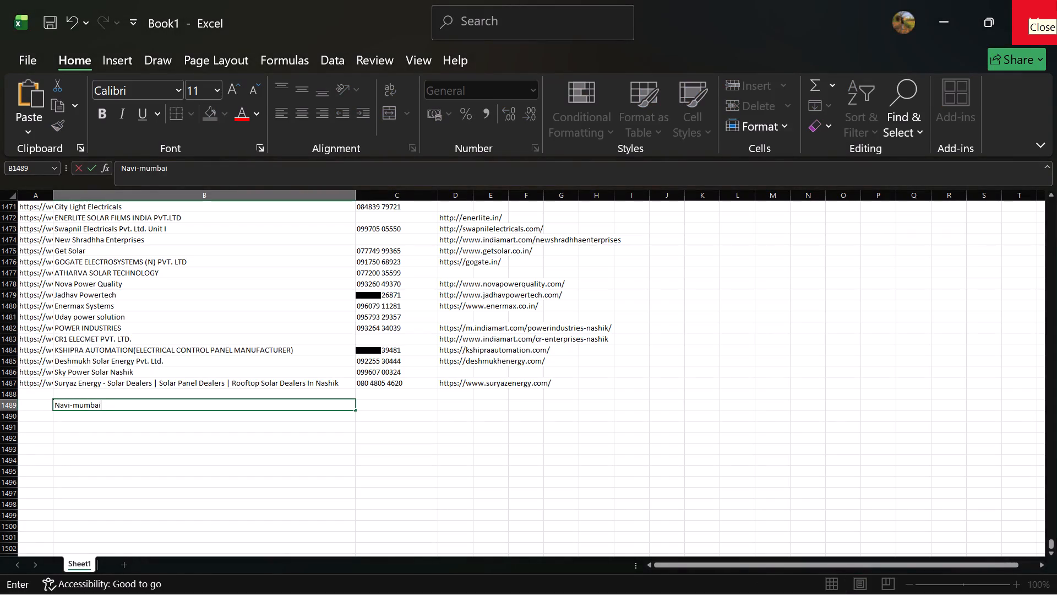
key("ctrl+a")
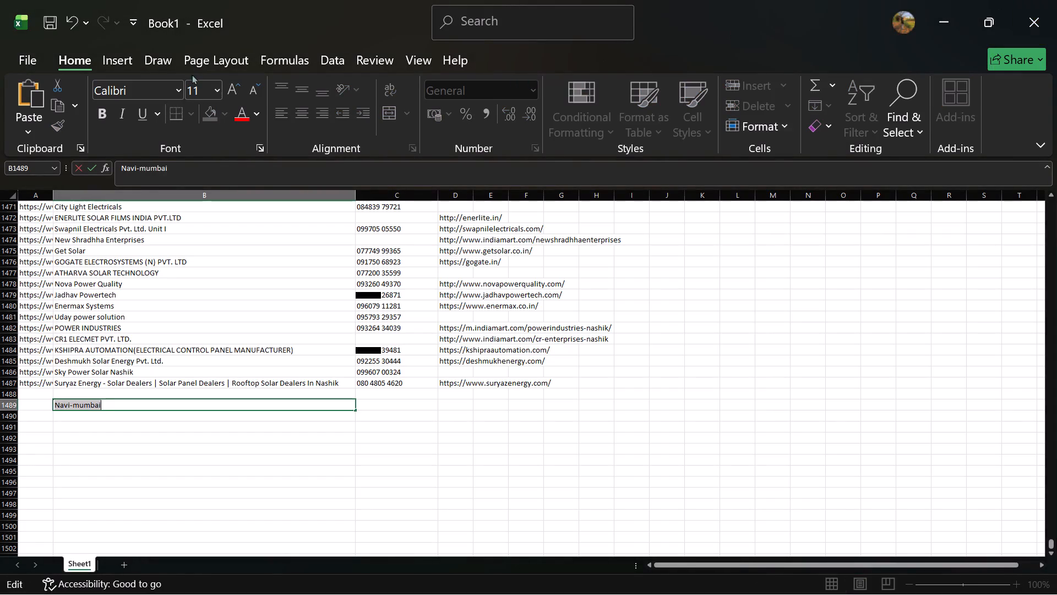
left_click(216, 89)
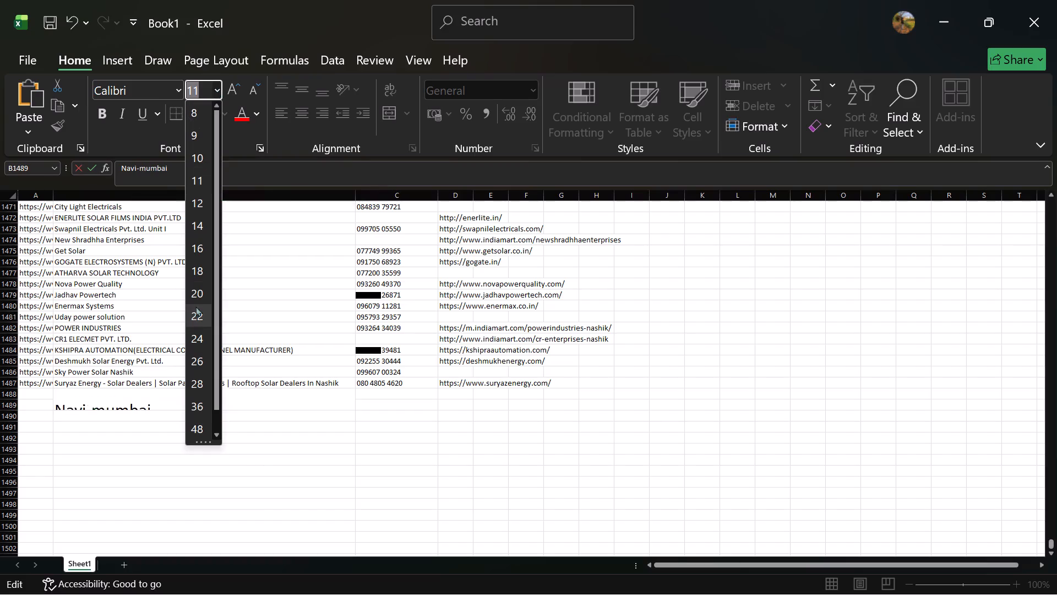
left_click(201, 292)
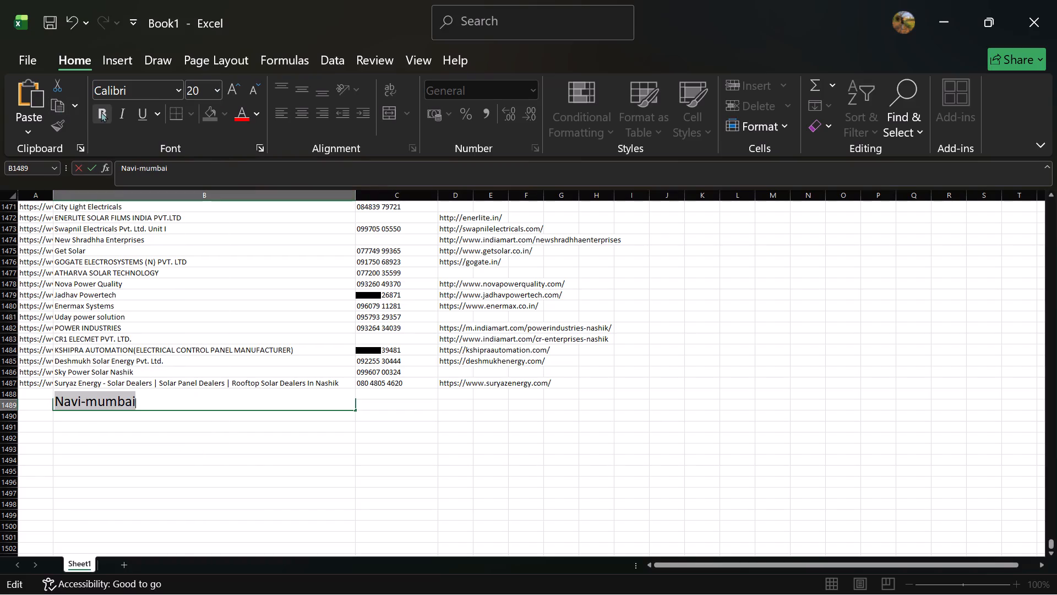
left_click(101, 112)
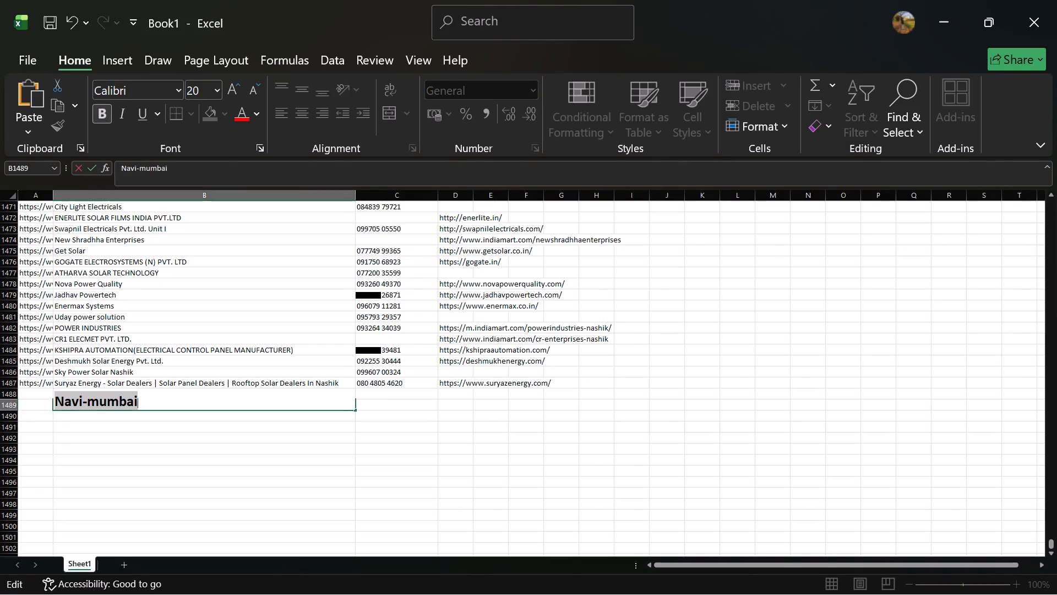
left_click(67, 480)
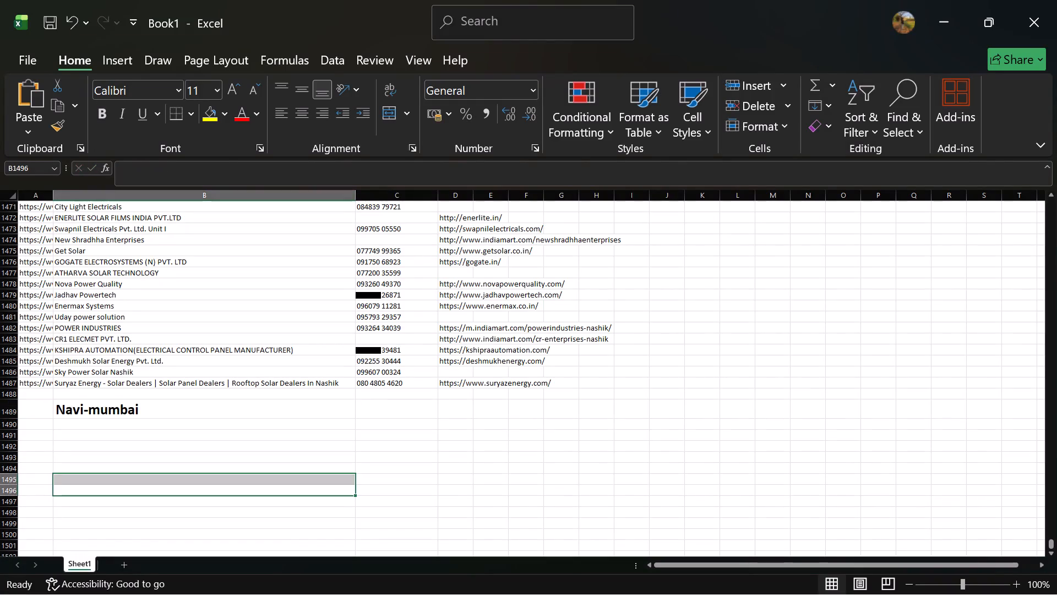
Paste the copied Navi Mumbai listings into Book1 starting at A1491.
left_click(40, 439)
key("ctrl+v")
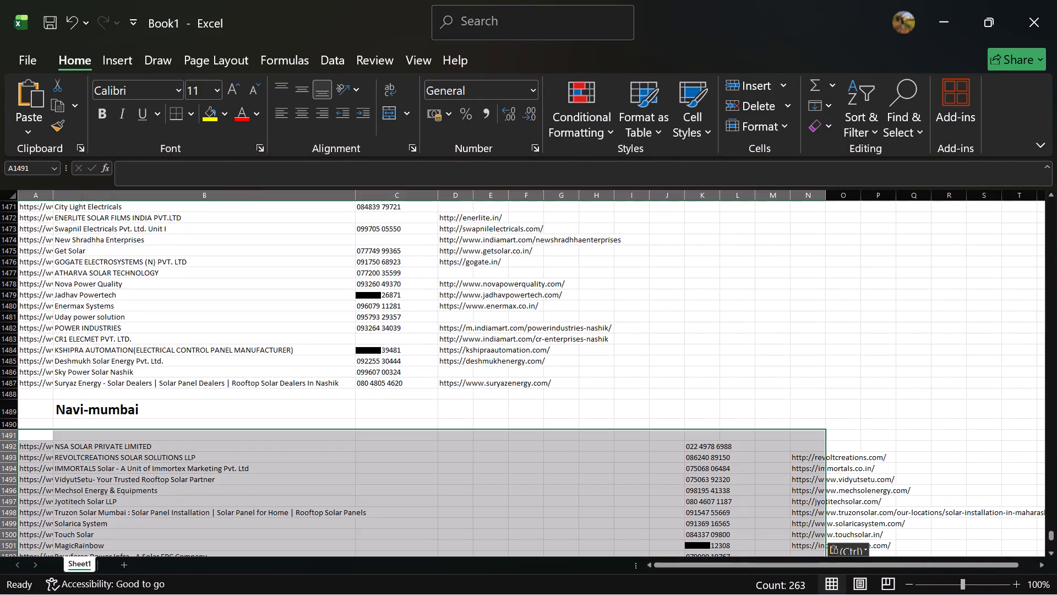
Move the Navi Mumbai phone numbers from column K, starting at K1492, into column C starting at C1492.
scroll(694, 441, "down", 2)
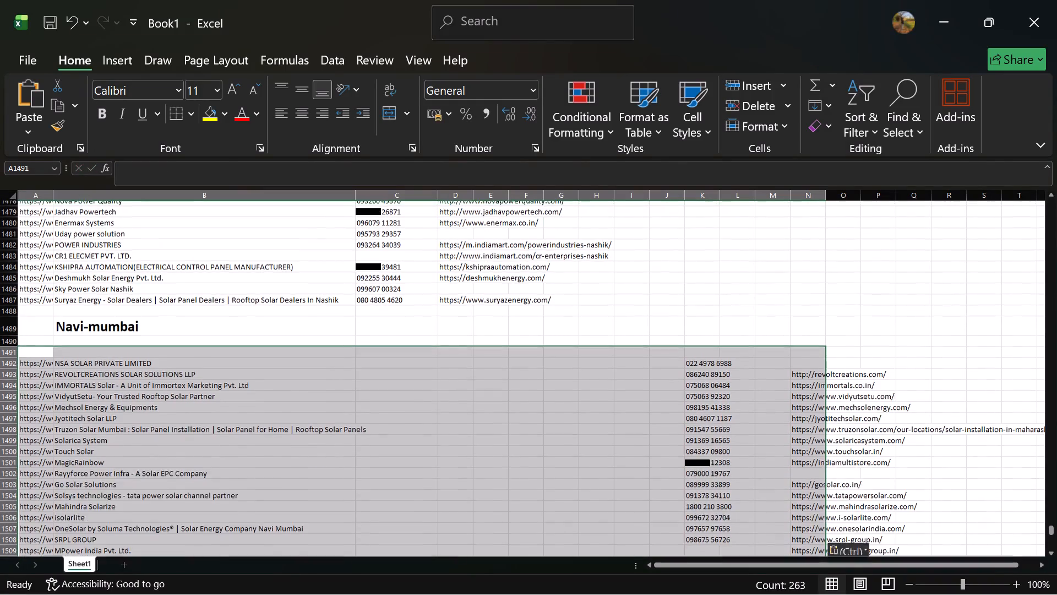
left_click_drag(693, 358, 706, 594)
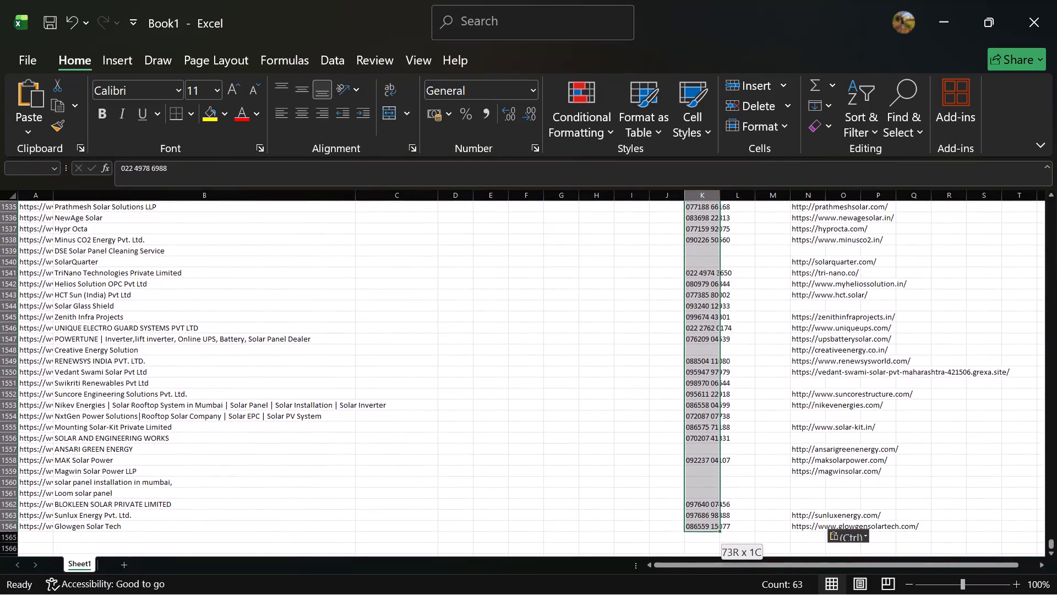
left_click_drag(706, 594, 706, 594)
scroll(755, 456, "up", 3)
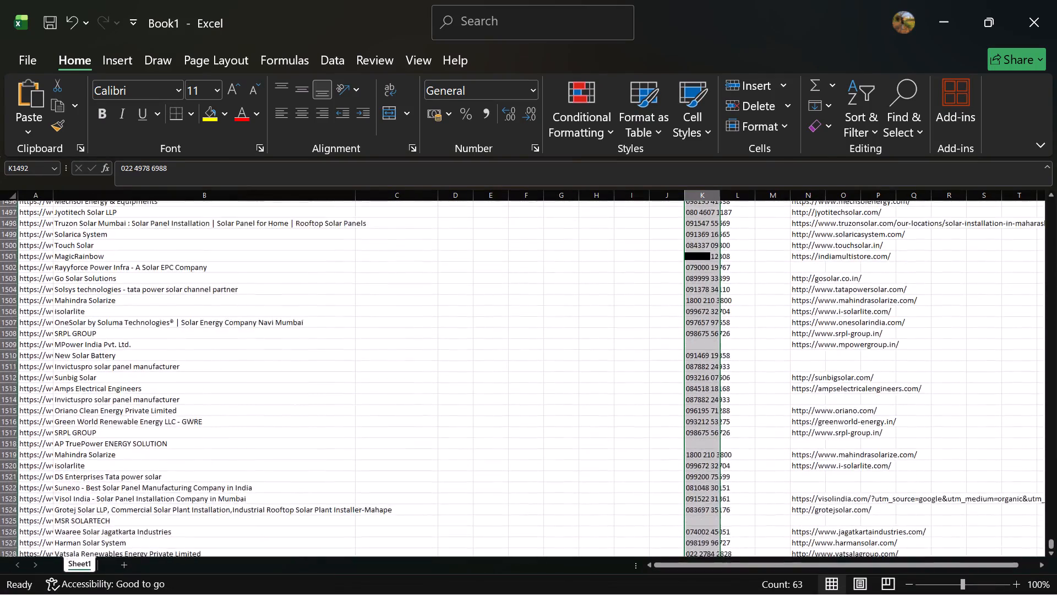
scroll(755, 456, "up", 4)
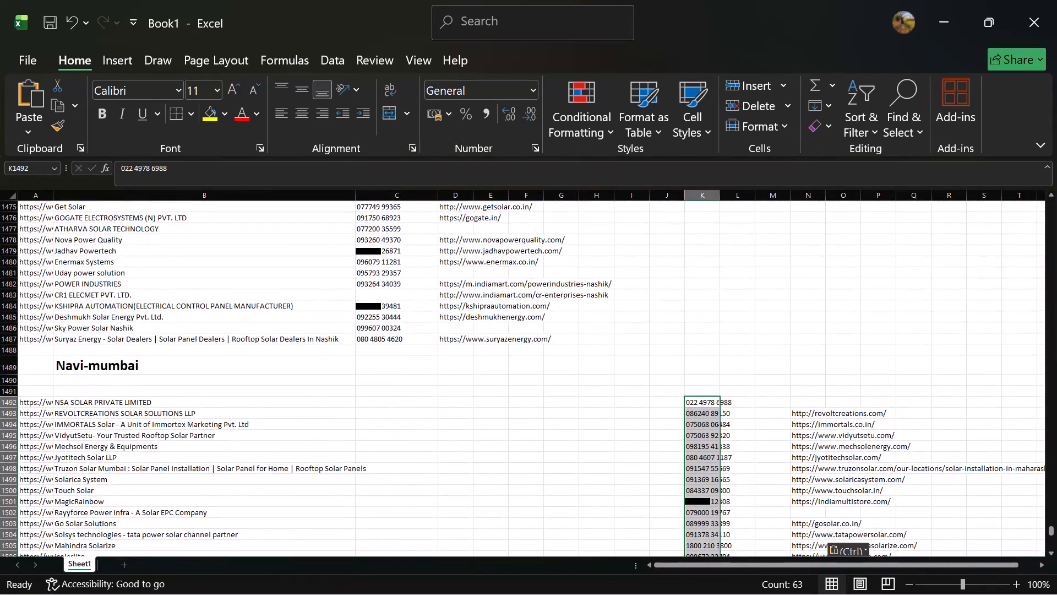
left_click_drag(710, 399, 693, 399)
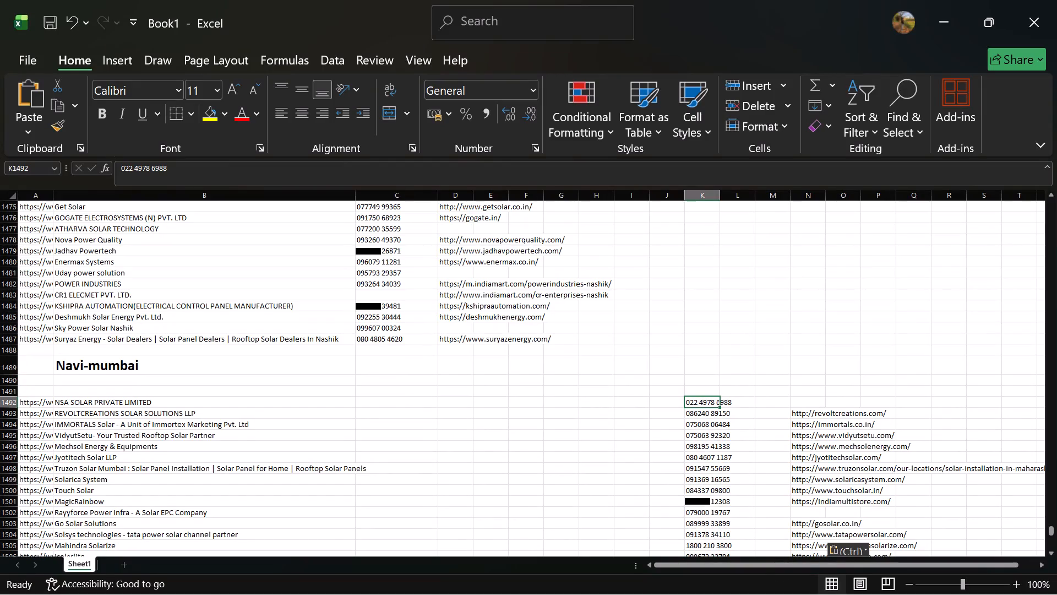
left_click_drag(693, 399, 743, 594)
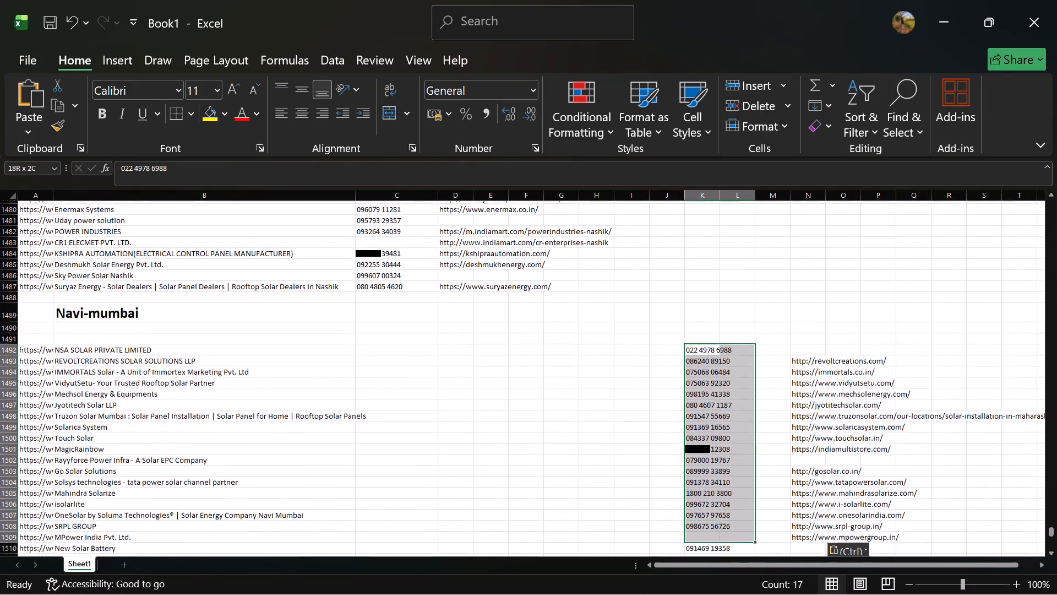
left_click_drag(743, 594, 736, 594)
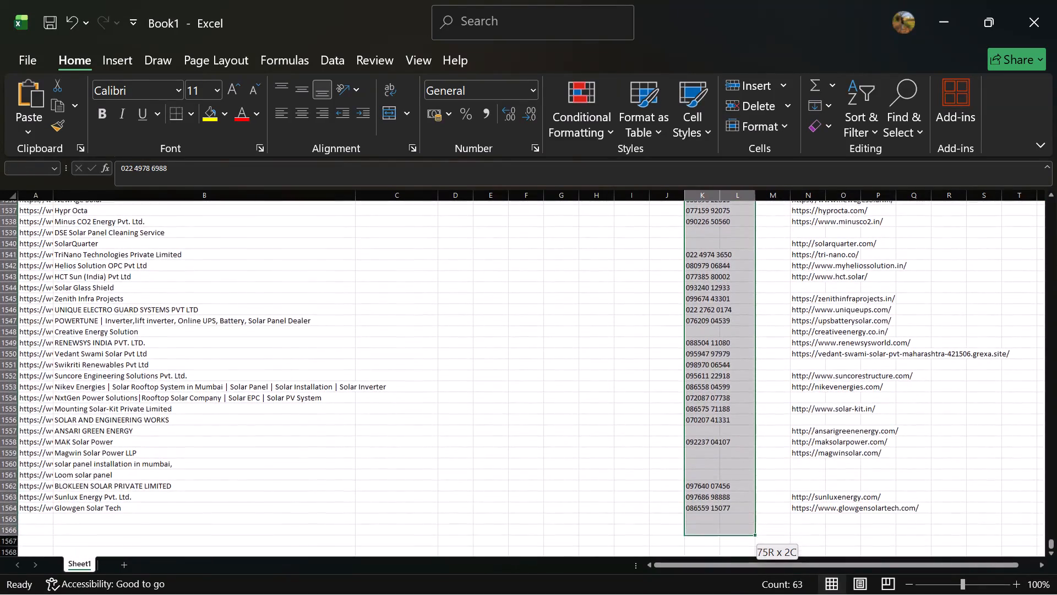
left_click_drag(736, 594, 737, 592)
scroll(724, 406, "up", 4)
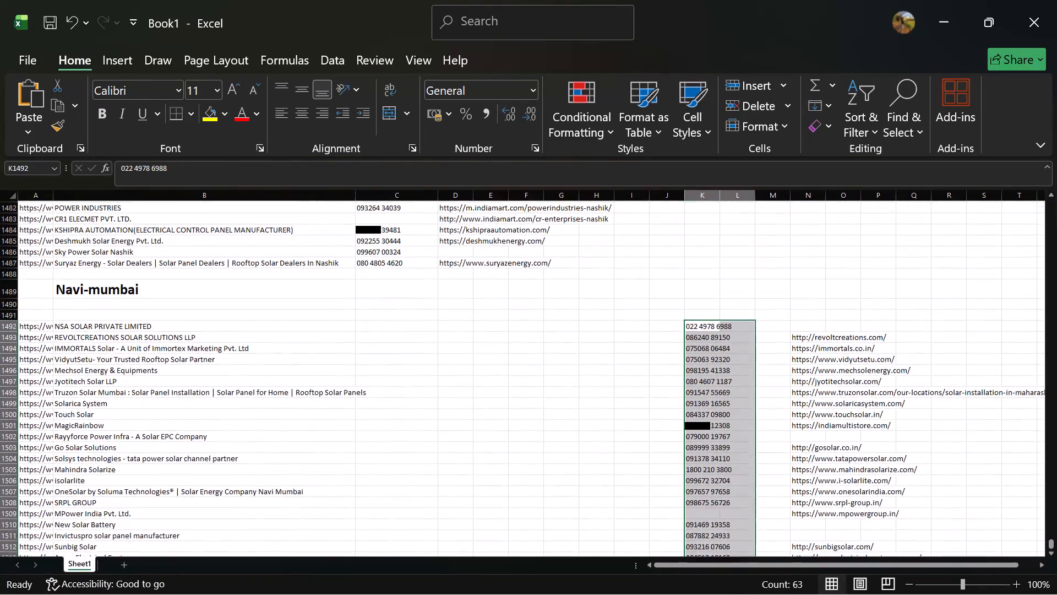
left_click_drag(717, 340, 604, 350)
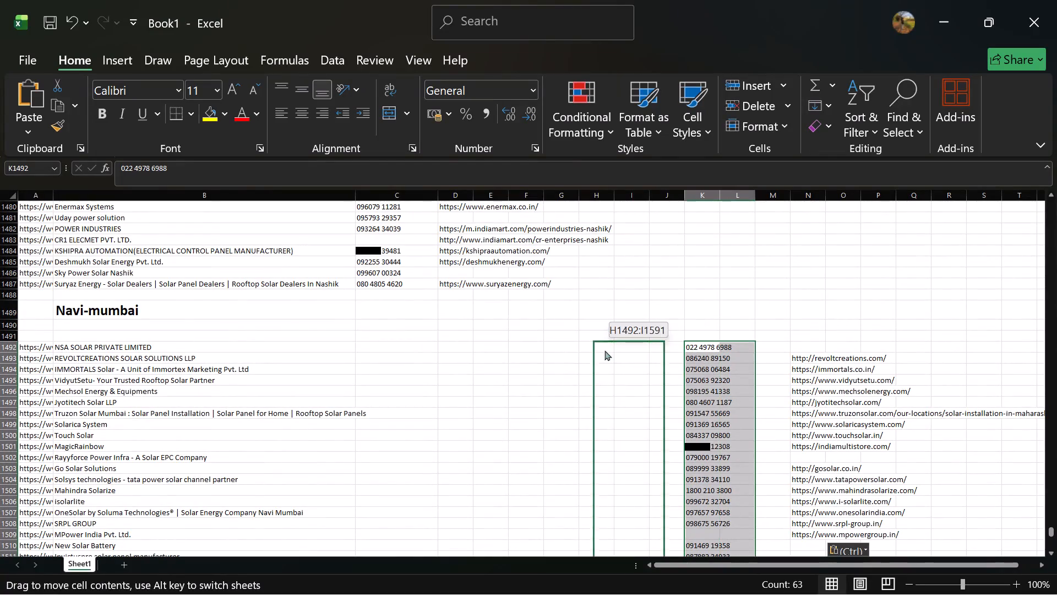
left_click_drag(604, 350, 421, 351)
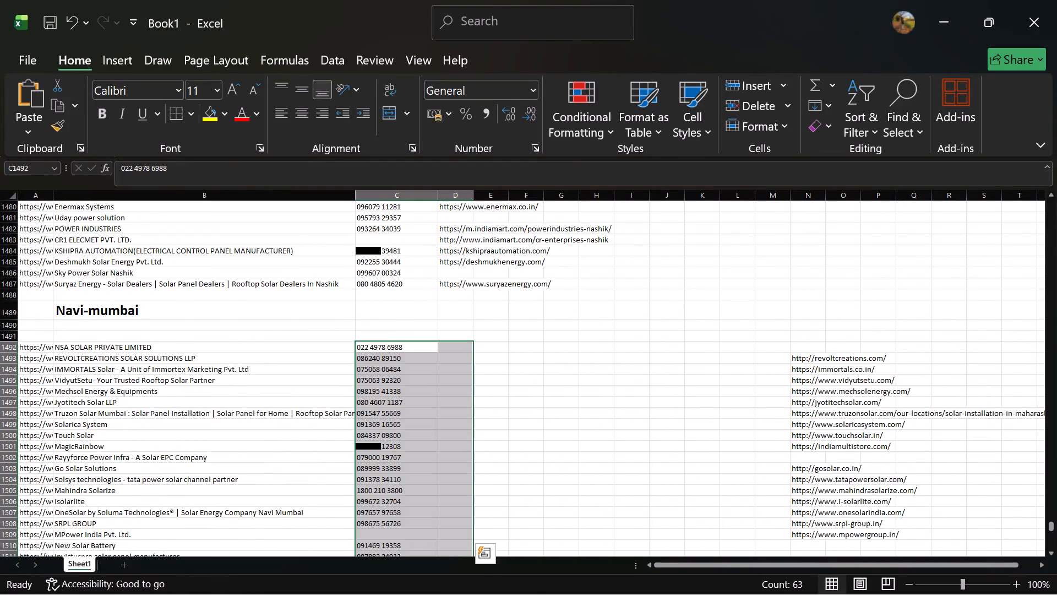
Move the Navi Mumbai website links from column N, starting at N1493, into column D starting at D1493.
left_click_drag(799, 360, 939, 594)
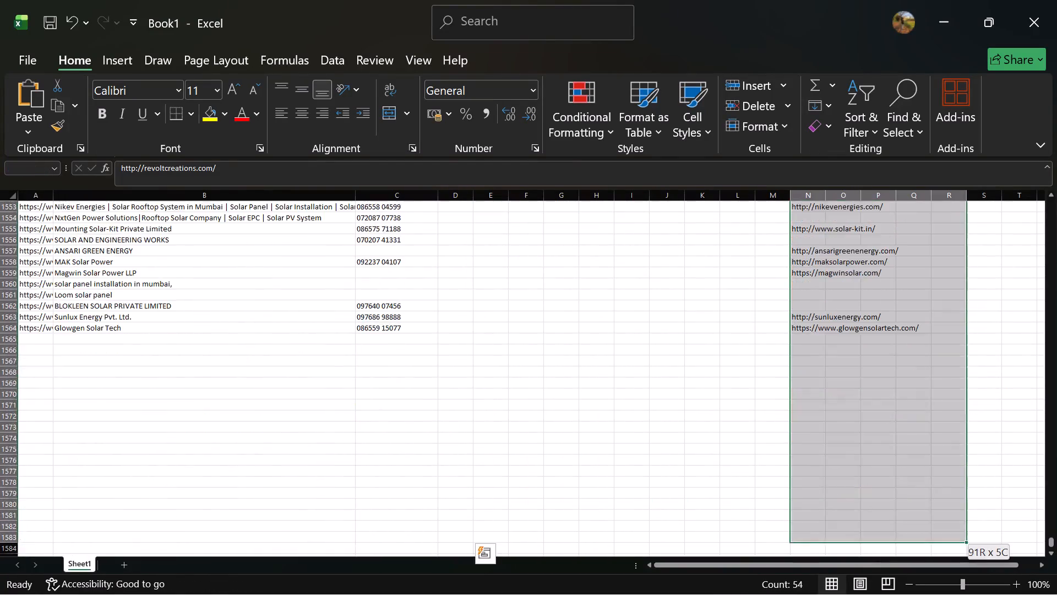
left_click_drag(939, 594, 920, 336)
scroll(920, 336, "up", 5)
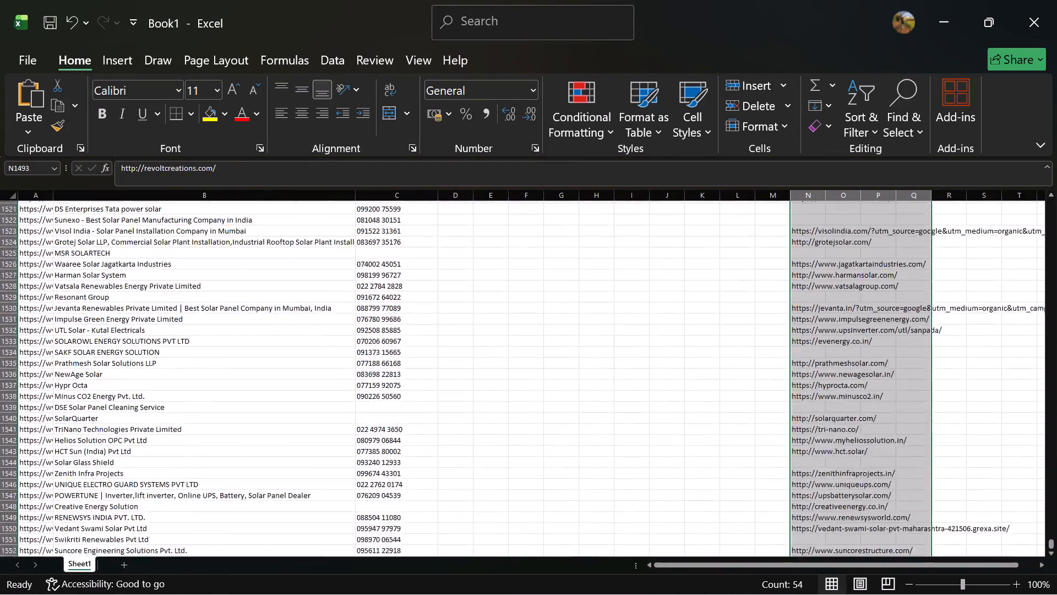
scroll(920, 336, "up", 6)
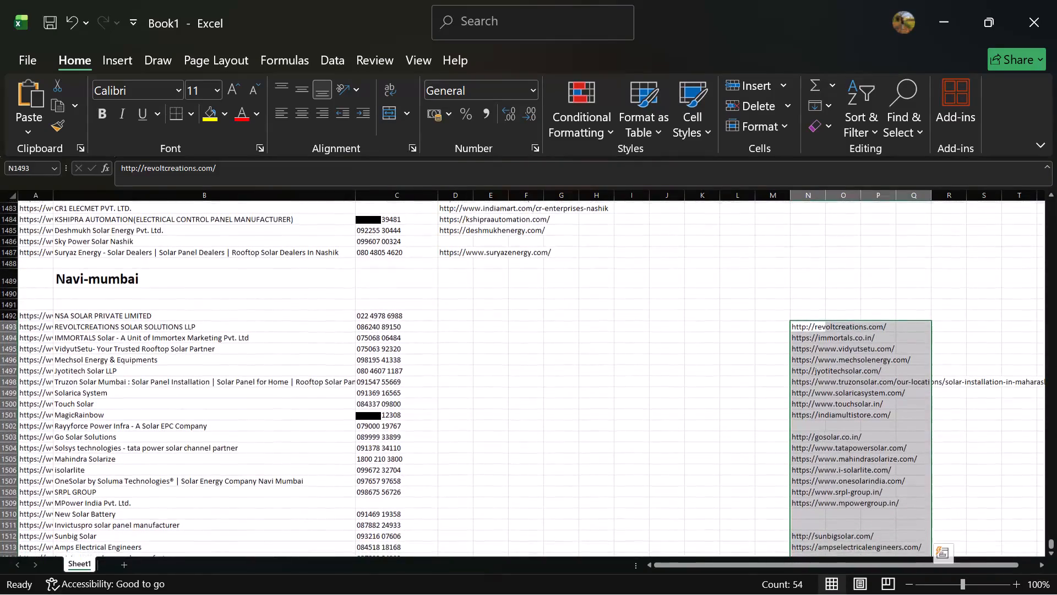
left_click_drag(857, 319, 566, 332)
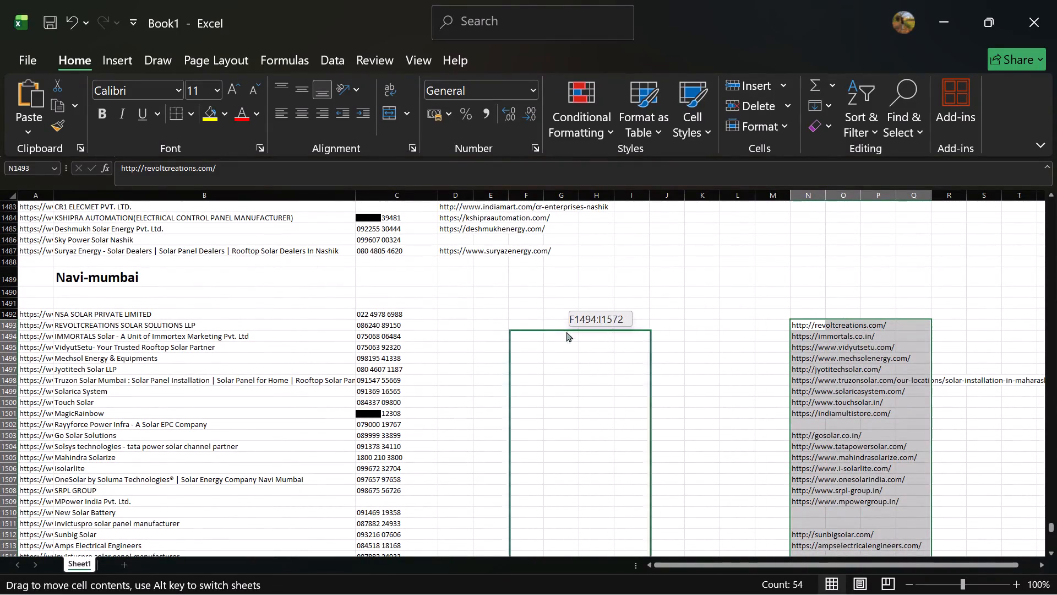
left_click_drag(566, 332, 506, 328)
left_click(804, 342)
scroll(804, 342, "down", 6)
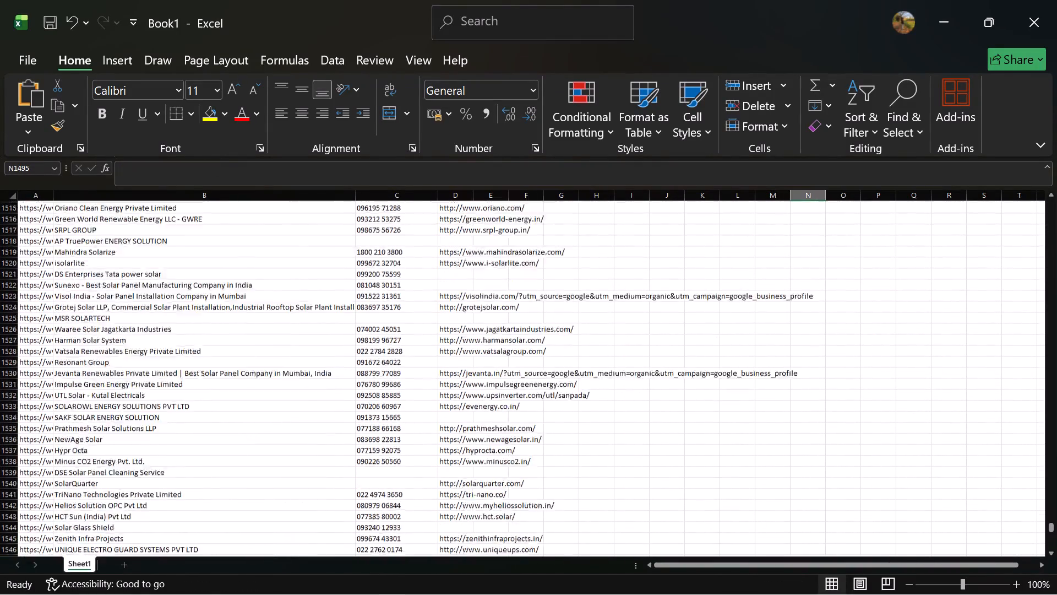
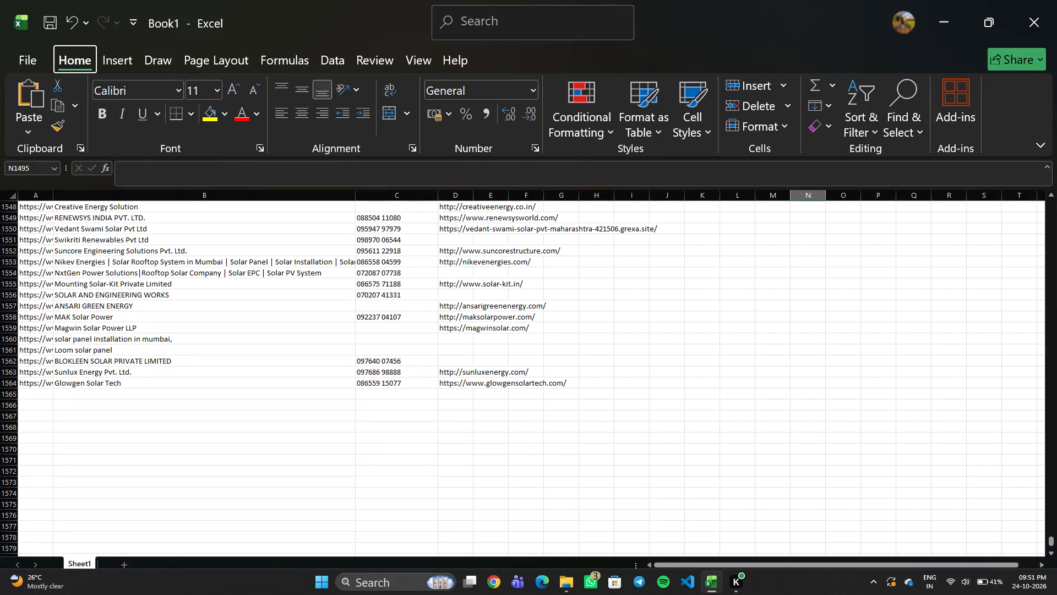
Open the Osmanabad (Dharashiv) workbook from its folder under Maharashtra, recovering its content and enabling editing.
left_click(78, 408)
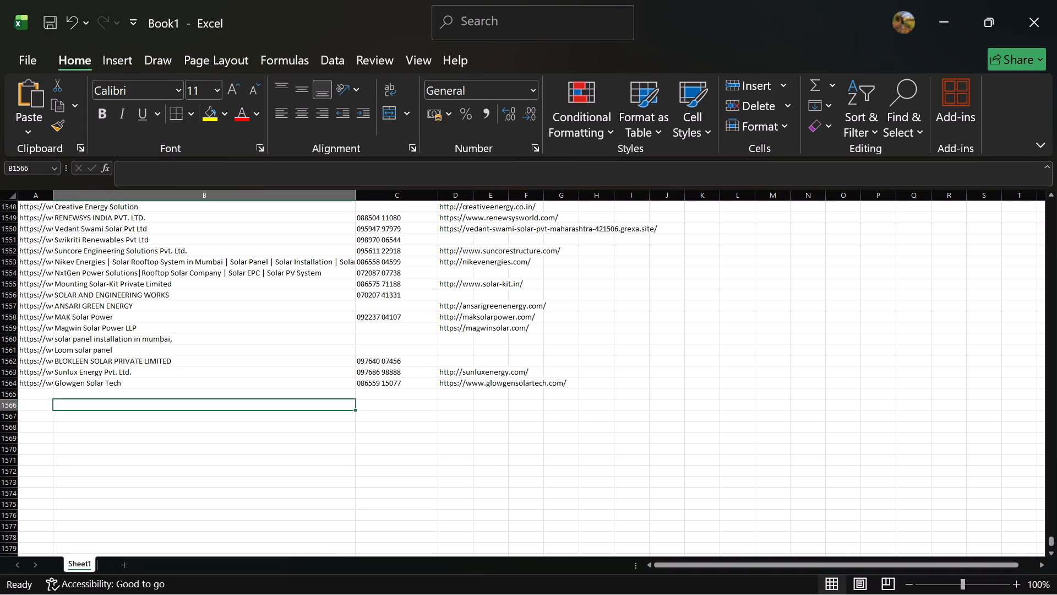
key("alt+Tab")
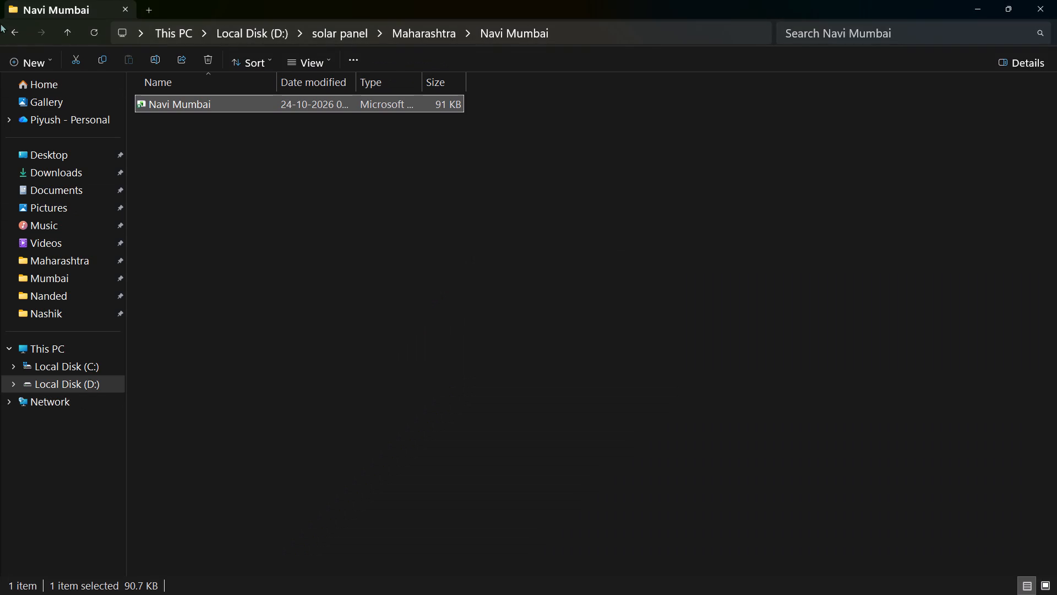
left_click(19, 32)
scroll(223, 429, "down", 2)
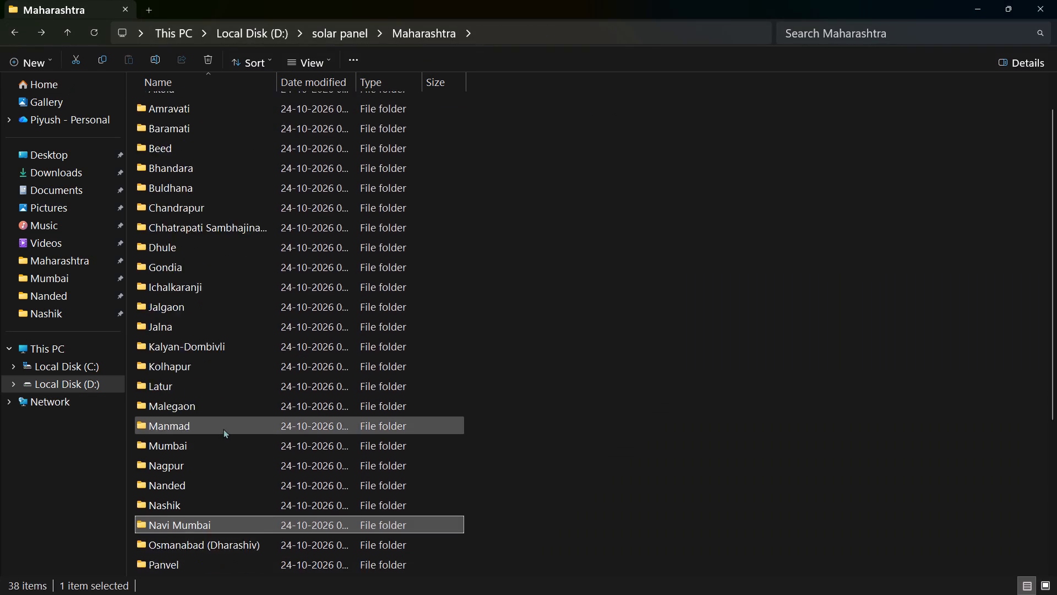
scroll(223, 429, "down", 5)
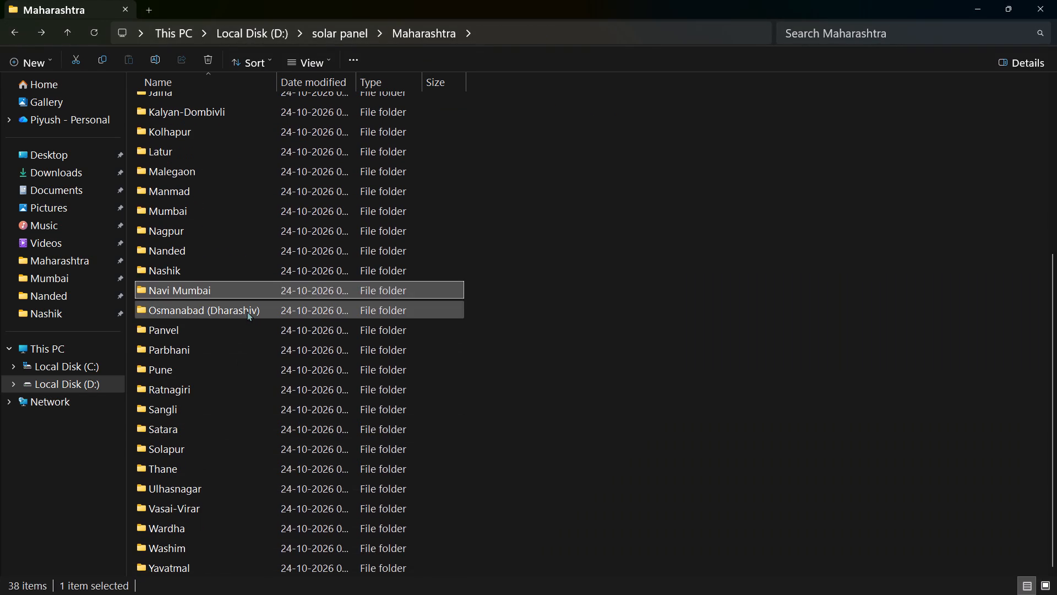
double_click(247, 311)
double_click(252, 109)
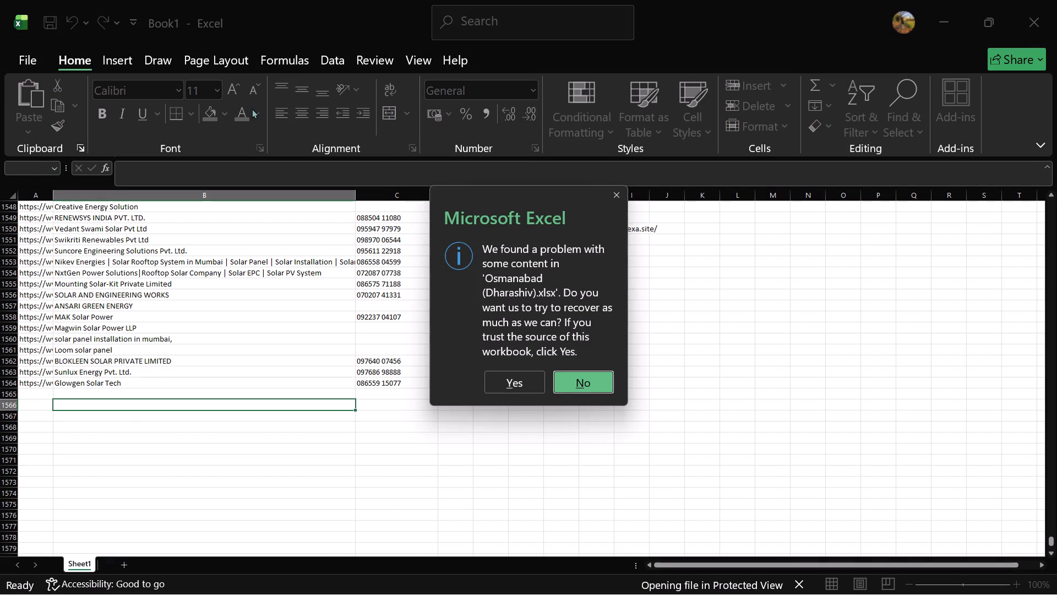
key("Left")
key("Return")
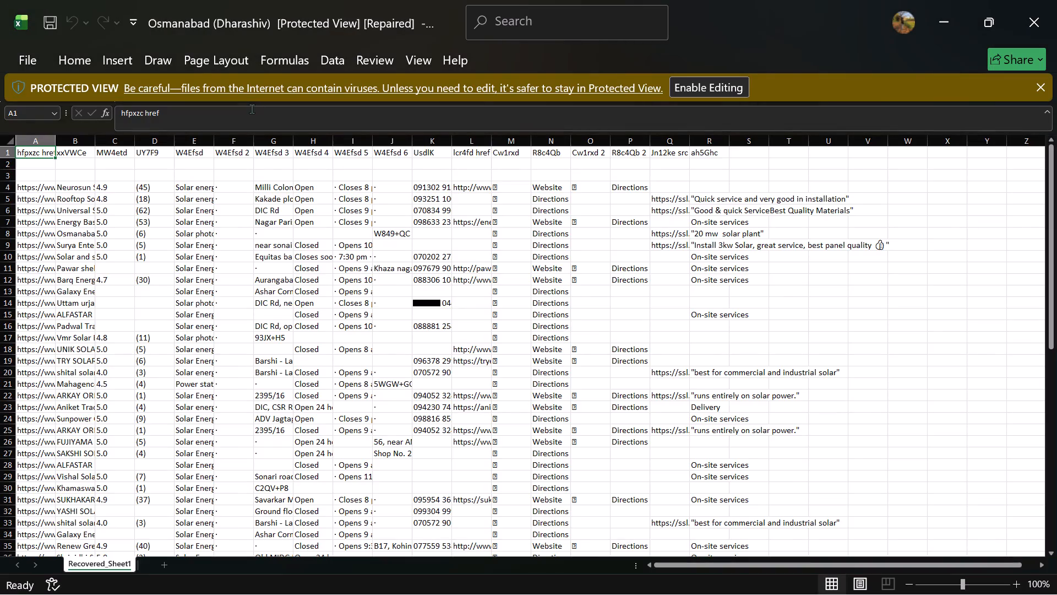
left_click(733, 75)
left_click(732, 81)
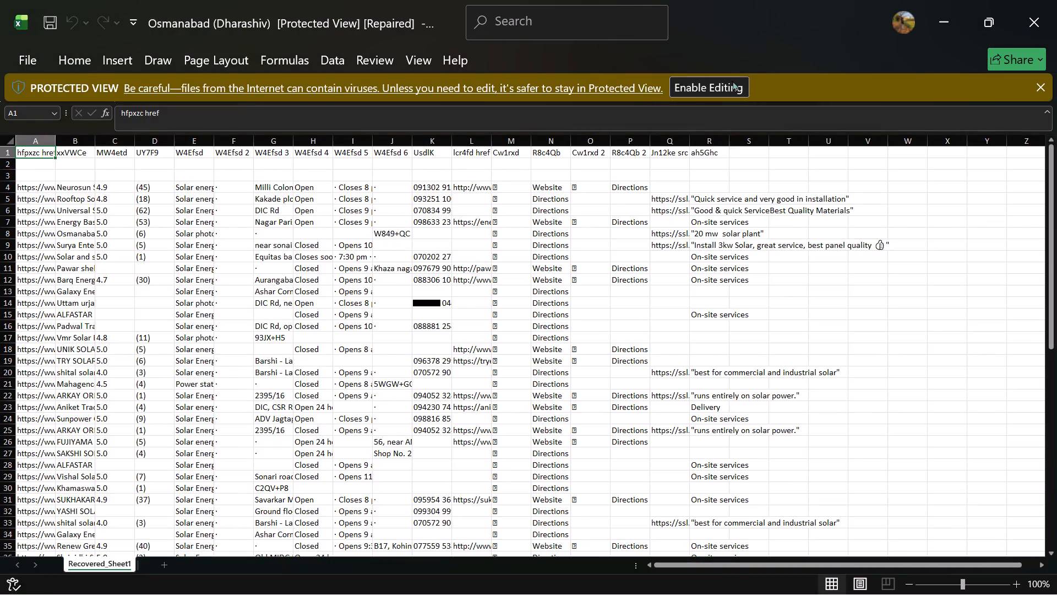
key("Return")
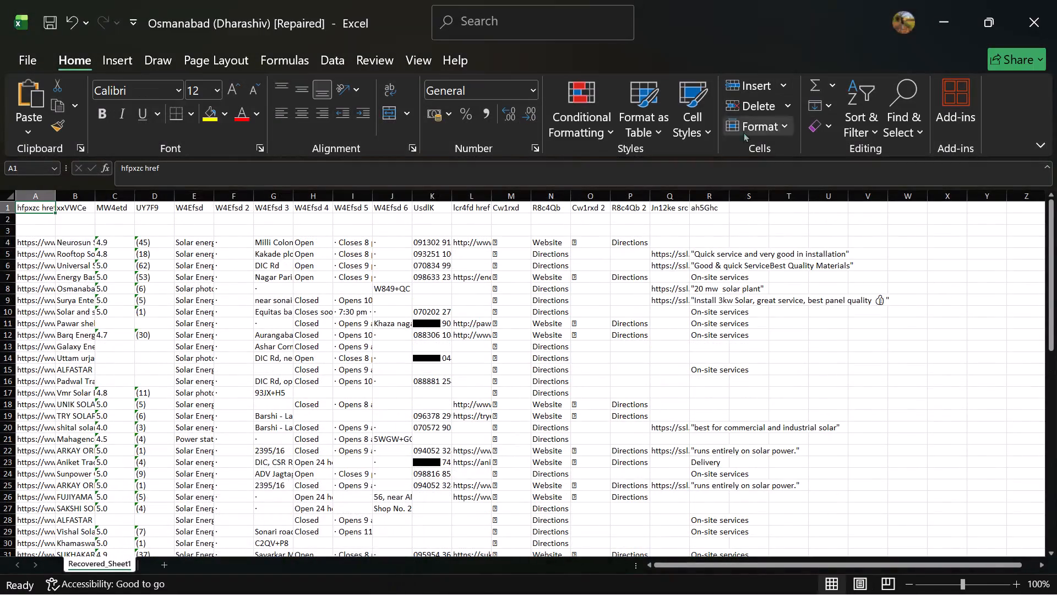
Clear the unneeded data in columns M to V and columns C to J of the Osmanabad sheet, including the headers.
left_click_drag(703, 208, 849, 594)
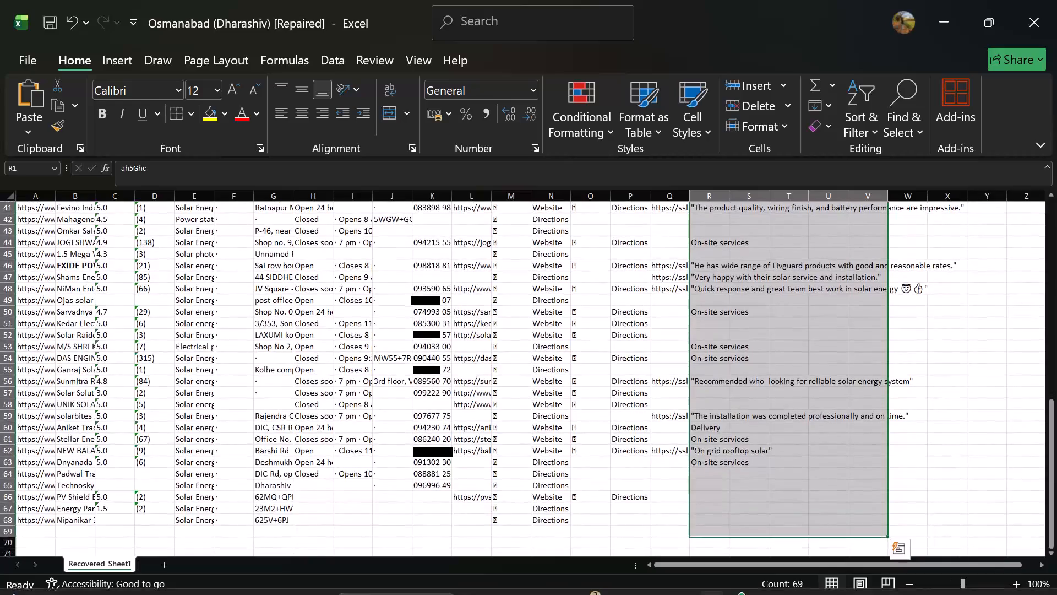
key("Delete")
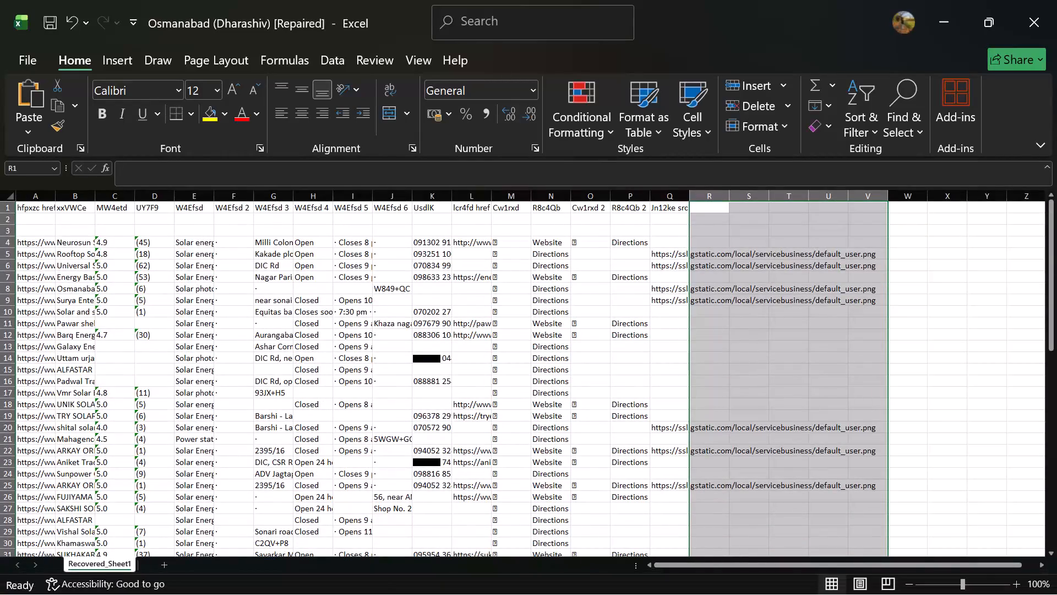
left_click_drag(501, 205, 851, 594)
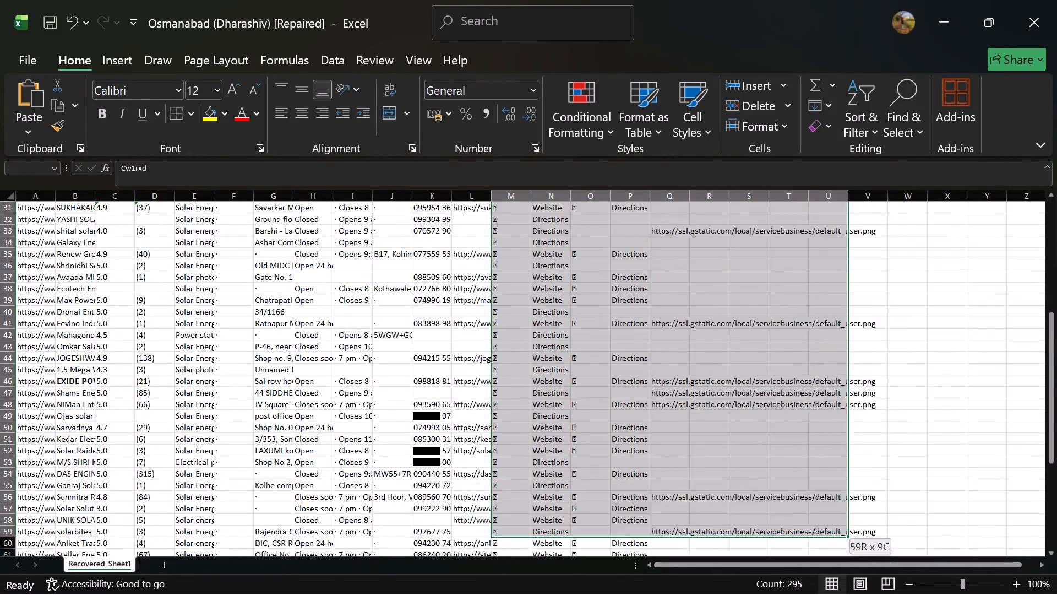
left_click_drag(851, 594, 863, 594)
key("Delete")
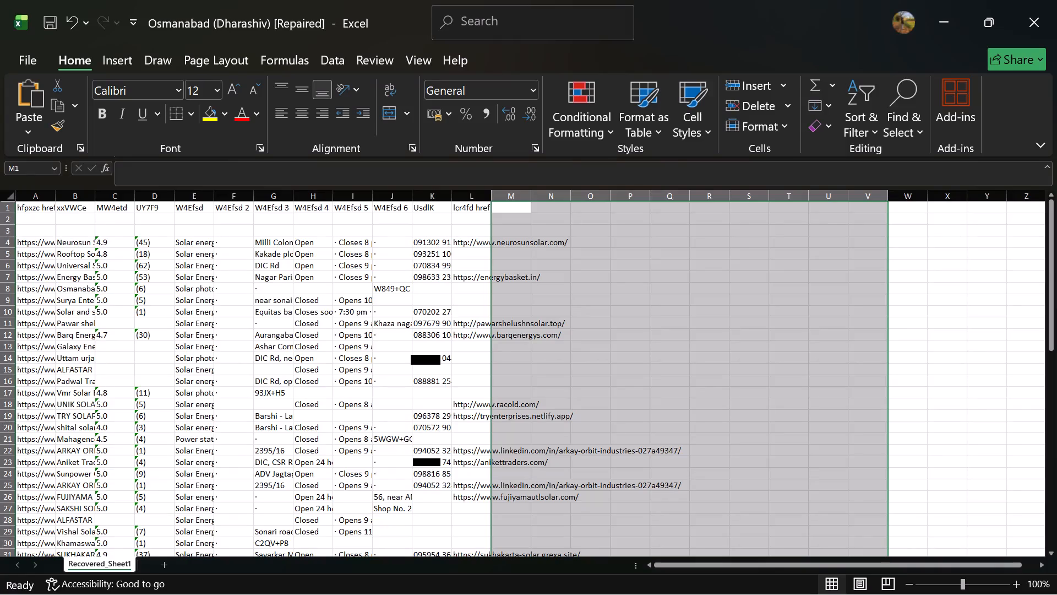
left_click_drag(108, 206, 378, 594)
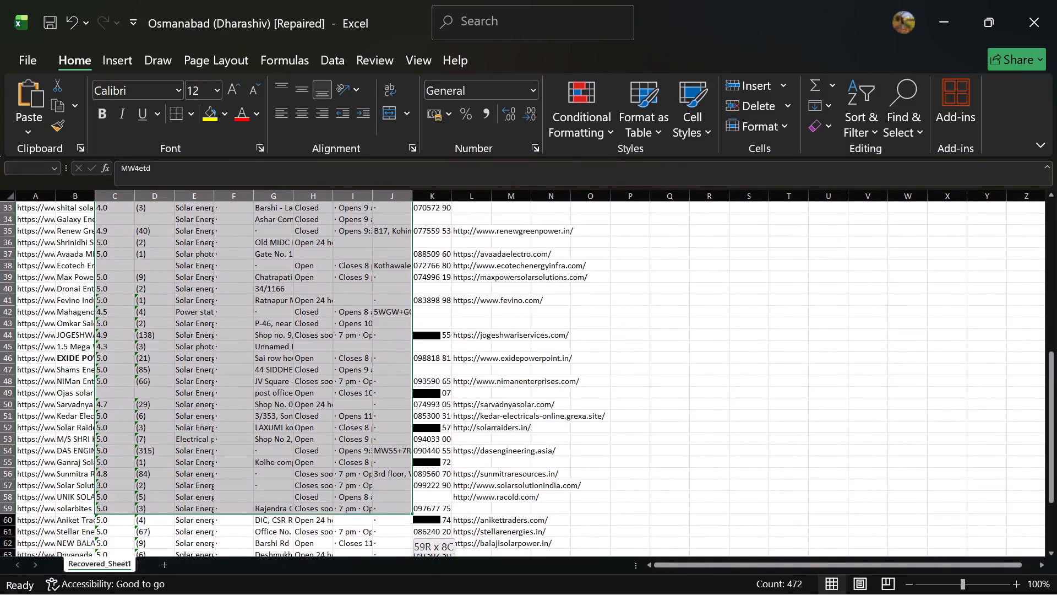
left_click_drag(378, 594, 376, 594)
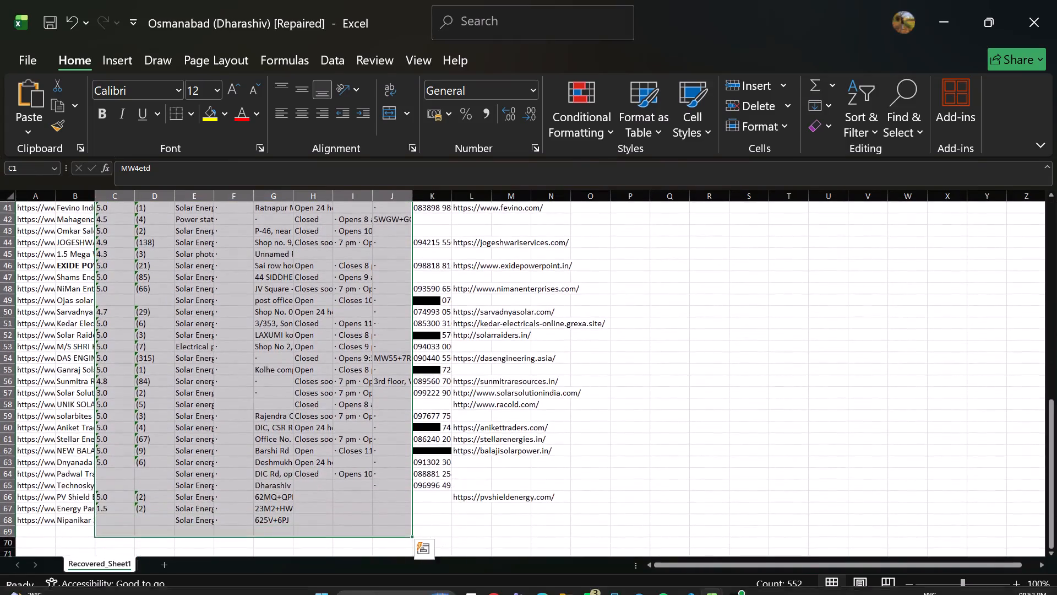
key("Delete")
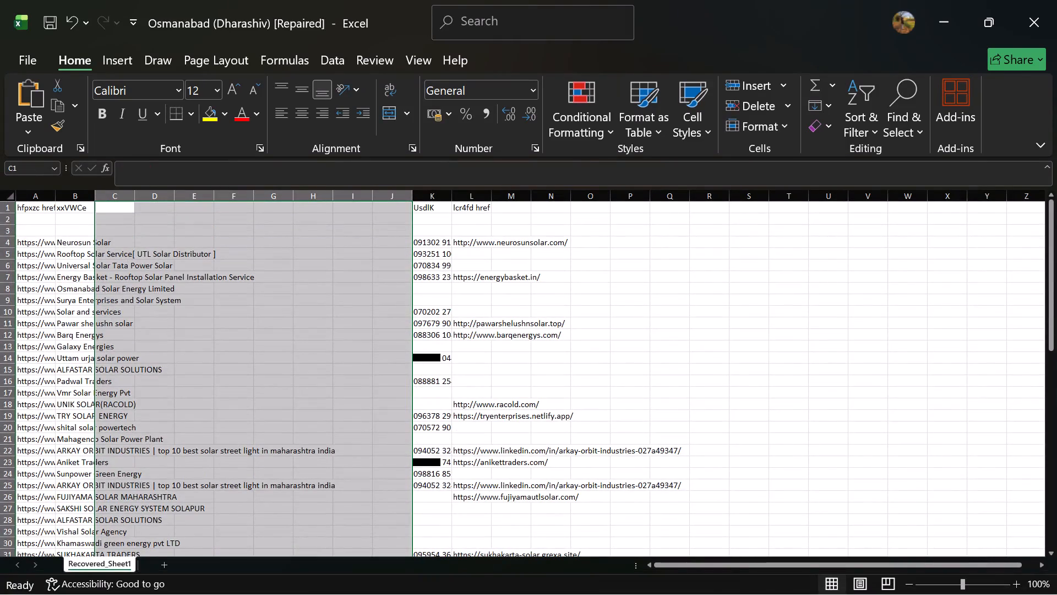
Copy the Osmanabad listings in range A3:Q66.
left_click_drag(35, 231, 563, 556)
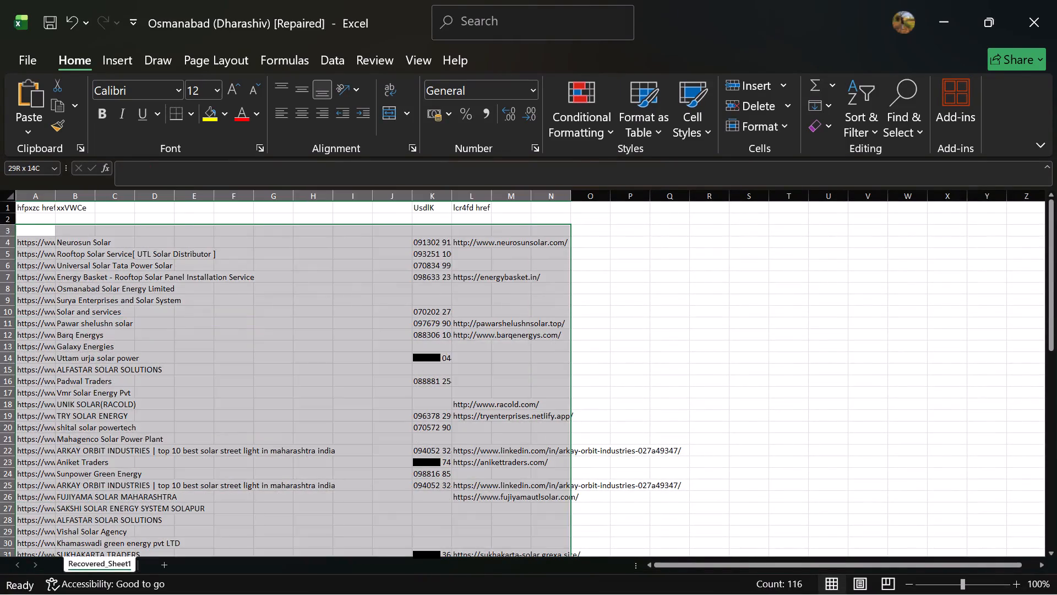
left_click_drag(563, 556, 663, 554)
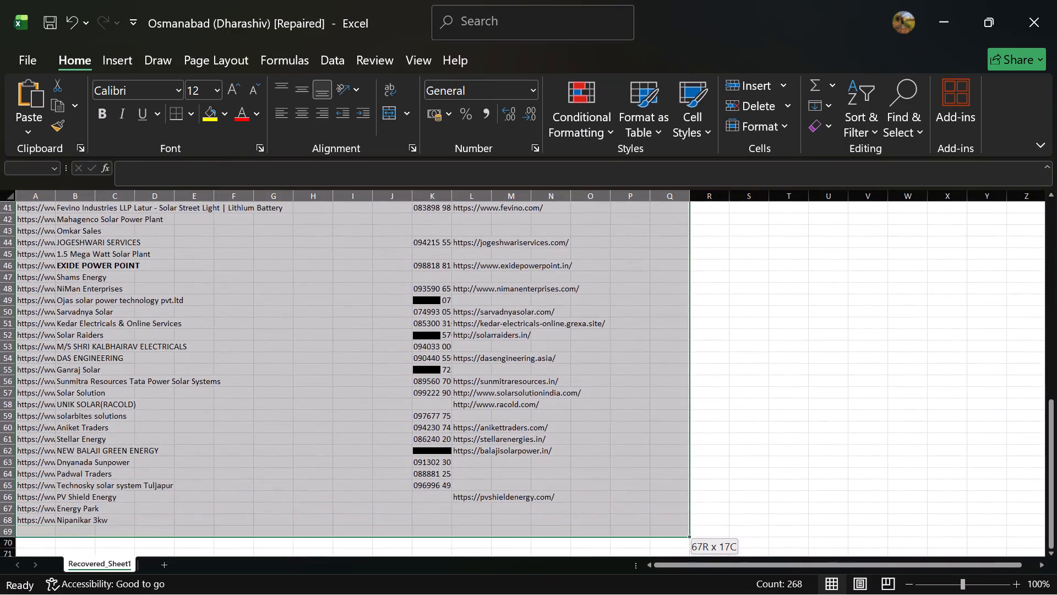
left_click_drag(663, 554, 679, 500)
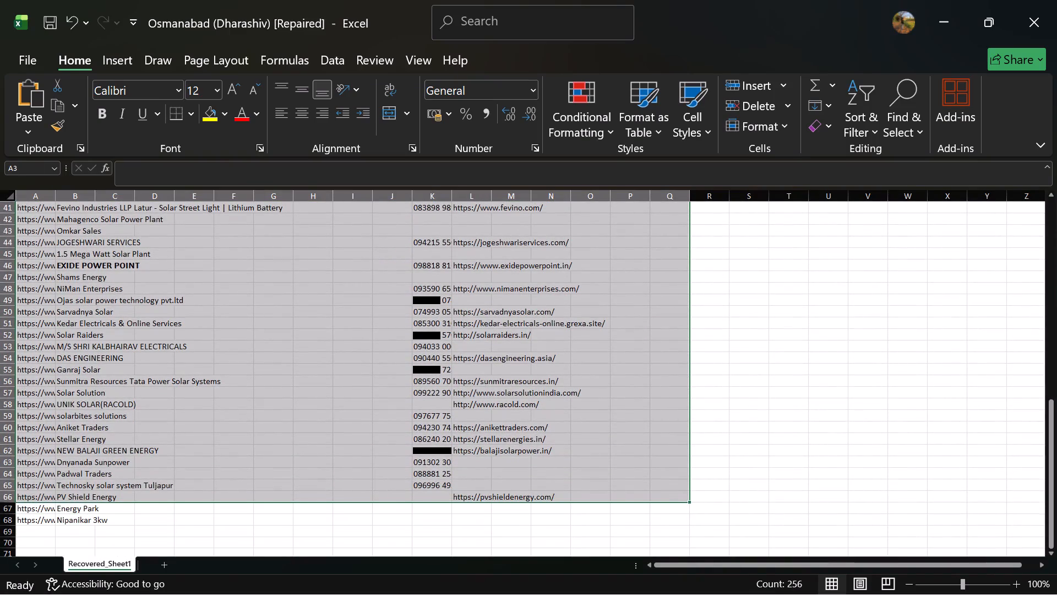
key("ctrl+c")
Close the Osmanabad (Dharashiv) workbook, saving the changes under the same name and replacing the existing file.
left_click(1056, 0)
key("Return")
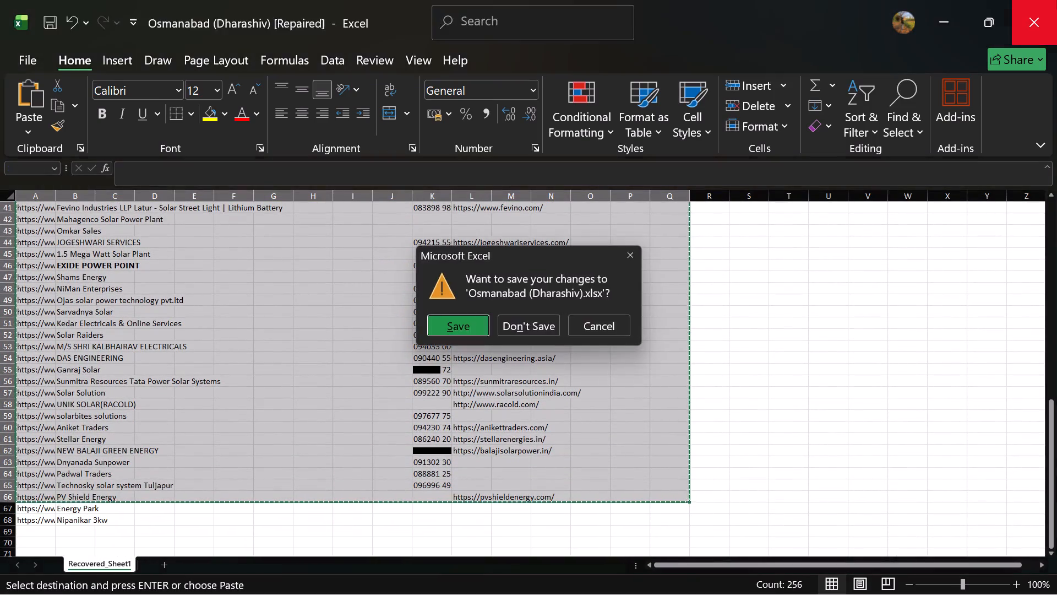
key("Return")
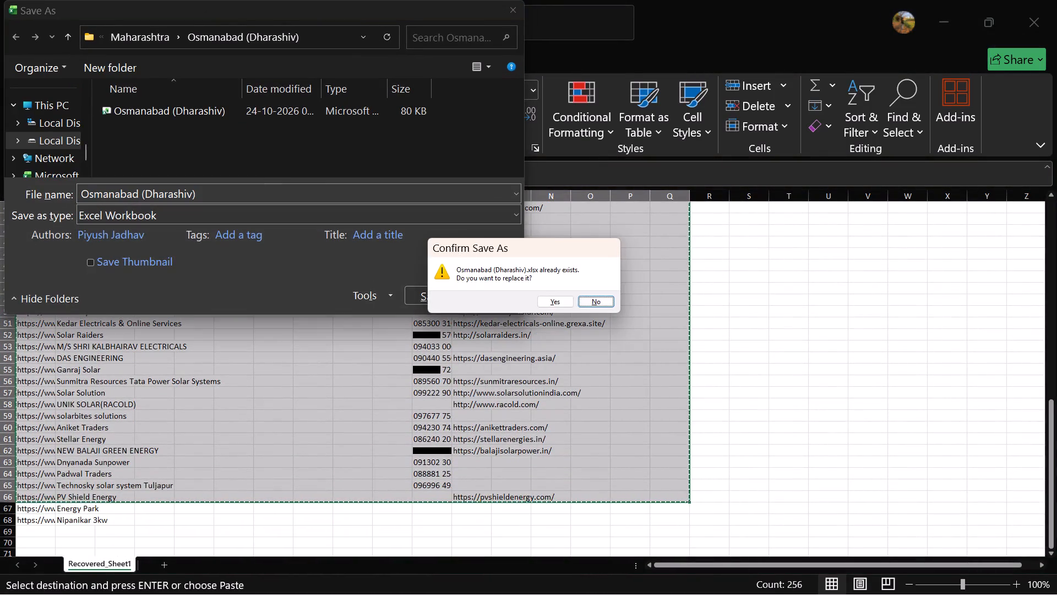
key("Left")
key("Return")
key("Return")
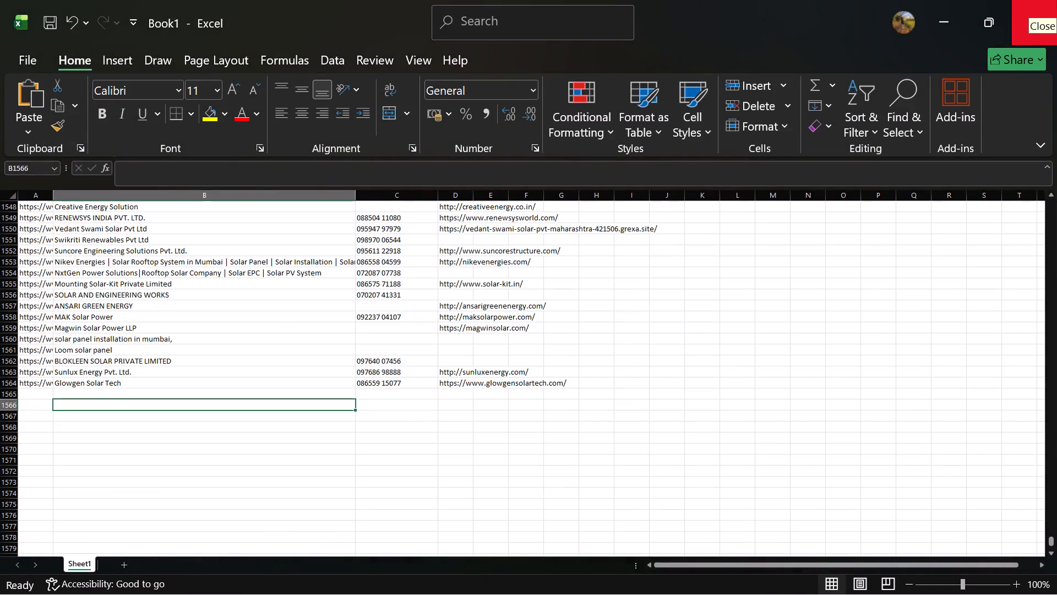
Enter the city heading Dharashiv in B1566 of Book1, in bold at font size 20.
type("Dharashiv")
key("ctrl+a")
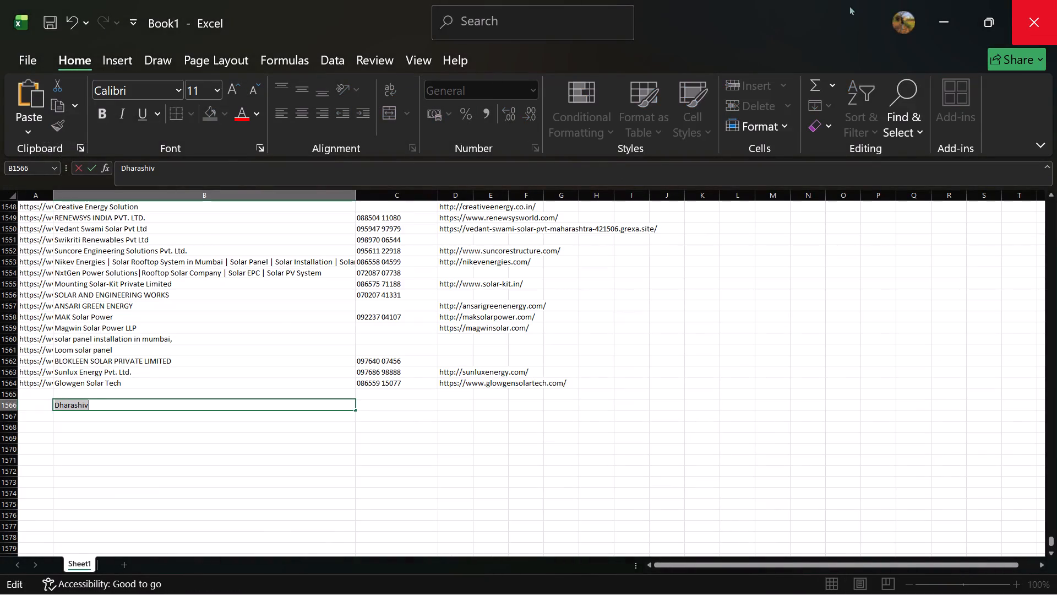
left_click(214, 86)
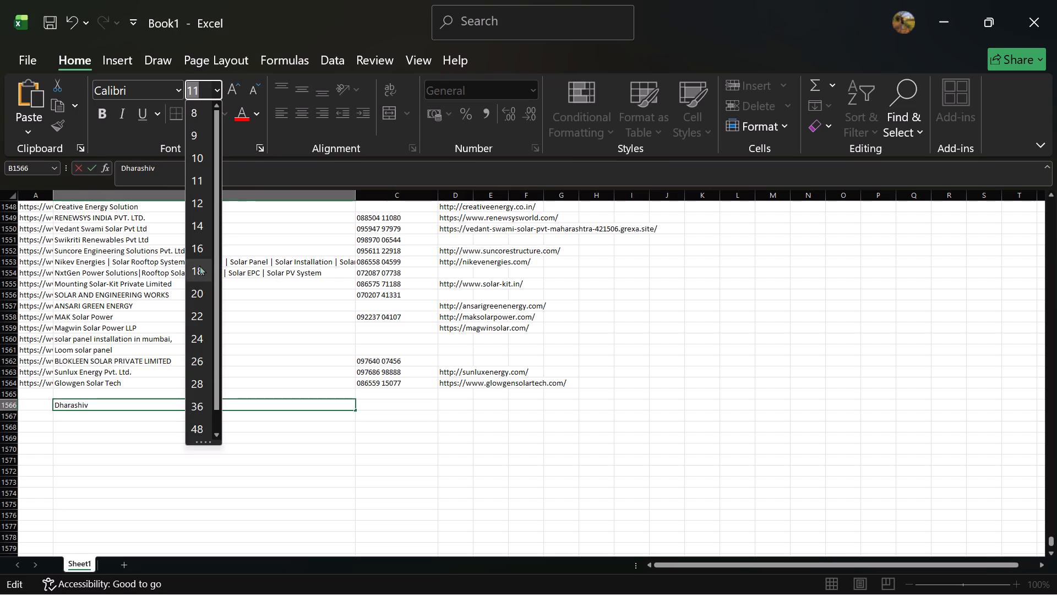
left_click(197, 299)
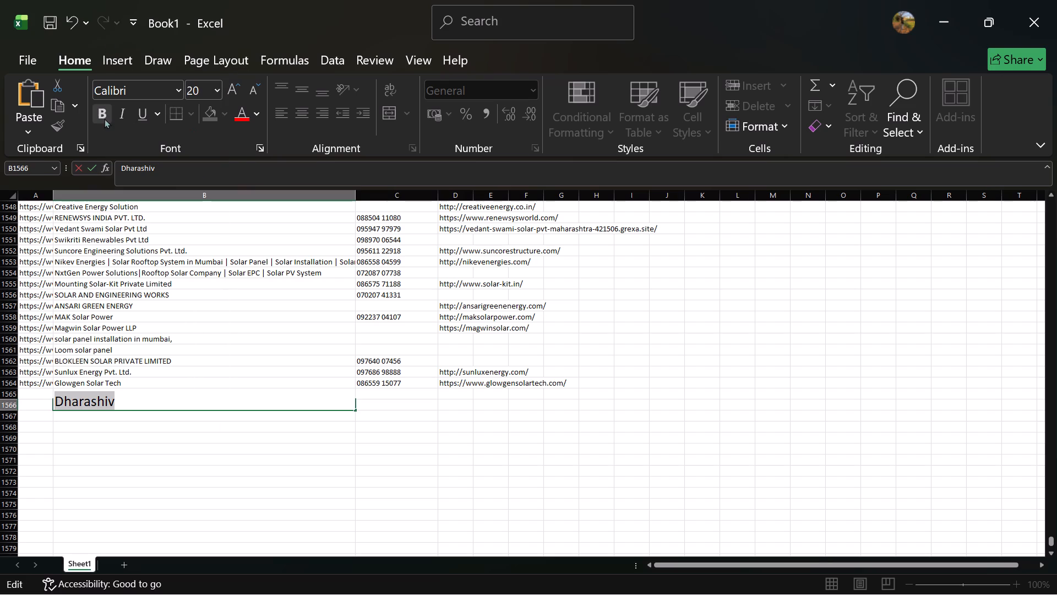
left_click(103, 115)
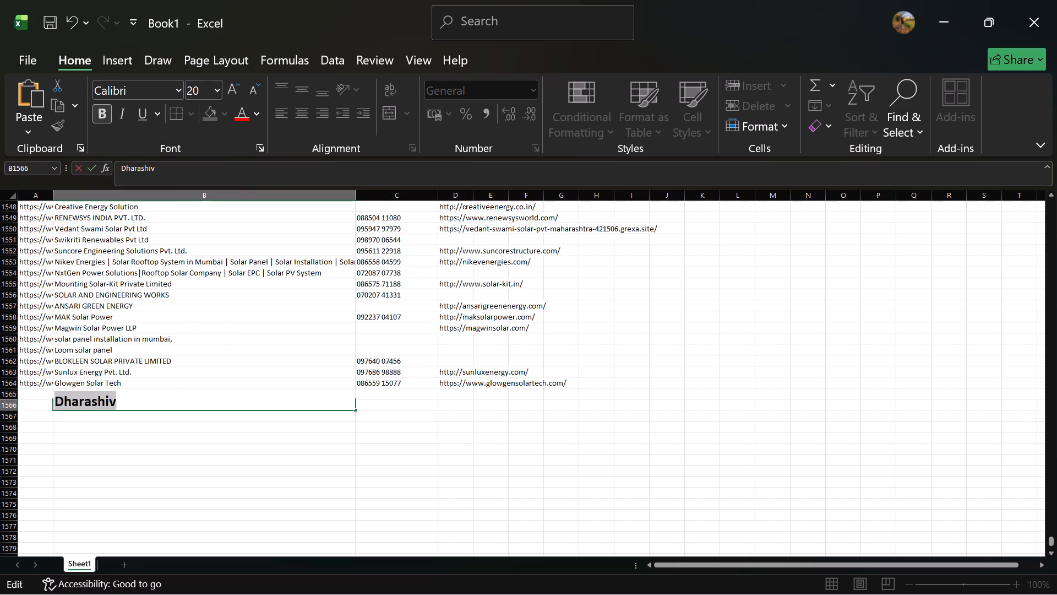
left_click(44, 440)
Paste the copied Osmanabad listings into Book1 starting at A1568.
left_click(43, 425)
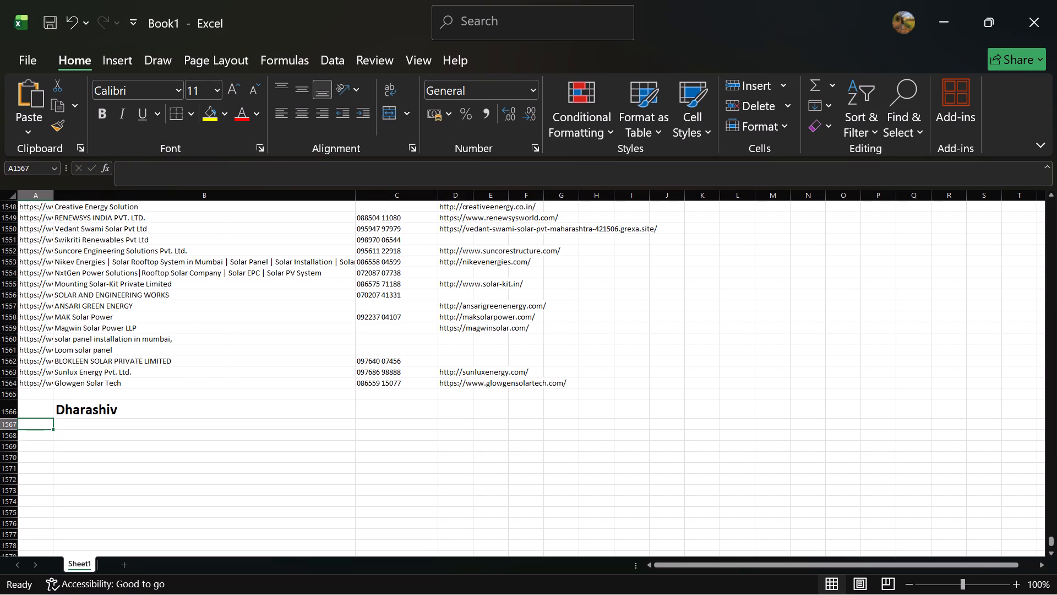
left_click(43, 438)
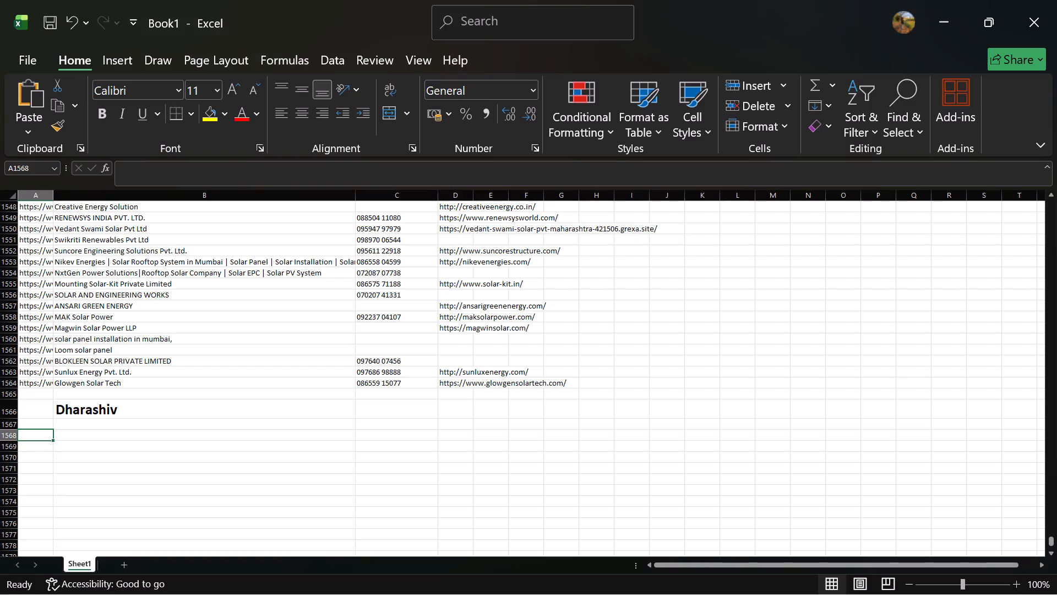
key("ctrl+v")
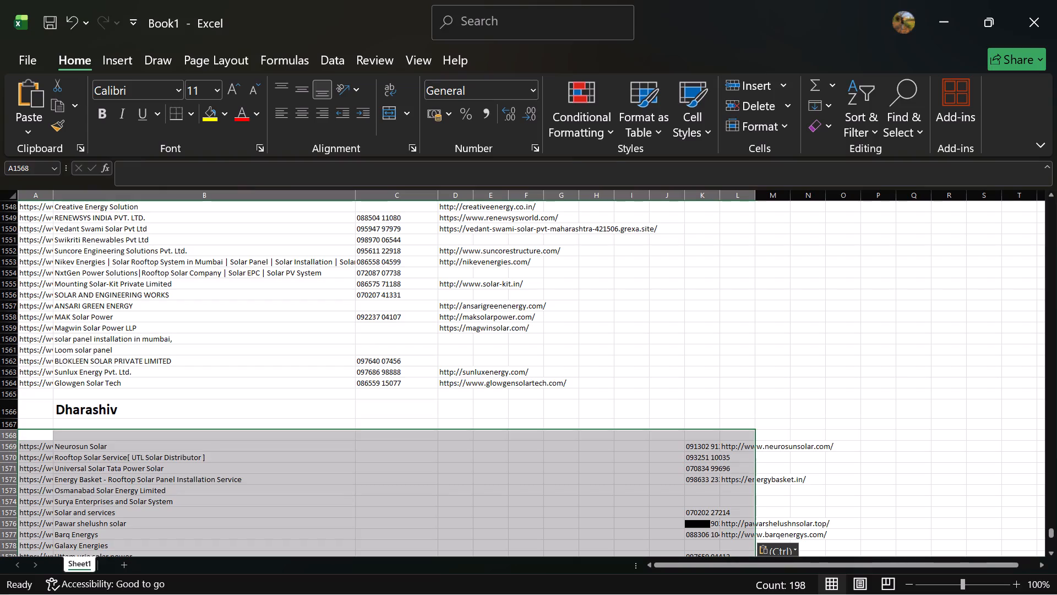
Move the Dharashiv phone numbers and website links from K1569:O1632 into columns C and D, starting at C1569.
left_click_drag(689, 448, 849, 565)
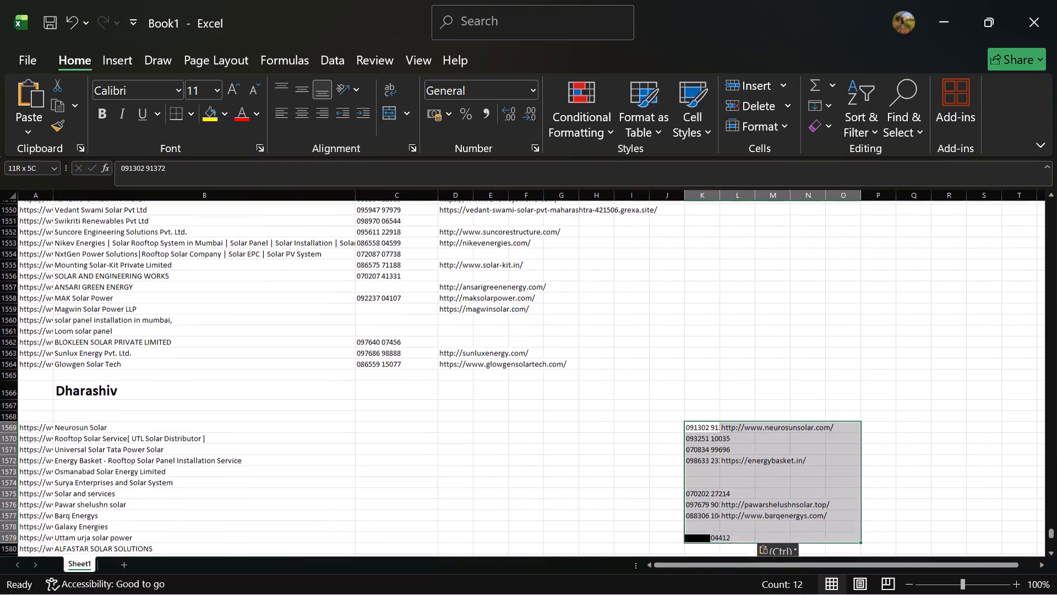
left_click_drag(849, 565, 848, 592)
scroll(859, 470, "up", 2)
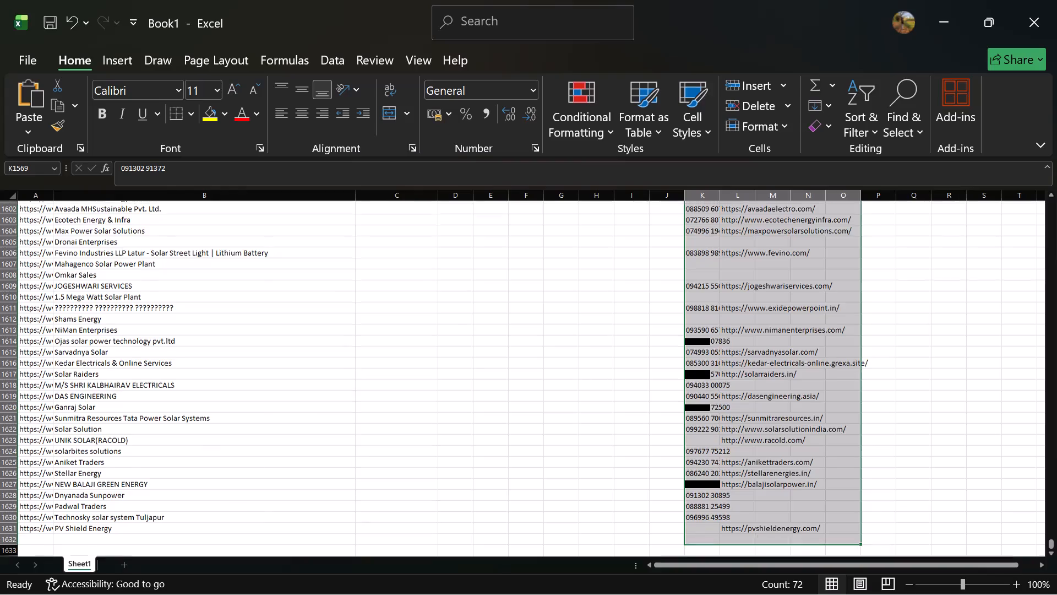
scroll(859, 470, "up", 3)
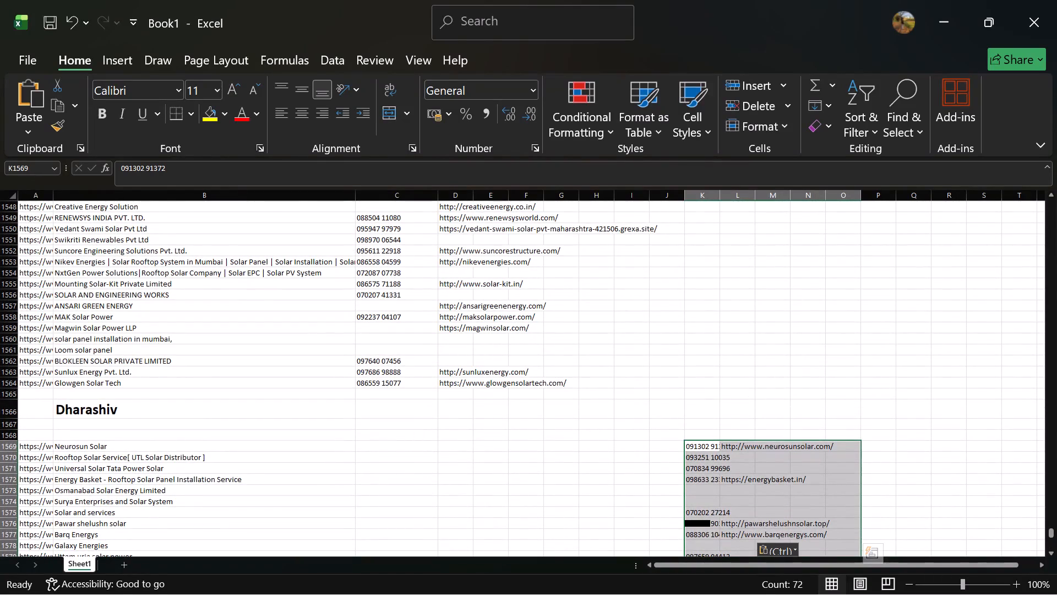
left_click_drag(776, 439, 674, 453)
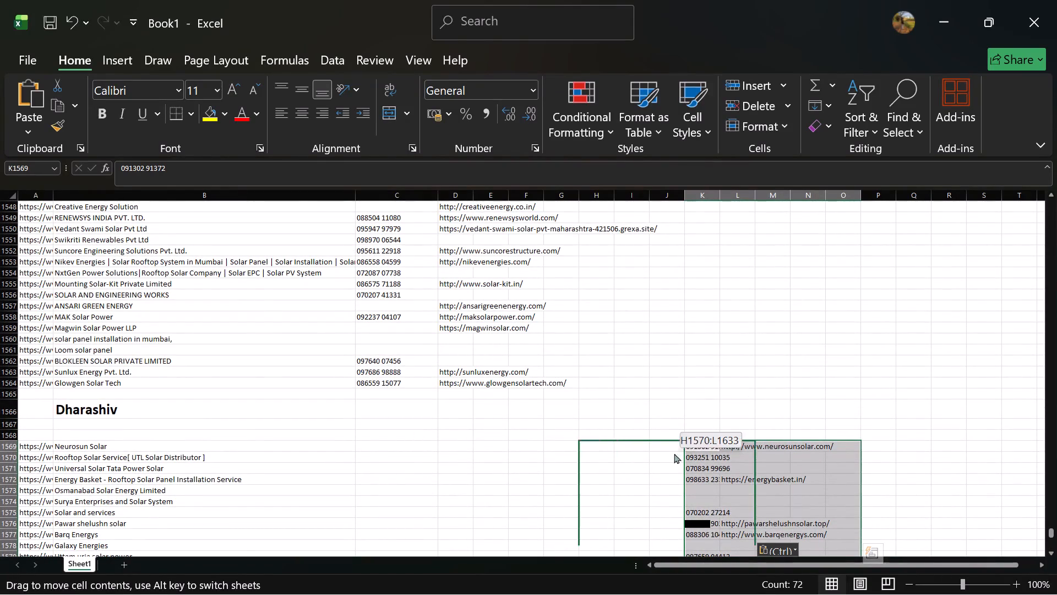
left_click_drag(674, 453, 487, 450)
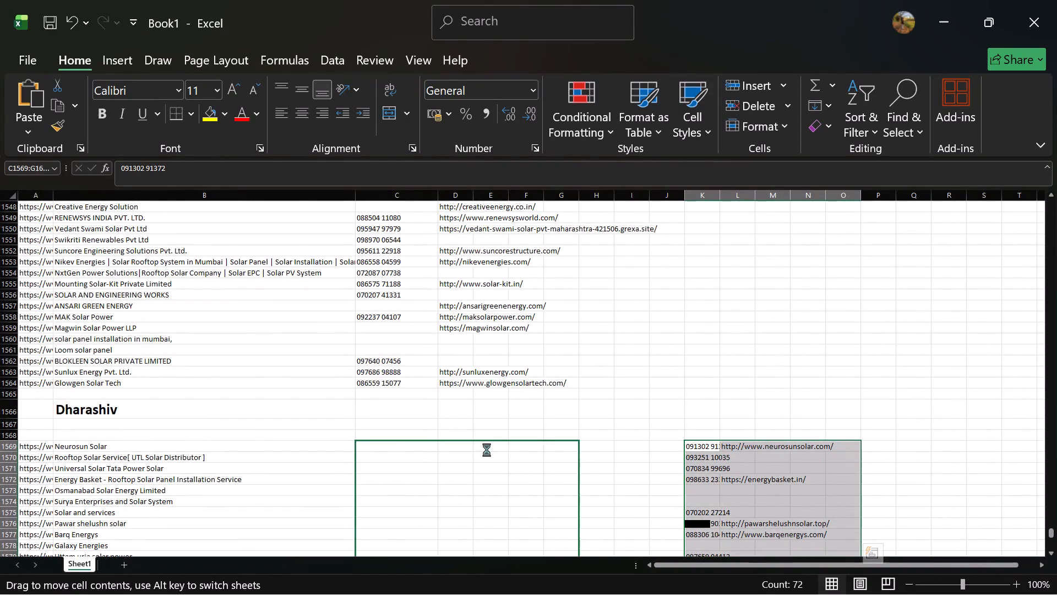
left_click(676, 404)
Select cell B1633 in Book1, below the last Dharashiv listing, as the spot for the next city heading.
scroll(676, 404, "down", 4)
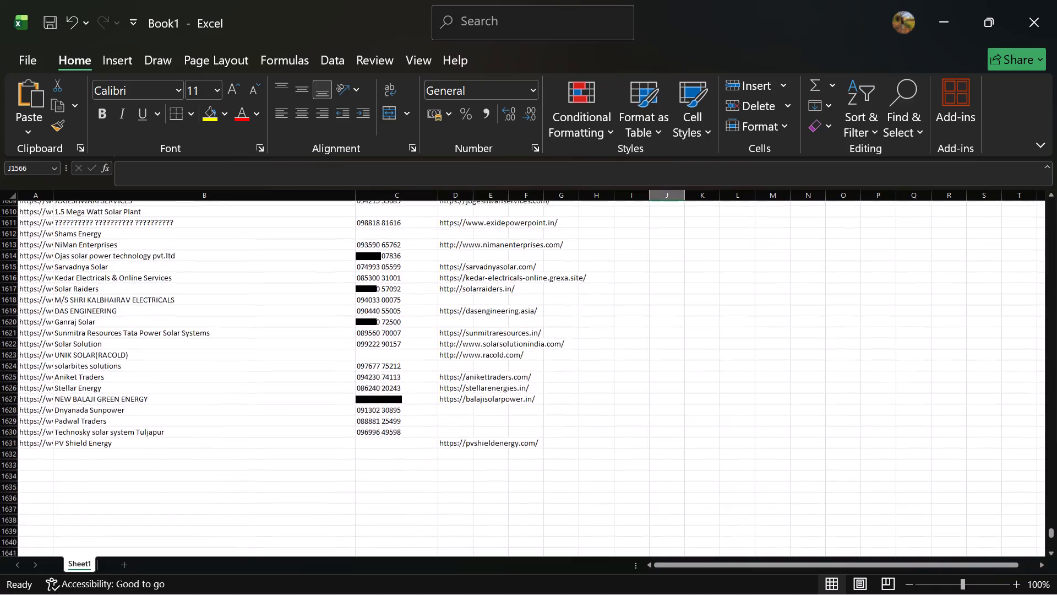
scroll(676, 404, "down", 1)
left_click(82, 414)
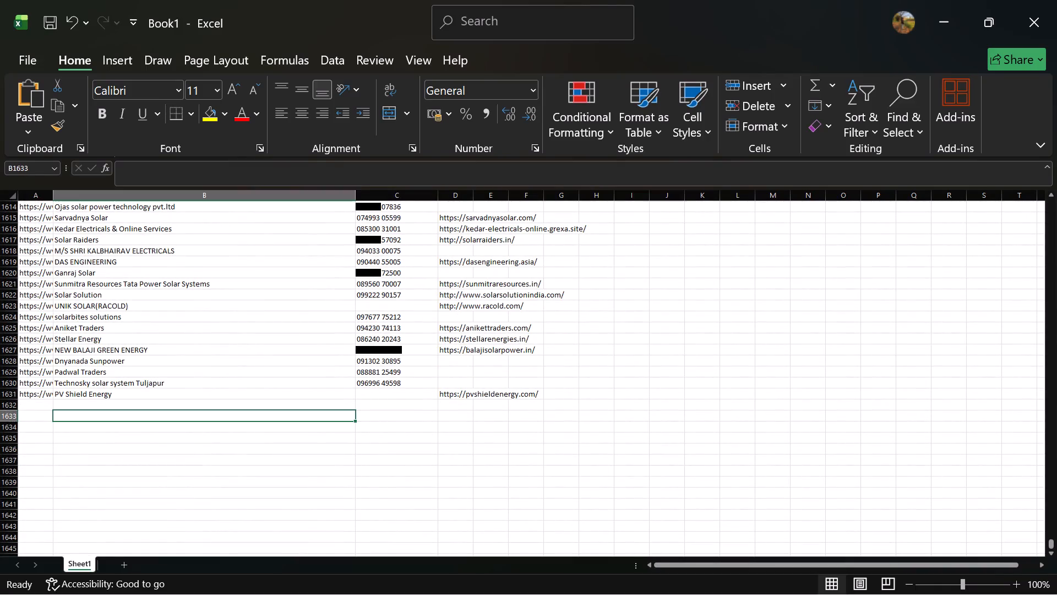
Open the Panvel workbook from its folder under Maharashtra in File Explorer, recovering its content and enabling editing.
key("alt+Tab")
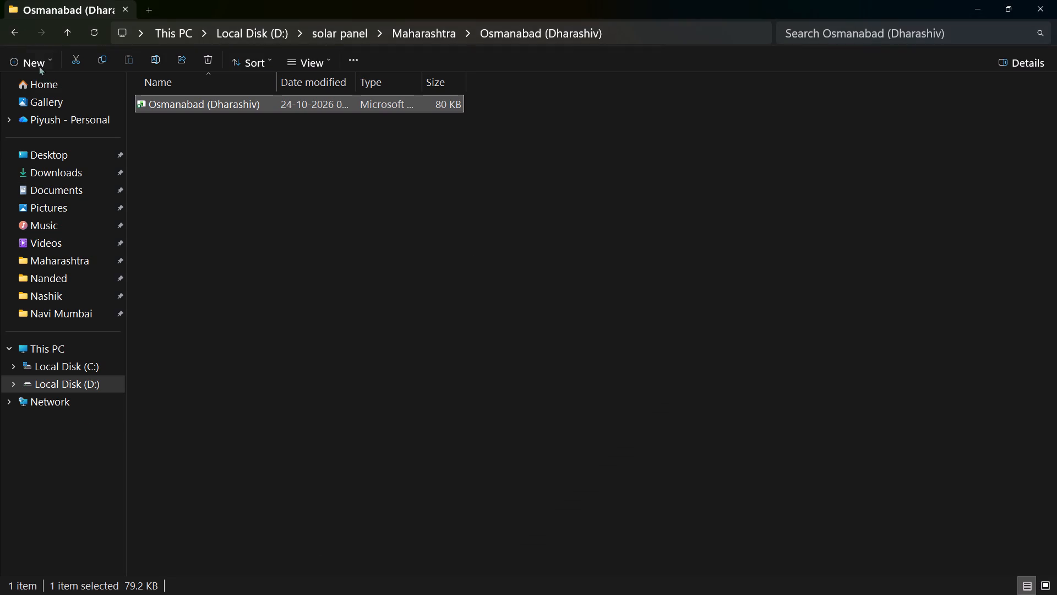
left_click(14, 35)
scroll(175, 328, "down", 16)
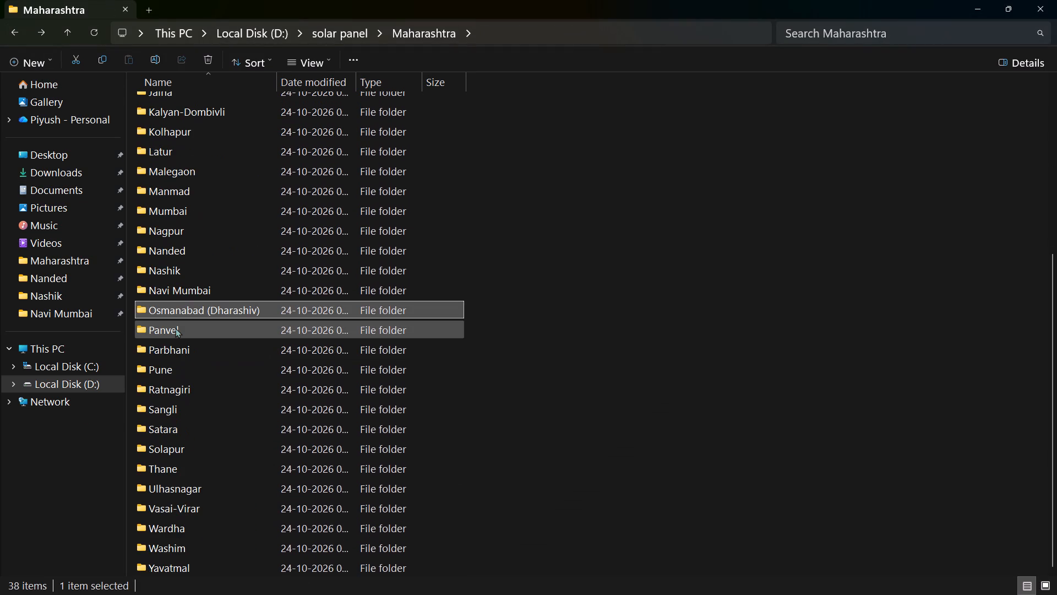
double_click(217, 331)
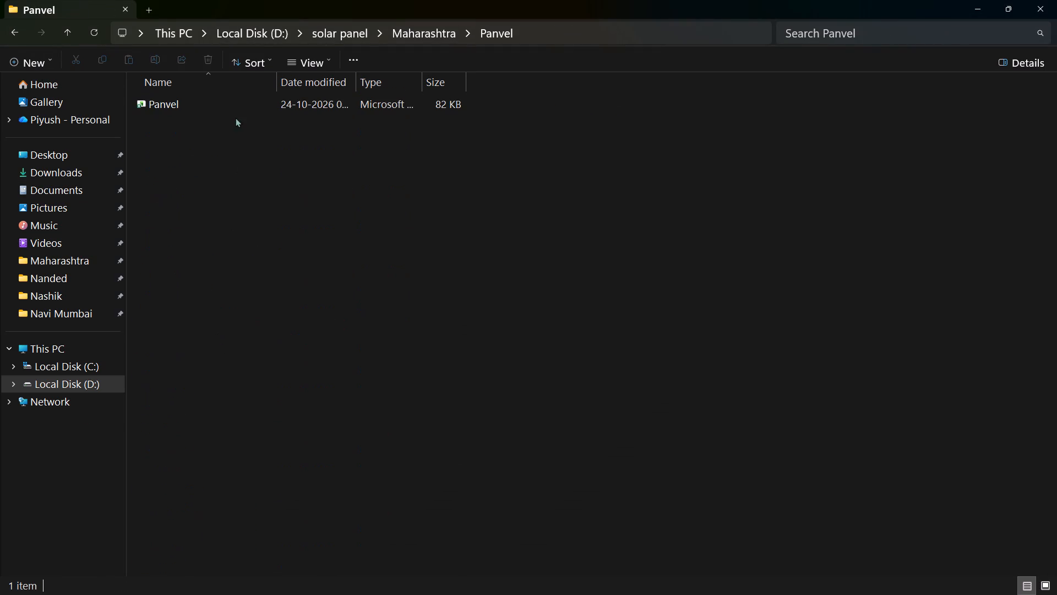
double_click(236, 103)
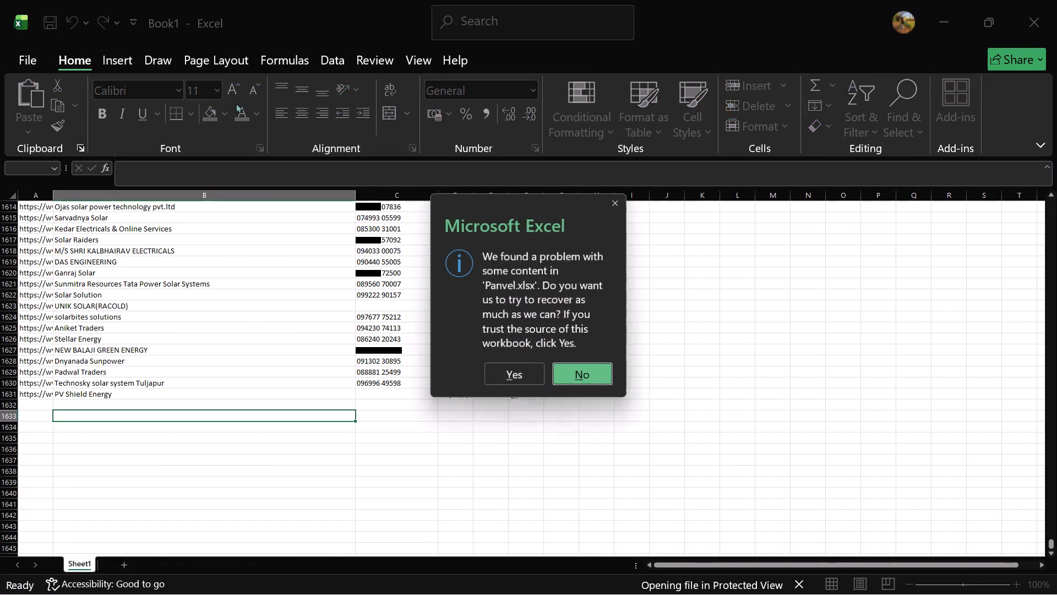
key("Left")
key("Return")
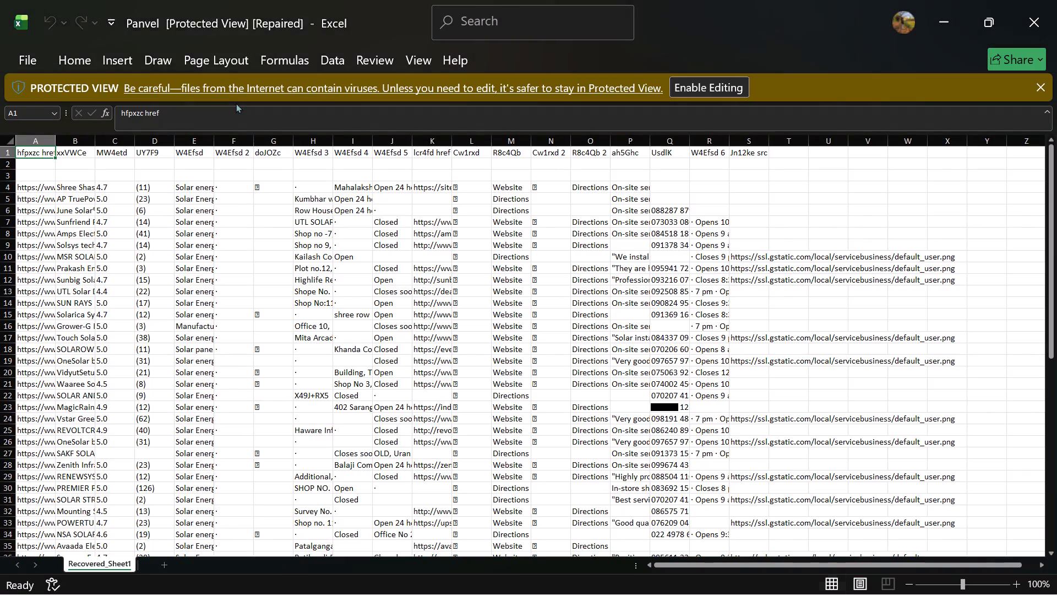
left_click(717, 88)
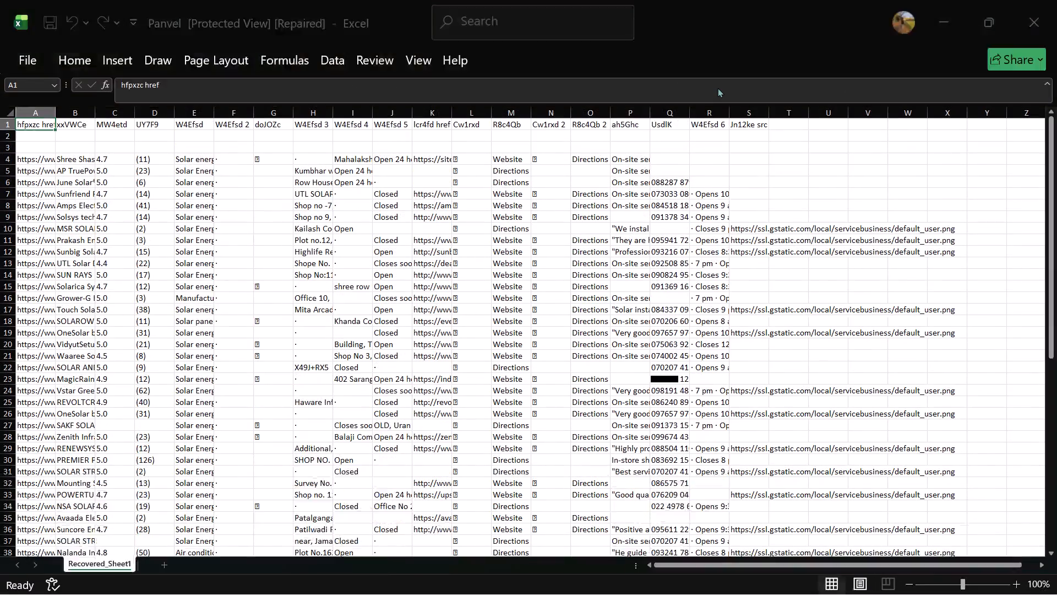
key("Return")
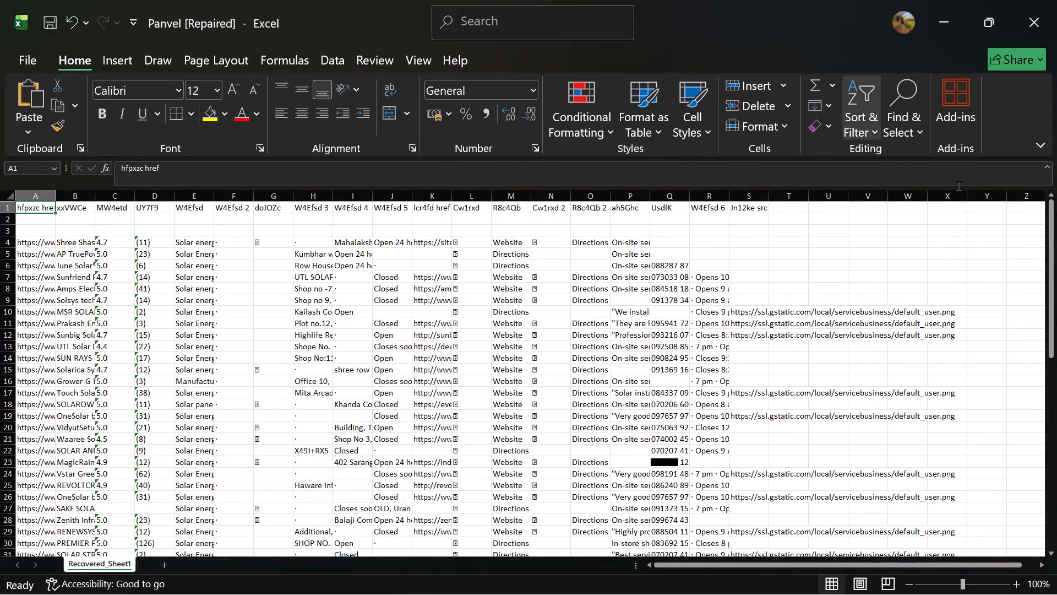
Clear the unneeded data in columns R to Y, C to J and L to P of the Panvel sheet.
left_click_drag(705, 209, 961, 549)
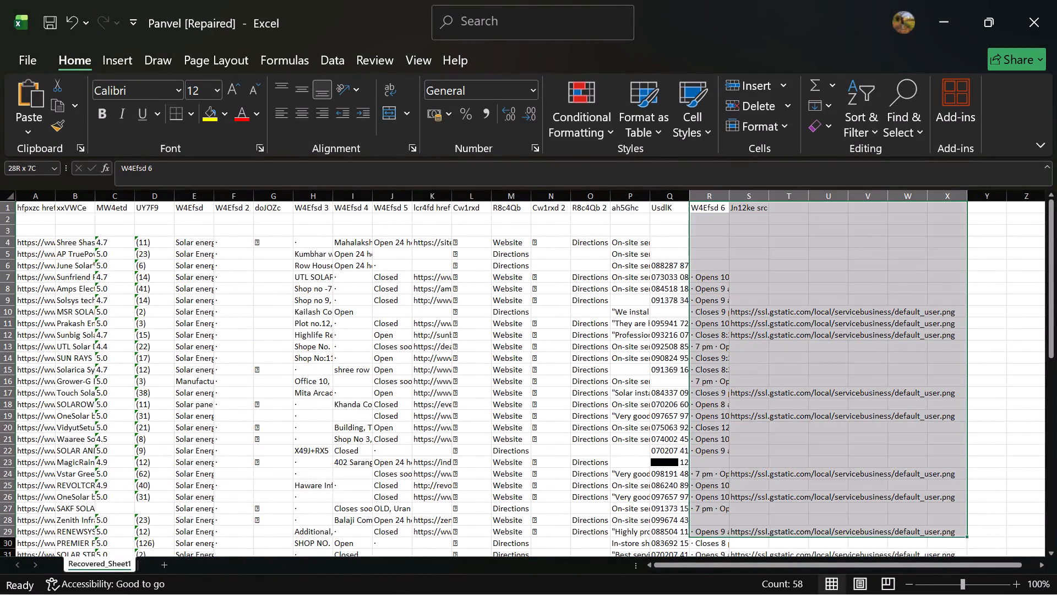
left_click_drag(961, 549, 997, 594)
key("Delete")
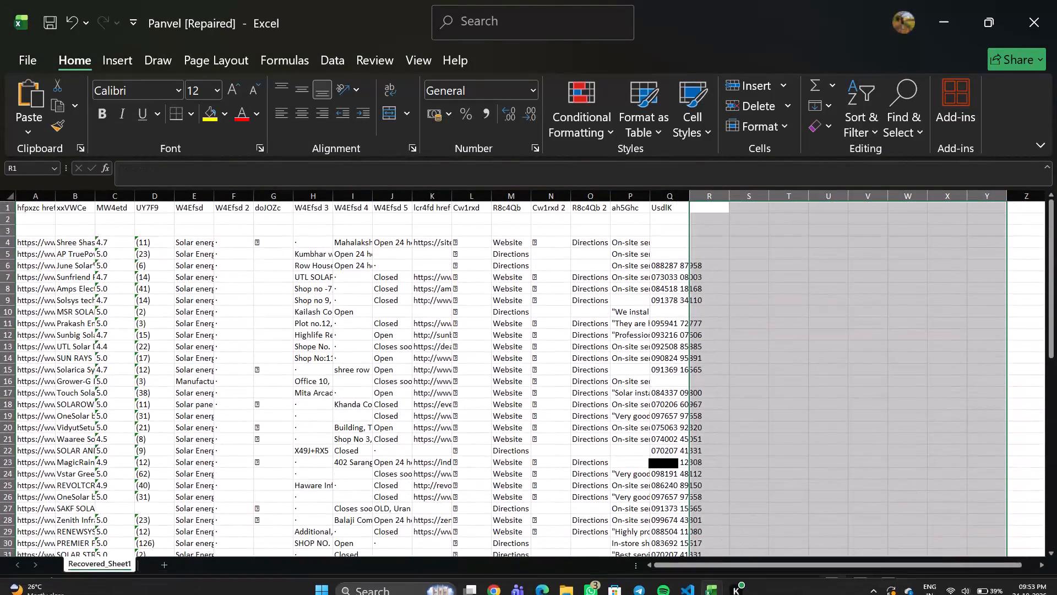
left_click_drag(113, 209, 298, 307)
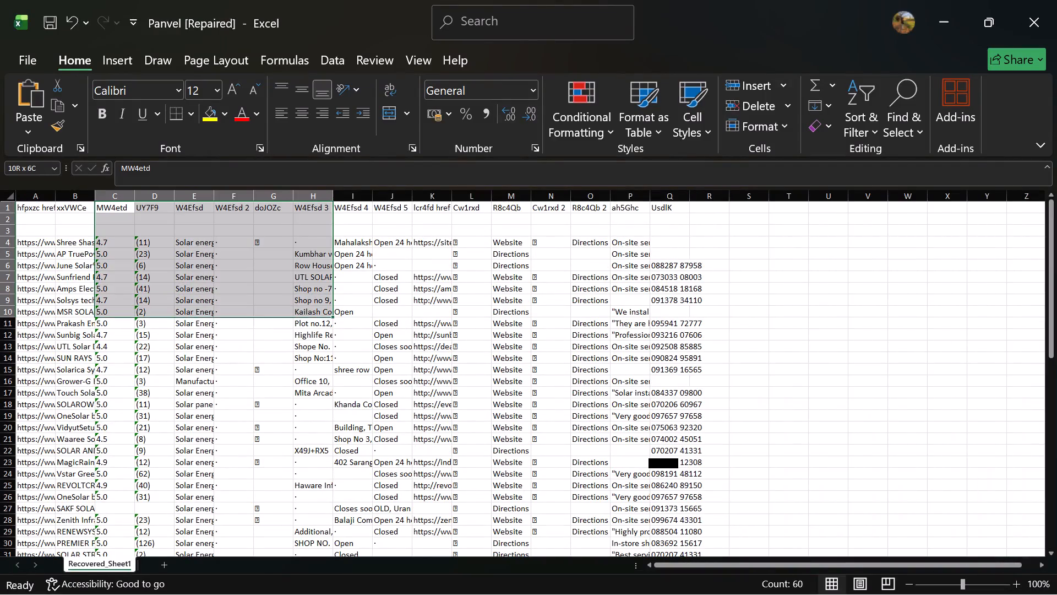
left_click_drag(298, 307, 408, 594)
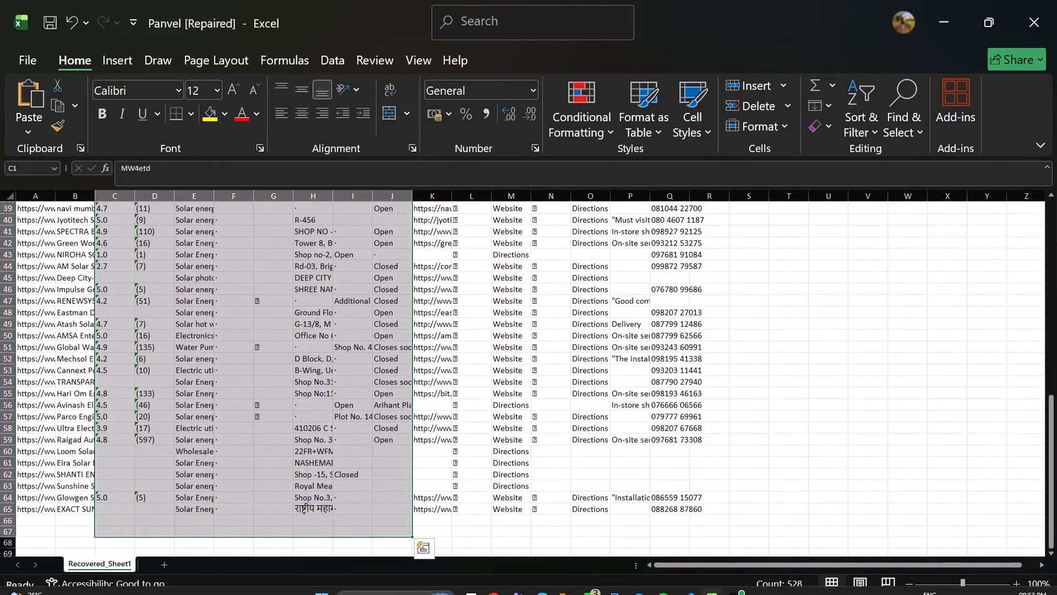
key("Delete")
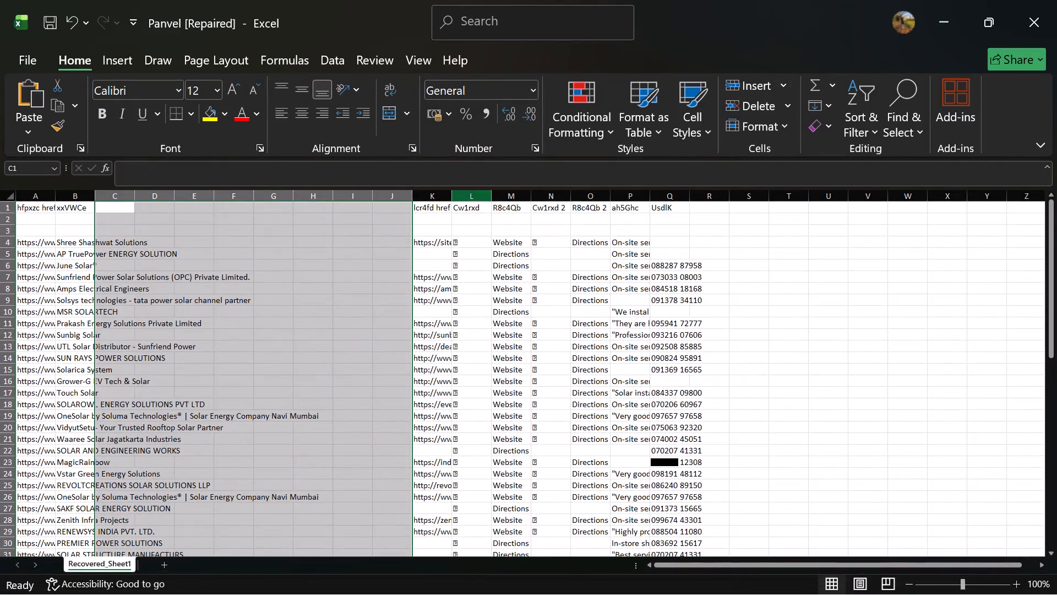
left_click_drag(469, 208, 640, 594)
key("Delete")
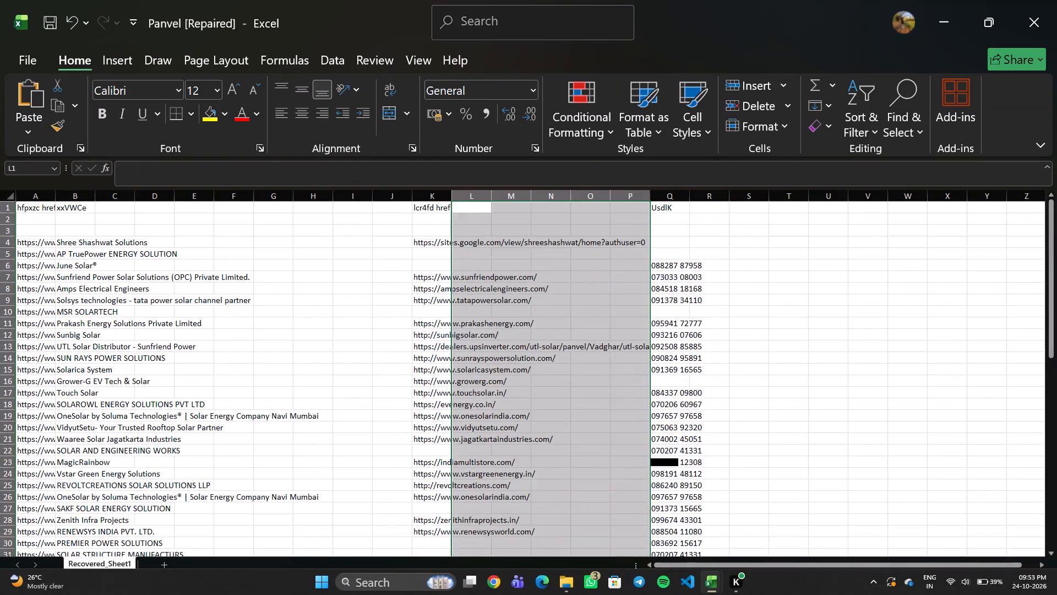
Copy the remaining Panvel listings in the range A3:R70.
left_click_drag(34, 229, 435, 461)
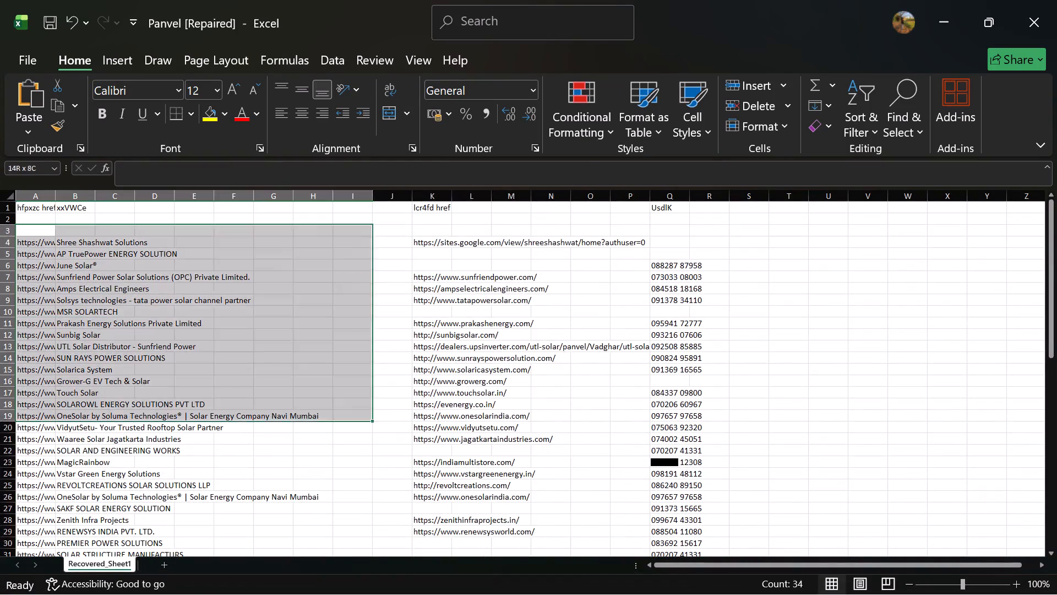
left_click_drag(435, 461, 753, 585)
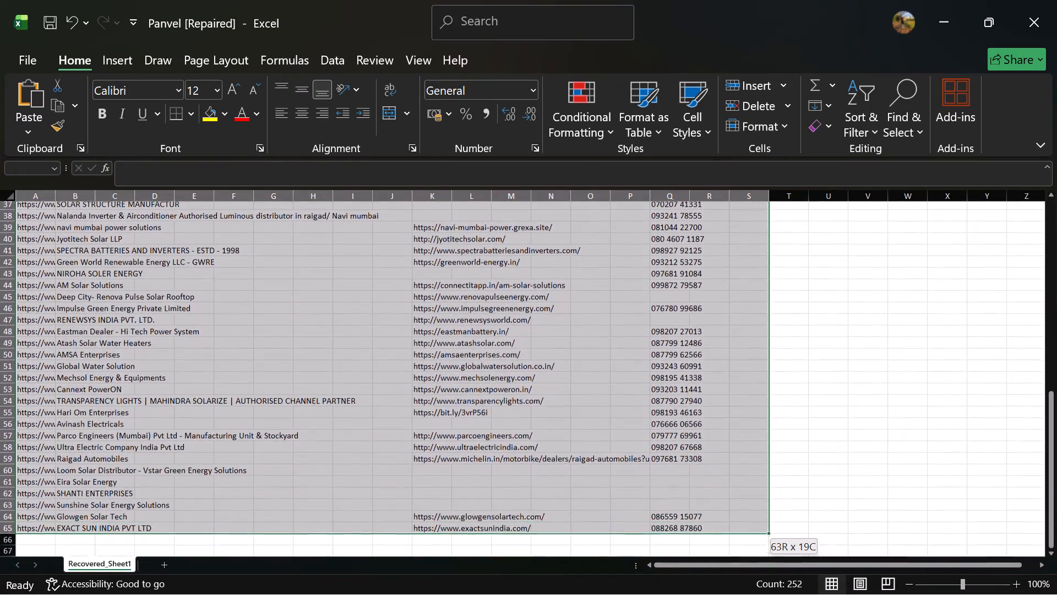
left_click_drag(753, 585, 734, 393)
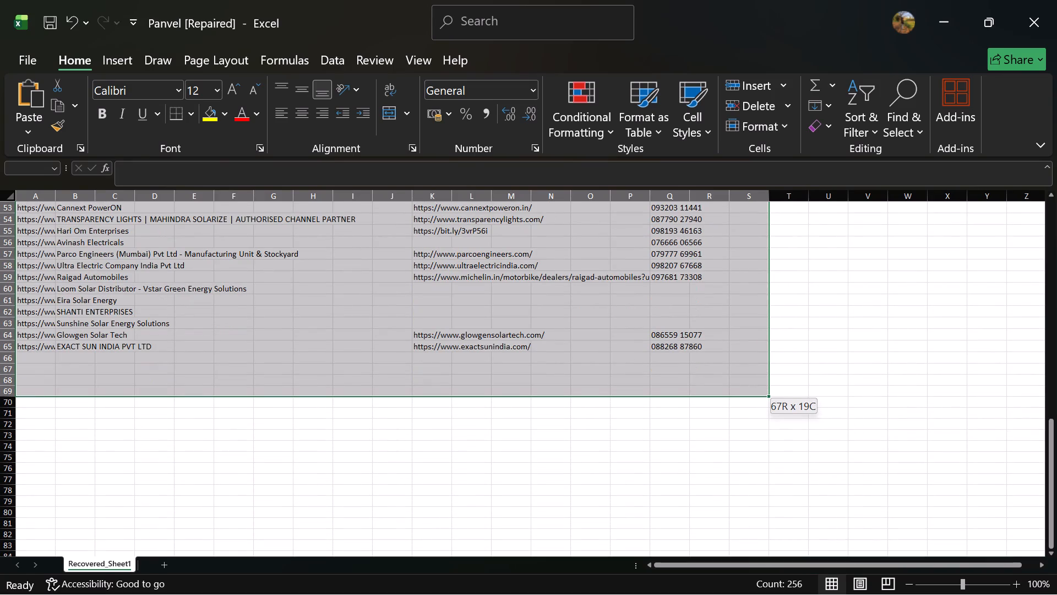
left_click_drag(734, 393, 718, 407)
key("ctrl+c")
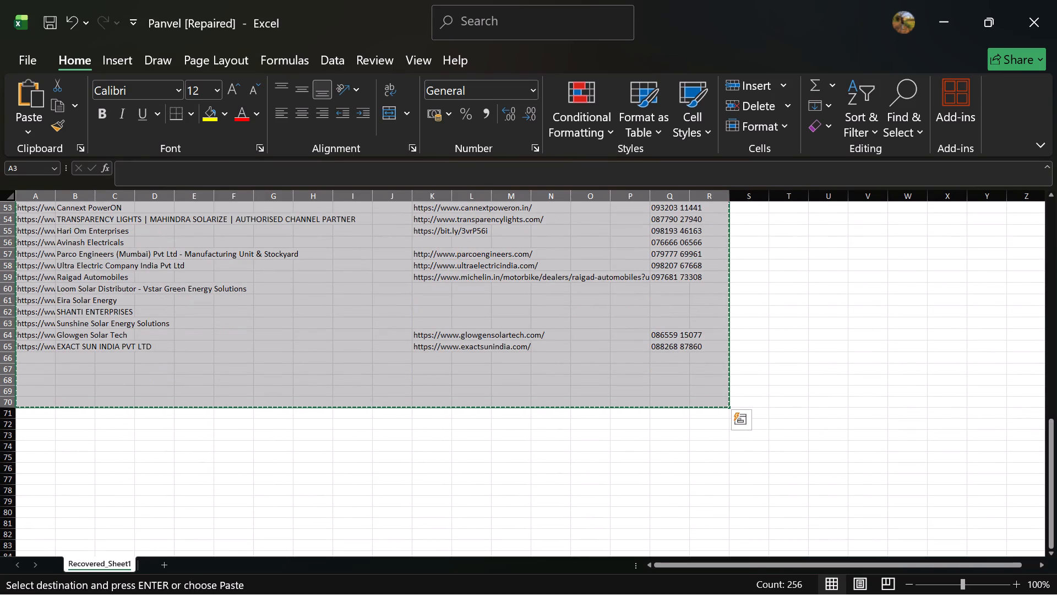
Close the Panvel workbook, saving the changes under the same name and replacing the existing file.
left_click(1056, 0)
key("Return")
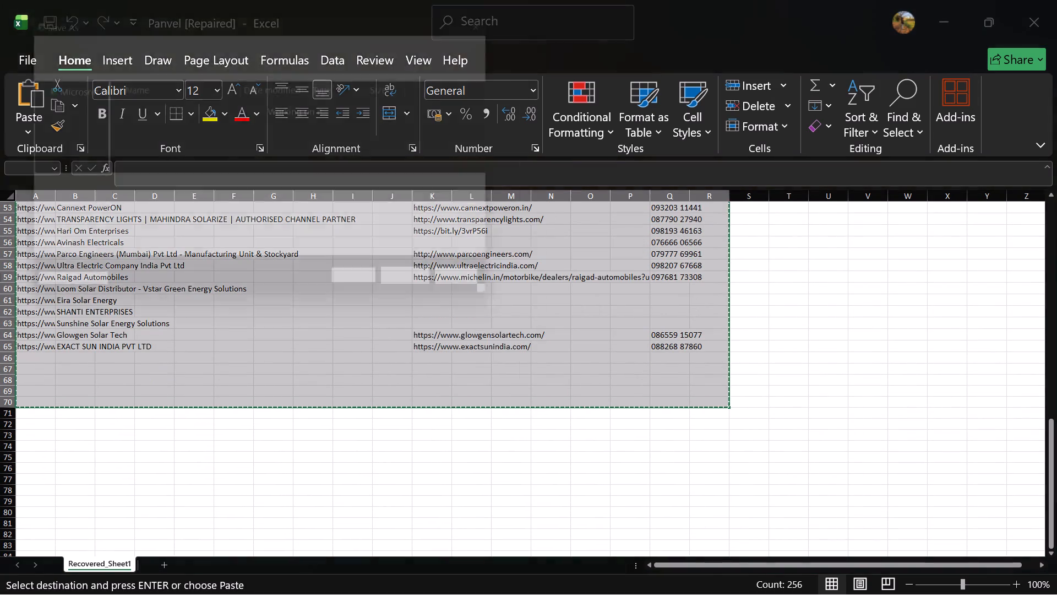
key("Return")
key("Left")
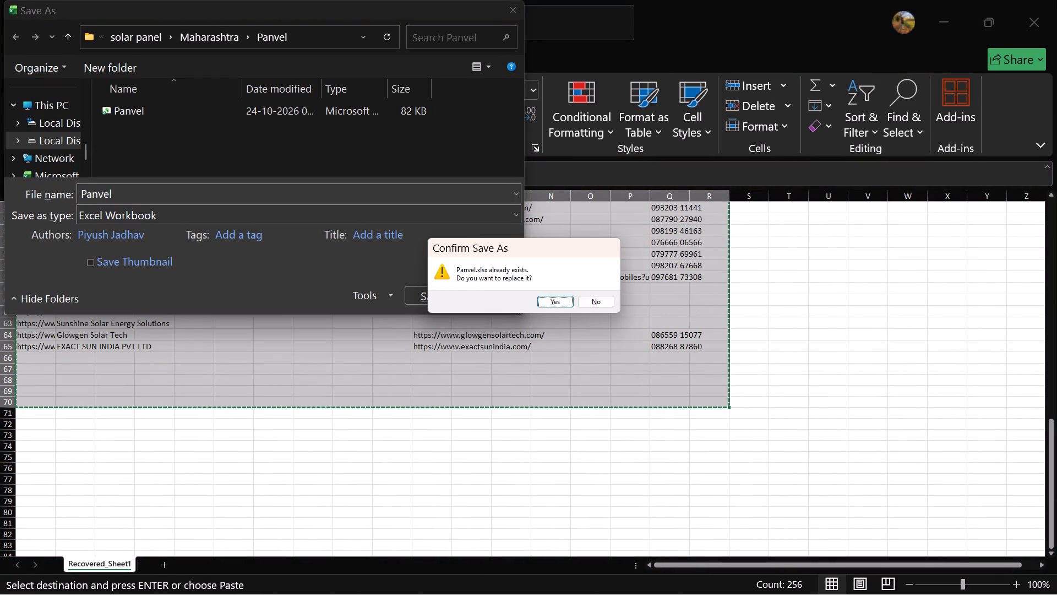
key("Return")
key("Return")
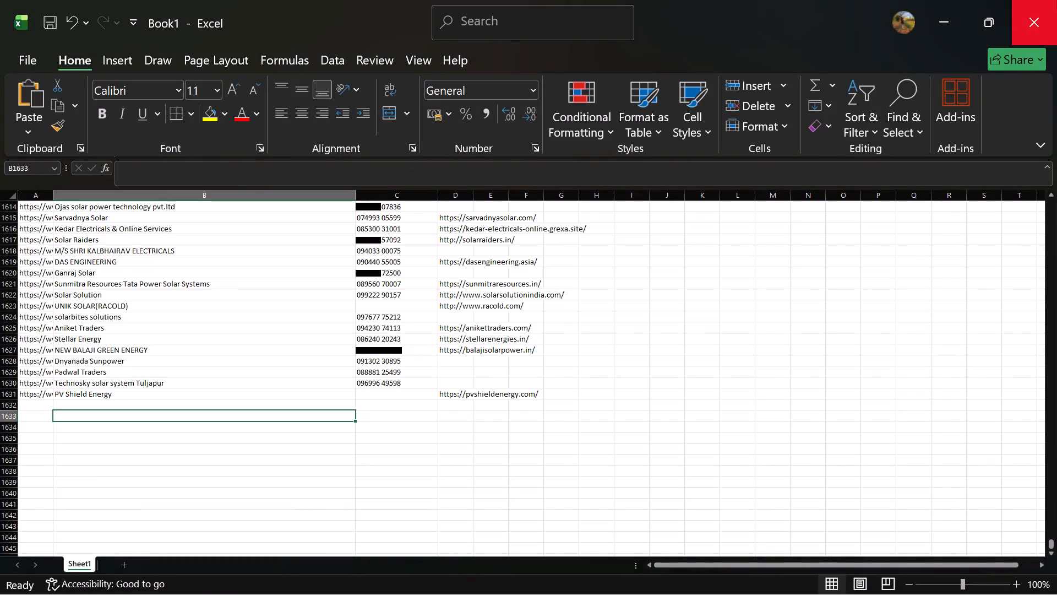
Enter the city heading Panvel in B1633 of Book1, in bold at font size 20.
key("alt+Tab")
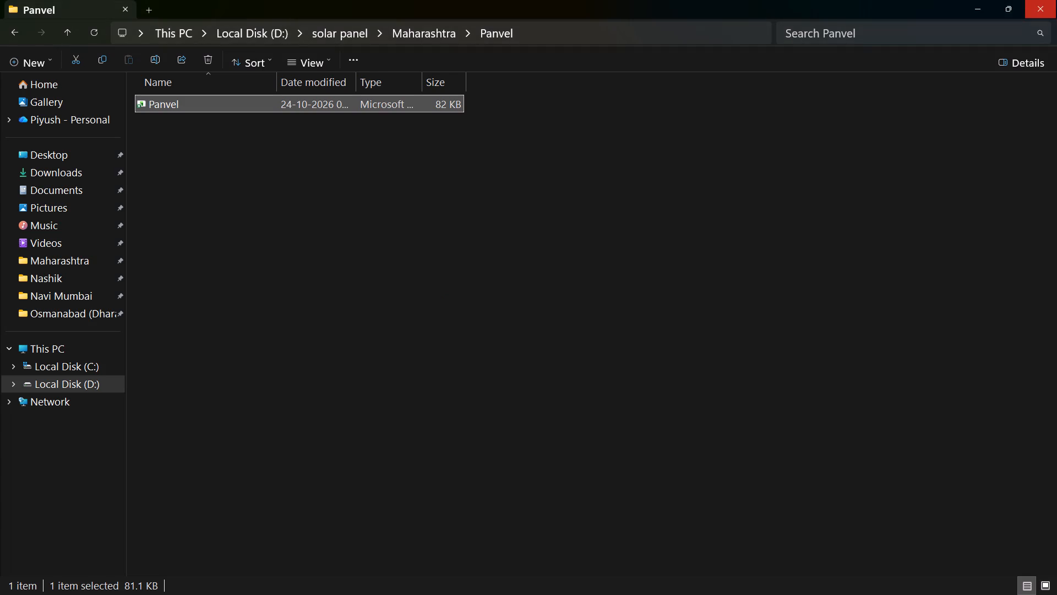
key("alt+Tab")
type("Panvel")
key("ctrl+a")
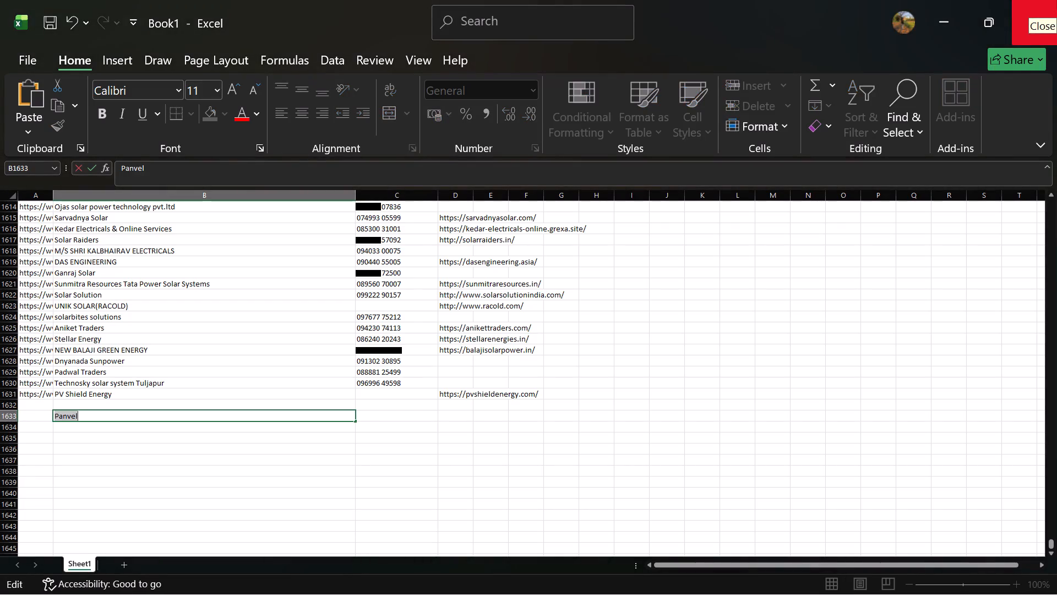
left_click(215, 89)
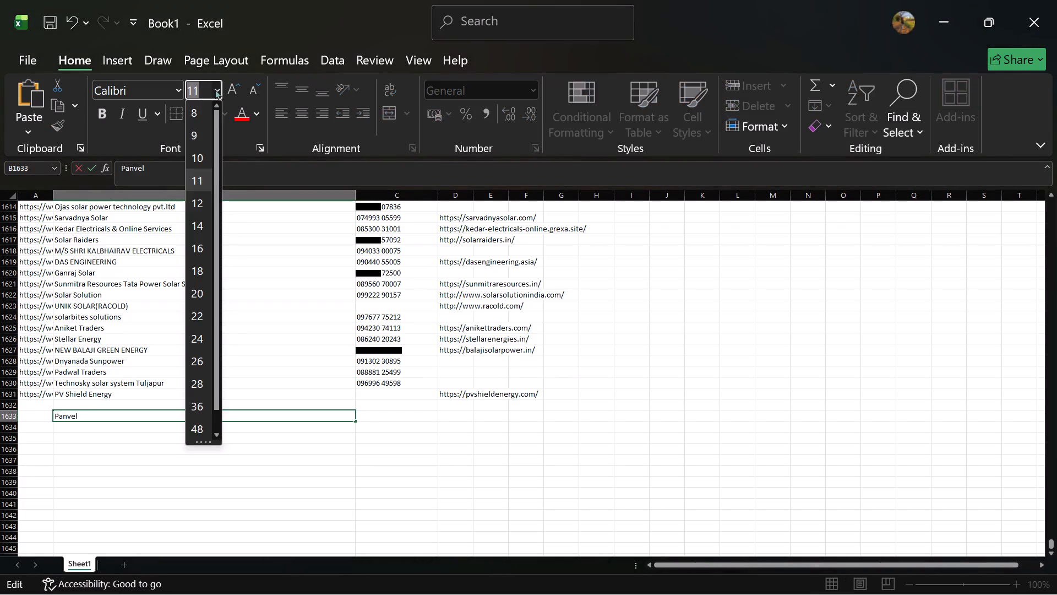
left_click(203, 296)
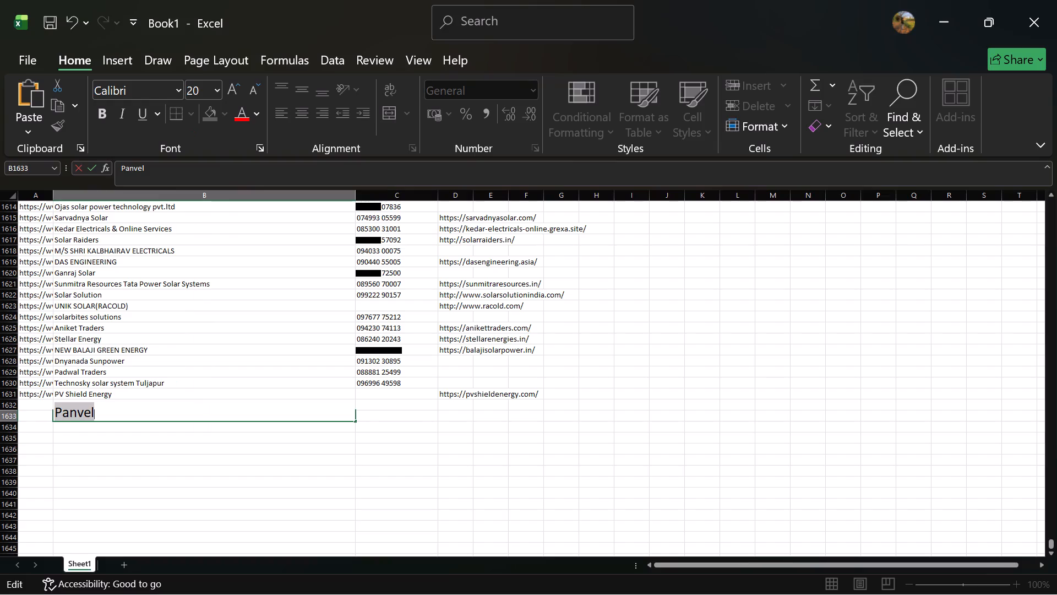
left_click(107, 116)
left_click(47, 440)
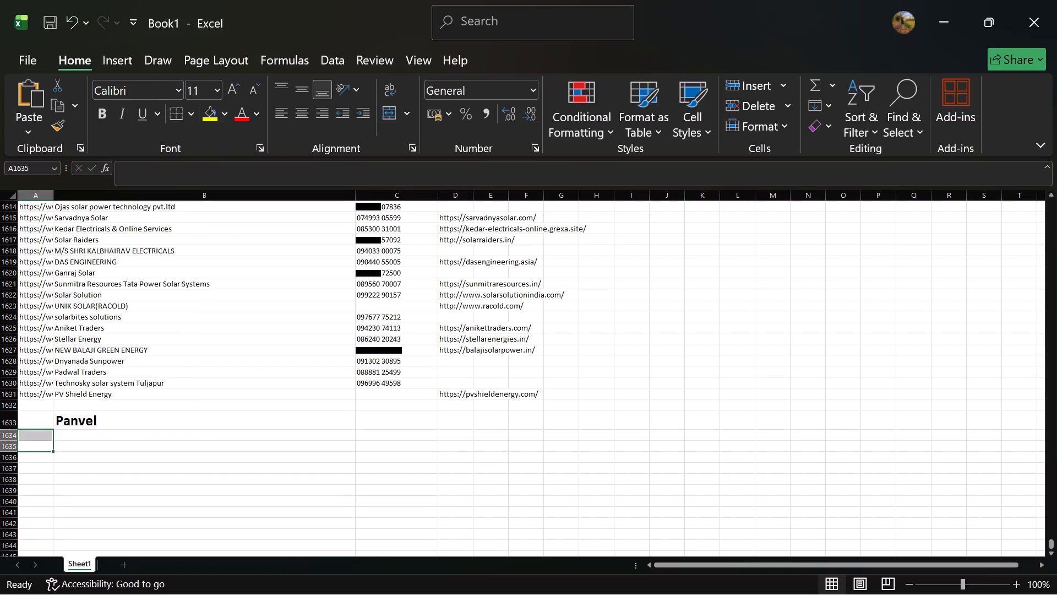
Paste the copied Panvel listings into Book1 starting at A1635.
left_click(42, 449)
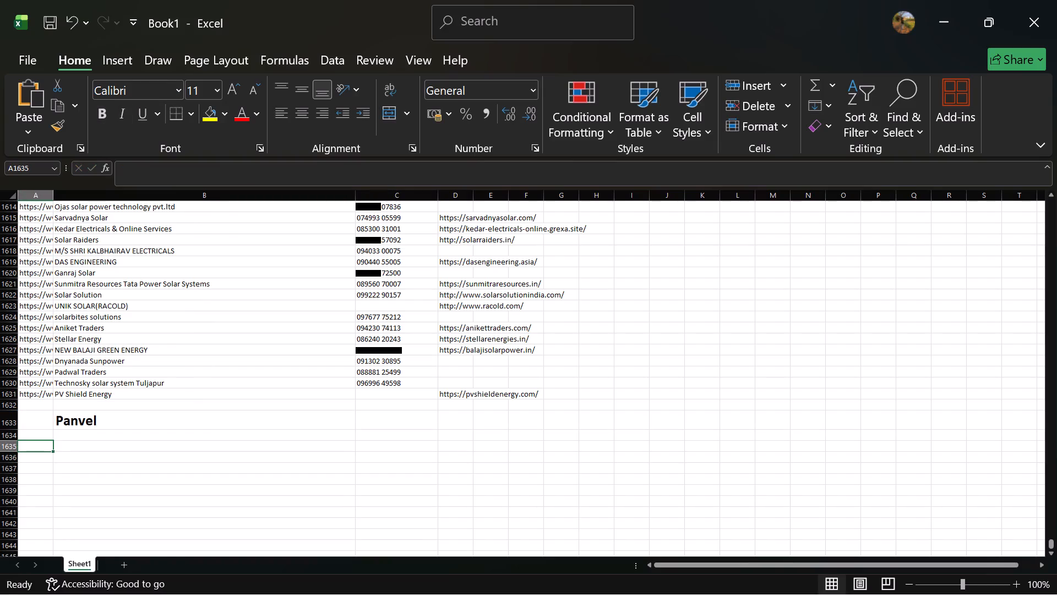
key("ctrl+v")
Move the Panvel phone numbers from column Q into column C, starting at C1638.
scroll(837, 449, "down", 1)
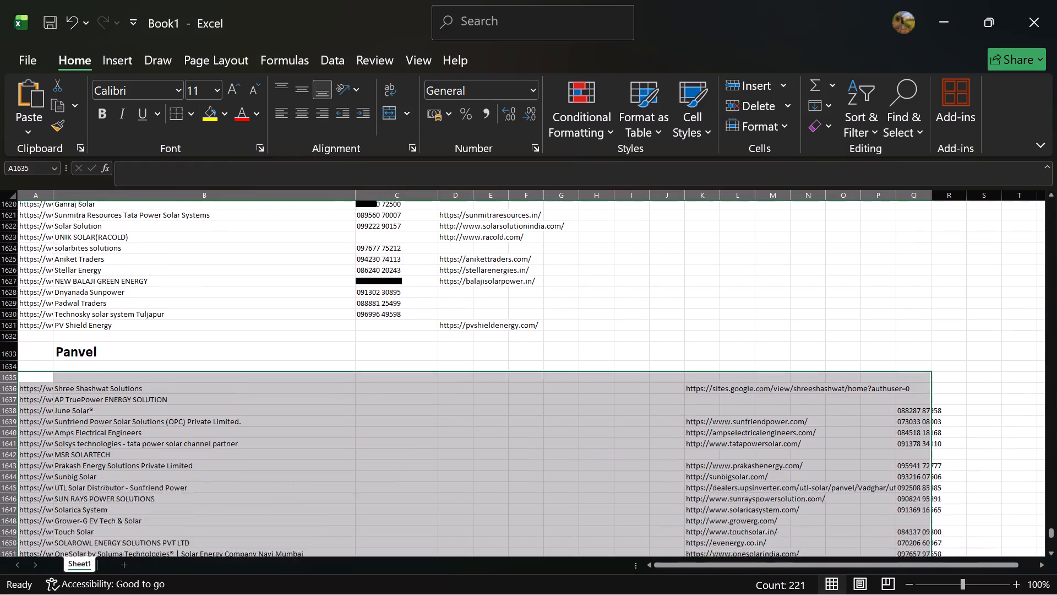
scroll(837, 449, "down", 2)
left_click_drag(908, 269, 949, 594)
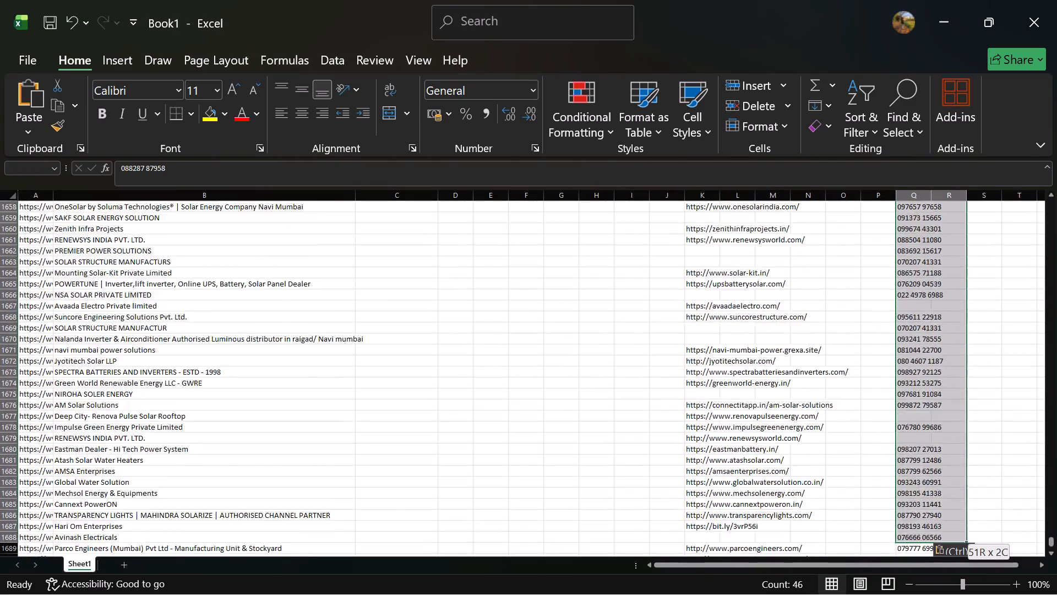
left_click_drag(949, 594, 917, 531)
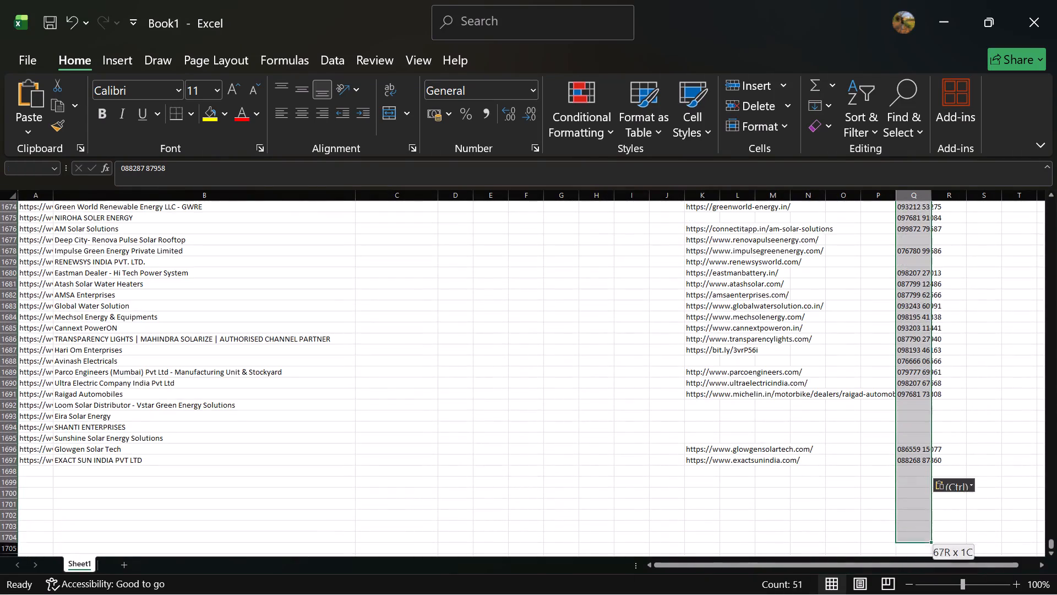
left_click_drag(917, 531, 938, 473)
scroll(938, 473, "up", 2)
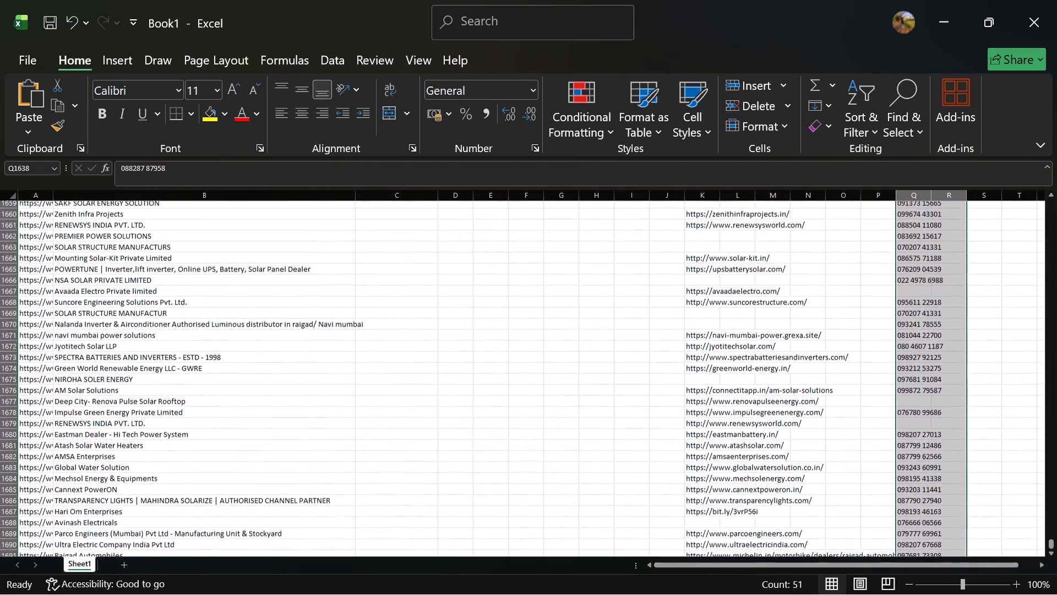
scroll(961, 425, "up", 1)
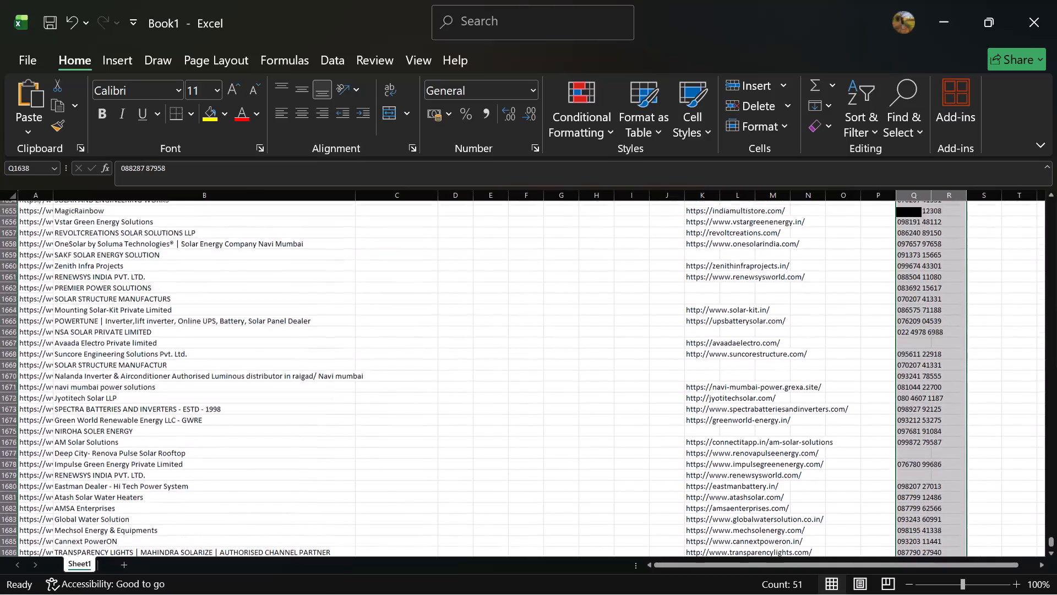
scroll(961, 425, "up", 1)
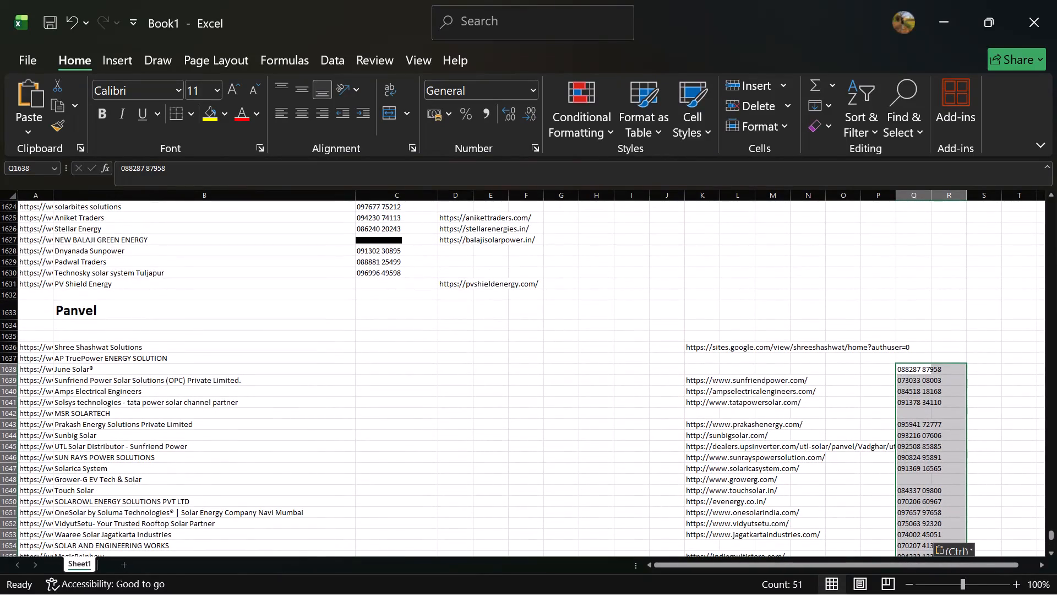
left_click_drag(929, 364, 458, 383)
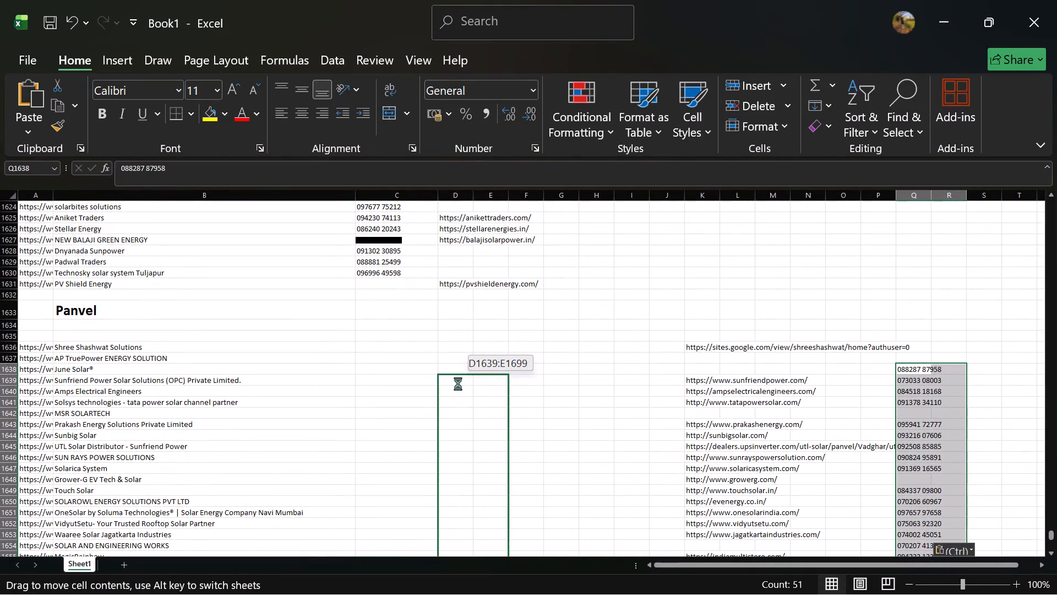
key("ctrl+z")
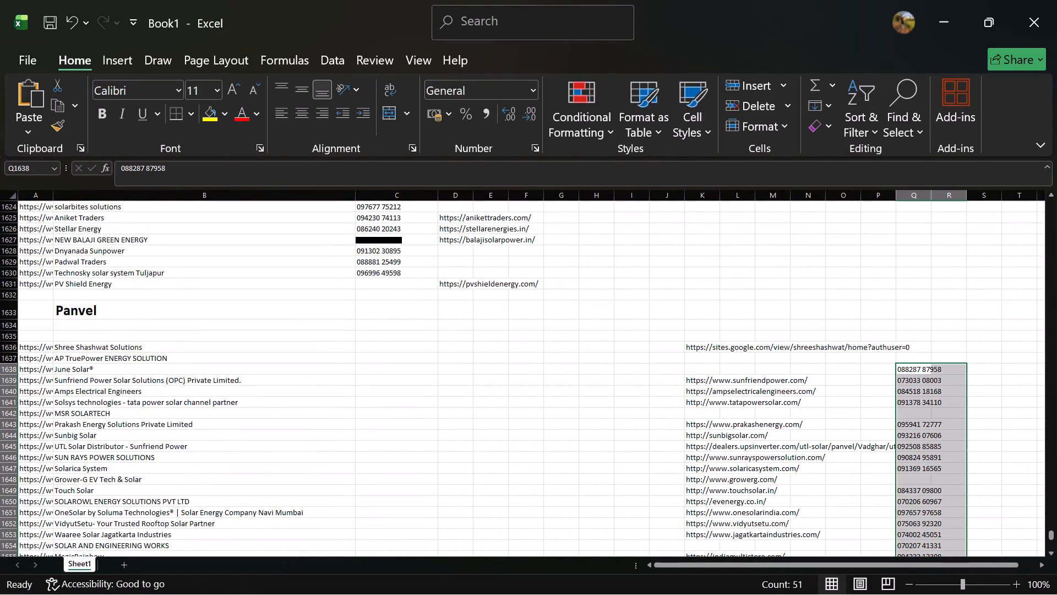
left_click_drag(935, 361, 770, 375)
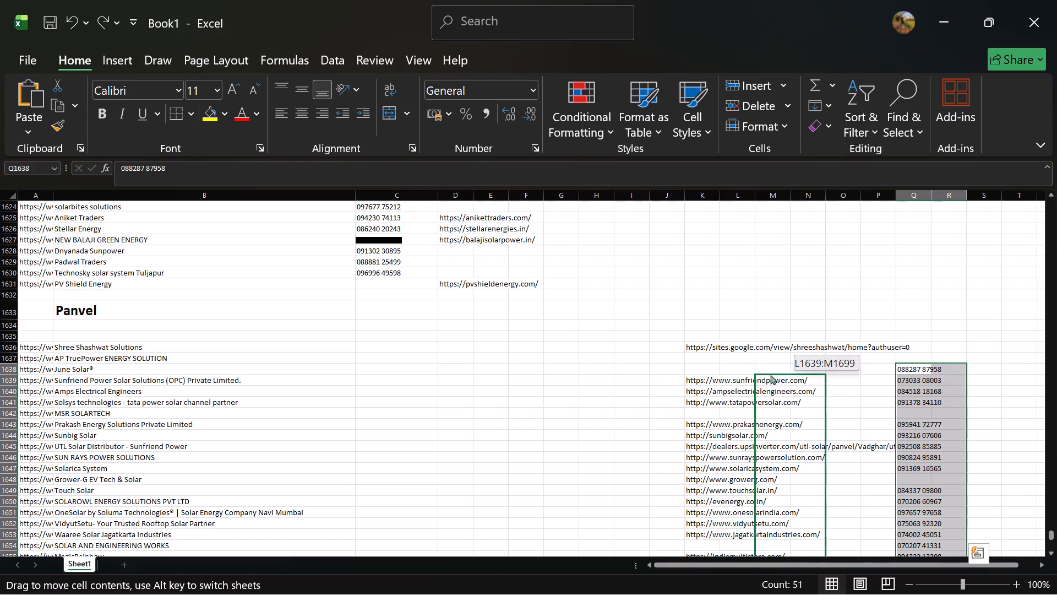
left_click_drag(770, 375, 506, 371)
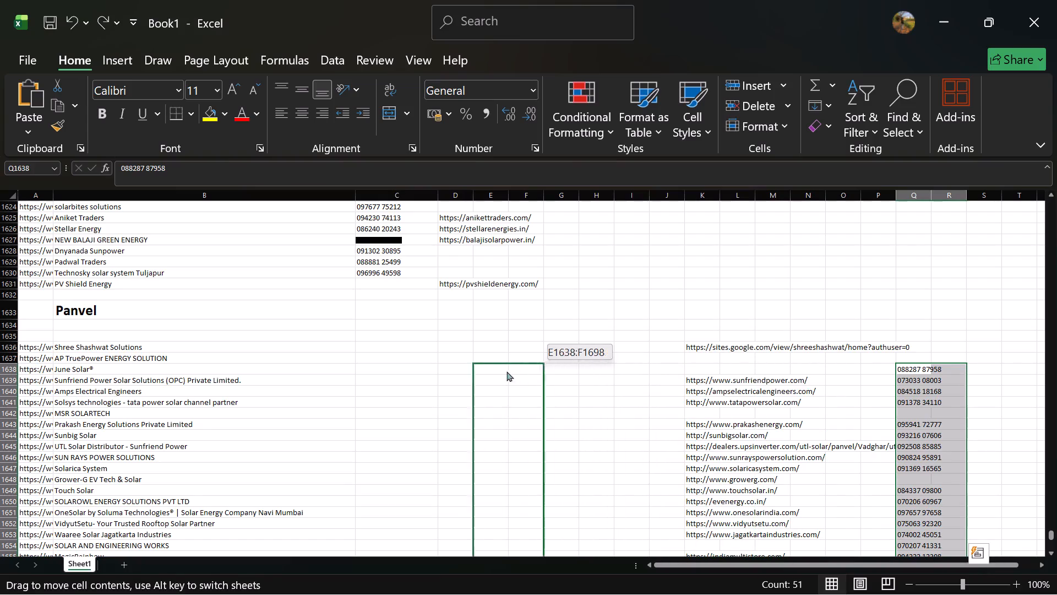
left_click_drag(506, 371, 454, 369)
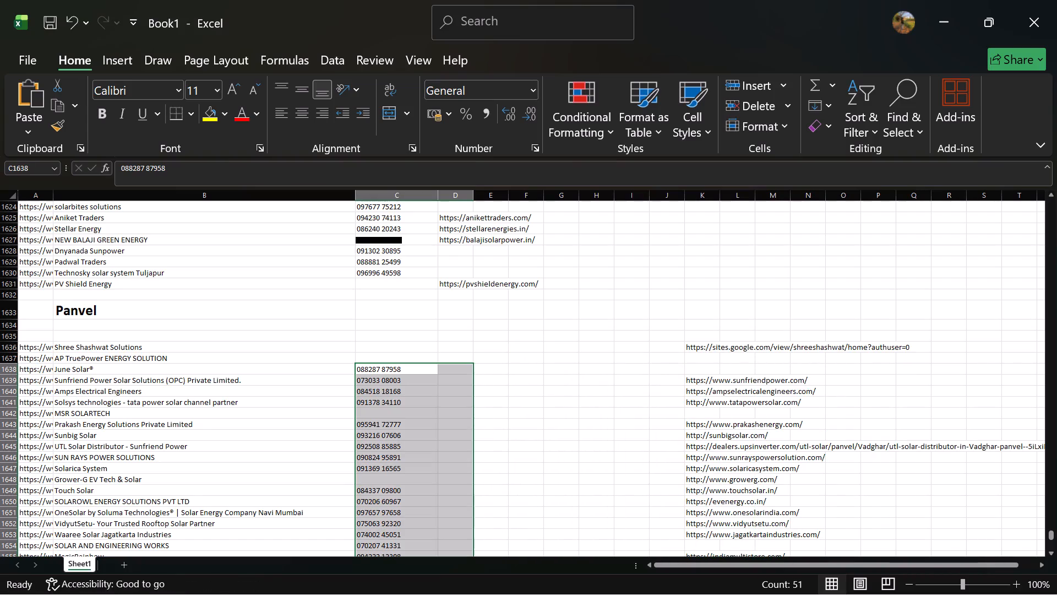
Move the Panvel website links in K1636:S1700 into column D, starting at D1636.
left_click_drag(695, 348, 828, 594)
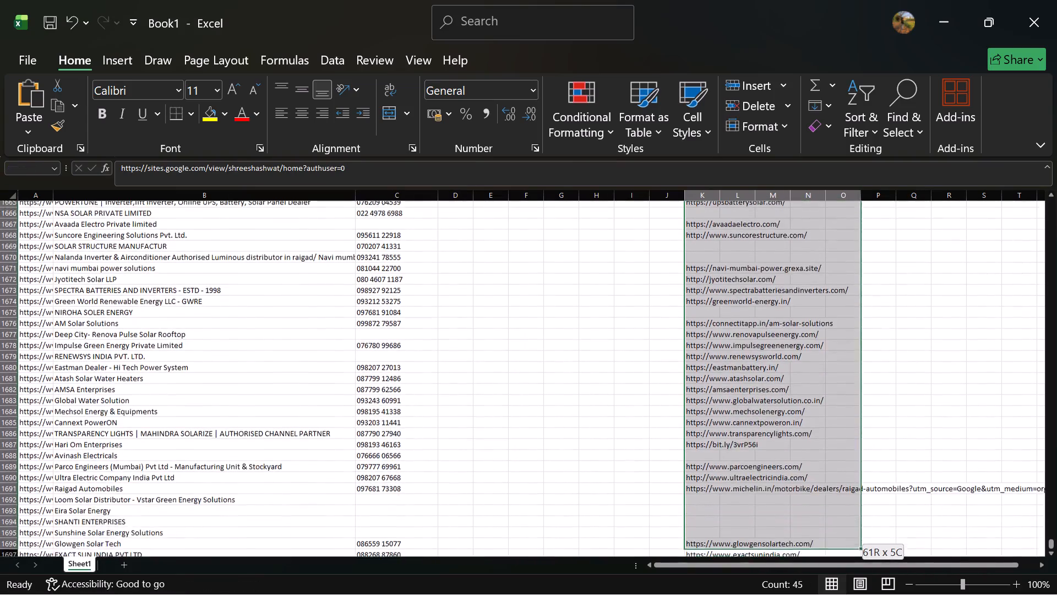
left_click_drag(828, 594, 859, 378)
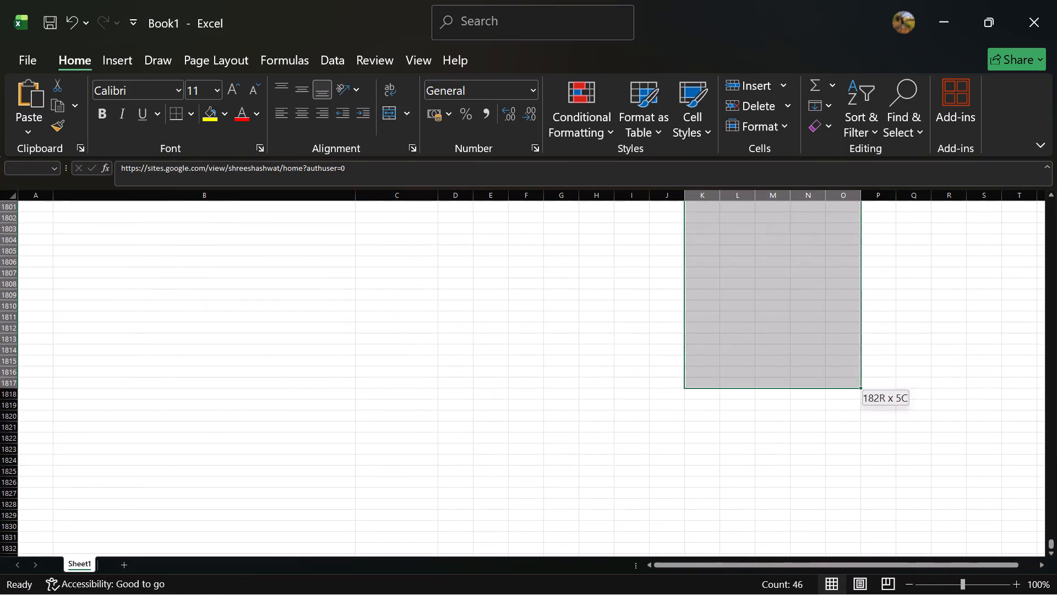
left_click_drag(859, 378, 941, 150)
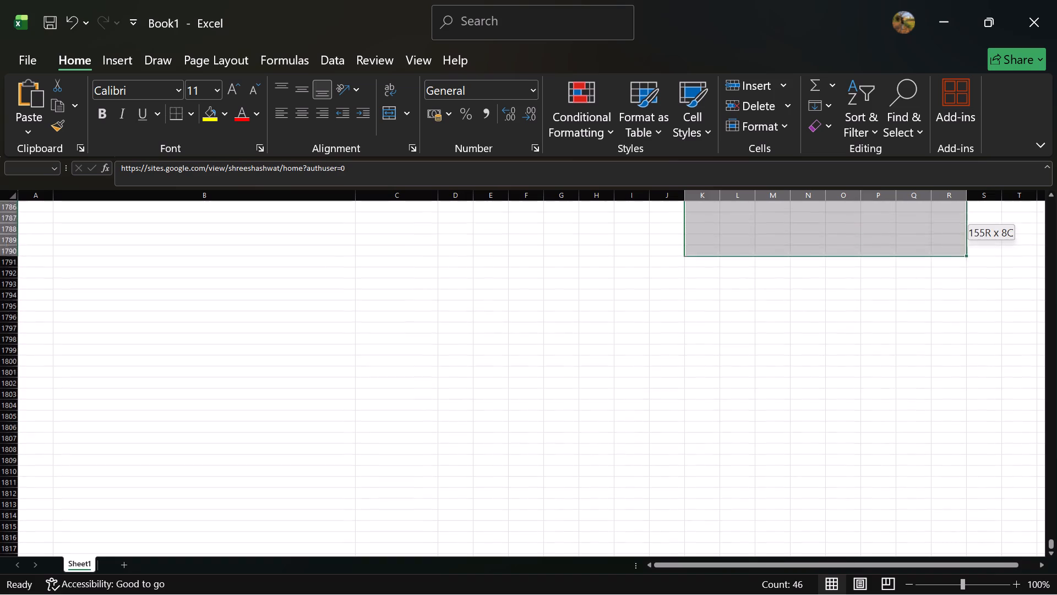
left_click_drag(941, 150, 970, 176)
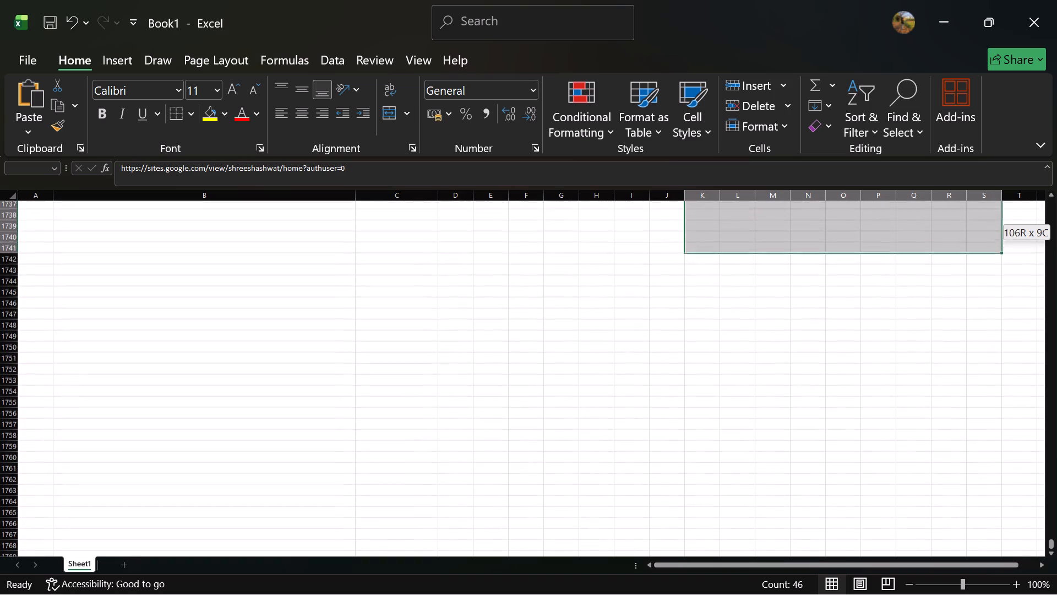
left_click_drag(970, 176, 960, 140)
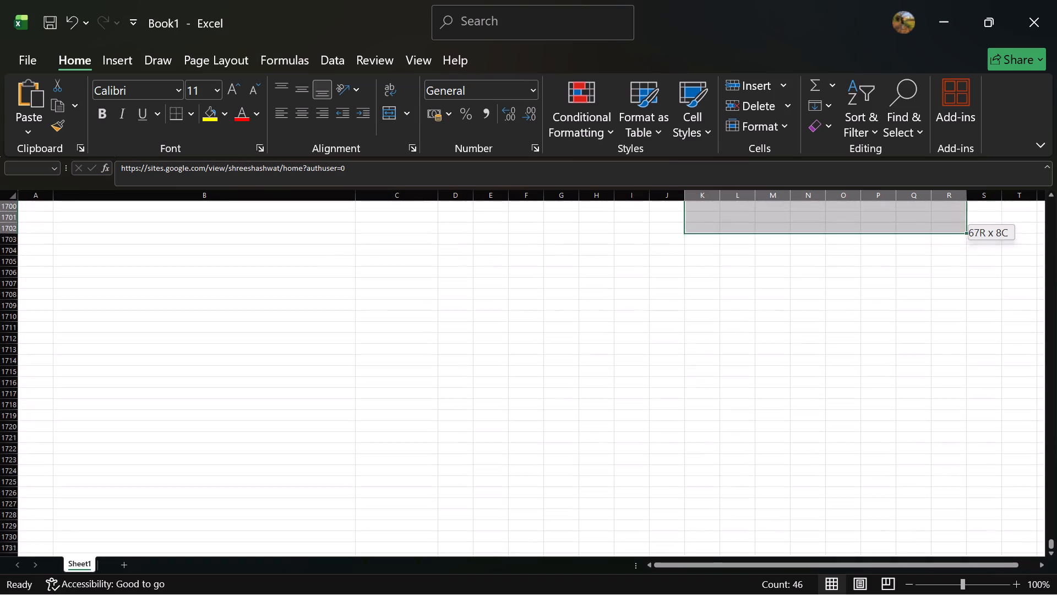
left_click_drag(960, 140, 994, 251)
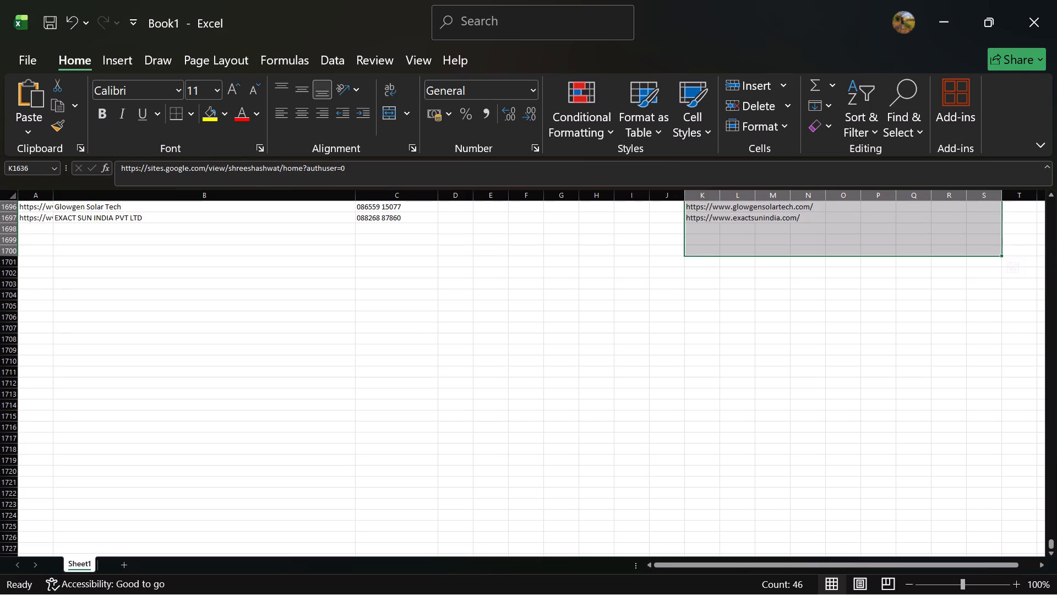
scroll(823, 319, "up", 1)
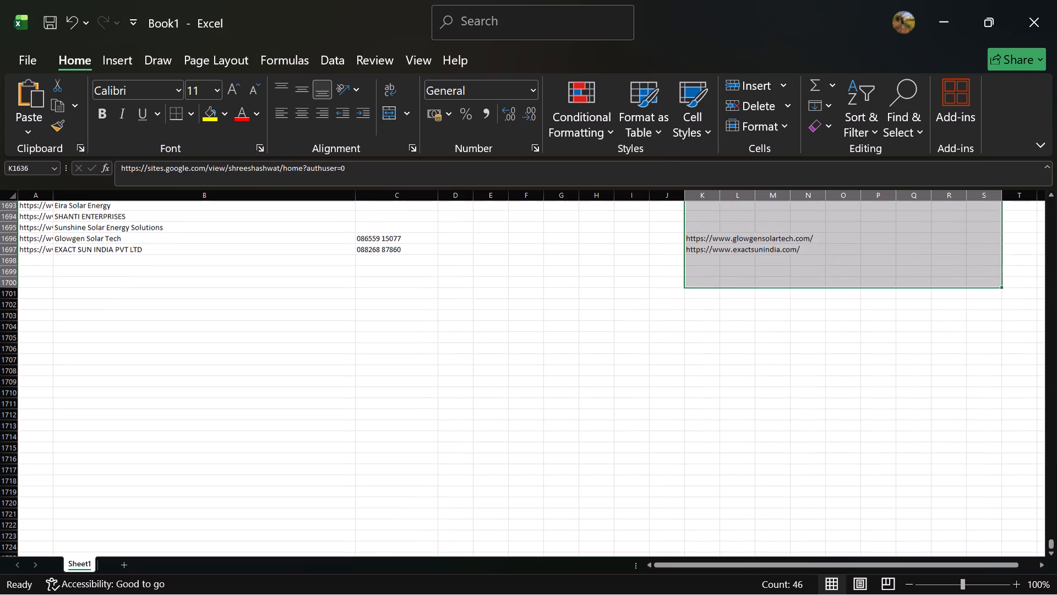
scroll(823, 319, "up", 2)
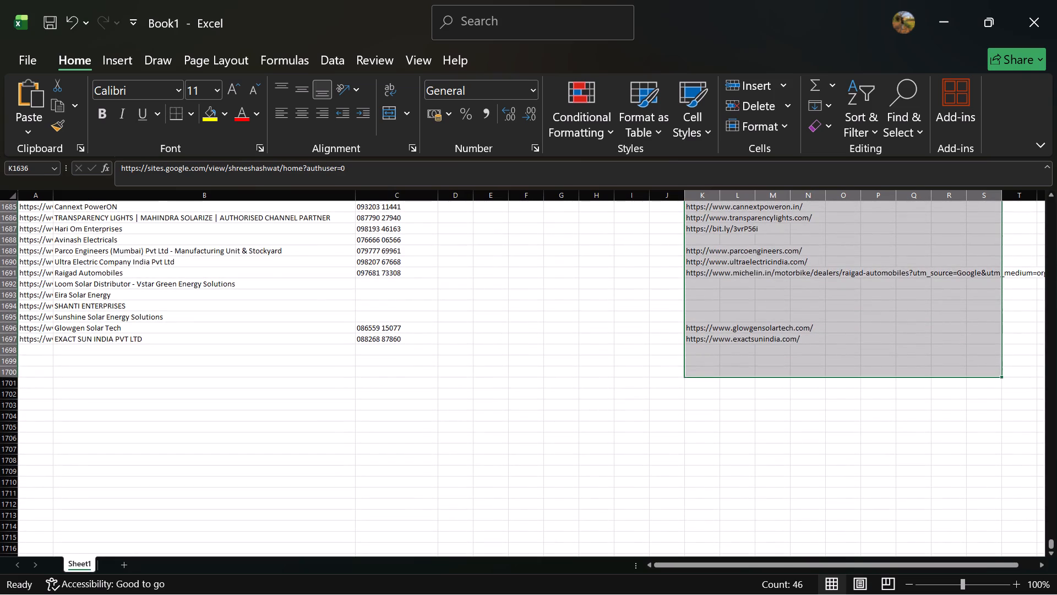
scroll(823, 319, "up", 5)
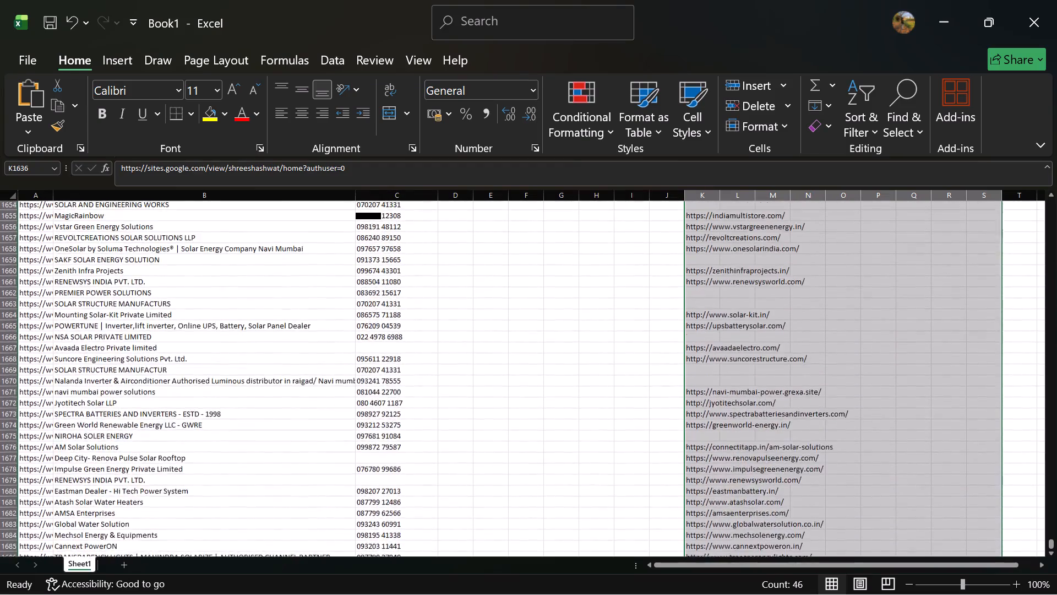
scroll(823, 319, "up", 3)
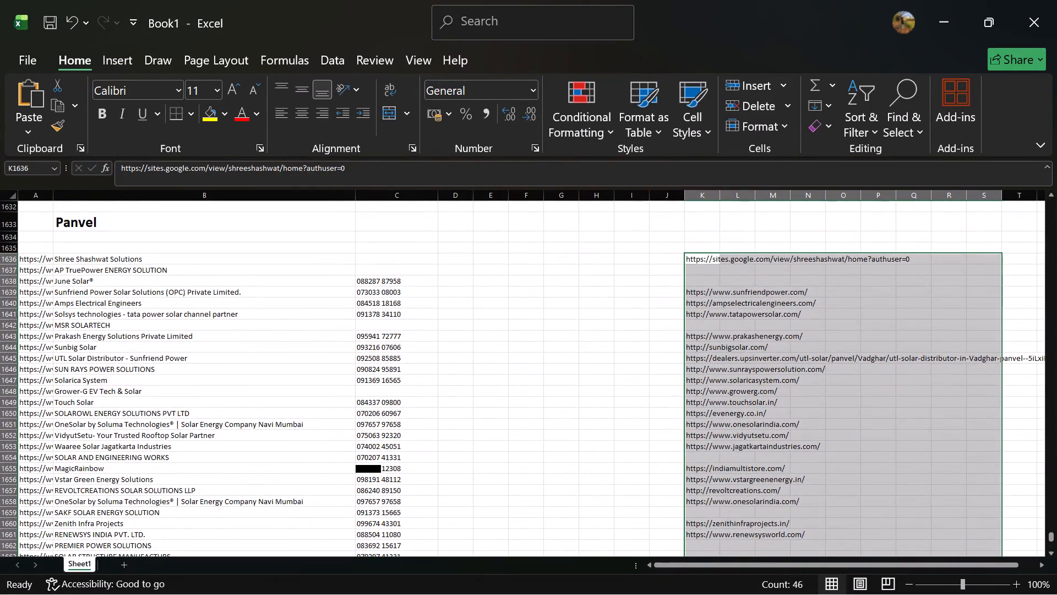
left_click_drag(830, 253, 724, 264)
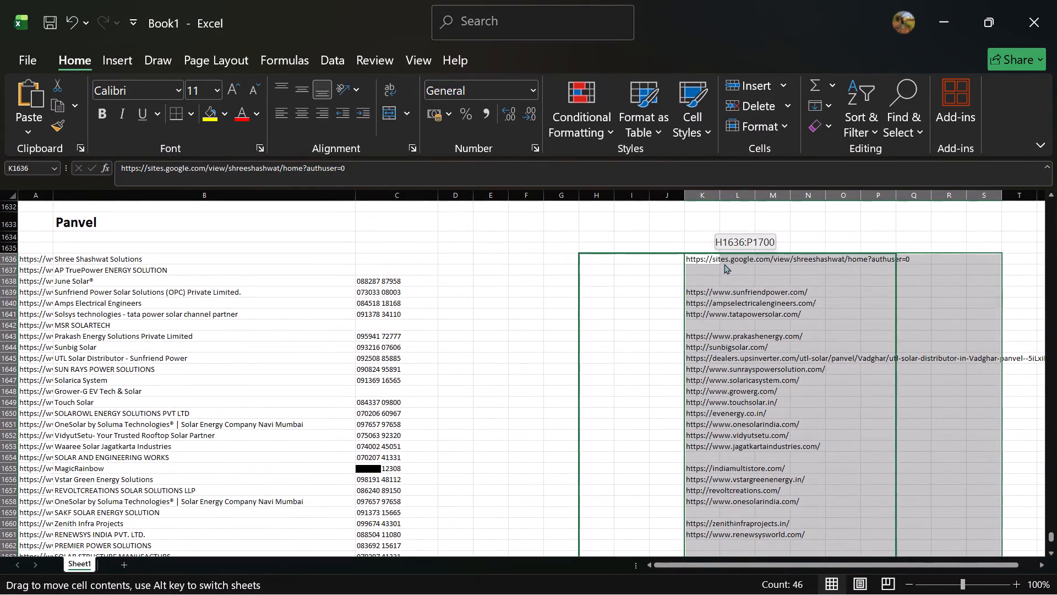
left_click_drag(724, 264, 603, 256)
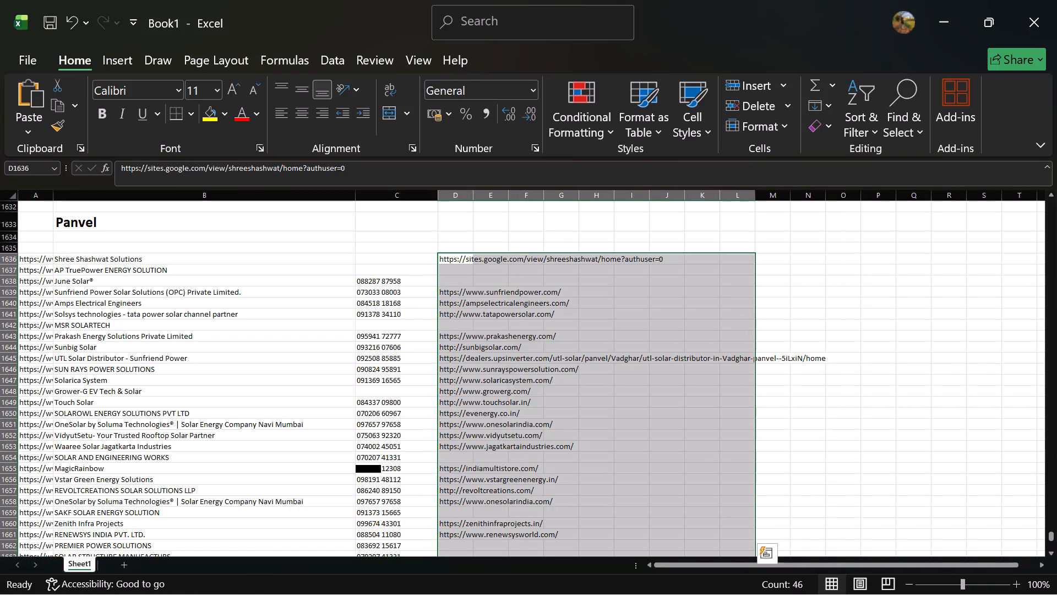
left_click(837, 315)
Select cell B1699 in Book1, two rows below the last Panvel listing.
scroll(837, 315, "down", 6)
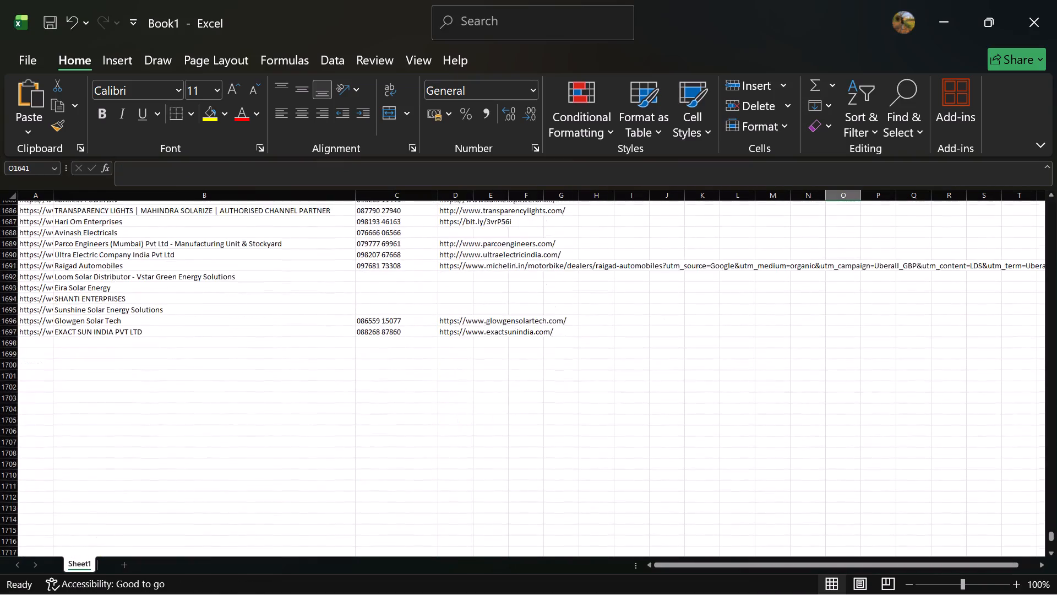
scroll(837, 315, "down", 1)
left_click(100, 354)
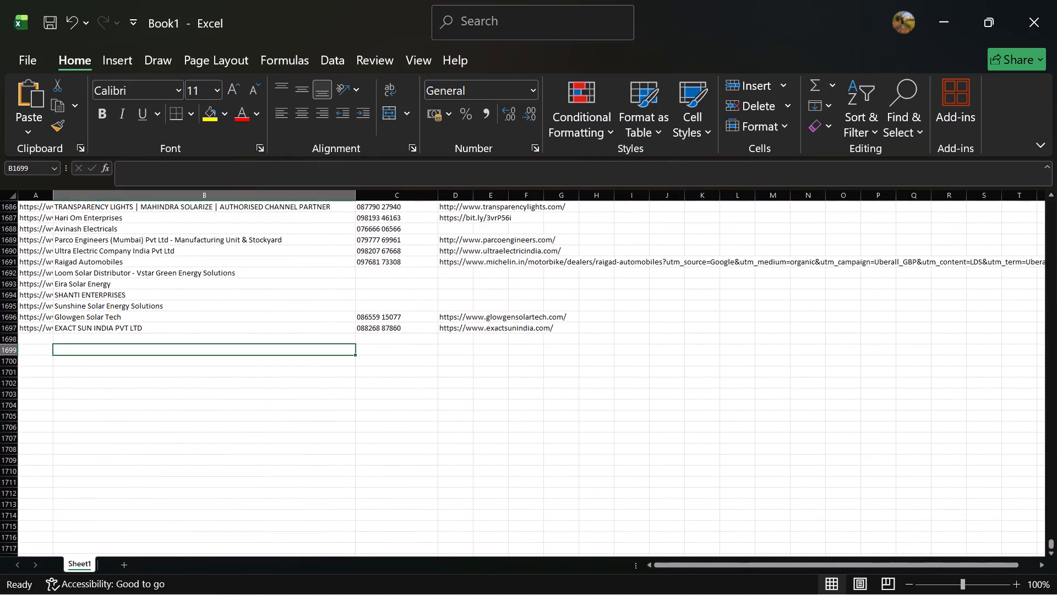
Switch to File Explorer and open the Parbhani workbook from the Maharashtra folder, repairing it and enabling editing.
key("alt+Tab")
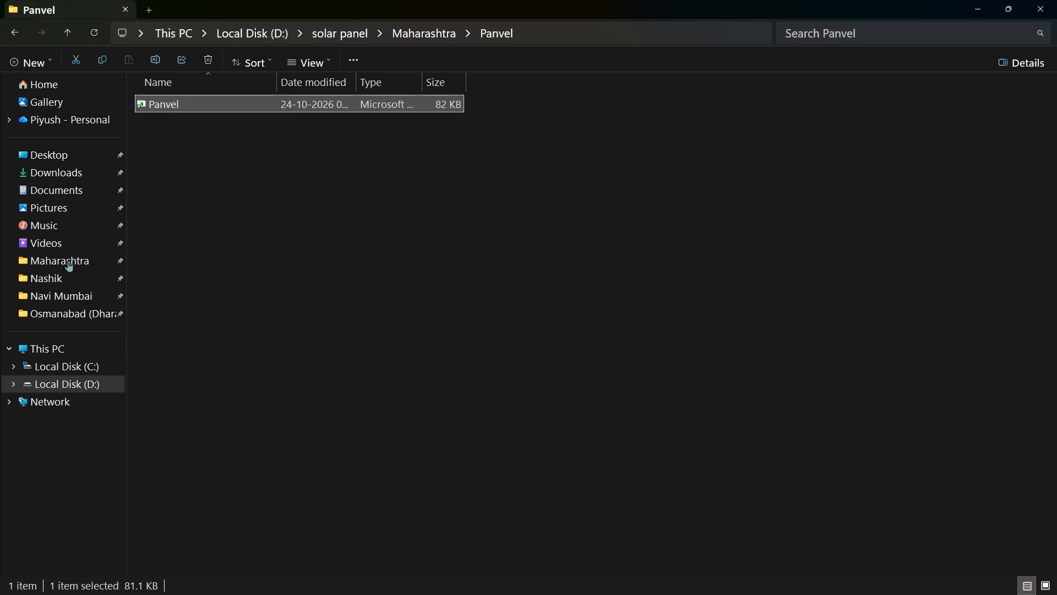
left_click(9, 39)
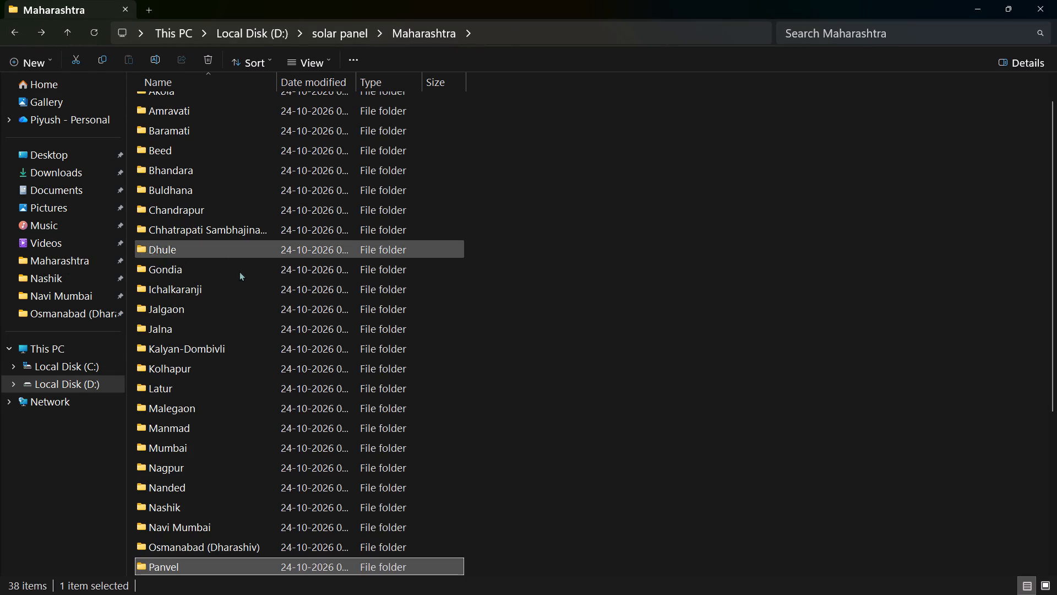
scroll(239, 271, "down", 9)
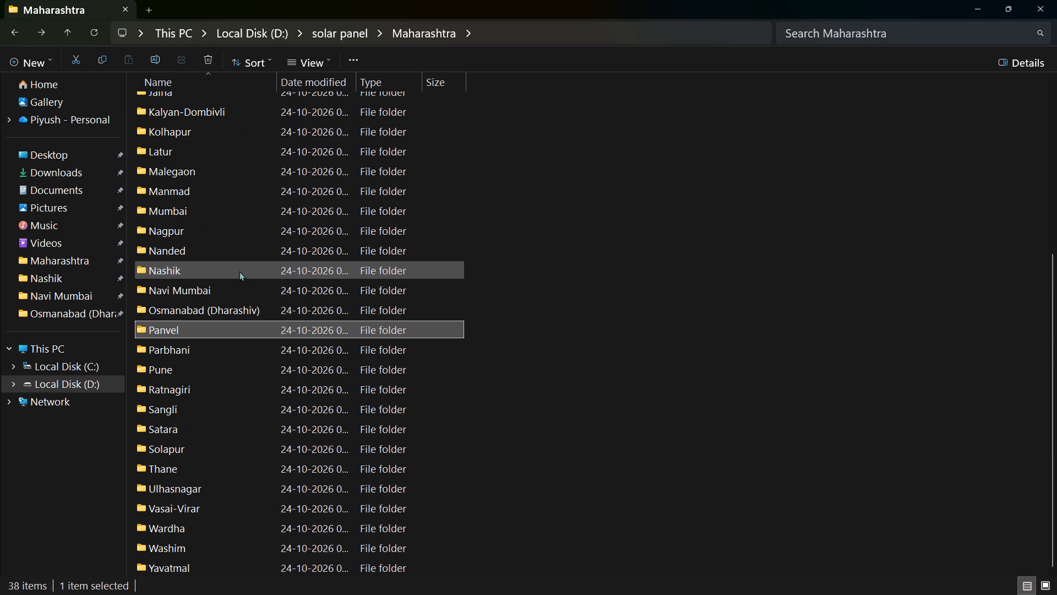
scroll(239, 271, "down", 1)
double_click(223, 349)
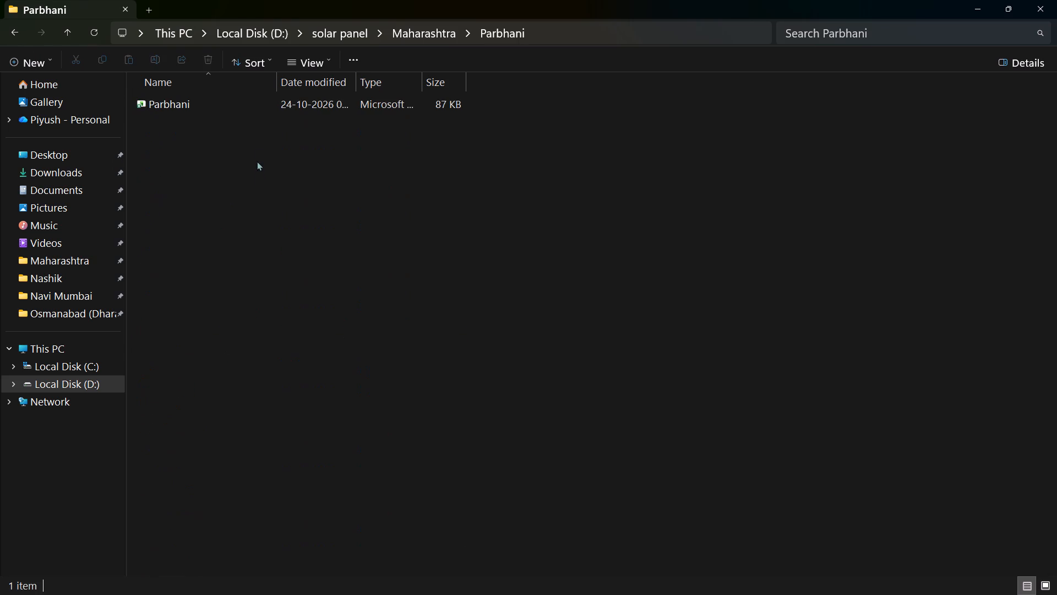
double_click(250, 111)
key("Left")
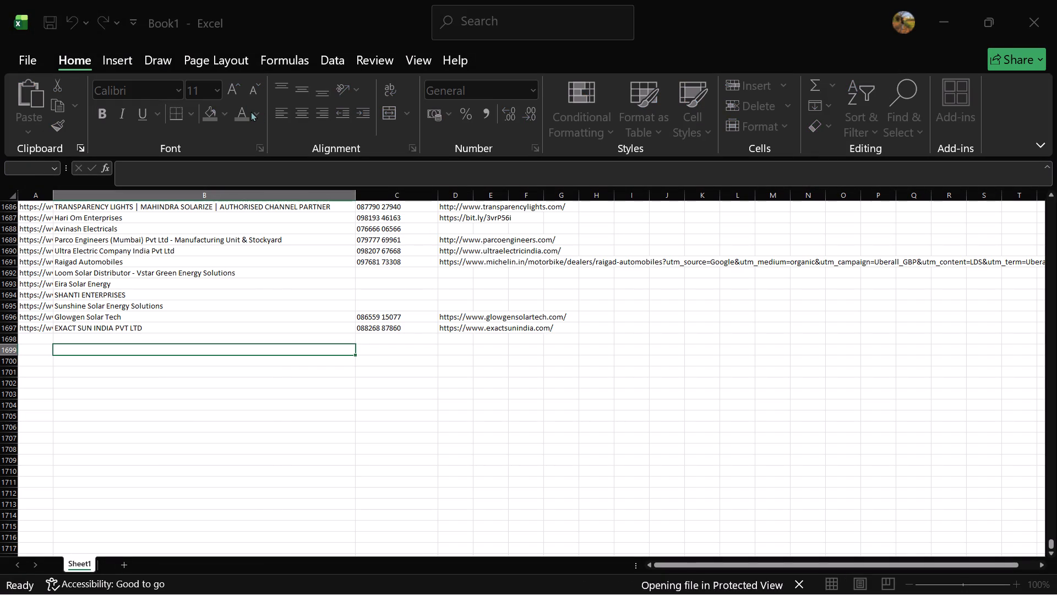
key("Return")
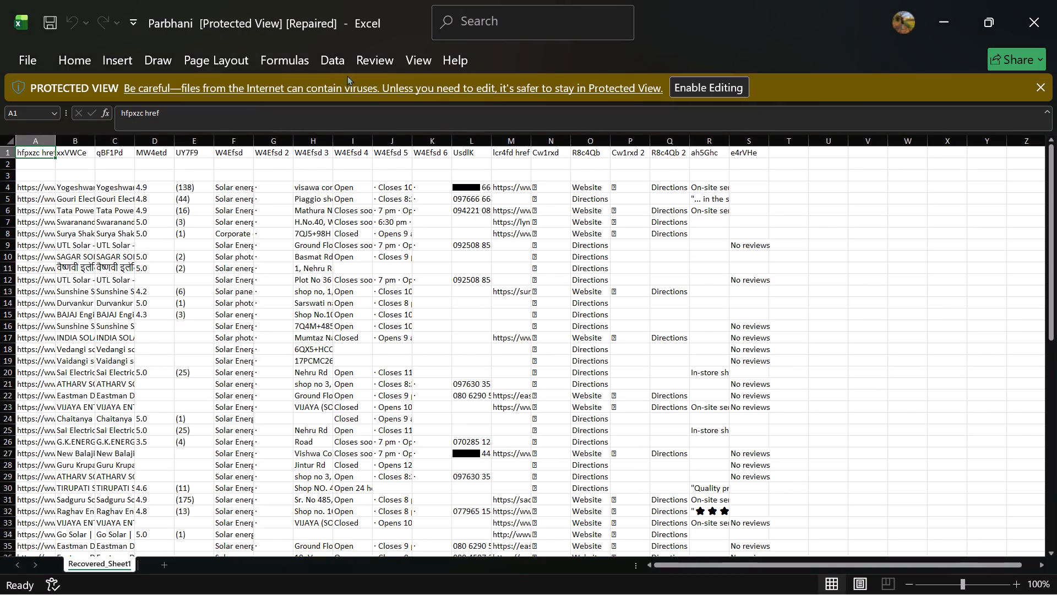
left_click(700, 93)
key("Return")
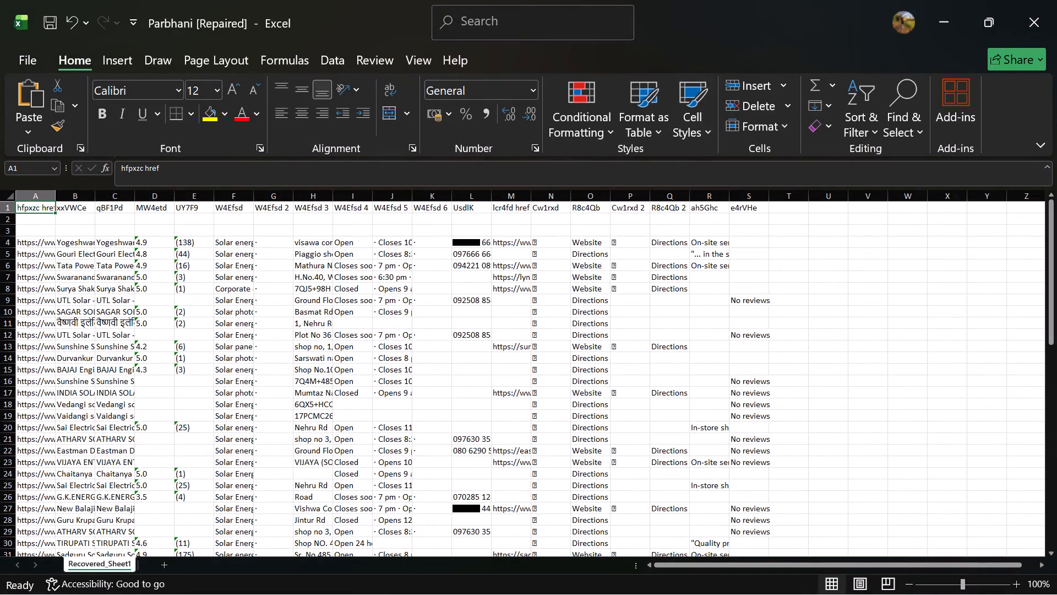
Clear the unneeded data in columns N to U and D to K of the Parbhani sheet.
left_click_drag(543, 209, 843, 594)
key("Delete")
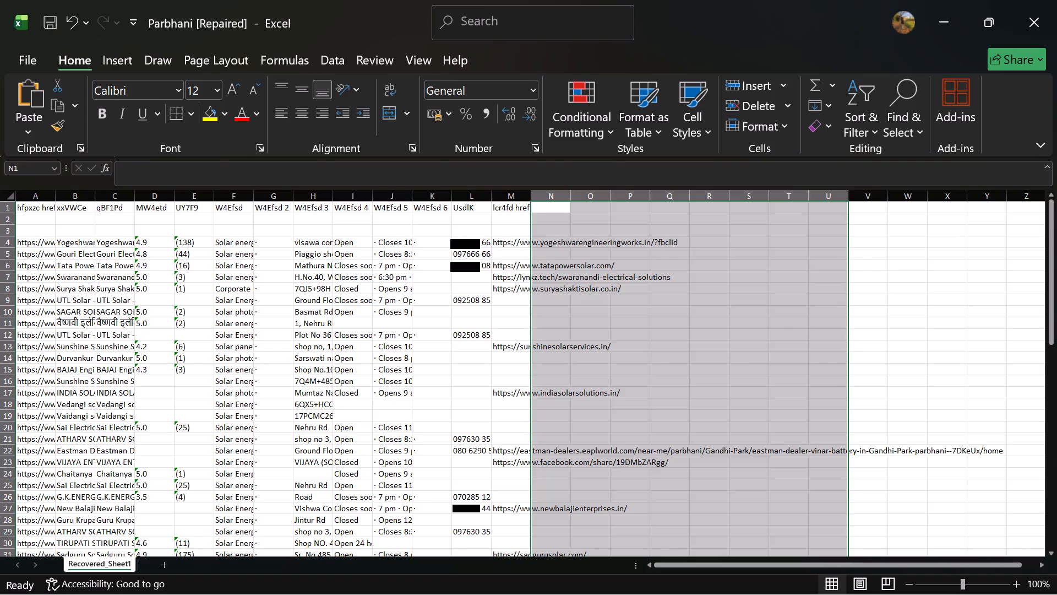
left_click_drag(151, 207, 422, 594)
key("Delete")
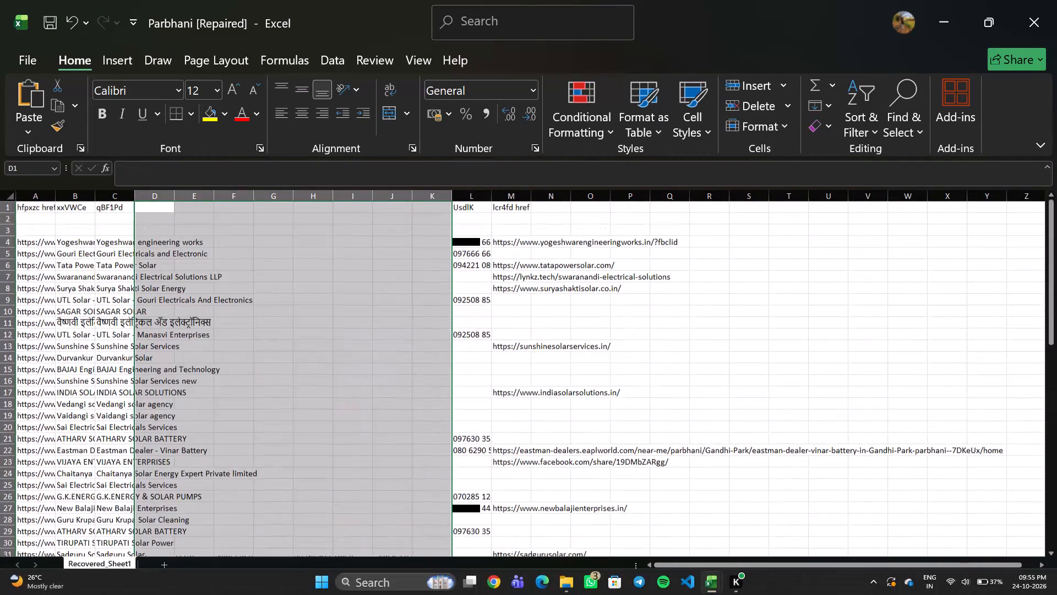
Copy the Parbhani listings in A3:S72, leaving out the header row.
left_click_drag(36, 229, 111, 279)
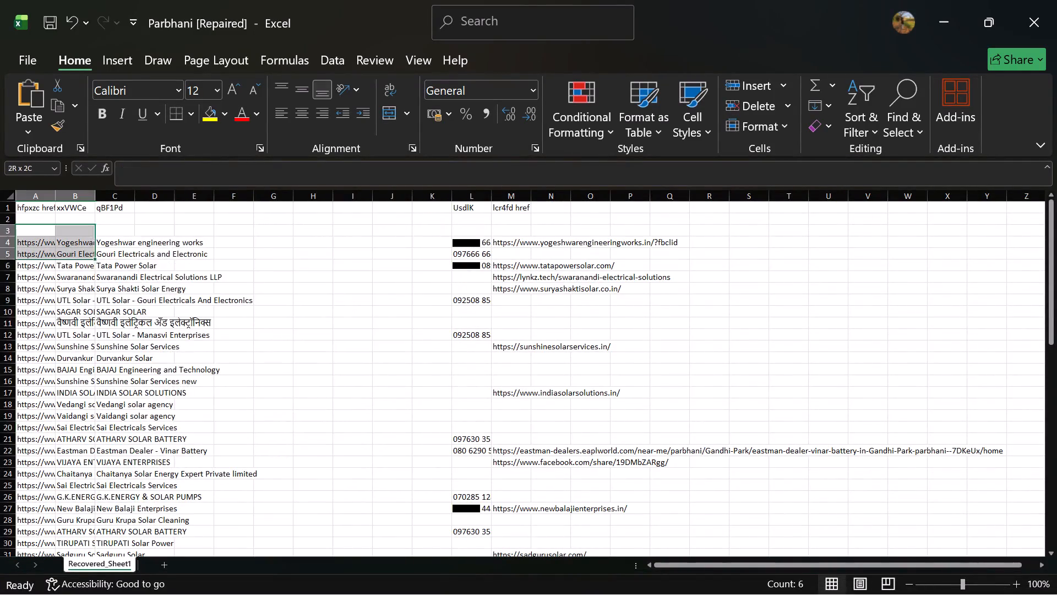
left_click_drag(111, 279, 684, 593)
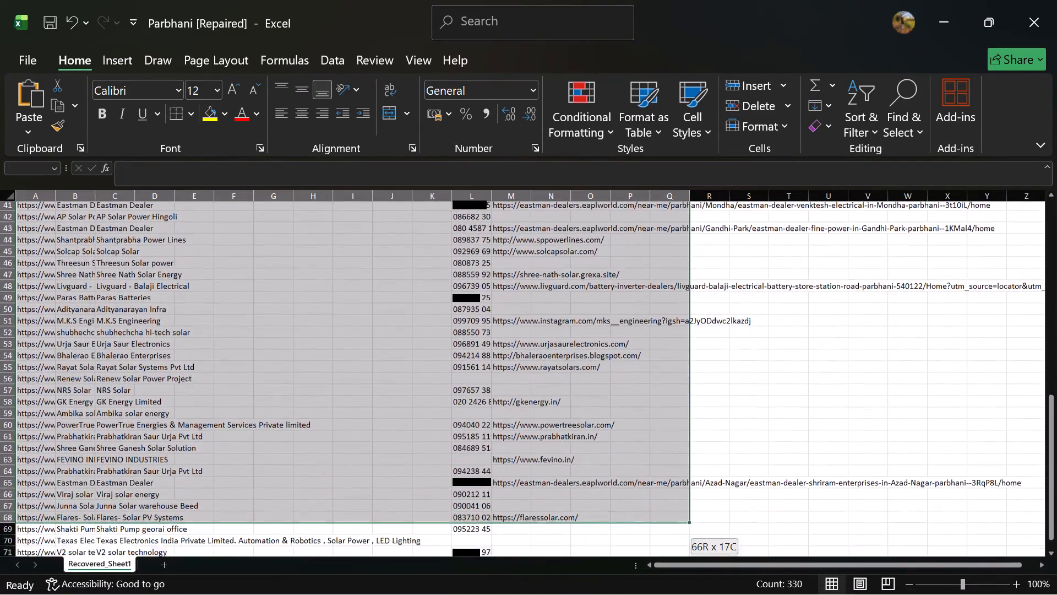
left_click_drag(684, 593, 750, 516)
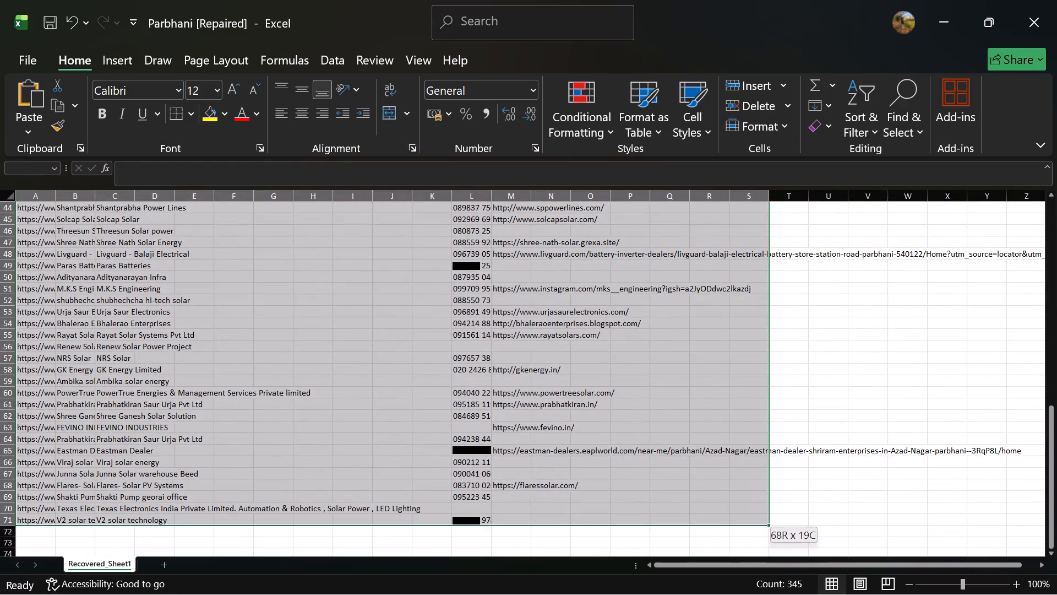
left_click_drag(750, 516, 753, 529)
key("ctrl+c")
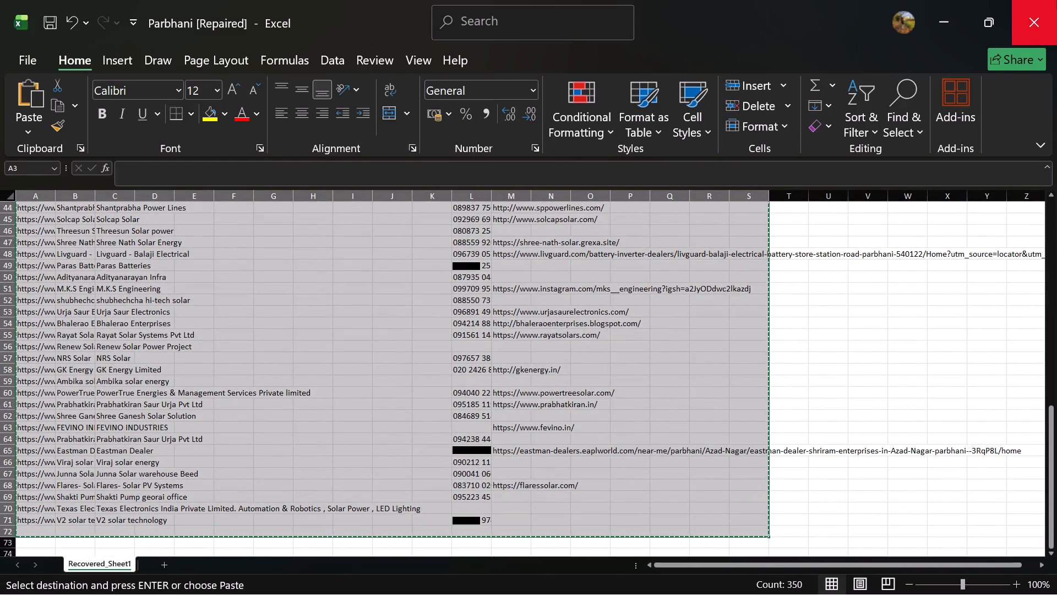
Close the Parbhani workbook, saving it as an Excel Workbook over the existing Parbhani file.
left_click(1056, 0)
key("Return")
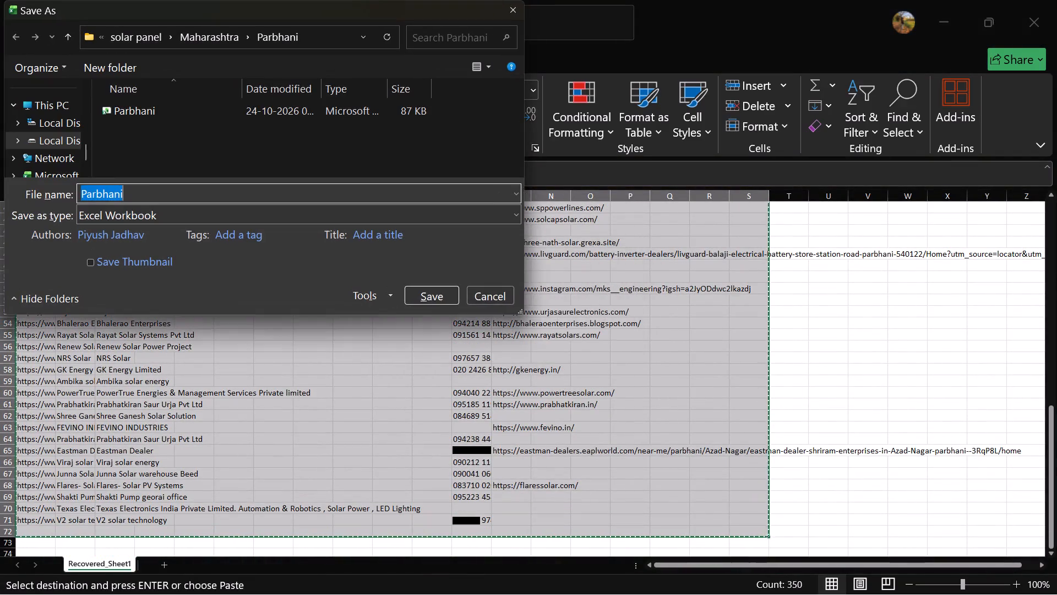
key("Return")
key("Left")
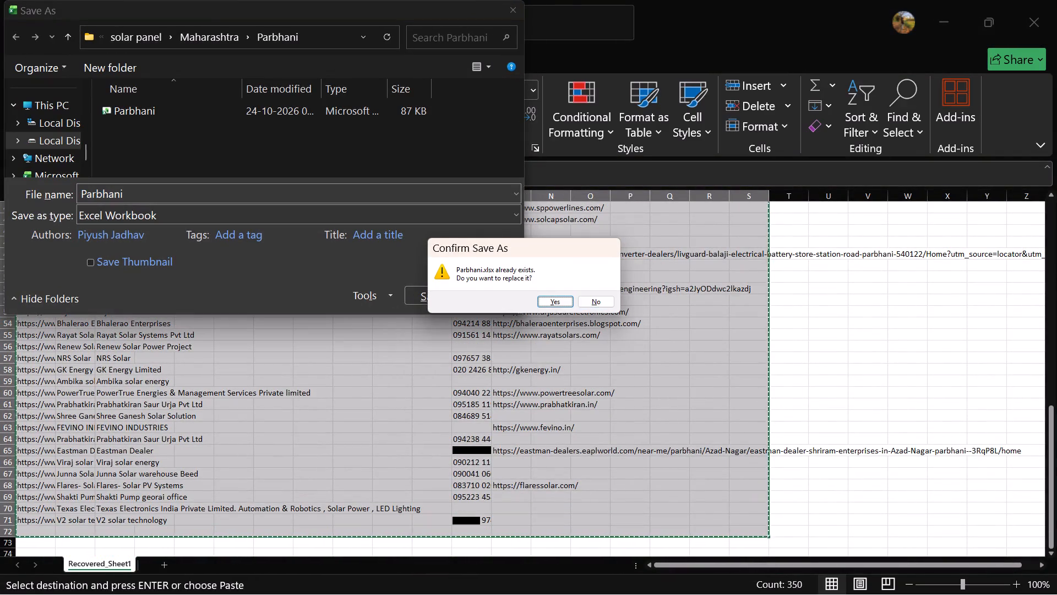
key("Return")
key("Return")
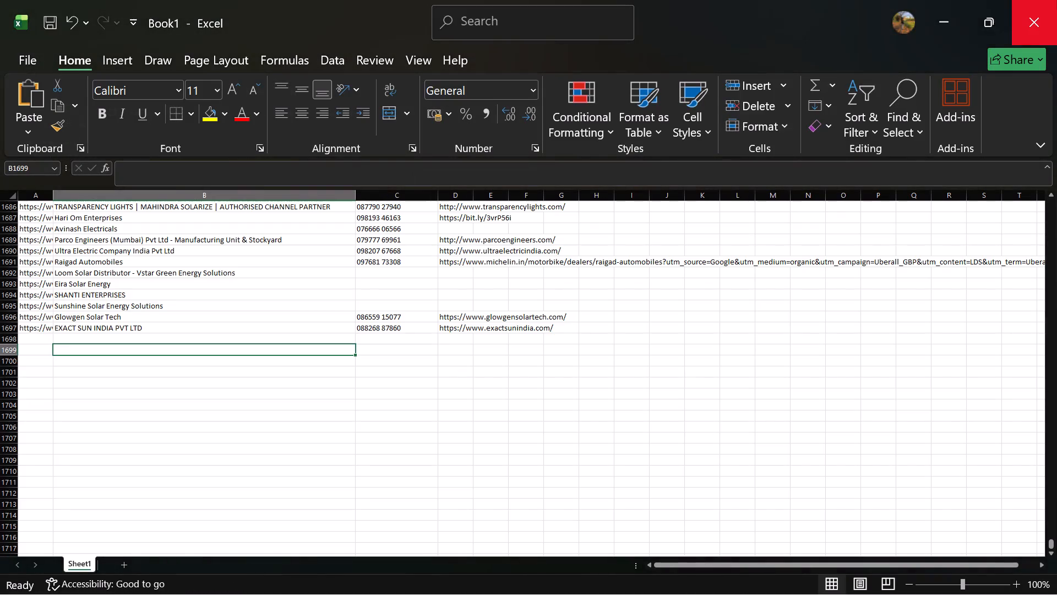
Enter the city heading Parbhani in B1699 of Book1 and format it bold at font size 20.
key("alt+Tab")
key("alt+Tab")
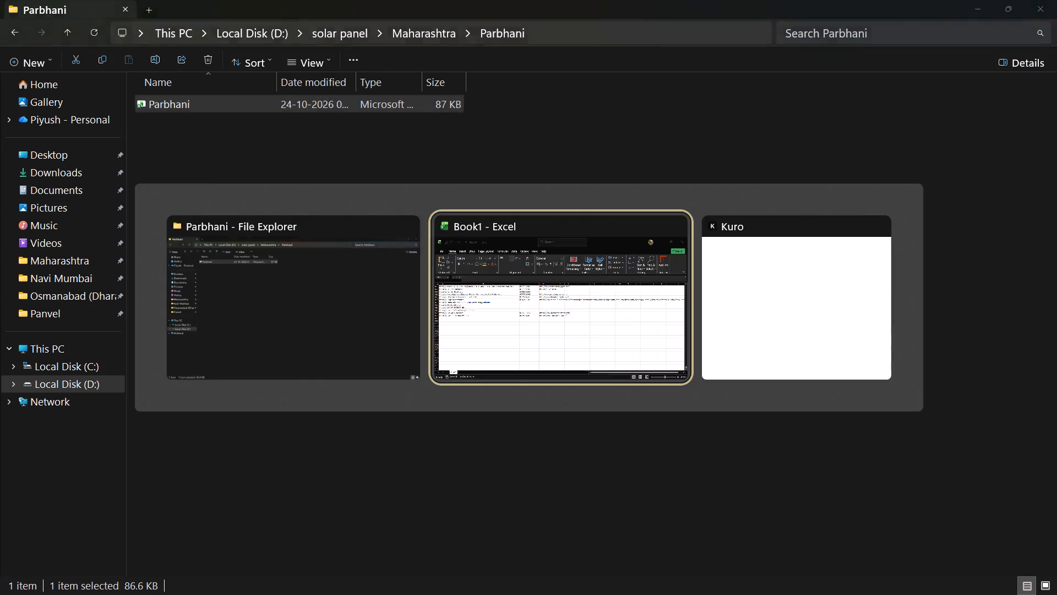
type("Parbhani")
key("ctrl+a")
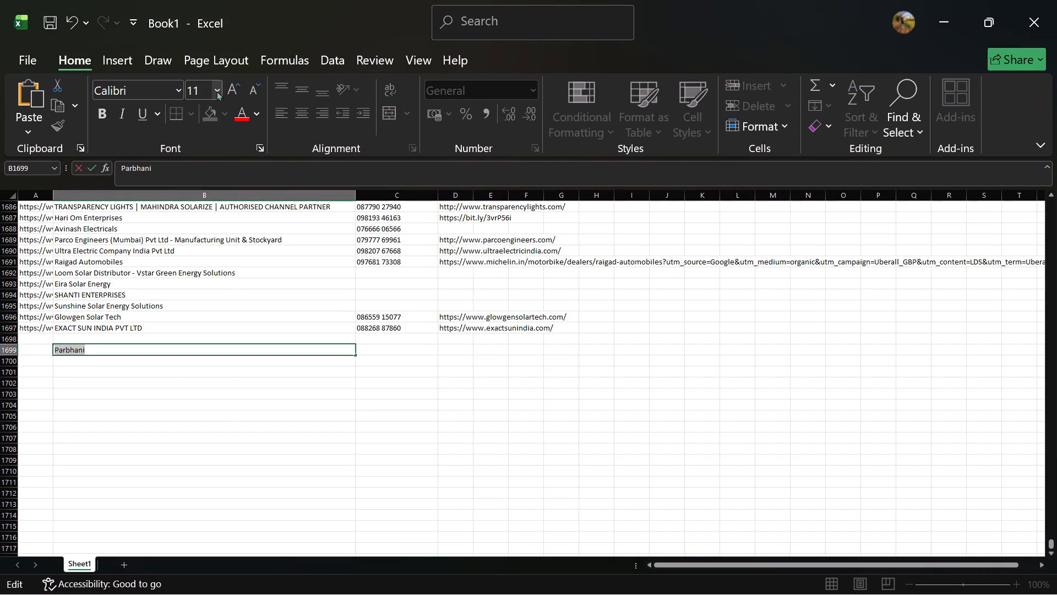
left_click_drag(216, 91, 200, 301)
left_click(200, 301)
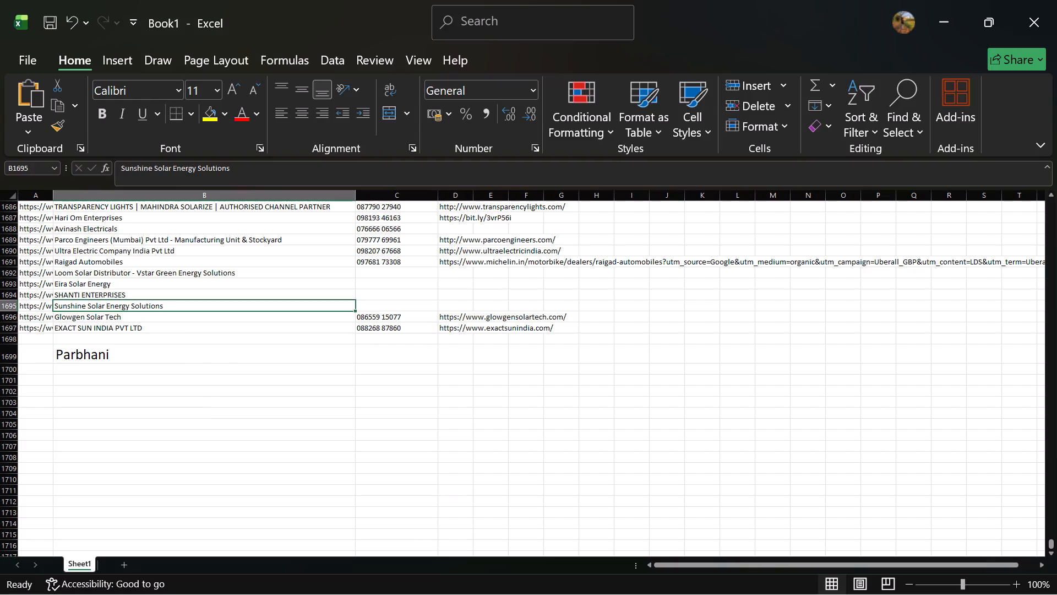
left_click(124, 359)
double_click(124, 359)
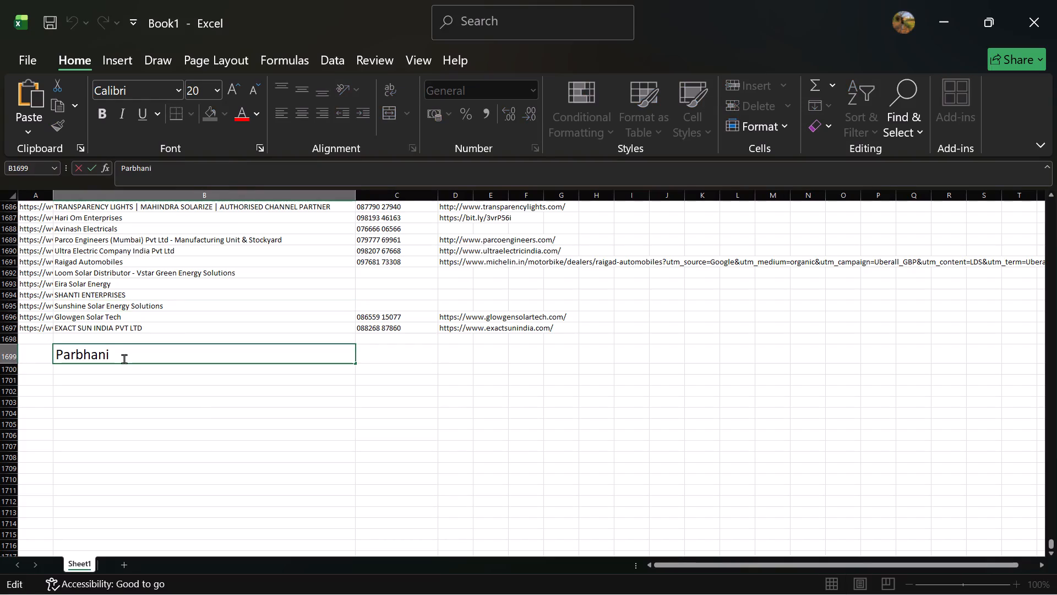
key("ctrl+a")
left_click(100, 108)
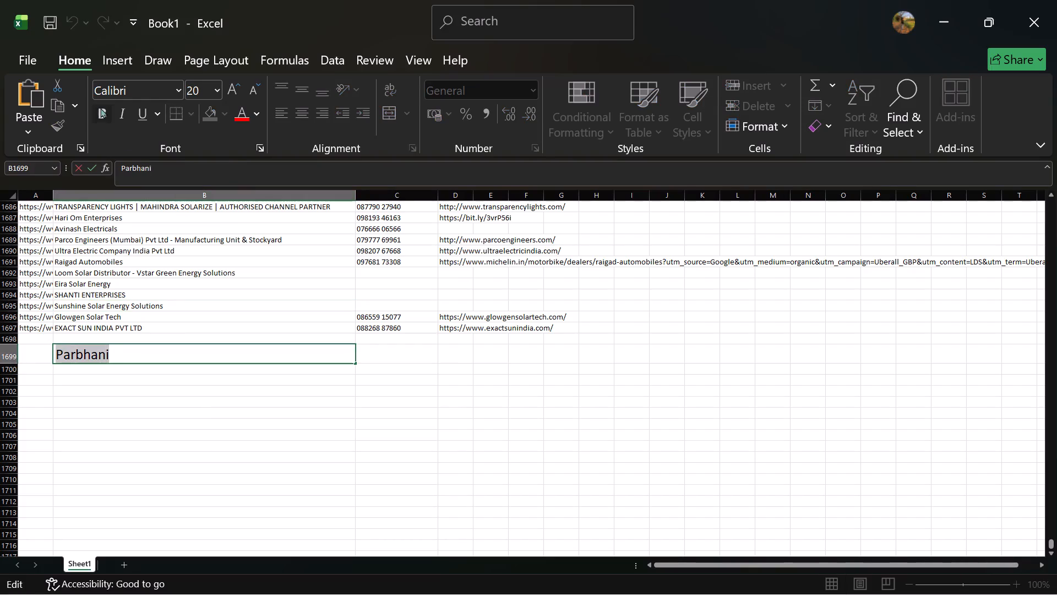
left_click(41, 387)
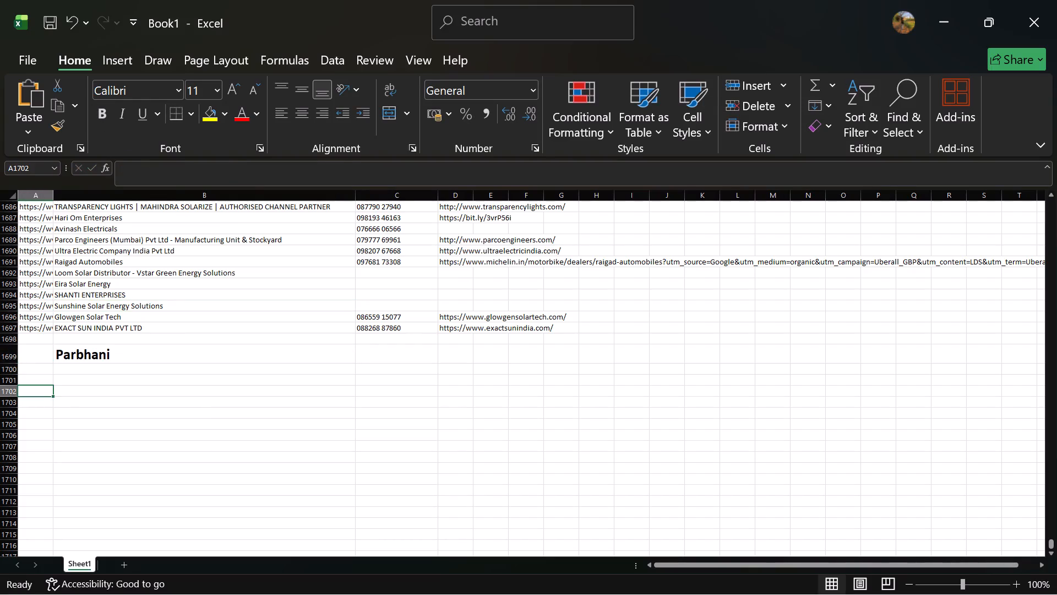
Paste the copied Parbhani listings into Book1 starting at A1701.
left_click(43, 378)
key("ctrl+v")
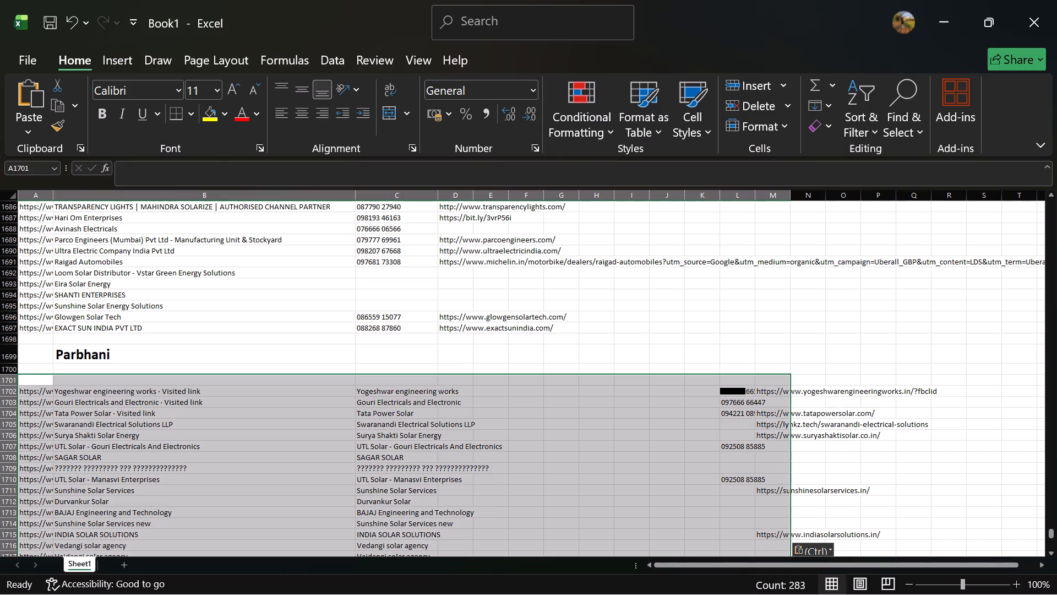
Move the Parbhani phone numbers from L1702:L1772 into column C from C1702, replacing the duplicate business names.
left_click_drag(727, 392, 740, 594)
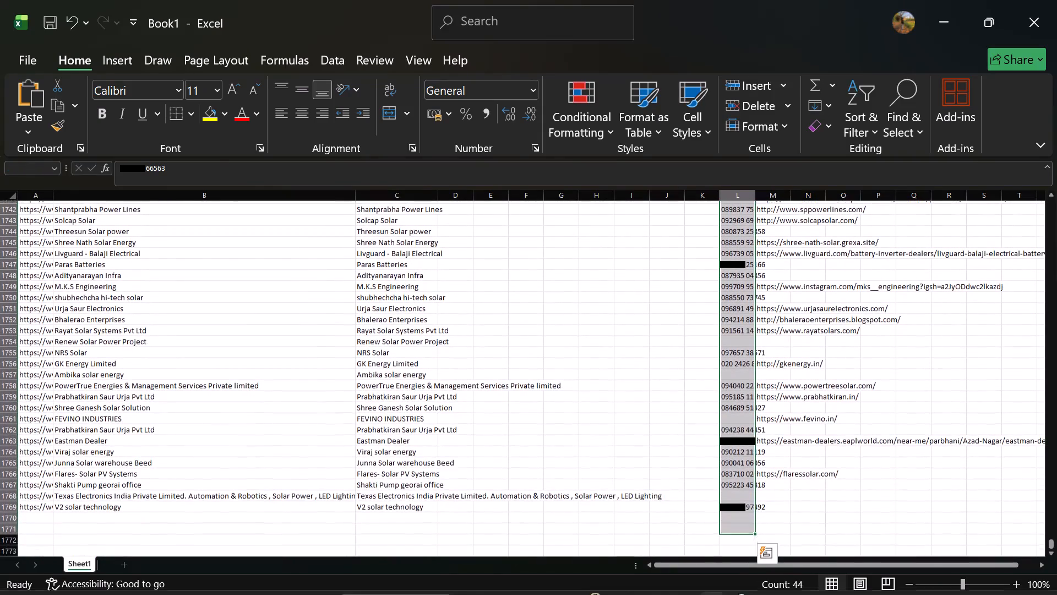
scroll(826, 389, "up", 4)
scroll(826, 389, "down", 1)
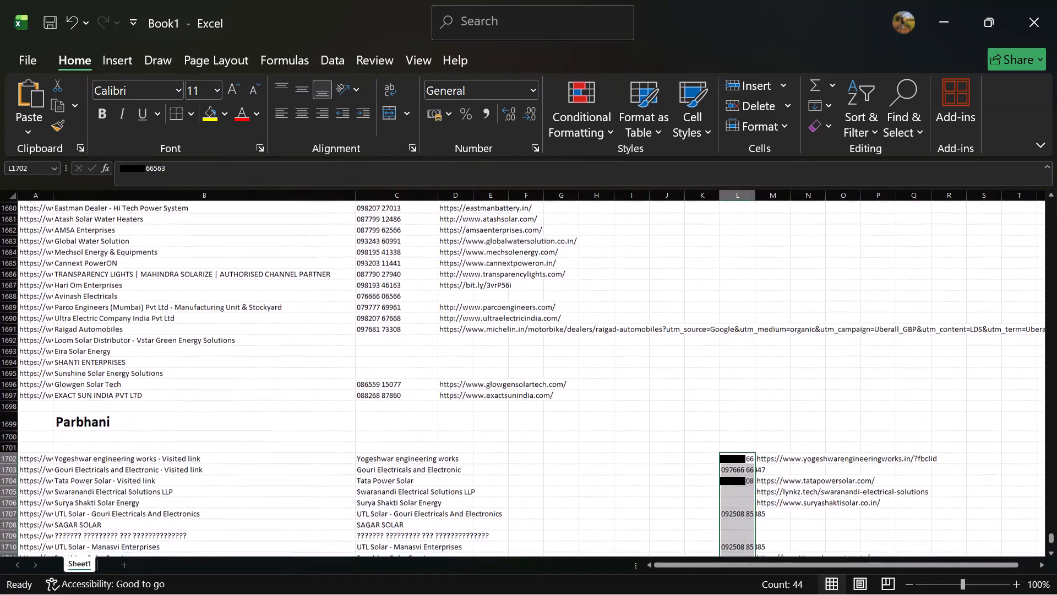
left_click_drag(740, 450, 442, 456)
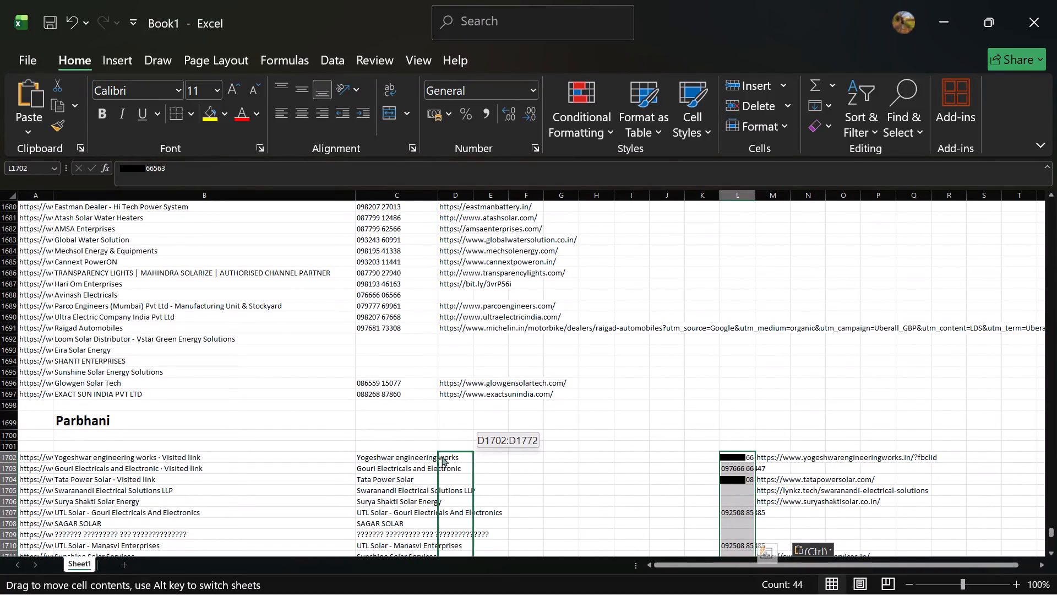
left_click_drag(442, 456, 403, 459)
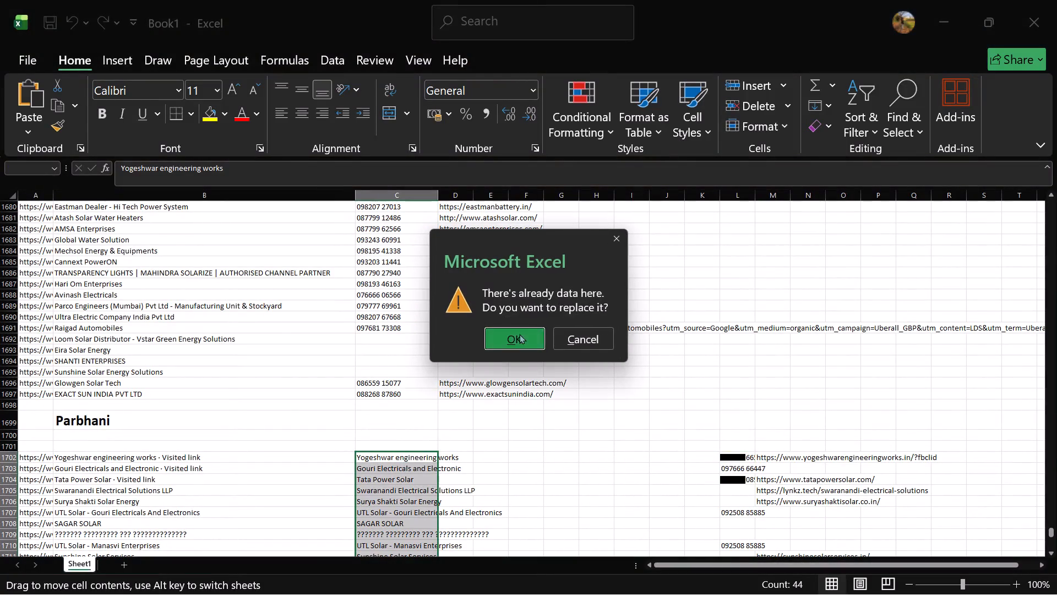
left_click(519, 334)
Move the Parbhani website links in M1702:R1768 into column D, starting at D1702.
left_click_drag(761, 457, 869, 594)
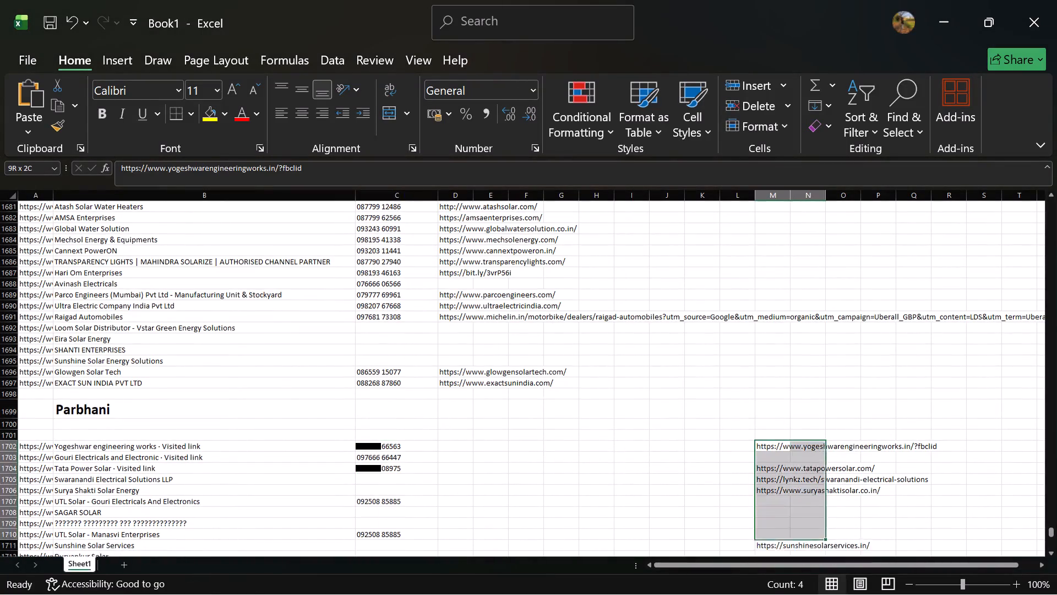
left_click_drag(869, 594, 952, 496)
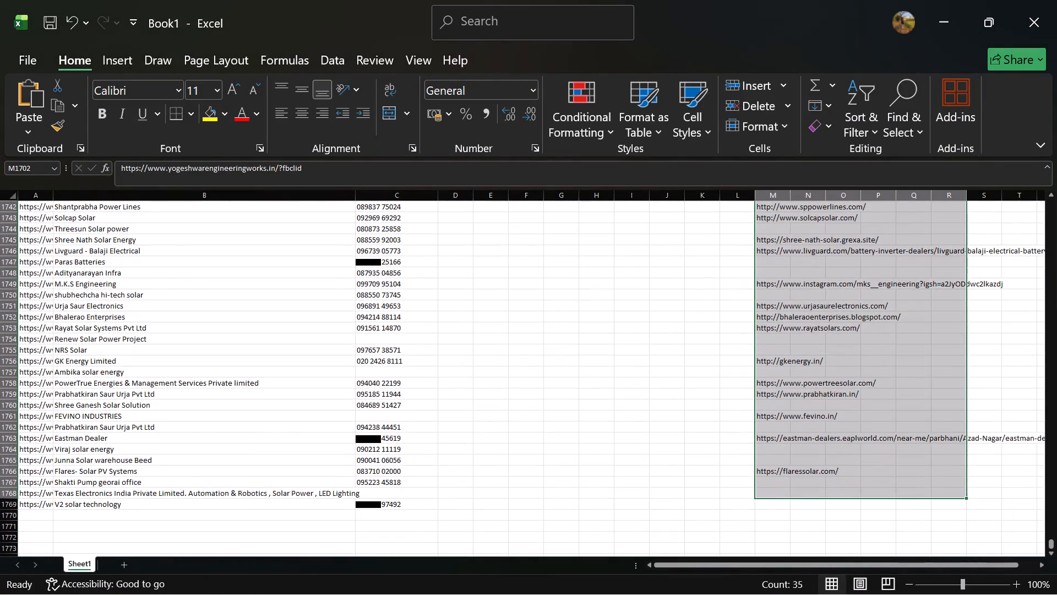
scroll(875, 444, "up", 6)
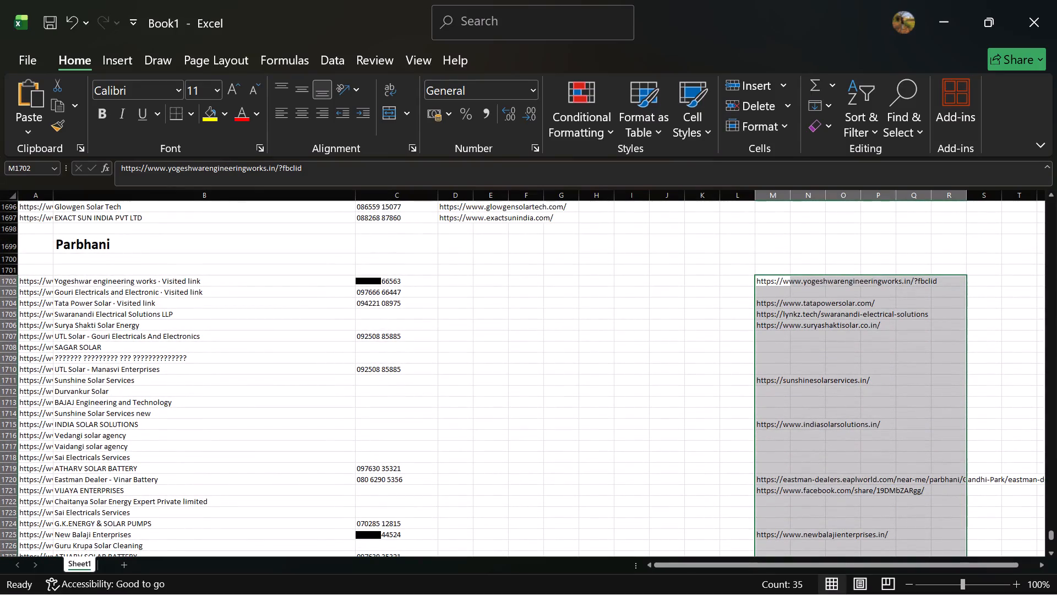
left_click_drag(814, 275, 532, 281)
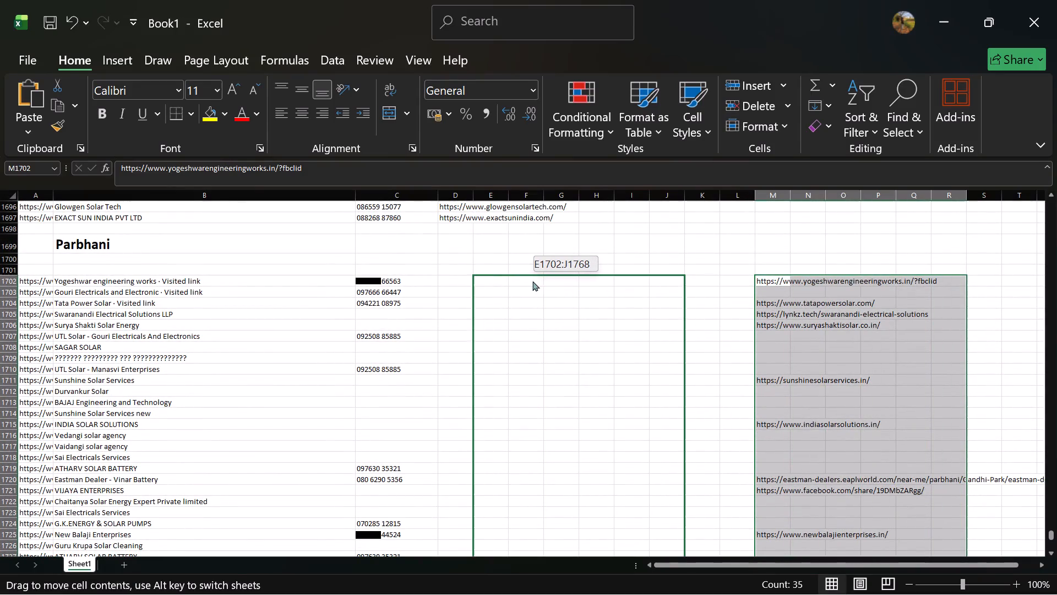
left_click_drag(532, 281, 494, 285)
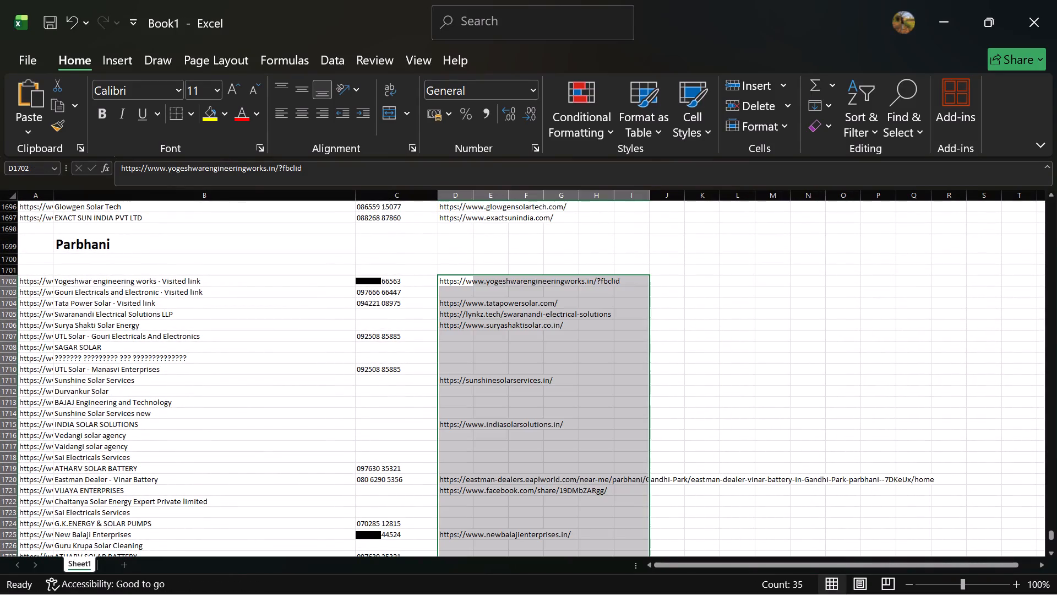
Select cell B1771 in Book1, two rows below the last Parbhani listing.
left_click(786, 311)
scroll(370, 394, "down", 8)
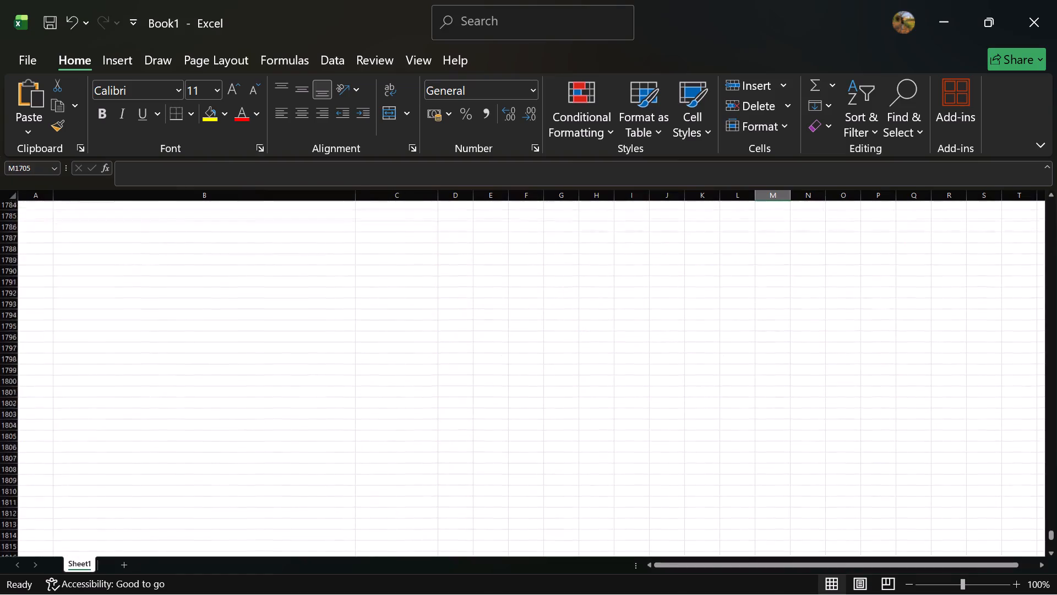
scroll(370, 394, "up", 5)
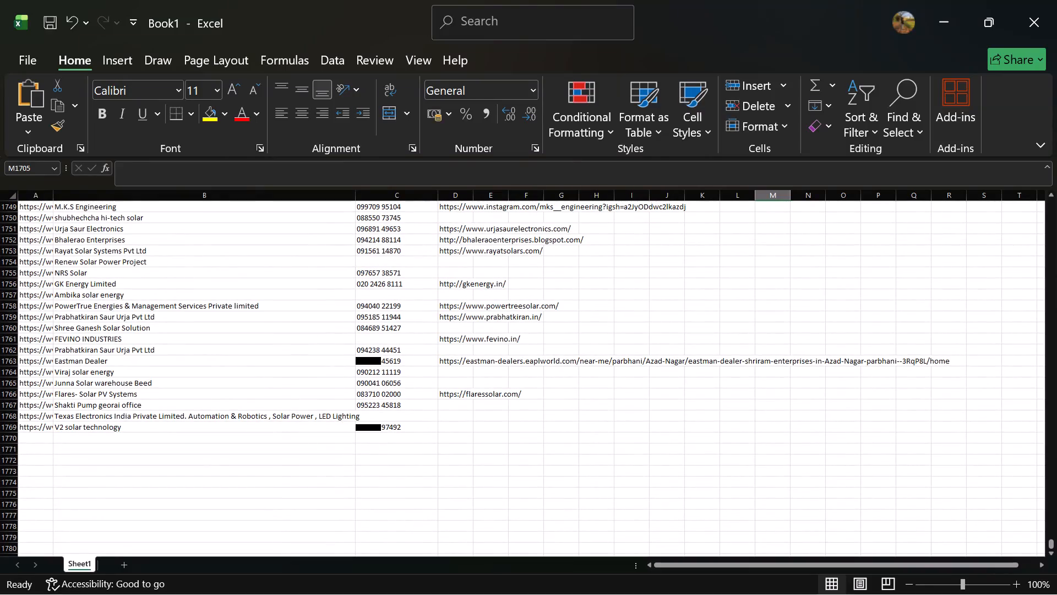
left_click(62, 453)
Switch to File Explorer and open the Pune workbook from the Maharashtra folder, accepting recovery of its content.
key("alt+Tab")
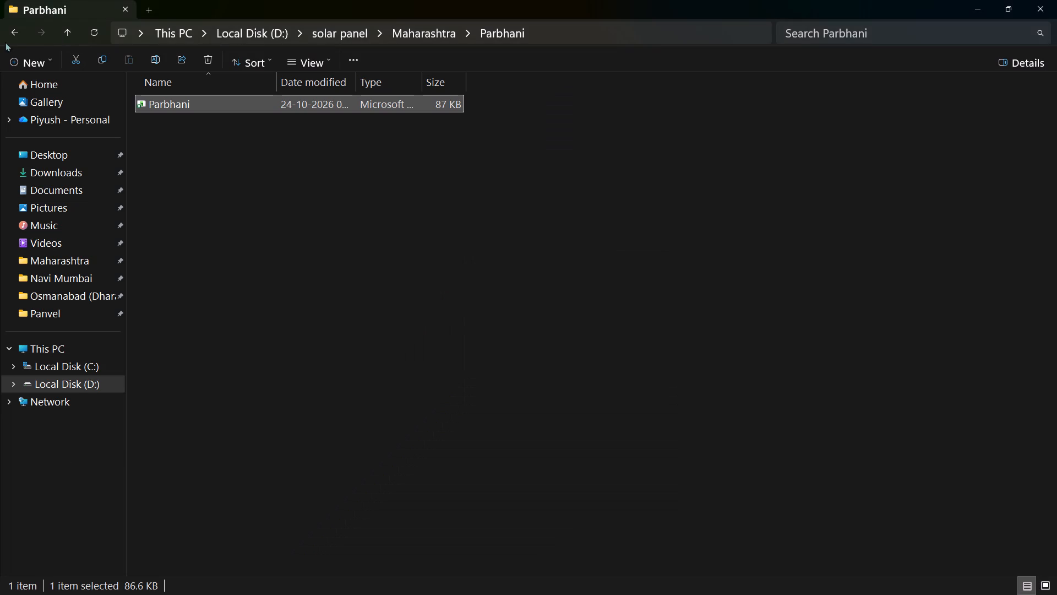
left_click(11, 29)
scroll(212, 364, "down", 6)
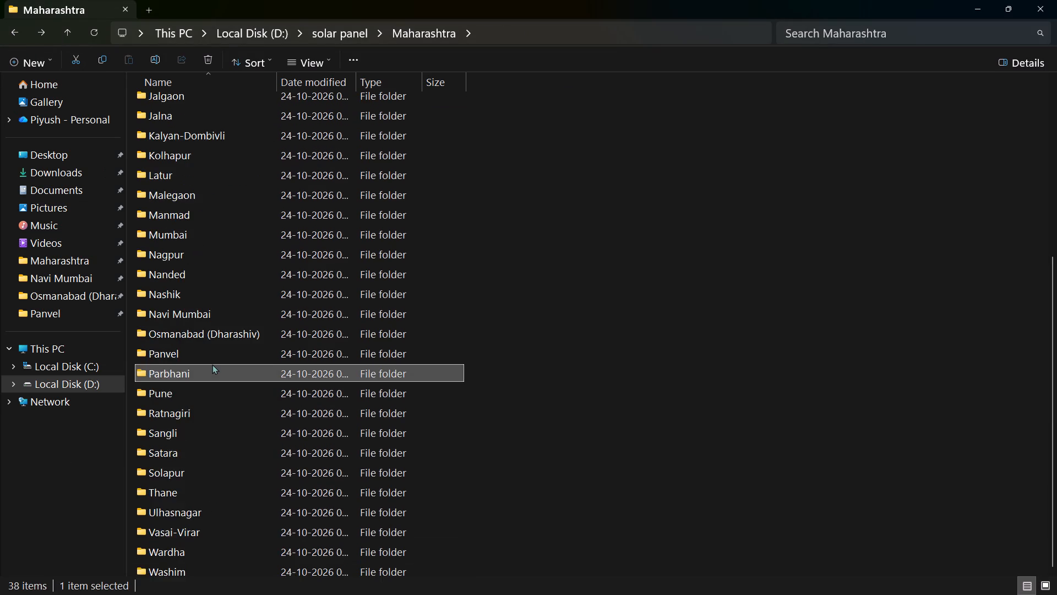
scroll(212, 364, "down", 4)
left_click(630, 364)
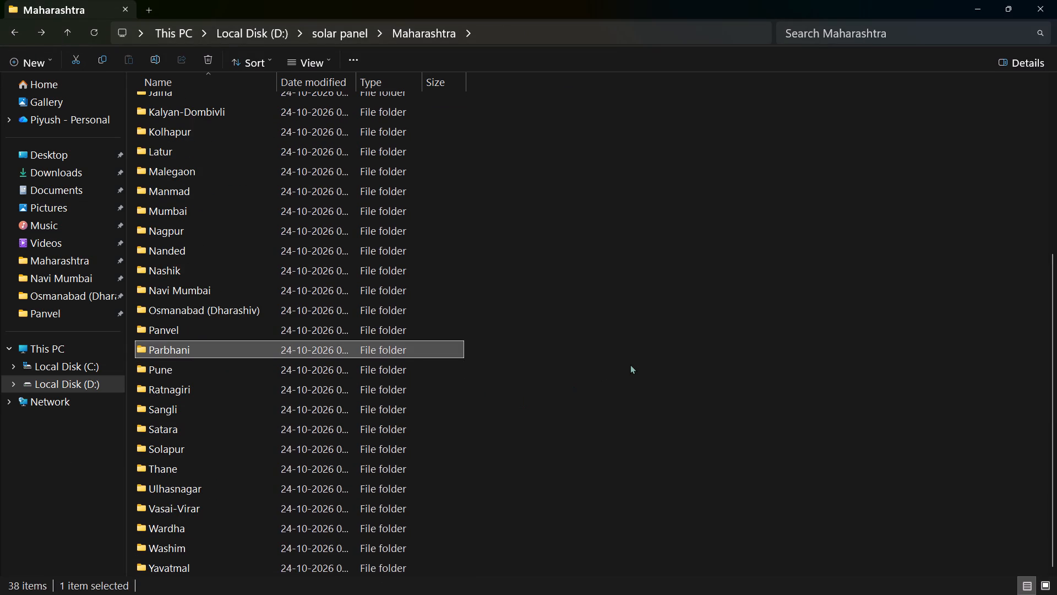
scroll(630, 364, "down", 3)
double_click(210, 374)
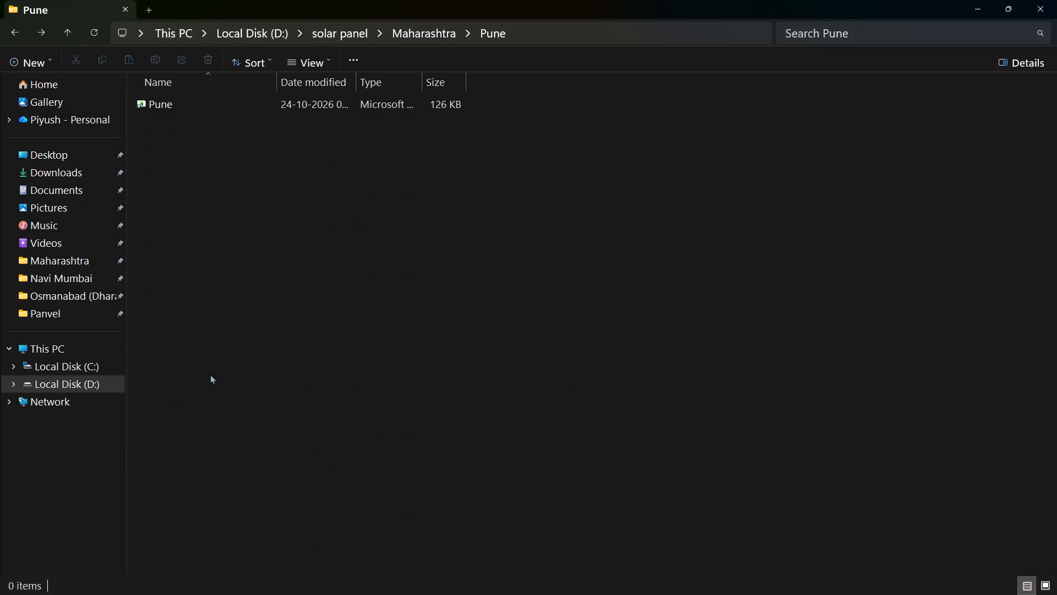
left_click_drag(246, 113, 235, 105)
double_click(235, 105)
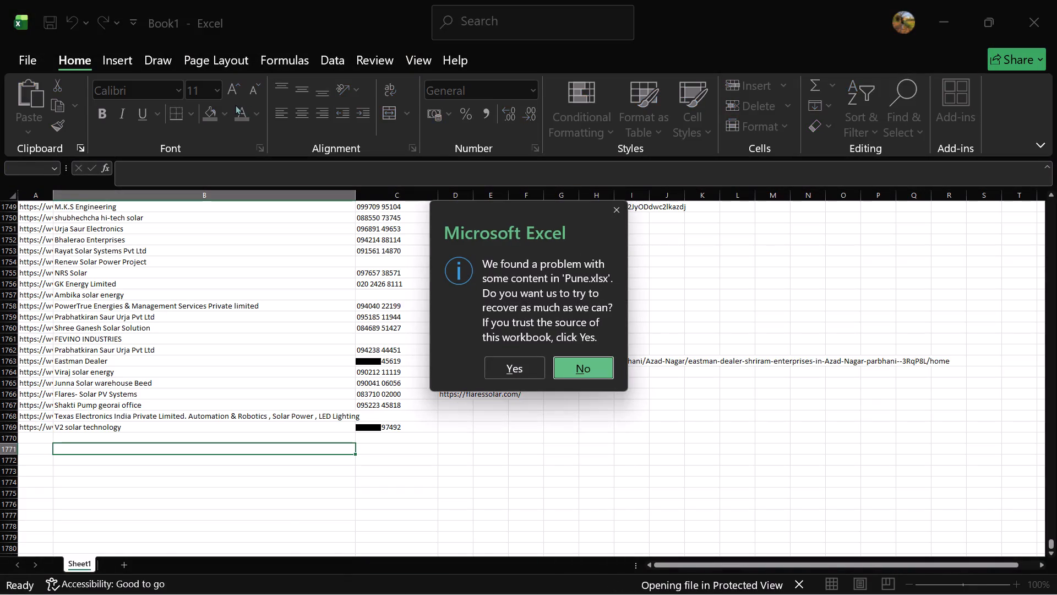
key("Left")
key("Return")
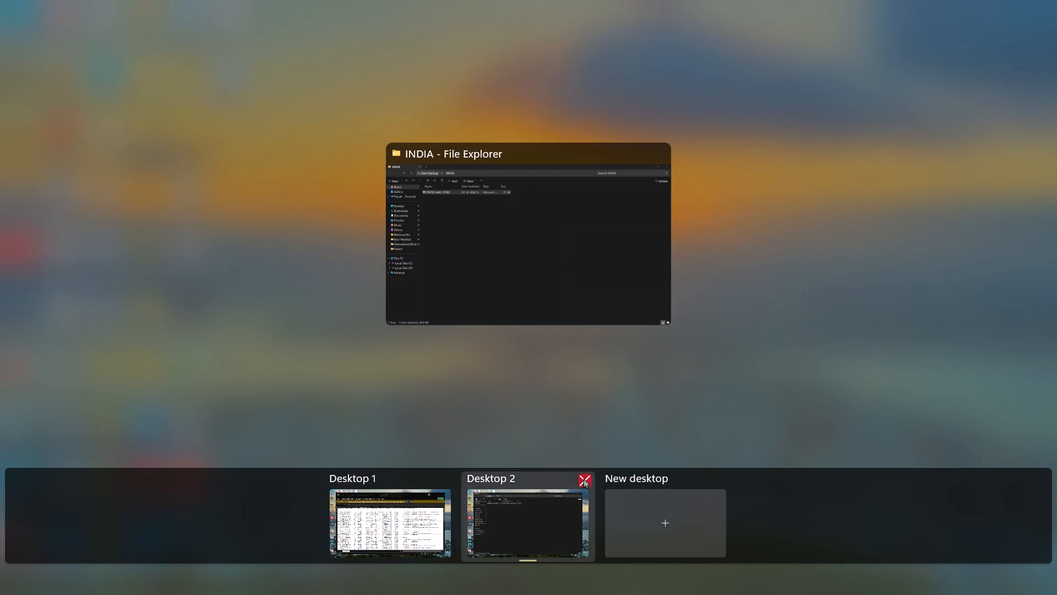
Close the extra virtual desktop, Desktop 2, and return to the Pune workbook.
left_click(583, 478)
left_click(465, 514)
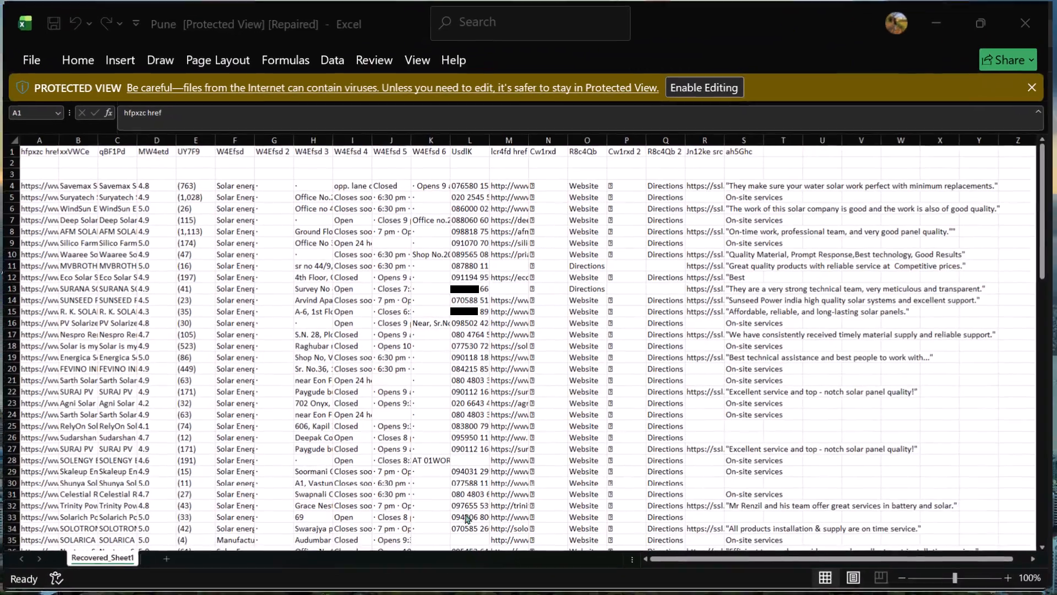
Enable editing in the repaired Pune workbook.
left_click(722, 87)
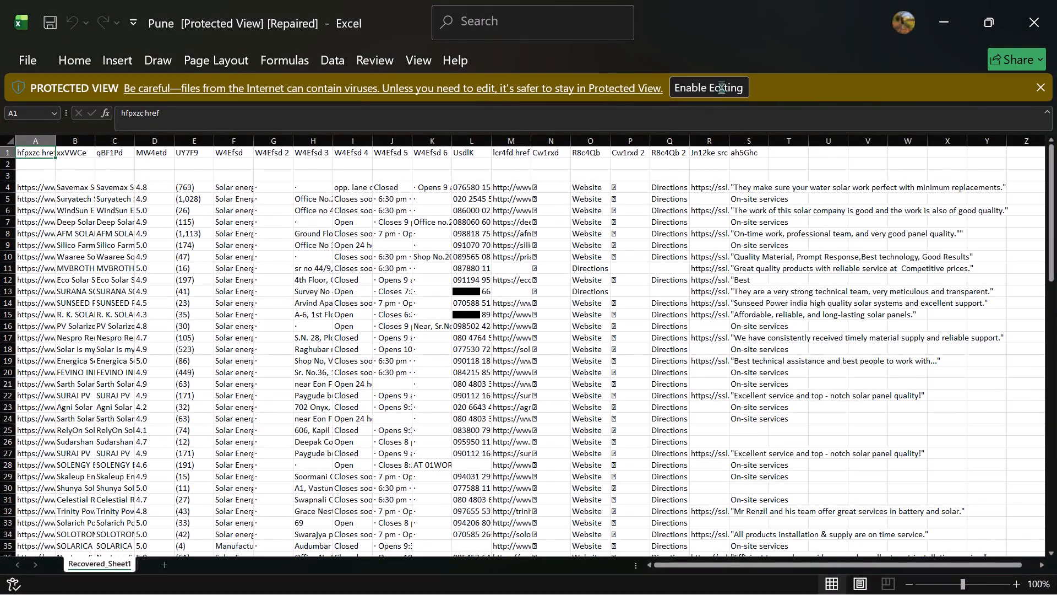
key("Return")
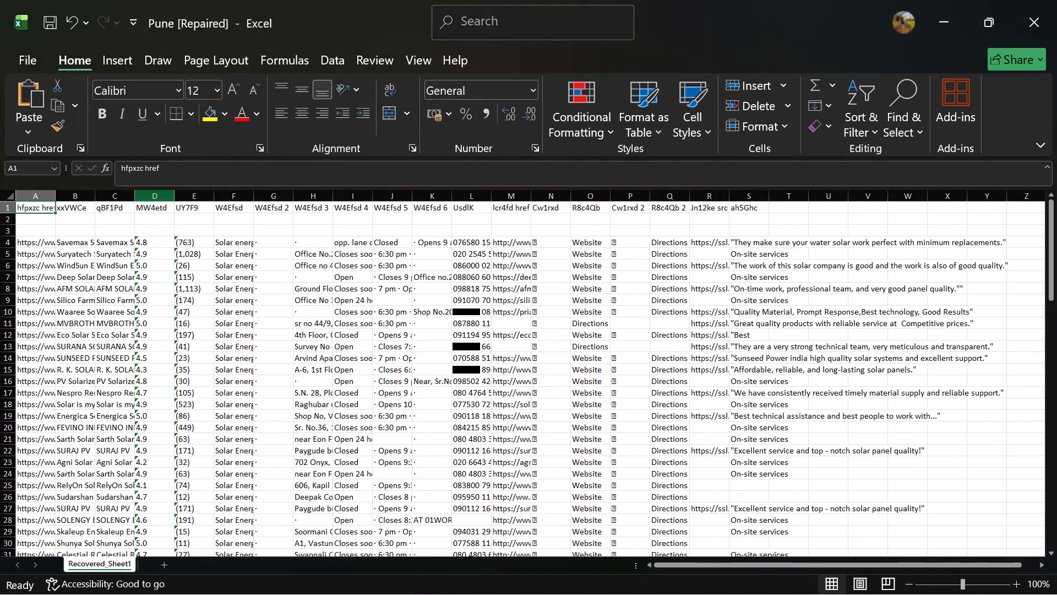
Clear the unneeded scraped data from columns D to K and from column N onward in the Pune sheet.
left_click_drag(155, 208, 443, 543)
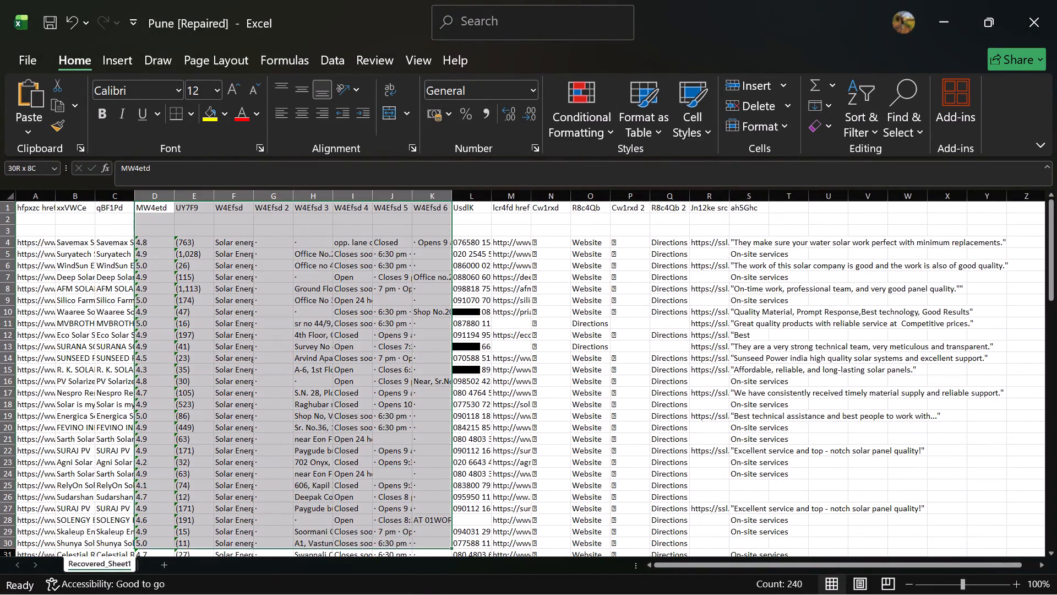
left_click_drag(443, 543, 426, 594)
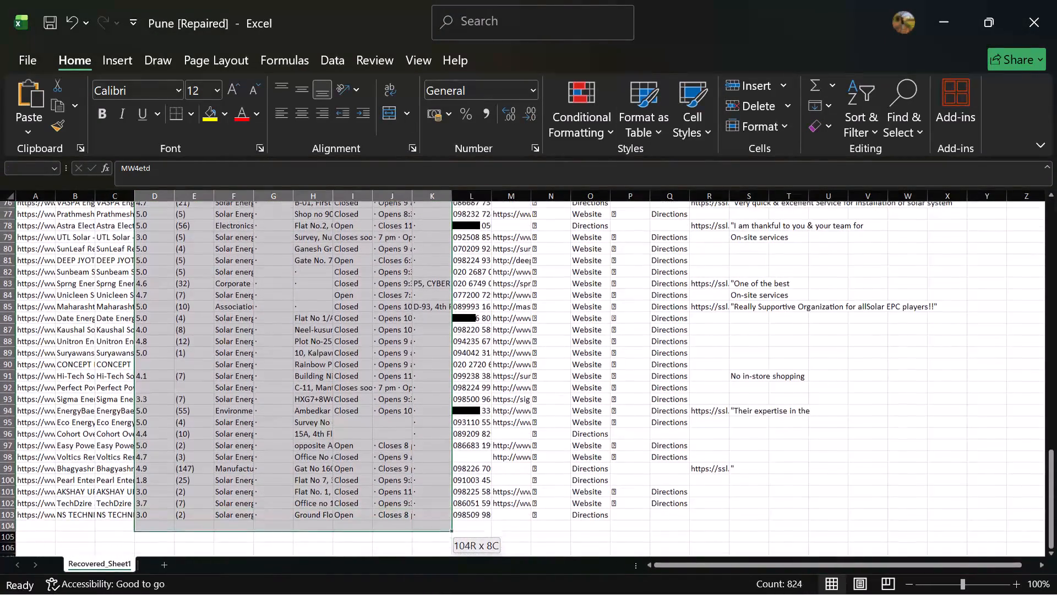
left_click_drag(426, 594, 425, 594)
key("Delete")
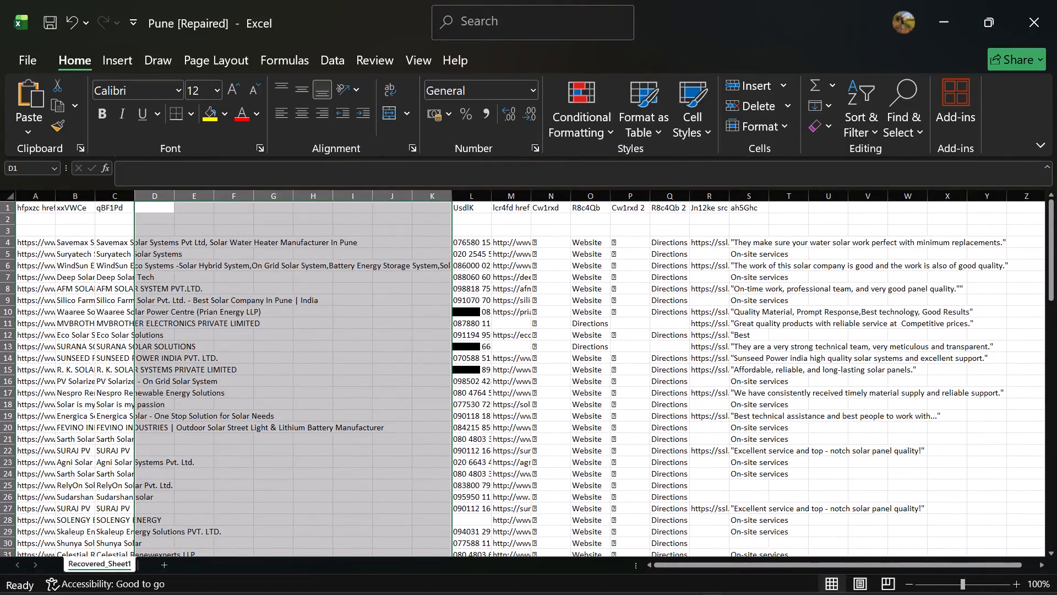
left_click_drag(544, 208, 980, 550)
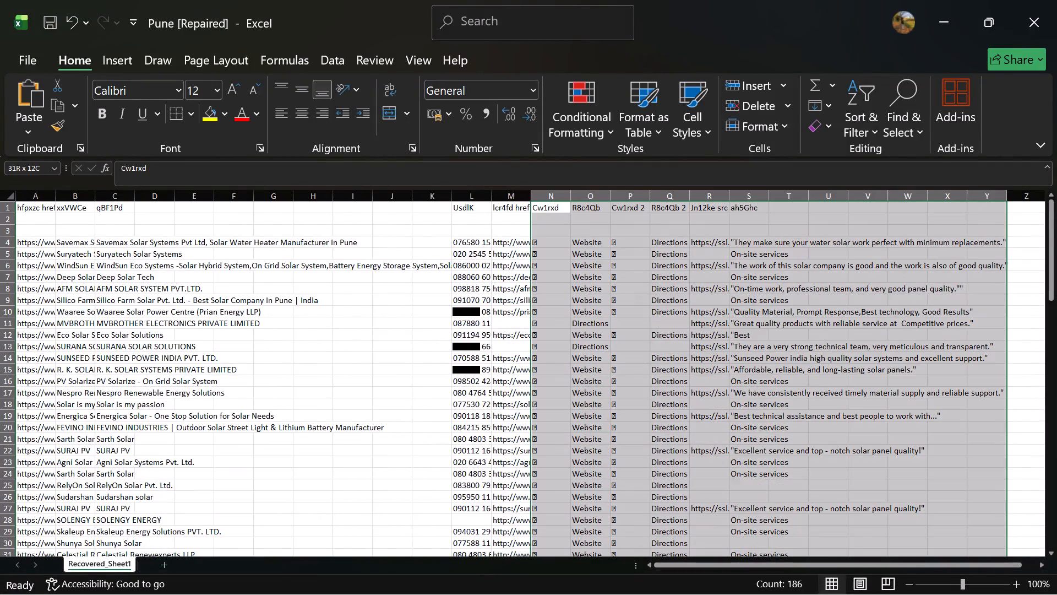
left_click_drag(980, 550, 1017, 594)
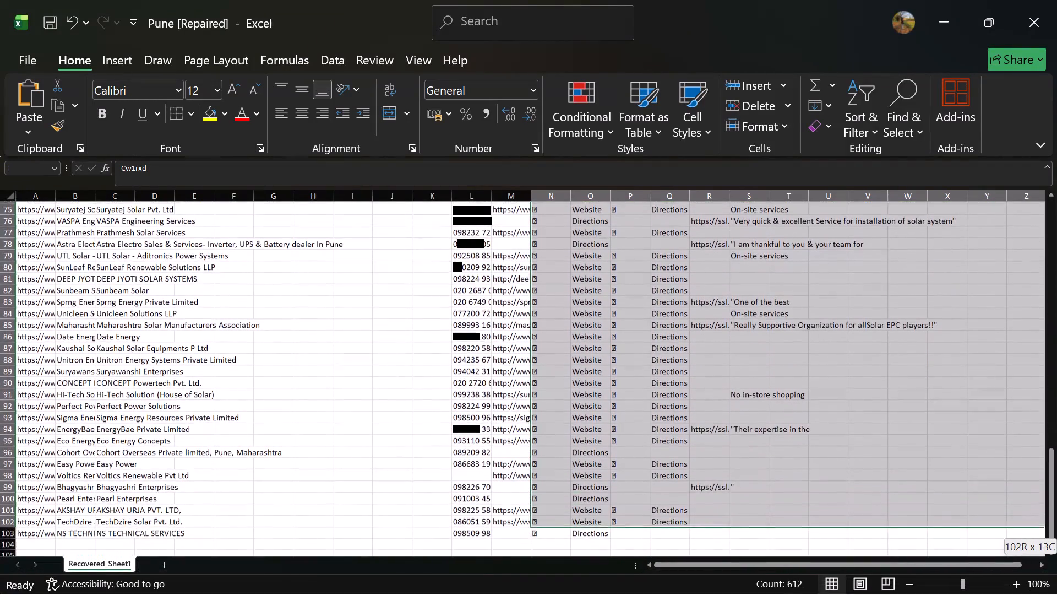
left_click_drag(1017, 594, 1018, 592)
key("Delete")
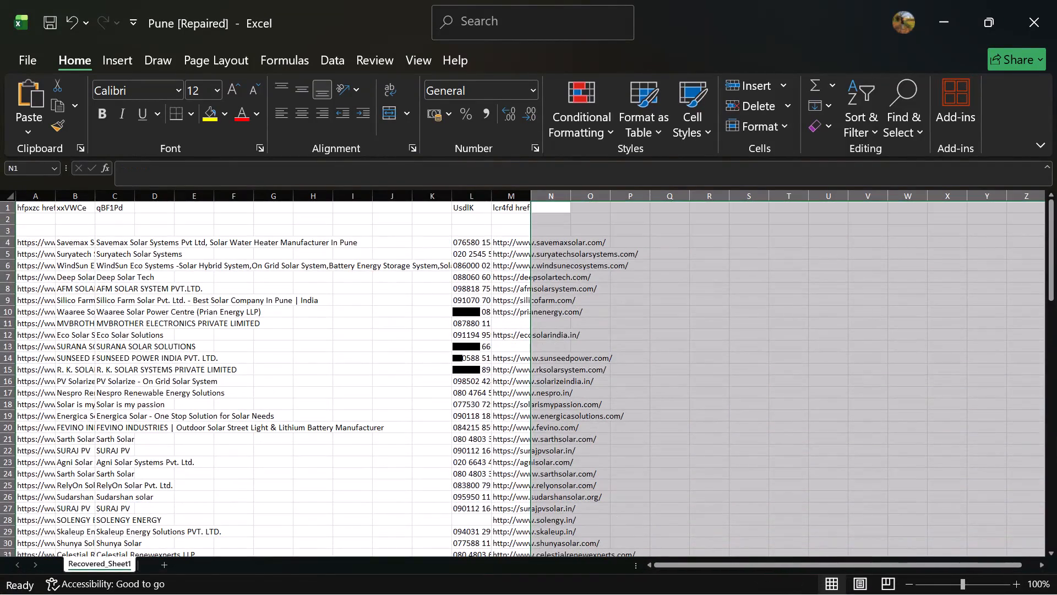
Copy the remaining Pune listings, from cell A3 past the last listing row through column R.
left_click_drag(40, 228, 515, 543)
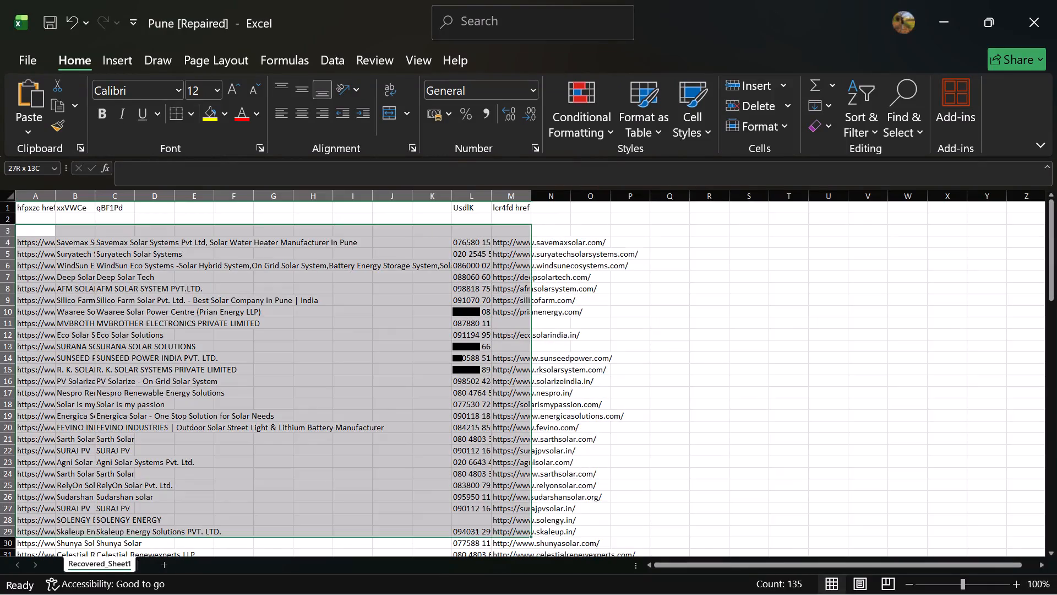
left_click_drag(515, 543, 712, 594)
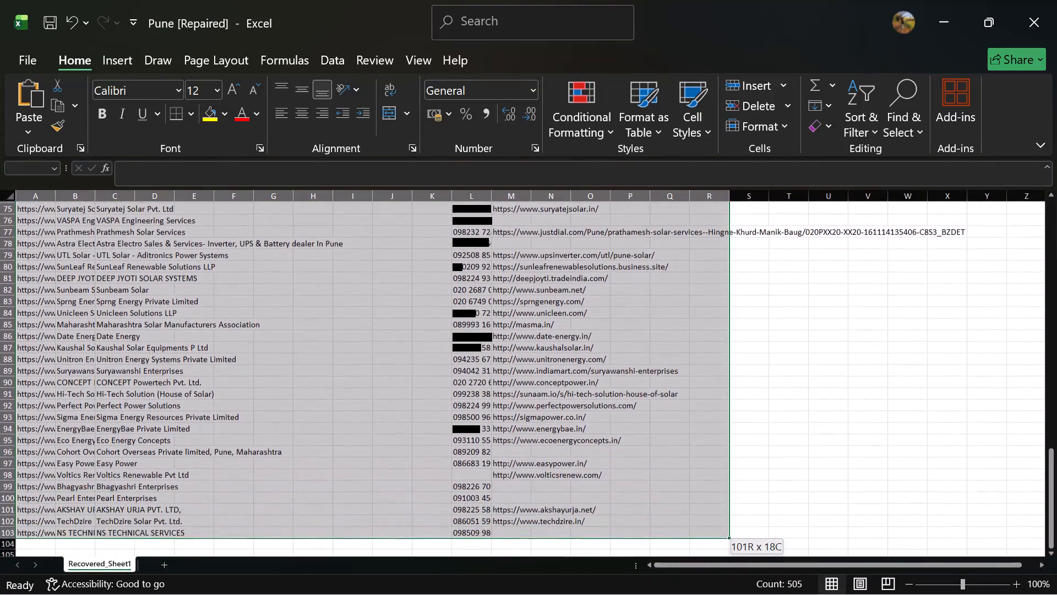
left_click_drag(712, 594, 713, 577)
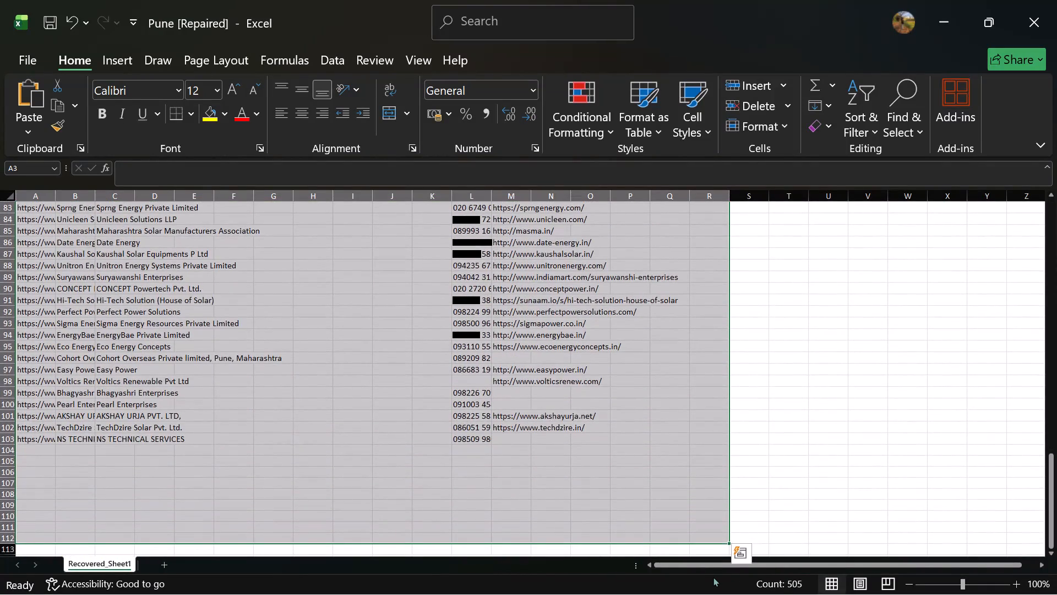
key("ctrl+c")
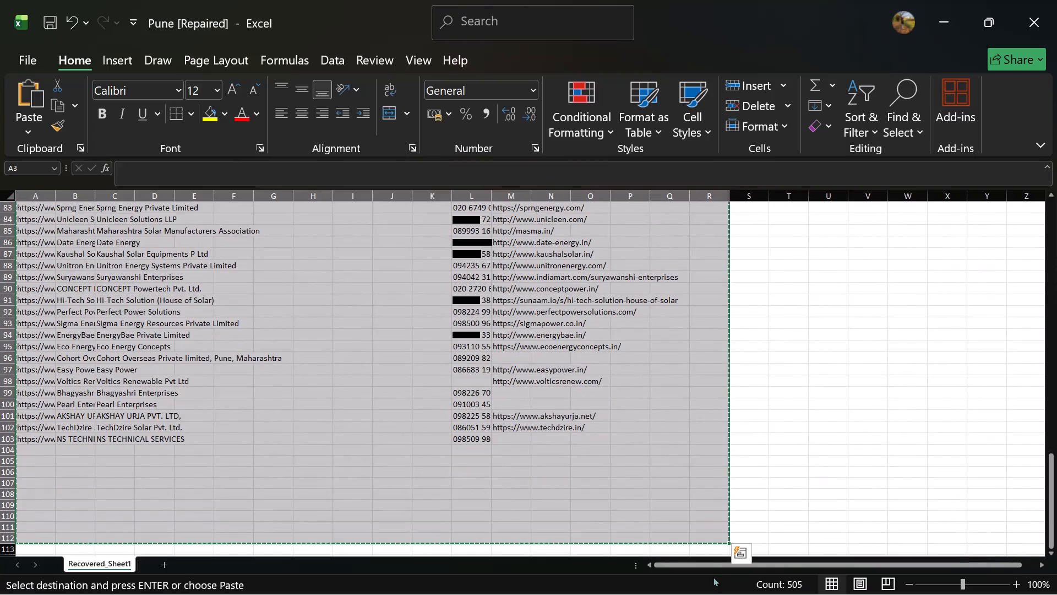
Close the repaired Pune workbook, saving it as Pune over the existing file in the Pune folder.
left_click(1056, 0)
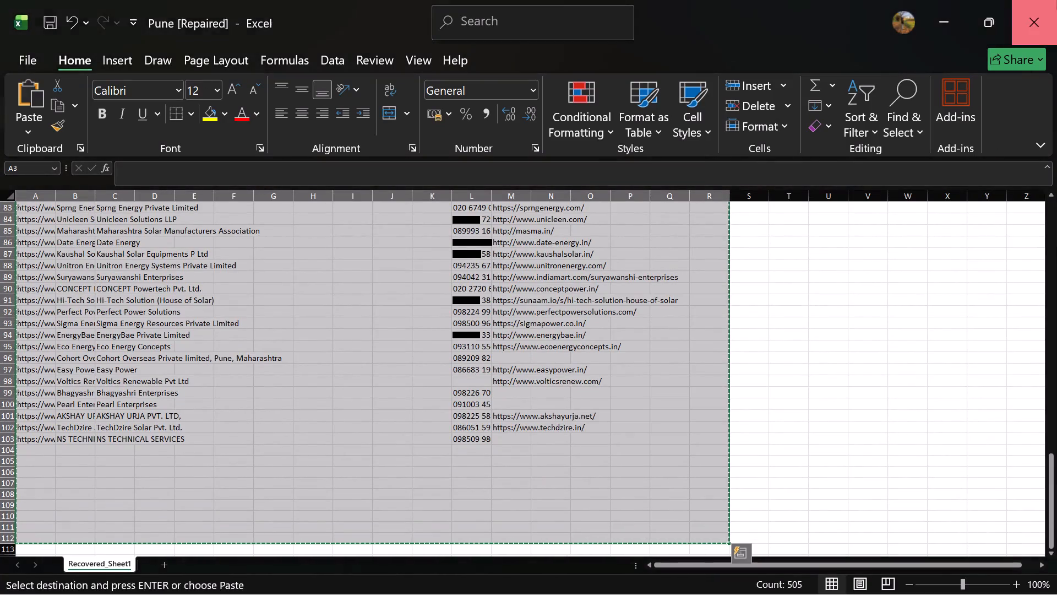
key("Return")
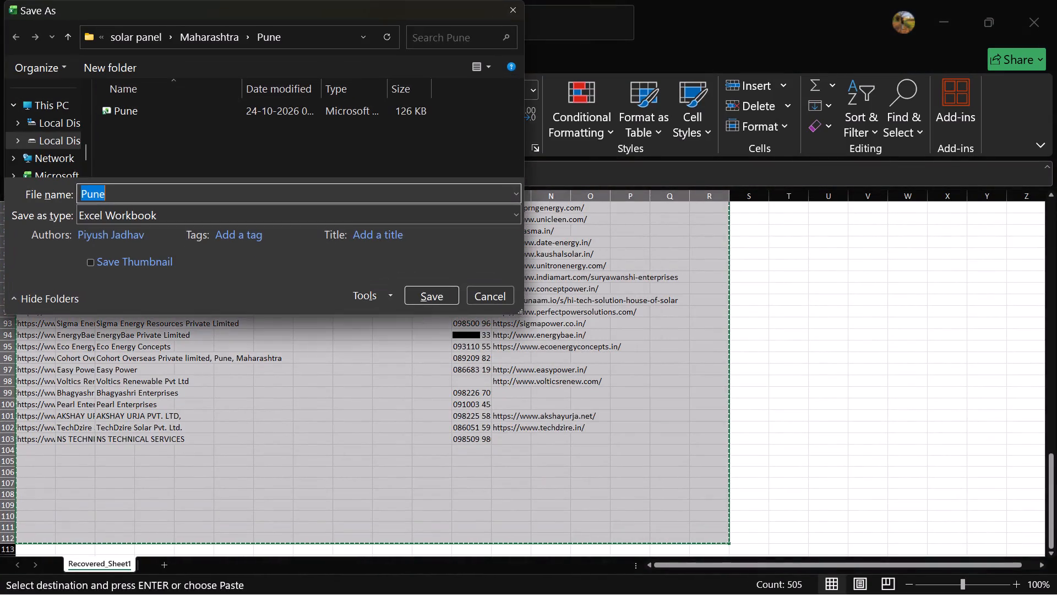
key("Return")
key("Left")
key("Return")
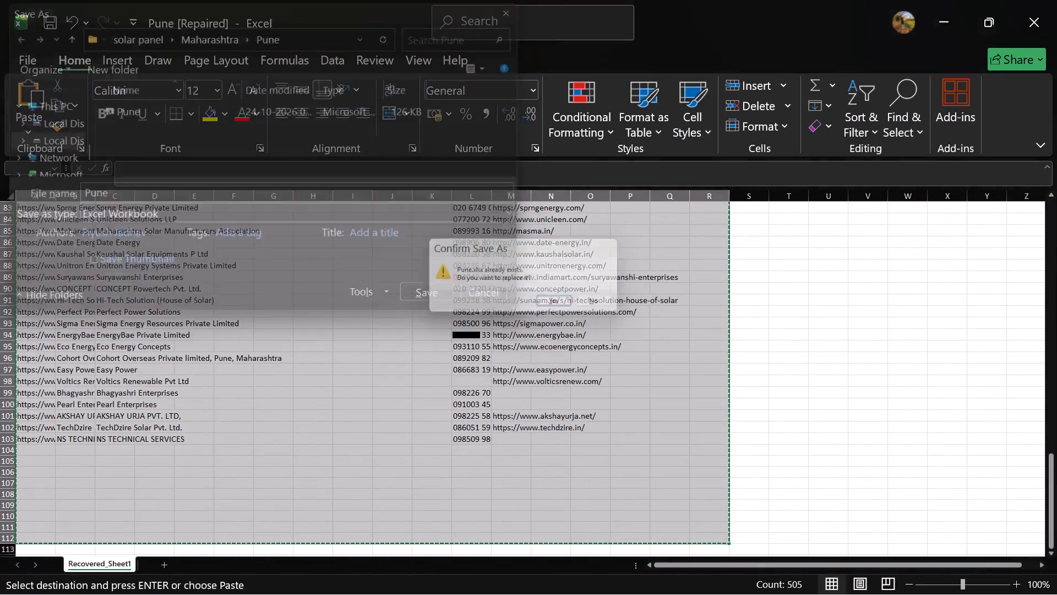
key("Return")
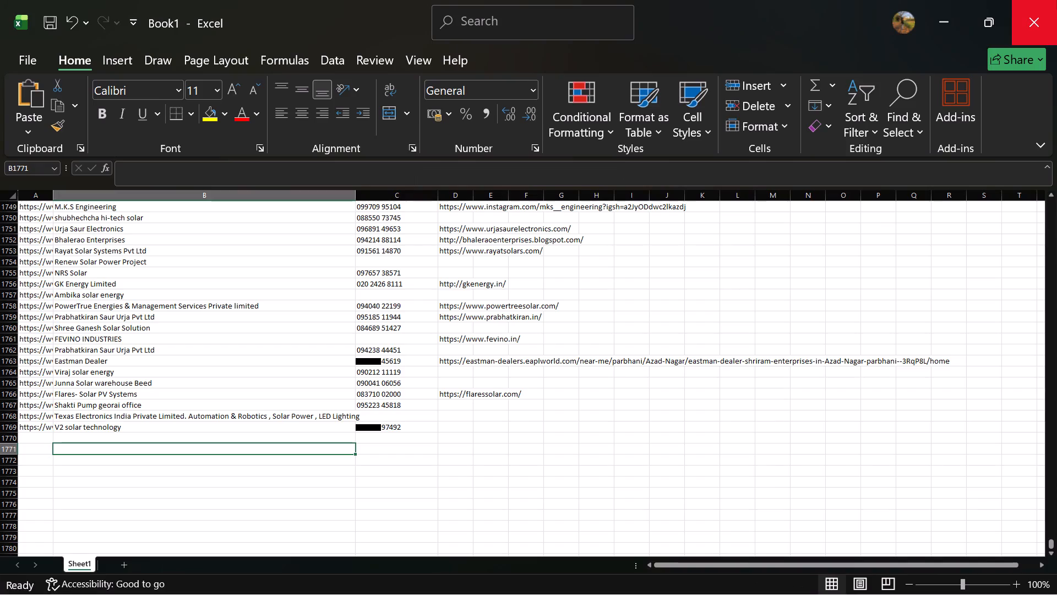
Enter the heading Pune in cell B1771 of Book1 and format it as bold, size 20.
key("alt+Tab")
key("alt+Tab")
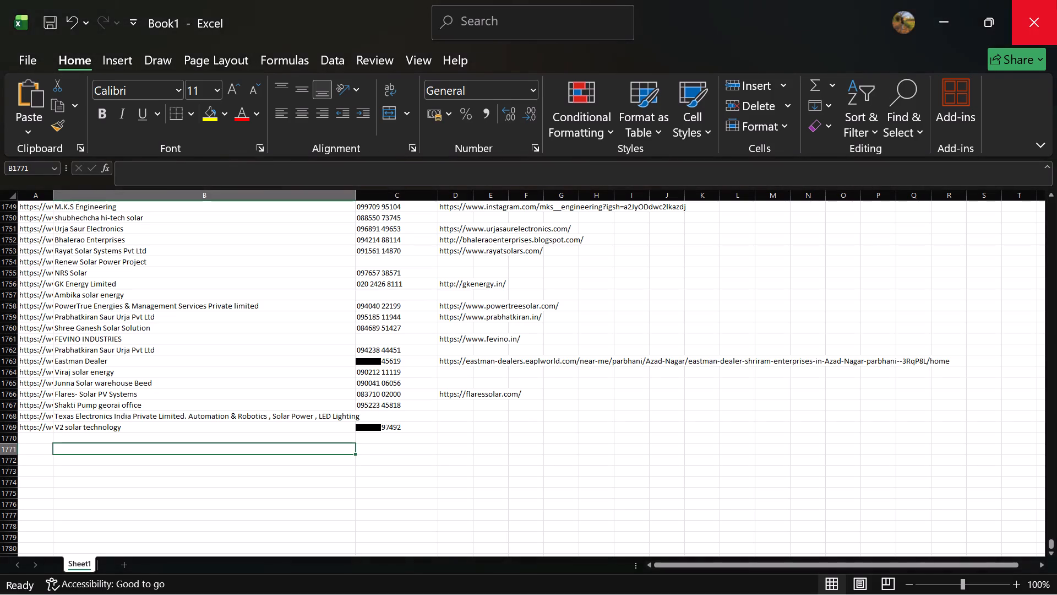
type("Pune")
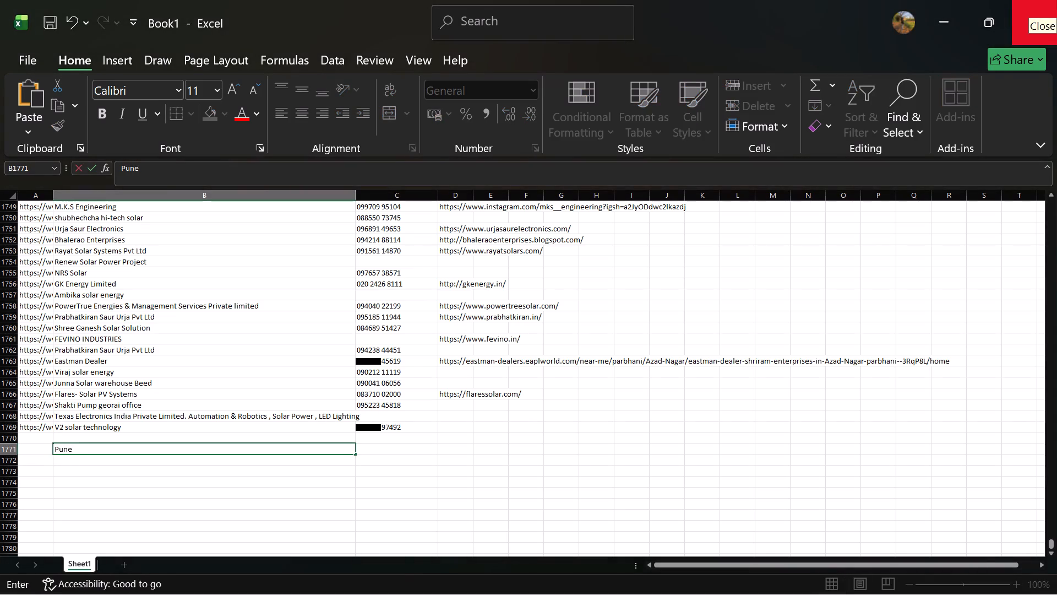
key("ctrl+a")
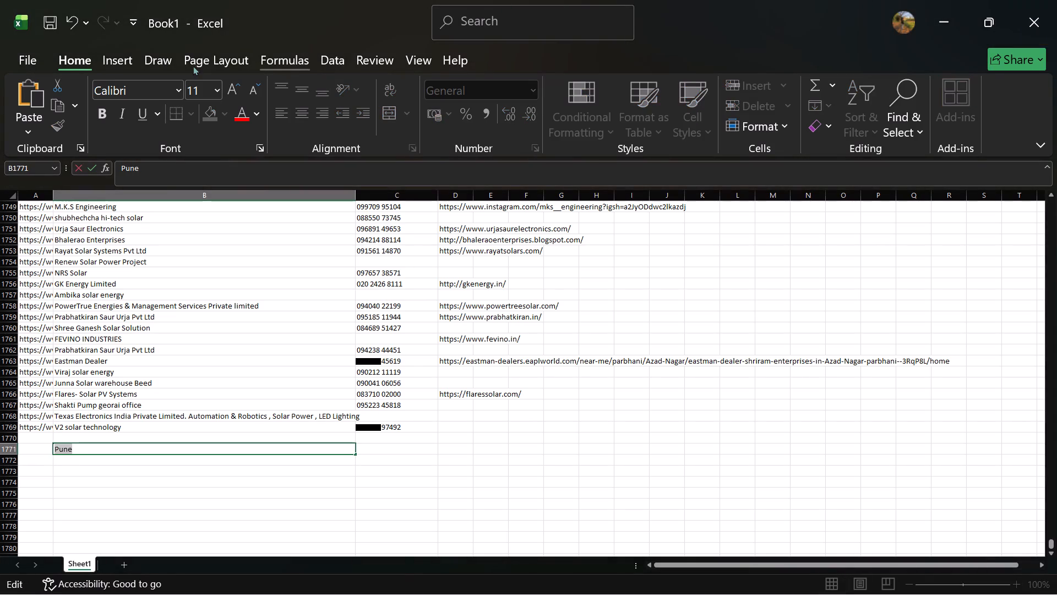
left_click(214, 85)
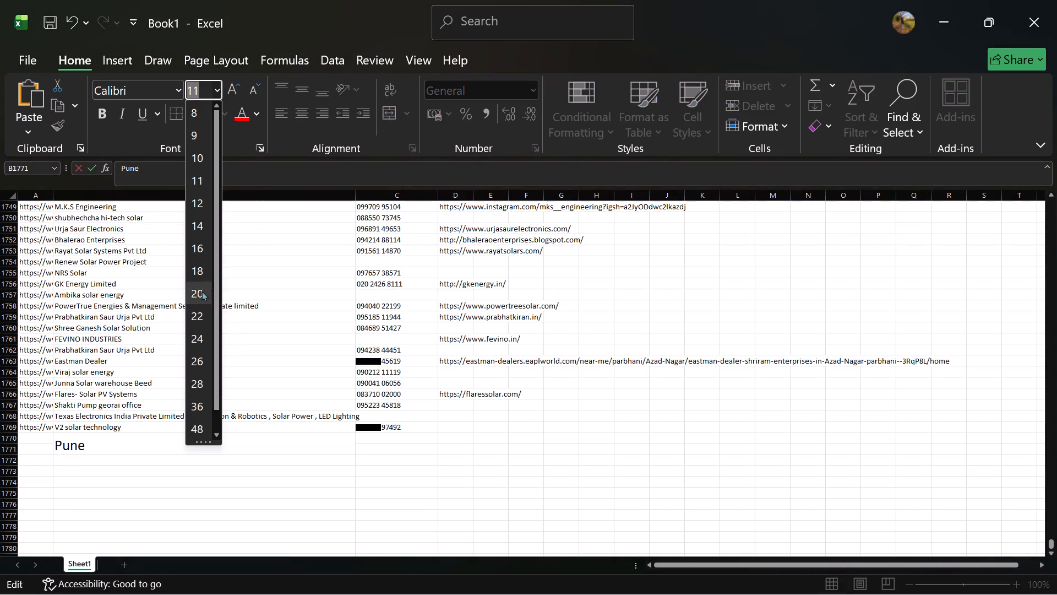
left_click(201, 291)
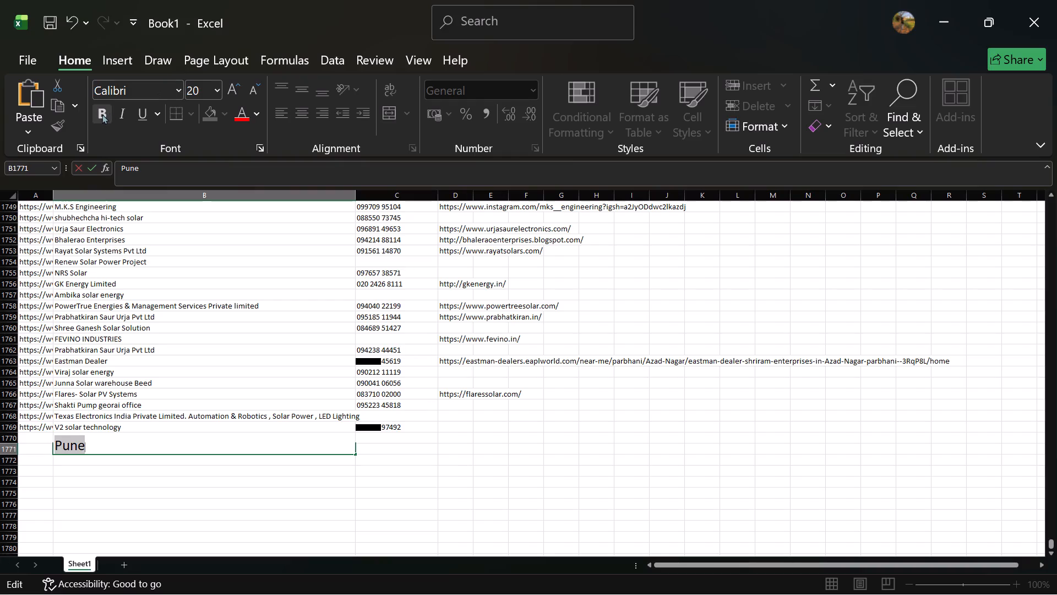
left_click(102, 114)
Paste the copied Pune listings into Book1 starting at cell A1773.
left_click(36, 474)
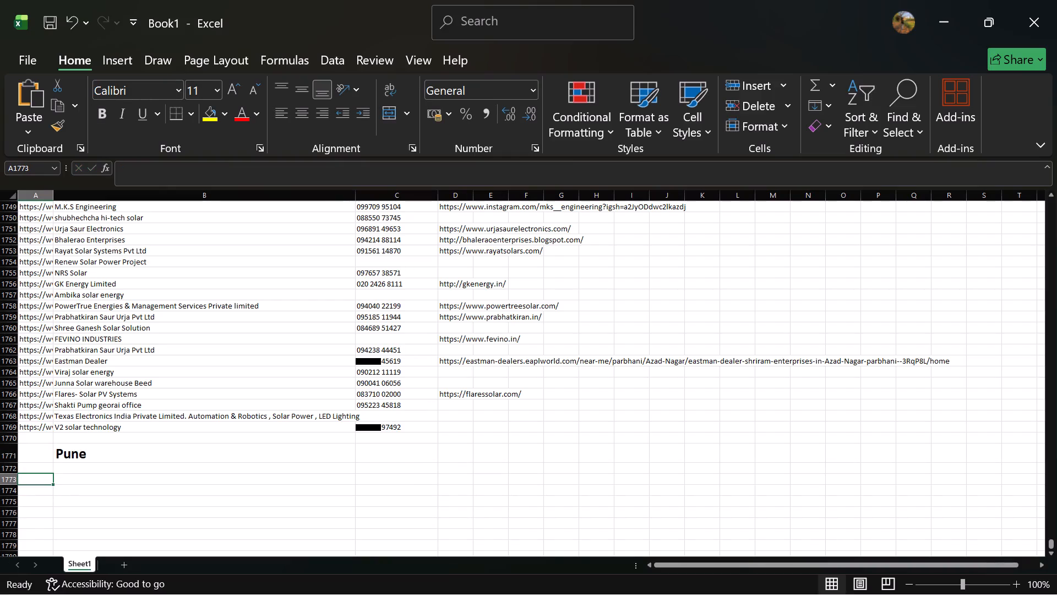
key("ctrl+v")
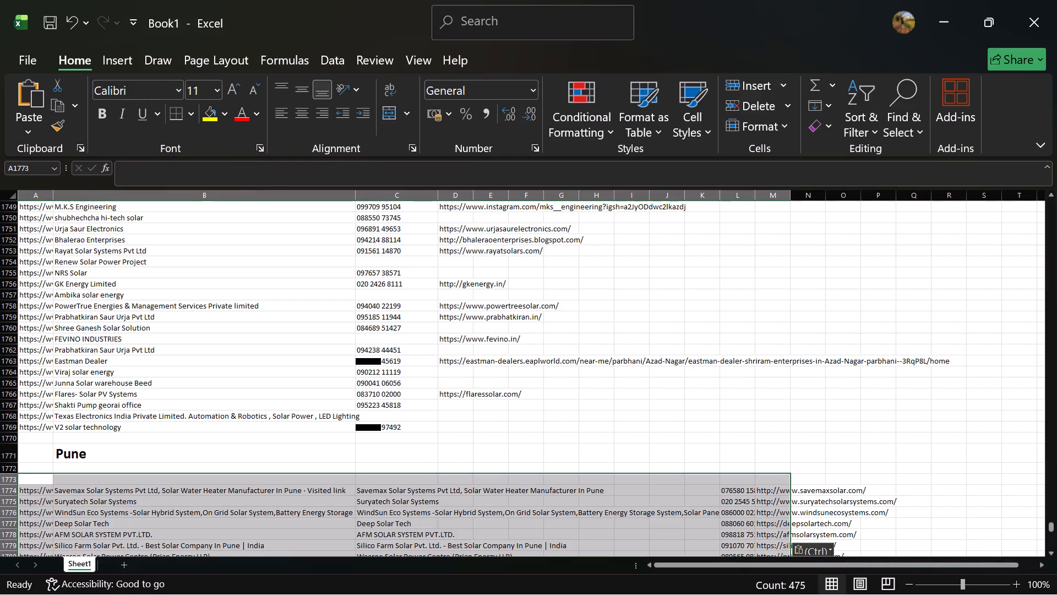
Move the Pune phone numbers from column L to column C starting at C1774, replacing the duplicate business names.
scroll(526, 451, "down", 3)
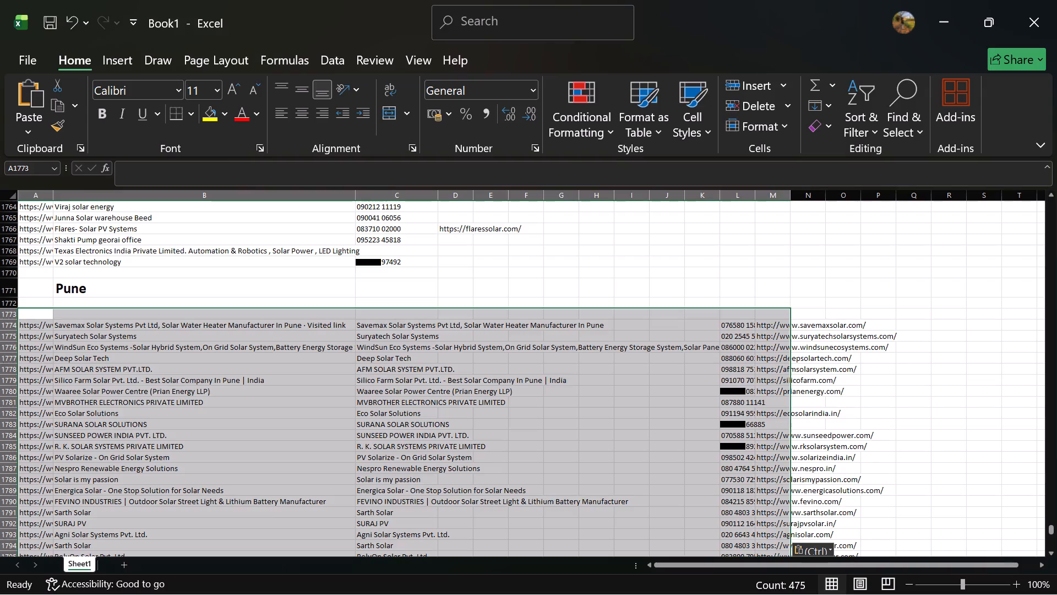
left_click_drag(731, 326, 734, 594)
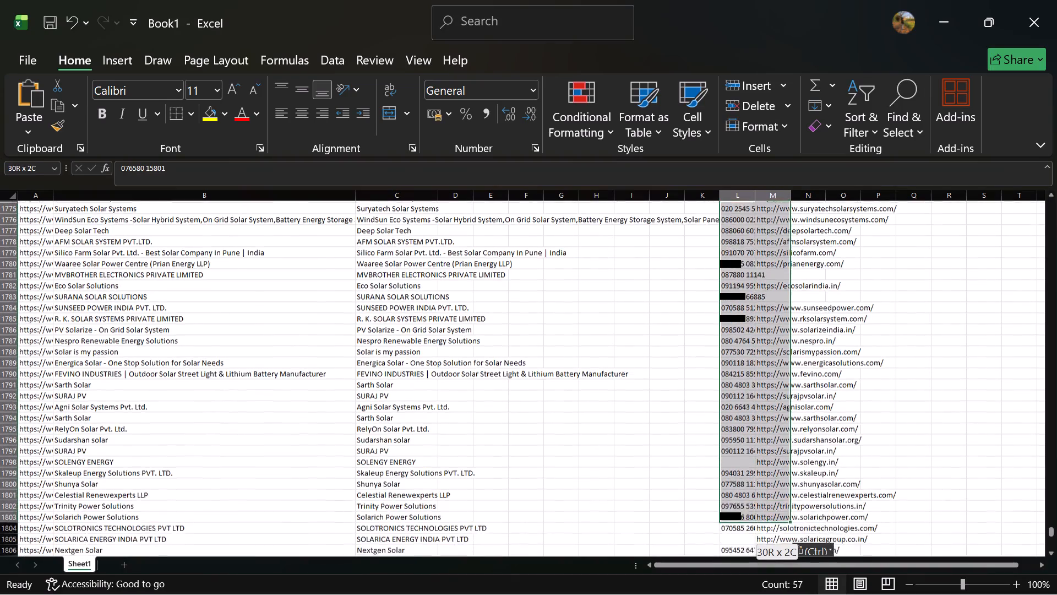
left_click_drag(734, 594, 727, 594)
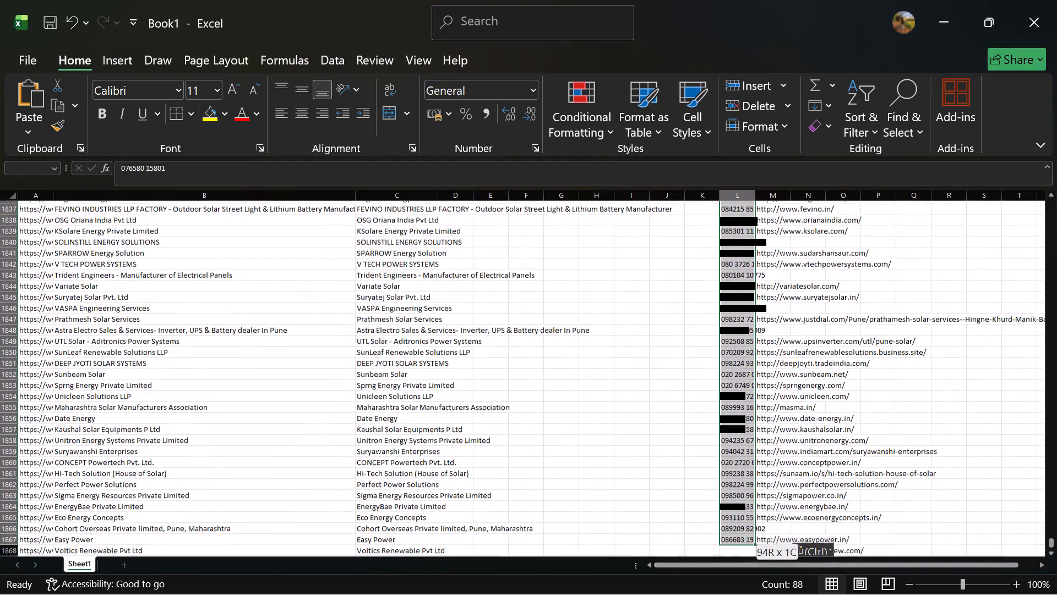
left_click_drag(727, 594, 729, 594)
scroll(789, 411, "up", 6)
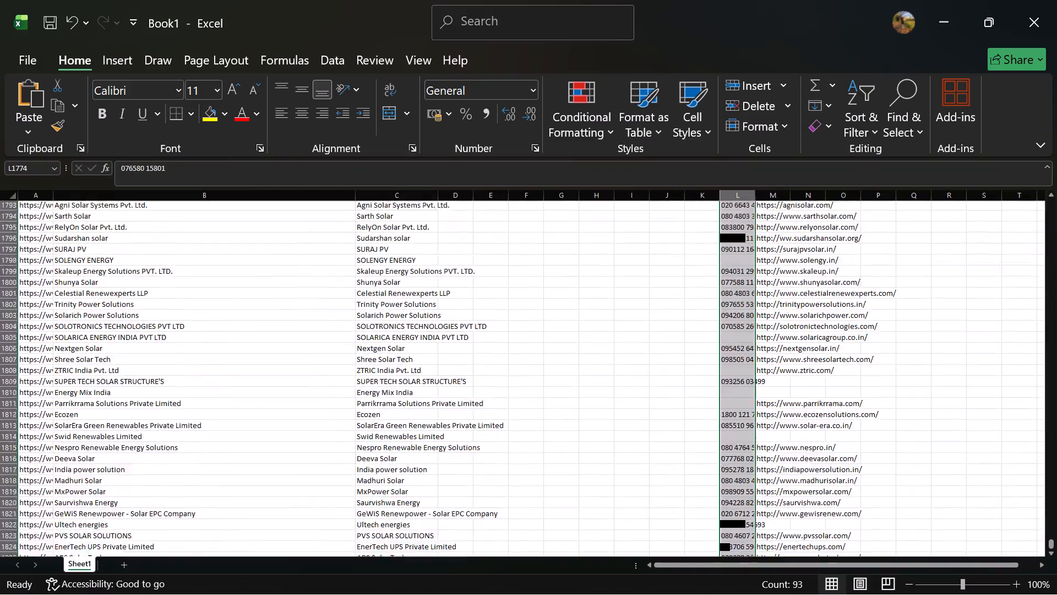
scroll(789, 411, "up", 3)
scroll(789, 411, "down", 4)
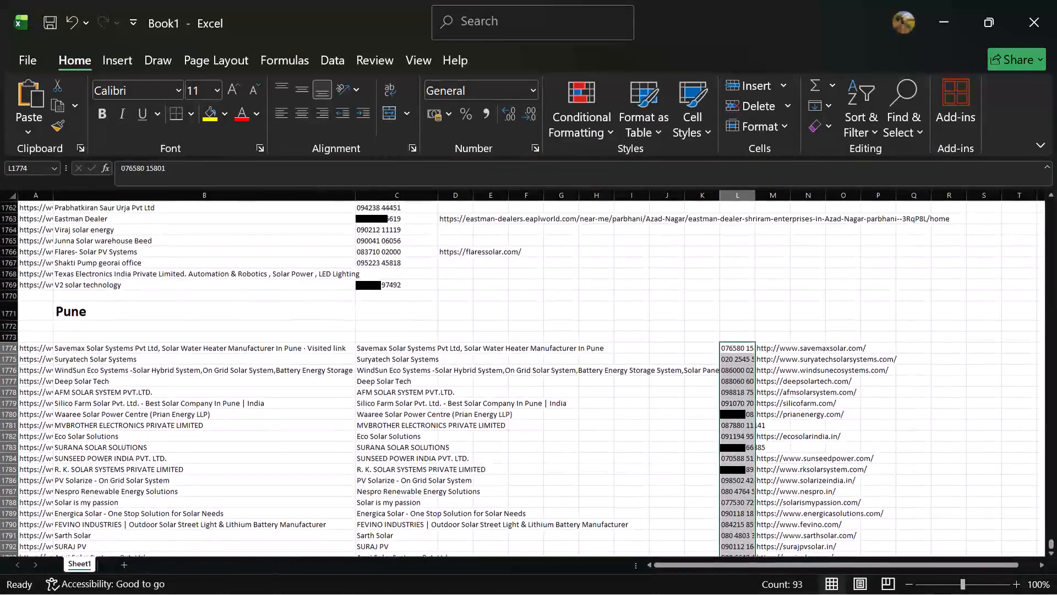
left_click_drag(738, 340, 697, 349)
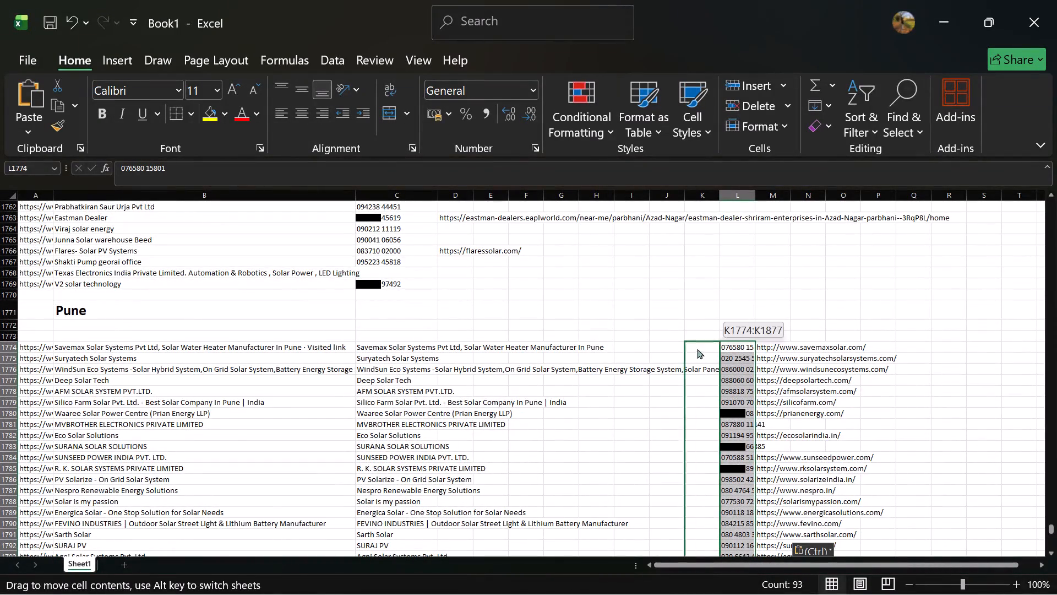
left_click_drag(697, 349, 416, 351)
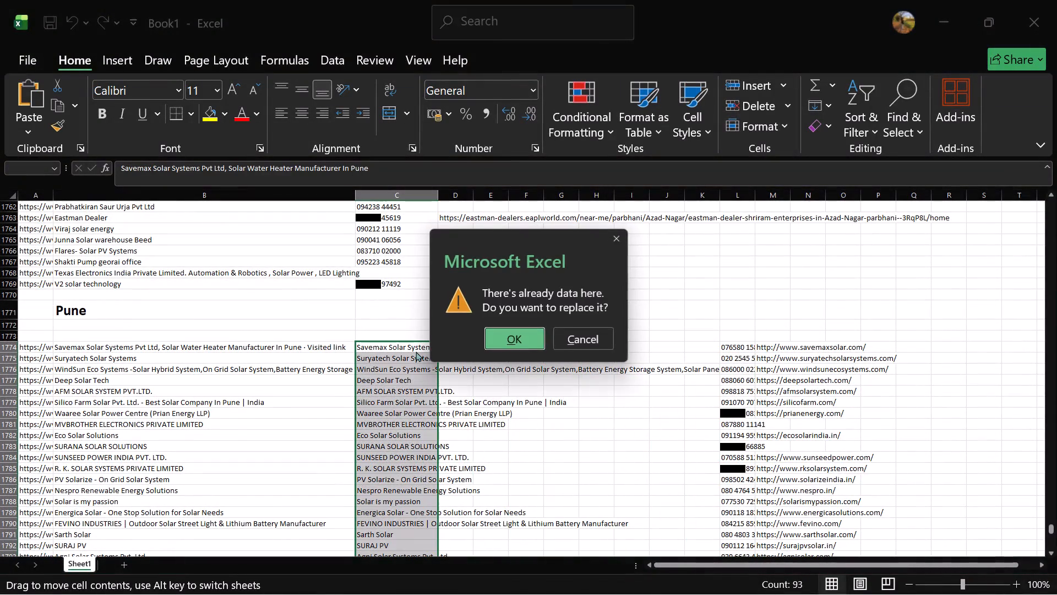
key("Return")
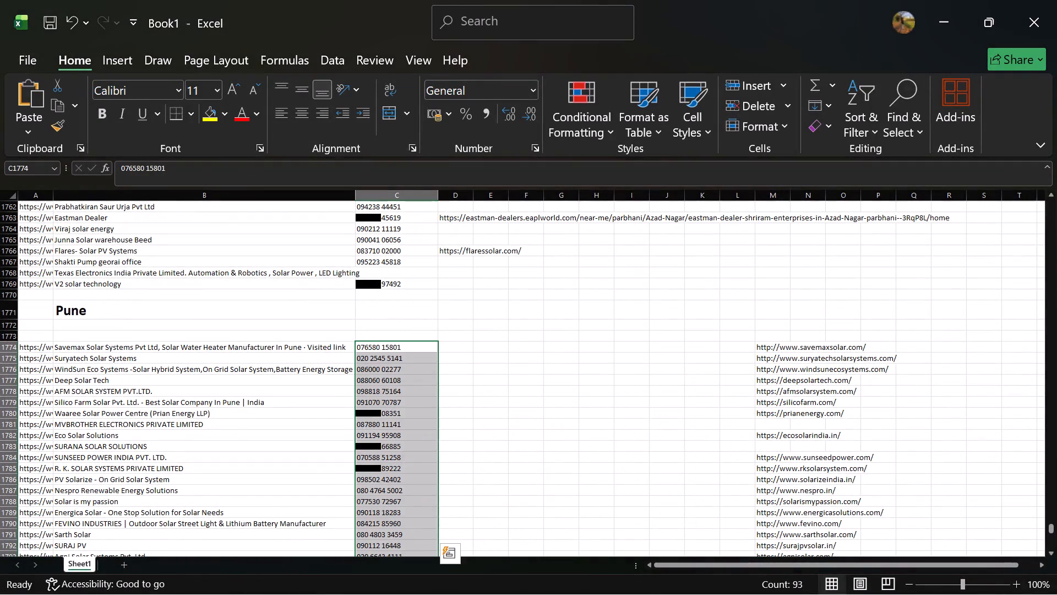
Move the Pune website links from M1774:Q1874 to column D starting at D1774, beside the phone numbers.
left_click_drag(760, 347, 893, 592)
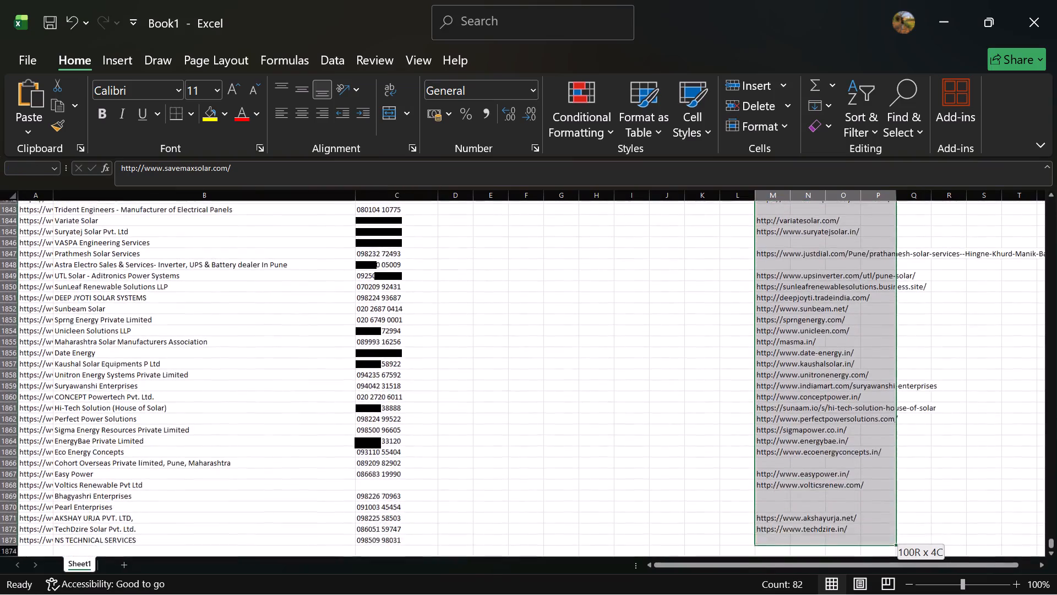
left_click_drag(893, 592, 913, 501)
scroll(820, 405, "up", 3)
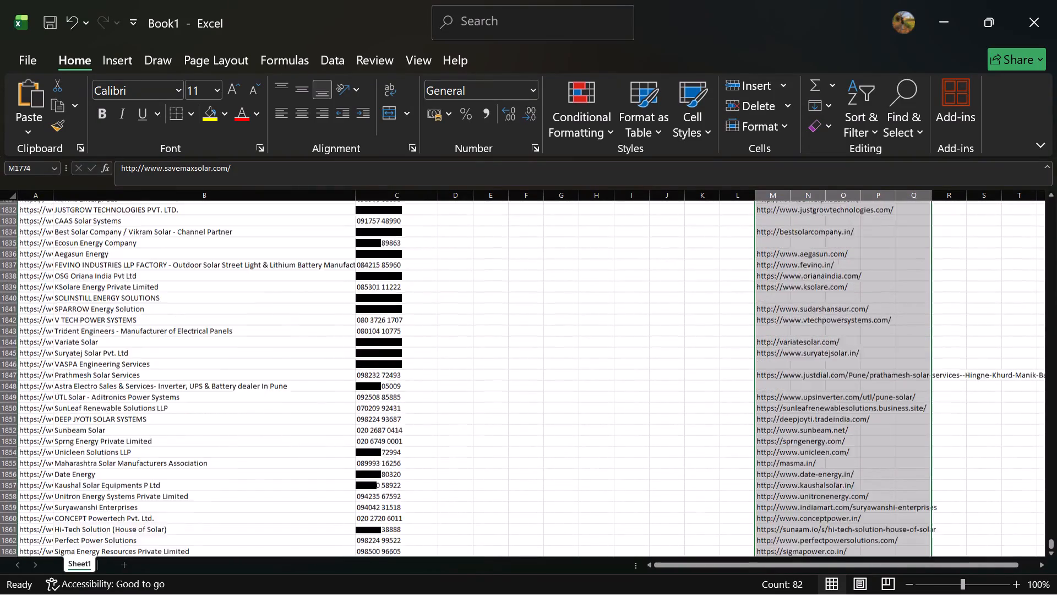
scroll(820, 405, "up", 6)
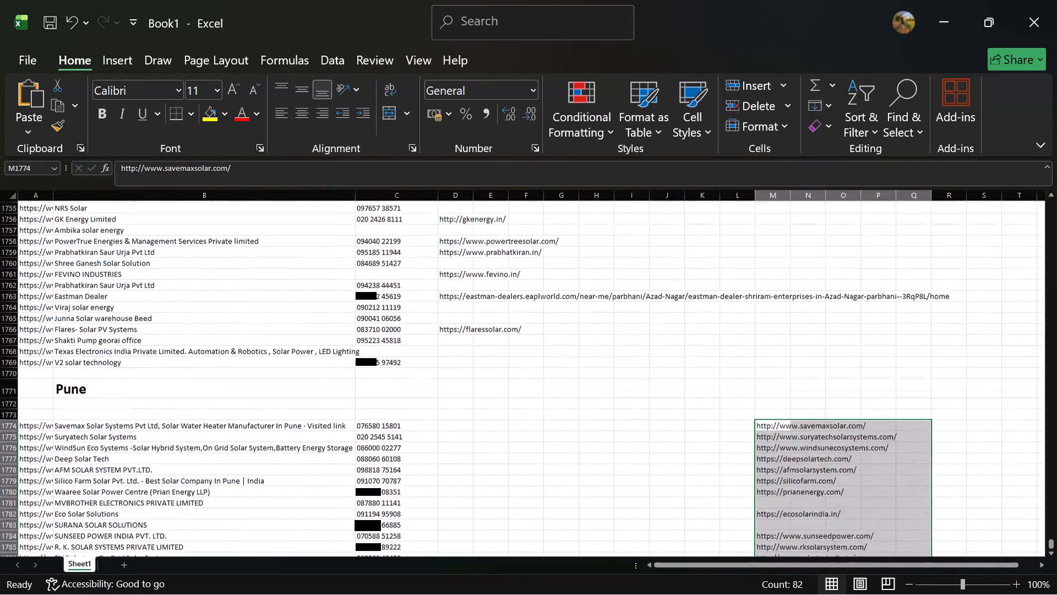
scroll(820, 405, "up", 1)
scroll(820, 405, "down", 1)
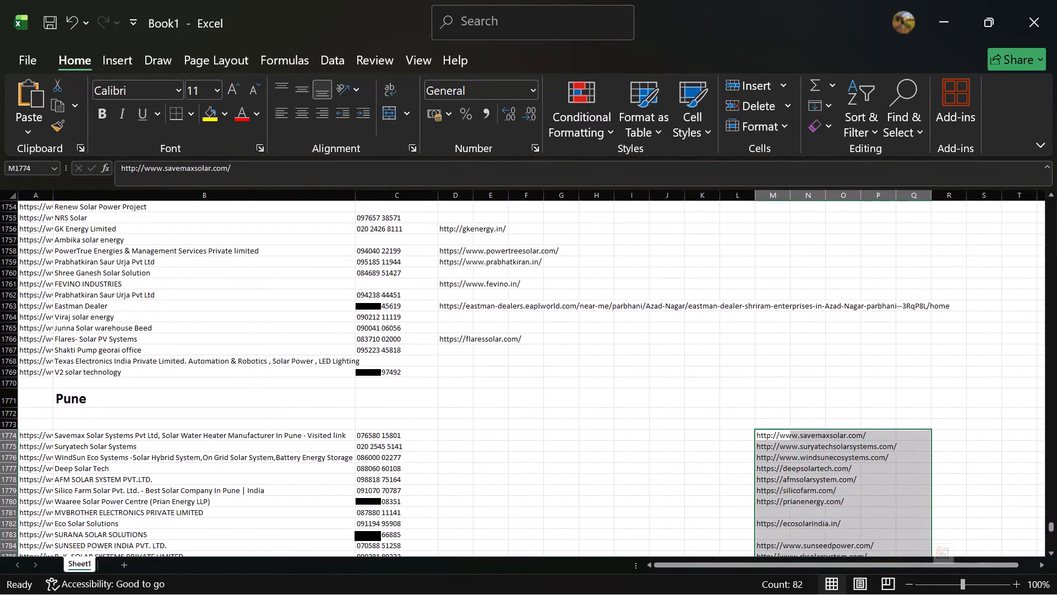
left_click_drag(825, 429, 503, 433)
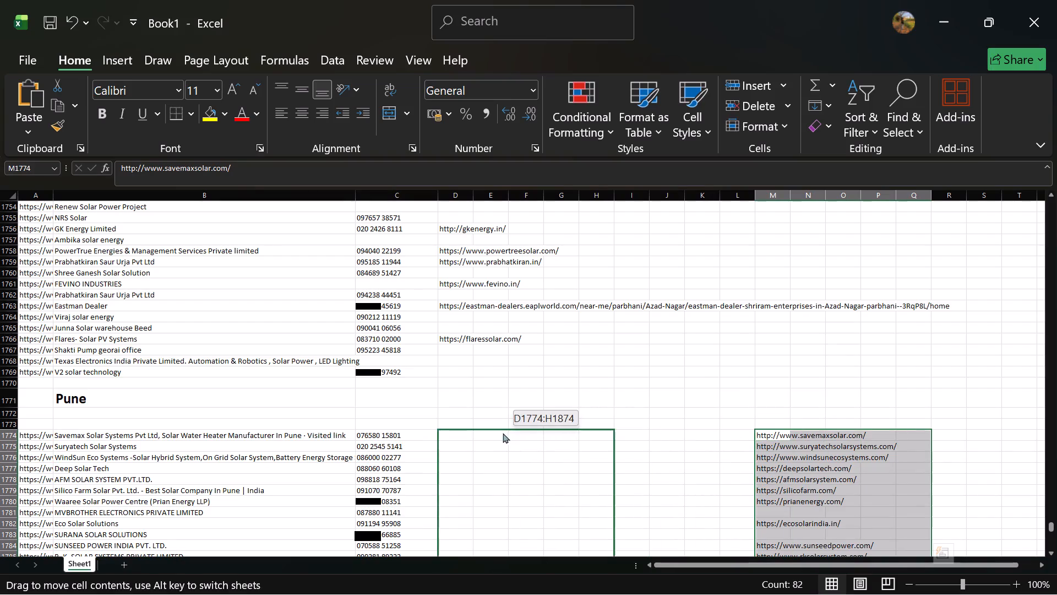
left_click_drag(503, 433, 502, 434)
left_click(634, 408)
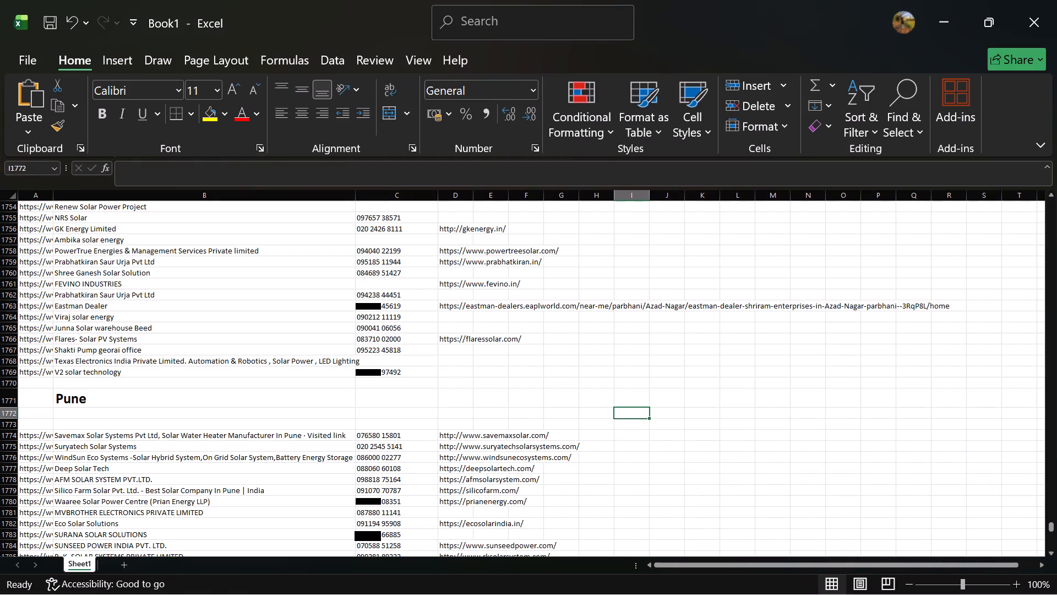
Select cell B1875 in Book1, two rows below the last Pune listing.
scroll(634, 408, "down", 4)
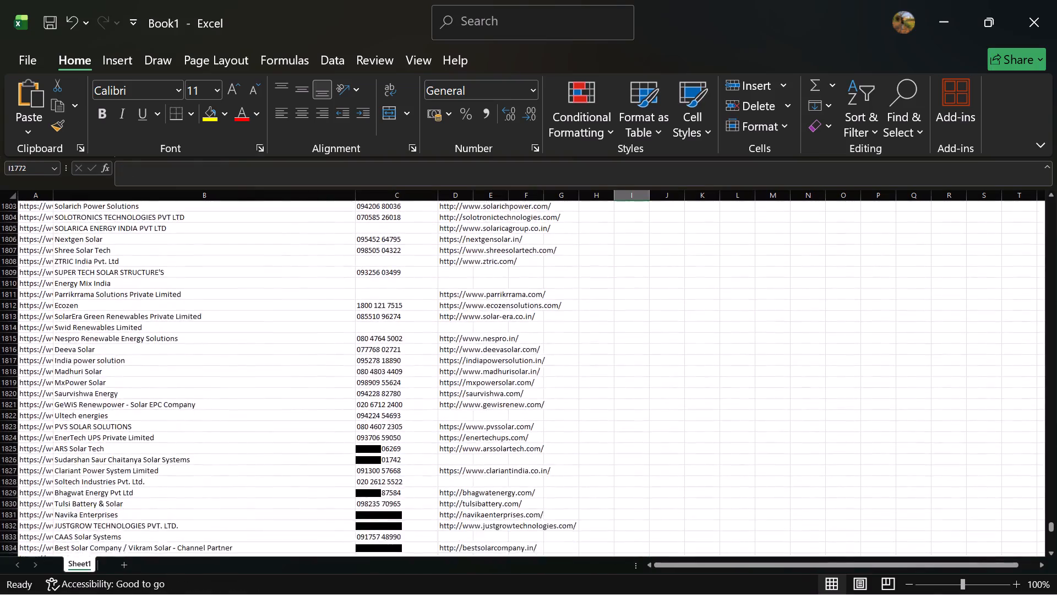
scroll(634, 408, "down", 8)
scroll(634, 408, "up", 2)
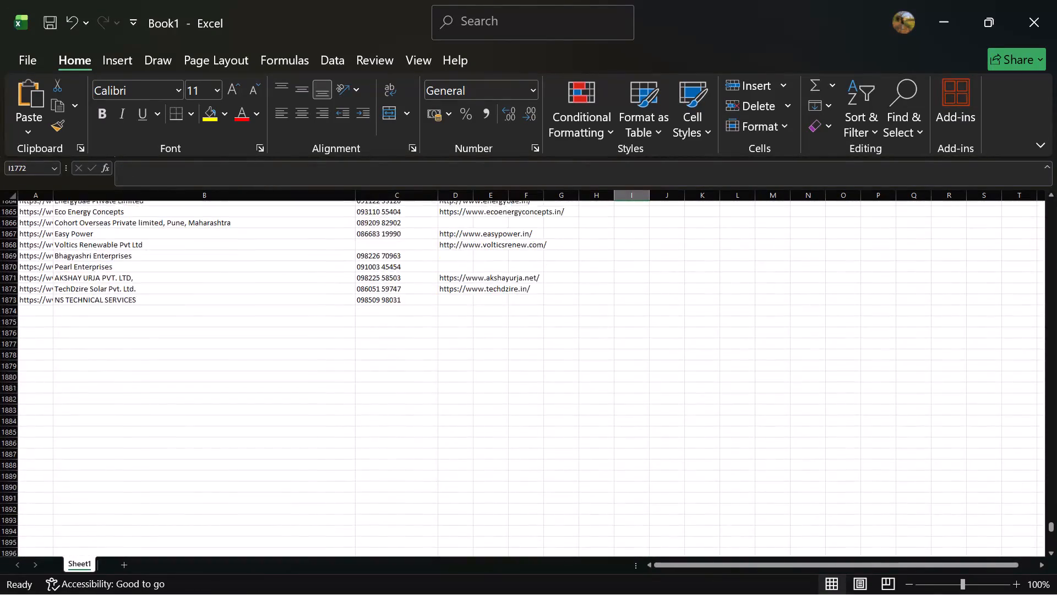
scroll(634, 408, "up", 1)
left_click(91, 341)
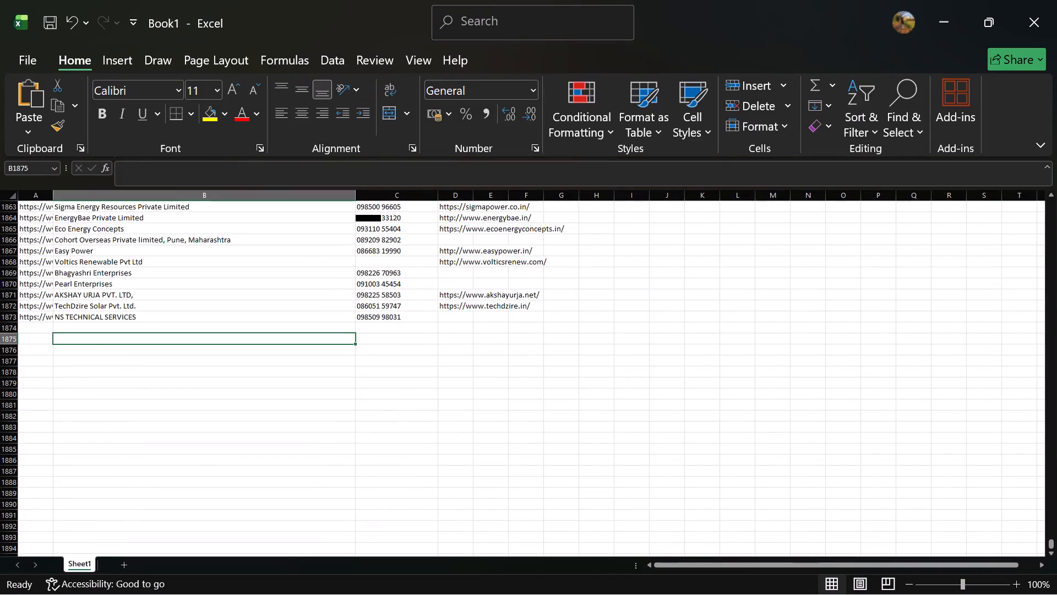
Switch to File Explorer and open the Ratnagiri workbook from the Maharashtra folder, accepting its repair and enabling editing.
key("alt+Tab")
left_click(7, 28)
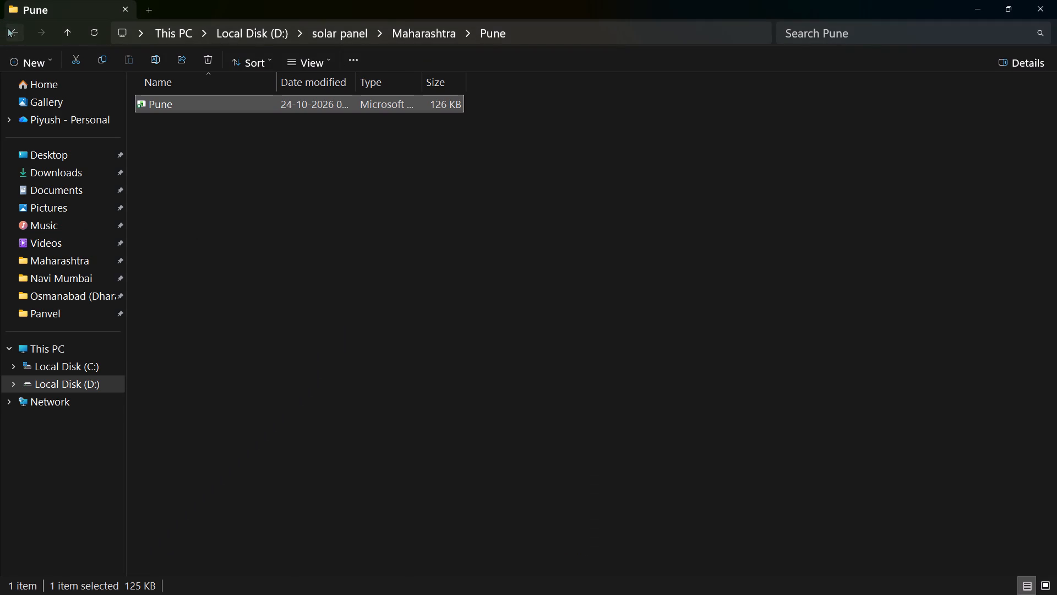
scroll(283, 332, "down", 9)
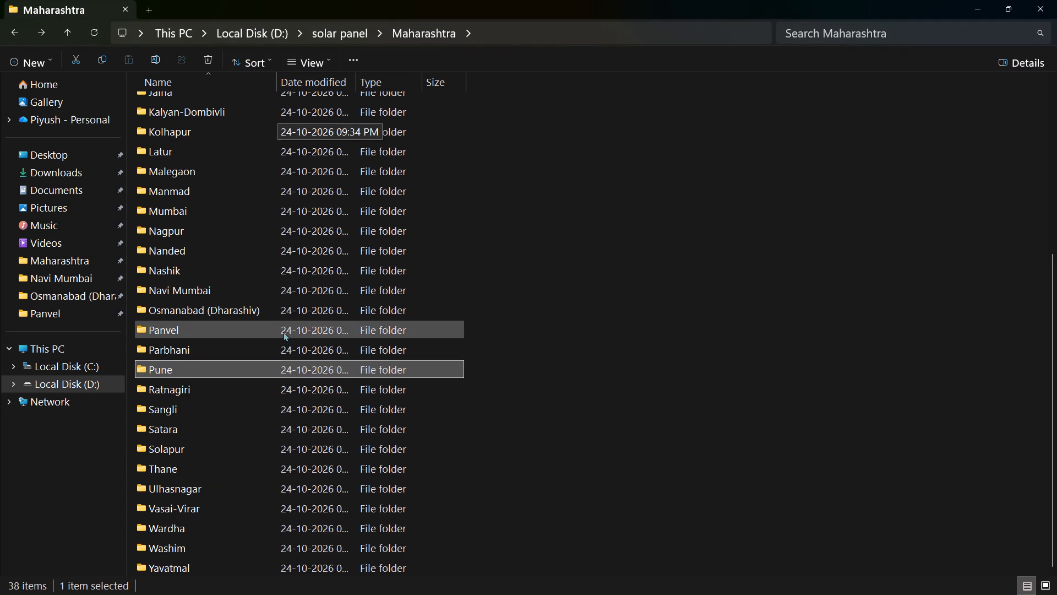
double_click(247, 386)
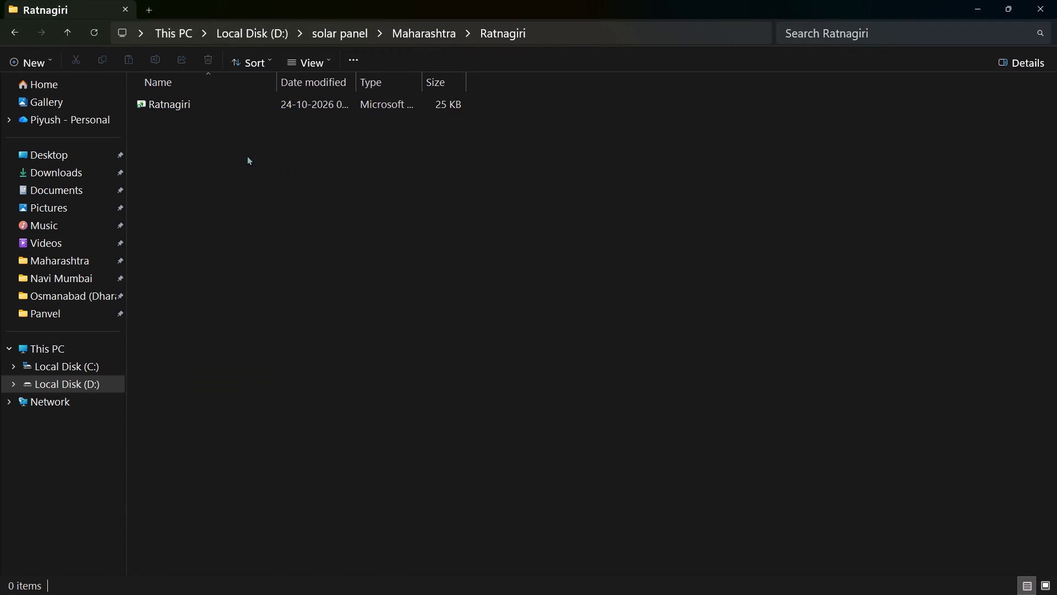
double_click(244, 108)
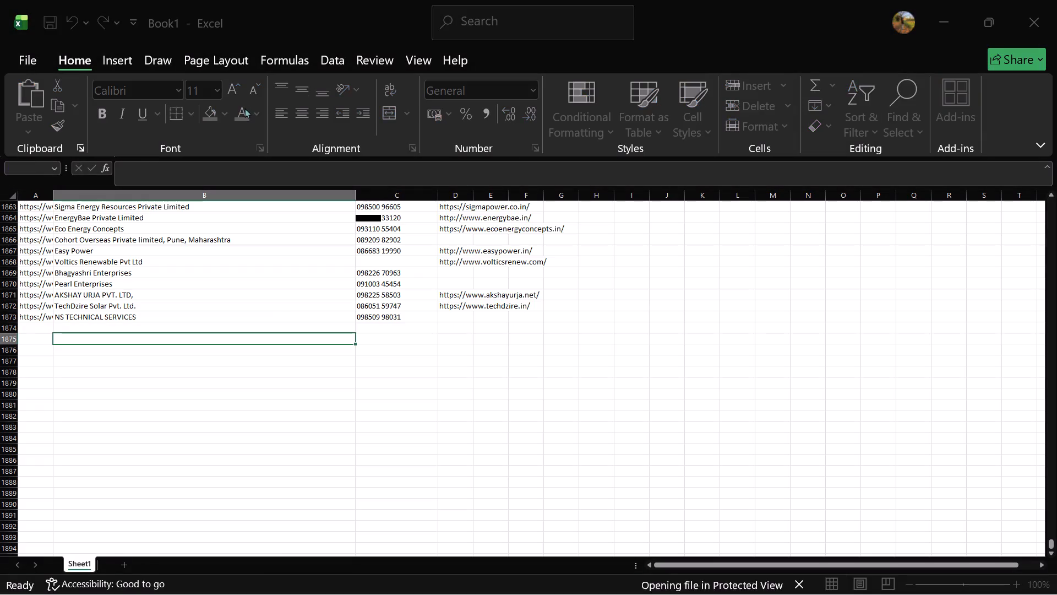
key("Left")
key("Return")
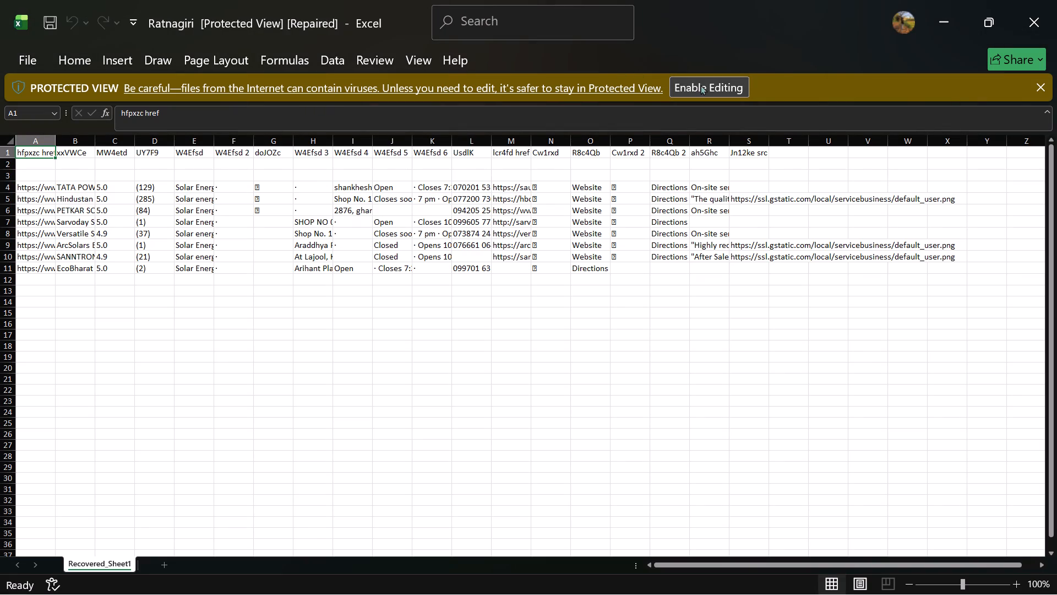
left_click(700, 85)
key("Return")
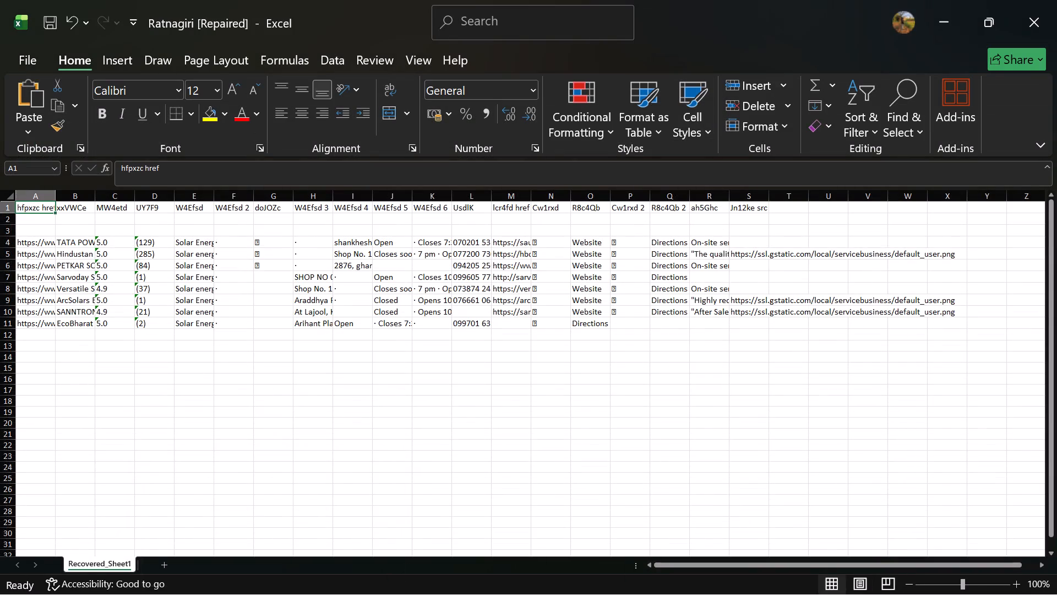
Clear the unneeded data in N1:X15 and C3:K14 of the Ratnagiri sheet, keeping links, names, phone numbers and websites.
left_click_drag(547, 208, 581, 223)
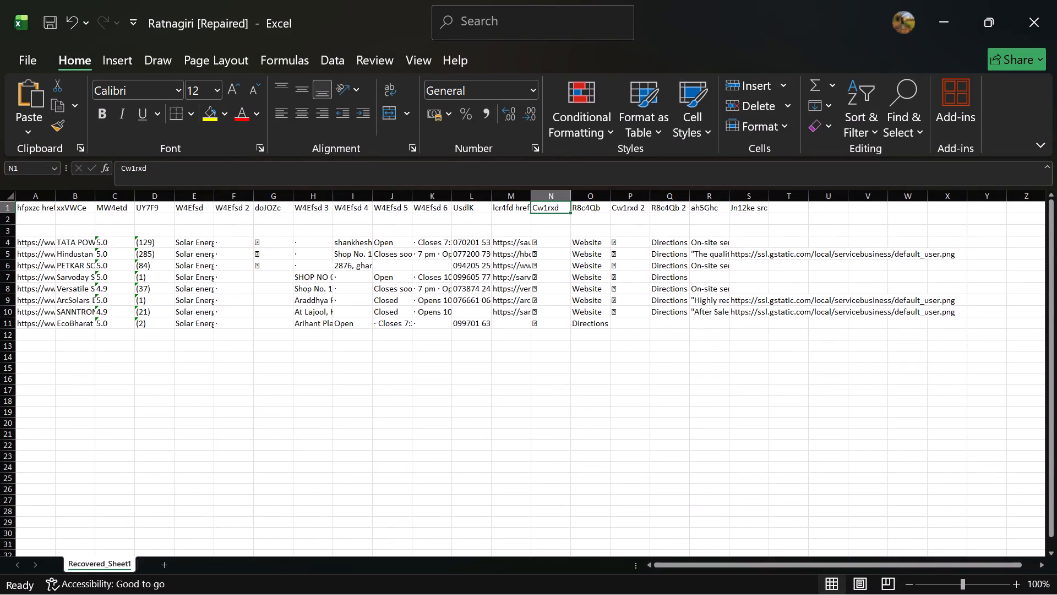
left_click_drag(581, 223, 929, 363)
key("Delete")
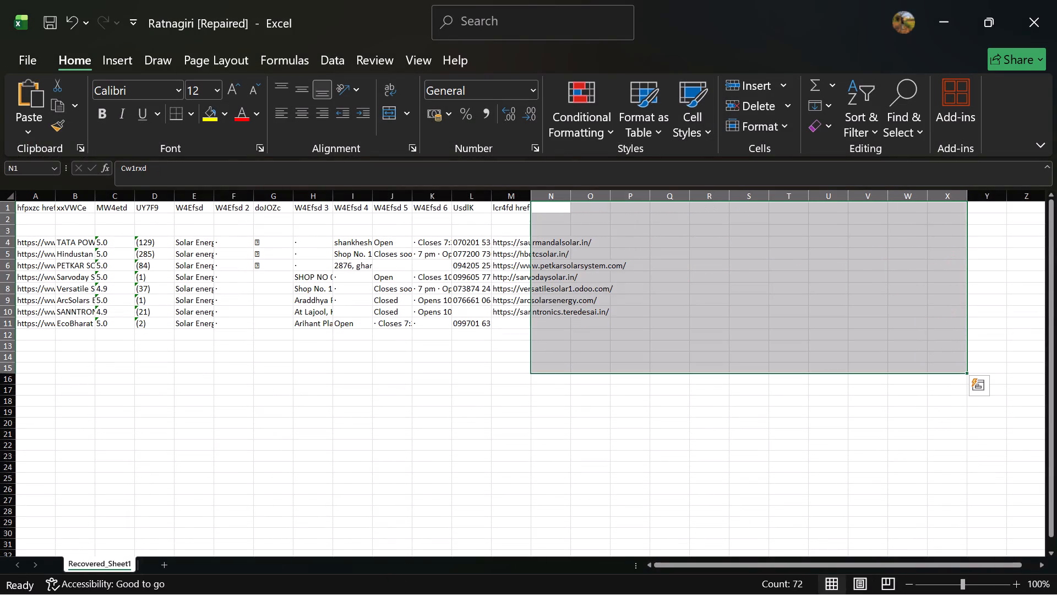
left_click_drag(113, 231, 337, 300)
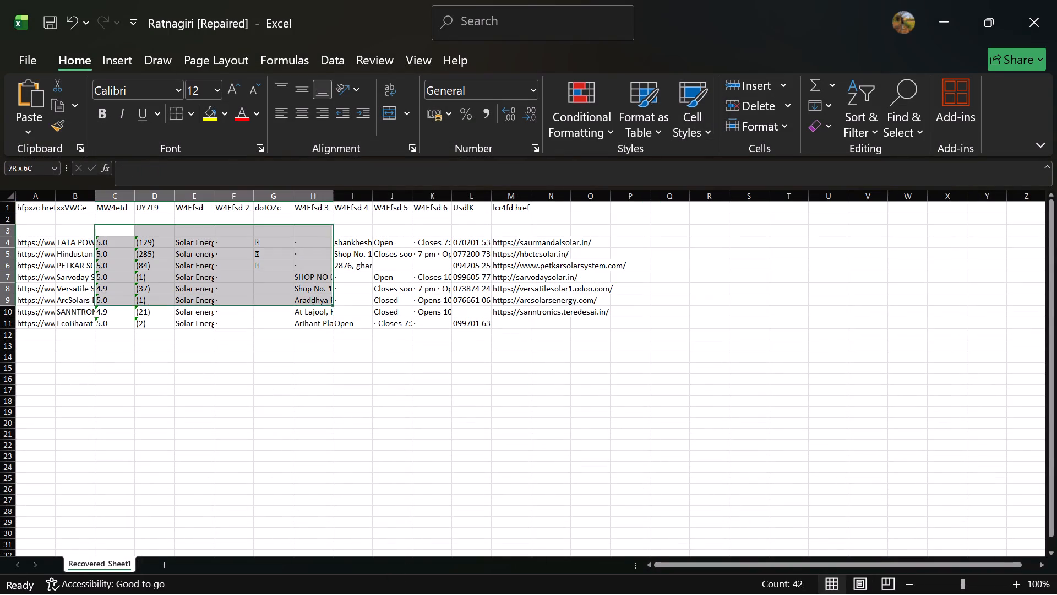
left_click_drag(337, 300, 418, 356)
key("Delete")
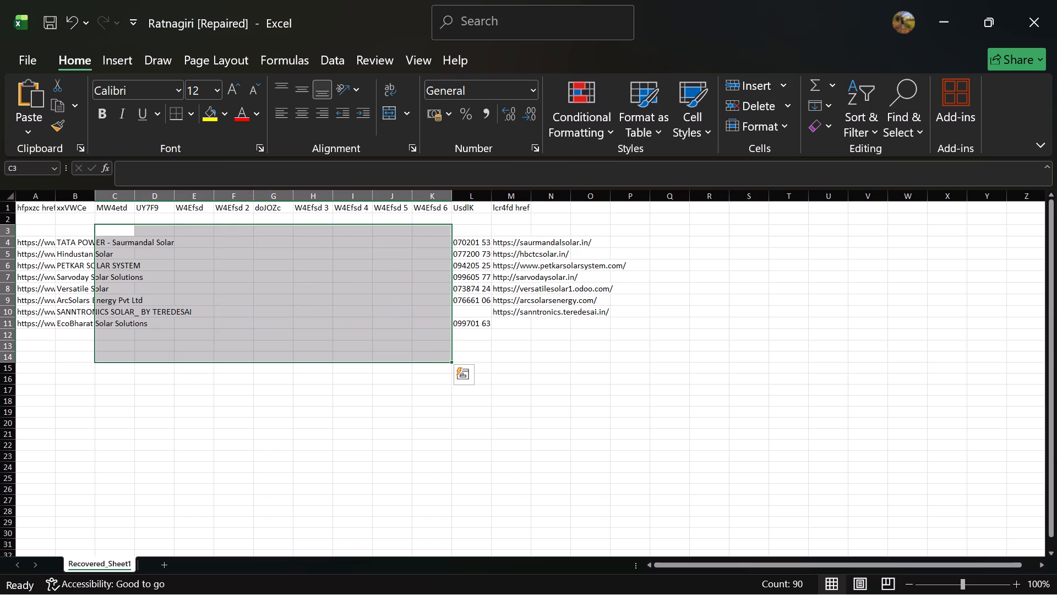
Copy the Ratnagiri listings in range A3:Q11.
left_click_drag(41, 233, 652, 326)
key("ctrl+c")
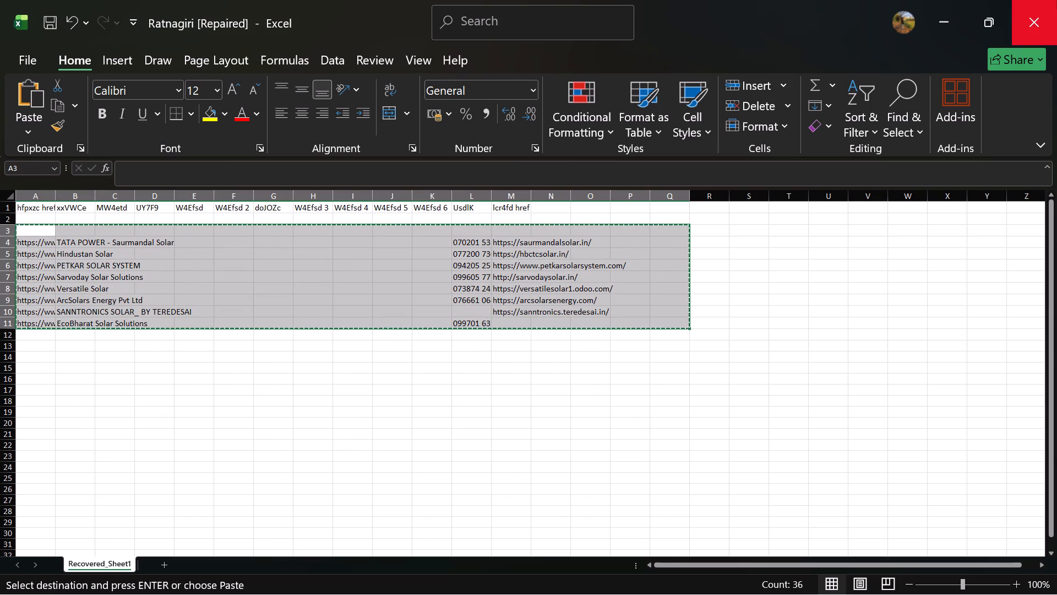
Close the repaired Ratnagiri workbook, saving it as Ratnagiri over the existing file and keeping the copied data on the clipboard.
left_click(1056, 0)
key("Return")
key("Return")
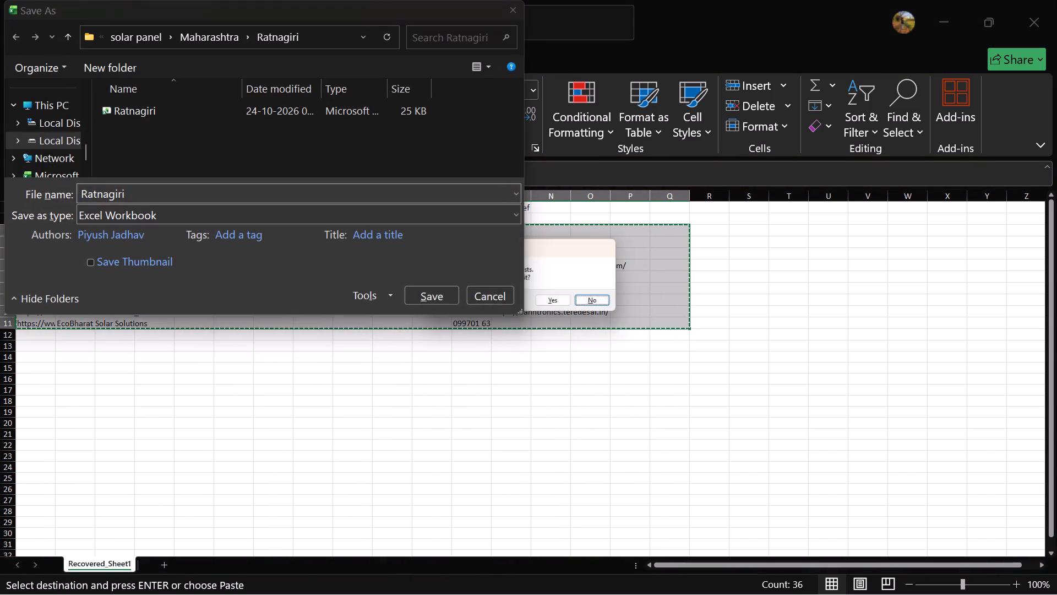
key("Left")
key("Return")
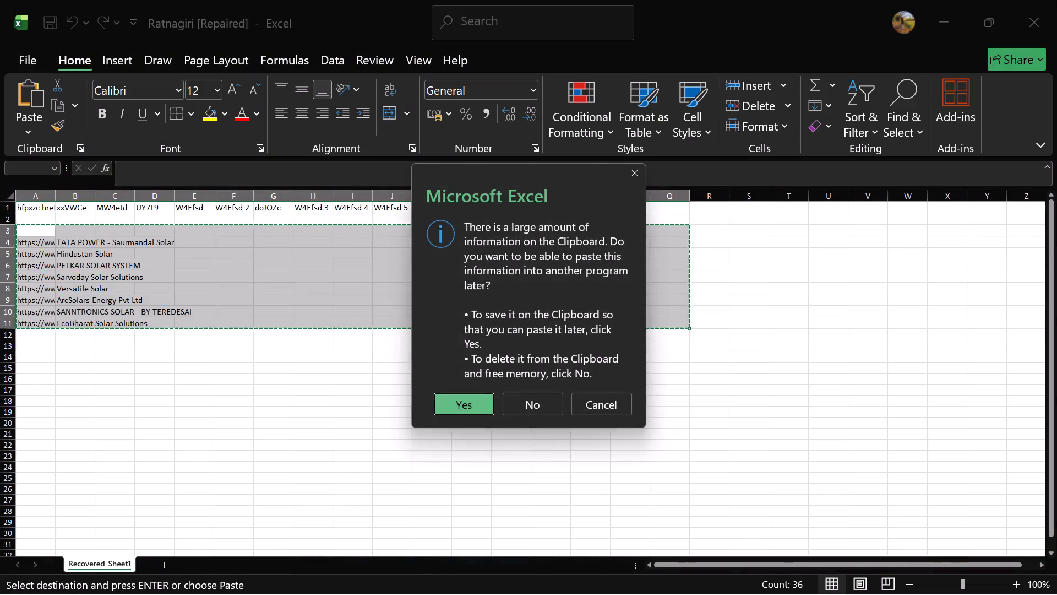
key("Return")
Enter the heading Ratnagiri in cell B1875 of Book1 and format it as bold, size 20.
key("alt+Tab")
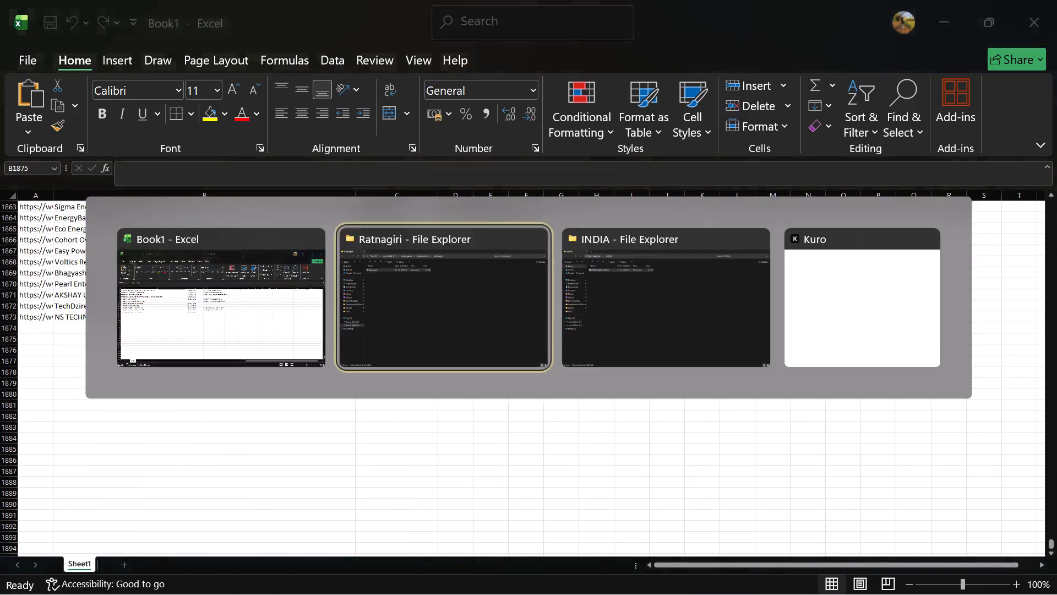
key("alt+Tab")
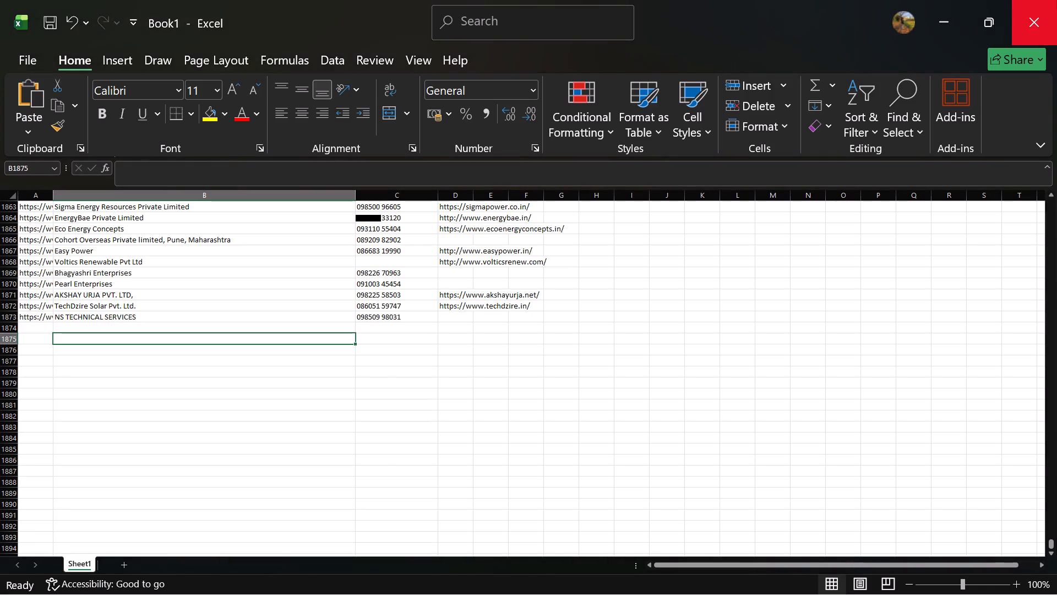
type("Ratnagiri")
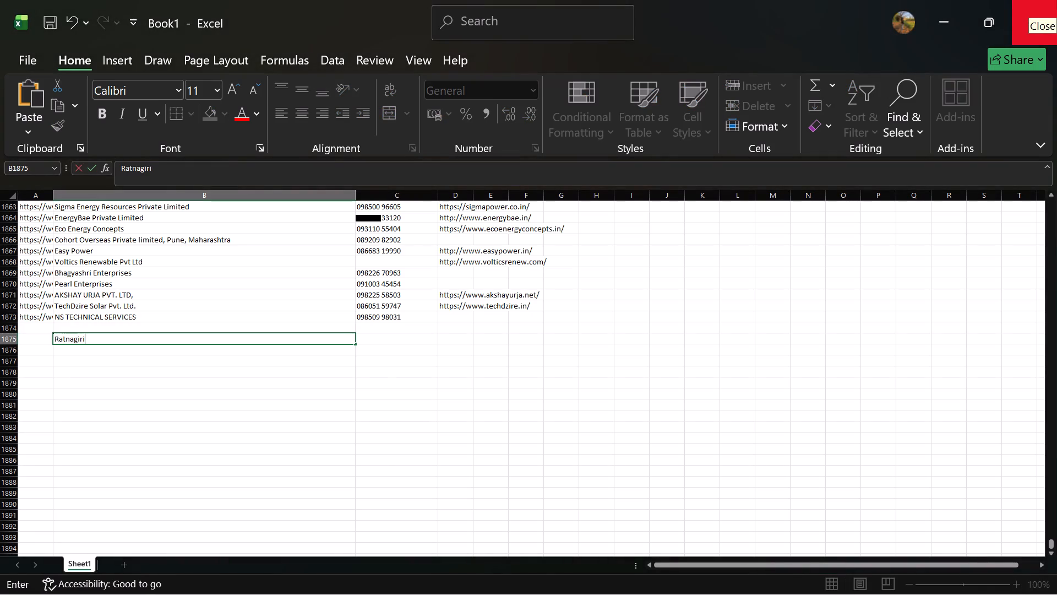
key("alt+Tab")
key("alt+Tab")
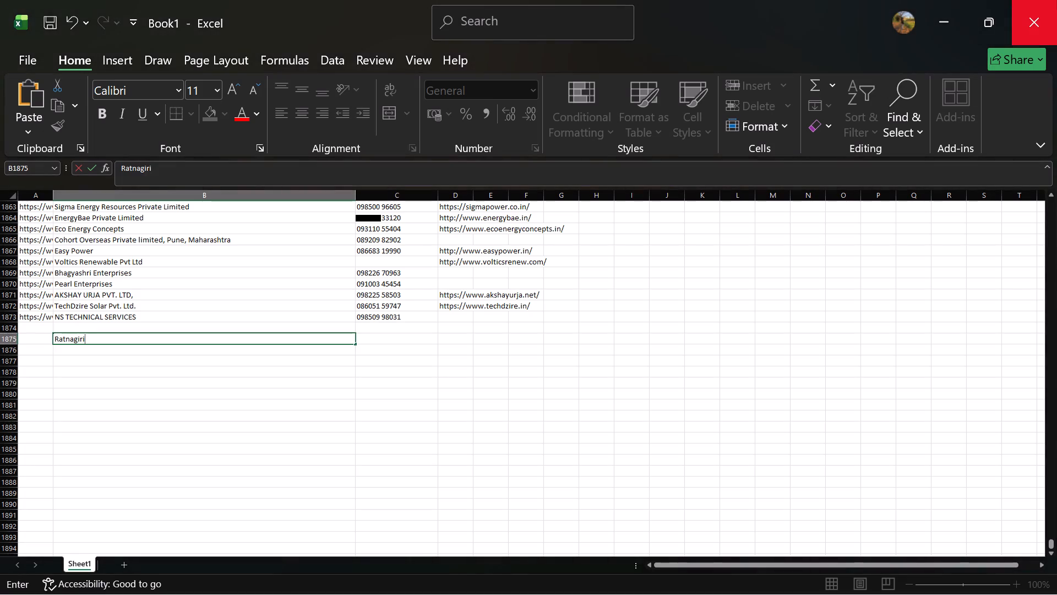
key("ctrl+a")
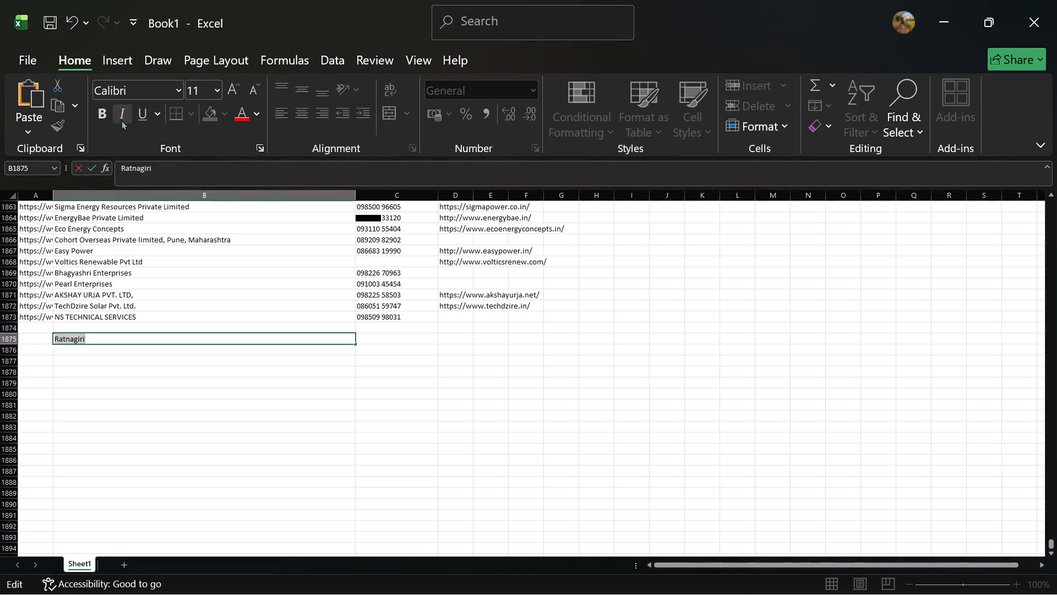
left_click(104, 117)
left_click(217, 90)
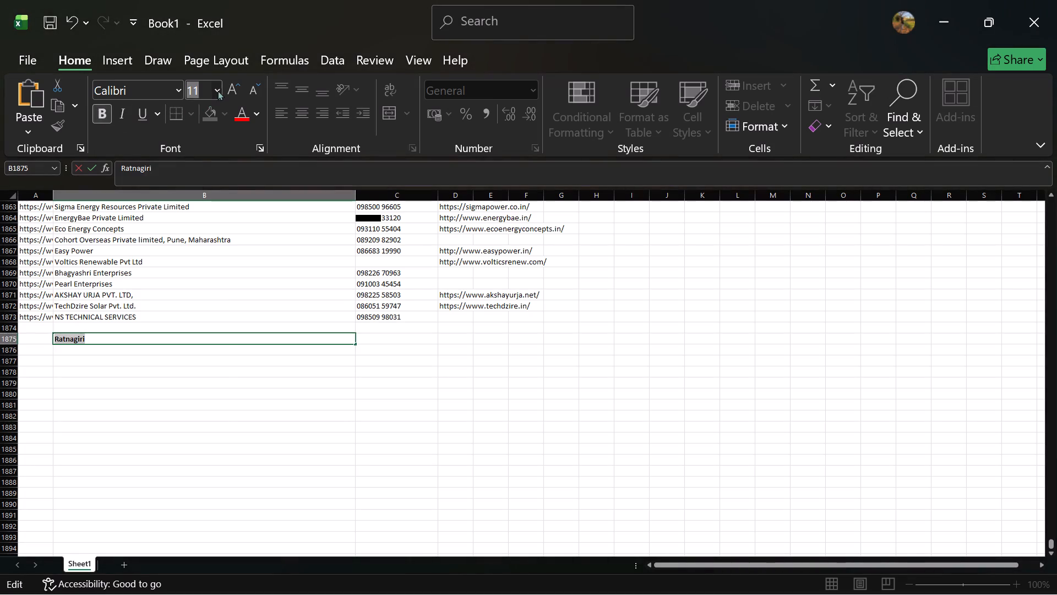
left_click(192, 284)
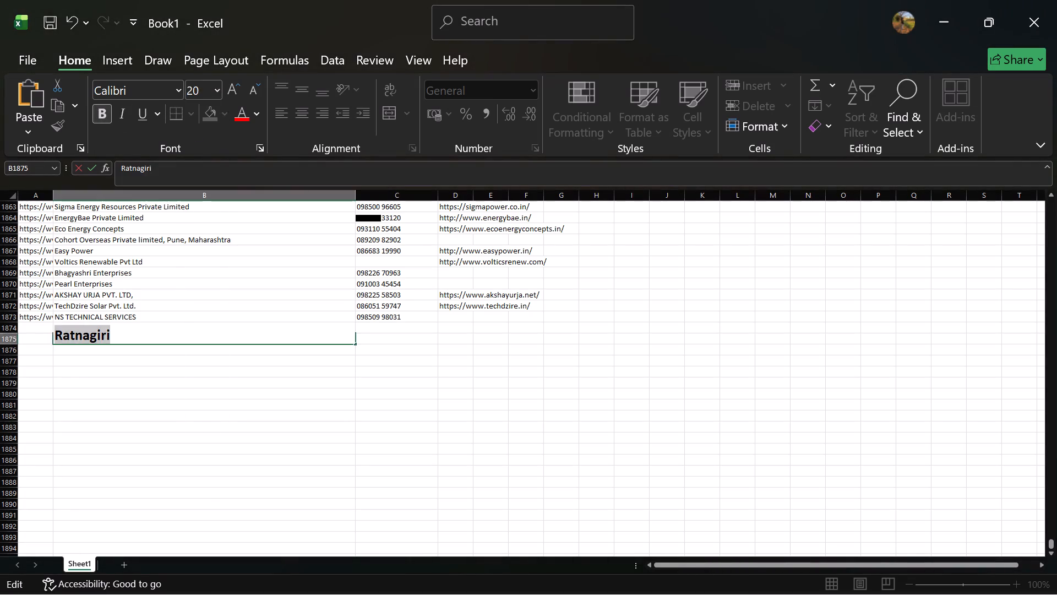
left_click(70, 407)
Paste the copied Ratnagiri listings into Book1 starting at cell A1877.
left_click(37, 370)
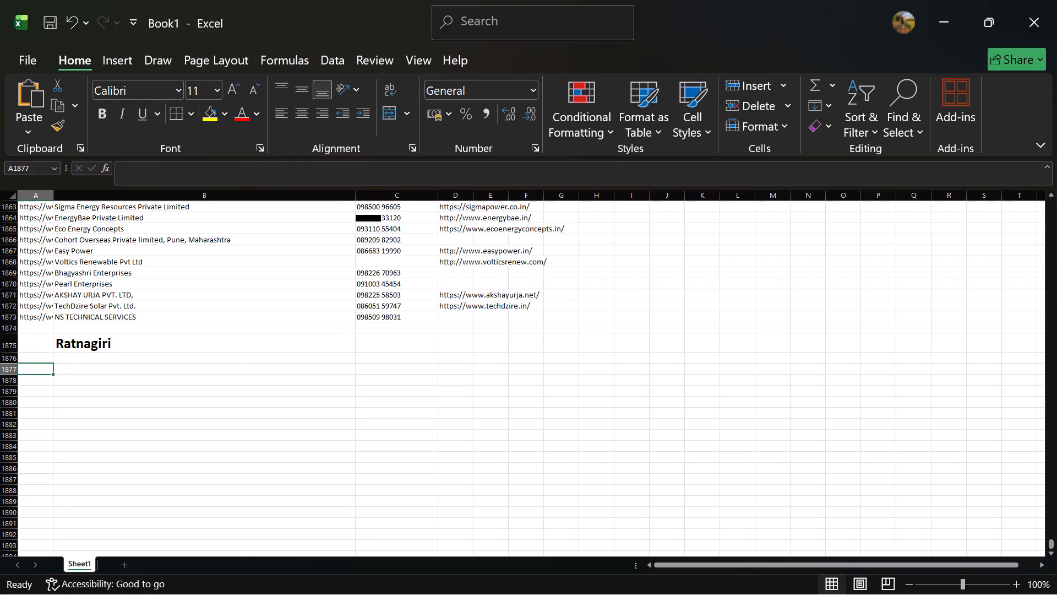
key("ctrl+v")
Move the Ratnagiri phone numbers and websites from L1878:O1885 so they start at C1878, beside the business names.
left_click_drag(726, 381, 836, 458)
key("ctrl+c")
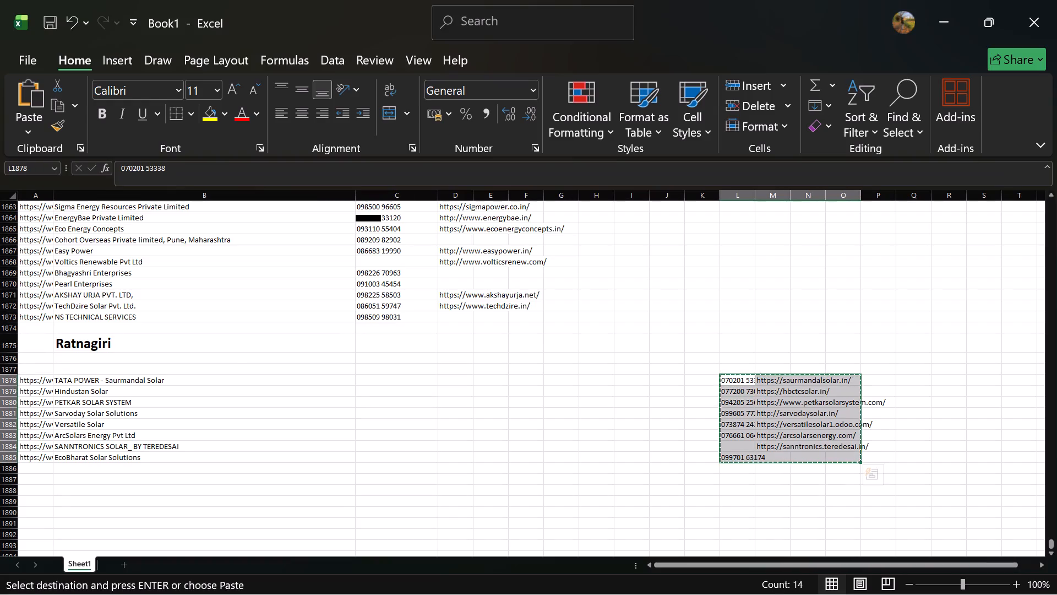
left_click_drag(737, 375, 589, 383)
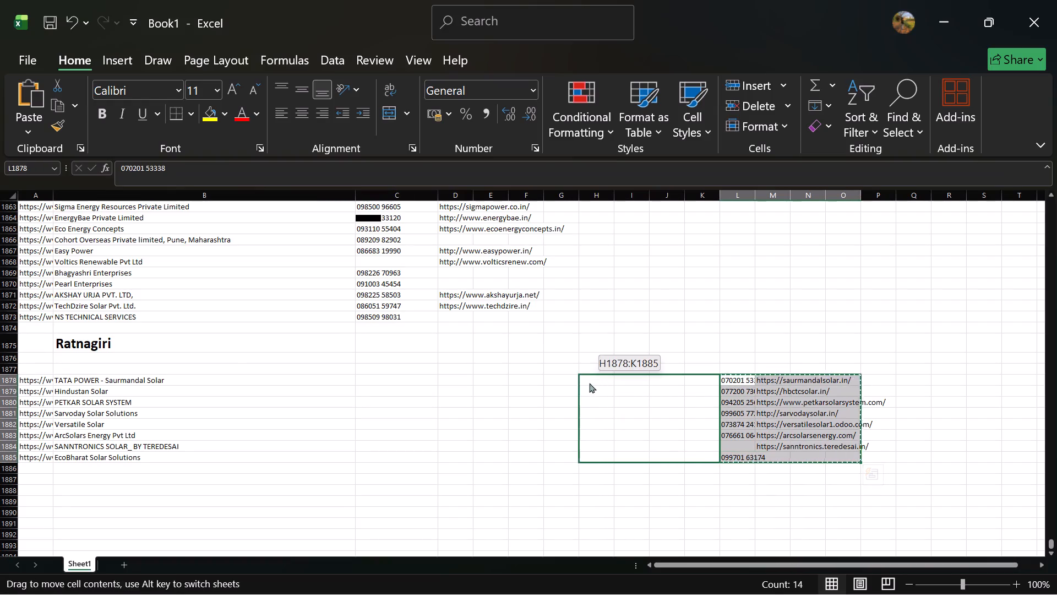
left_click_drag(589, 383, 459, 385)
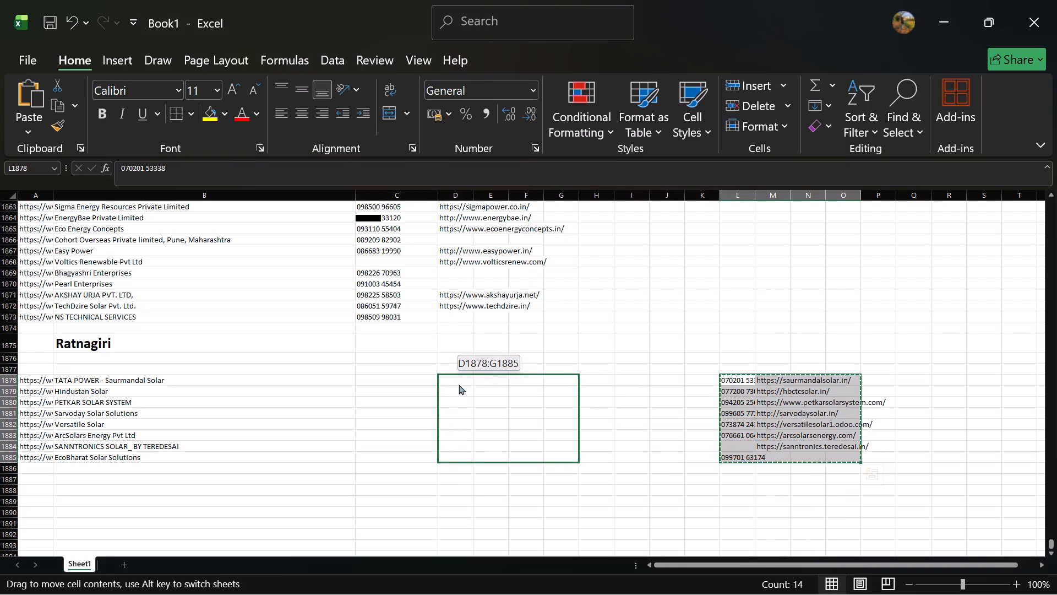
left_click_drag(459, 385, 423, 383)
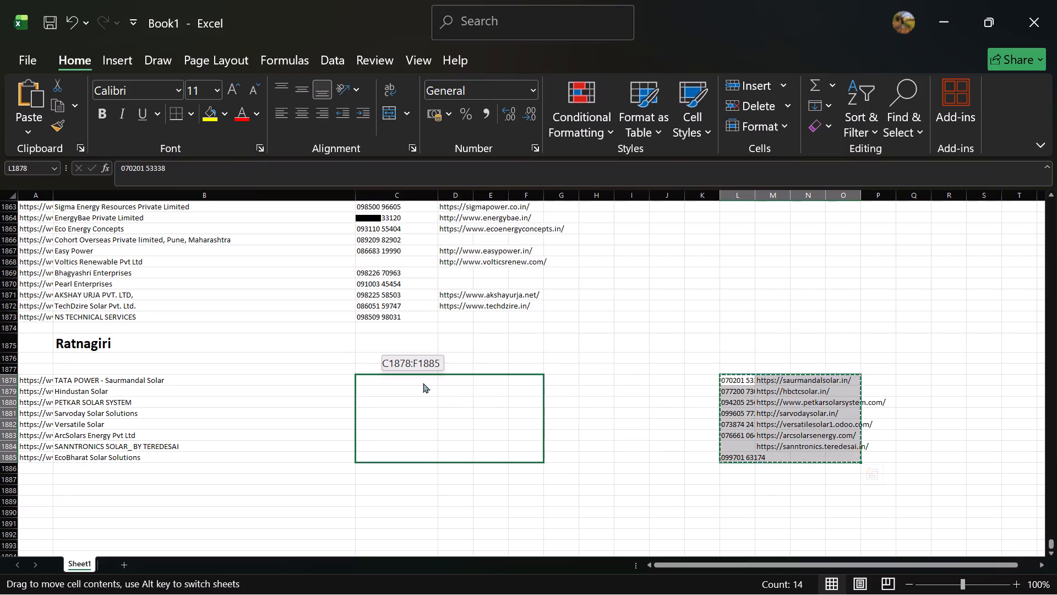
left_click_drag(423, 383, 424, 378)
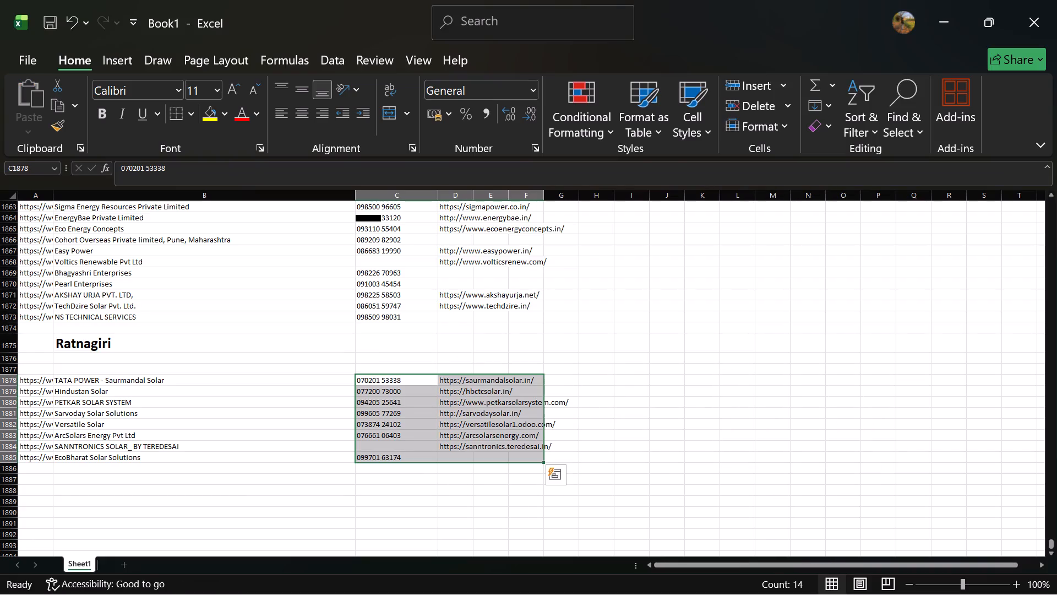
left_click(78, 482)
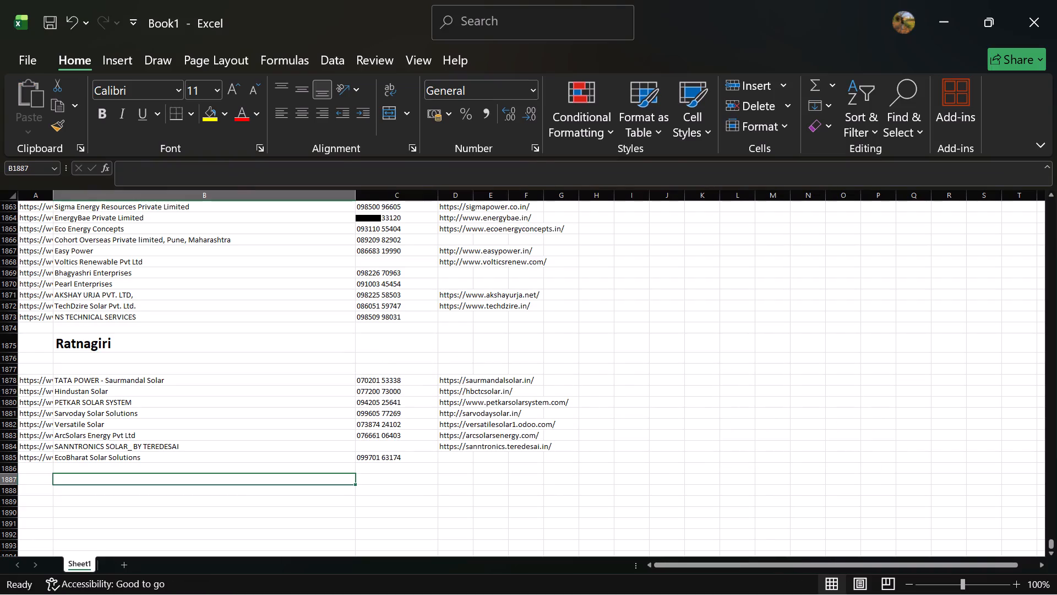
Open the Sangli workbook from the Maharashtra folder, accepting the file repair and enabling editing.
key("alt+Tab")
left_click(9, 32)
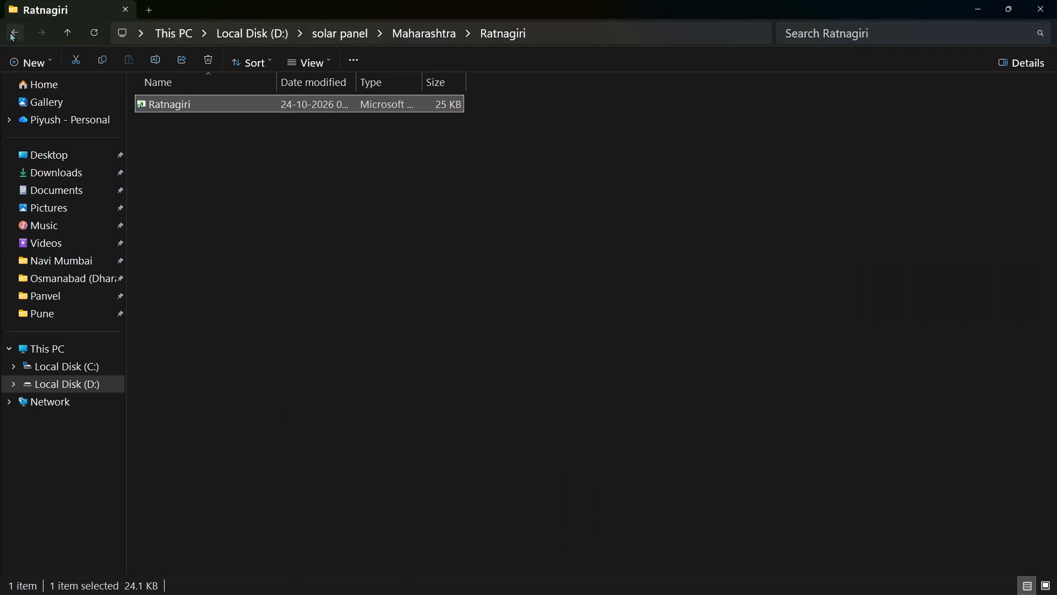
scroll(214, 253, "down", 7)
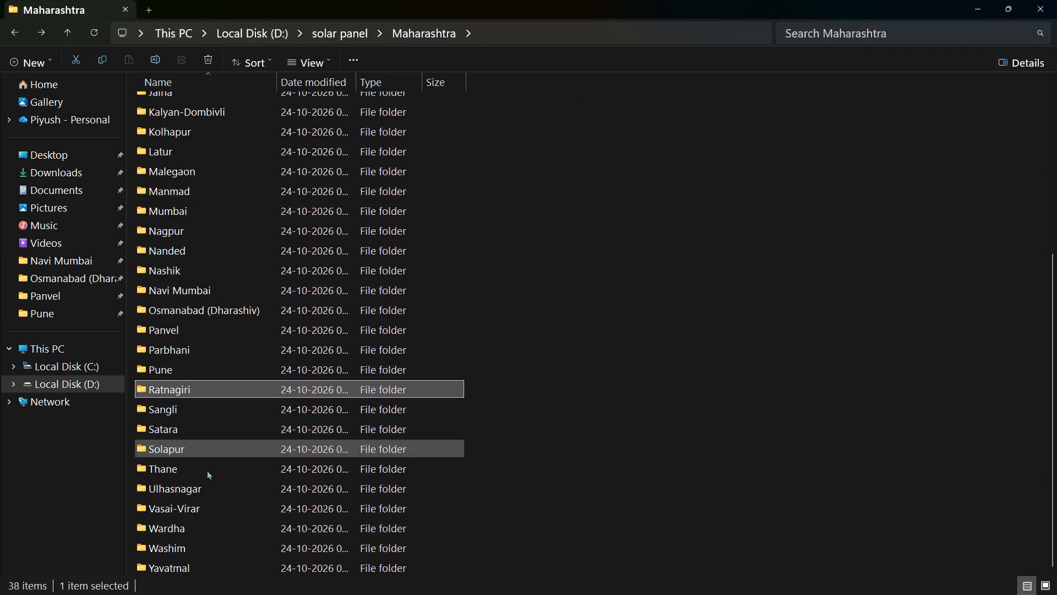
scroll(267, 402, "down", 4)
double_click(224, 411)
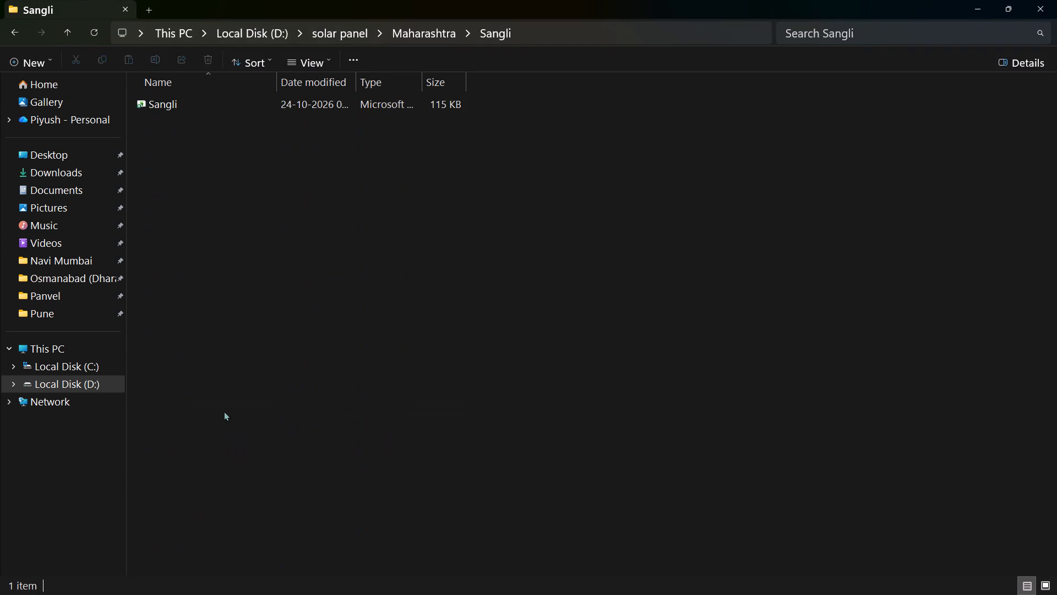
double_click(225, 105)
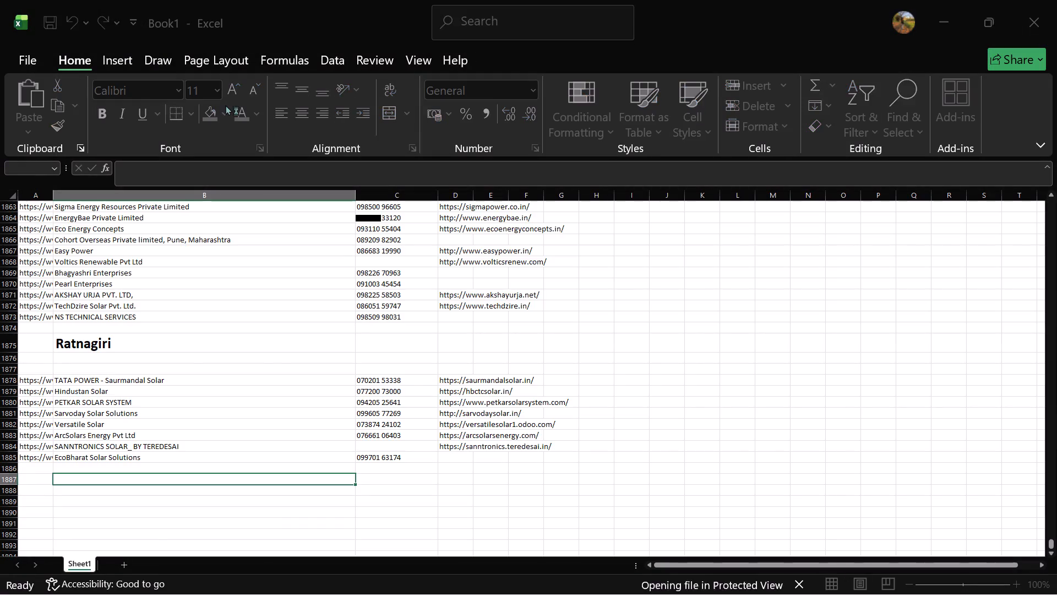
key("Left")
key("Return")
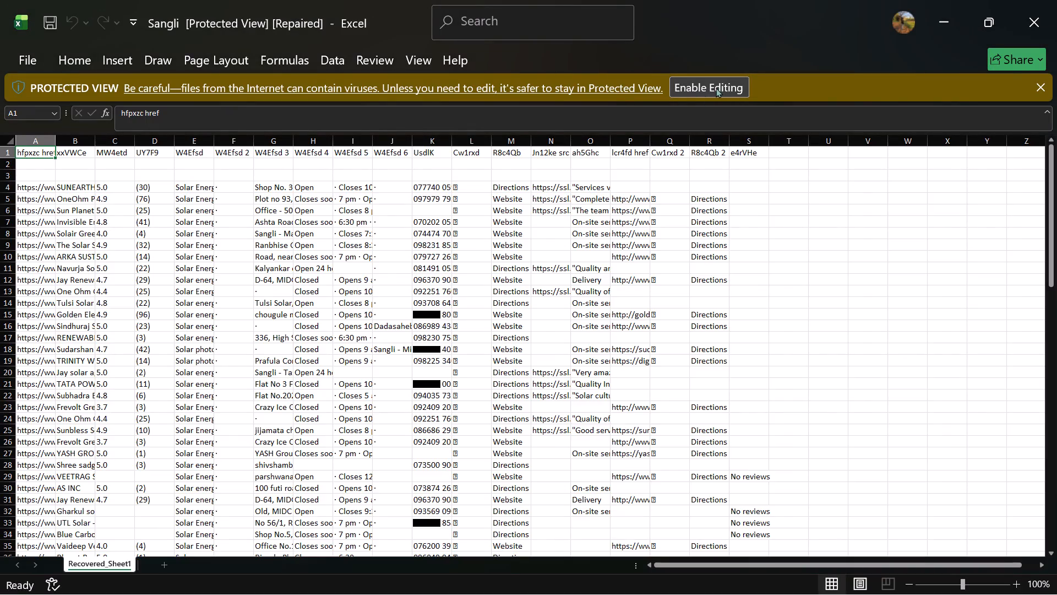
left_click(716, 88)
key("Return")
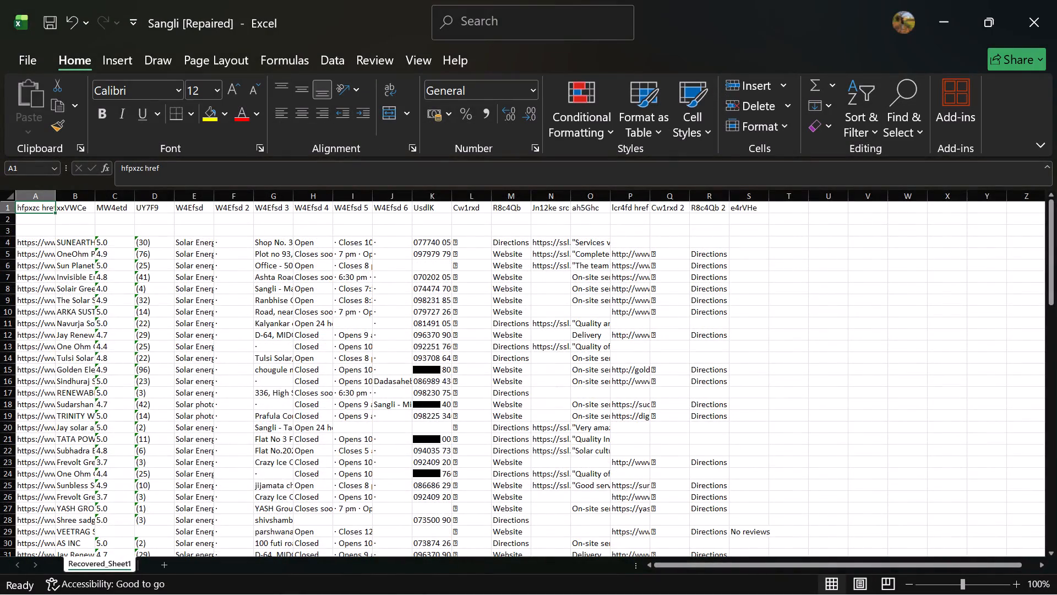
Clear the contents of columns Q to V, C to J and L to O in the Sangli sheet, keeping links, names, phones and websites.
left_click_drag(666, 206, 863, 594)
key("Delete")
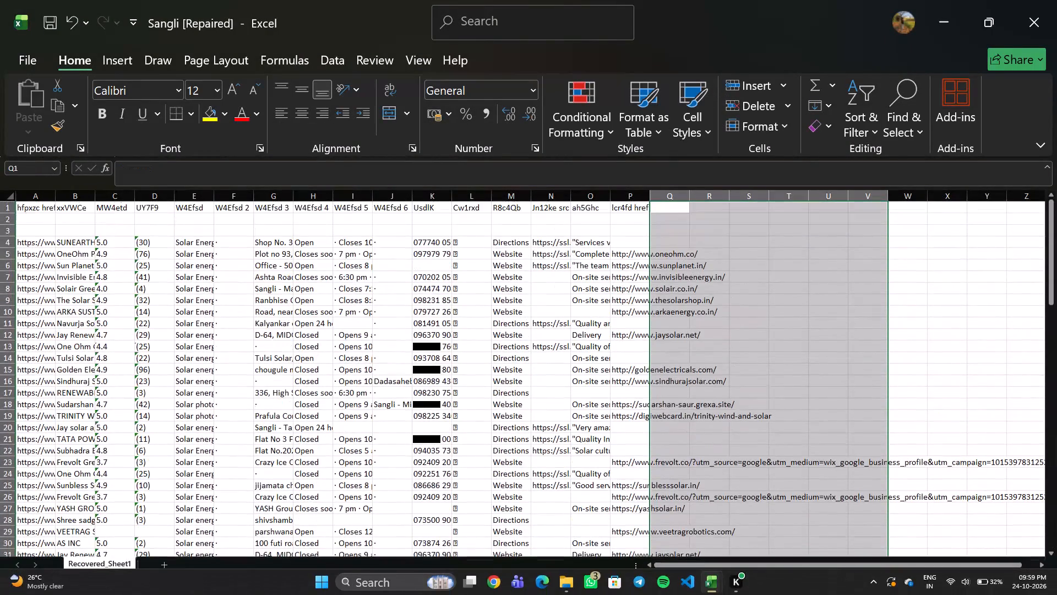
left_click_drag(863, 594, 547, 425)
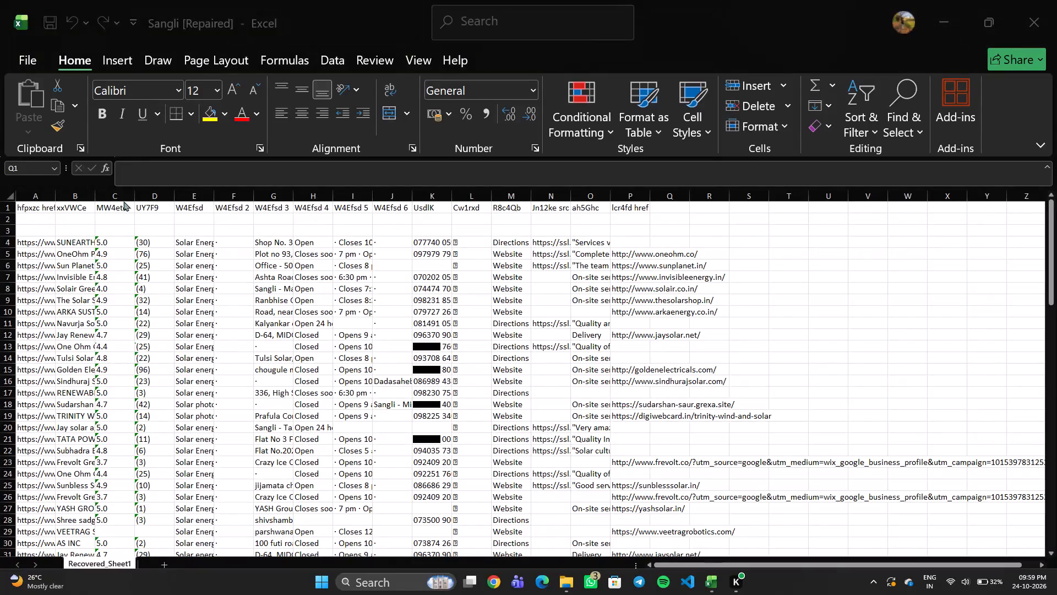
left_click(110, 206)
left_click_drag(110, 206, 132, 224)
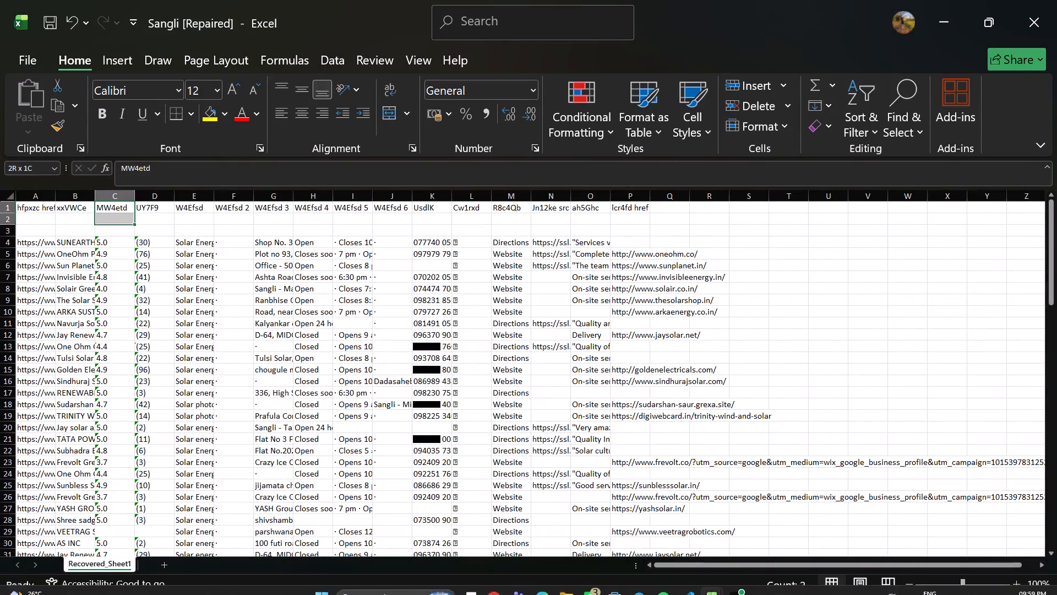
left_click_drag(132, 224, 420, 594)
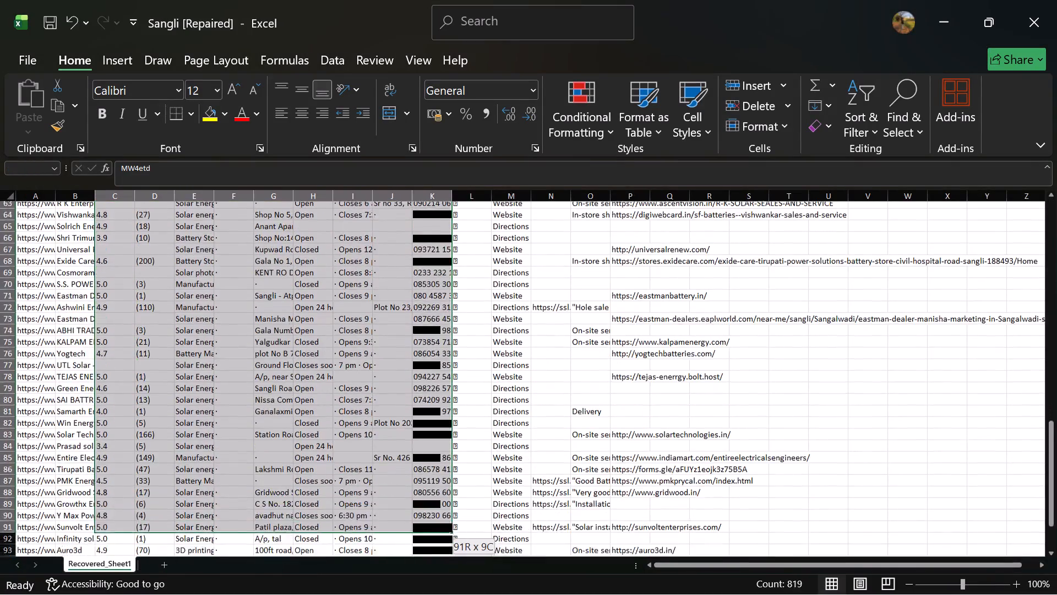
left_click_drag(420, 594, 405, 594)
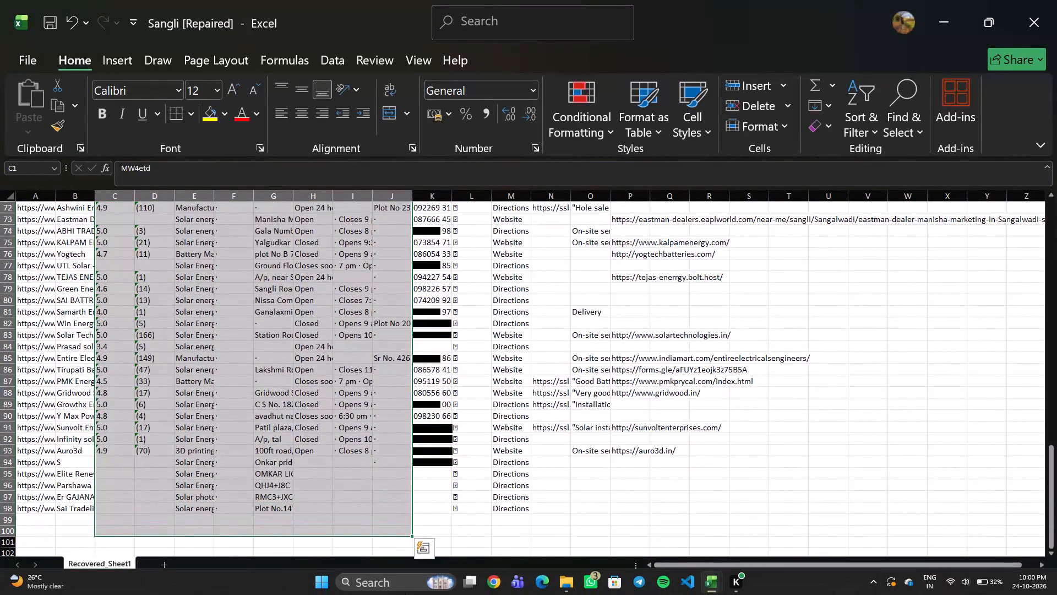
key("Delete")
left_click_drag(467, 208, 537, 284)
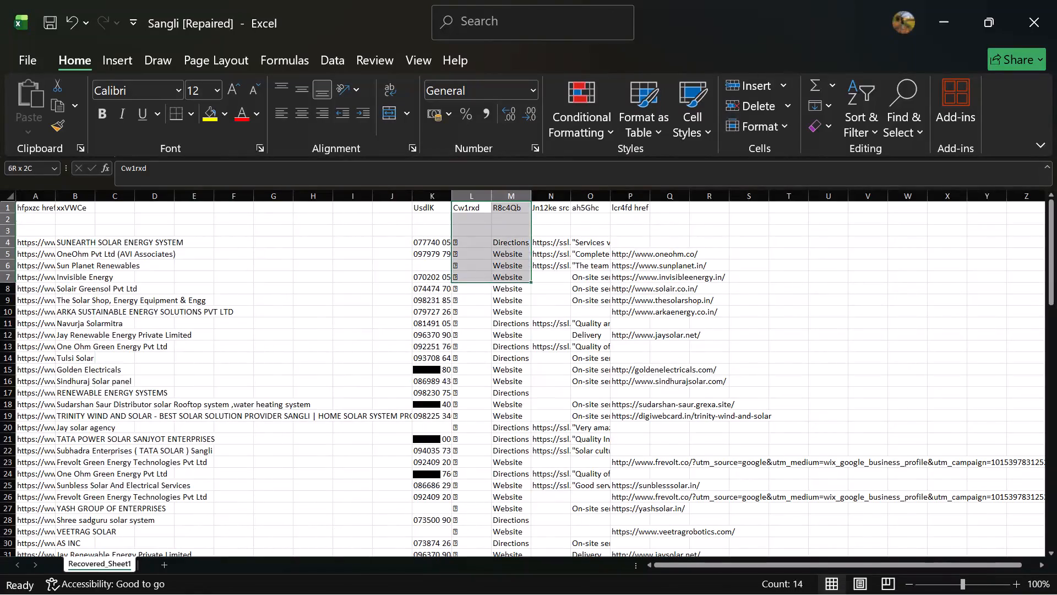
left_click_drag(537, 284, 591, 594)
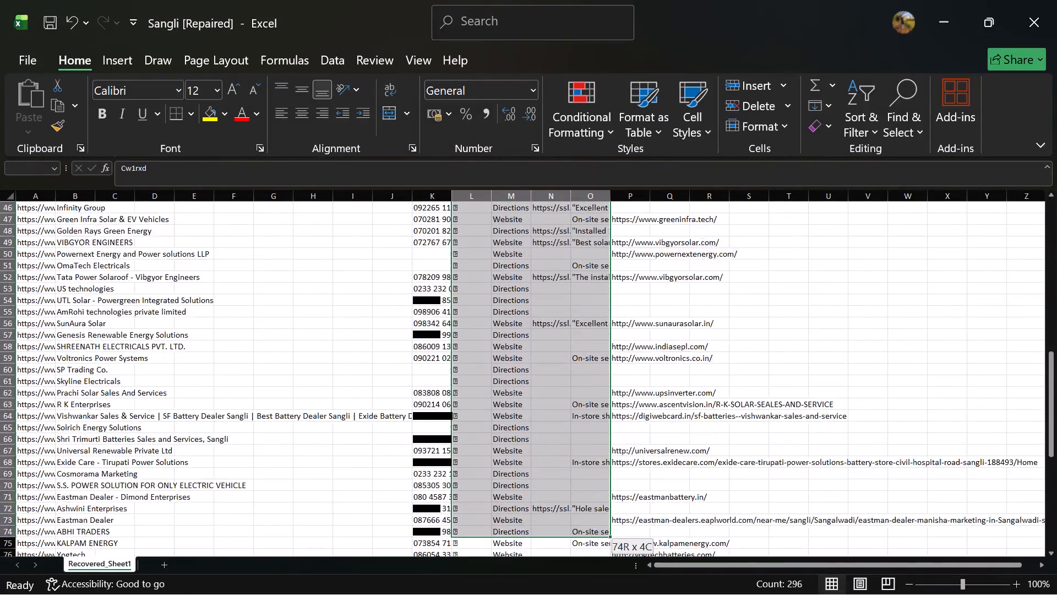
left_click_drag(591, 594, 591, 594)
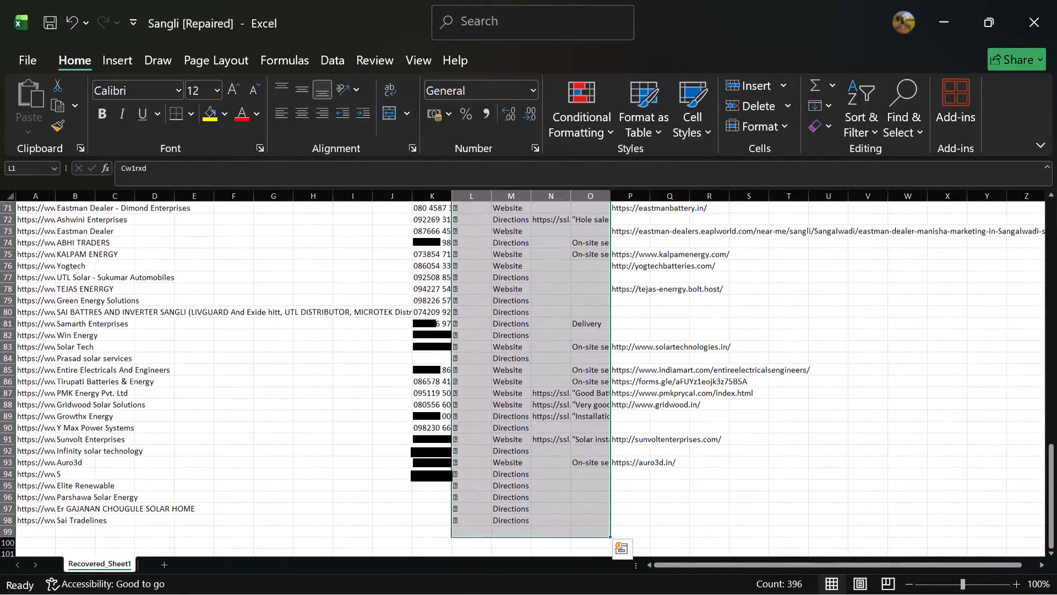
key("Delete")
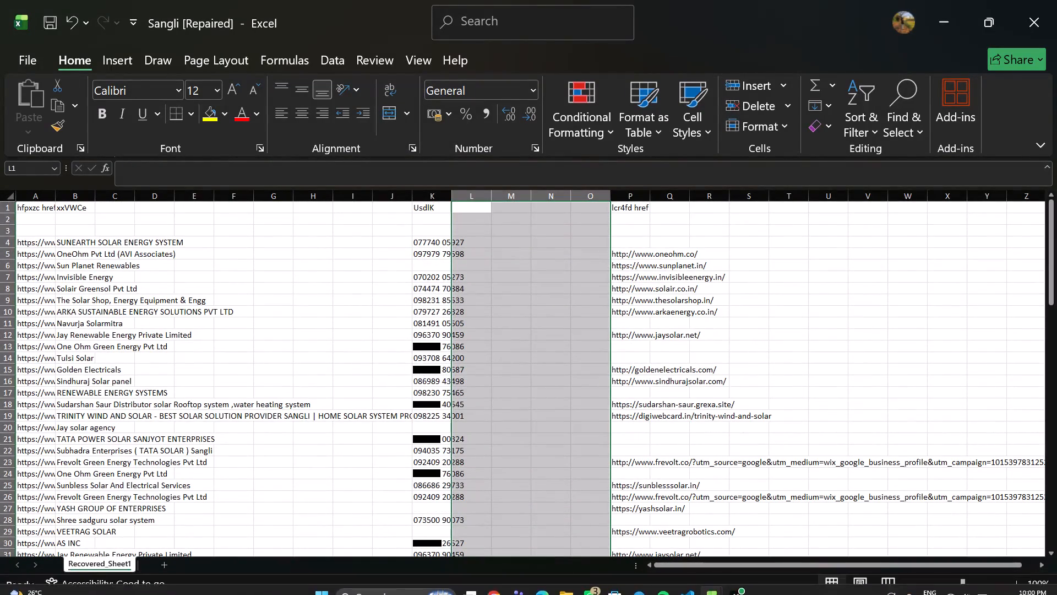
Copy the Sangli listings in range A3:V94.
left_click(34, 235)
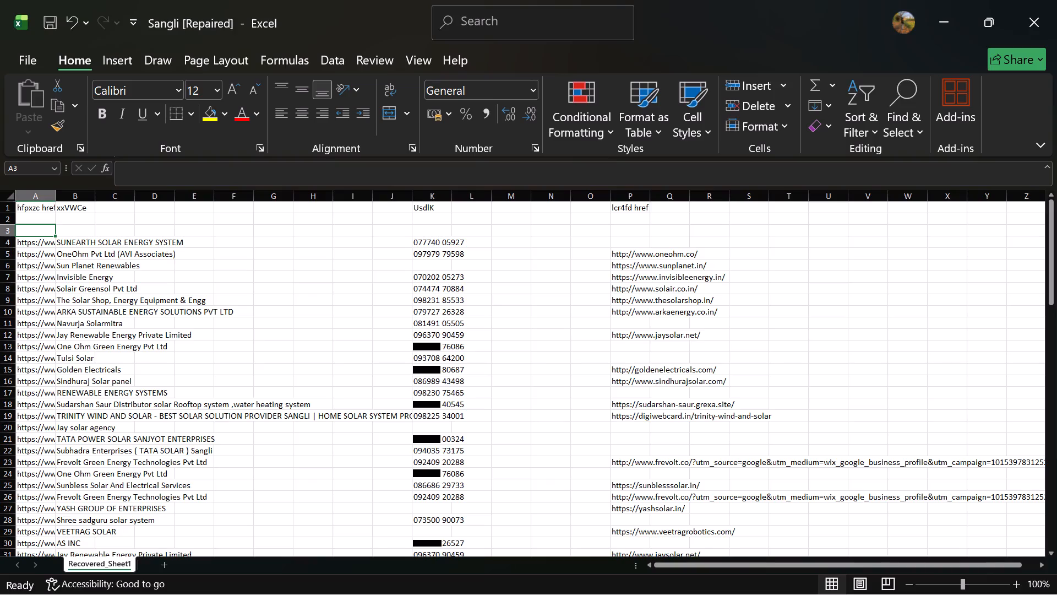
left_click_drag(40, 229, 847, 594)
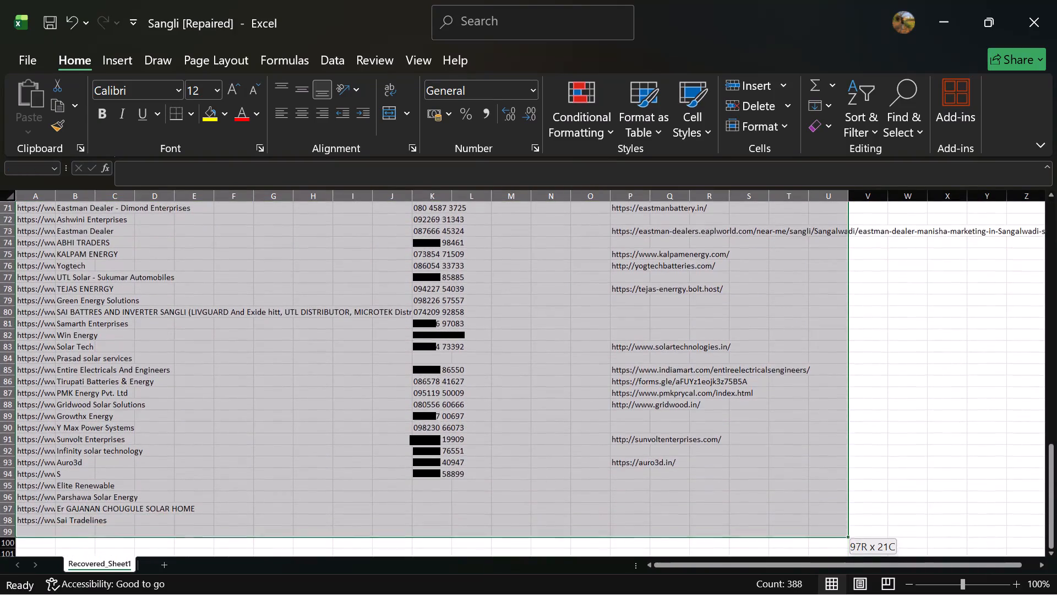
left_click_drag(847, 594, 862, 476)
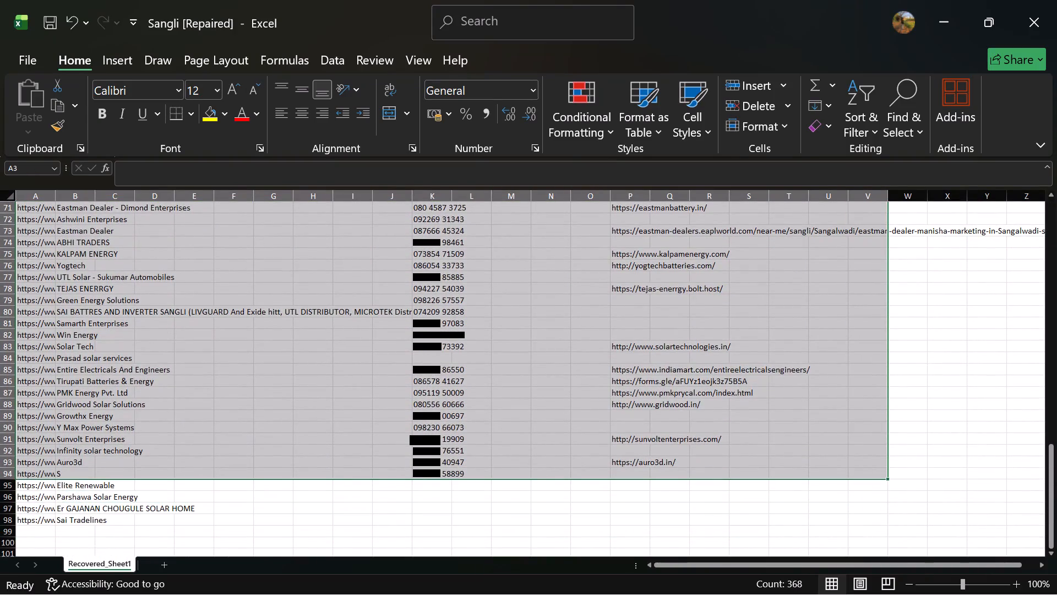
key("ctrl+c")
Close the repaired Sangli workbook, saving it as Sangli over the existing file and keeping the copied data on the clipboard.
left_click(1056, 0)
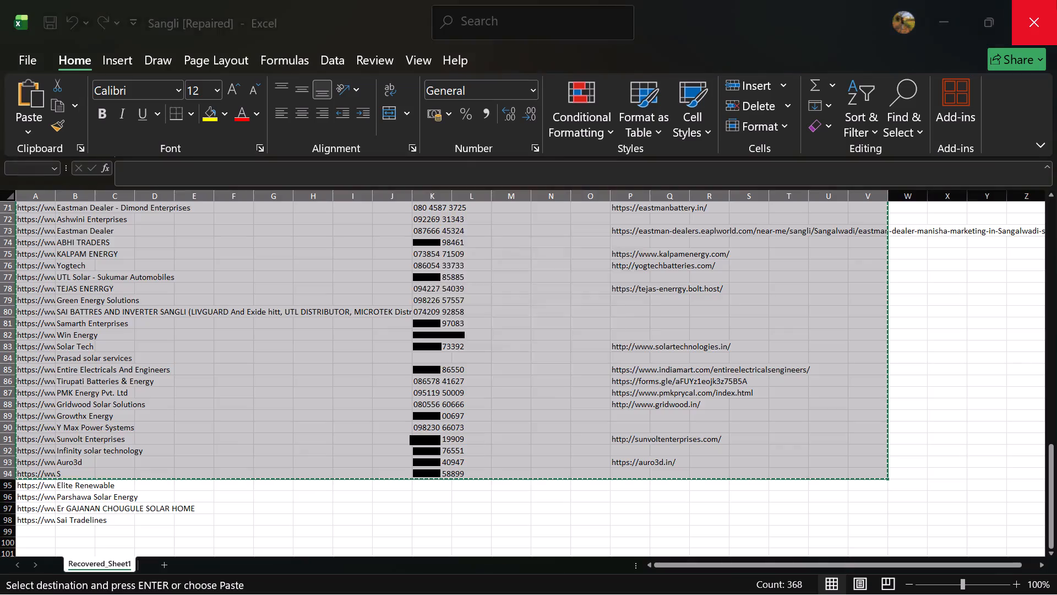
key("Return")
key("Return")
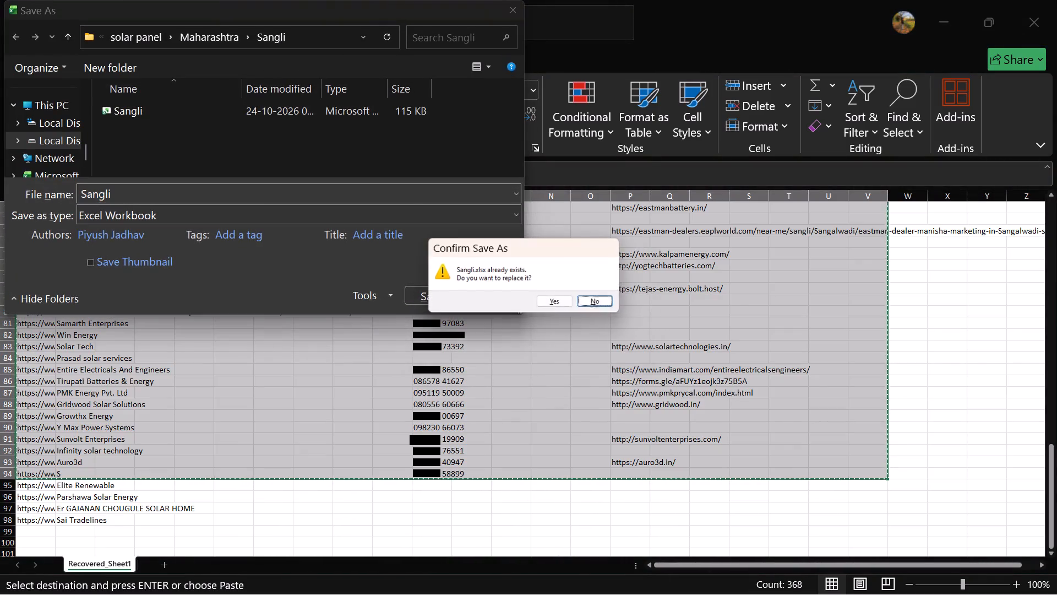
key("Left")
key("Return")
key("Return")
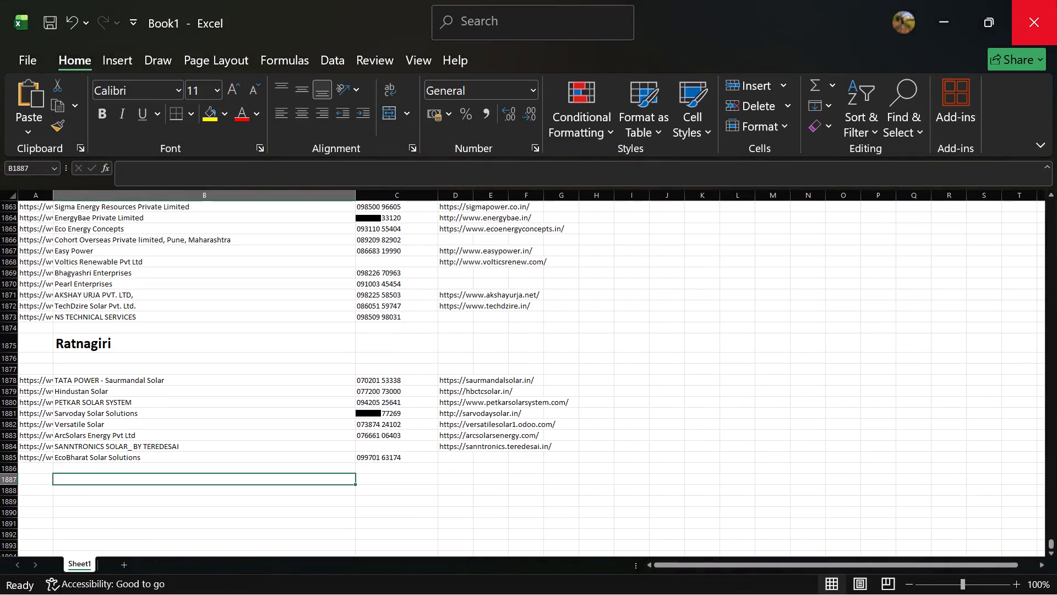
Enter the heading Sangli in cell B1887 of Book1, making it bold and the same size as the Ratnagiri heading.
key("alt+Tab")
key("alt+Tab")
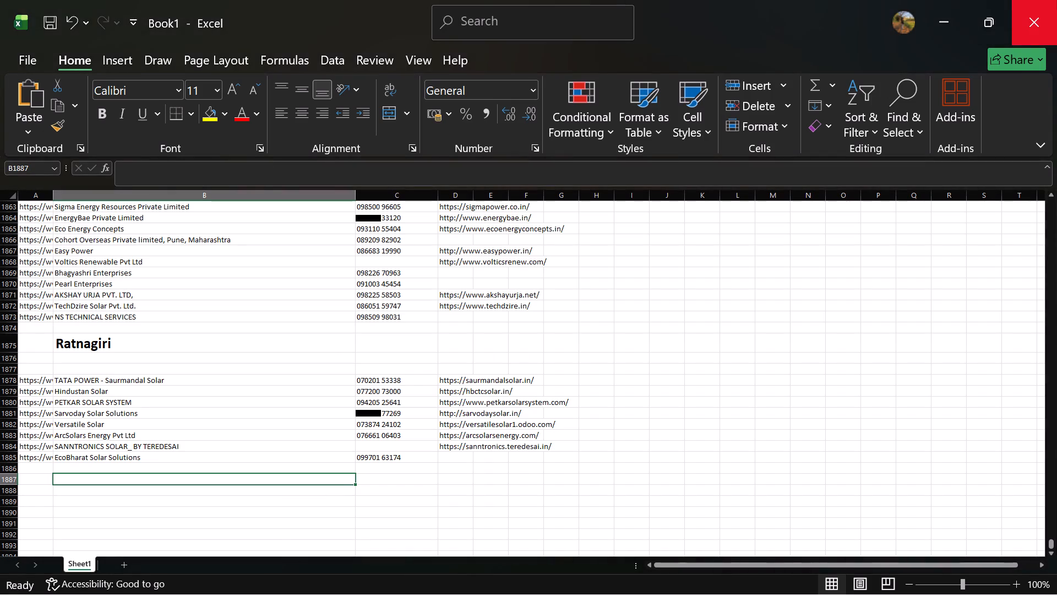
type("Sangali")
key("alt+Tab")
key("alt+Tab")
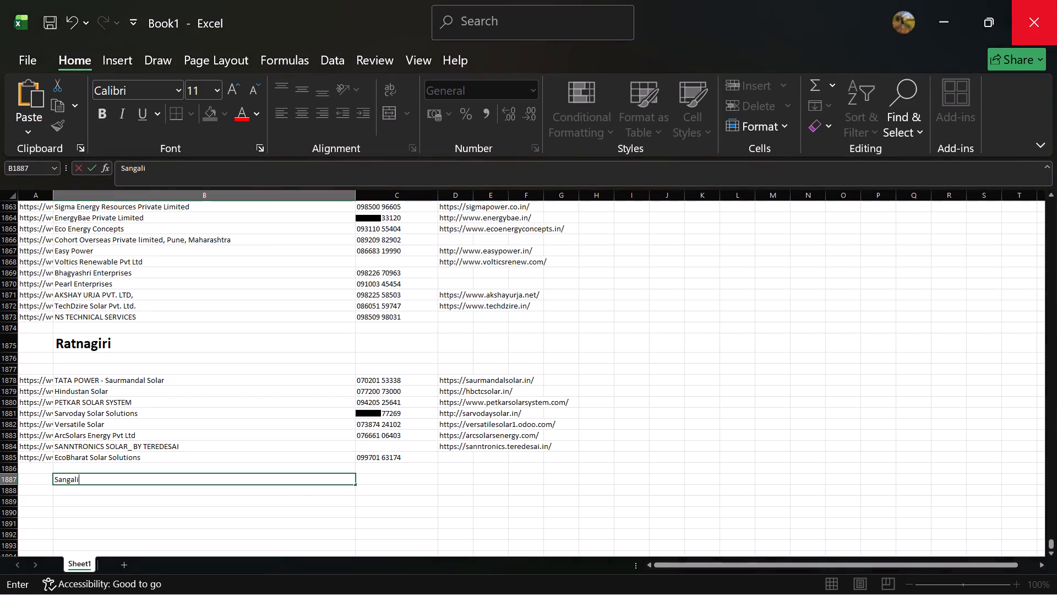
key("BackSpace")
key("BackSpace")
key("BackSpace")
type("li")
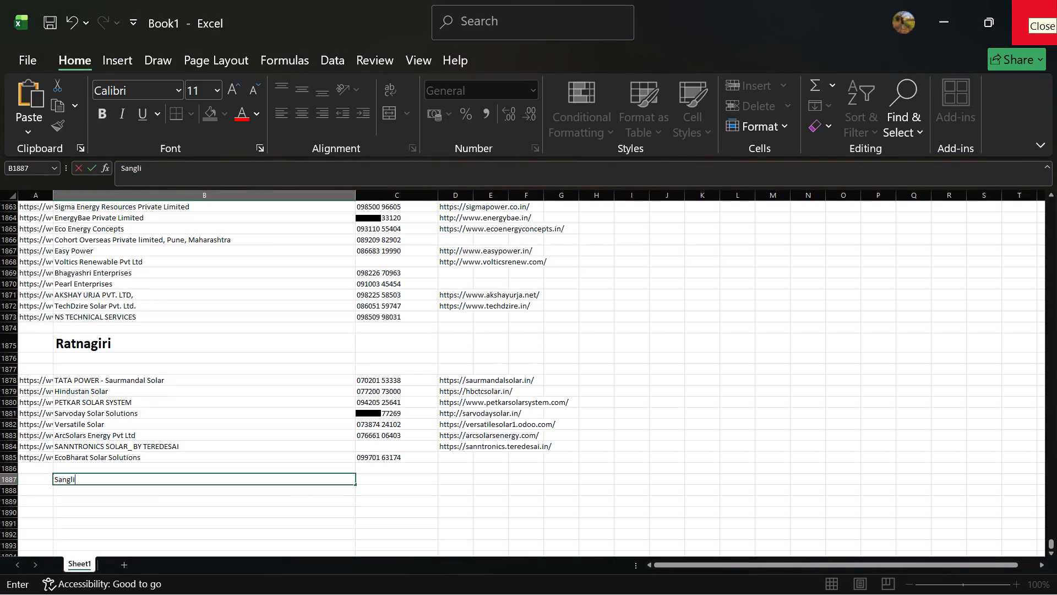
key("ctrl+a")
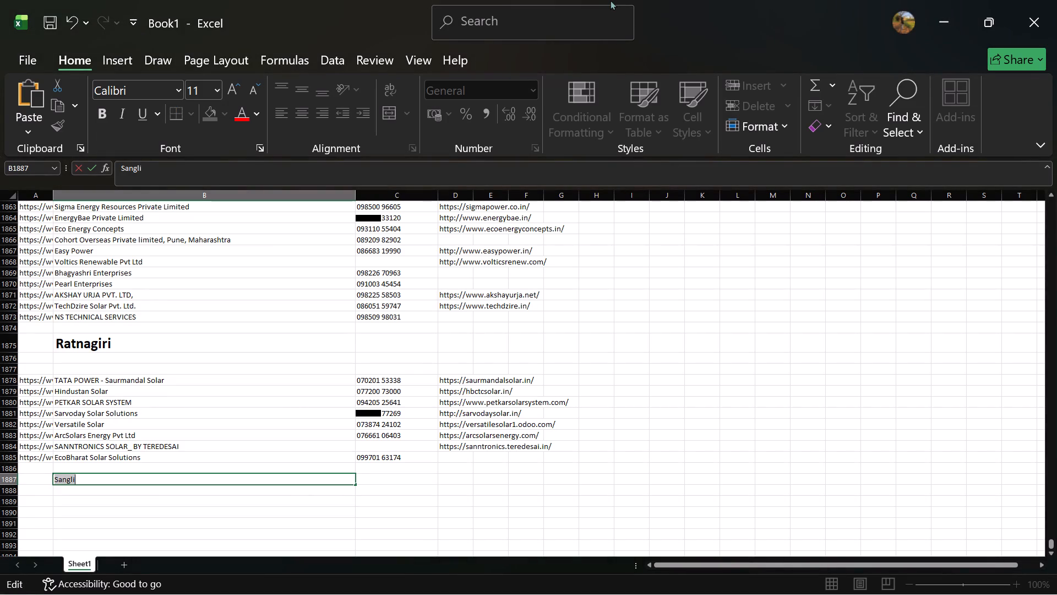
left_click(96, 110)
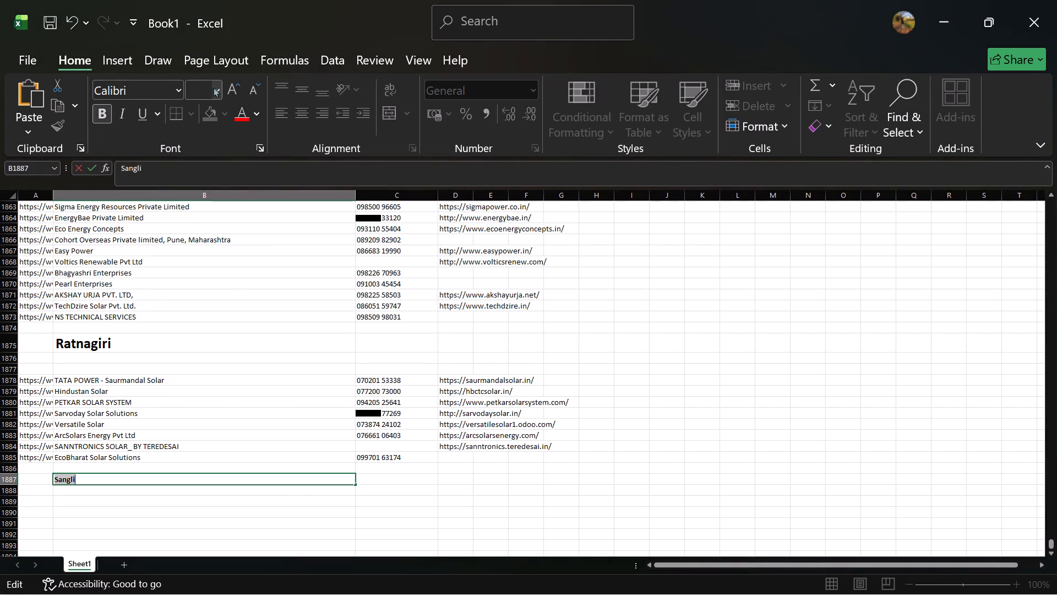
left_click(220, 88)
left_click(209, 291)
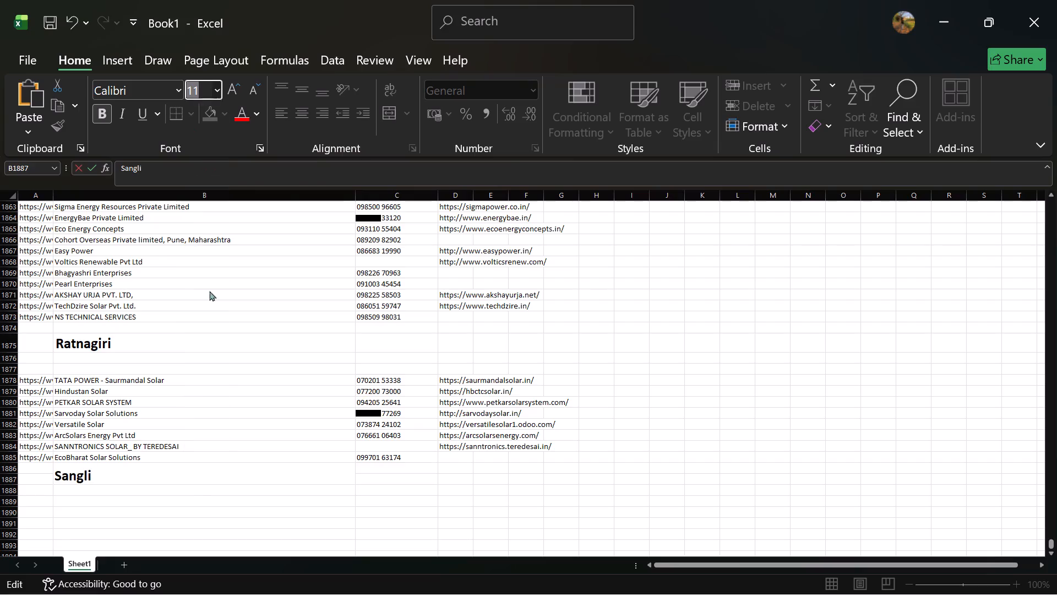
Paste the copied Sangli listings into Book1 starting at cell A1889.
left_click(86, 498)
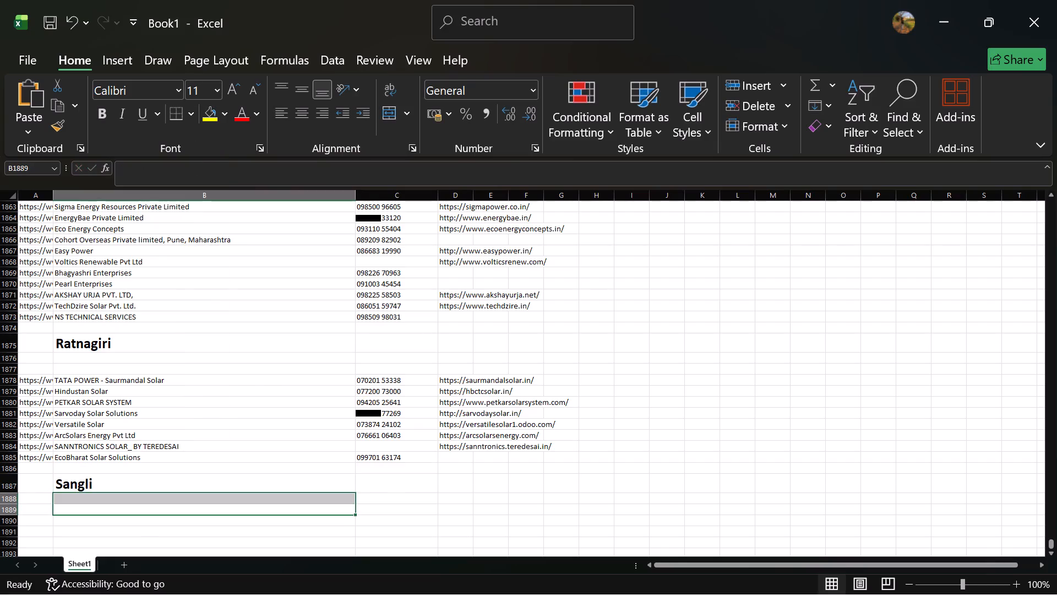
left_click(37, 511)
key("ctrl+v")
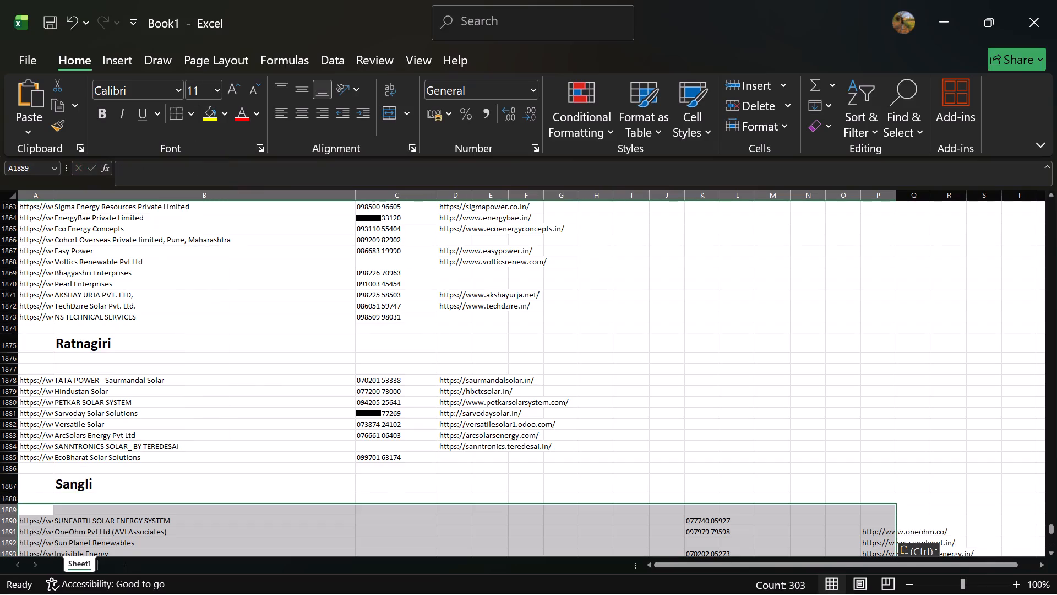
Move the Sangli phone numbers from K1890:K1981 to column C, starting at C1890.
scroll(632, 441, "down", 3)
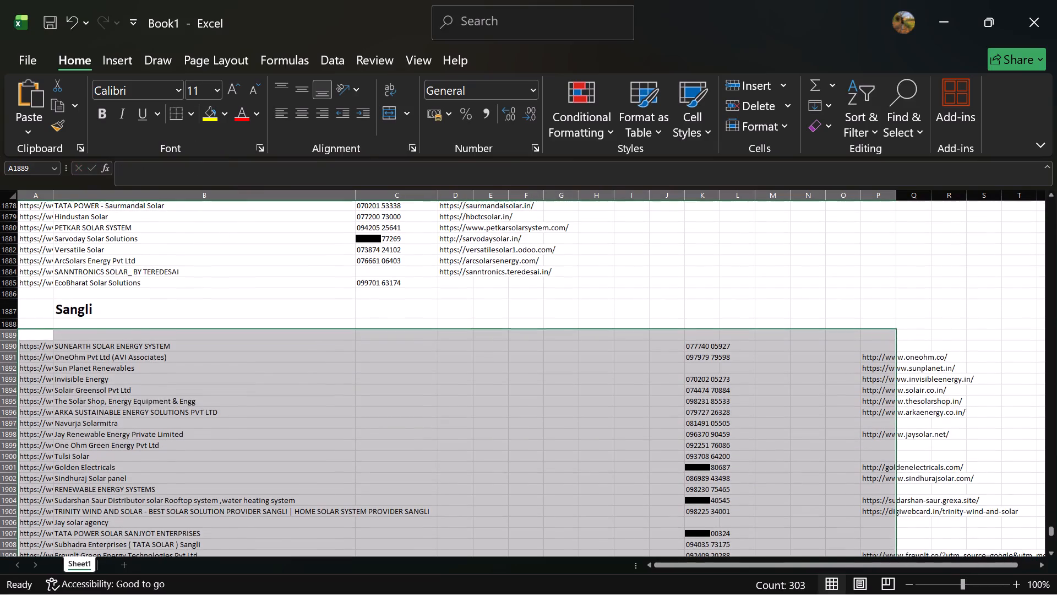
left_click_drag(706, 344, 705, 365)
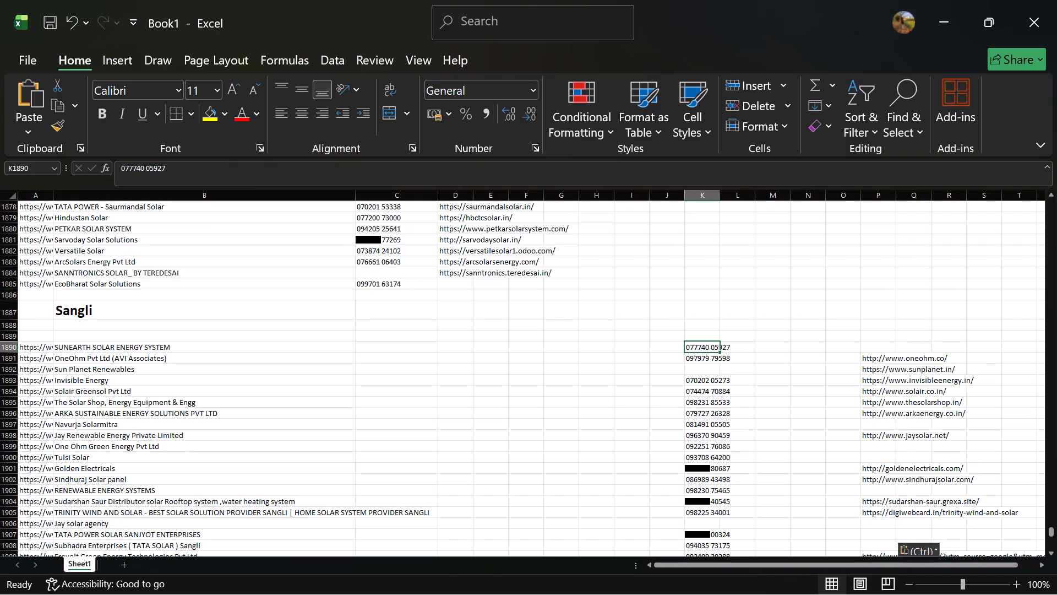
left_click_drag(705, 365, 706, 594)
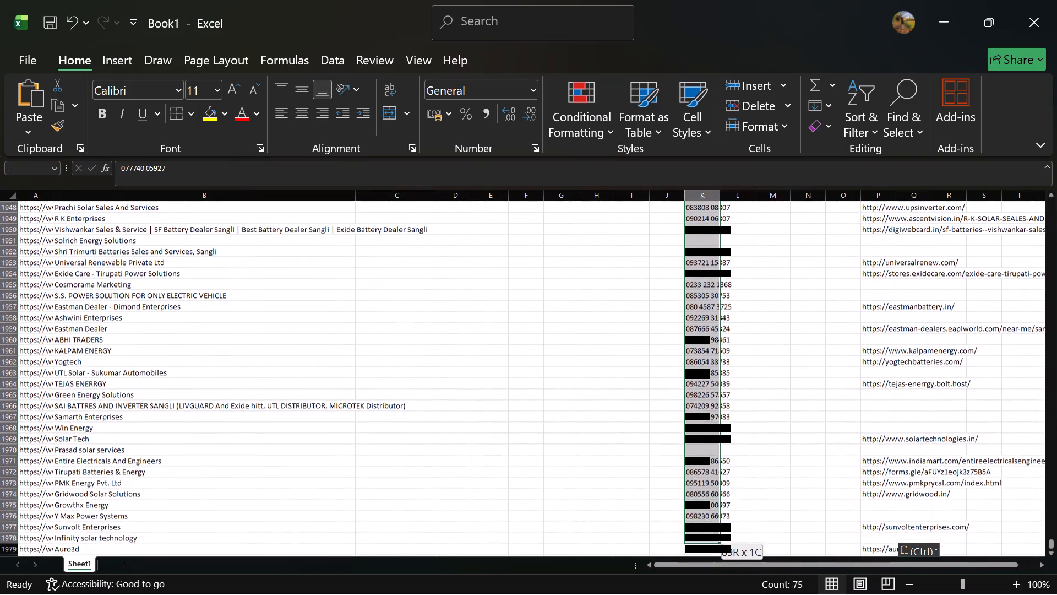
left_click_drag(706, 594, 717, 532)
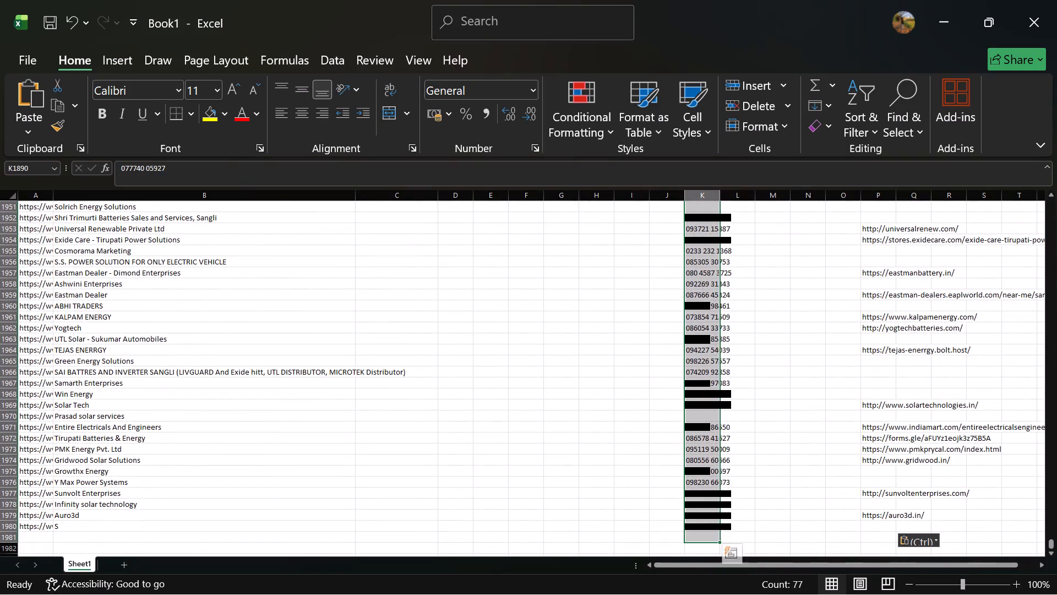
scroll(768, 360, "up", 8)
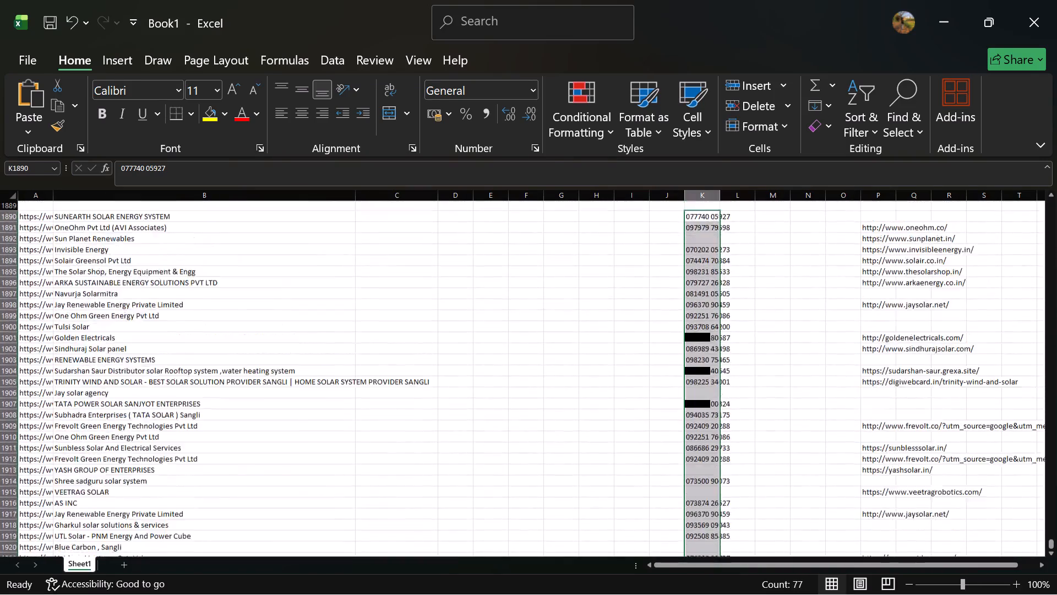
scroll(768, 360, "up", 3)
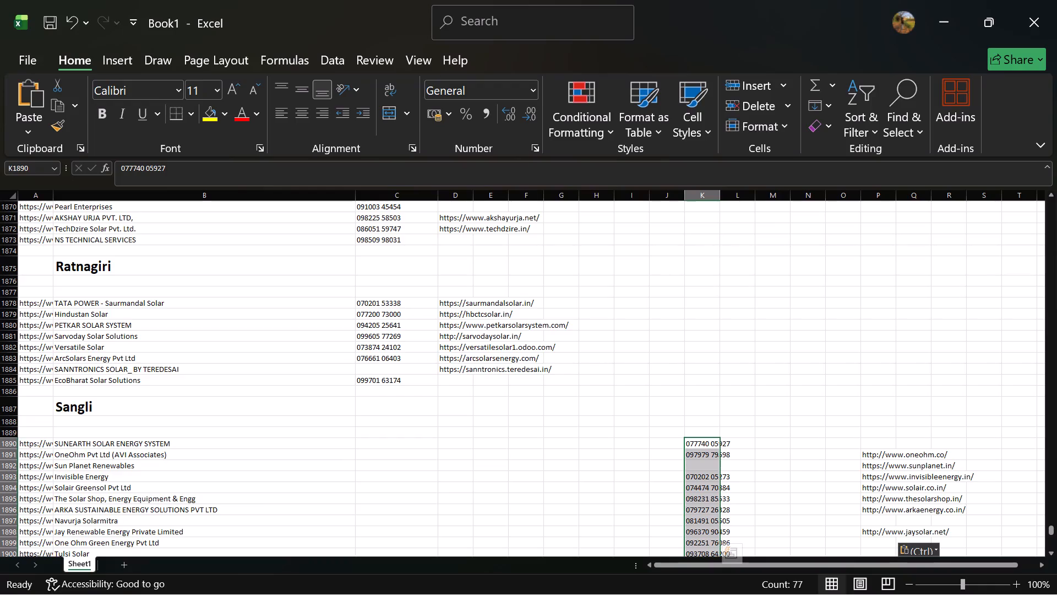
left_click(709, 437)
left_click_drag(698, 437, 649, 443)
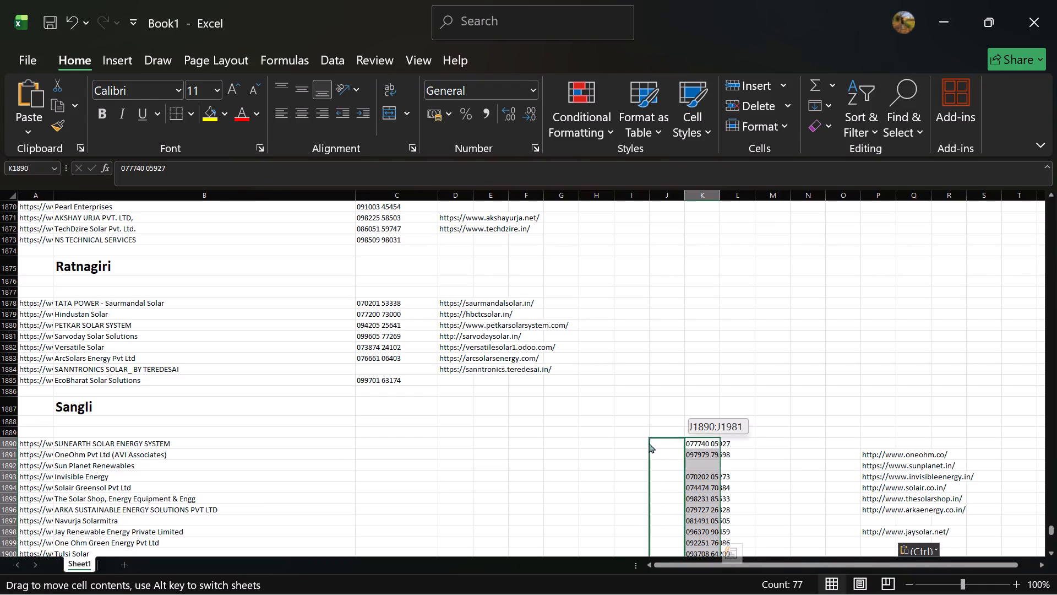
left_click_drag(649, 443, 432, 446)
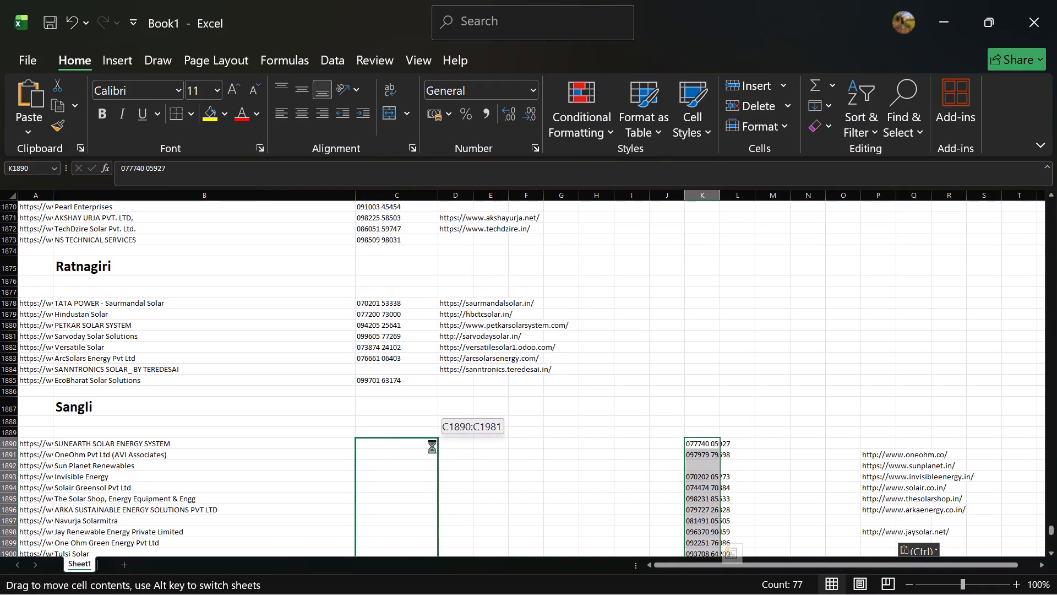
Move the Sangli website links from P1891:T1981 so they start at D1891, beside the phone numbers.
left_click_drag(867, 455, 1014, 594)
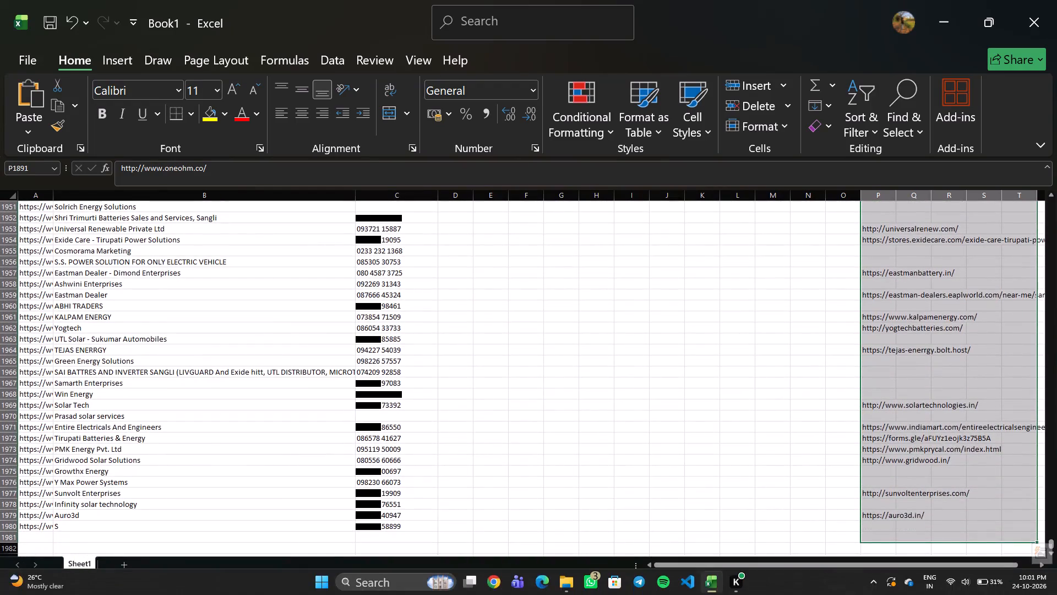
scroll(908, 509, "up", 6)
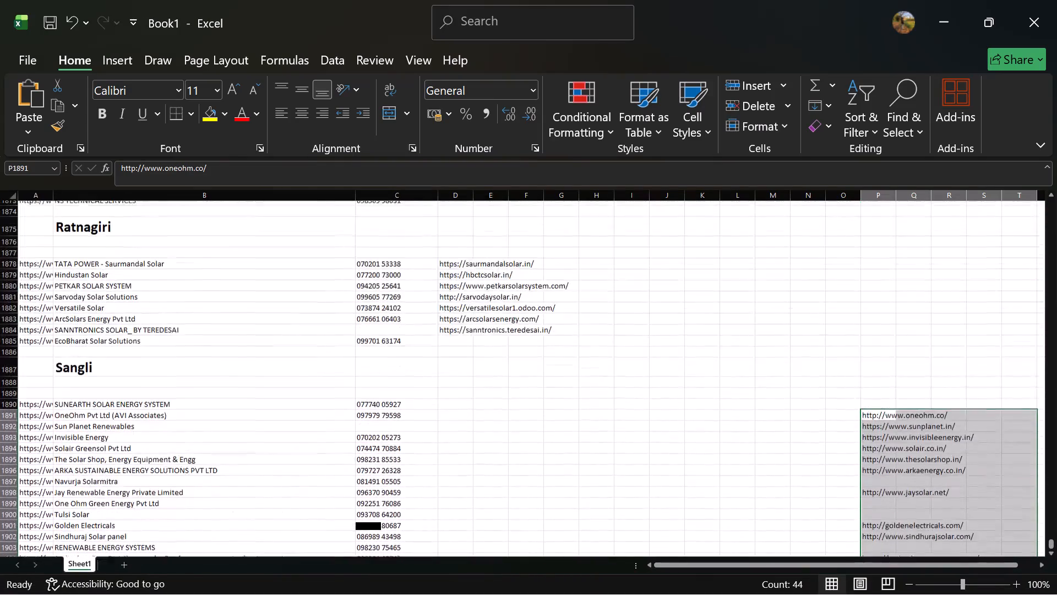
scroll(908, 509, "up", 1)
left_click(934, 405)
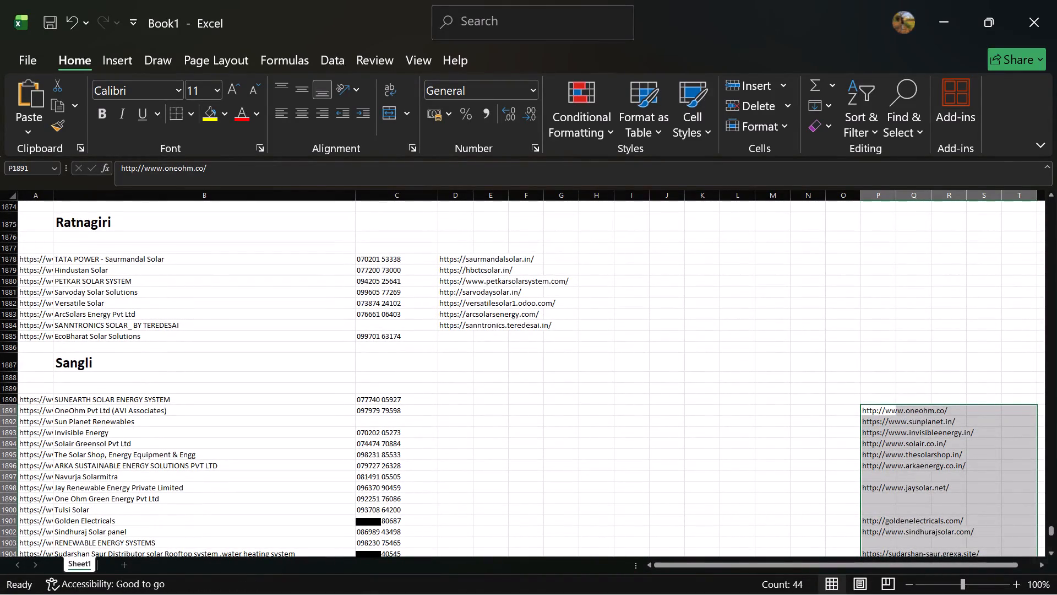
left_click_drag(904, 404, 838, 405)
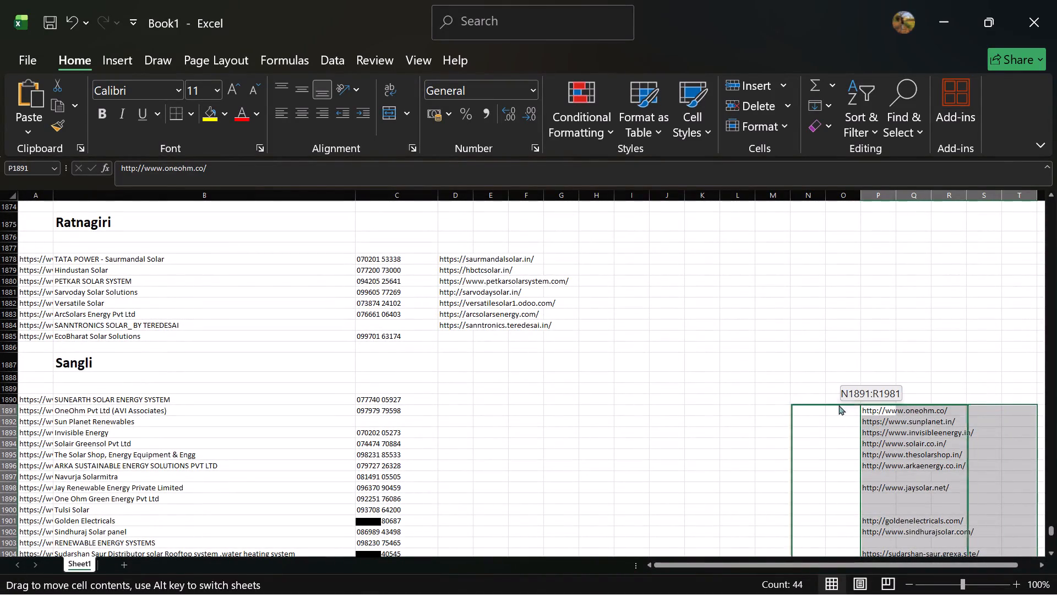
left_click_drag(838, 405, 502, 413)
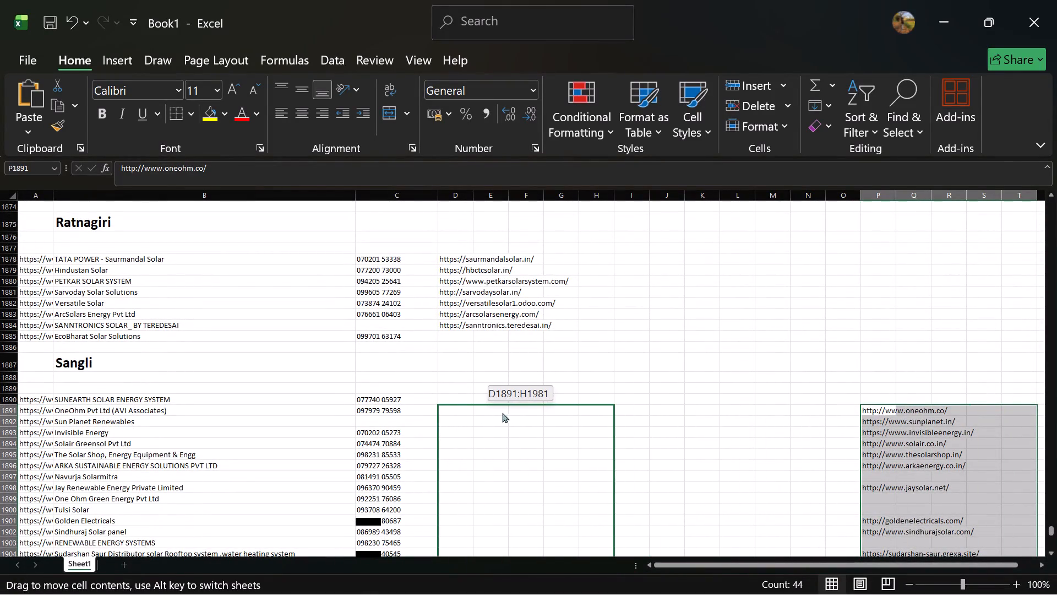
left_click_drag(502, 413, 503, 415)
left_click(706, 371)
Select cell B1982 in Book1, then open the Satara workbook from the Maharashtra folder's Satara subfolder, recovering its content and enabling editing.
scroll(352, 413, "down", 10)
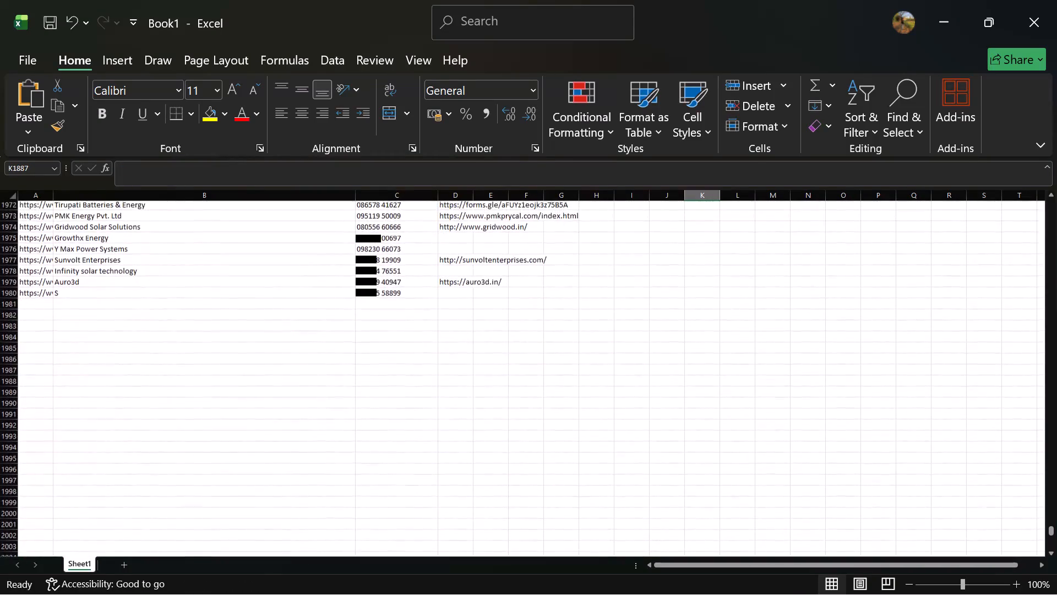
left_click(75, 320)
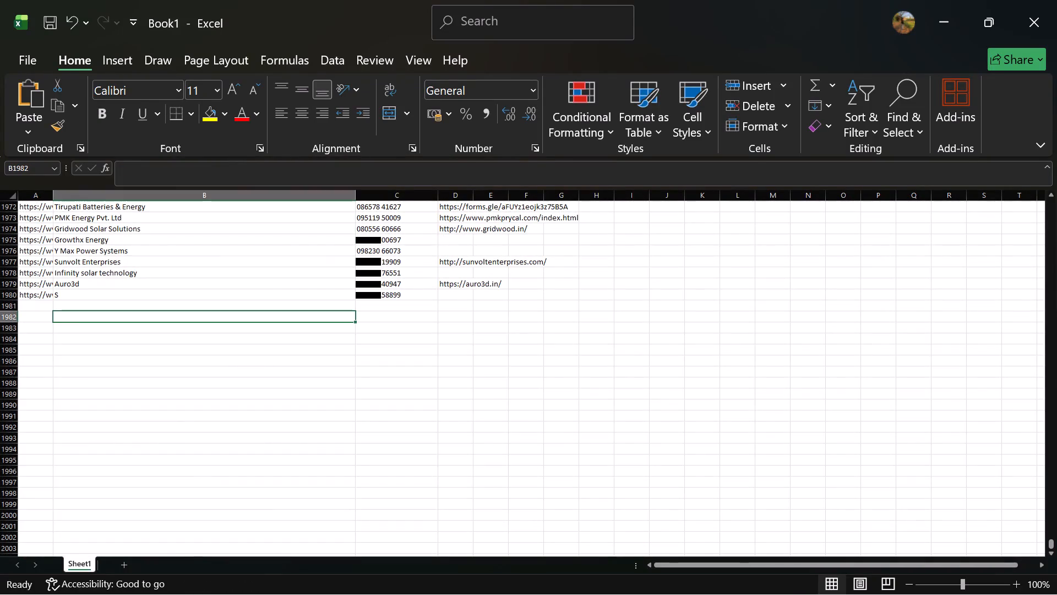
key("alt+Tab")
left_click(8, 35)
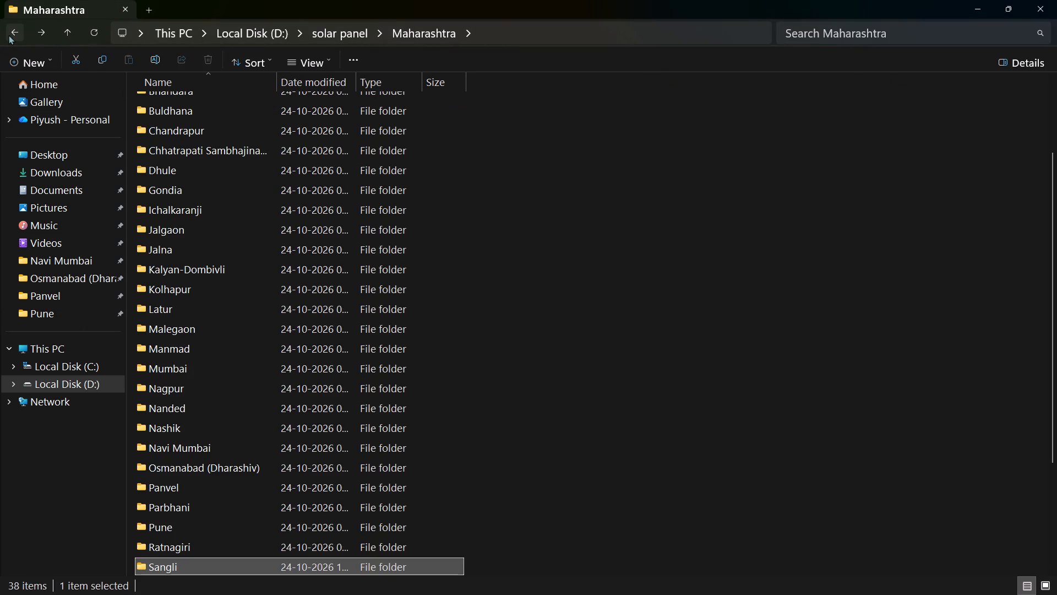
scroll(242, 304, "down", 2)
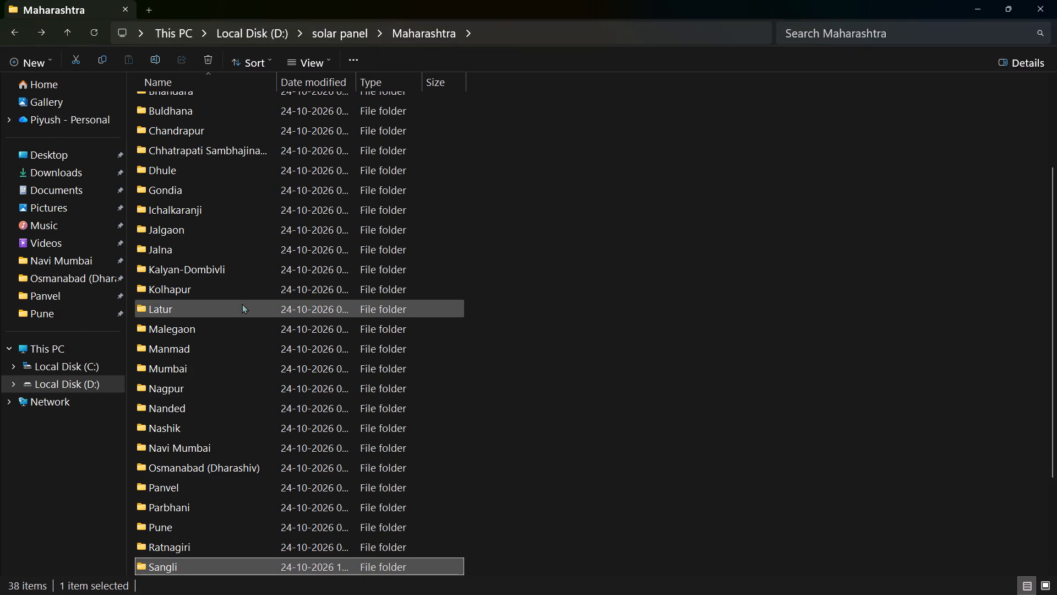
scroll(242, 304, "down", 3)
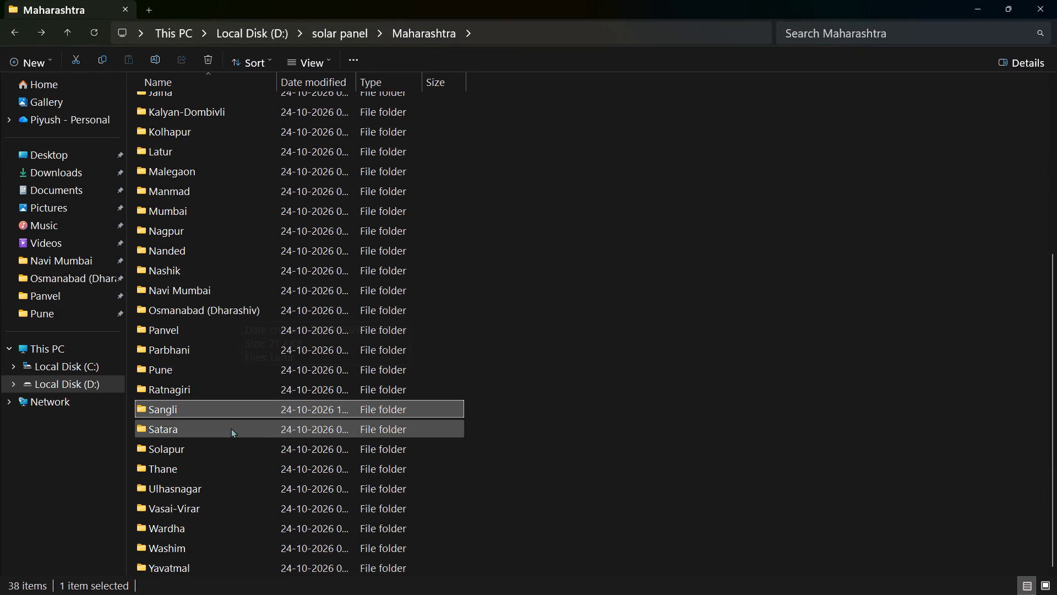
double_click(231, 428)
double_click(244, 110)
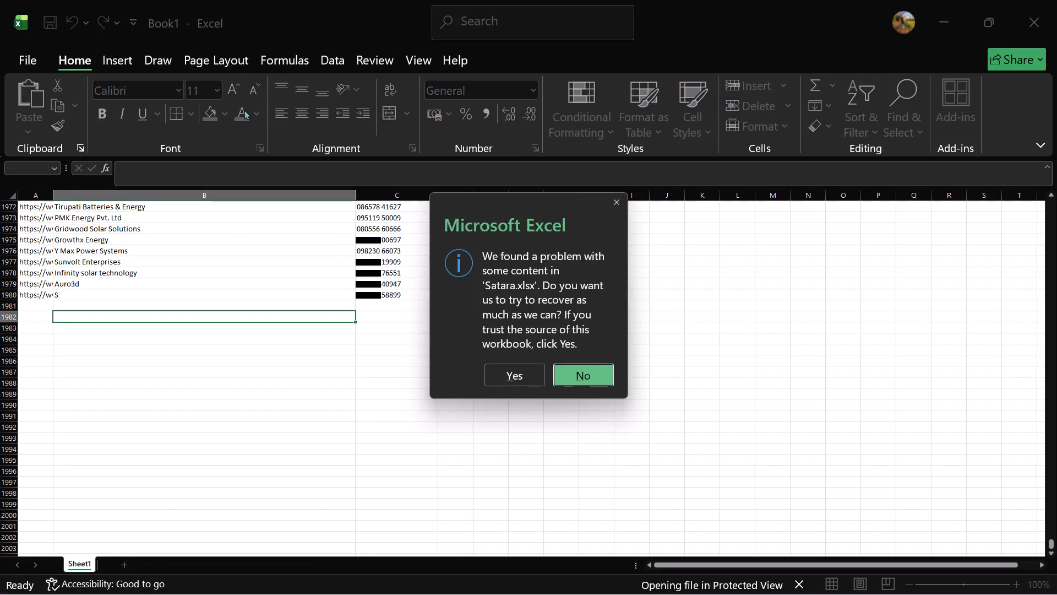
key("Left")
key("shift+Return")
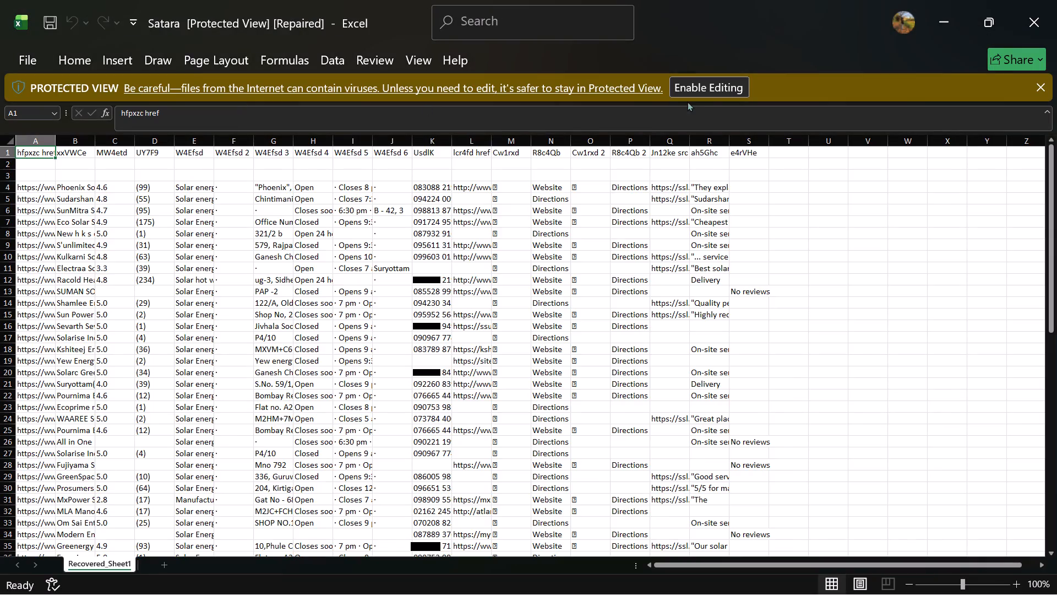
left_click(707, 90)
key("Return")
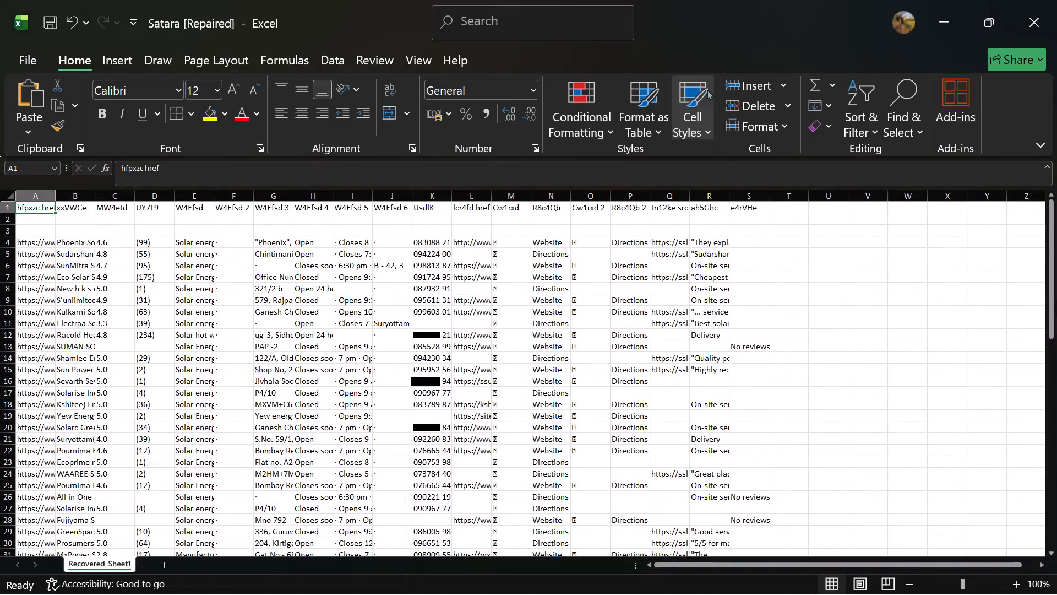
Clear the unneeded data in columns M to U and C to J of the Satara sheet, keeping links, names, phones and websites.
left_click_drag(507, 205, 824, 541)
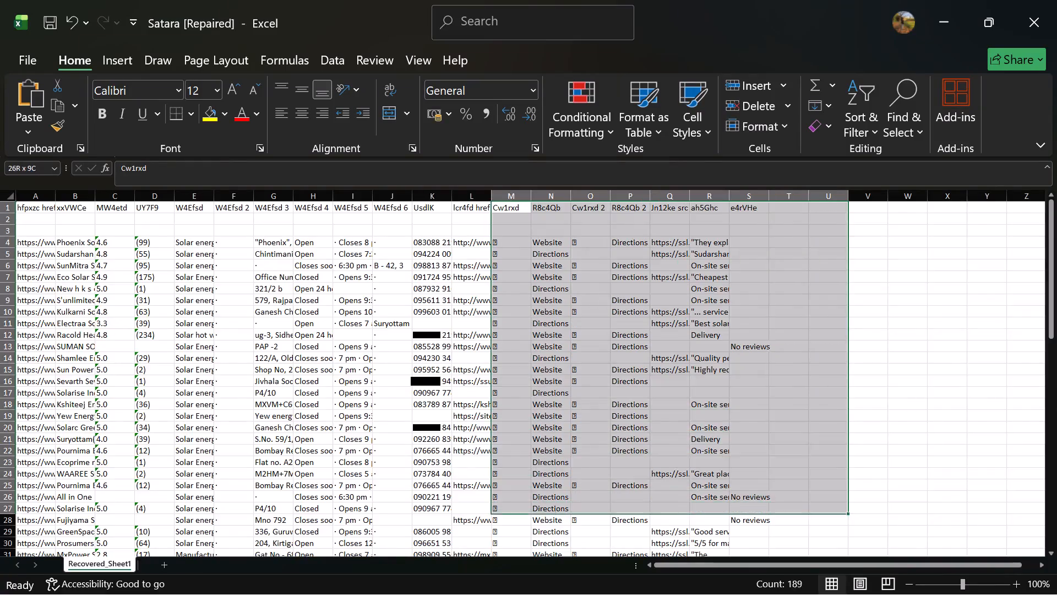
left_click_drag(824, 541, 824, 594)
key("Delete")
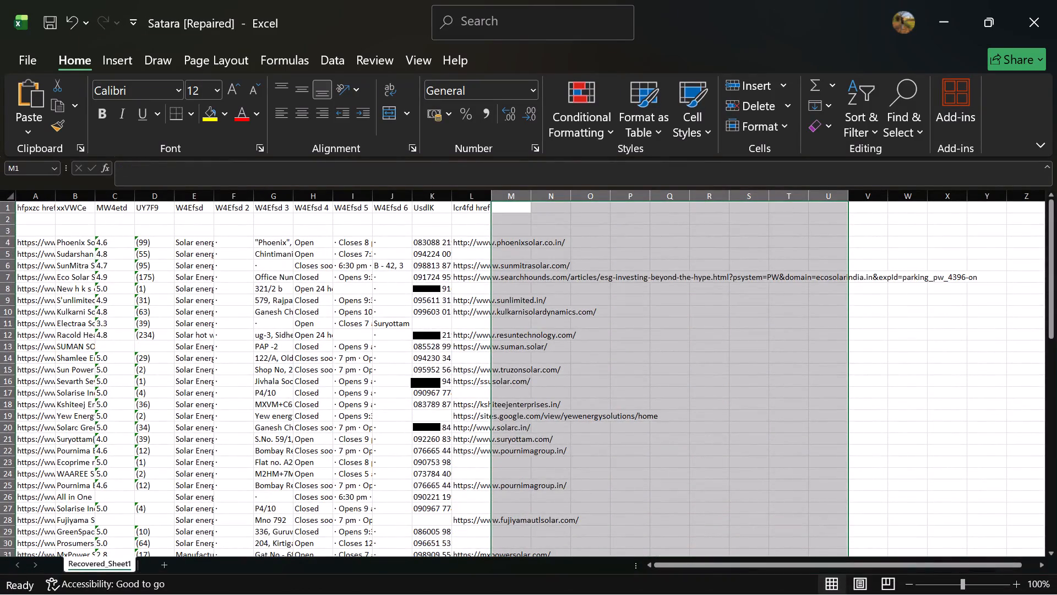
left_click_drag(111, 209, 353, 594)
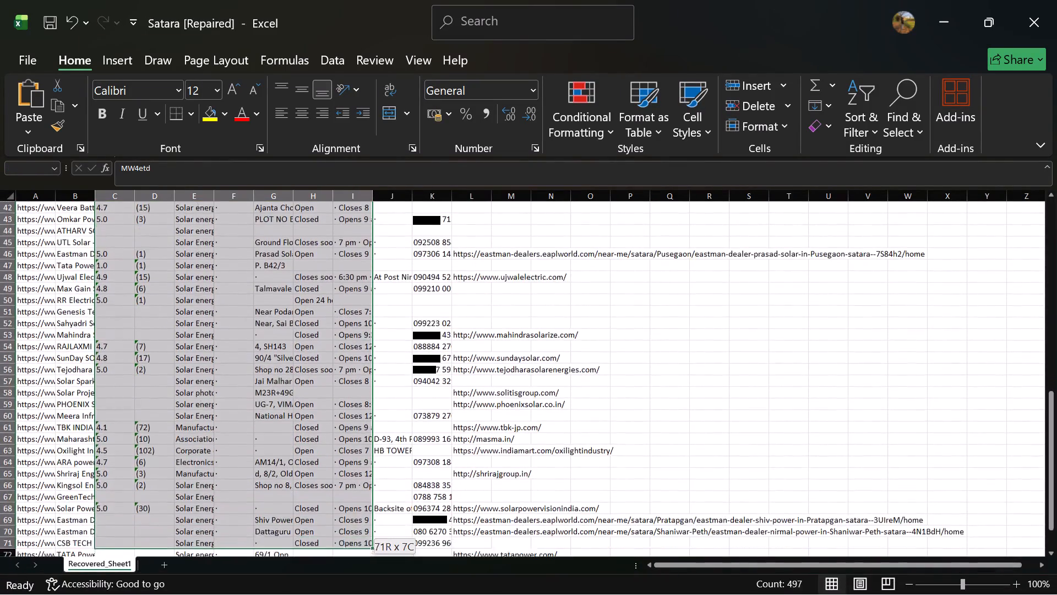
left_click_drag(353, 594, 389, 594)
key("Delete")
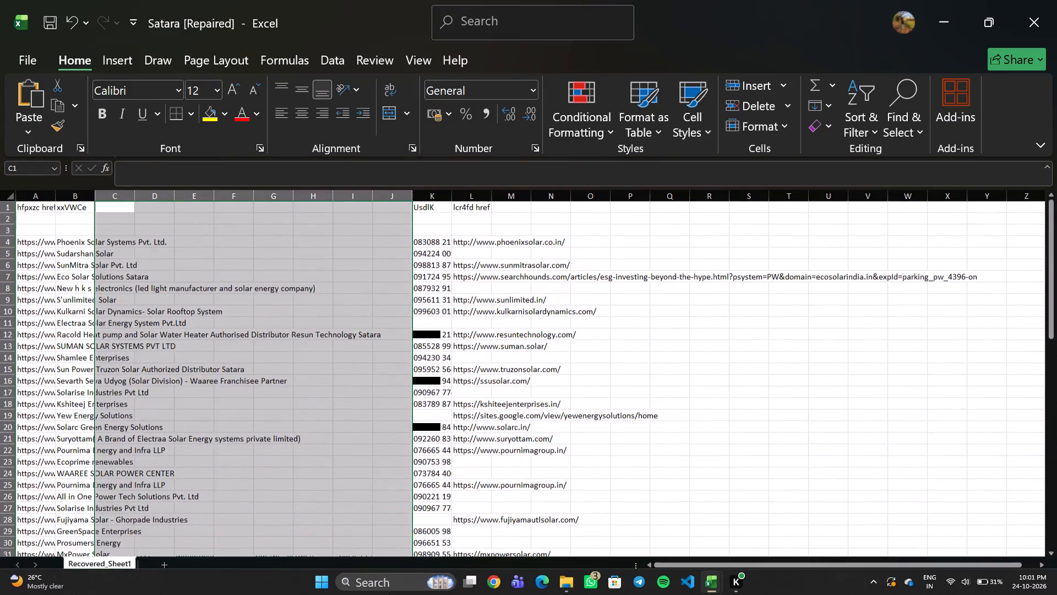
Copy the Satara listings in range A3:S75.
left_click_drag(43, 235, 542, 532)
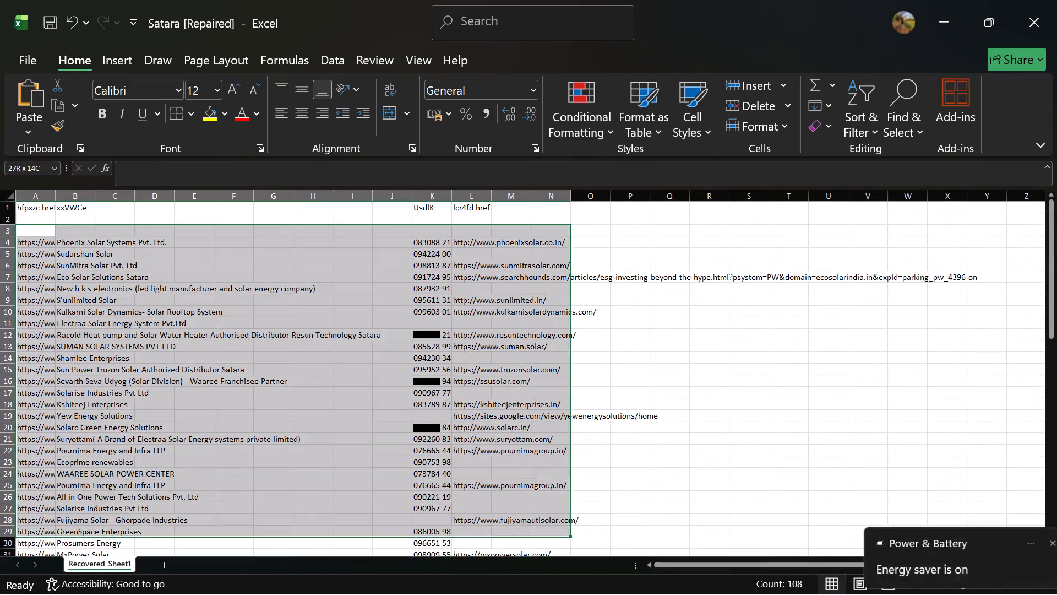
left_click_drag(542, 532, 756, 594)
key("ctrl+c")
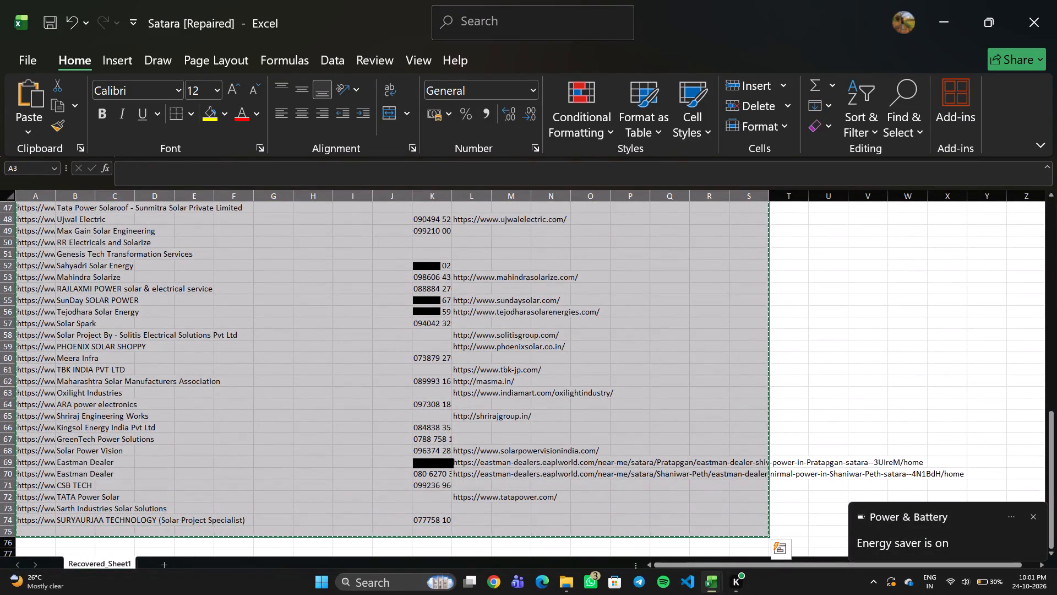
Close the repaired Satara workbook, saving it as Satara over the existing file and keeping the copied data on the clipboard.
left_click(1056, 0)
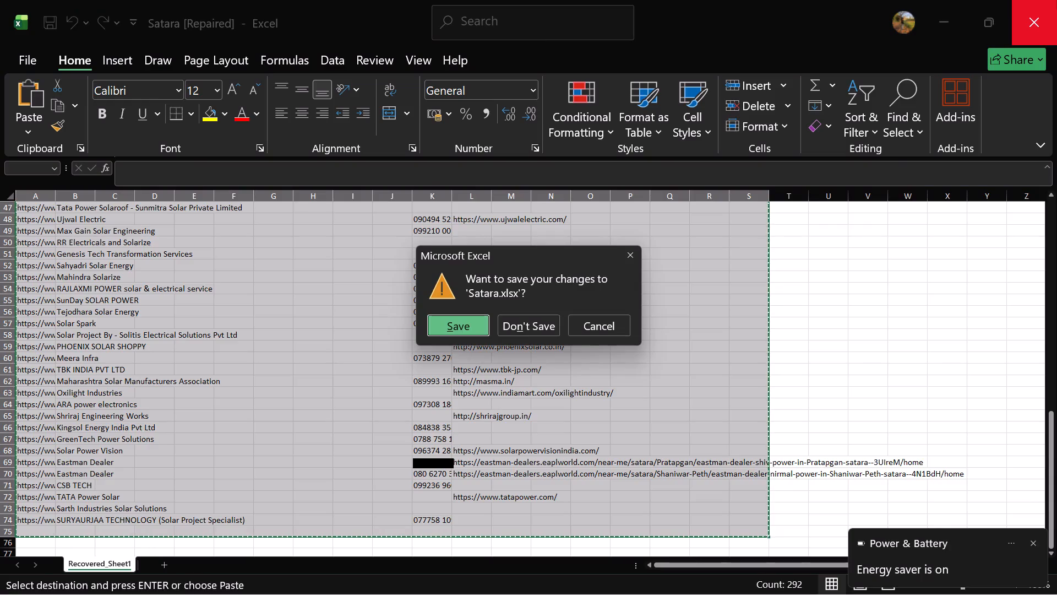
key("Return")
key("Return")
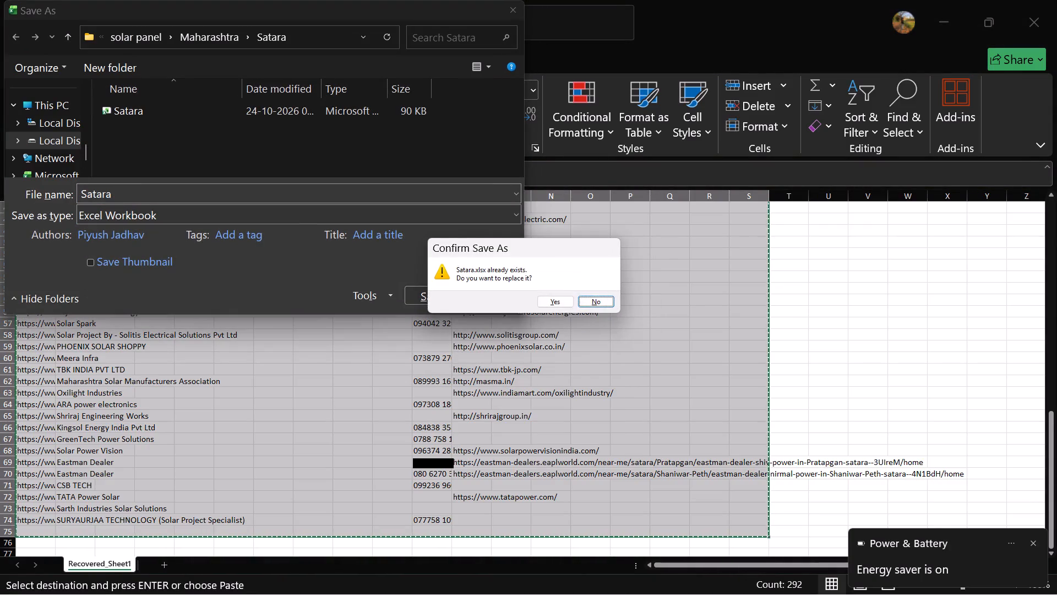
key("Left")
key("Return")
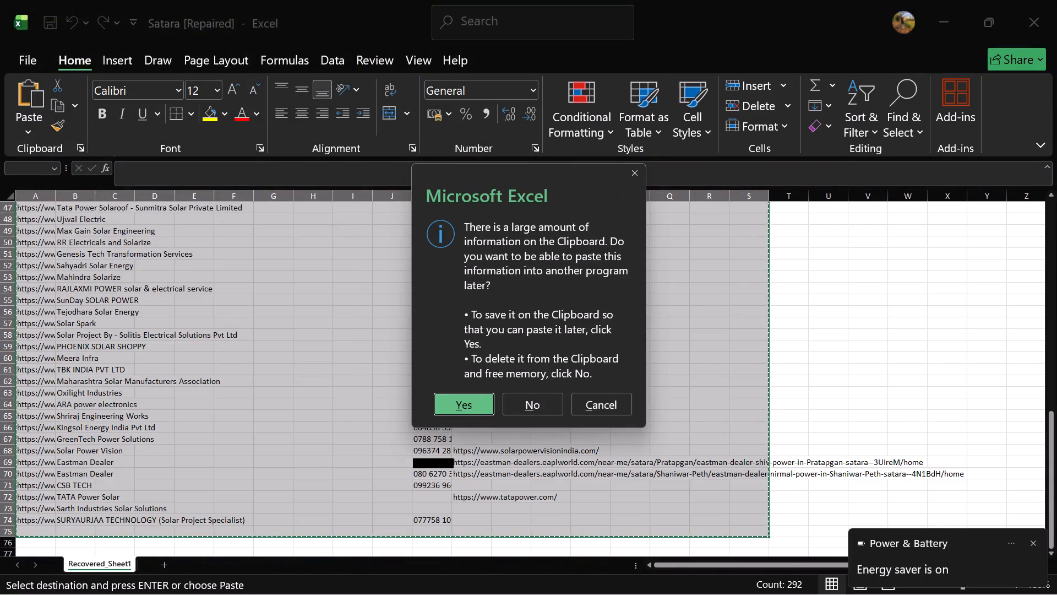
key("Return")
Enter the heading Satara in cell B1982 of Book1, making it bold at font size 20.
key("alt+Tab")
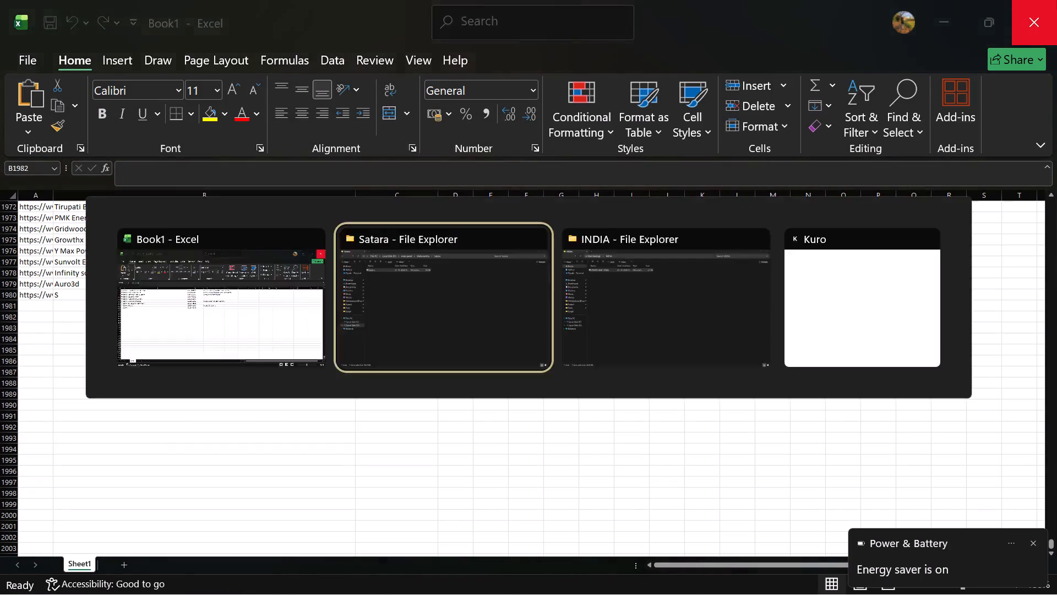
key("alt+Tab")
type("Satara")
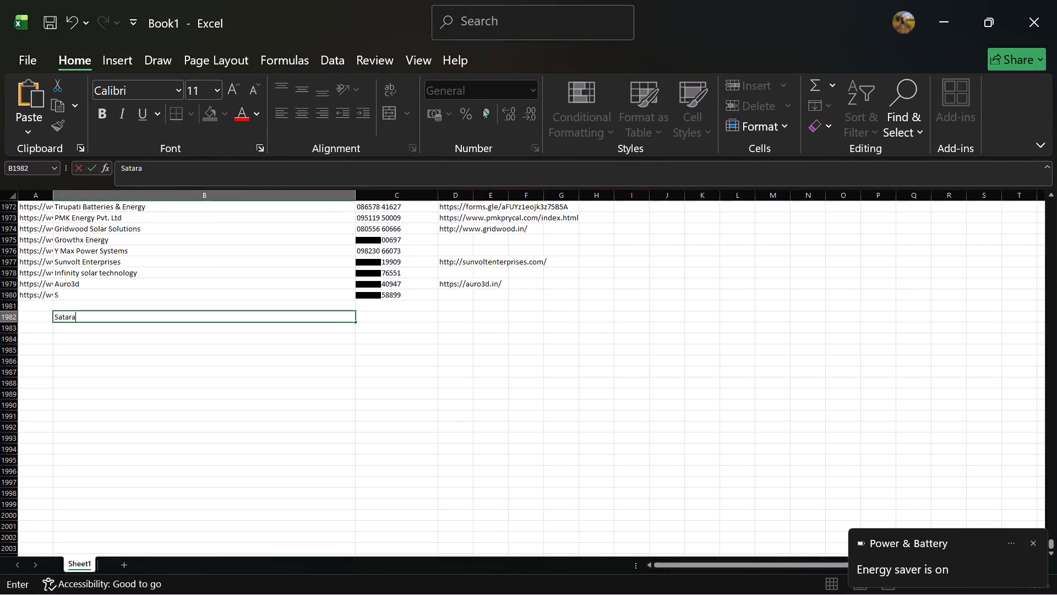
key("ctrl+a")
left_click(100, 112)
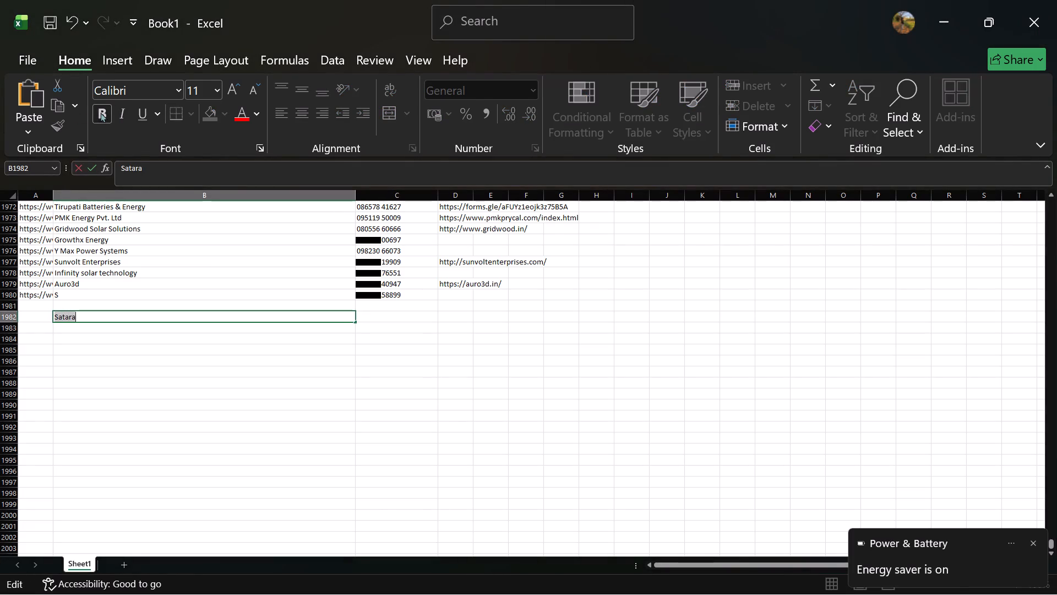
left_click(212, 89)
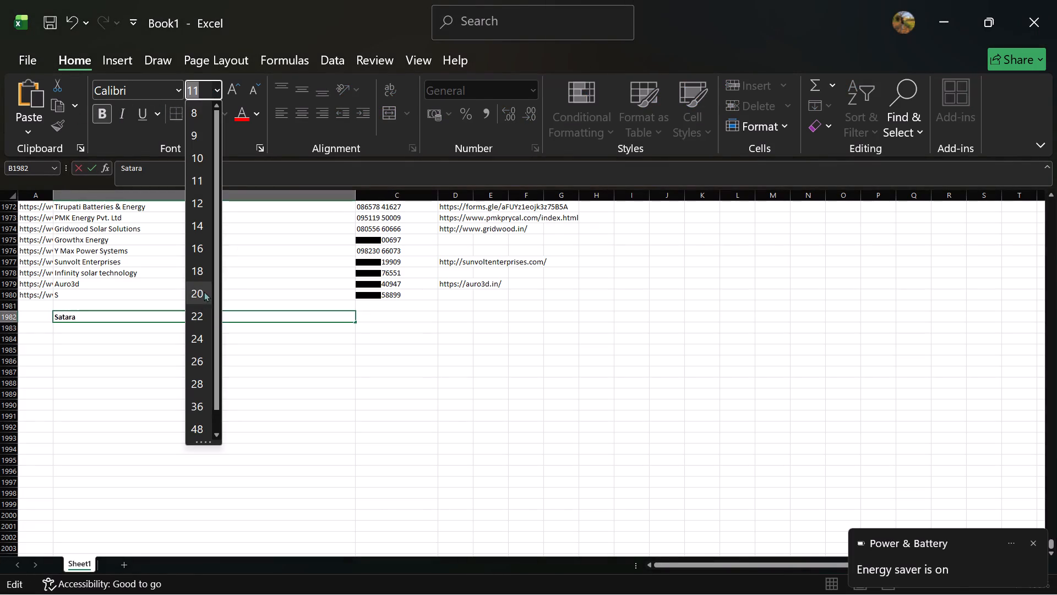
left_click(203, 293)
left_click(57, 403)
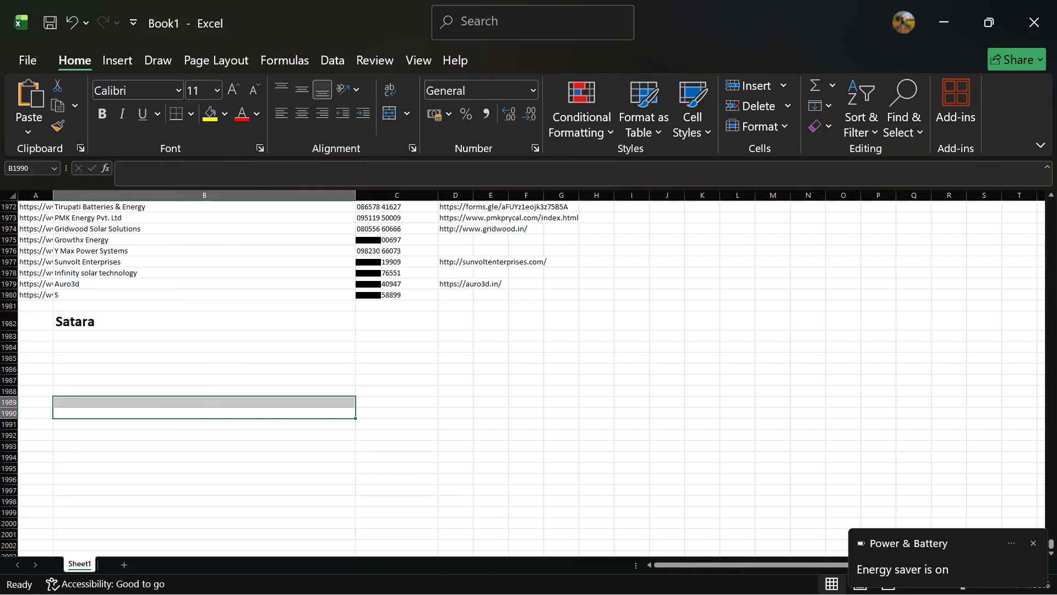
Paste the copied Satara listings into Book1 starting at cell A1984, below the Satara heading.
left_click(42, 350)
key("ctrl+v")
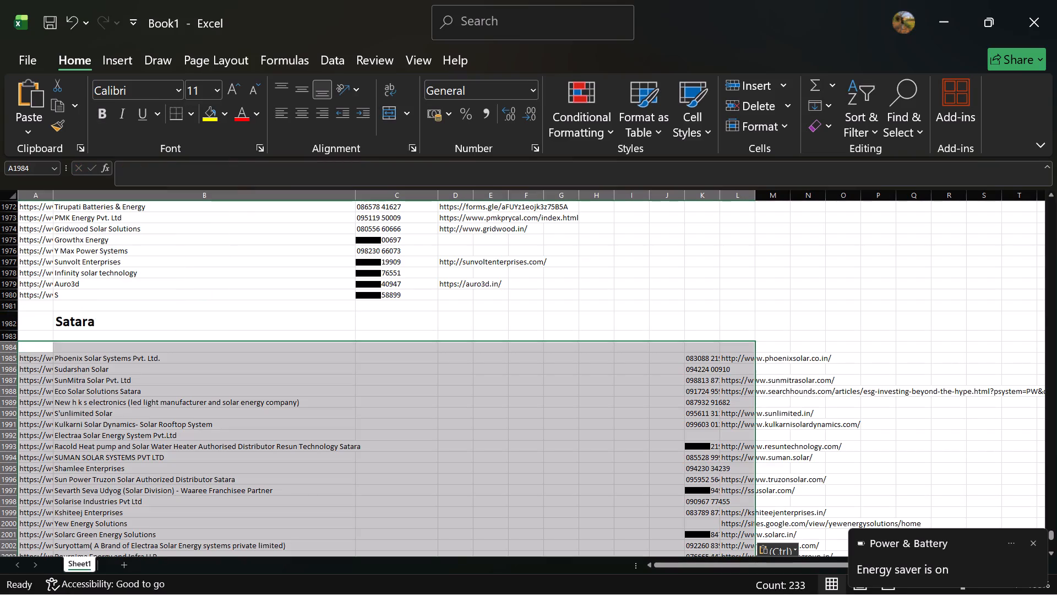
Move the Satara phone numbers and websites from K1985:R2055 to start at column C, beside the business names.
left_click_drag(690, 361, 927, 594)
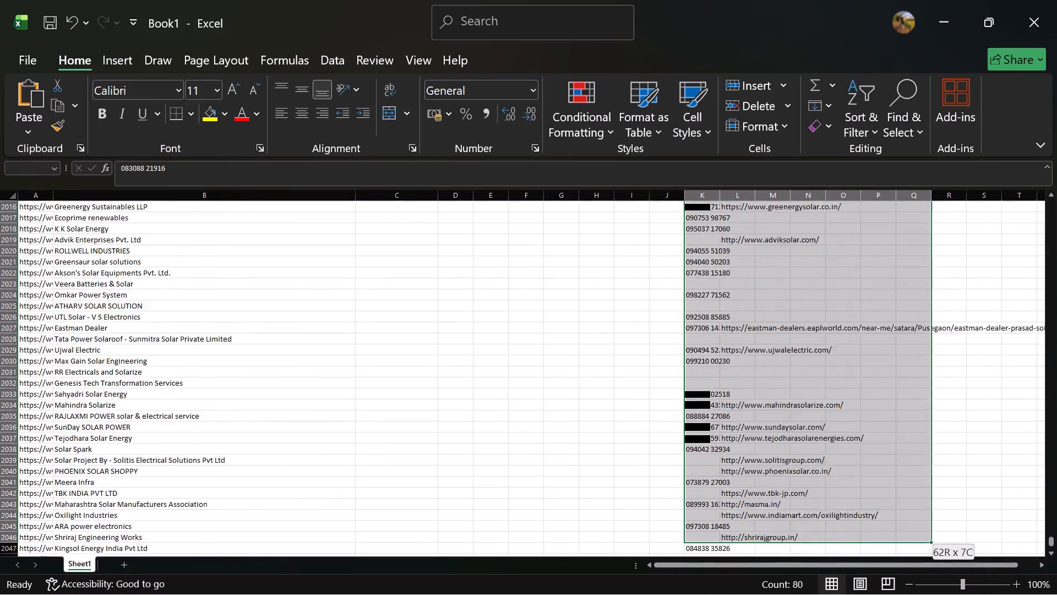
left_click_drag(927, 594, 929, 525)
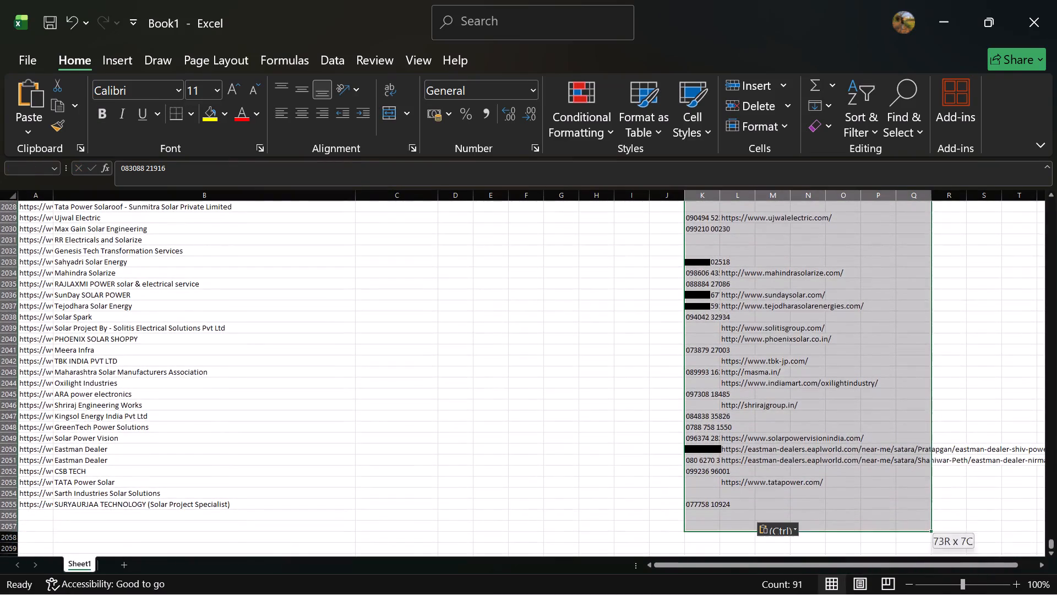
left_click_drag(929, 525, 942, 507)
scroll(844, 449, "up", 3)
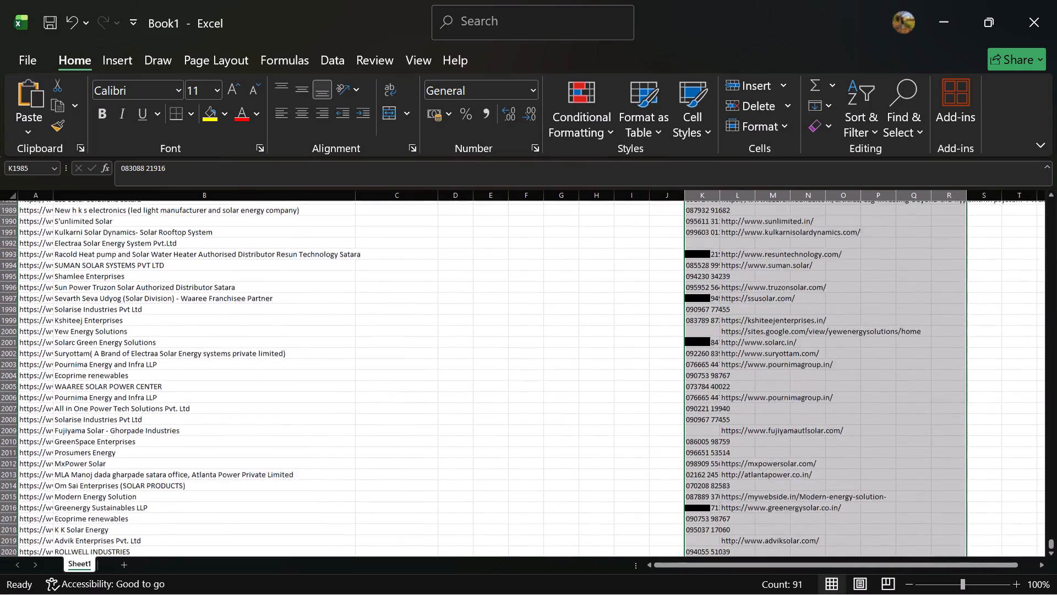
scroll(844, 449, "up", 2)
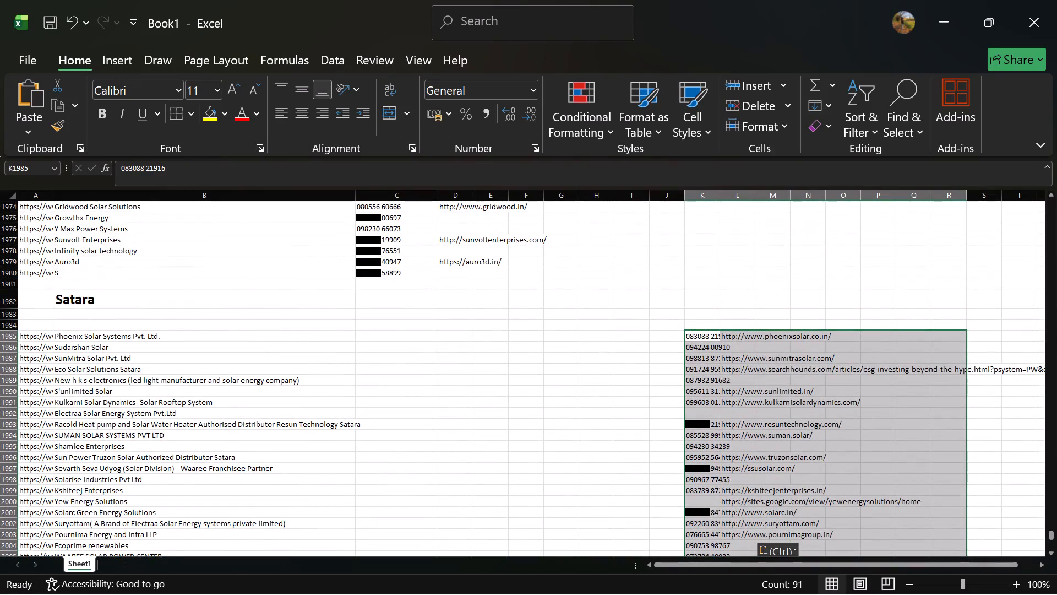
left_click_drag(802, 328, 504, 339)
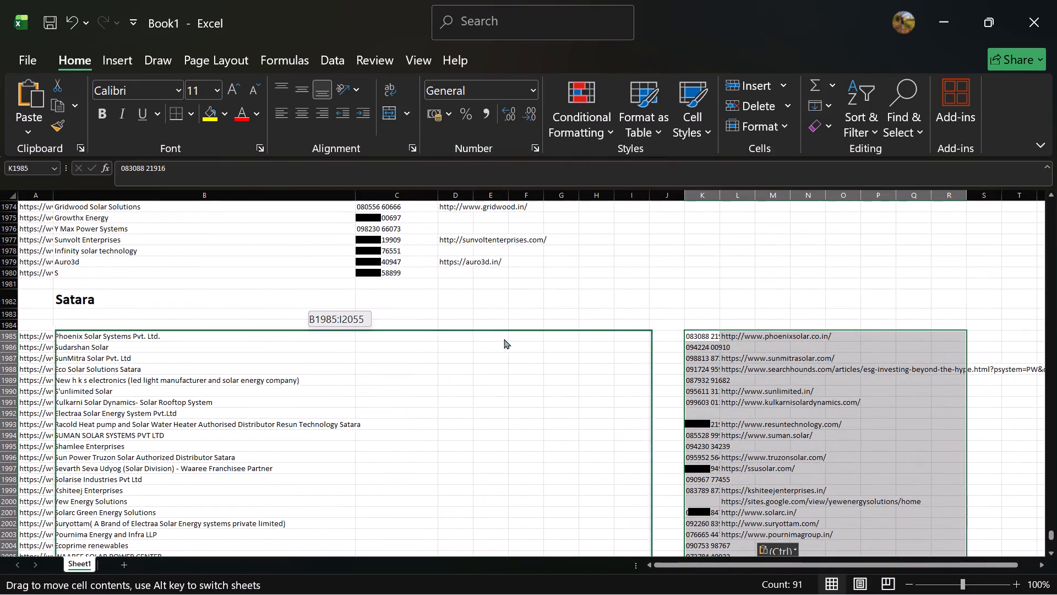
left_click_drag(504, 339, 528, 334)
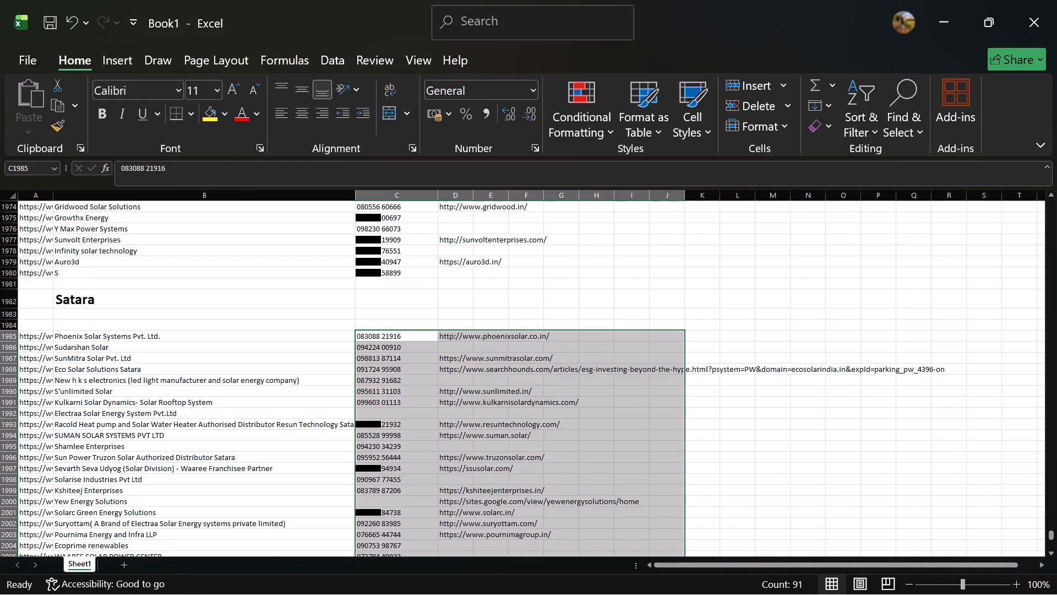
Select cell B2057 in Book1, two rows below the last Satara listing.
left_click(361, 350)
scroll(308, 365, "down", 6)
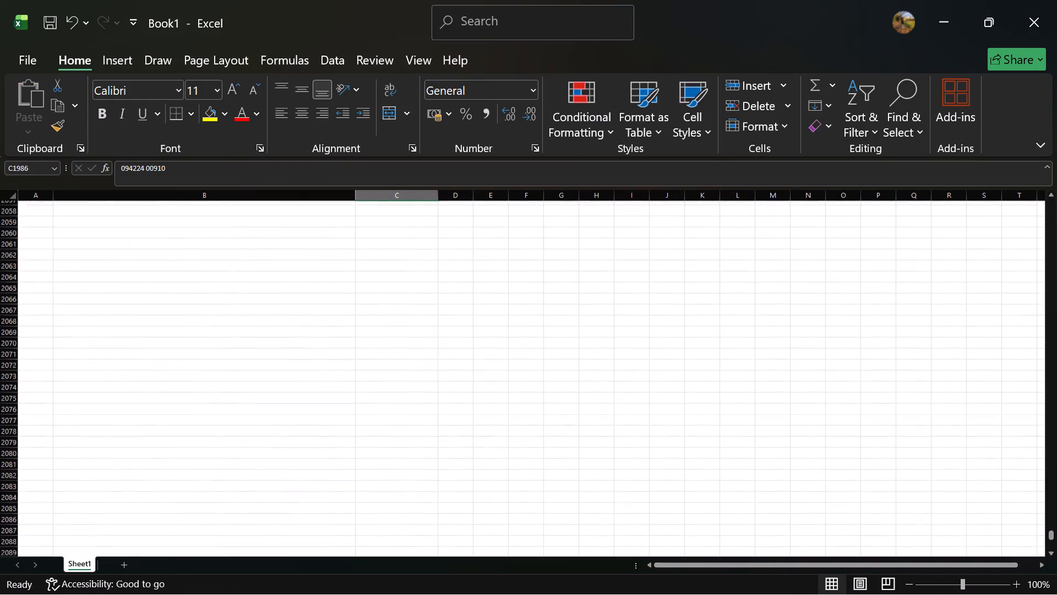
scroll(308, 365, "up", 2)
left_click(92, 397)
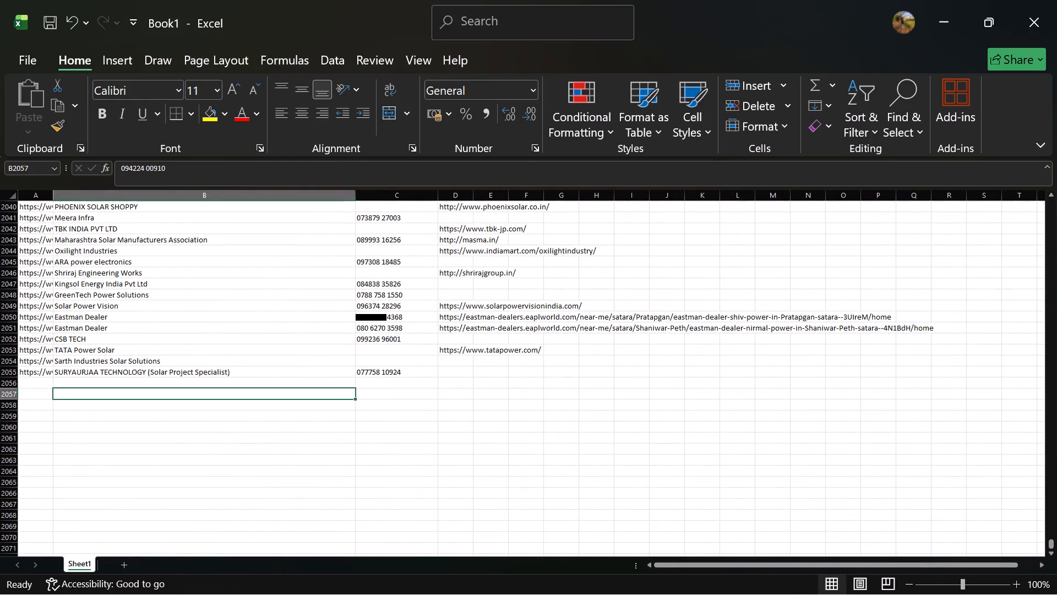
Open the Solapur workbook from the Maharashtra folder in File Explorer, recovering its content and enabling editing.
key("alt+Tab")
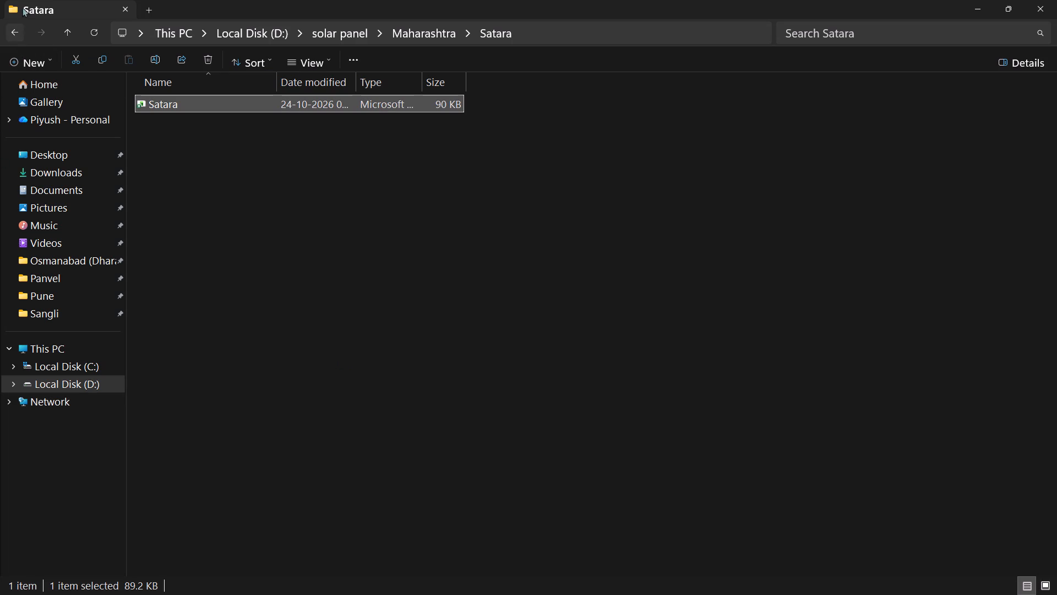
left_click(10, 29)
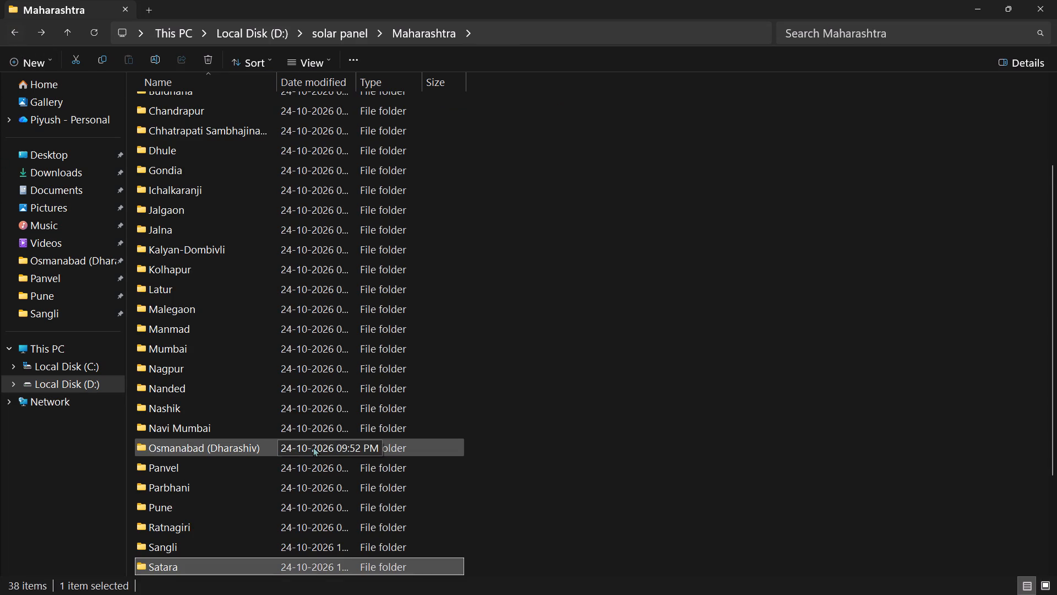
scroll(313, 447, "down", 12)
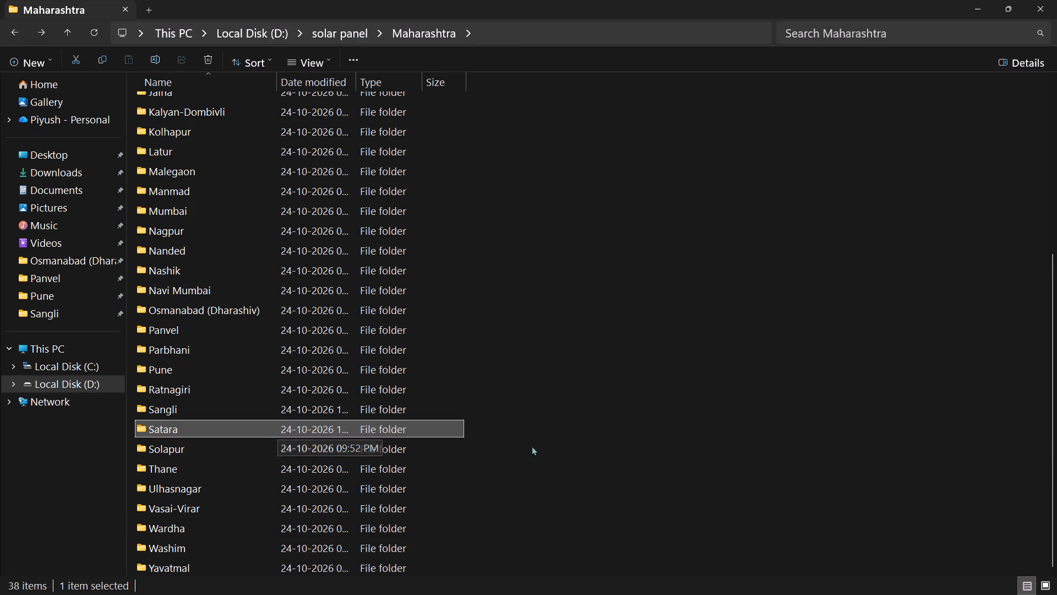
left_click(552, 451)
scroll(552, 451, "down", 4)
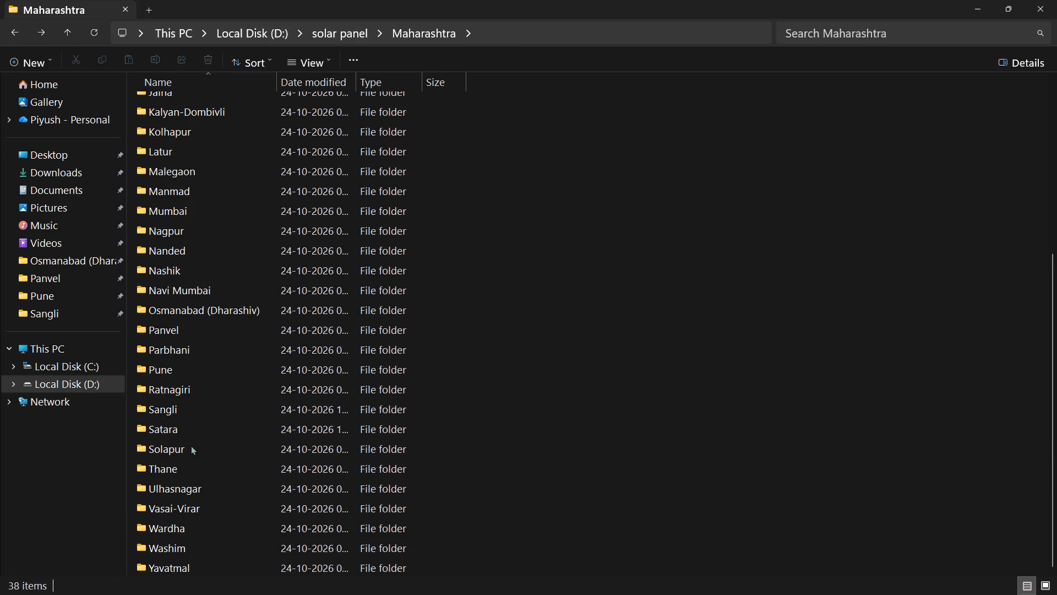
double_click(190, 445)
double_click(241, 107)
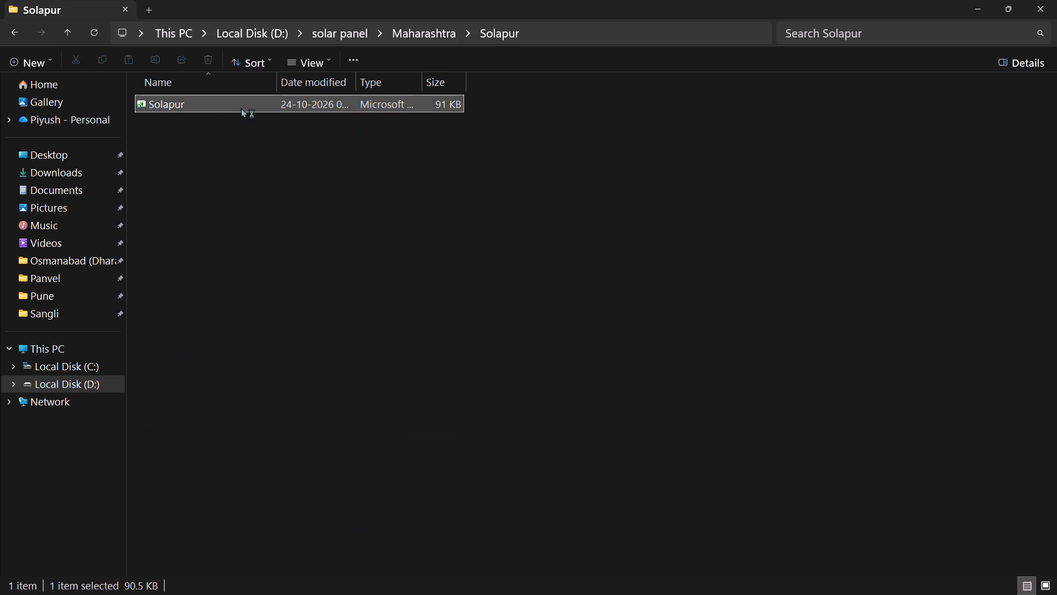
key("Left")
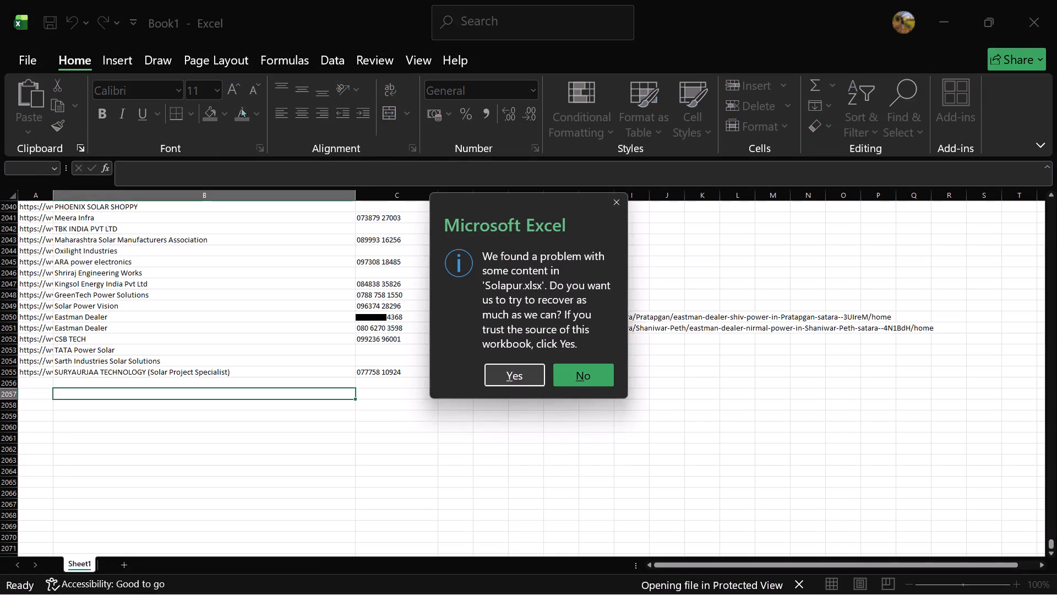
key("Return")
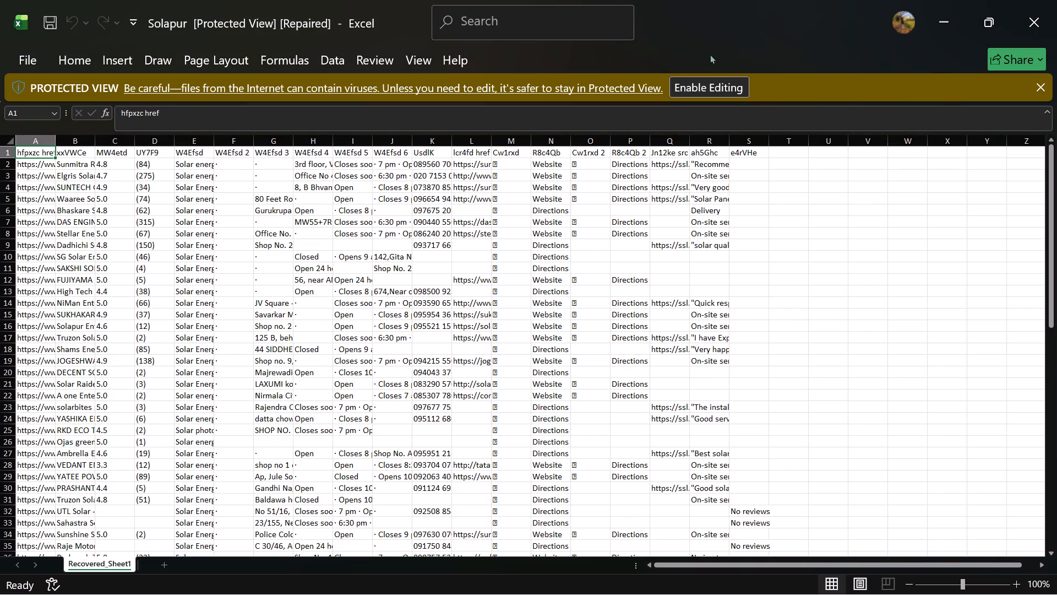
left_click(711, 83)
key("Return")
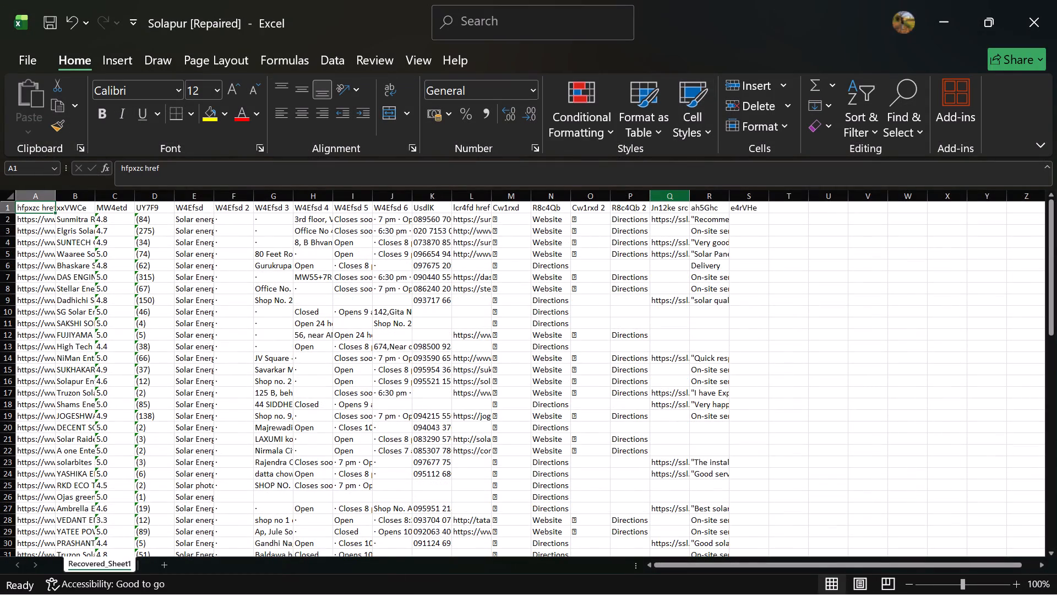
Clear the unneeded data in columns M to V and C to J of the Solapur sheet, keeping links, names, phones and websites.
left_click_drag(509, 207, 881, 594)
key("Delete")
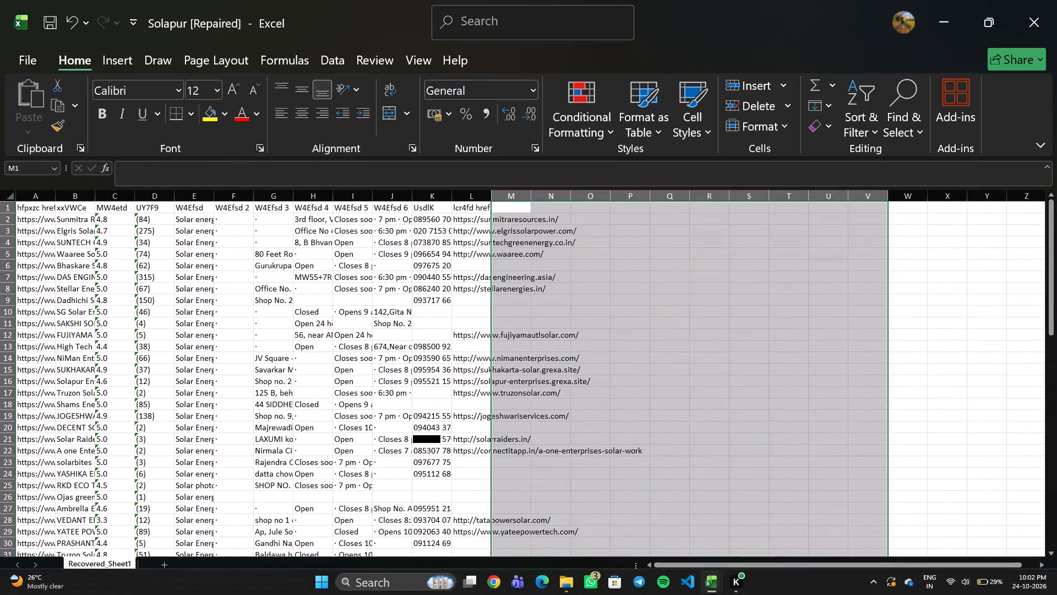
left_click_drag(113, 205, 297, 376)
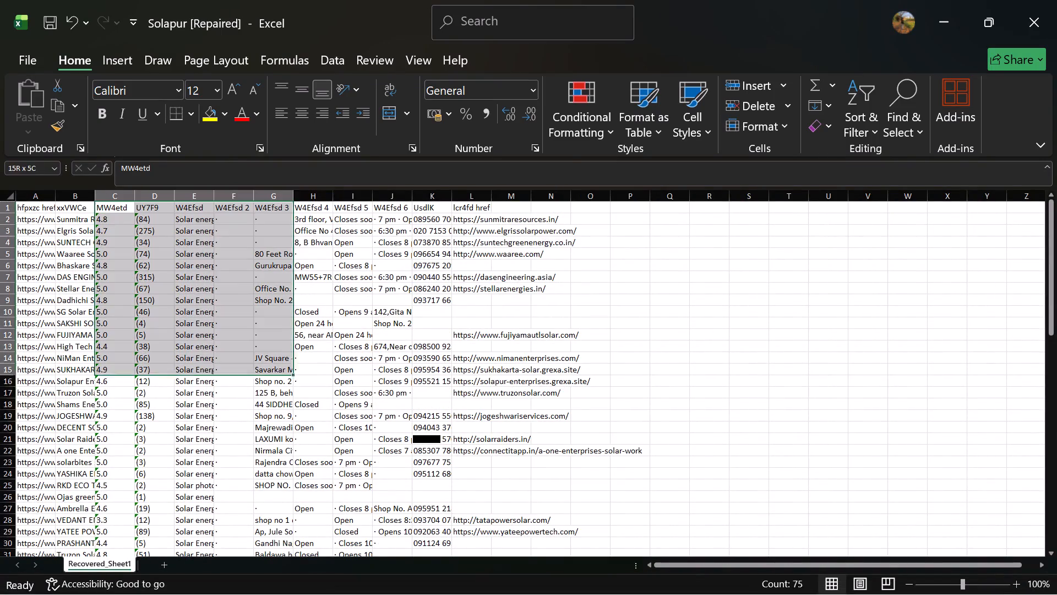
left_click_drag(297, 376, 381, 559)
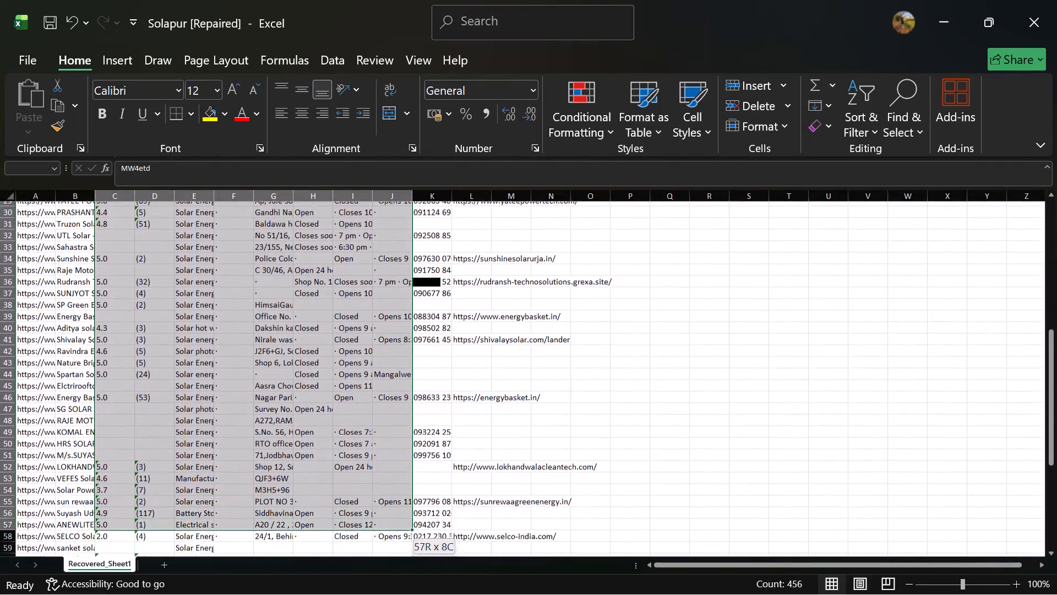
left_click_drag(381, 559, 372, 594)
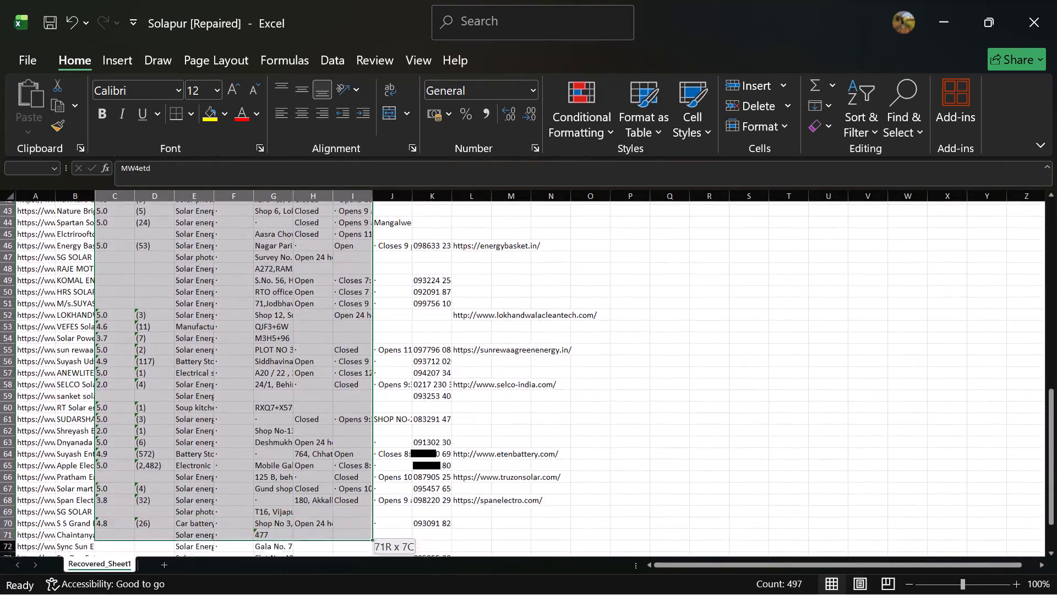
left_click_drag(372, 594, 404, 592)
key("Delete")
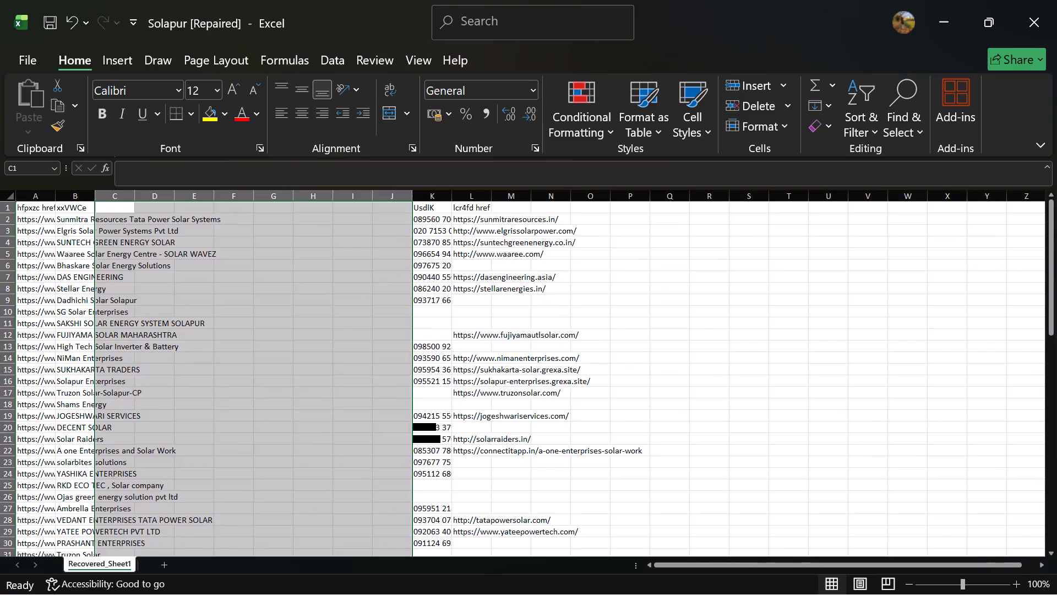
Clear the remaining column labels in row 1 of the Solapur sheet.
left_click_drag(23, 208, 509, 170)
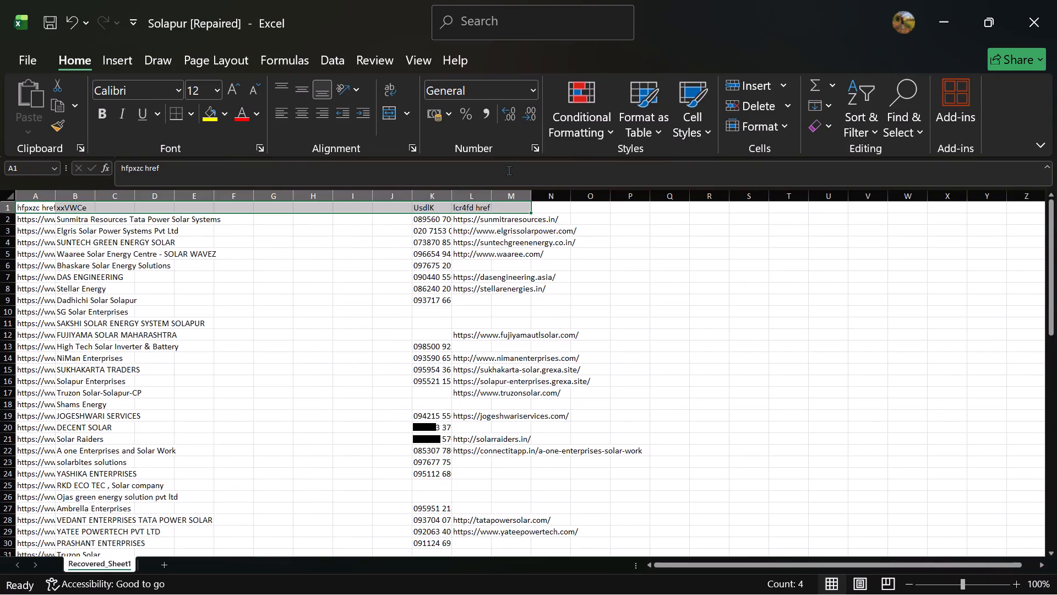
key("Delete")
Copy the entire cleaned Solapur sheet.
left_click(348, 352)
key("ctrl+a")
key("ctrl+v")
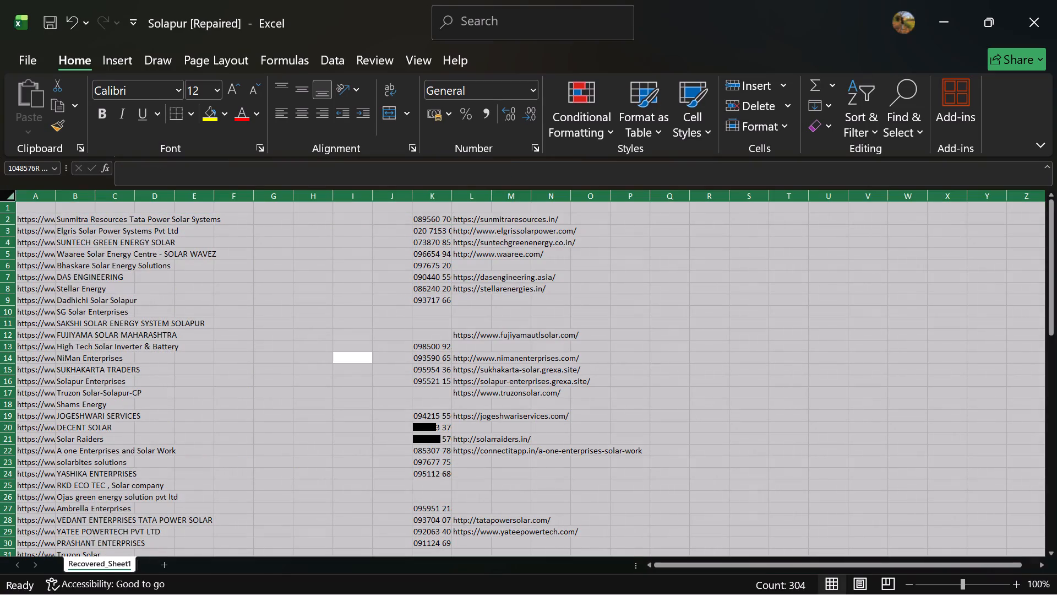
key("ctrl+c")
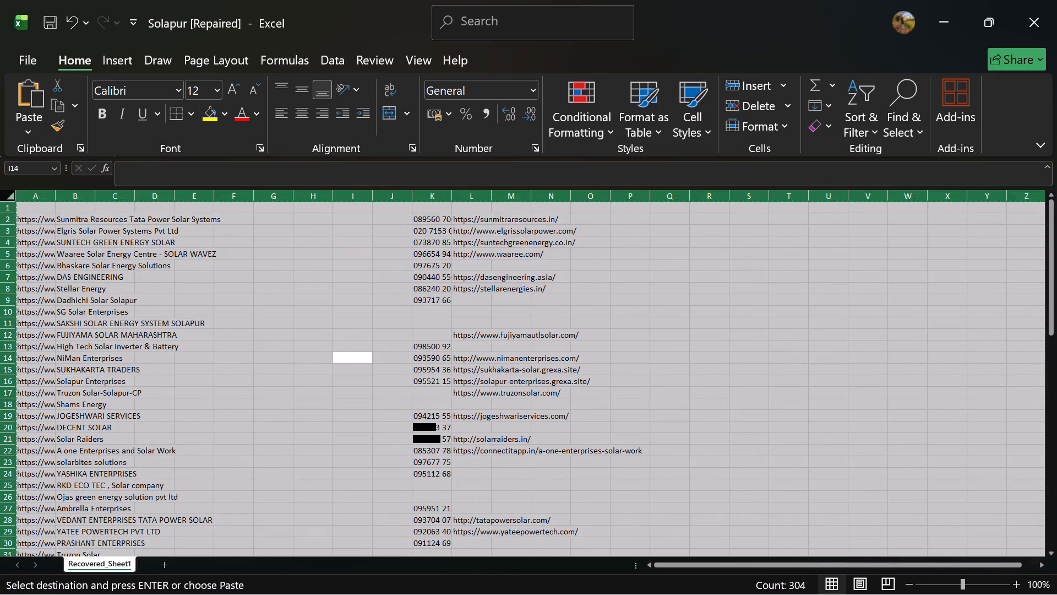
Close the repaired Solapur workbook, saving it as Solapur over the existing file and keeping the copied data on the clipboard.
left_click(1053, 3)
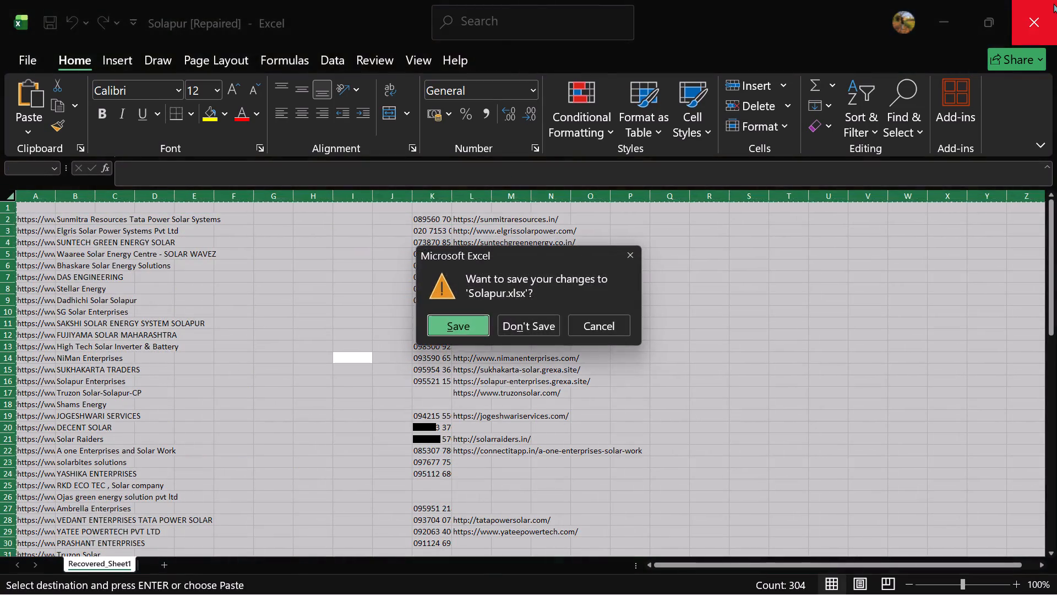
key("Return")
key("Return")
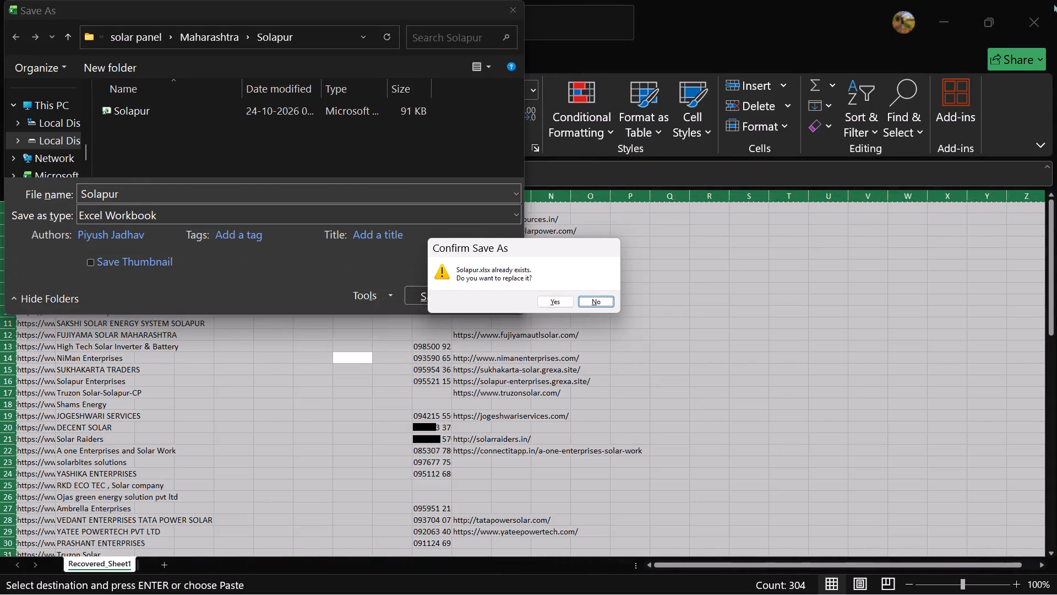
key("Left")
key("Return")
key("Return")
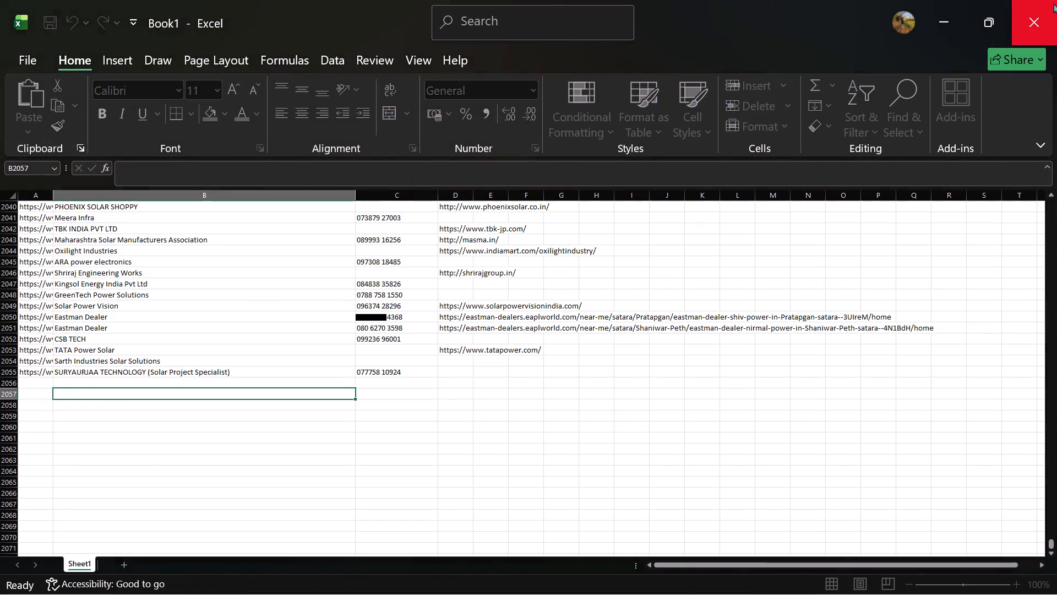
Enter the heading Solapur in cell B2057 of Book1, making it bold at font size 20.
key("alt+Tab")
key("alt+Tab")
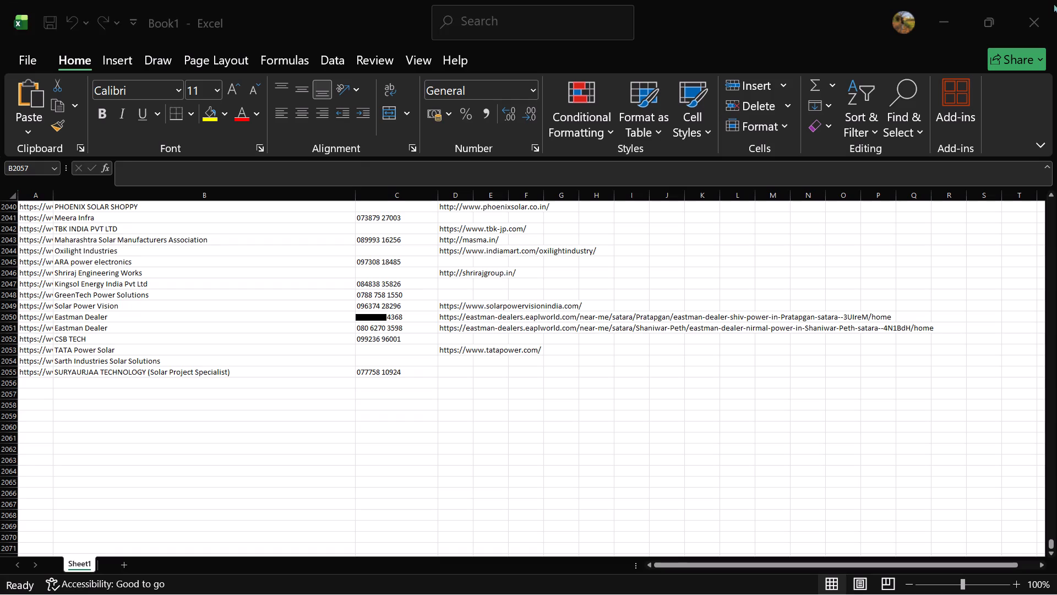
type("Sola")
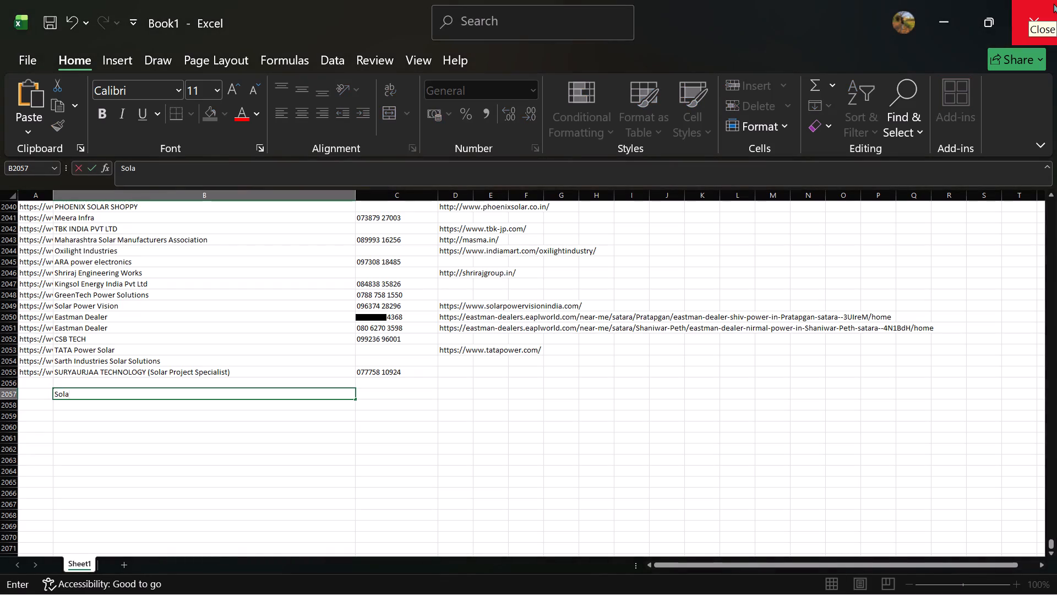
type("pur")
key("ctrl+a")
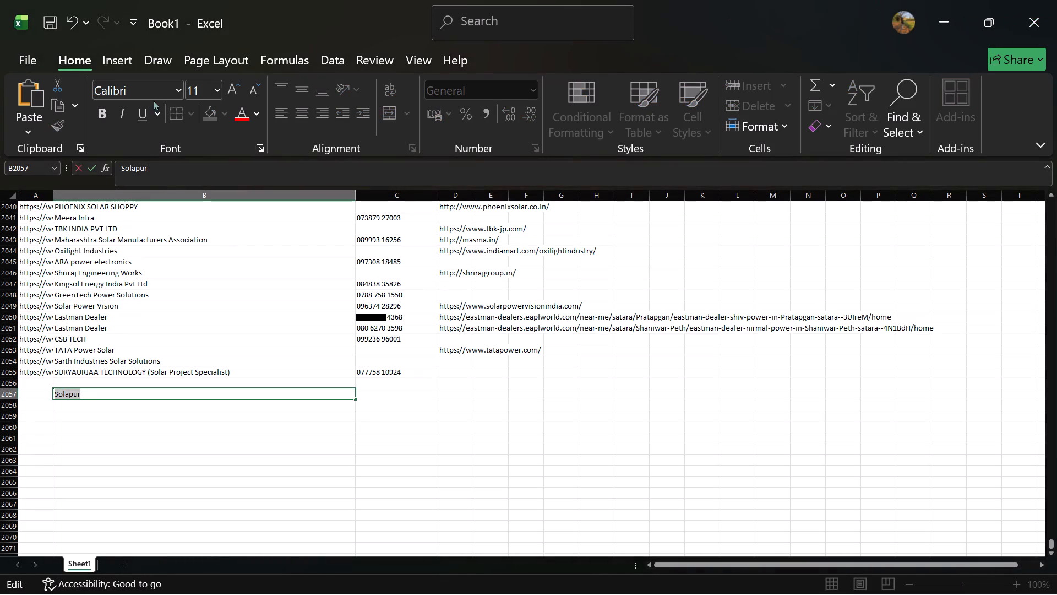
left_click(214, 98)
left_click(194, 299)
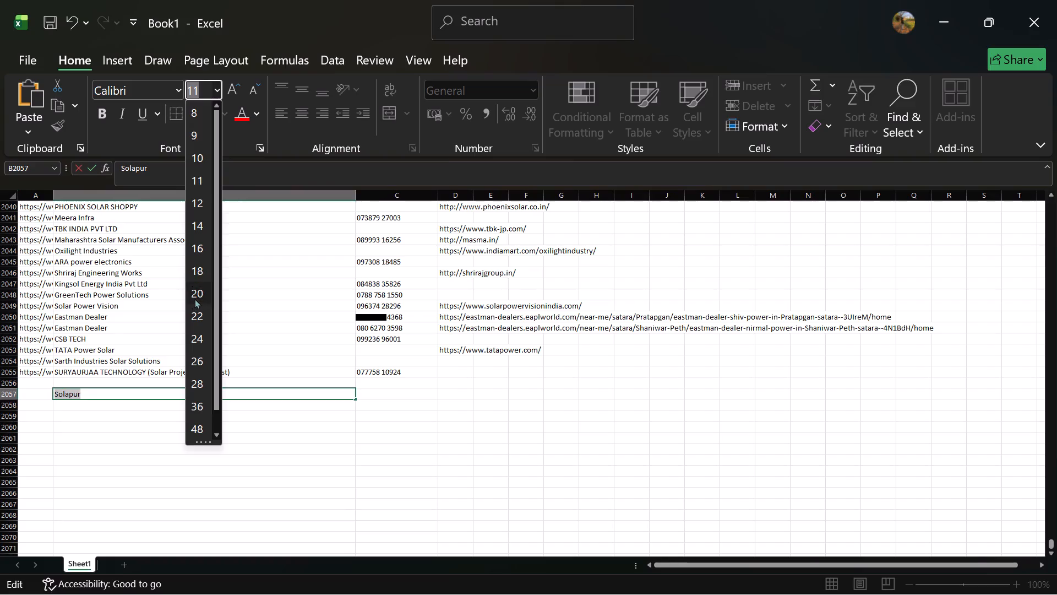
left_click(107, 120)
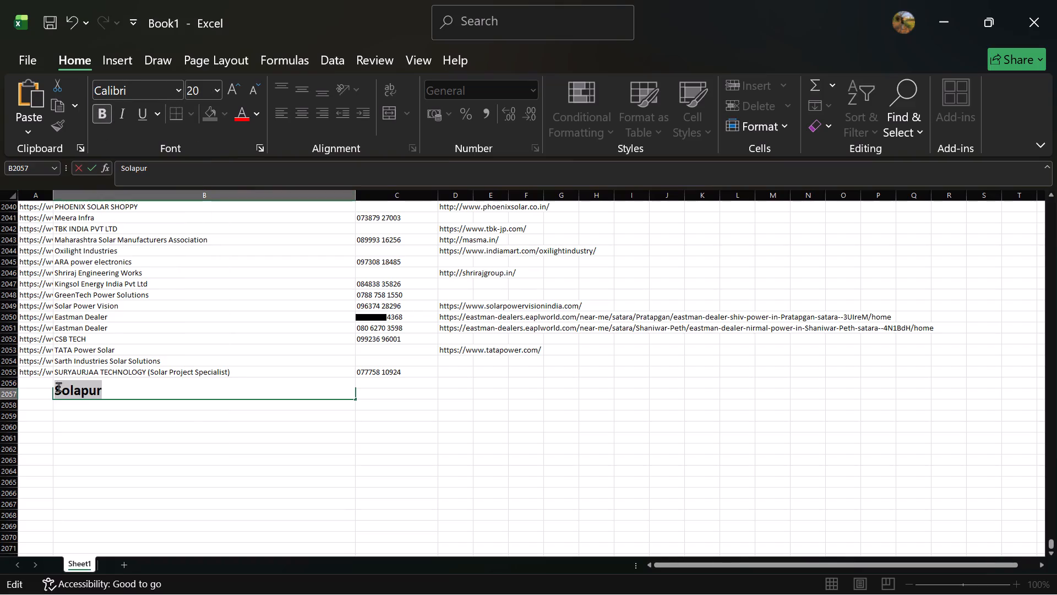
Paste the copied Solapur listings into Book1 starting at cell A2059, below the Solapur heading.
left_click(47, 421)
key("ctrl+v")
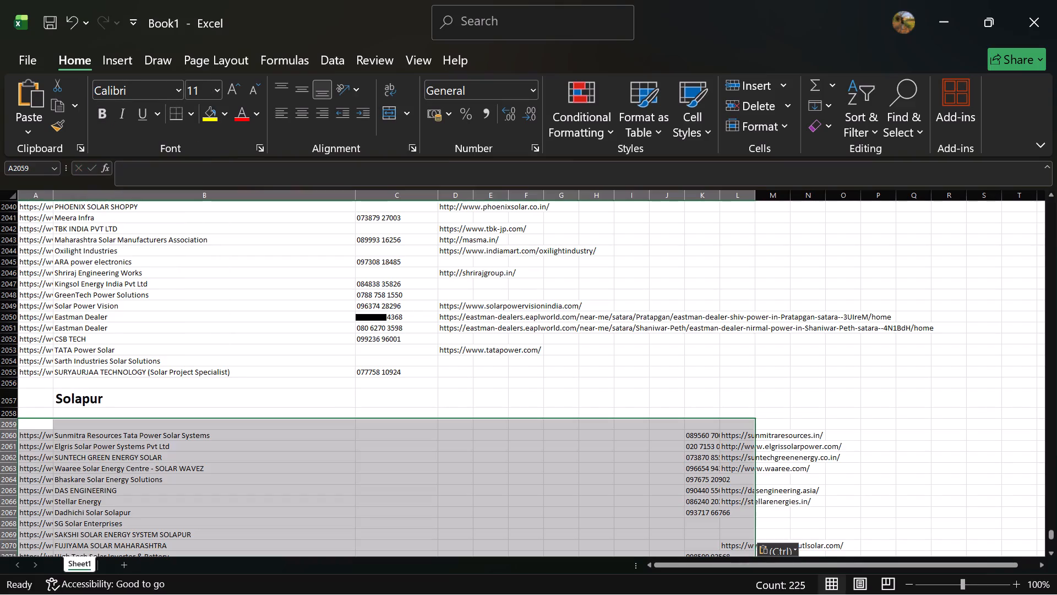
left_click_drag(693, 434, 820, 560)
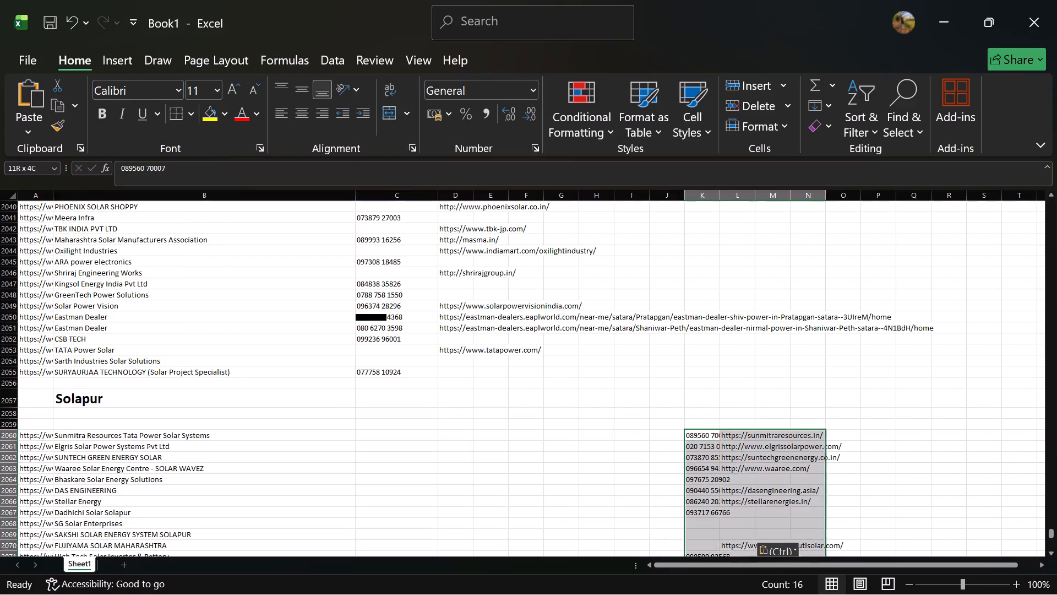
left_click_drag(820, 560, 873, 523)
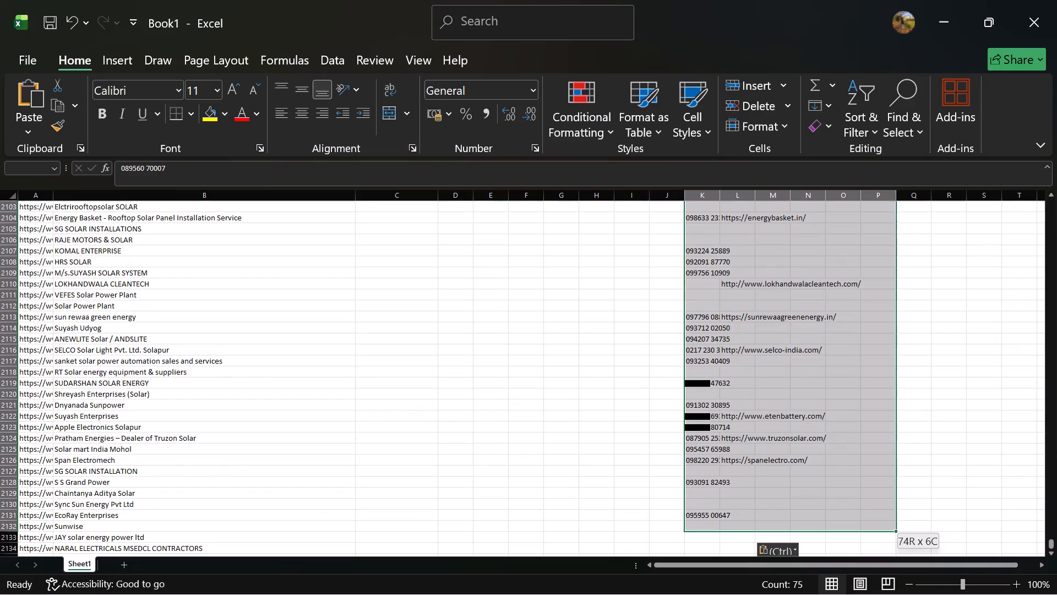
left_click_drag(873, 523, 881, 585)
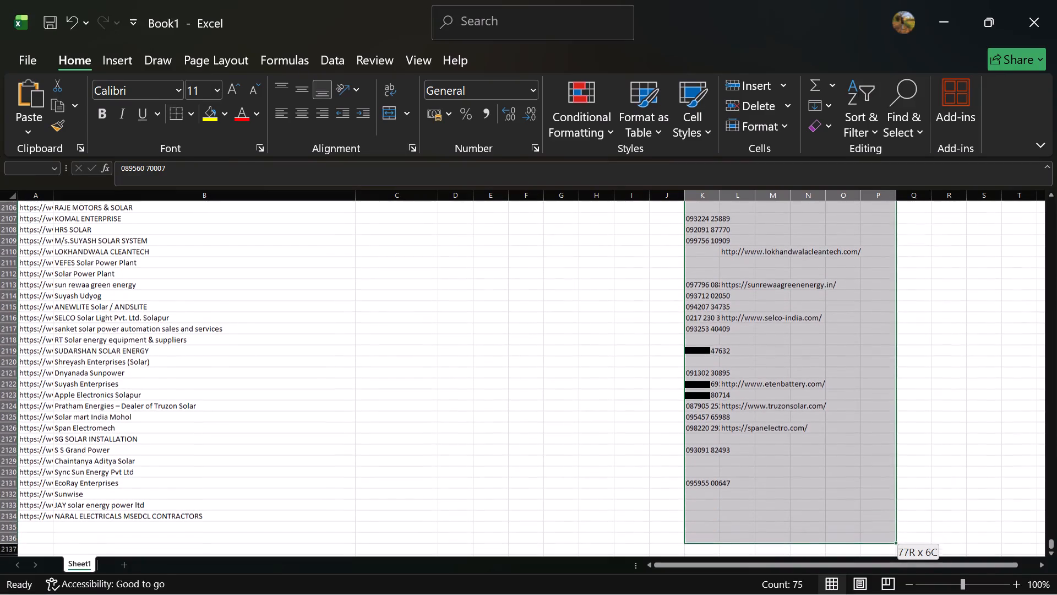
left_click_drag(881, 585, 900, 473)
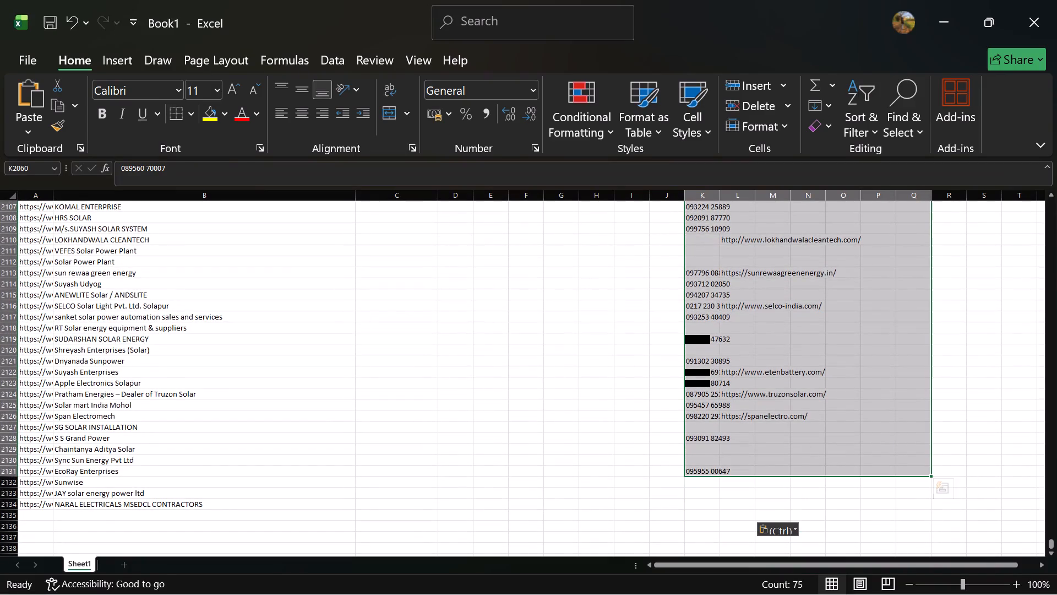
Clear the last three Solapur listings, Sunwise, JAY solar energy power ltd and NARAL ELECTRICALS MSEDCL CONTRACTORS, from rows 2132 to 2134.
left_click_drag(796, 479, 492, 495)
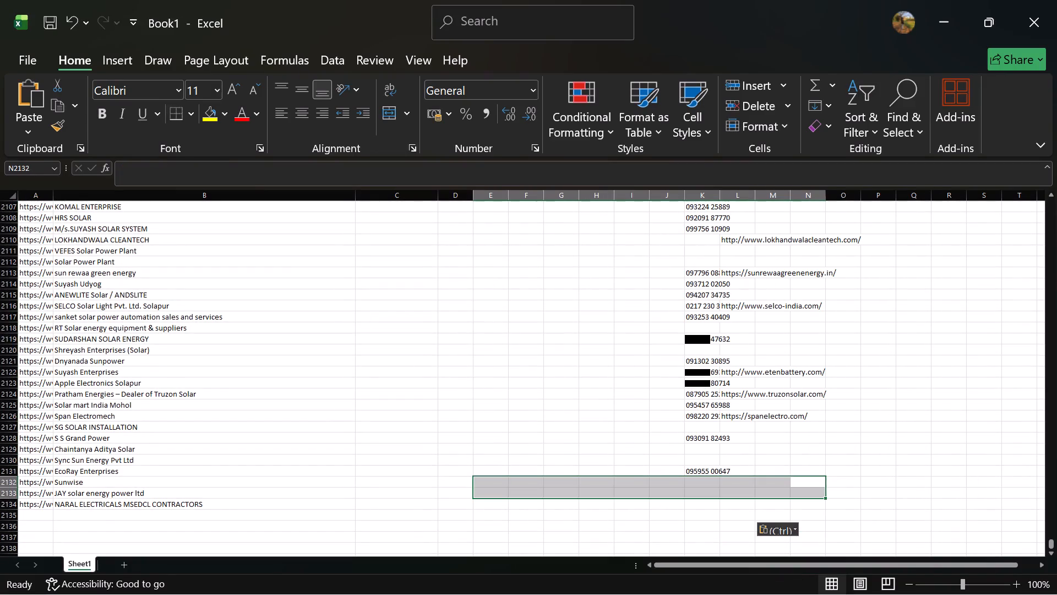
left_click_drag(31, 484, 580, 514)
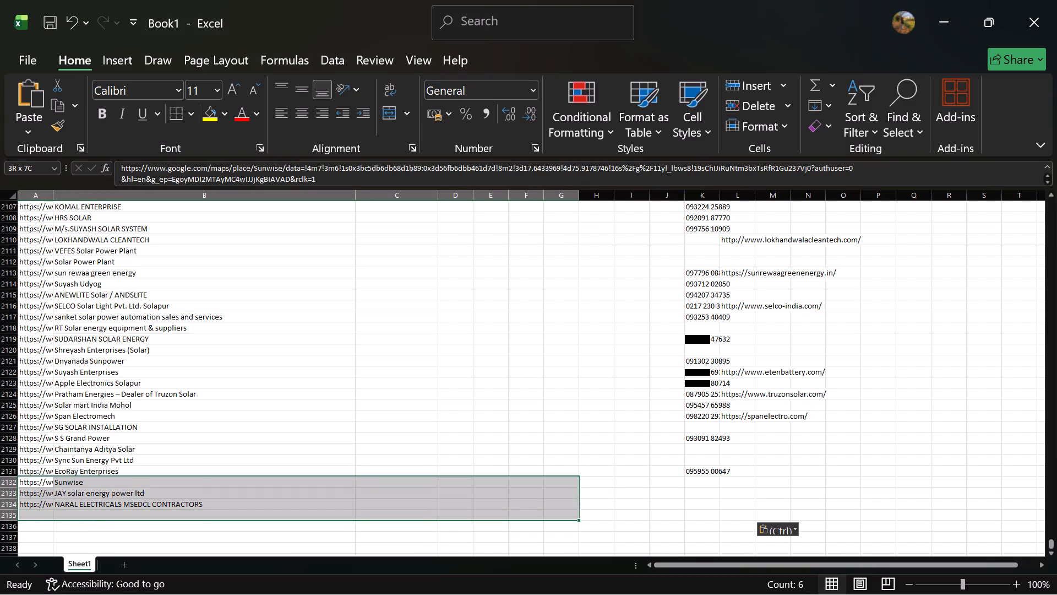
left_click_drag(580, 514, 708, 517)
key("Delete")
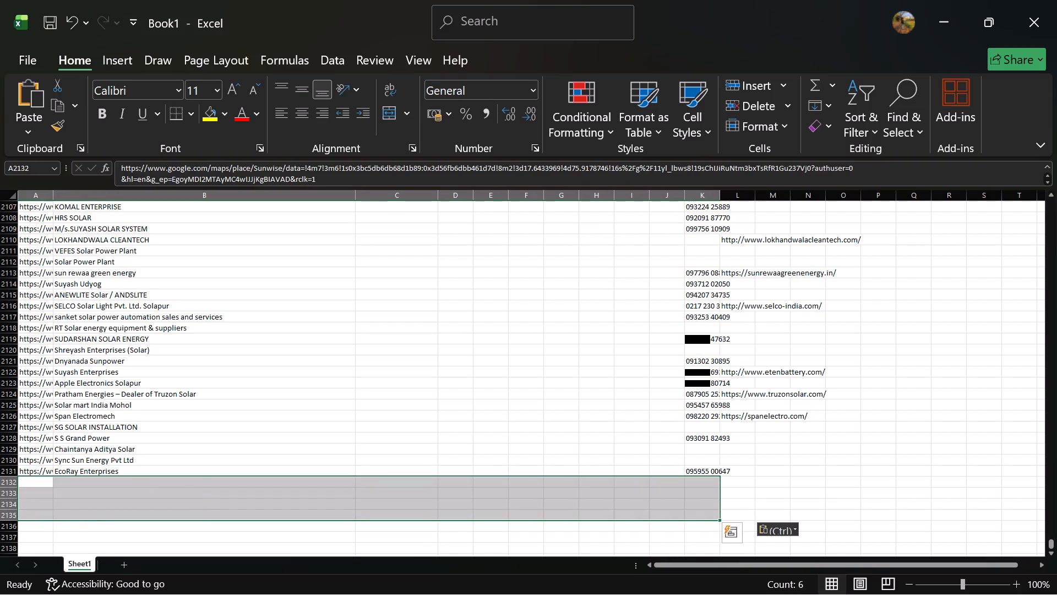
Move the Solapur phone numbers and websites from columns K and L to columns C and D, starting at row 2060.
left_click_drag(693, 485, 740, 386)
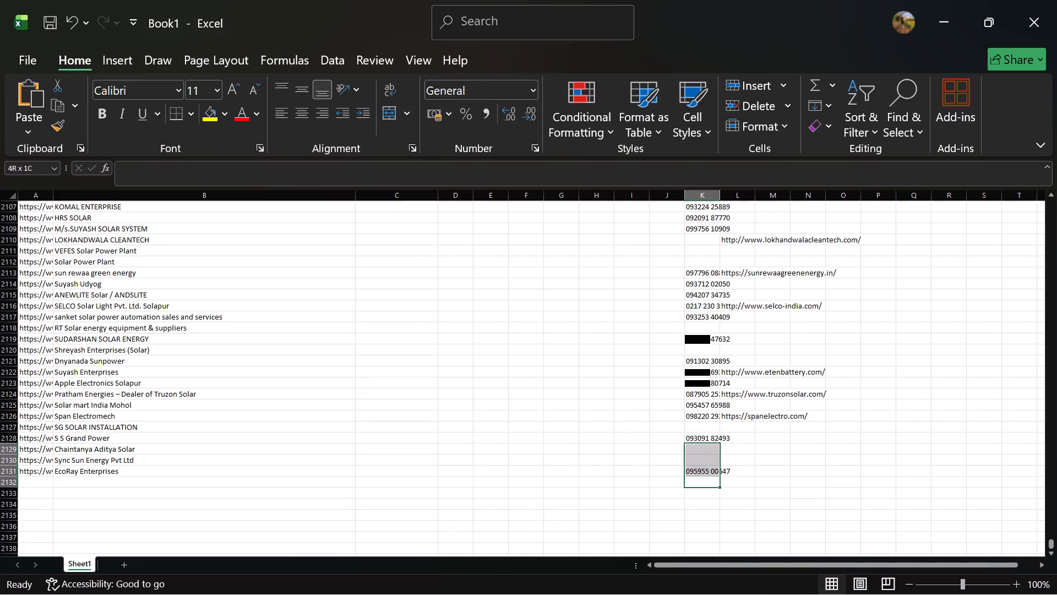
left_click_drag(740, 386, 900, 594)
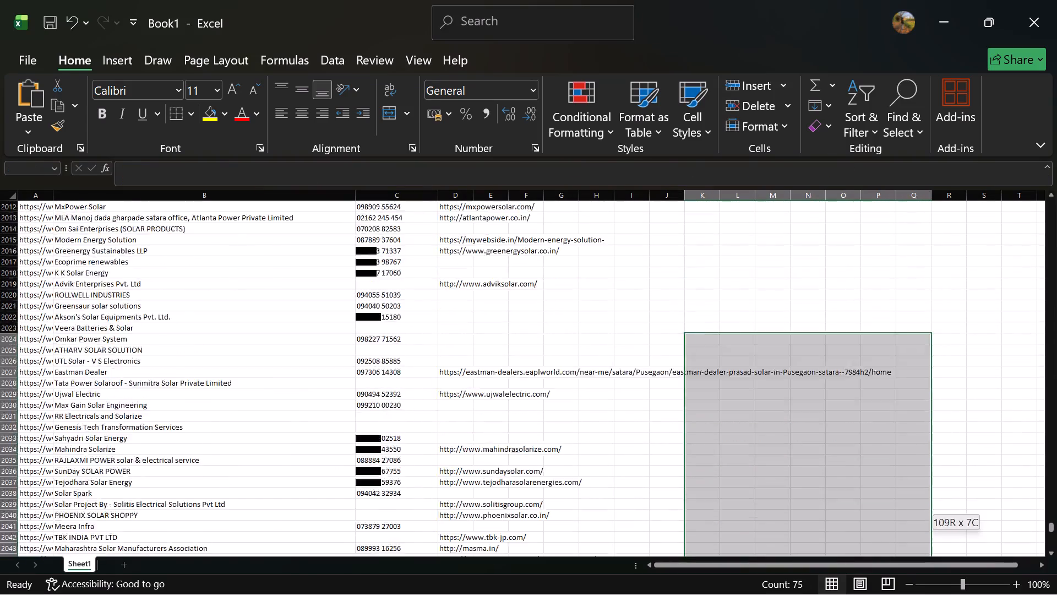
left_click_drag(900, 594, 926, 397)
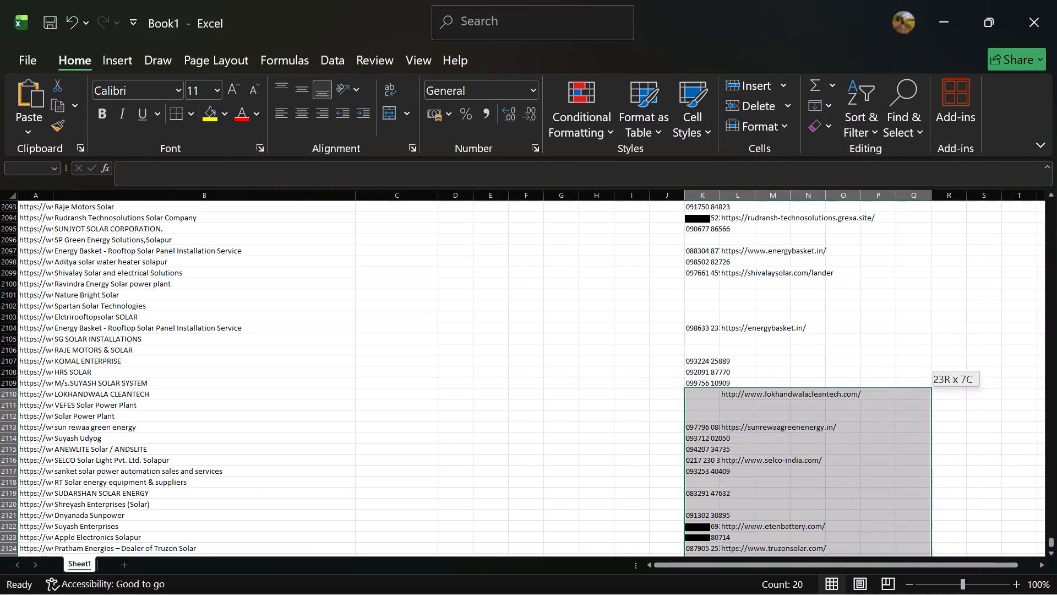
left_click_drag(926, 397, 914, 201)
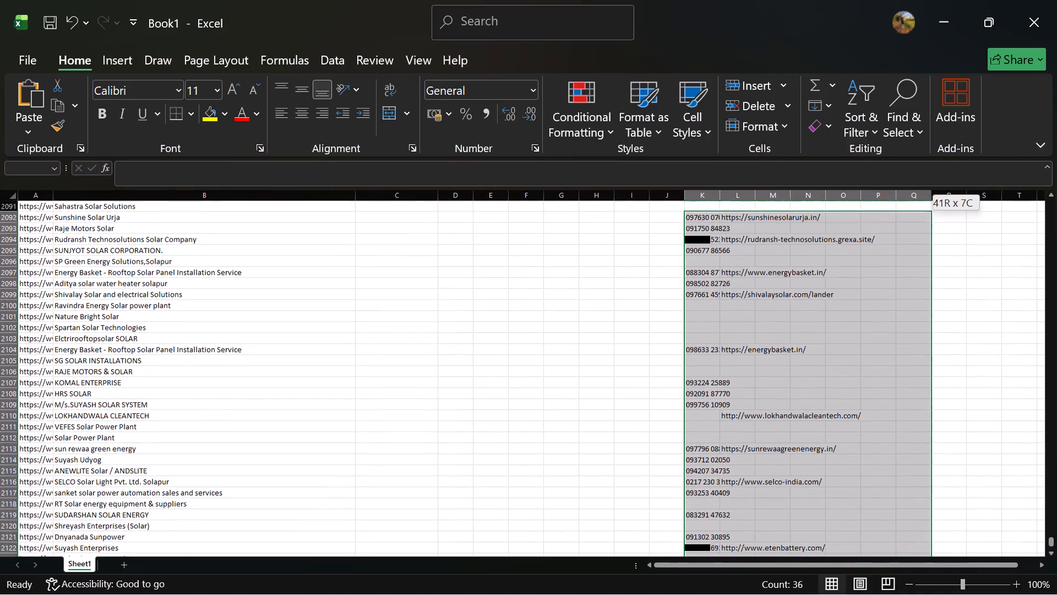
left_click_drag(914, 201, 909, 186)
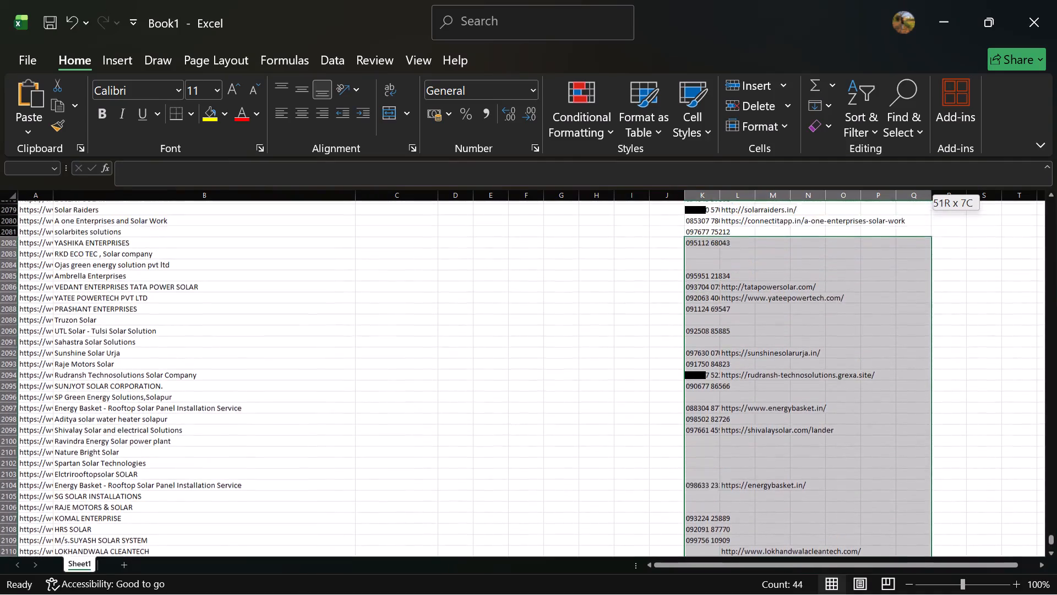
left_click_drag(909, 186, 905, 178)
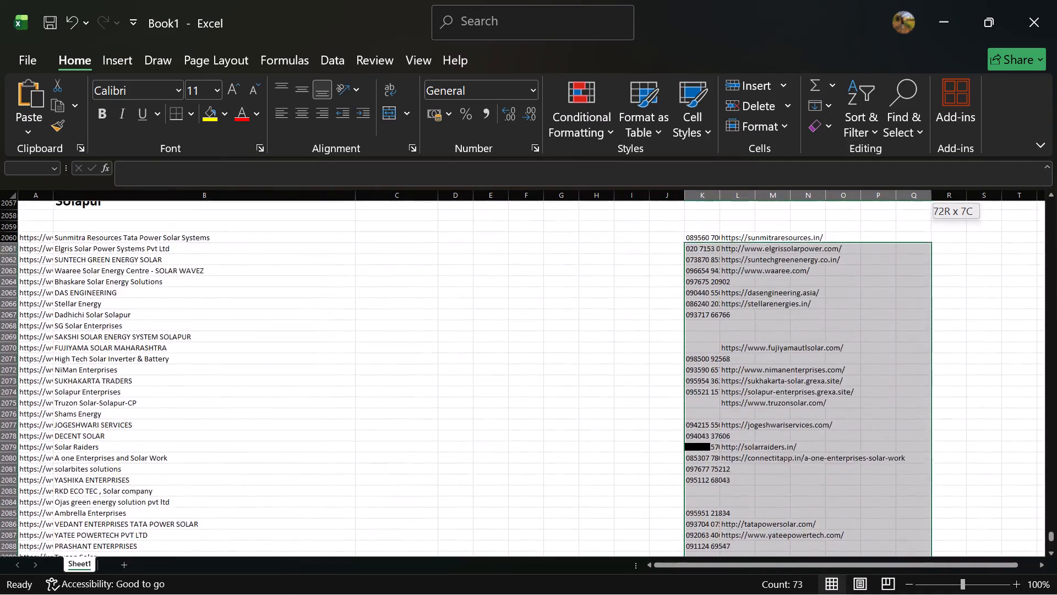
left_click_drag(905, 178, 905, 343)
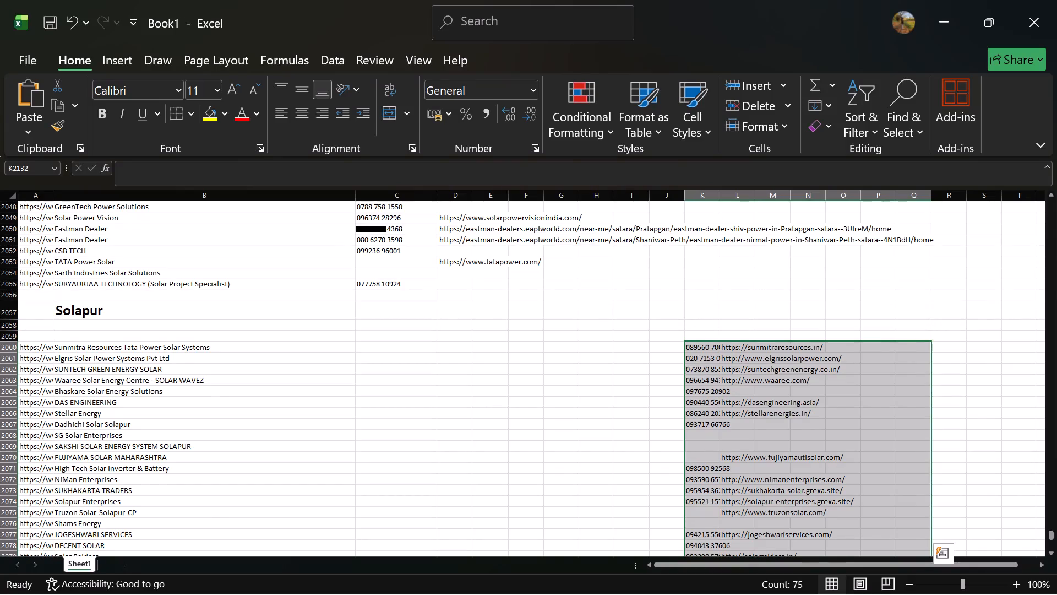
left_click_drag(819, 341, 654, 353)
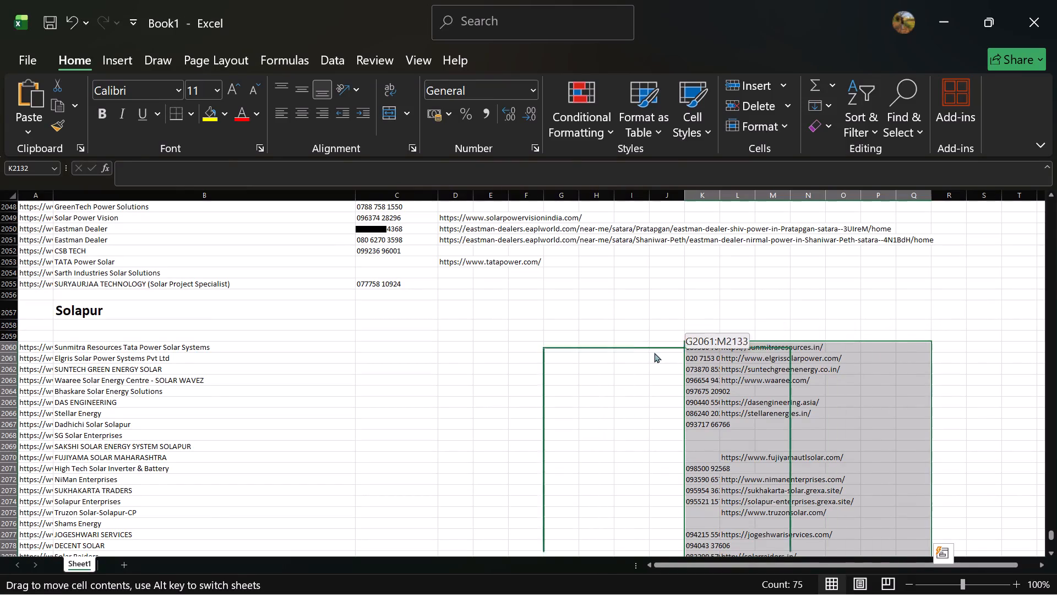
left_click_drag(654, 353, 535, 351)
left_click(433, 322)
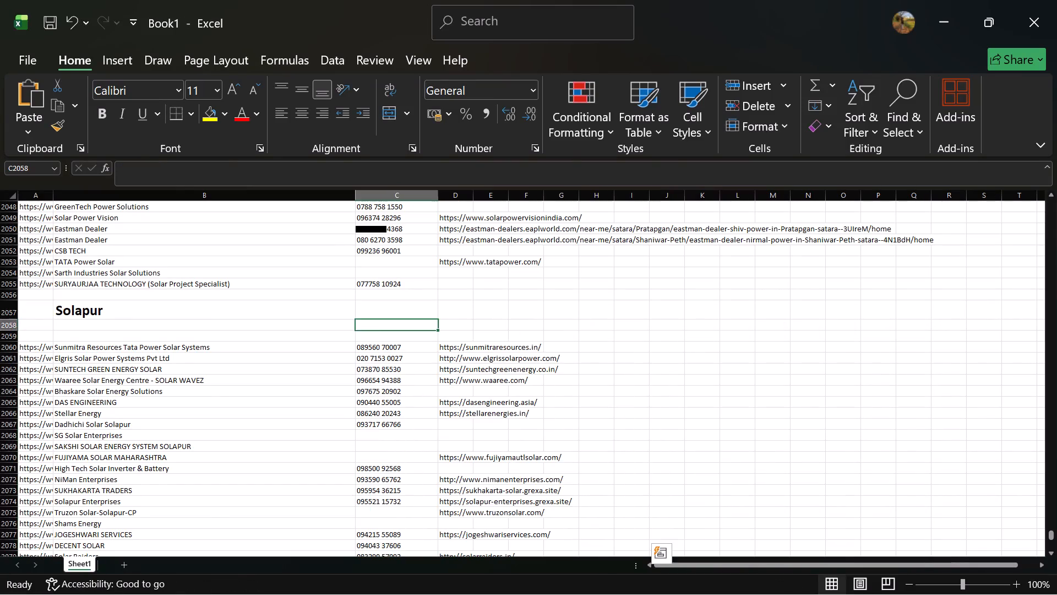
Select cell B2133 in Book1, below the last Solapur listing.
scroll(433, 322, "down", 6)
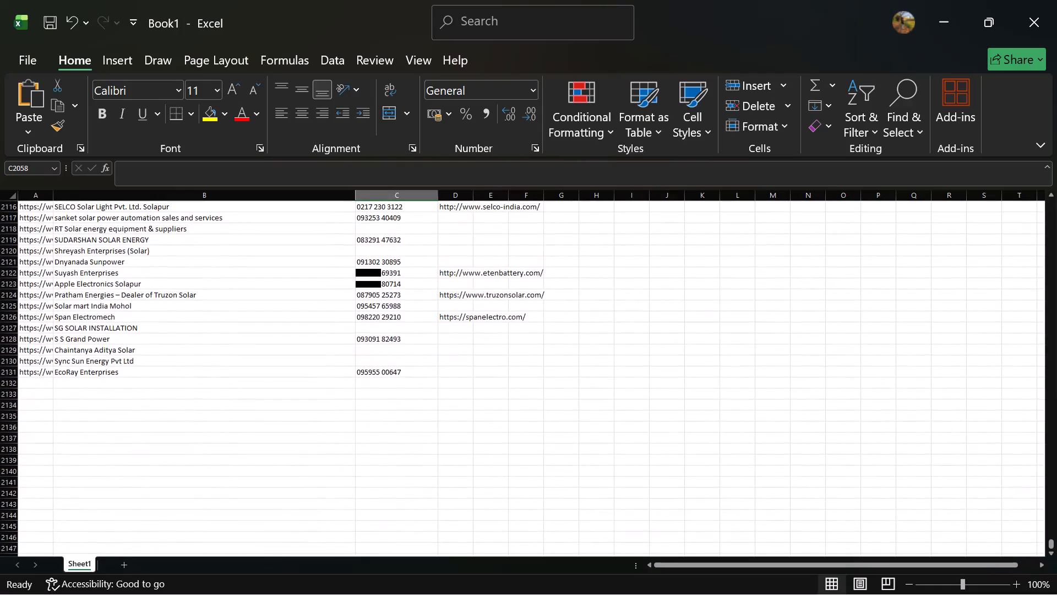
left_click(94, 396)
Switch to File Explorer and open the Thane workbook from the Maharashtra folder's Thane subfolder, recovering its content and enabling editing.
key("alt+Tab")
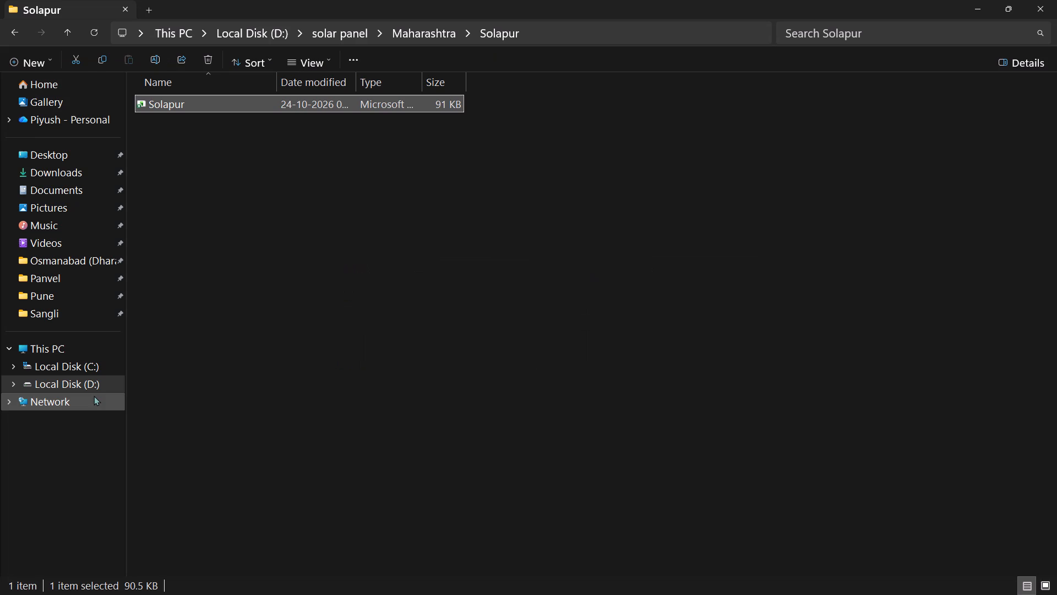
left_click(10, 30)
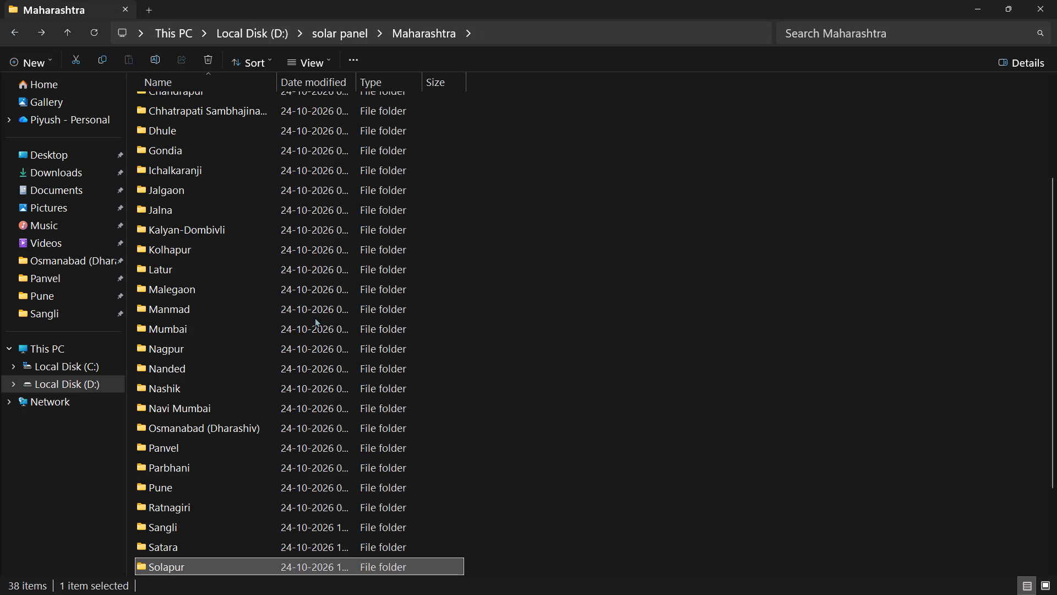
scroll(314, 317, "down", 8)
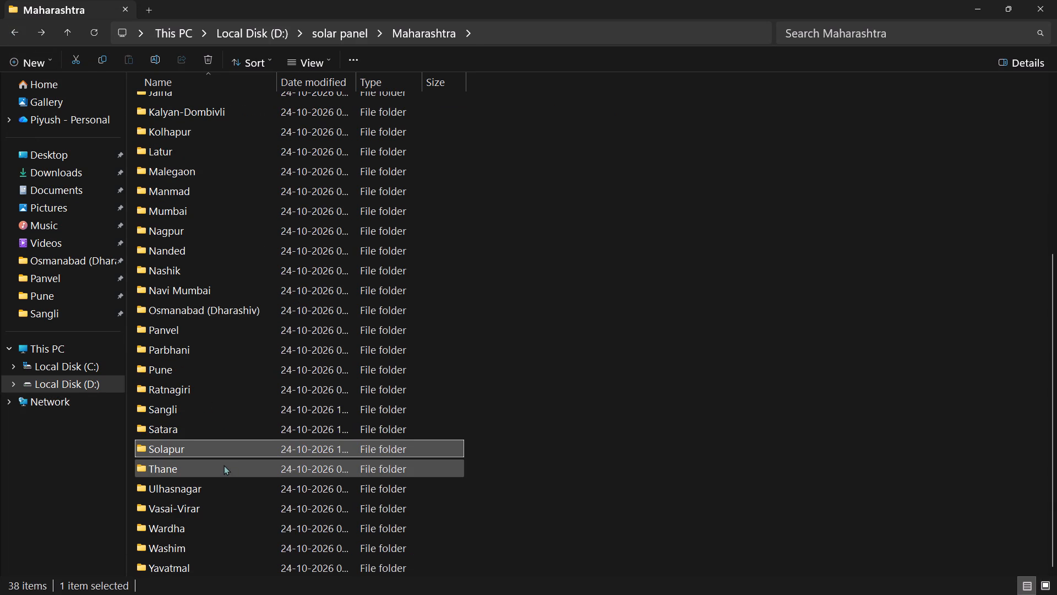
double_click(224, 465)
double_click(248, 106)
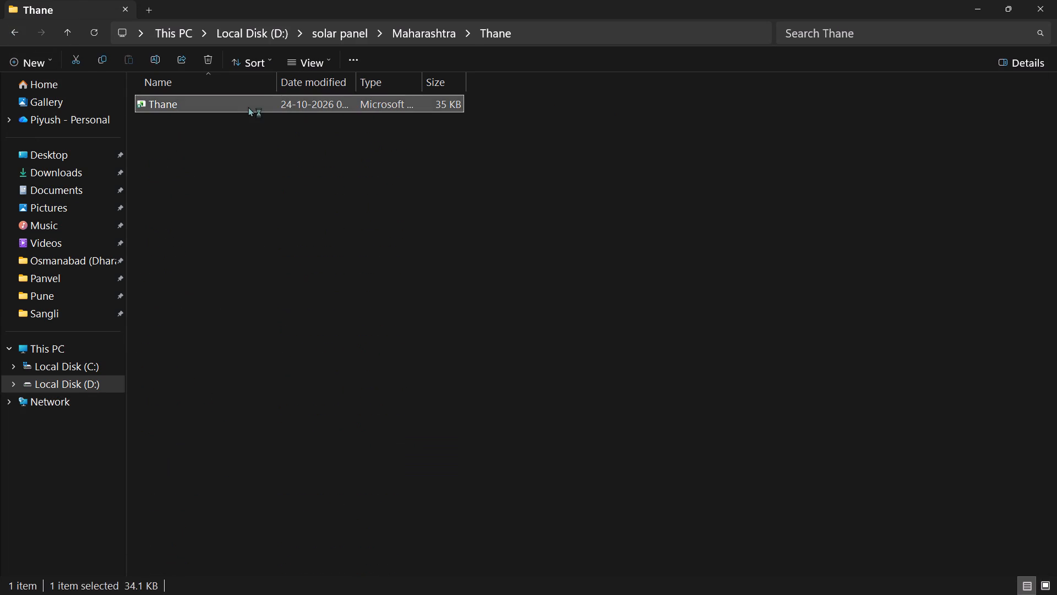
key("Left")
key("Return")
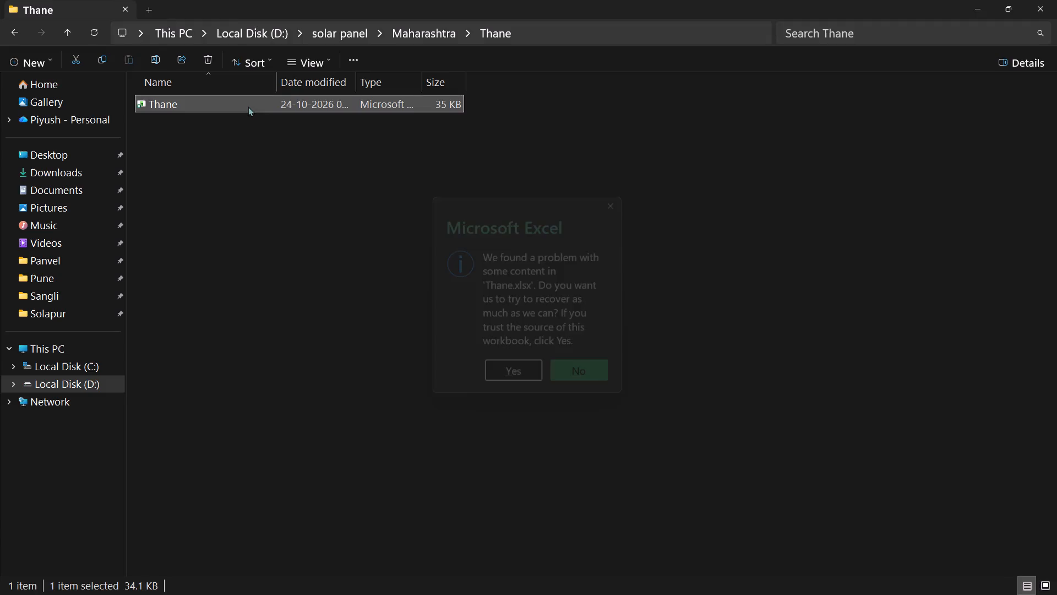
left_click(710, 83)
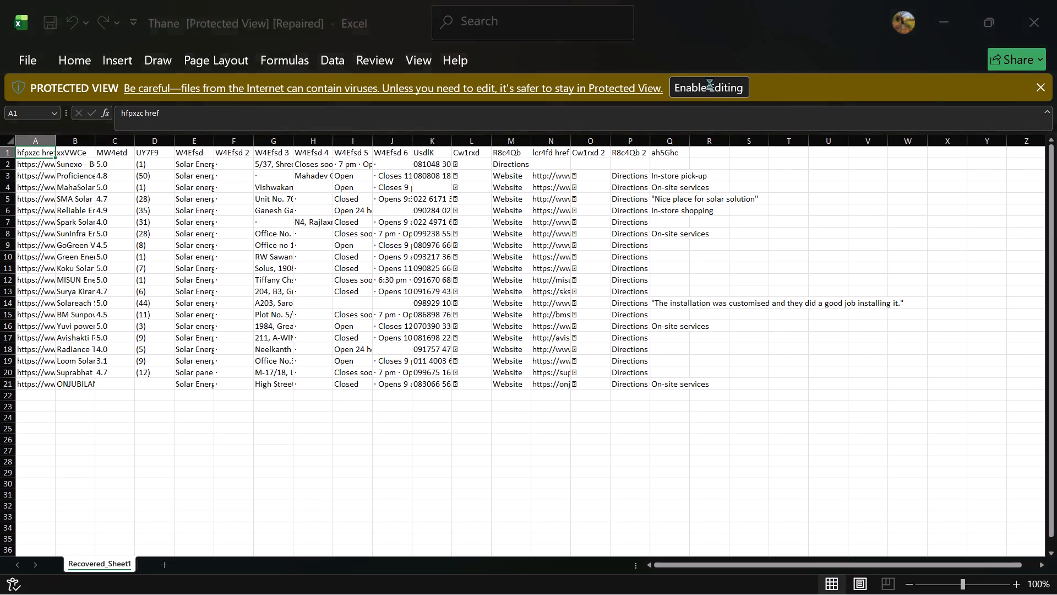
key("Return")
Clear the unneeded Thane data from columns C to J, L to M and O onward, keeping links, names, phone numbers and websites.
left_click_drag(591, 208, 745, 382)
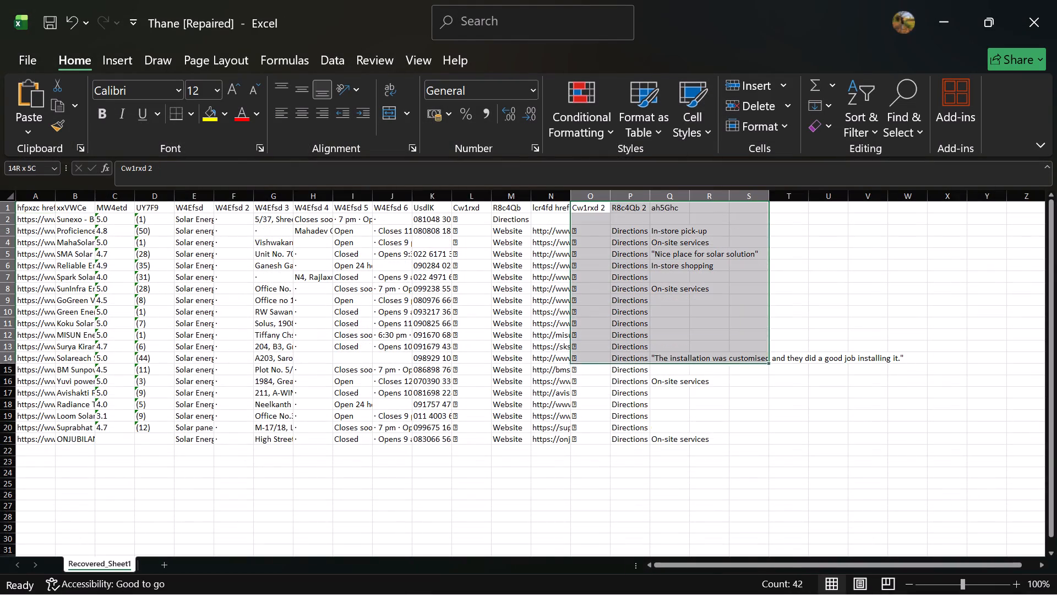
left_click_drag(745, 382, 804, 456)
key("Delete")
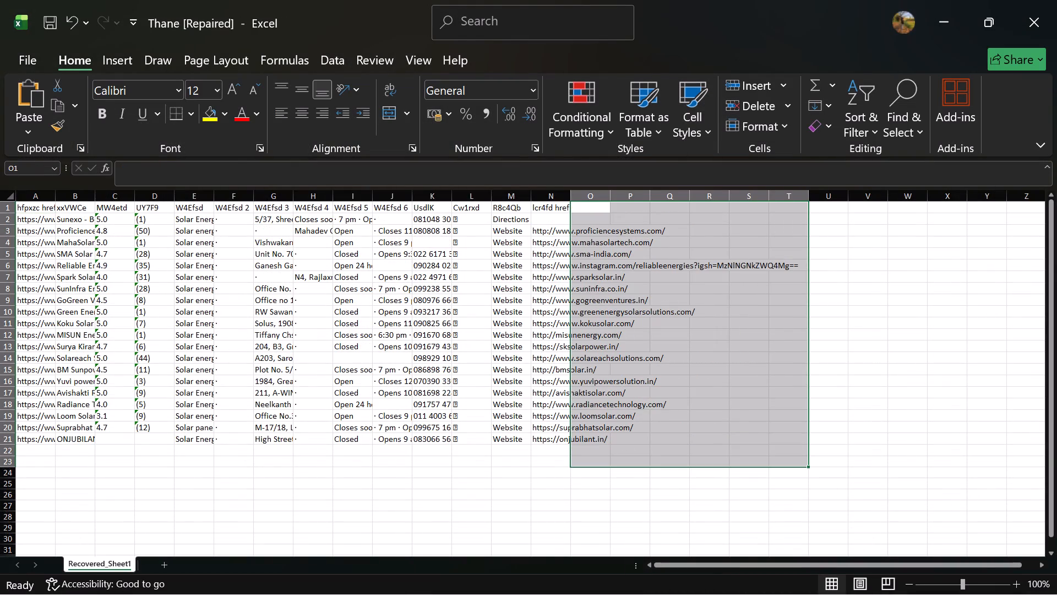
left_click_drag(113, 208, 413, 479)
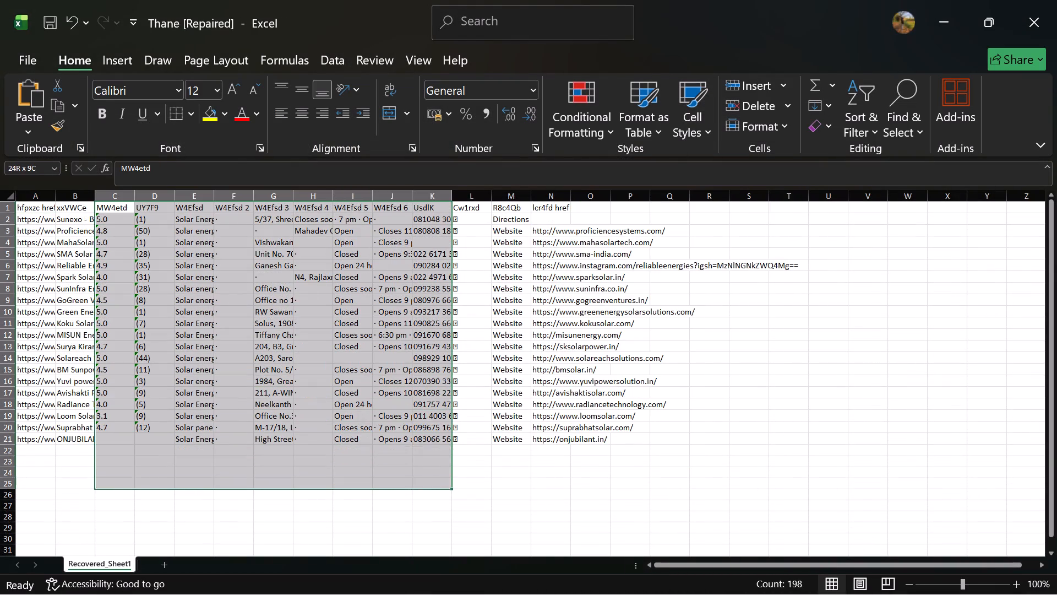
left_click_drag(413, 479, 398, 488)
key("Delete")
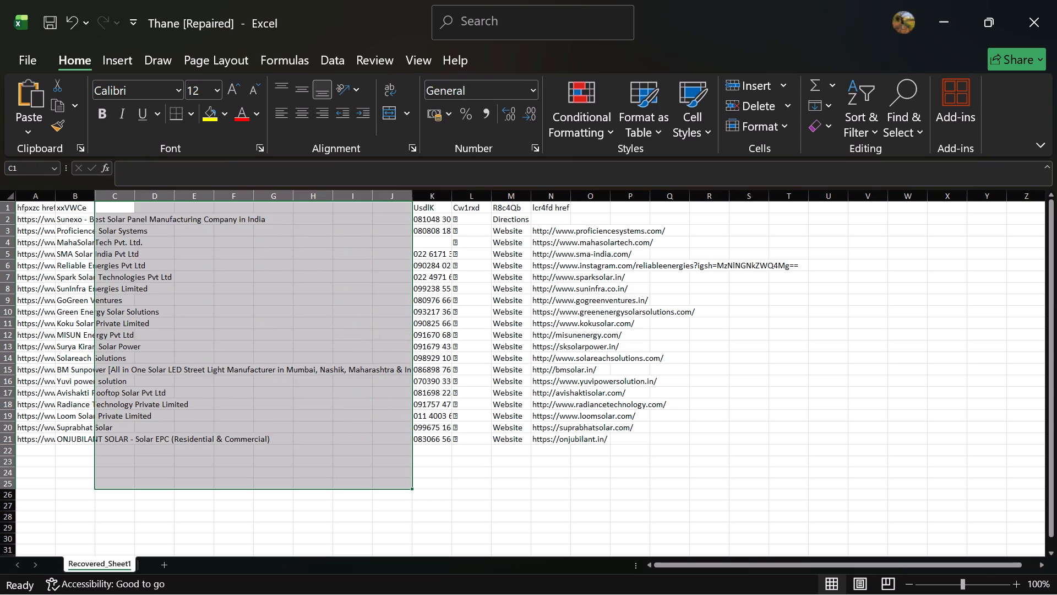
left_click_drag(461, 208, 528, 485)
key("Delete")
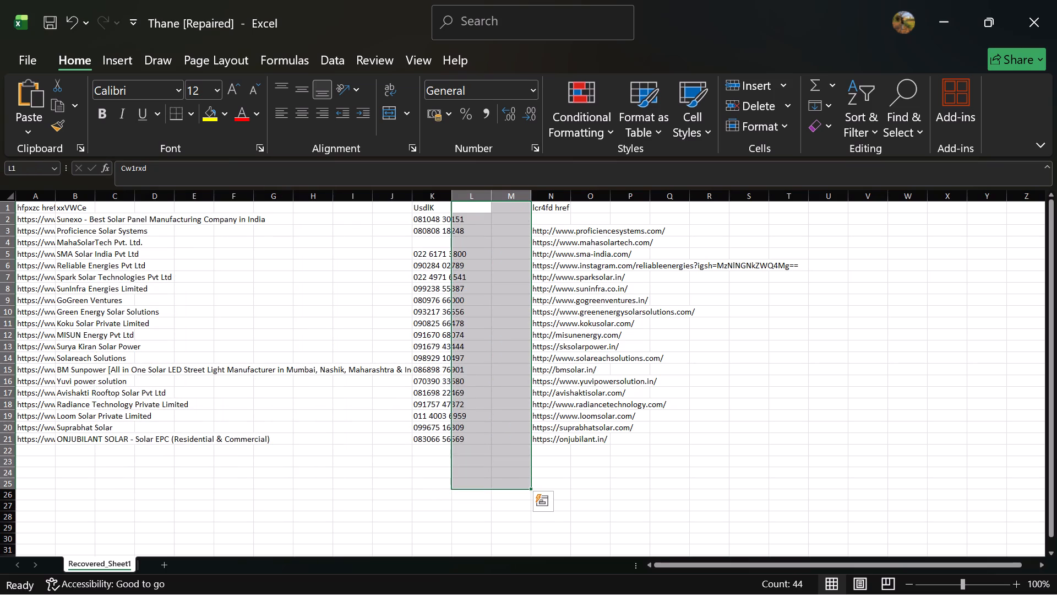
Clear the remaining column headers in row 1 of the Thane sheet.
left_click_drag(39, 210, 83, 202)
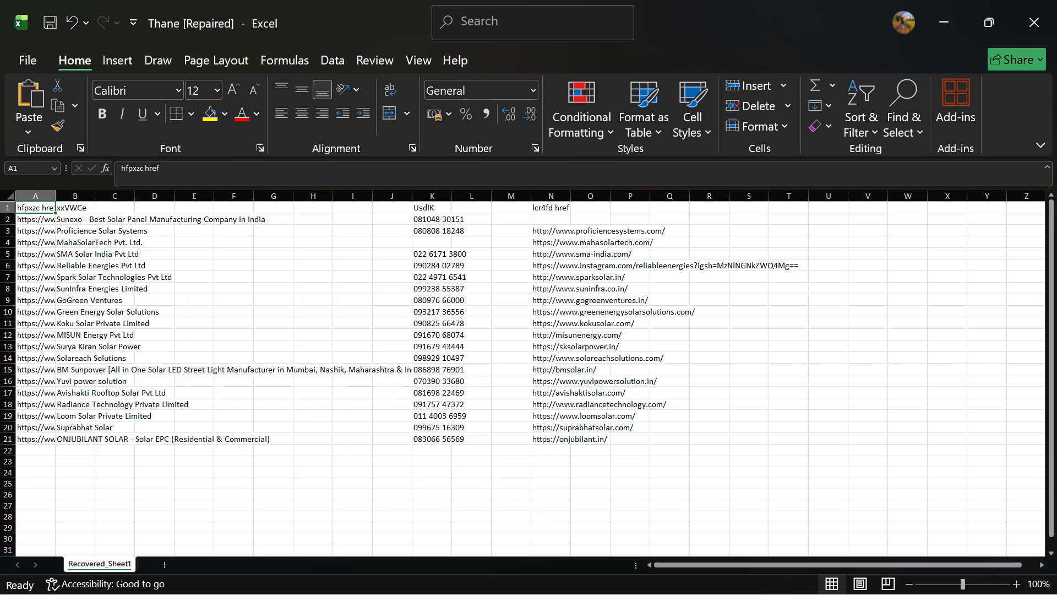
left_click_drag(83, 202, 645, 201)
key("Delete")
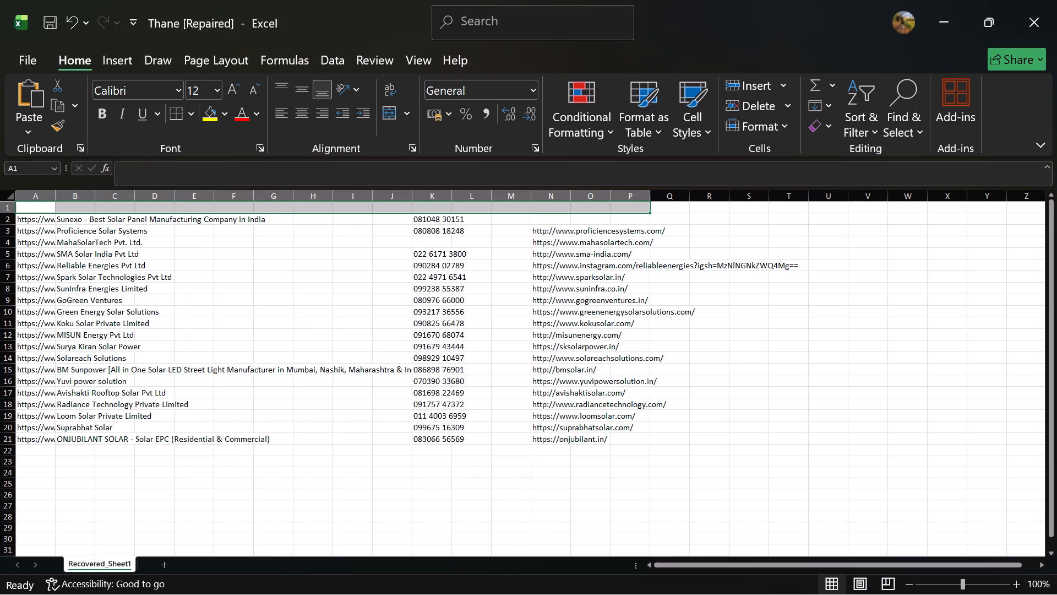
Copy the cleaned Thane listings, range A1 to R22.
left_click_drag(42, 207, 729, 446)
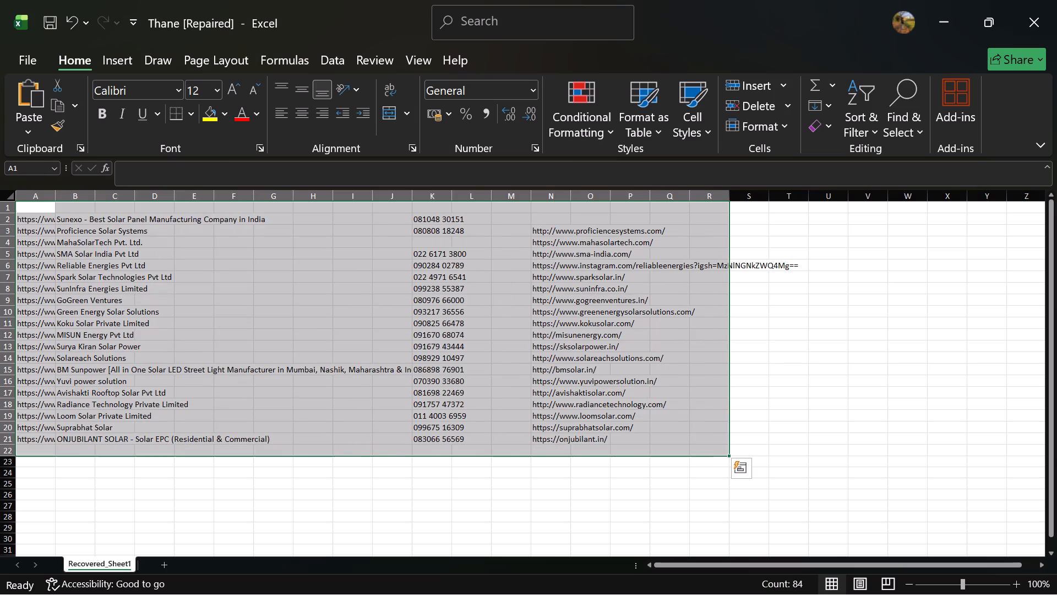
key("ctrl+c")
Close the repaired Thane workbook, saving it as Thane over the existing file and keeping the copied data on the clipboard.
left_click(1056, 0)
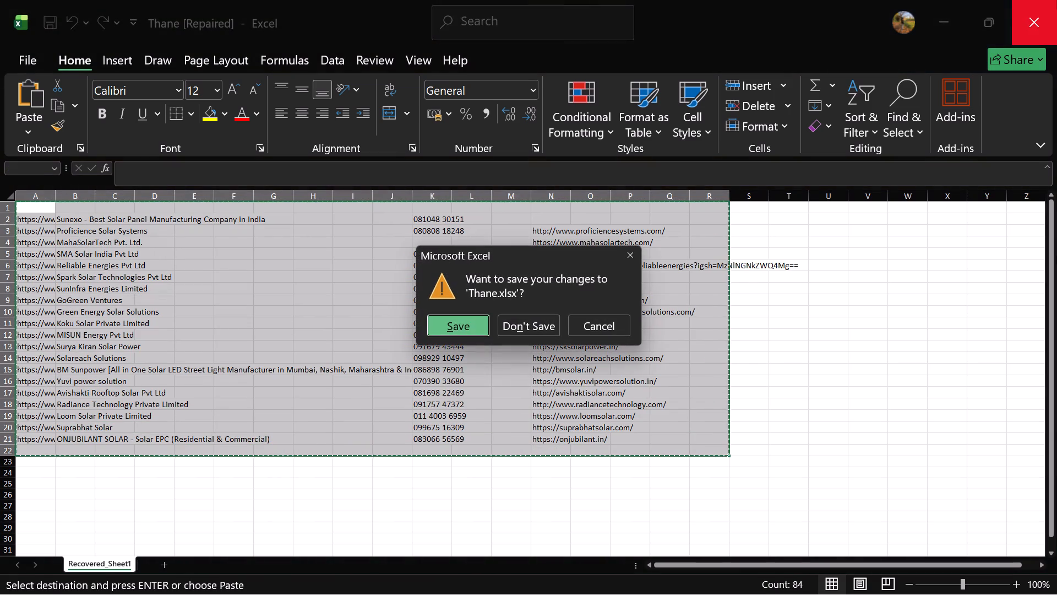
key("Return")
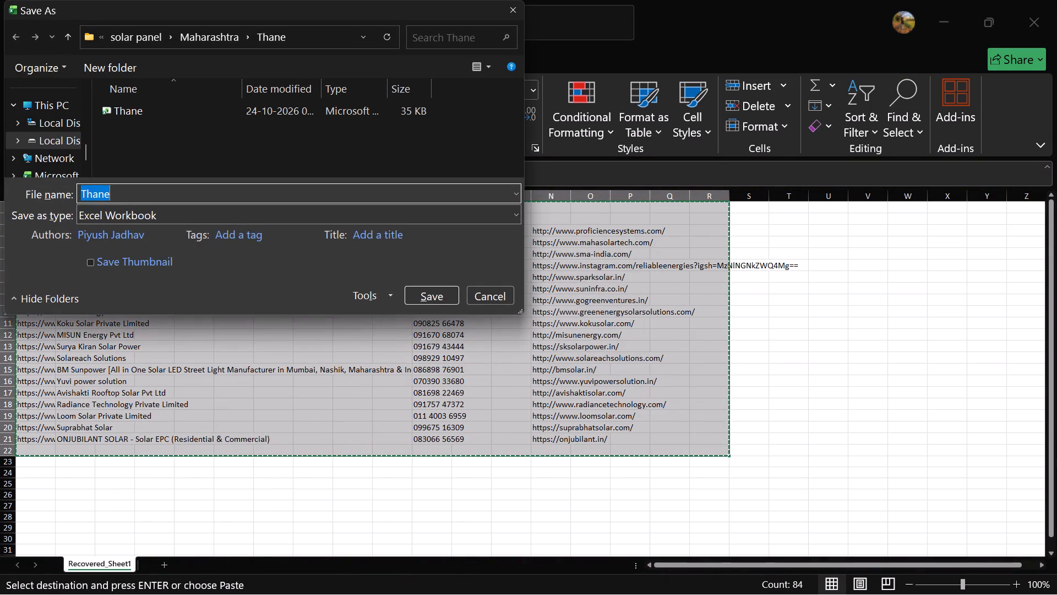
key("Return")
key("Left")
key("Return")
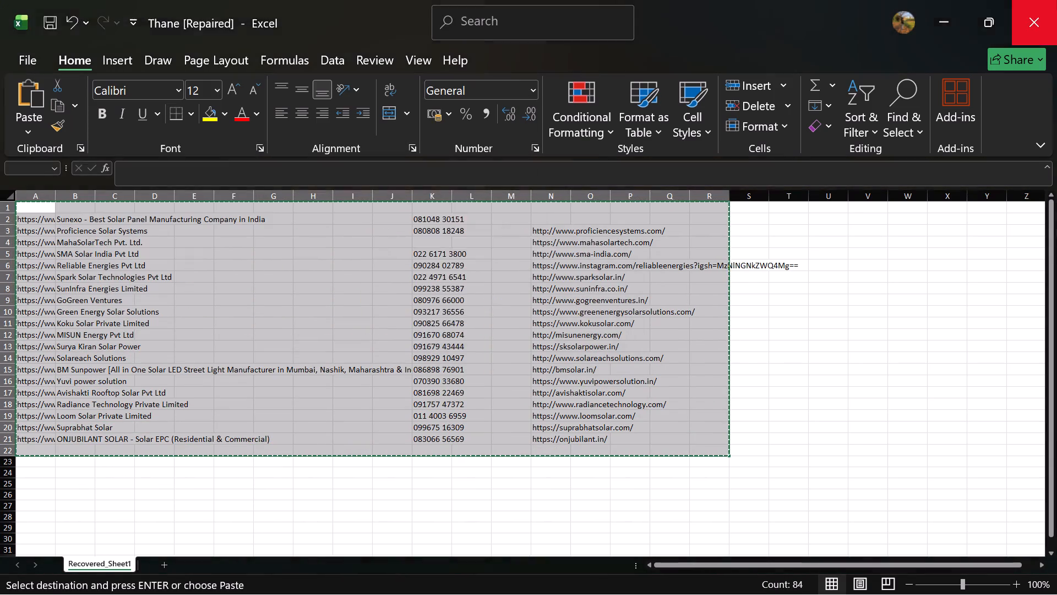
key("Return")
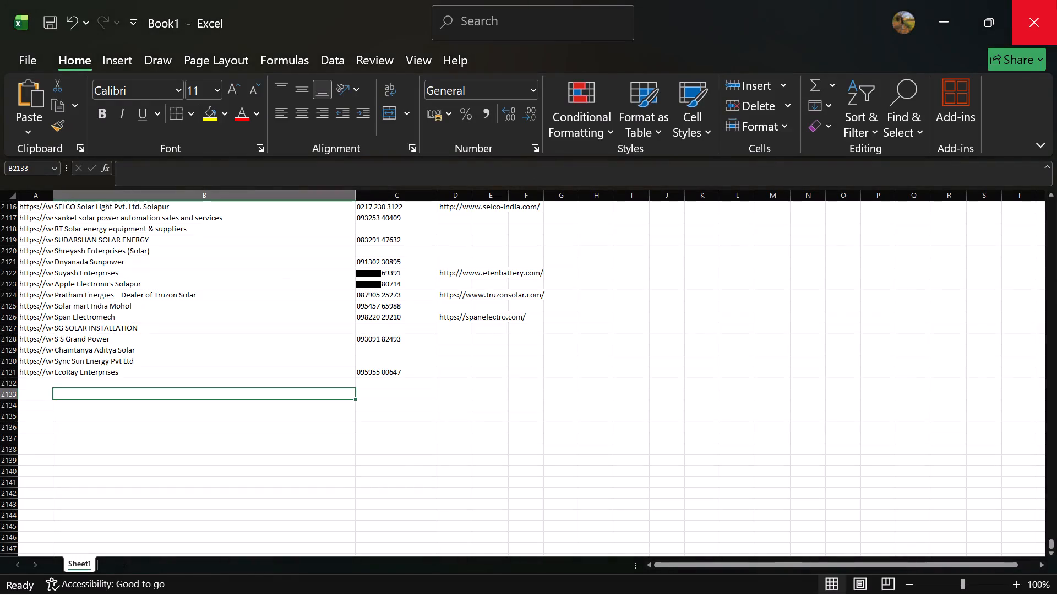
Add the heading Thane in cell B2133 of Book1, formatted bold at font size 20.
key("alt+Tab")
key("alt+Tab")
type("Thane")
key("ctrl+a")
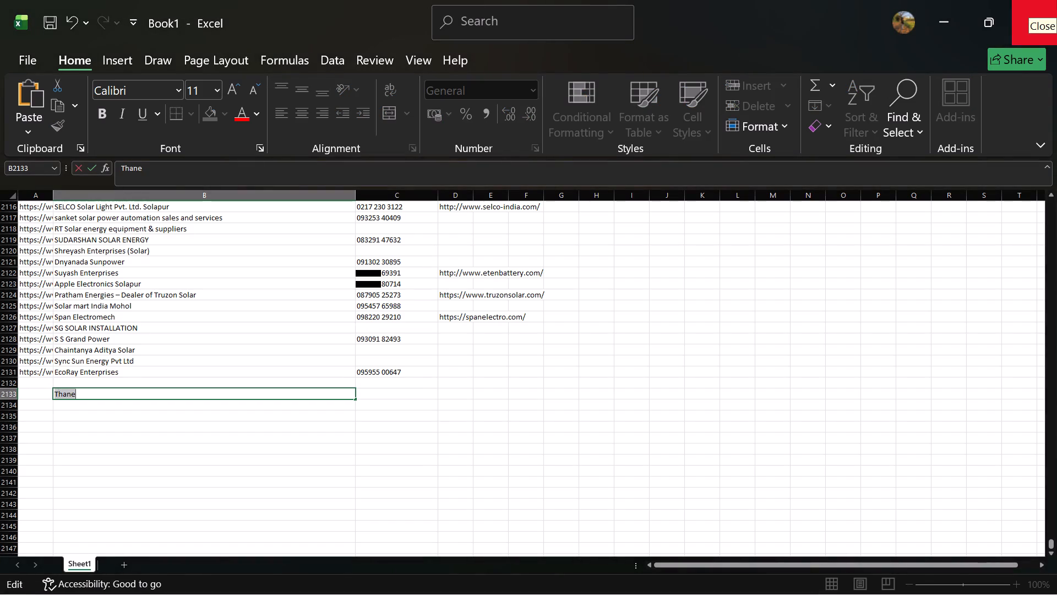
left_click(105, 109)
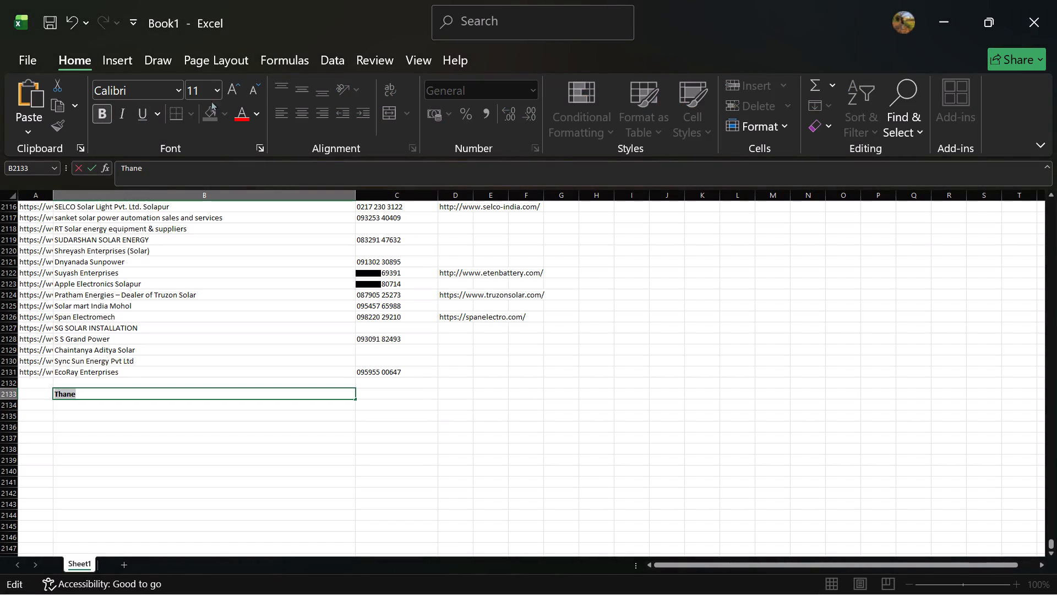
left_click(216, 90)
left_click(200, 294)
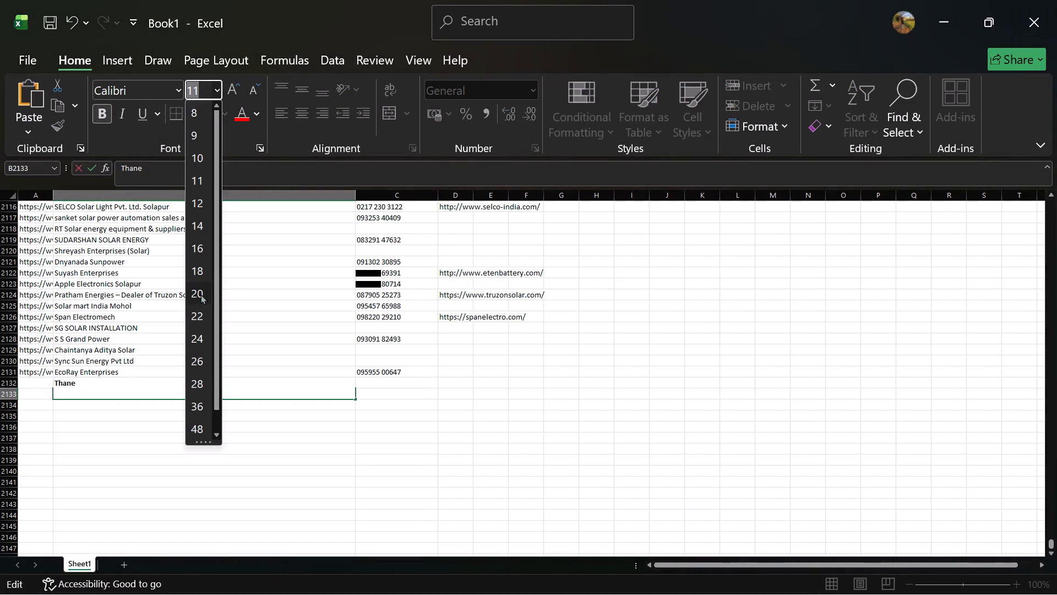
left_click(57, 441)
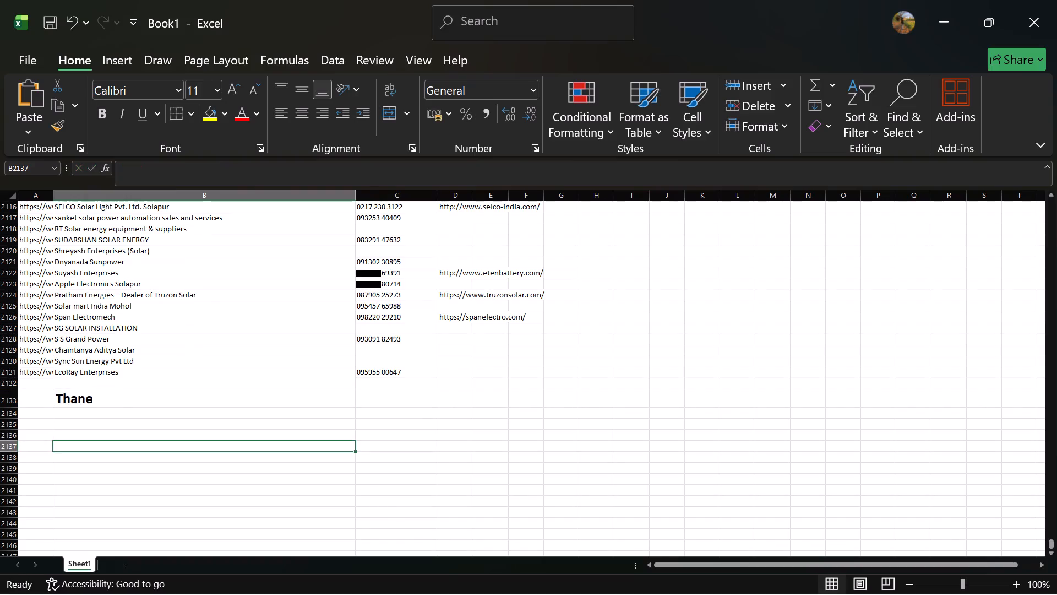
Paste the copied Thane listings starting at cell A2135.
left_click(34, 421)
key("ctrl+v")
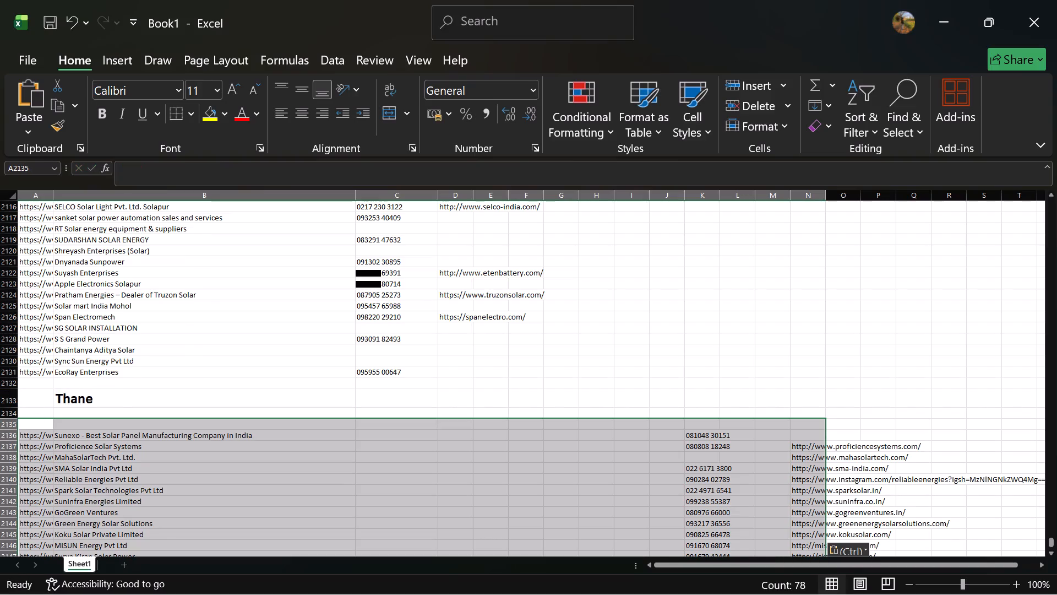
Move the Thane phone numbers from column K to column C, starting at row 2136.
left_click_drag(694, 436, 715, 594)
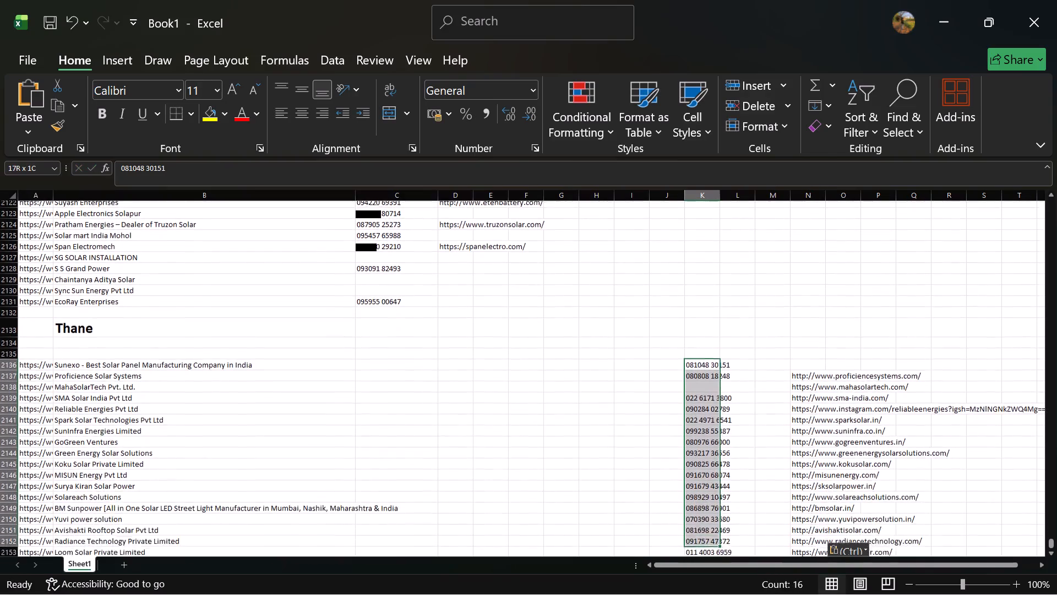
left_click_drag(715, 594, 720, 531)
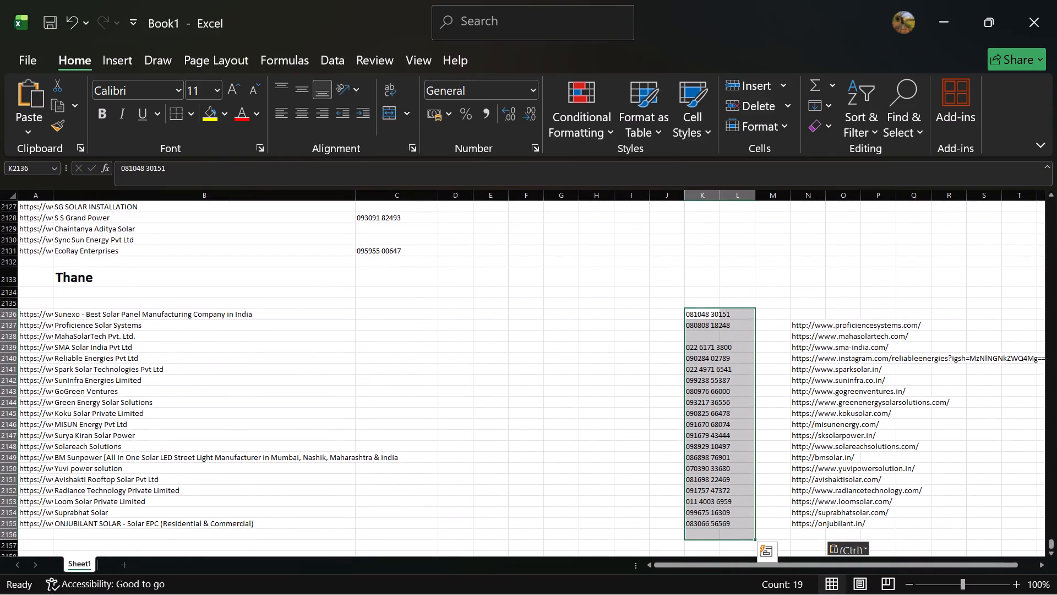
left_click_drag(713, 540, 571, 539)
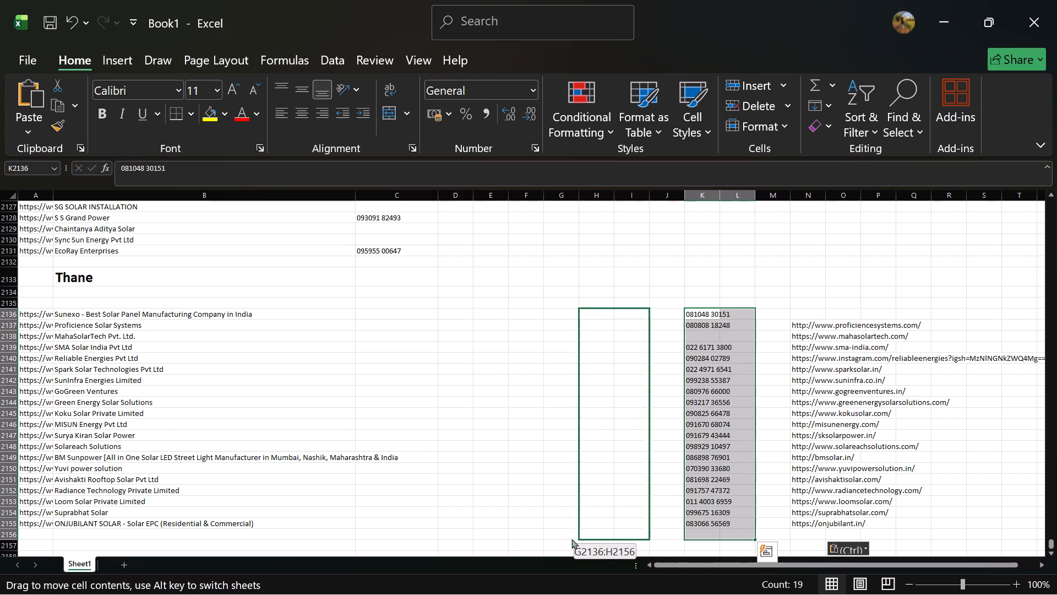
left_click_drag(571, 539, 427, 535)
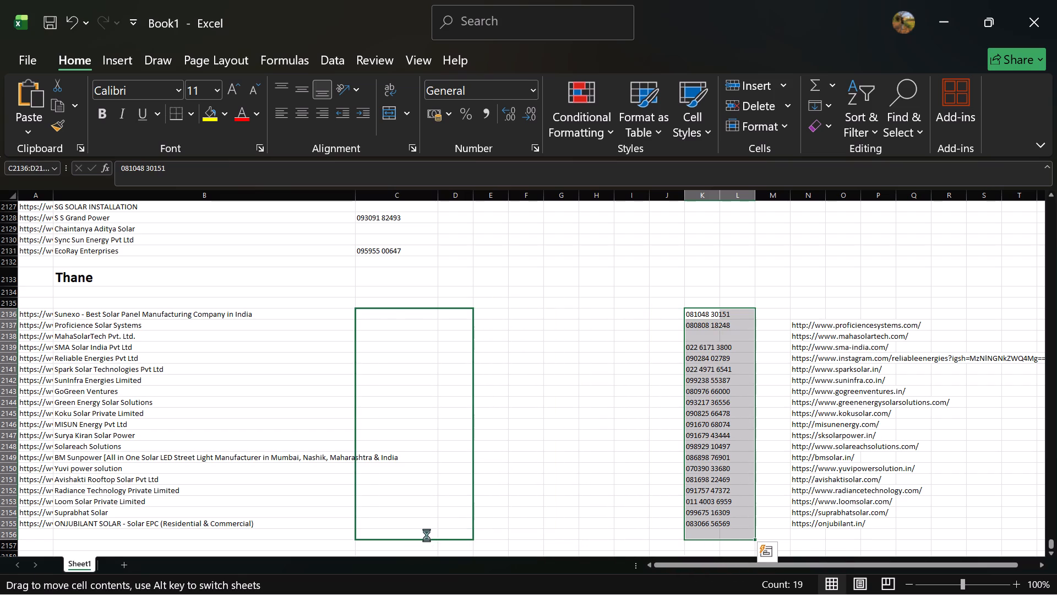
Move the Thane website addresses from column N to column D, starting at row 2137.
left_click_drag(794, 328, 913, 519)
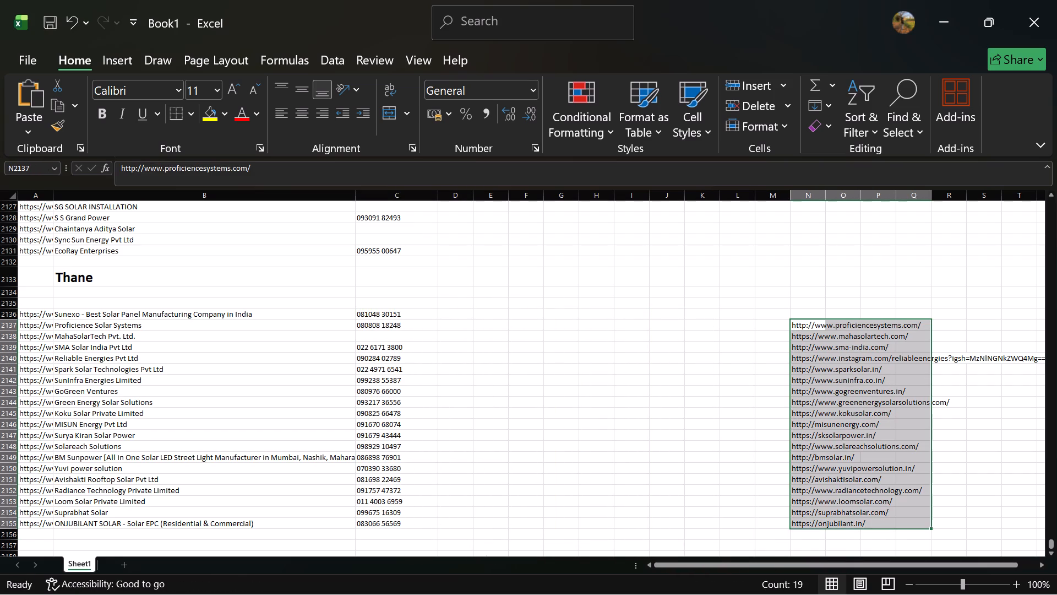
left_click_drag(890, 529, 613, 531)
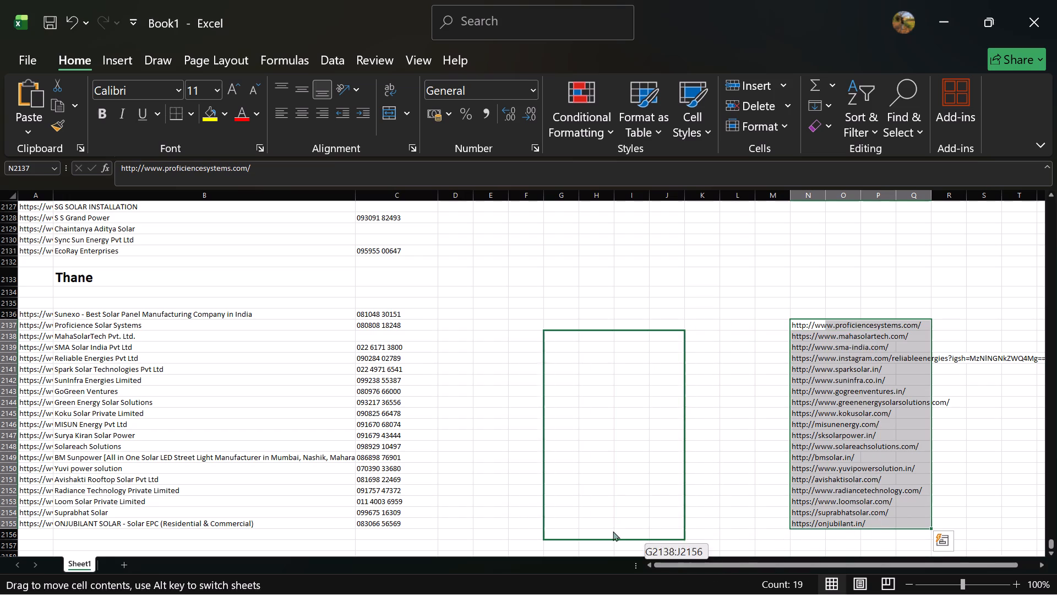
left_click_drag(613, 531, 536, 522)
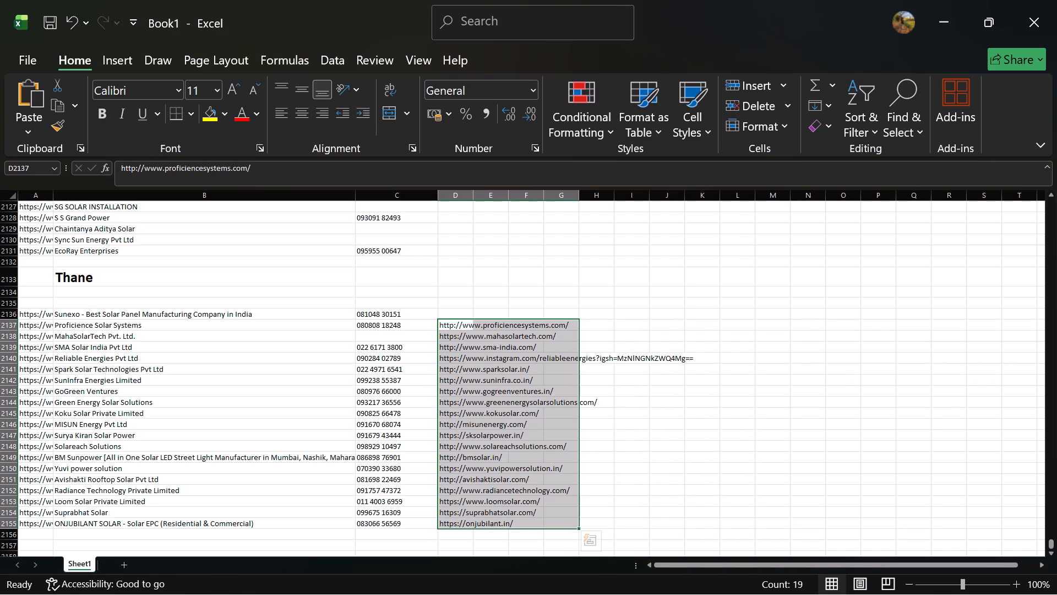
Select cell B2157, two rows below the last Thane listing, for the next city heading.
left_click(319, 468)
scroll(319, 468, "down", 4)
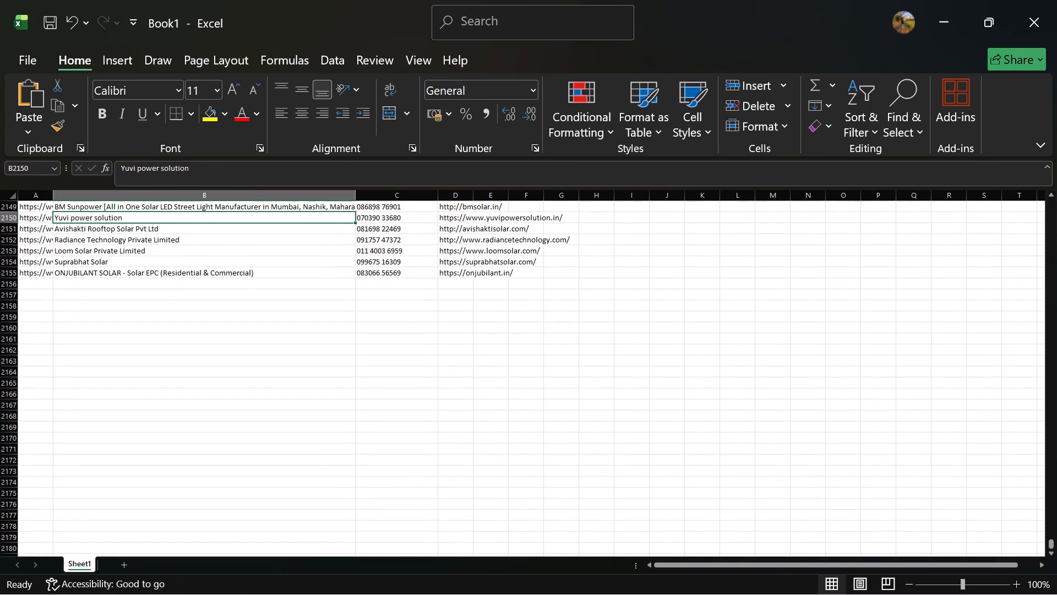
left_click(81, 299)
Open the Ulhasnagar workbook from its folder in Maharashtra, recovering its content and enabling editing.
key("alt+Tab")
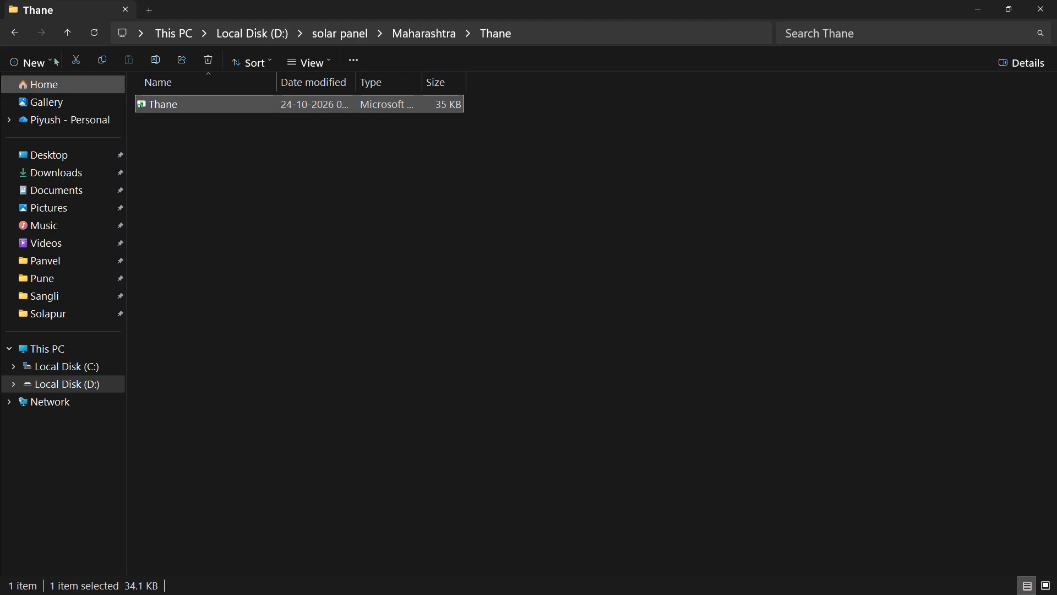
left_click(14, 31)
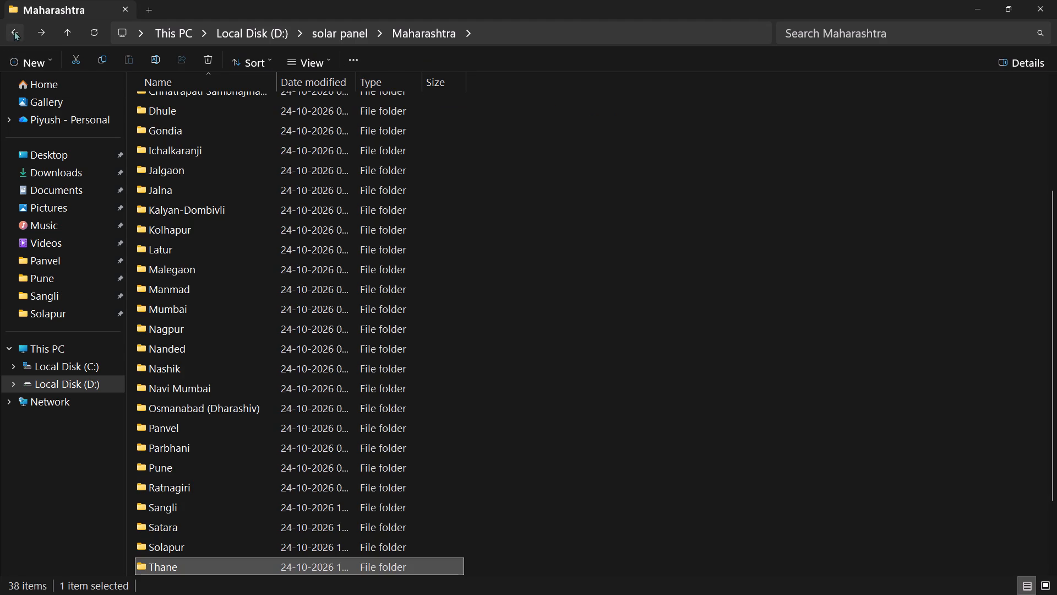
scroll(330, 340, "down", 9)
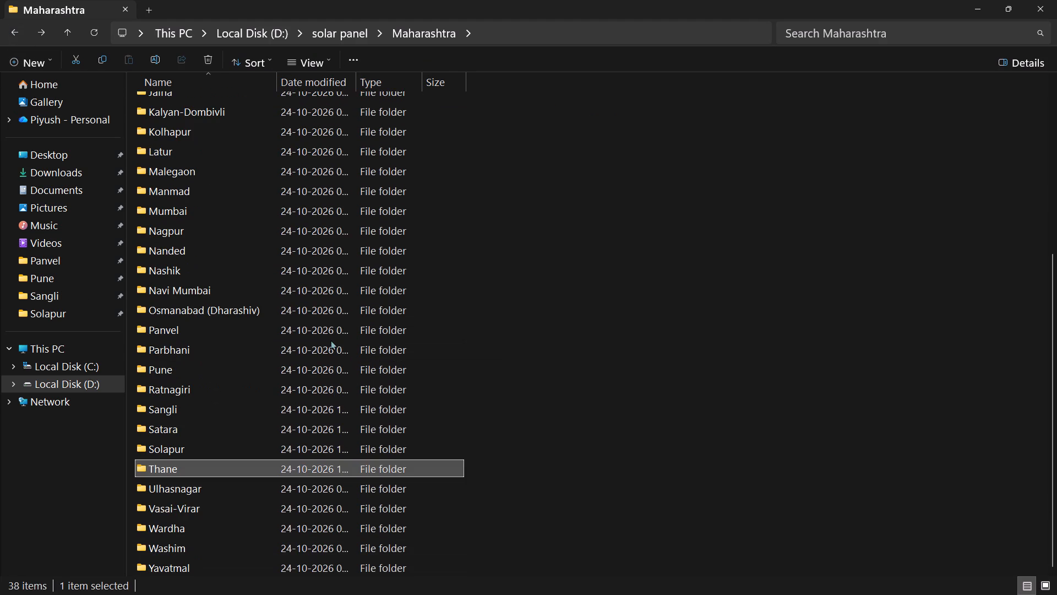
scroll(330, 340, "down", 2)
double_click(225, 491)
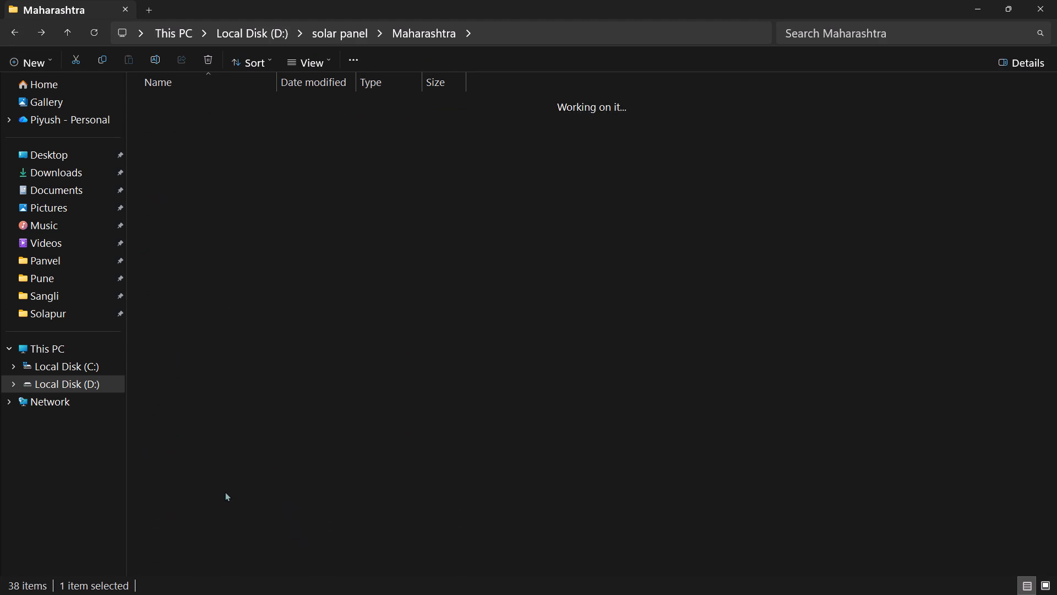
double_click(248, 109)
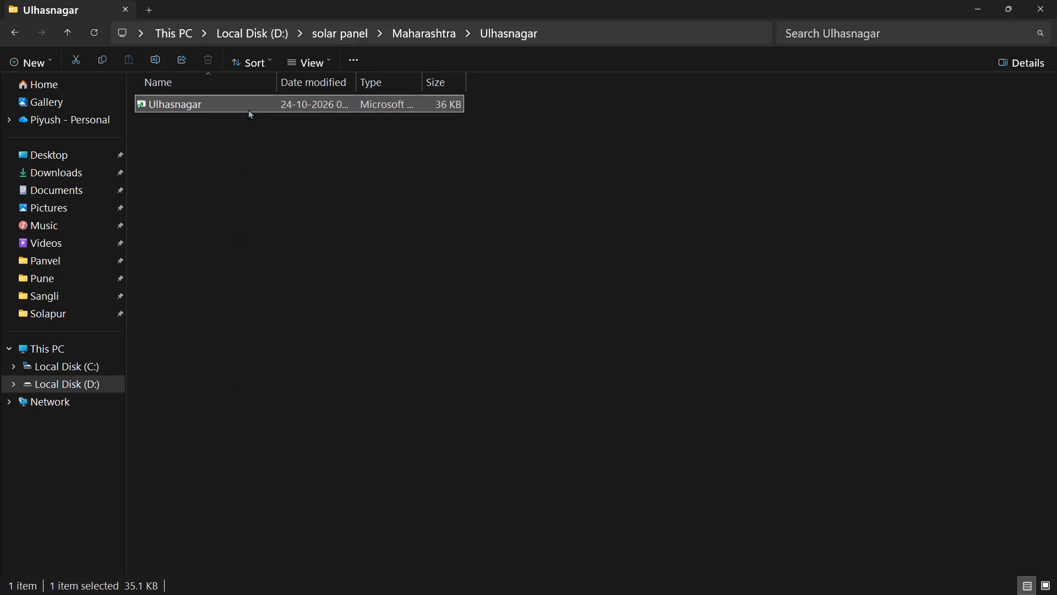
key("Left")
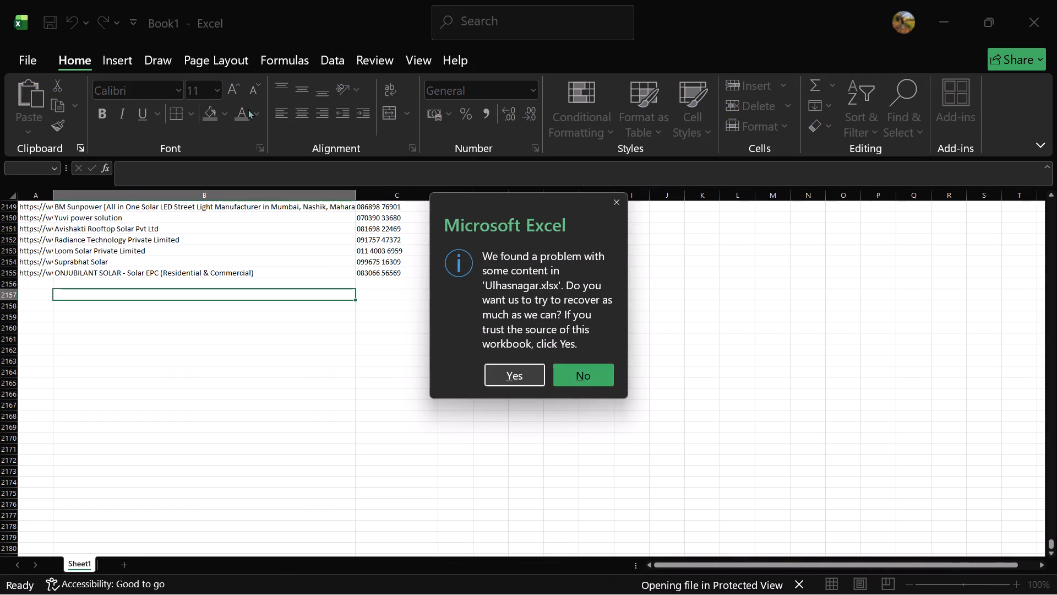
key("Return")
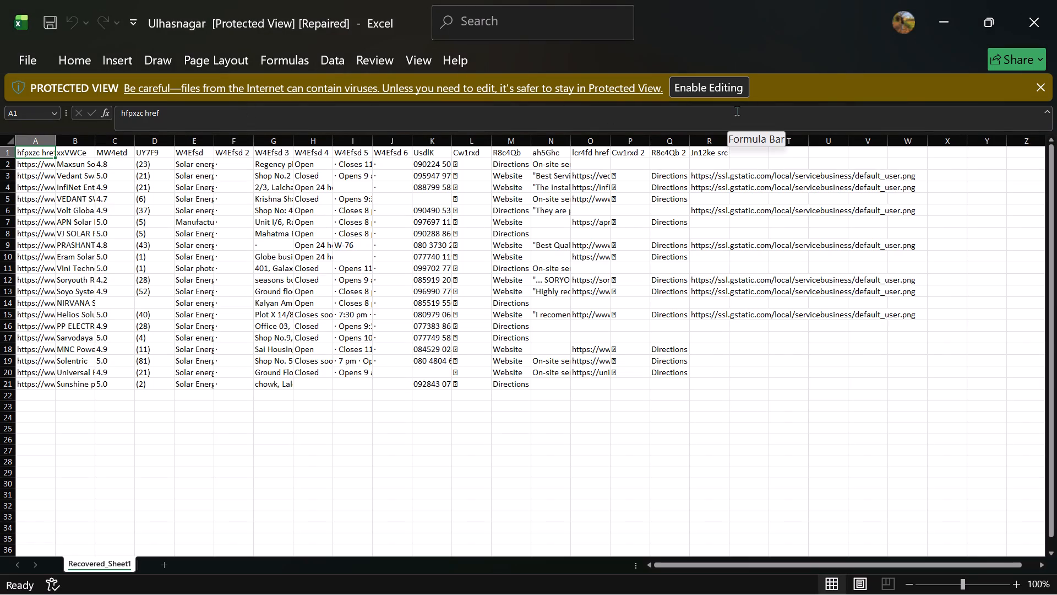
left_click(737, 84)
key("Return")
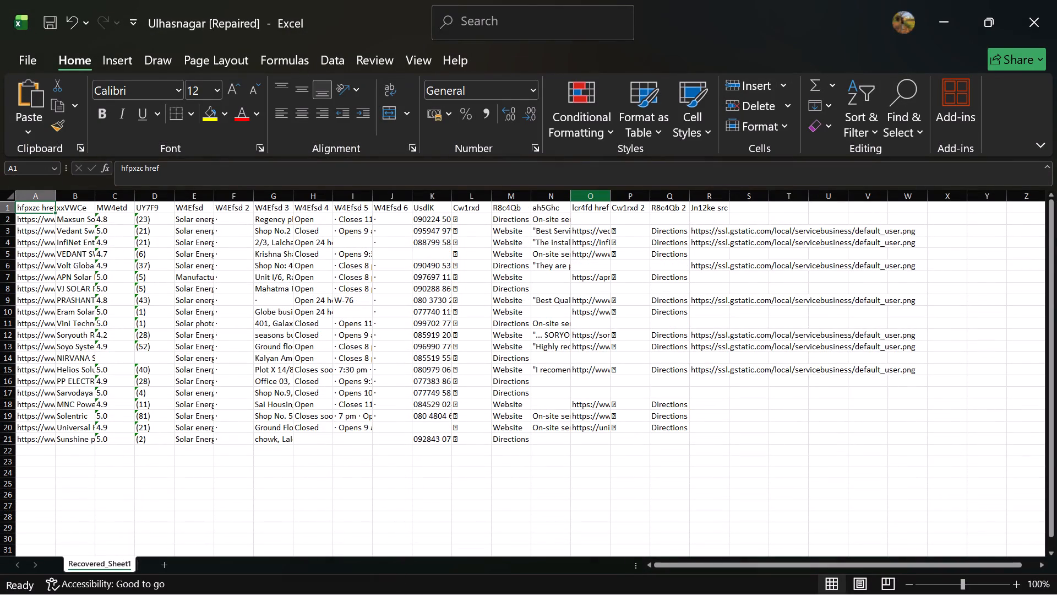
Clear the unneeded Ulhasnagar data from columns P onward, C to J and L to N, keeping links, names, phone numbers and websites.
left_click_drag(619, 207, 873, 458)
key("Delete")
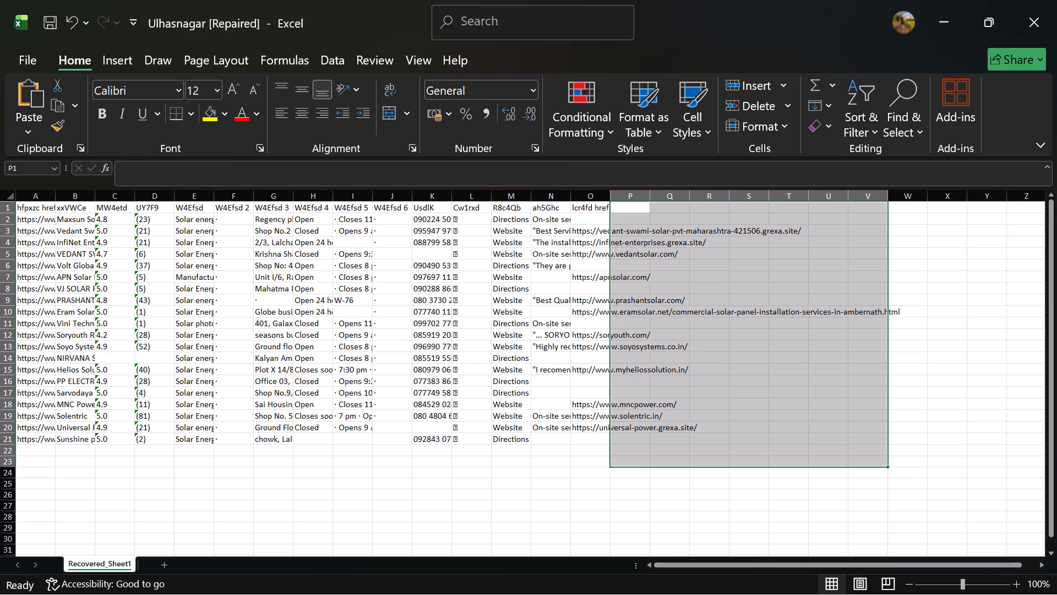
left_click_drag(113, 207, 386, 494)
key("Delete")
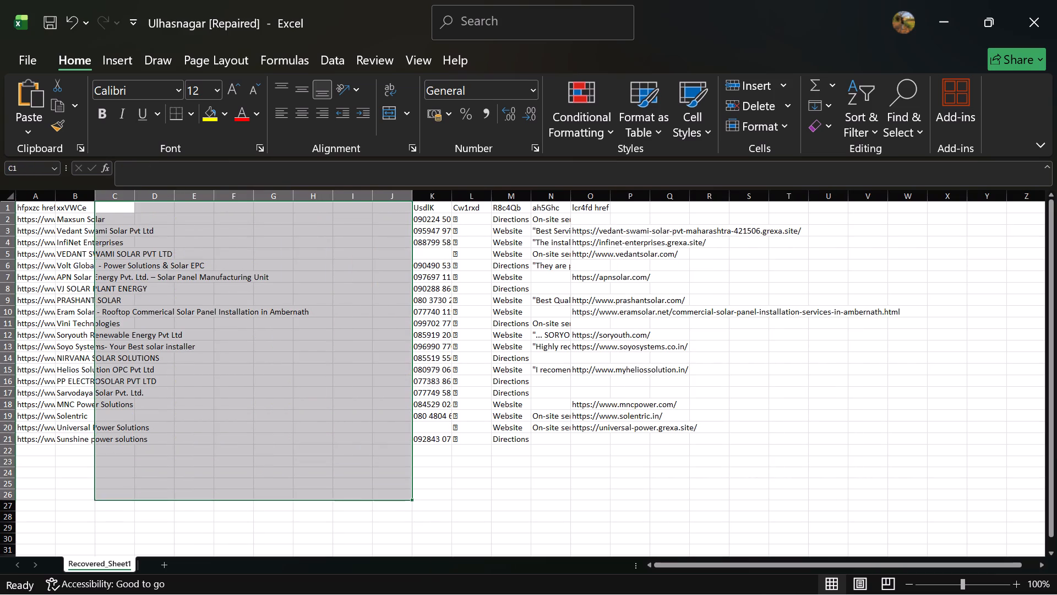
left_click_drag(475, 207, 563, 456)
key("Delete")
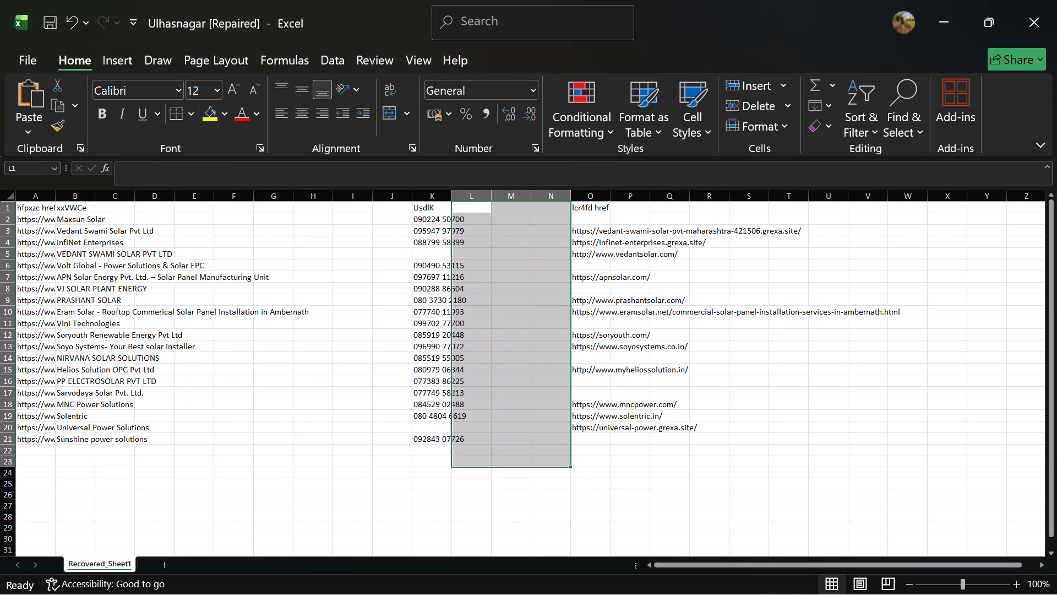
Clear the remaining column headers in row 1 of the Ulhasnagar sheet.
left_click_drag(41, 207, 684, 194)
key("Delete")
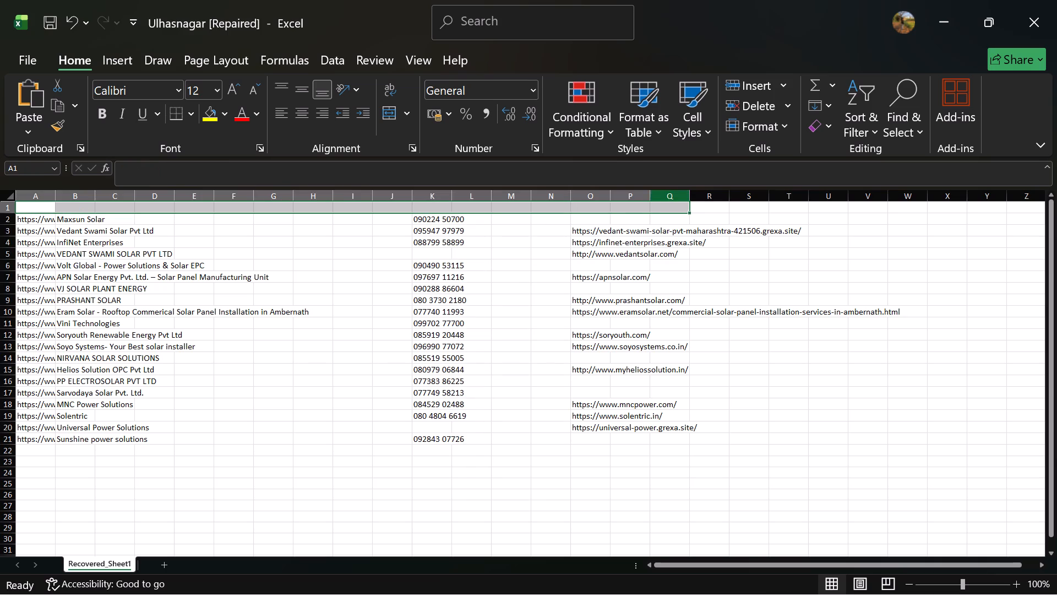
Copy the entire cleaned Ulhasnagar sheet.
left_click(466, 330)
key("ctrl+a")
key("ctrl+c")
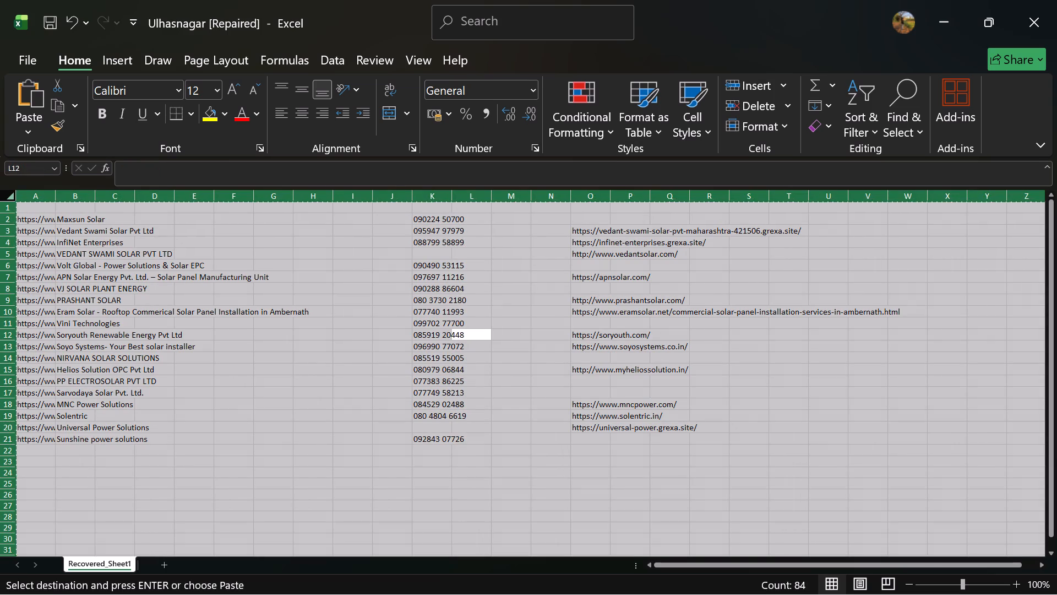
Close the repaired Ulhasnagar workbook, saving it as Ulhasnagar over the existing file and keeping the copied data on the clipboard.
left_click(1056, 0)
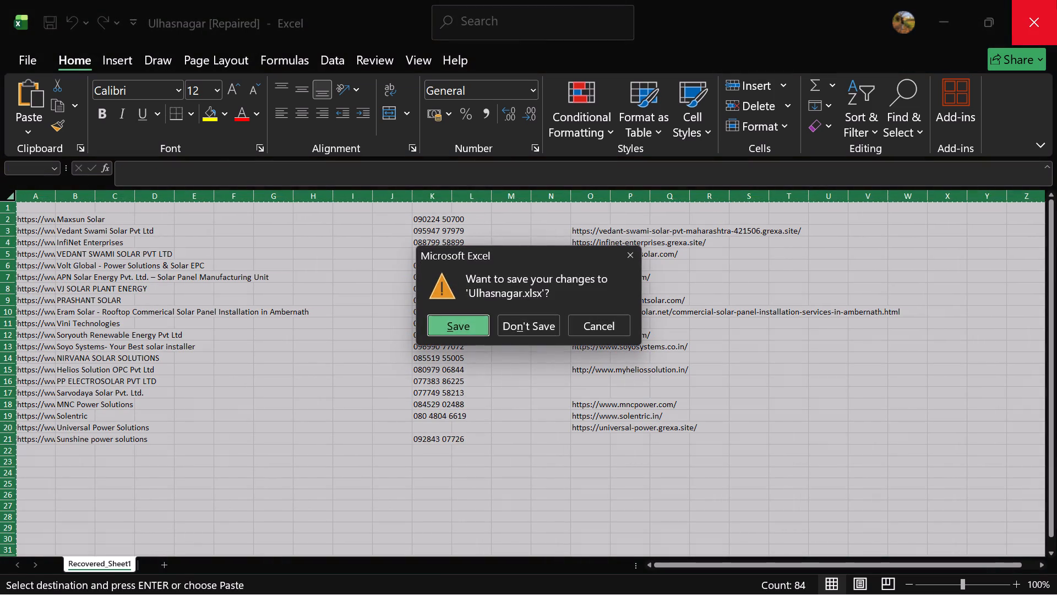
key("Return")
key("Return")
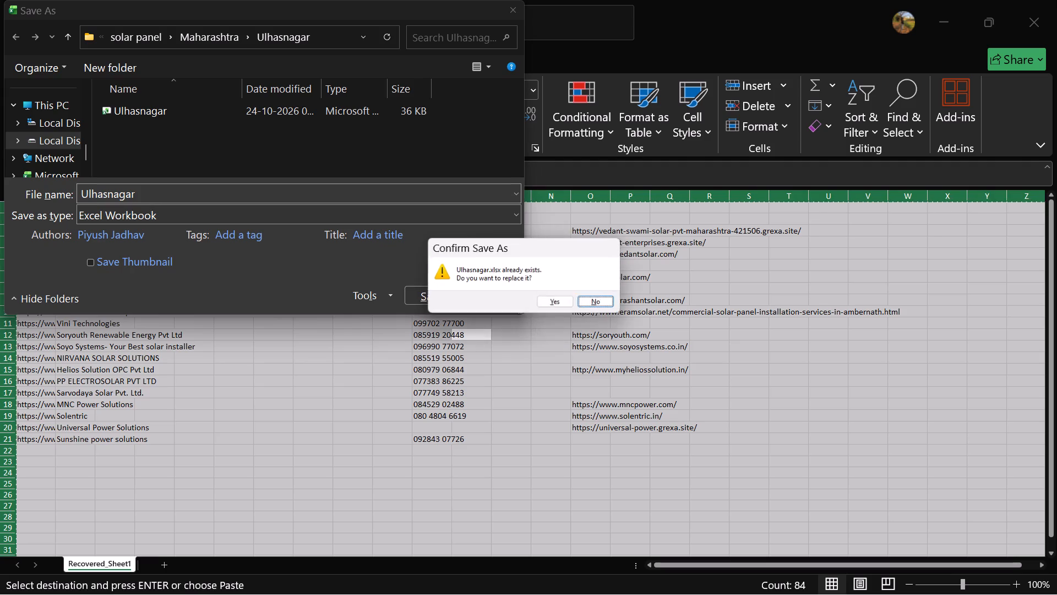
key("Left")
key("Return")
key("Return")
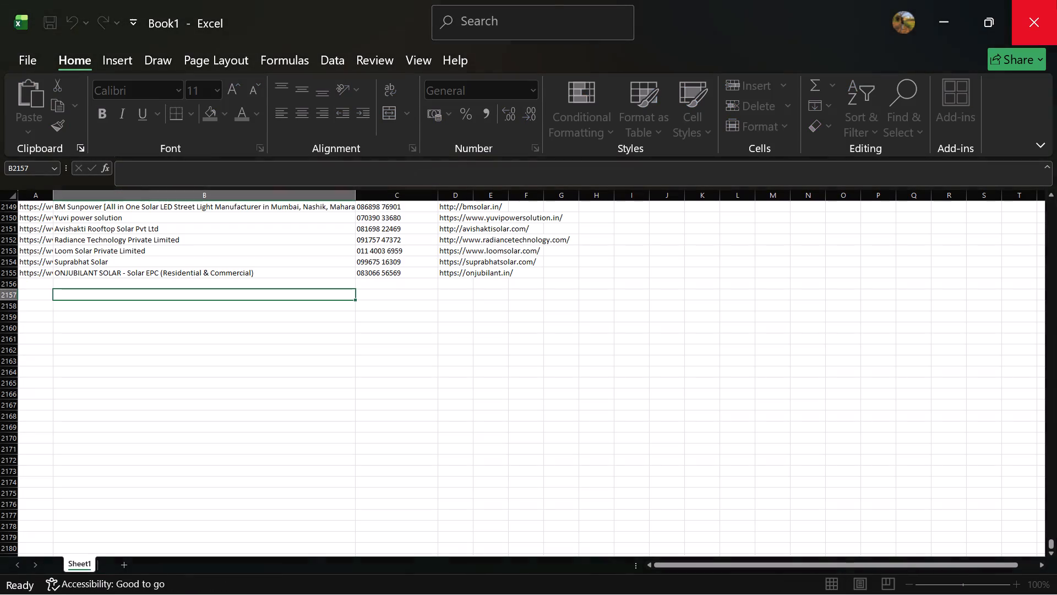
Add the heading Ulhasnagar in cell B2157 of Book1, formatted bold at font size 20.
key("alt+Tab")
key("alt+Tab")
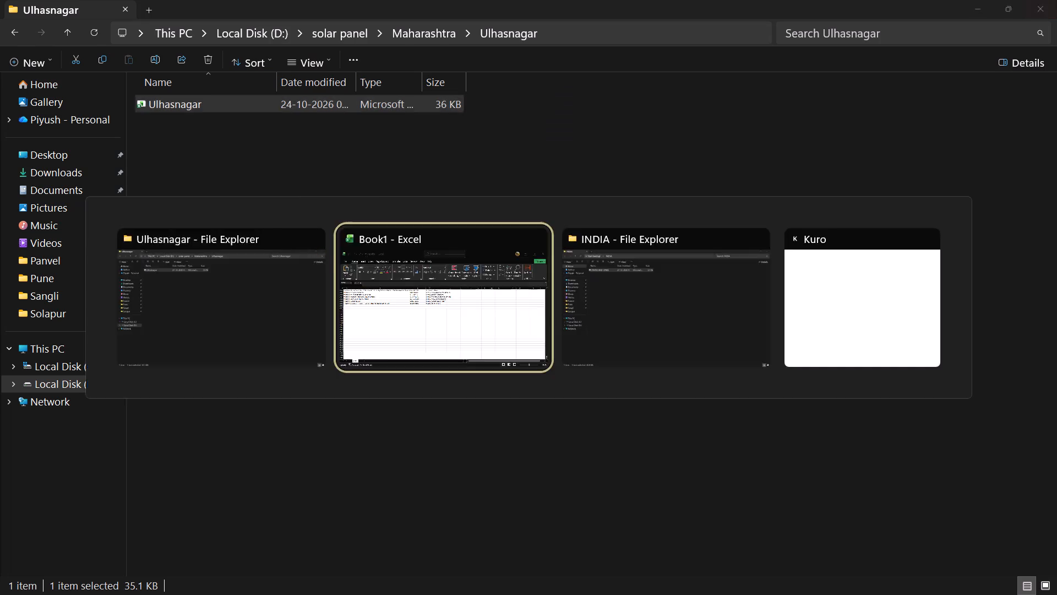
key("shift+u")
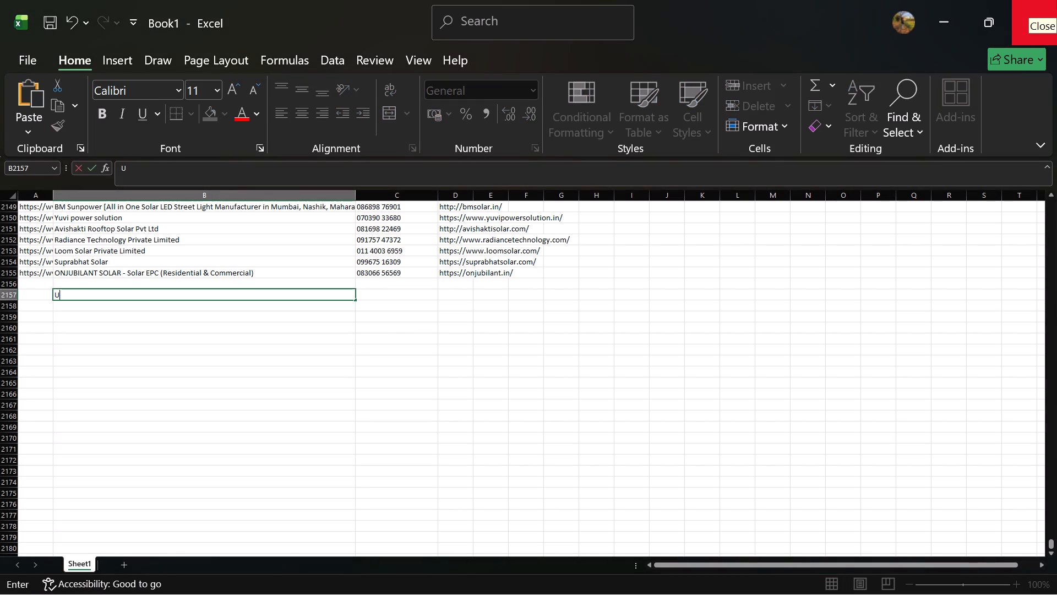
key("l")
type("hasnah")
key("BackSpace")
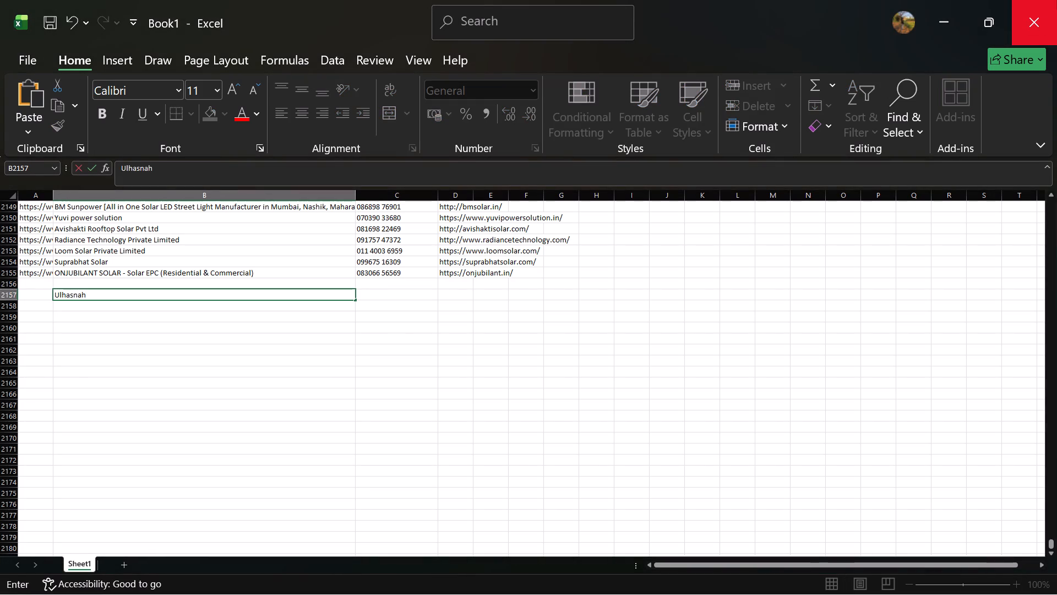
type("gar")
key("alt+Tab")
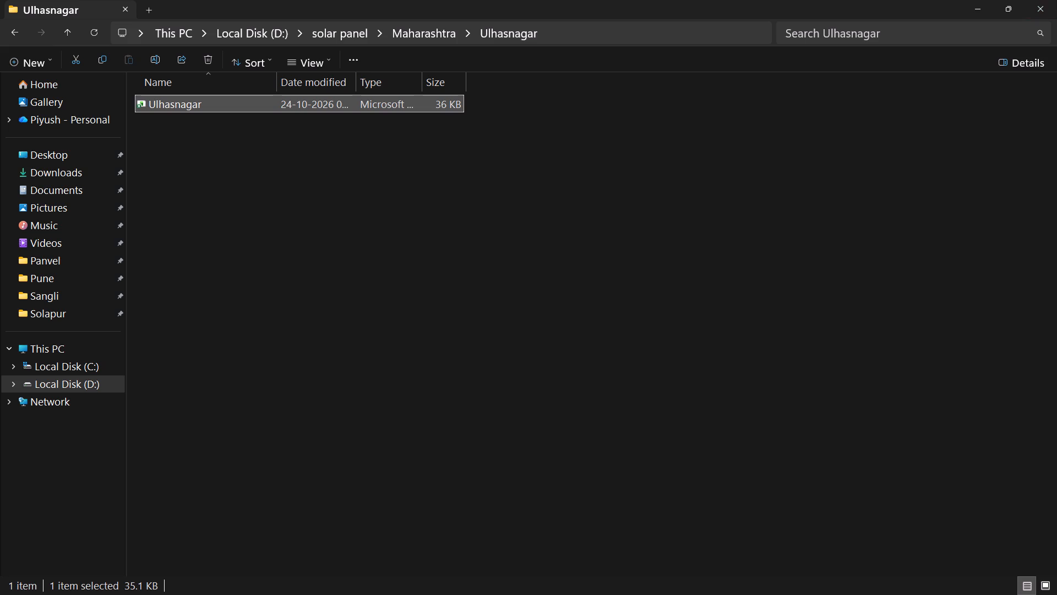
key("alt+Tab")
key("ctrl+a")
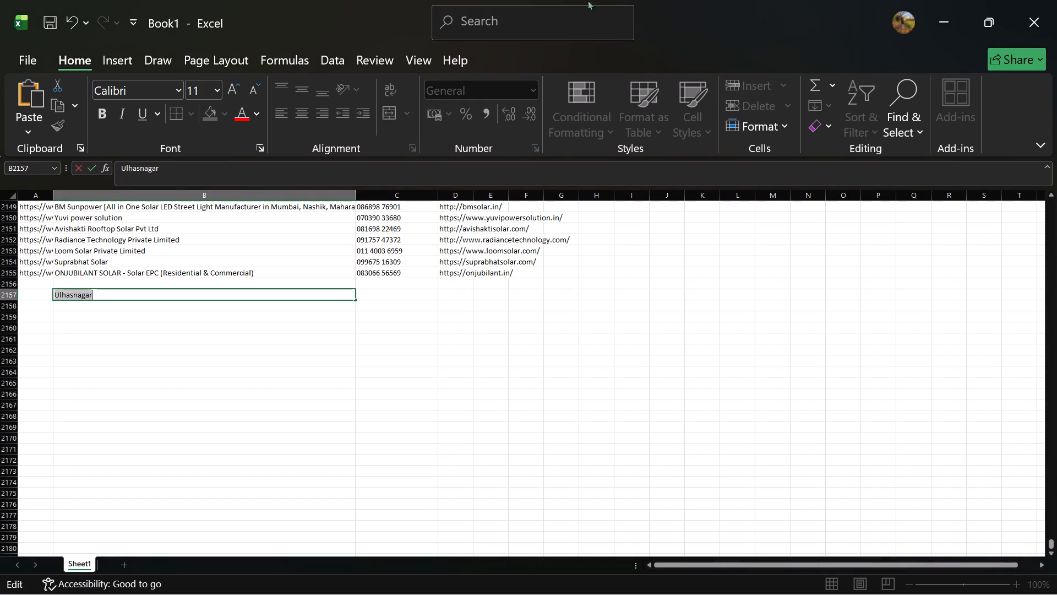
left_click(106, 111)
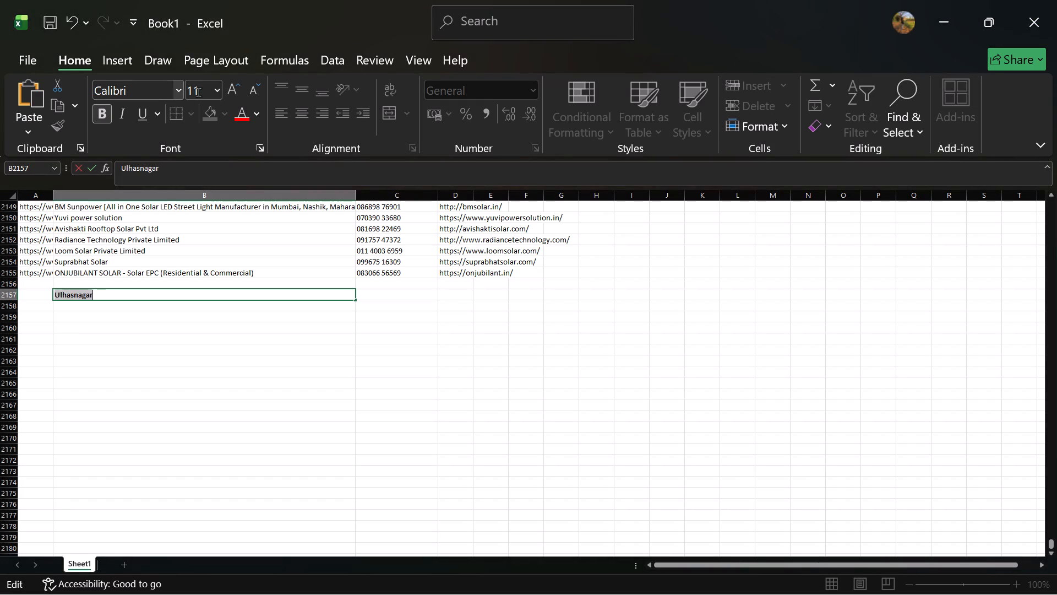
left_click(220, 87)
left_click(208, 289)
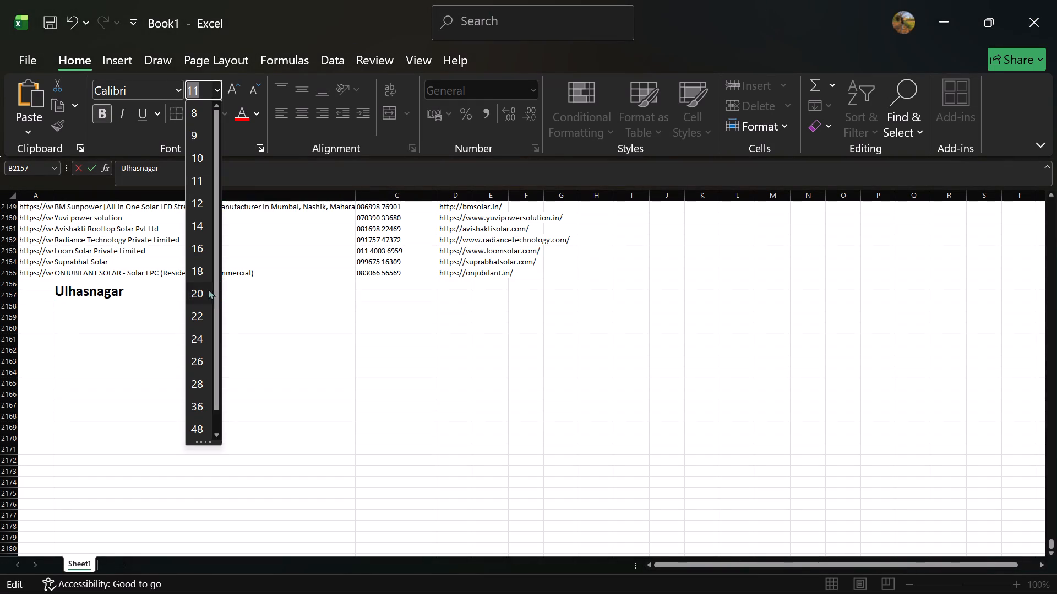
left_click(8, 371)
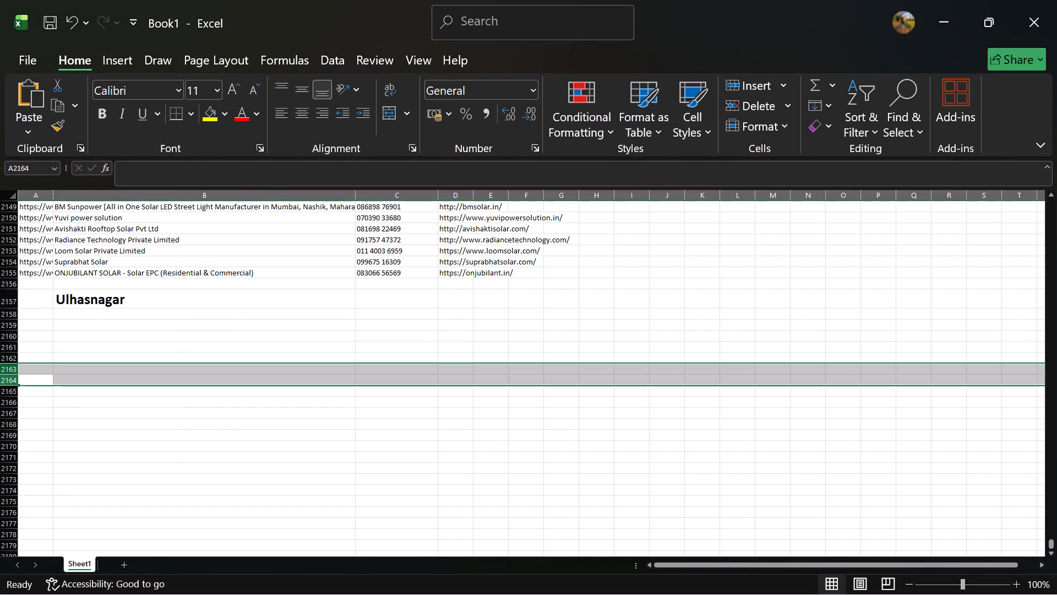
Paste the copied Ulhasnagar listings into Book1 starting at cell A2159, beneath the heading.
left_click(41, 329)
key("ctrl+v")
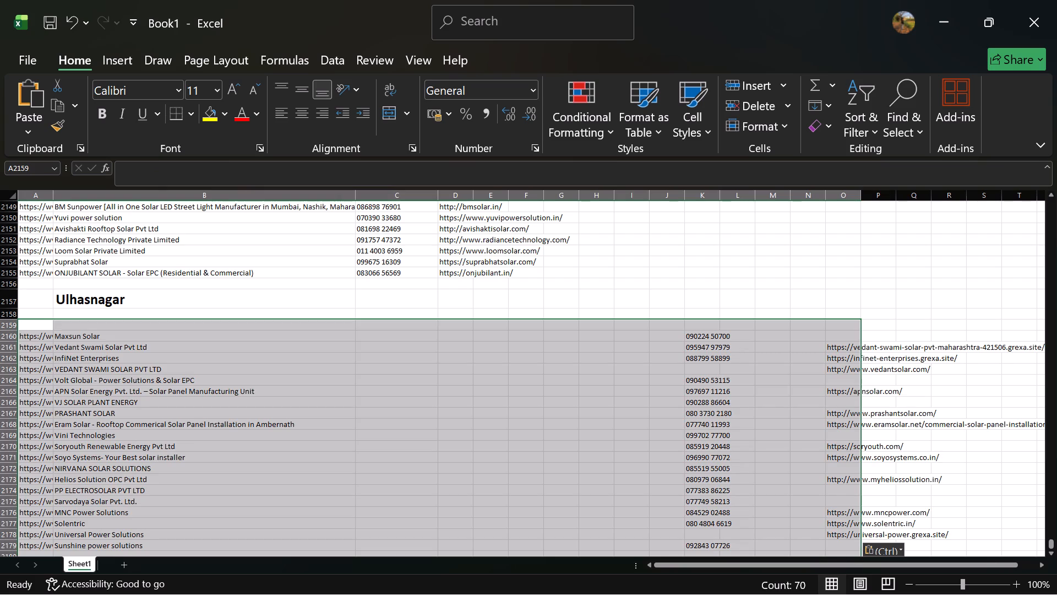
Move the pasted Ulhasnagar phone numbers from column K to column C, starting at row 2160.
left_click_drag(694, 337, 727, 594)
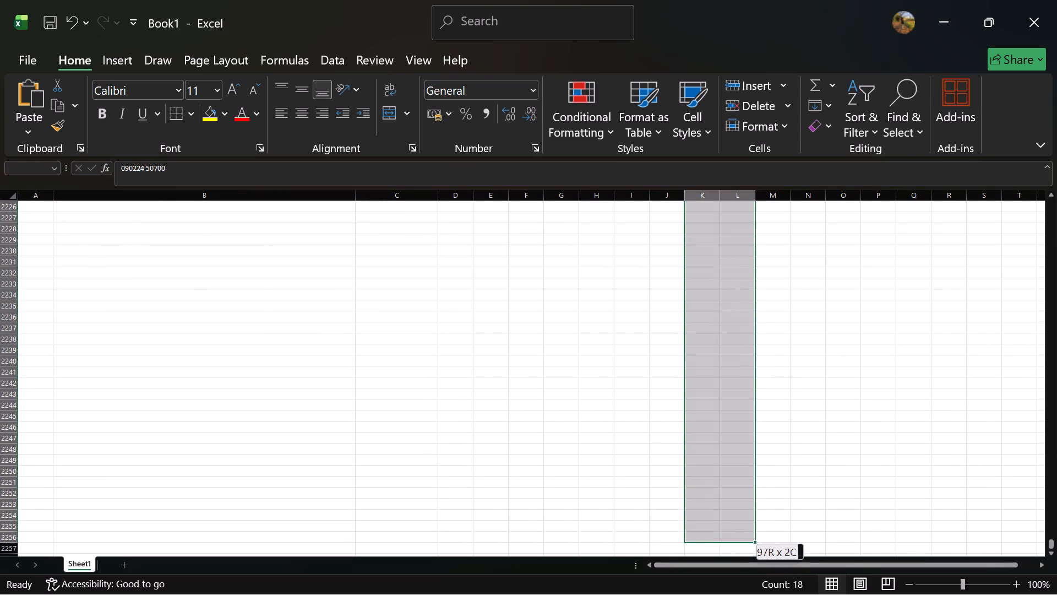
left_click_drag(727, 594, 747, 34)
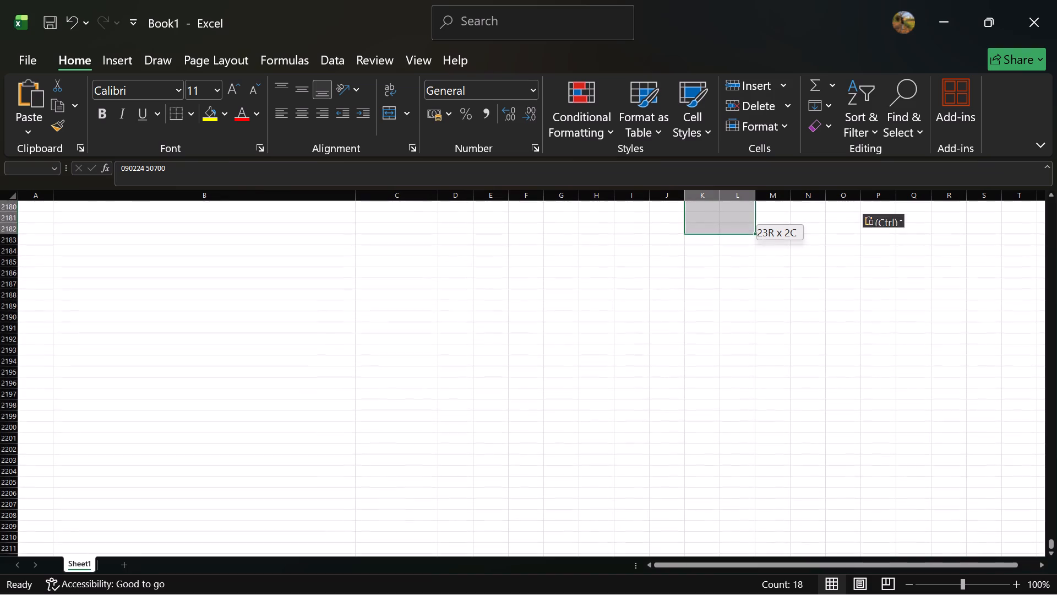
left_click_drag(747, 34, 751, 267)
scroll(751, 267, "up", 3)
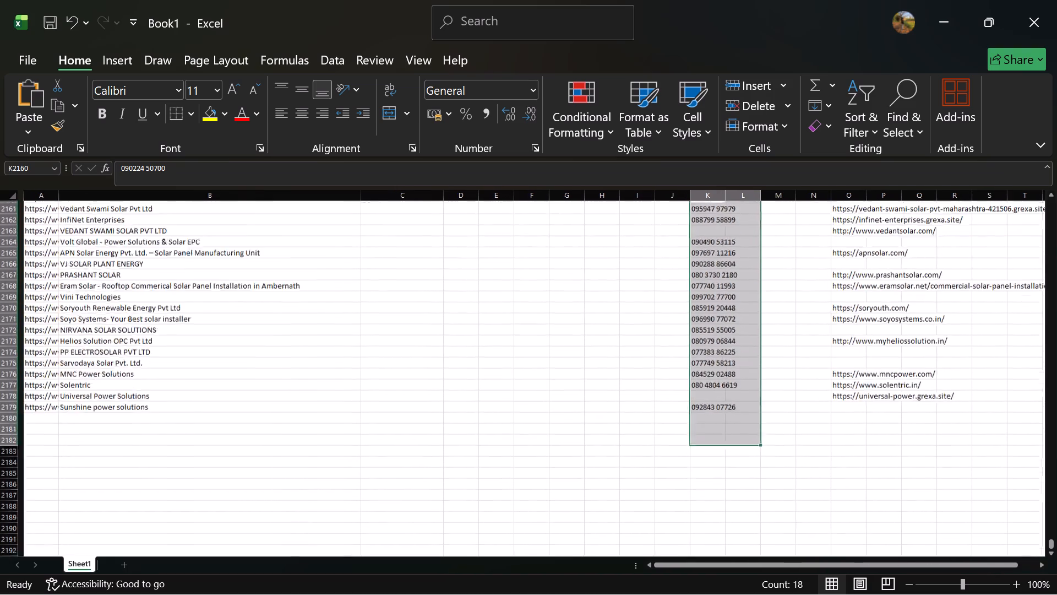
scroll(751, 267, "down", 1)
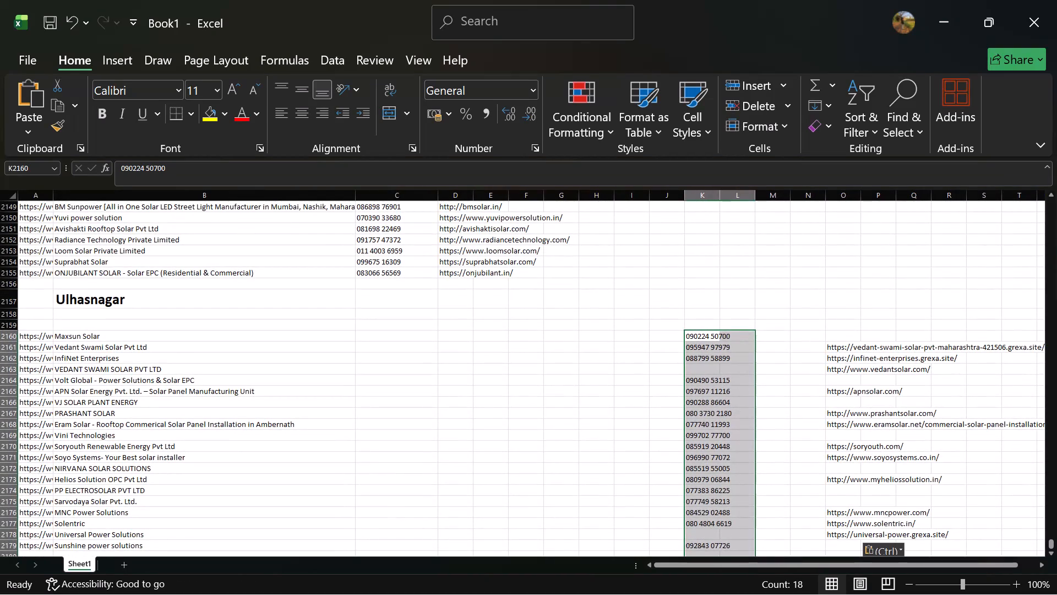
left_click_drag(723, 329, 454, 338)
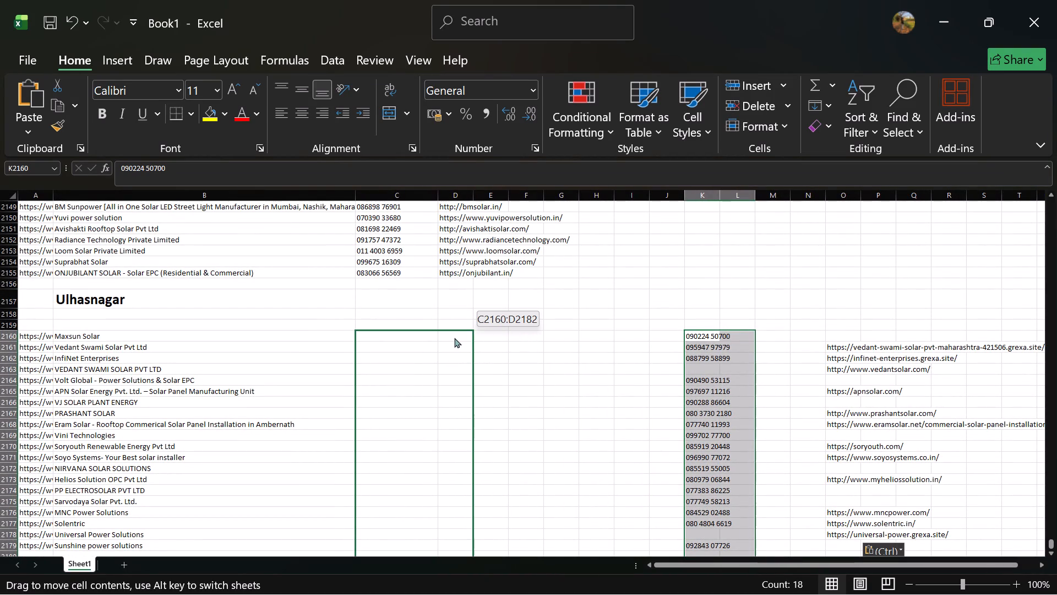
left_click_drag(454, 338, 462, 336)
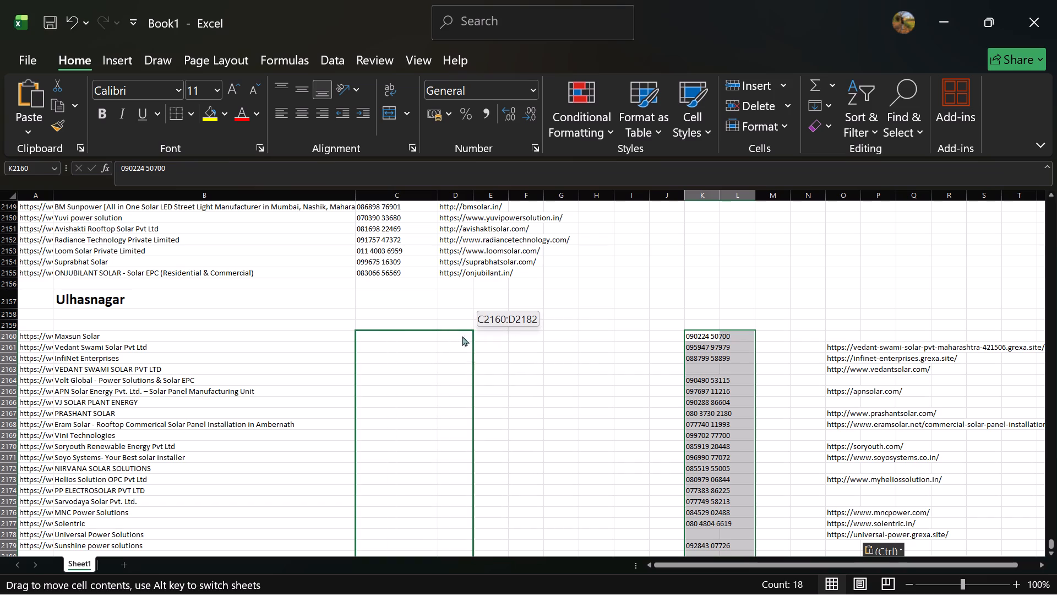
left_click_drag(462, 336, 459, 337)
Move the Ulhasnagar website addresses from column O to column D, starting at row 2161.
left_click_drag(835, 348, 873, 379)
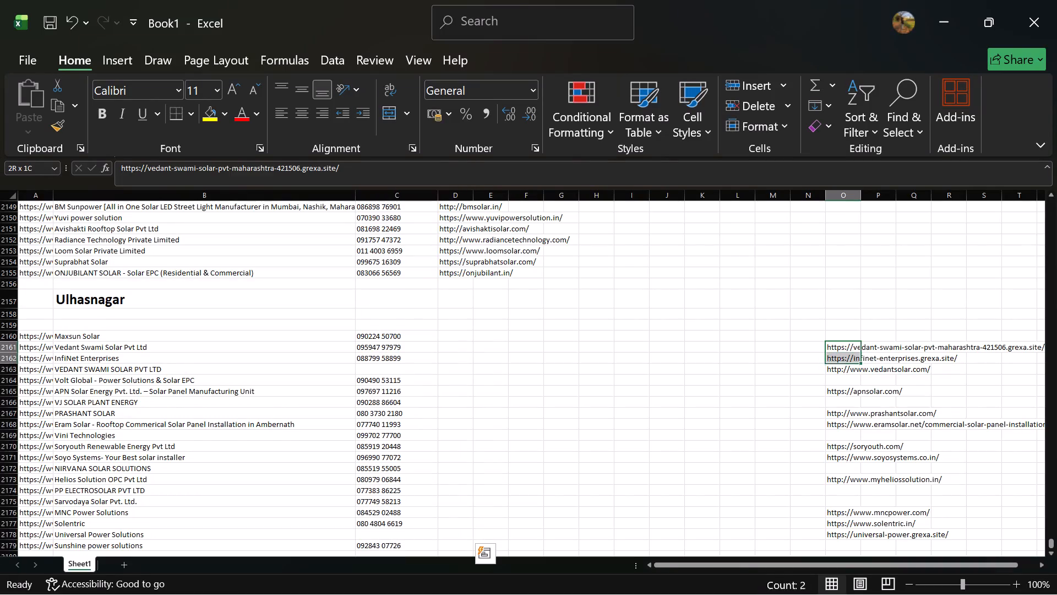
left_click_drag(873, 379, 996, 523)
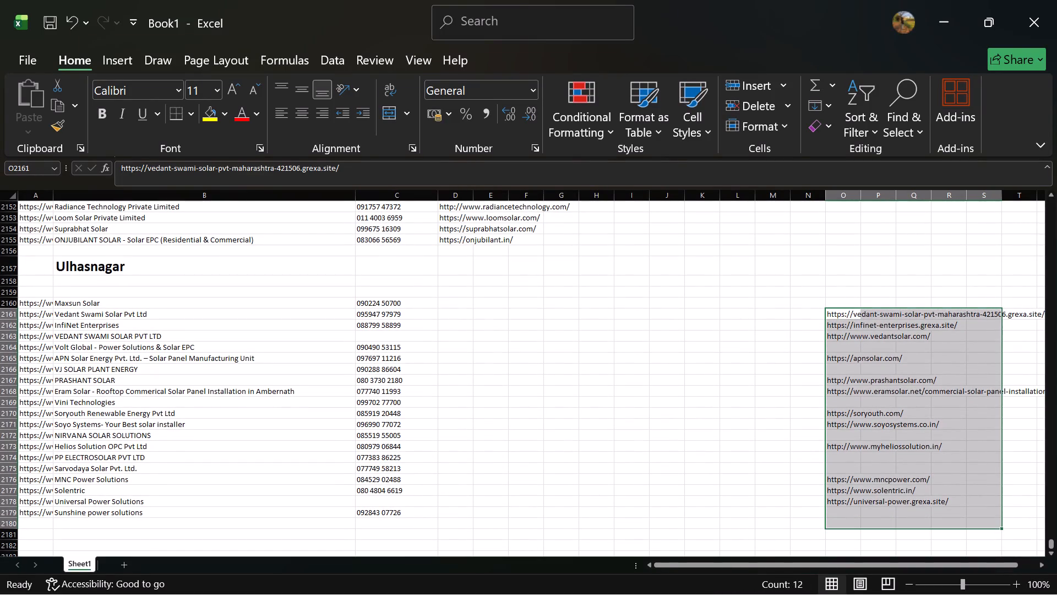
left_click_drag(866, 306, 750, 318)
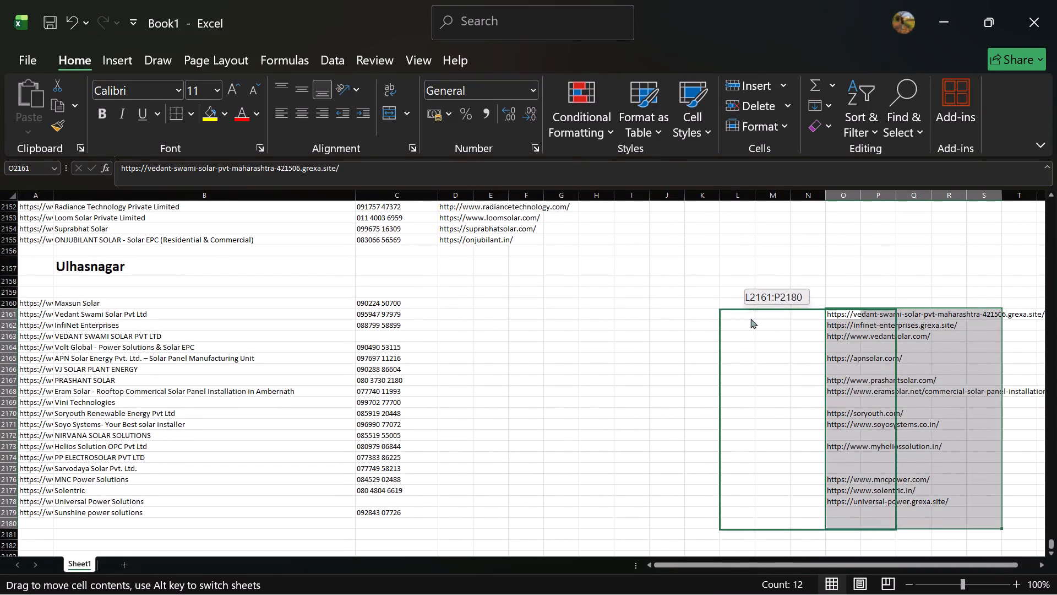
left_click_drag(750, 318, 517, 311)
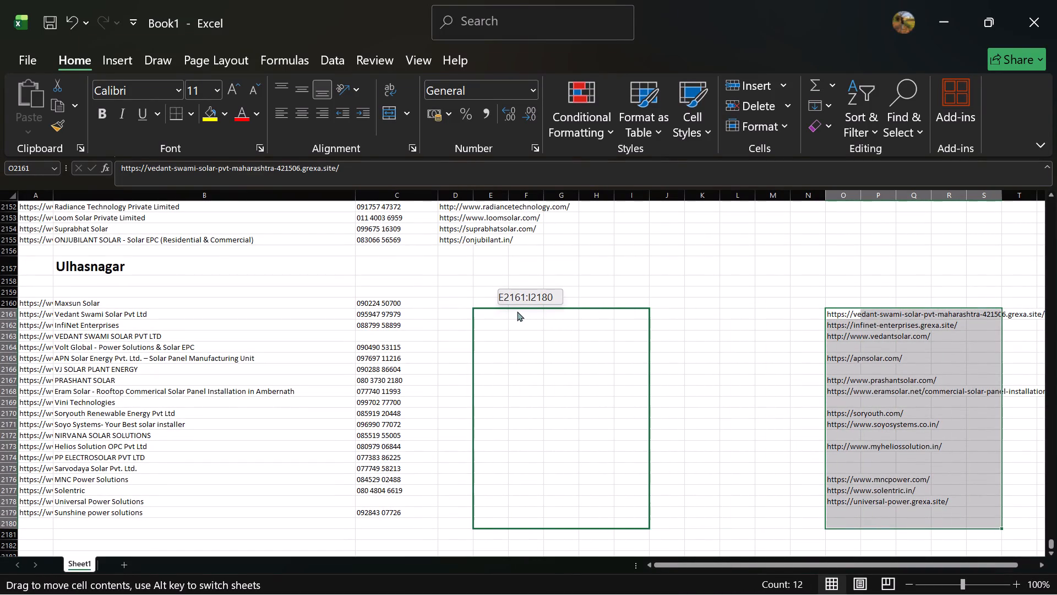
left_click_drag(517, 311, 505, 314)
left_click(320, 450)
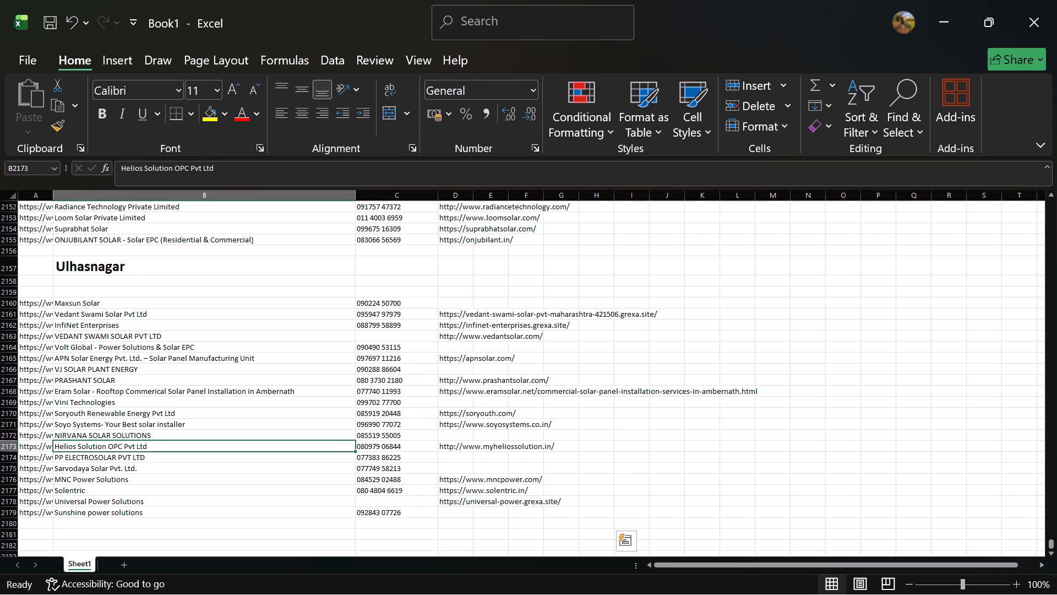
Select cell B2181 in Book1, leaving one blank row beneath the Ulhasnagar listings.
scroll(320, 450, "down", 2)
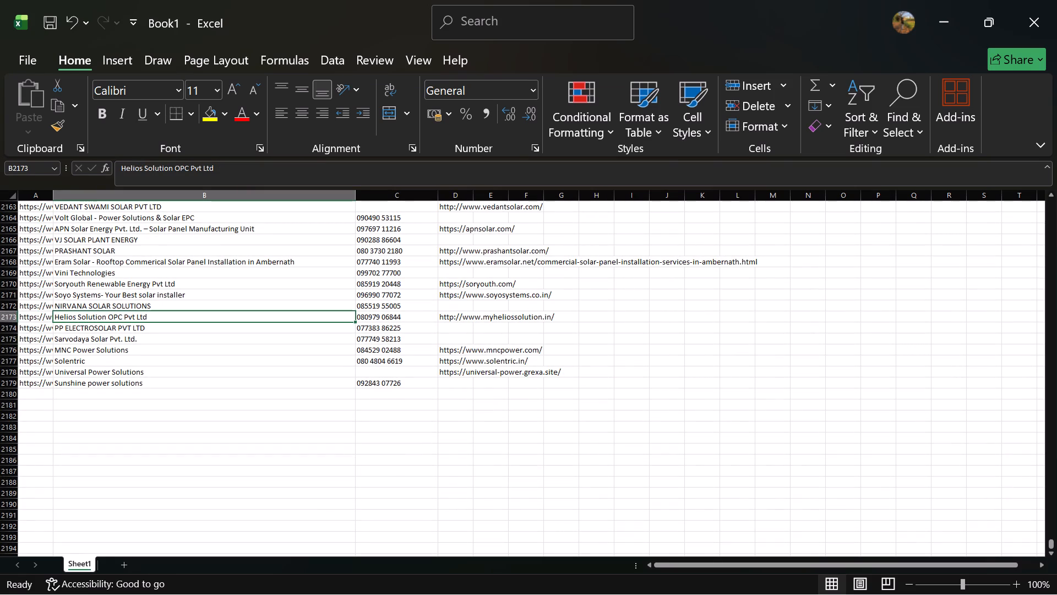
left_click(79, 409)
Open the Vasai-Virar workbook from its folder in the Maharashtra directory, accepting the file repair and enabling editing.
key("alt+Tab")
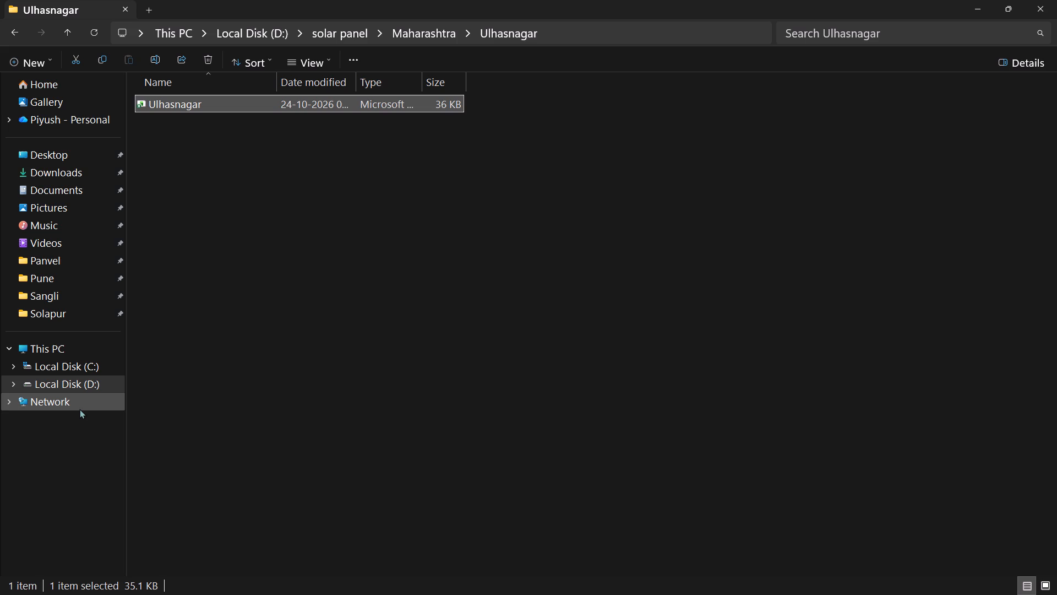
left_click(8, 24)
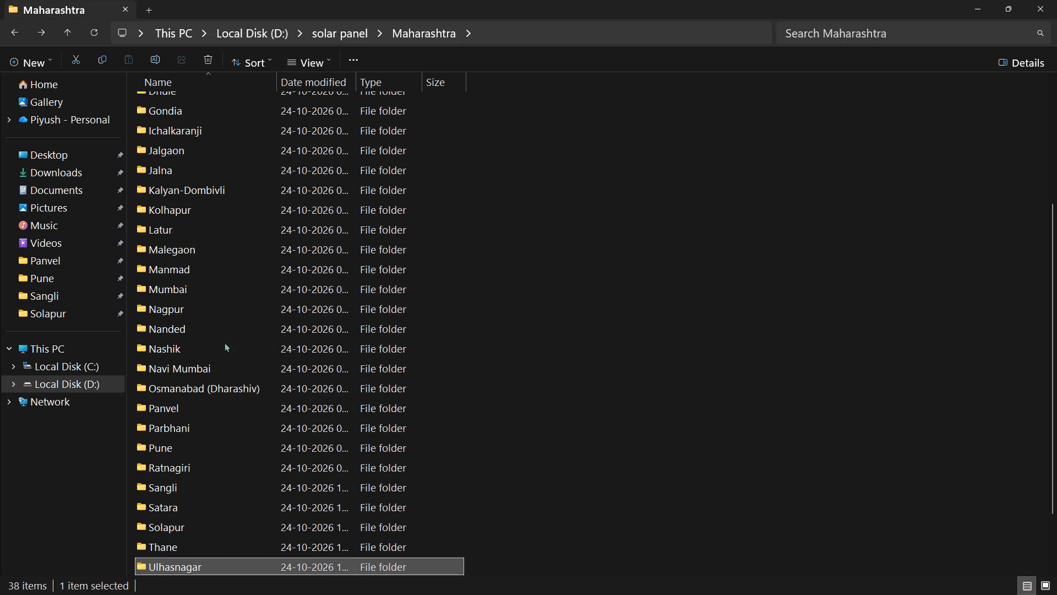
scroll(240, 399, "down", 6)
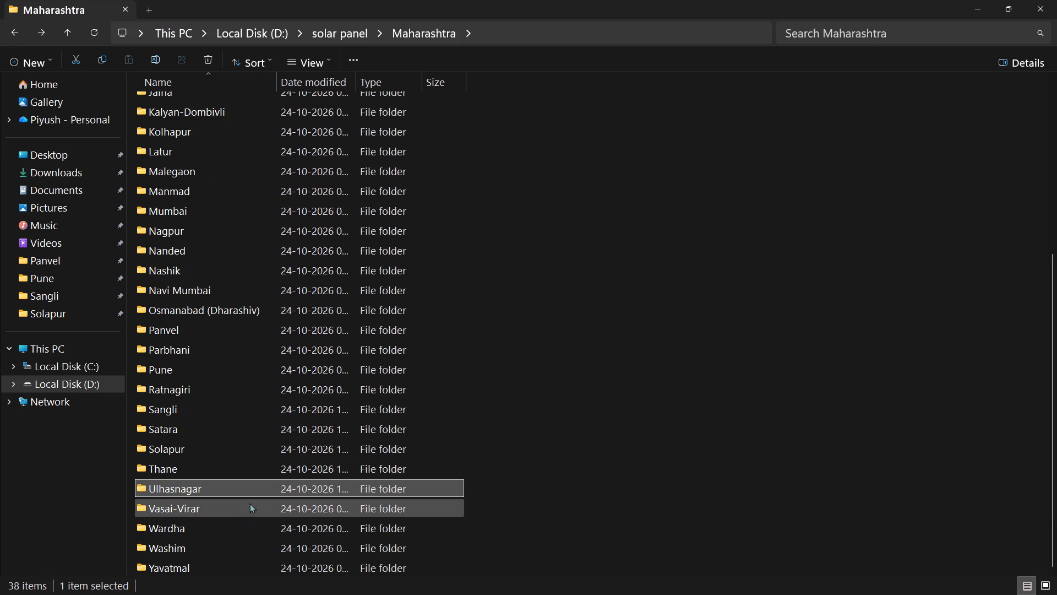
double_click(249, 505)
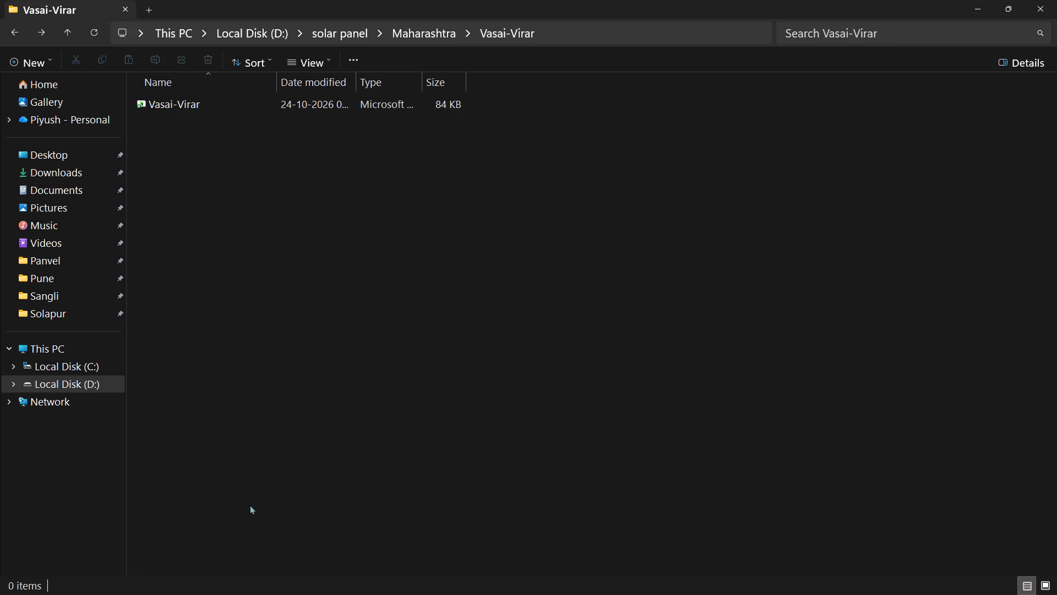
double_click(249, 108)
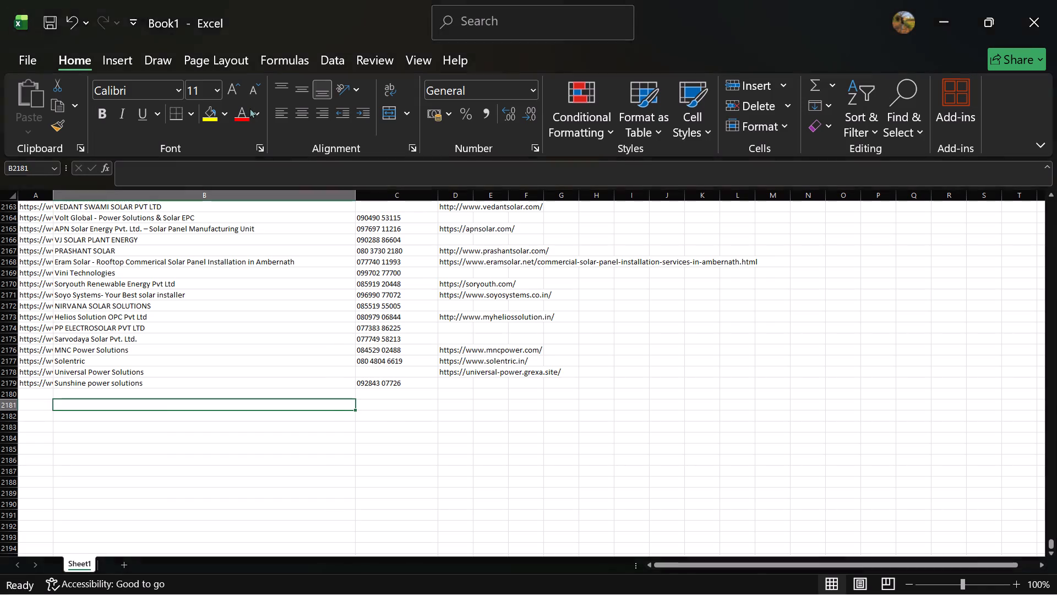
key("Left")
key("Return")
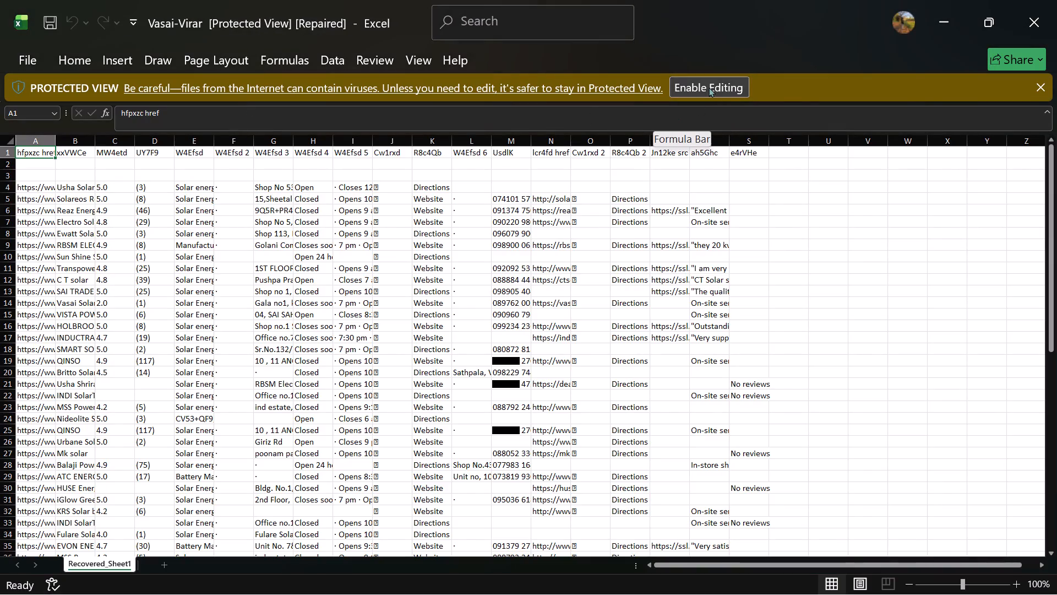
left_click(709, 87)
key("Return")
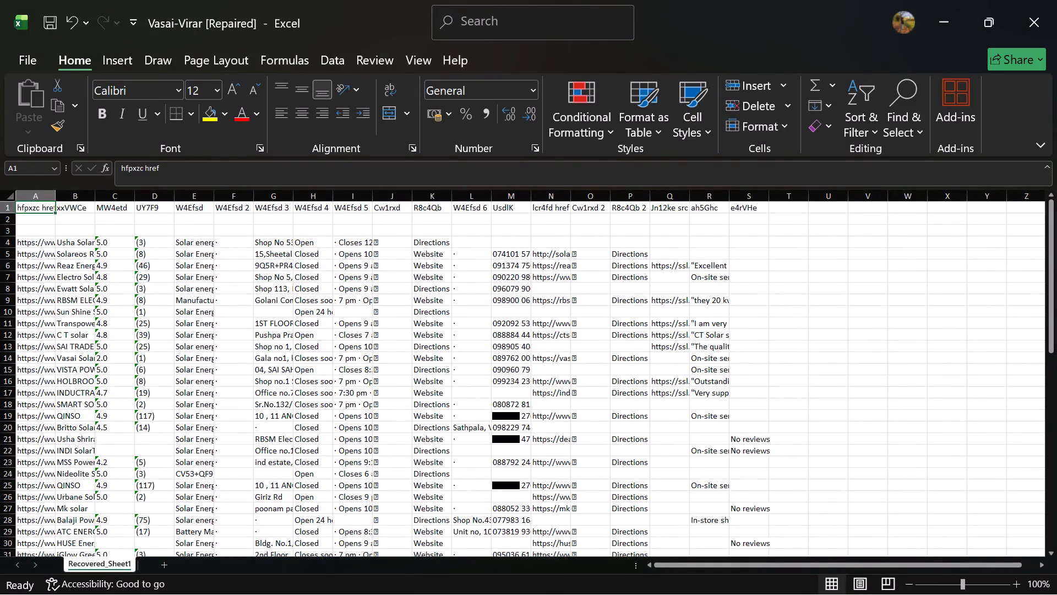
Clear the unneeded Vasai-Virar data from columns O to U and C to L, keeping links, names, phone numbers and websites.
left_click_drag(584, 209, 821, 594)
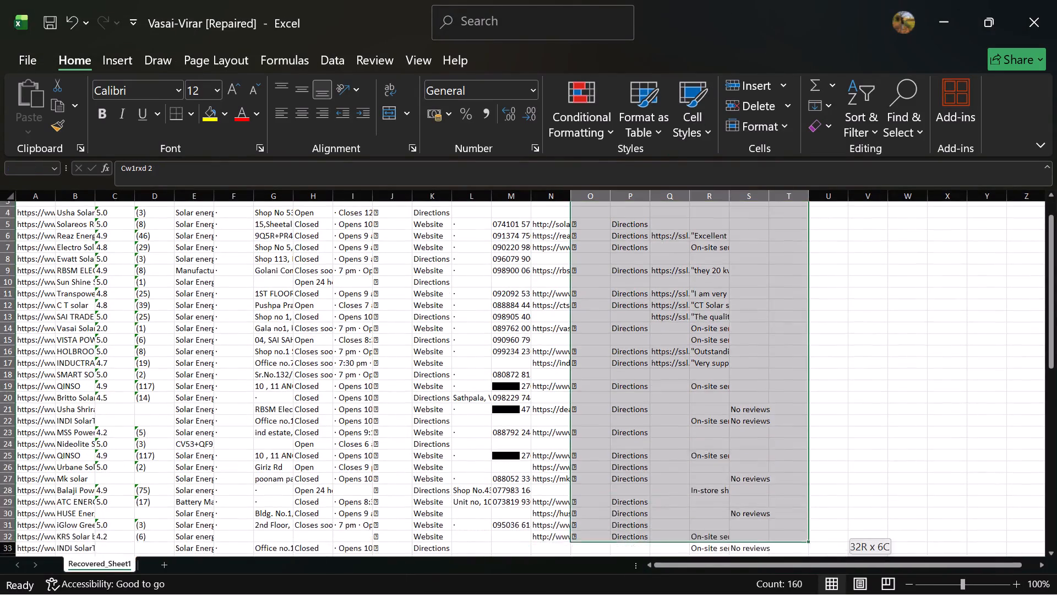
left_click_drag(821, 594, 833, 594)
key("Delete")
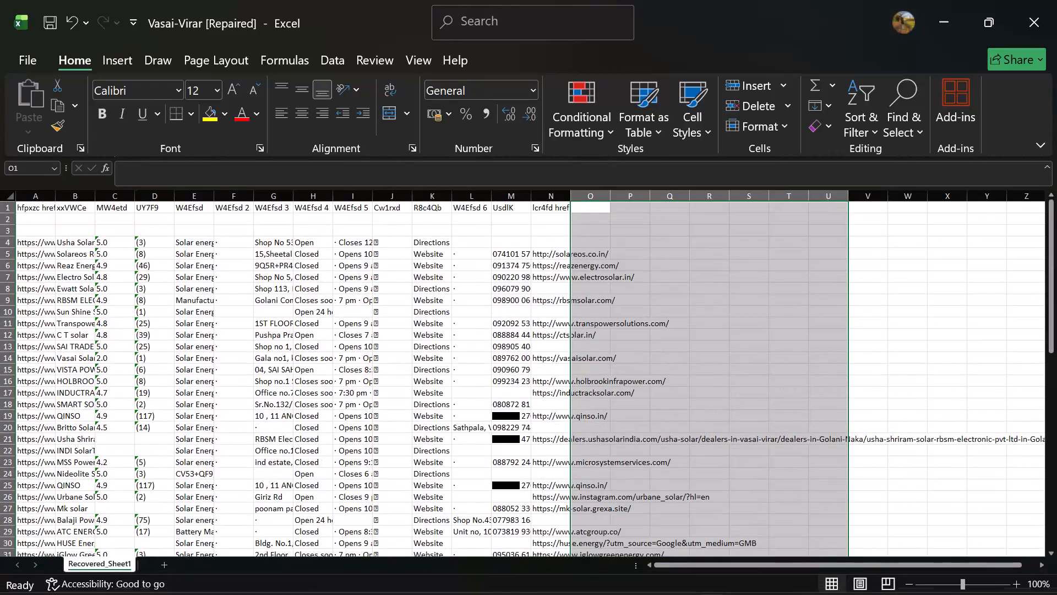
left_click_drag(106, 210, 435, 594)
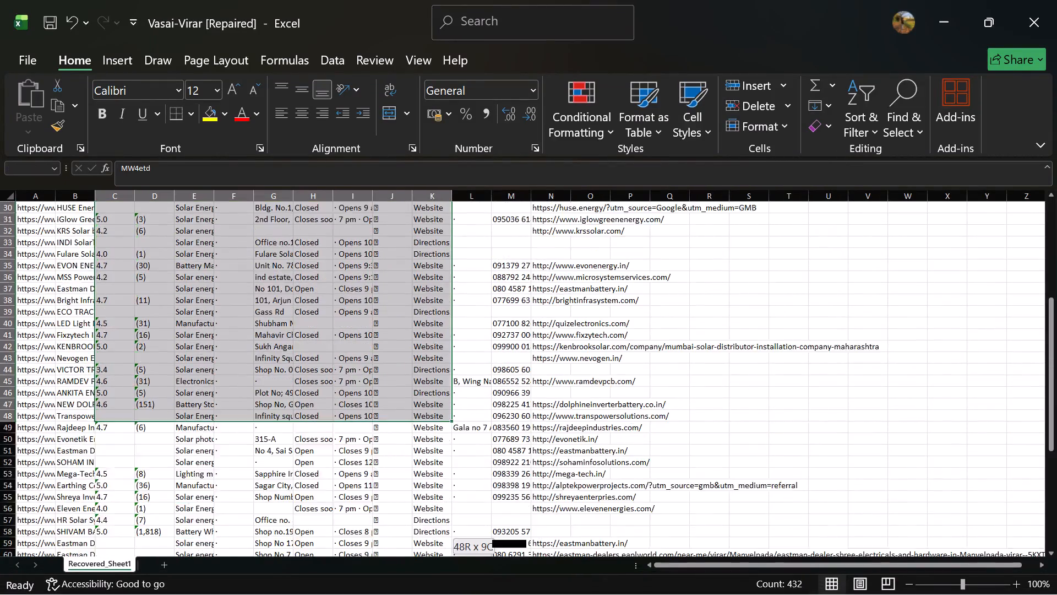
left_click_drag(435, 594, 472, 594)
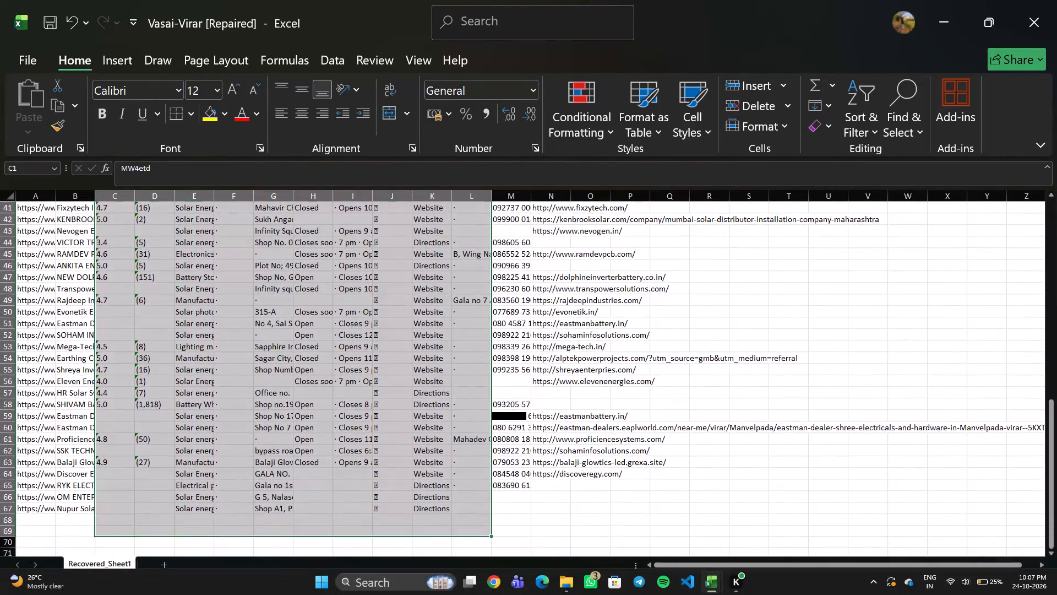
key("Delete")
Copy the Vasai-Virar listings from cell A3 across to column U and down to row 65.
left_click_drag(43, 230, 91, 252)
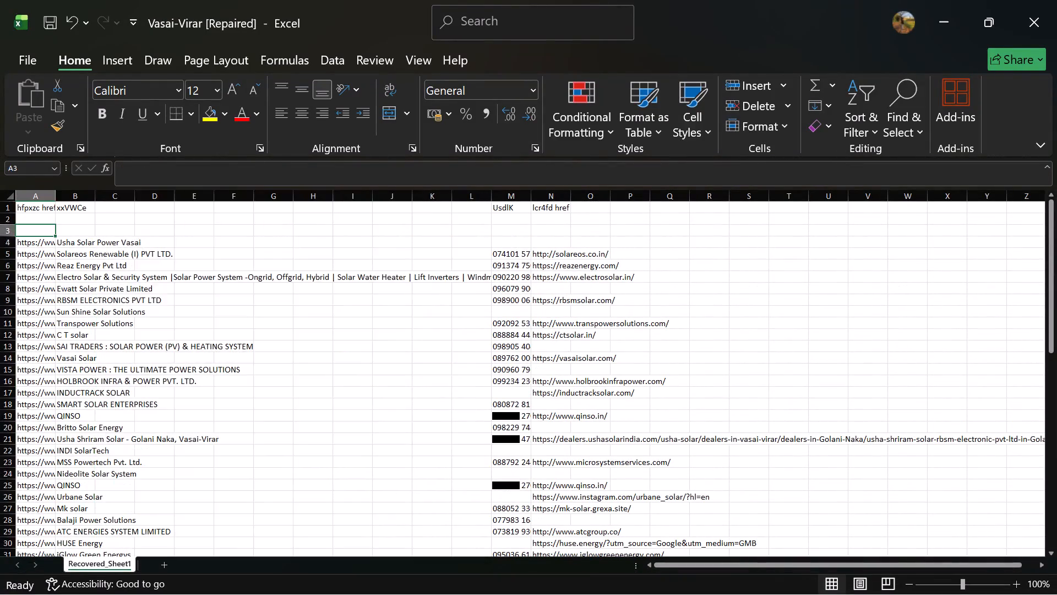
left_click_drag(91, 252, 753, 594)
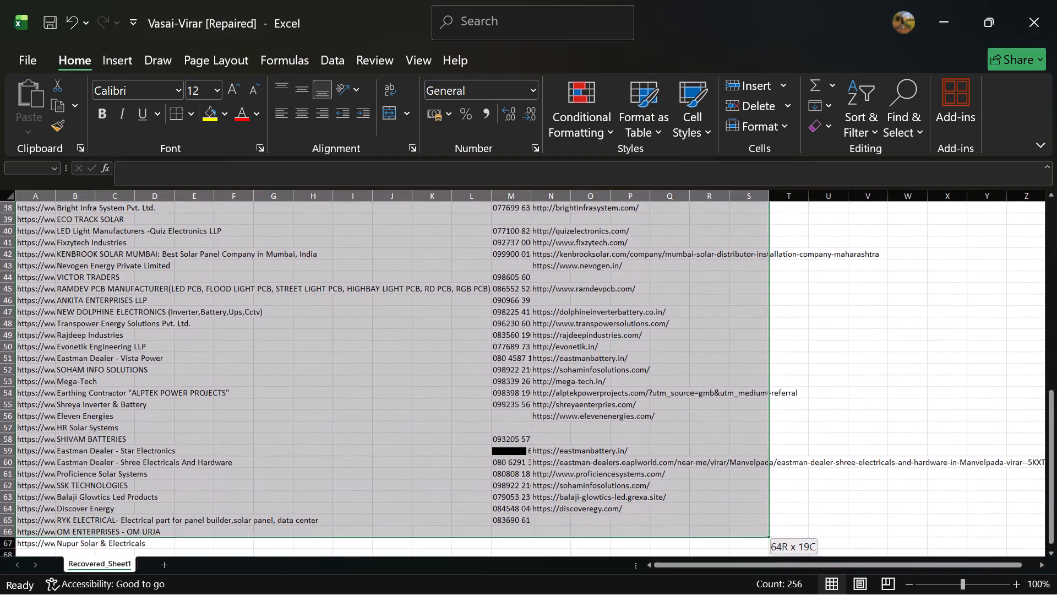
left_click_drag(753, 594, 814, 495)
key("ctrl+c")
Close the Vasai-Virar workbook, saving over the existing Vasai-Virar file and keeping the copied data on the clipboard.
left_click(1056, 0)
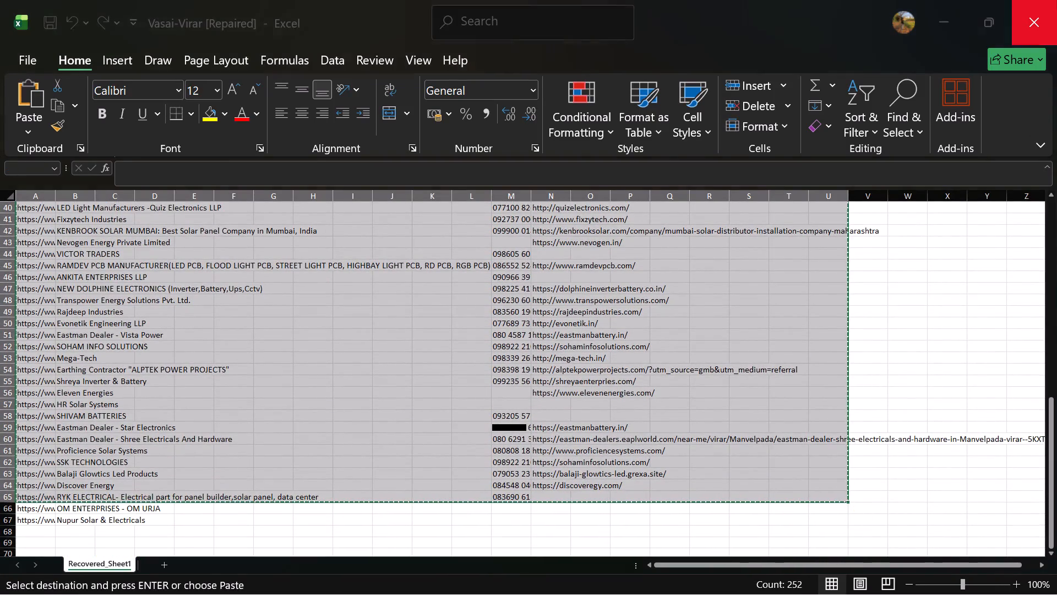
key("Return")
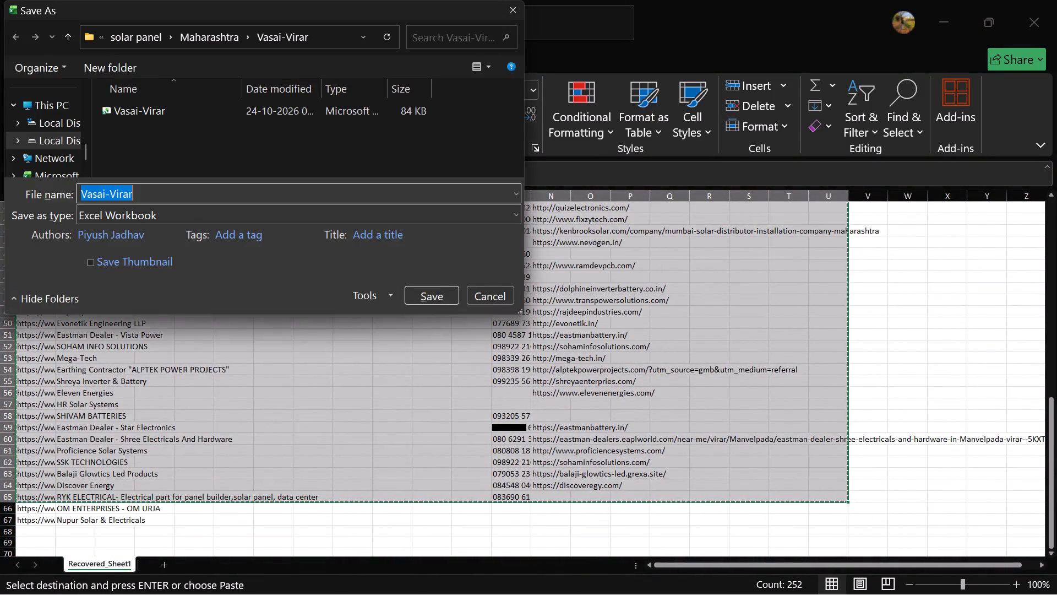
key("Return")
key("Left")
key("Return")
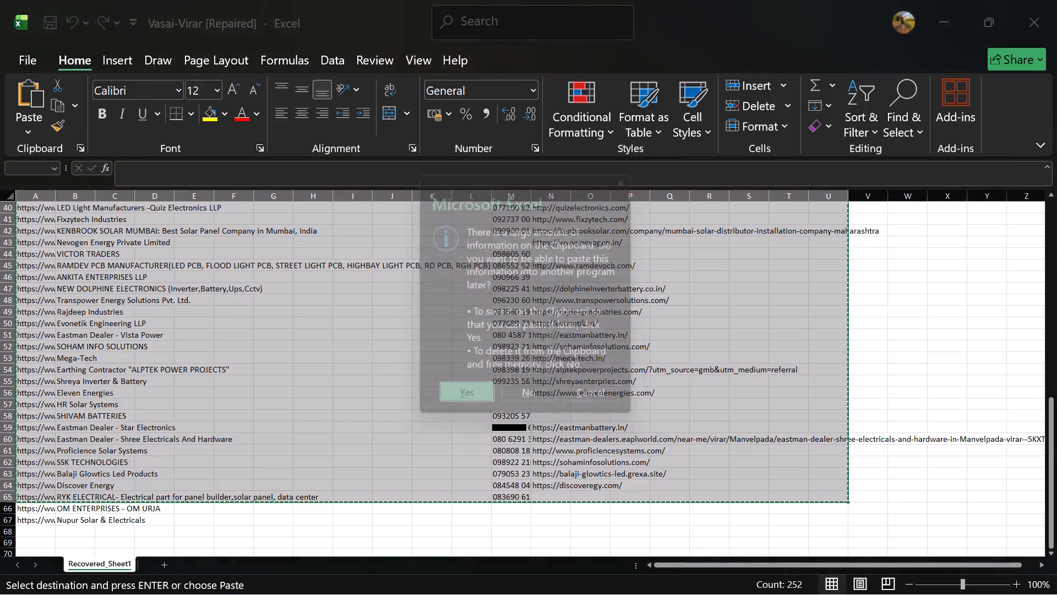
key("Return")
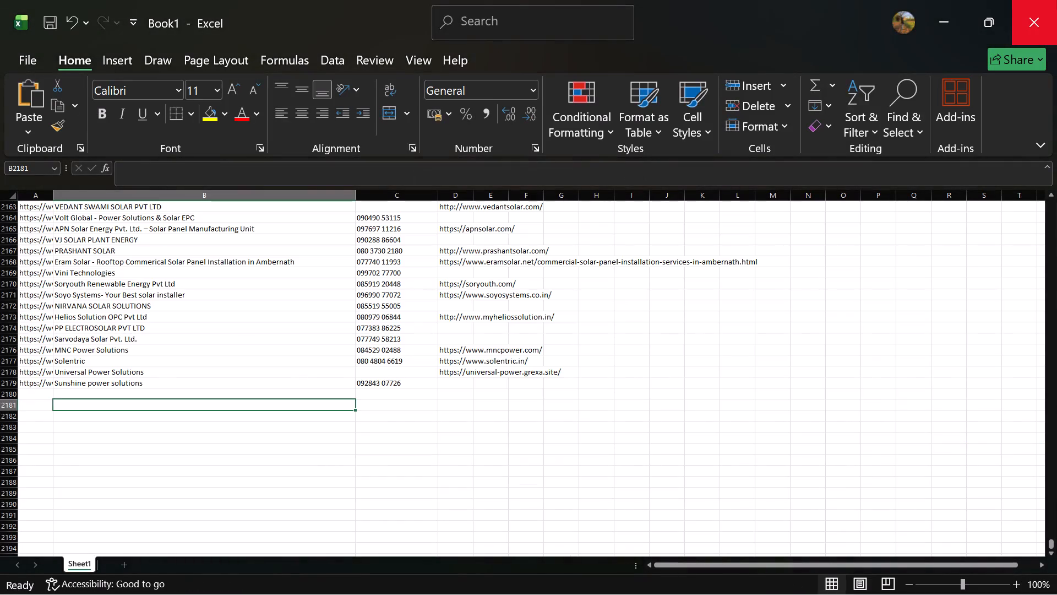
Enter the heading "Vasai-virar" in cell B2181 of Book1 and format it bold at size 20.
type("Vasai-")
type("virar")
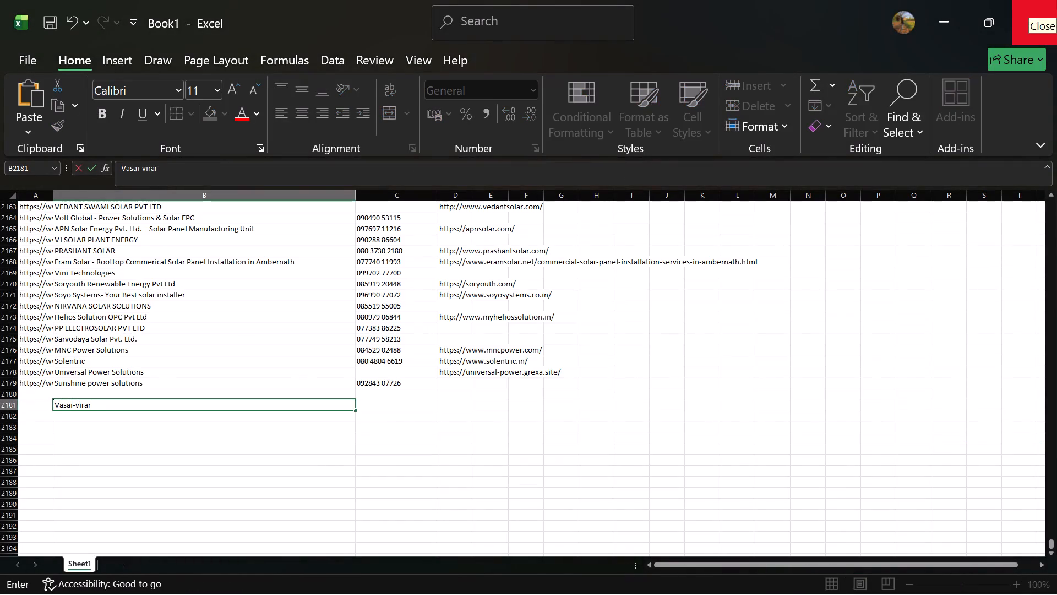
key("alt+Tab")
key("alt+Tab")
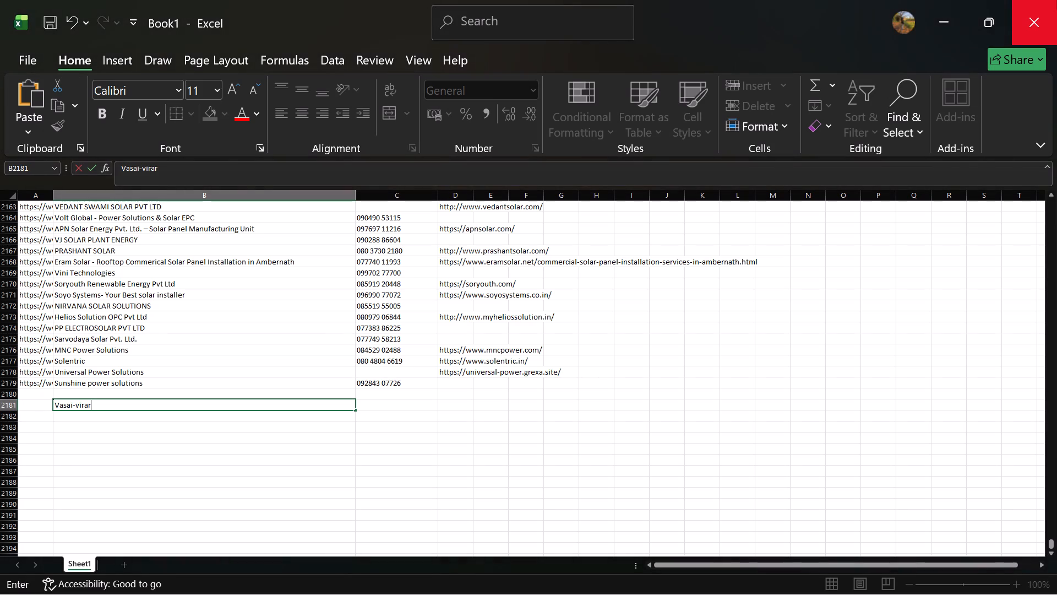
key("ctrl+a")
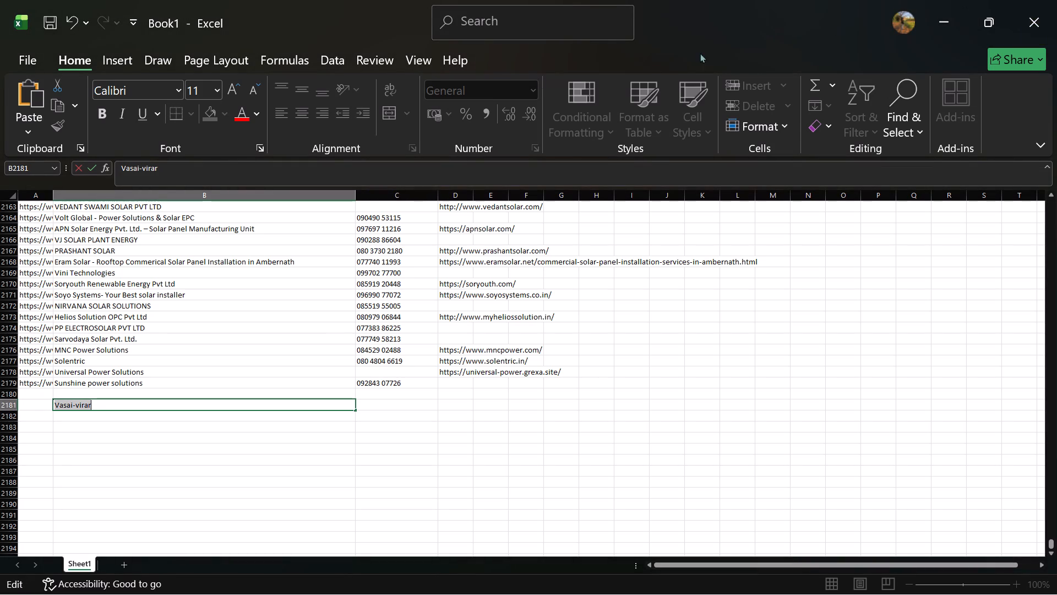
left_click(214, 95)
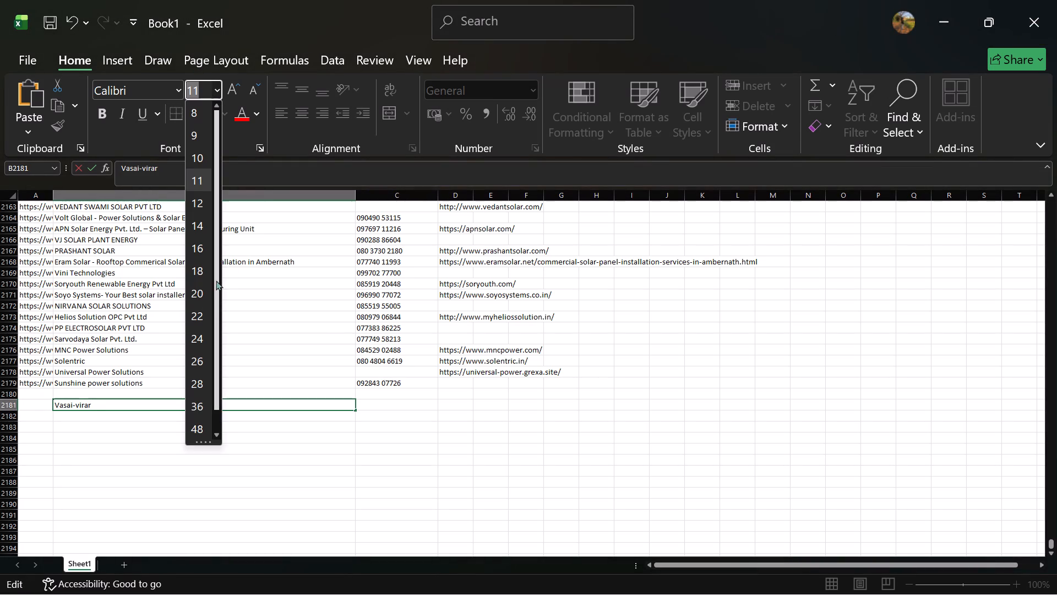
left_click(206, 293)
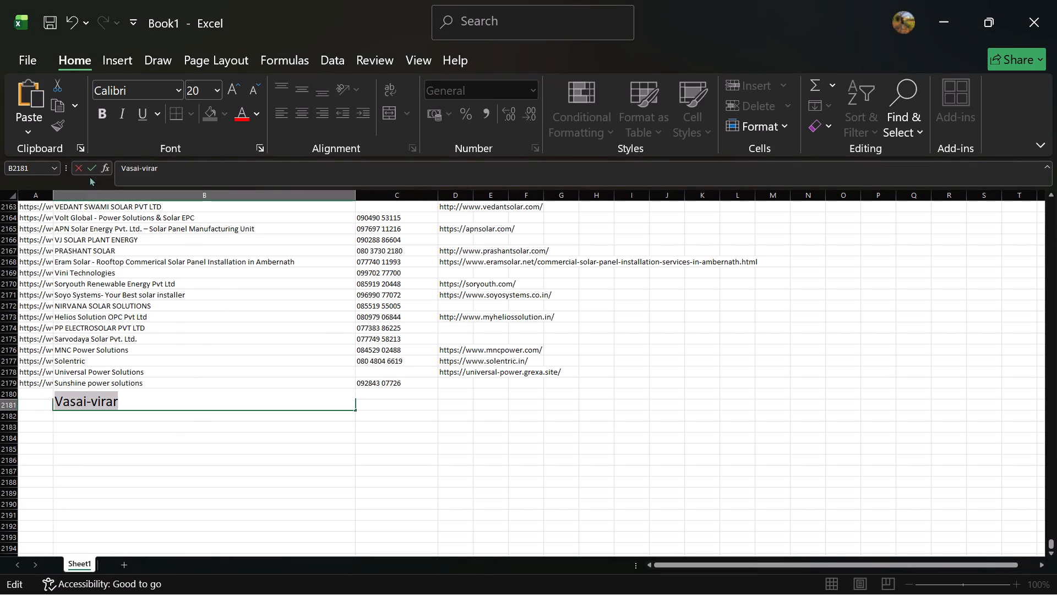
left_click(103, 116)
left_click(51, 440)
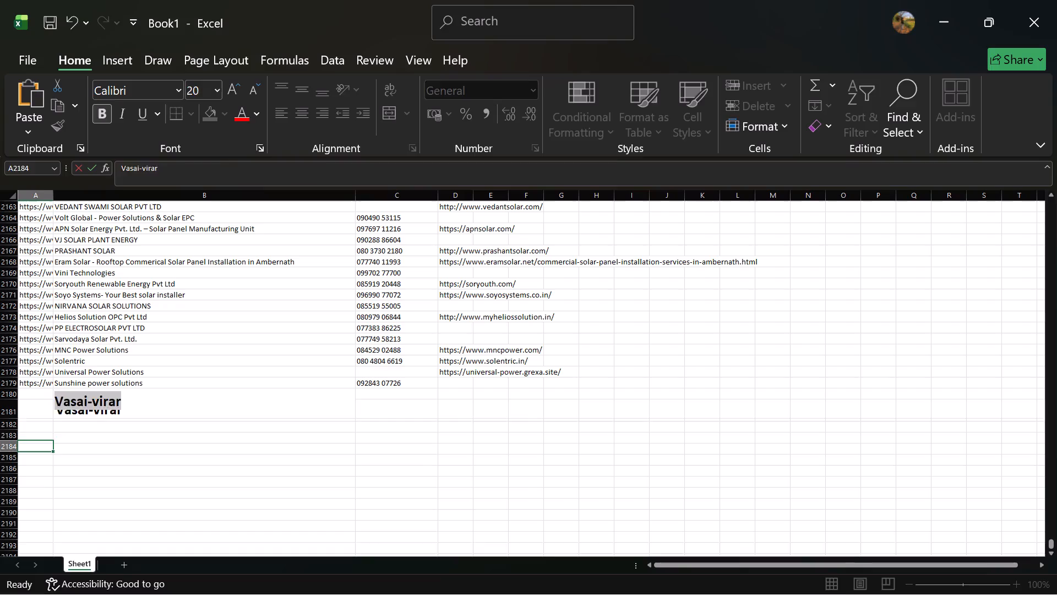
Paste the copied Vasai-Virar listings into Book1 starting at cell A2183.
left_click(41, 430)
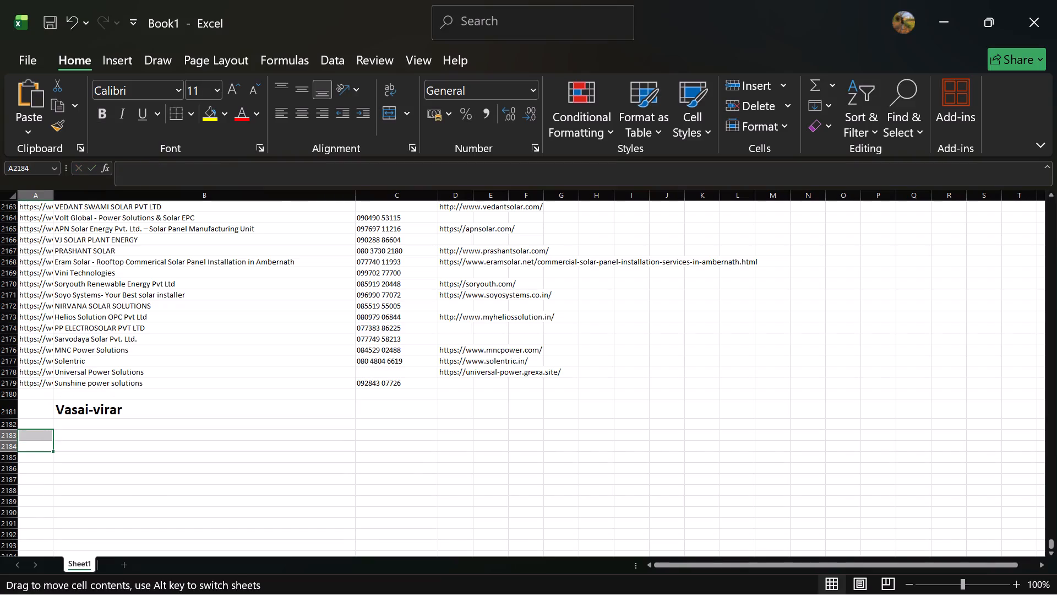
left_click(99, 439)
left_click(44, 435)
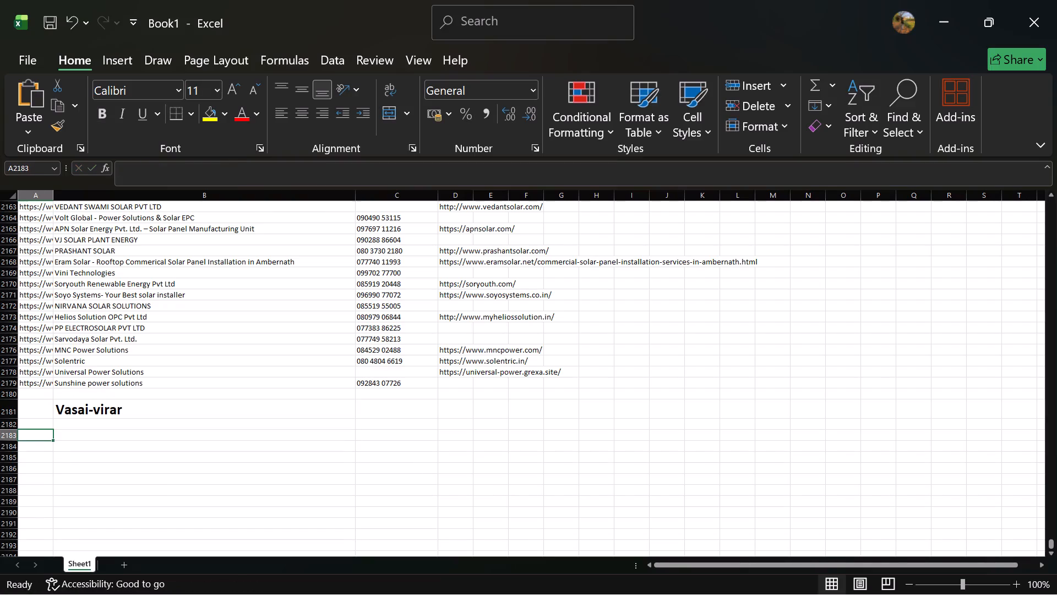
key("ctrl+v")
Move the Vasai-Virar phone numbers and websites from columns M and N to columns C and D, starting at row 2185.
scroll(546, 502, "down", 2)
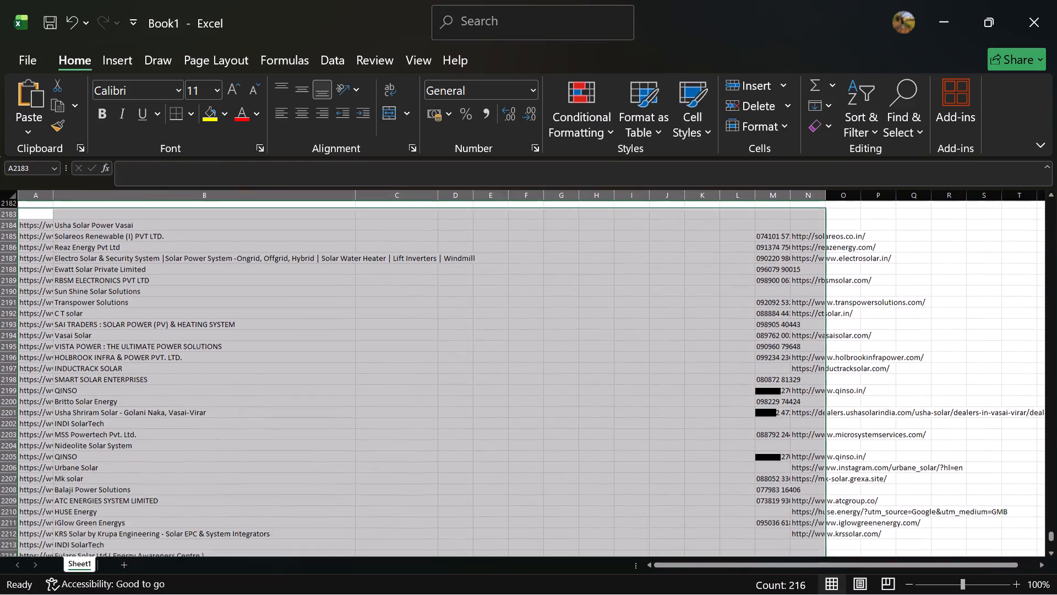
left_click_drag(758, 217, 979, 583)
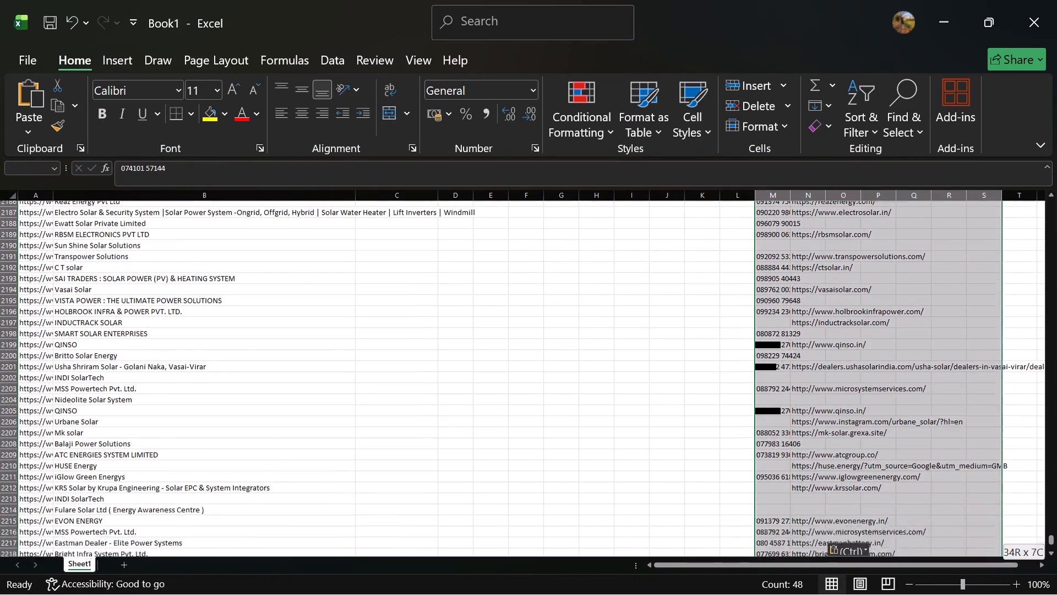
left_click_drag(979, 583, 992, 594)
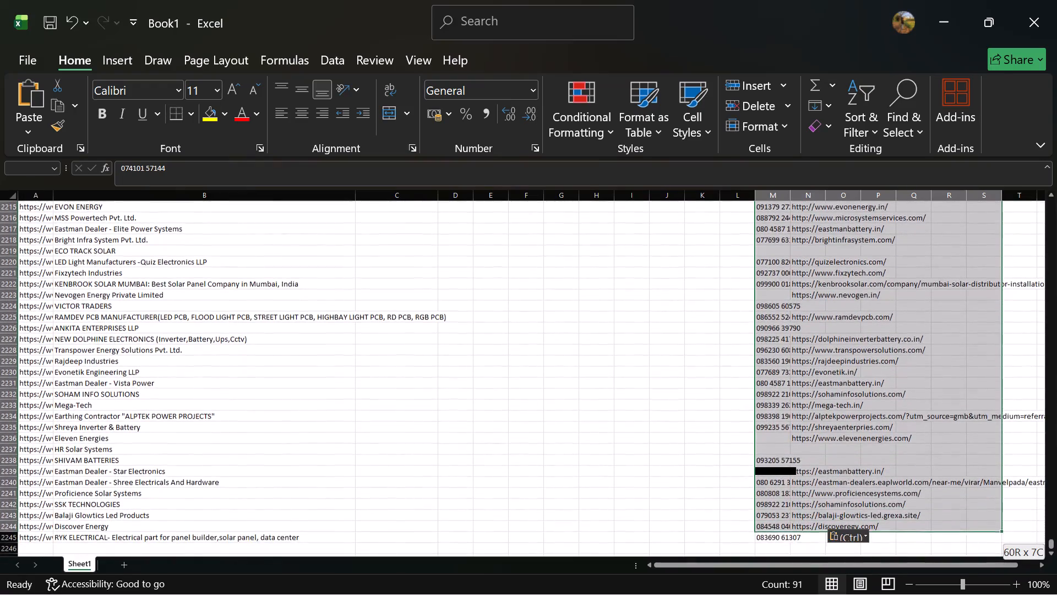
left_click_drag(992, 594, 974, 533)
scroll(834, 394, "up", 5)
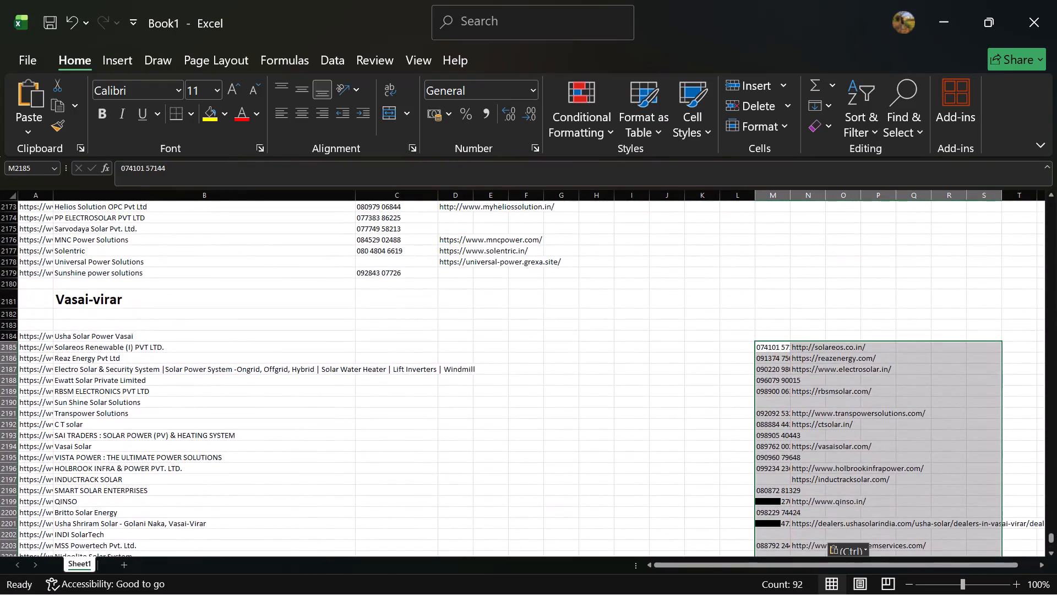
left_click_drag(802, 340, 528, 356)
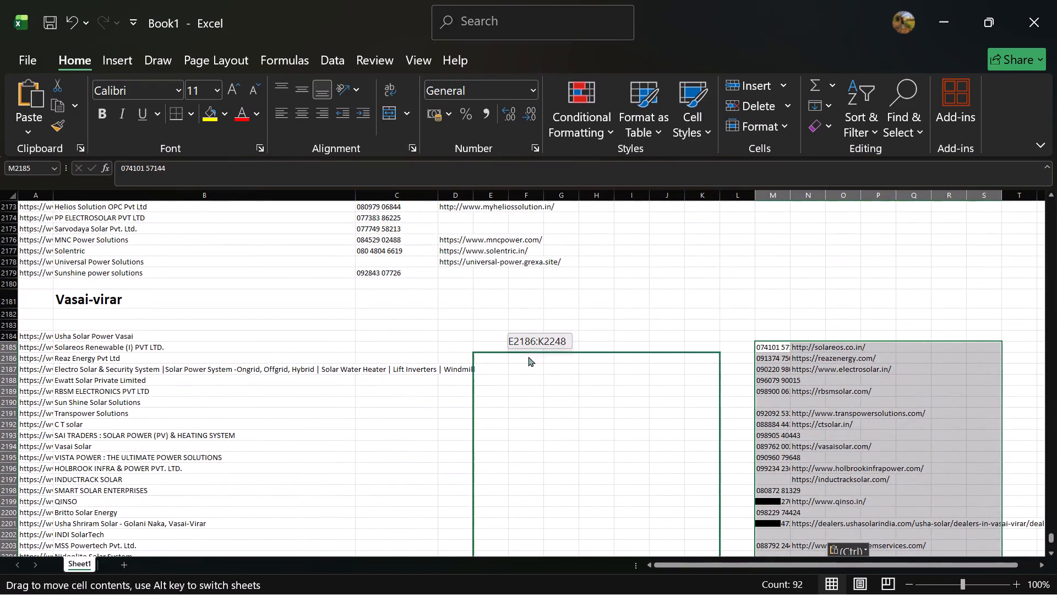
left_click_drag(528, 356, 461, 351)
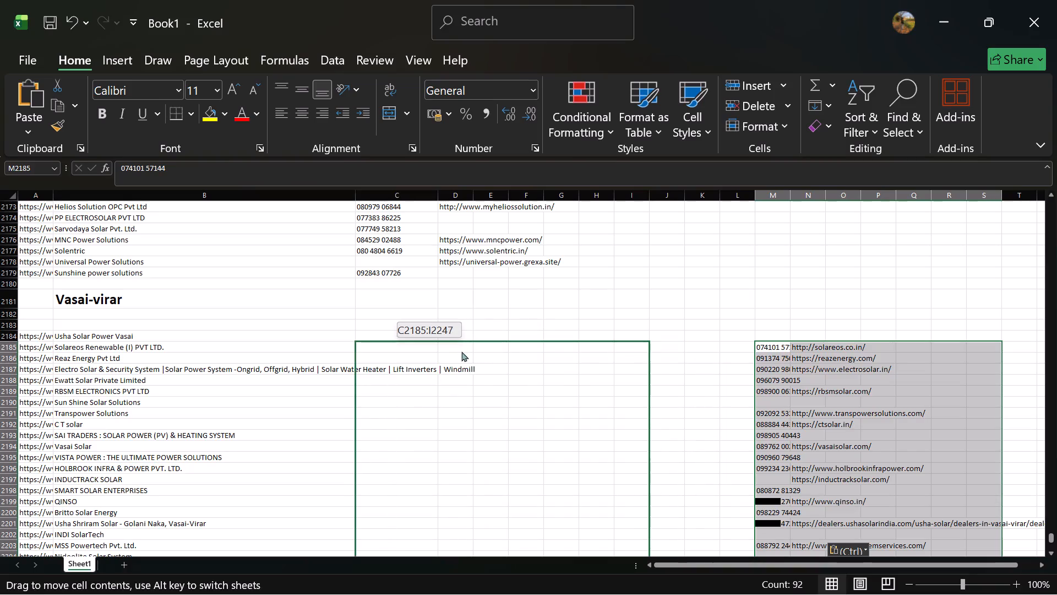
left_click_drag(461, 351, 462, 352)
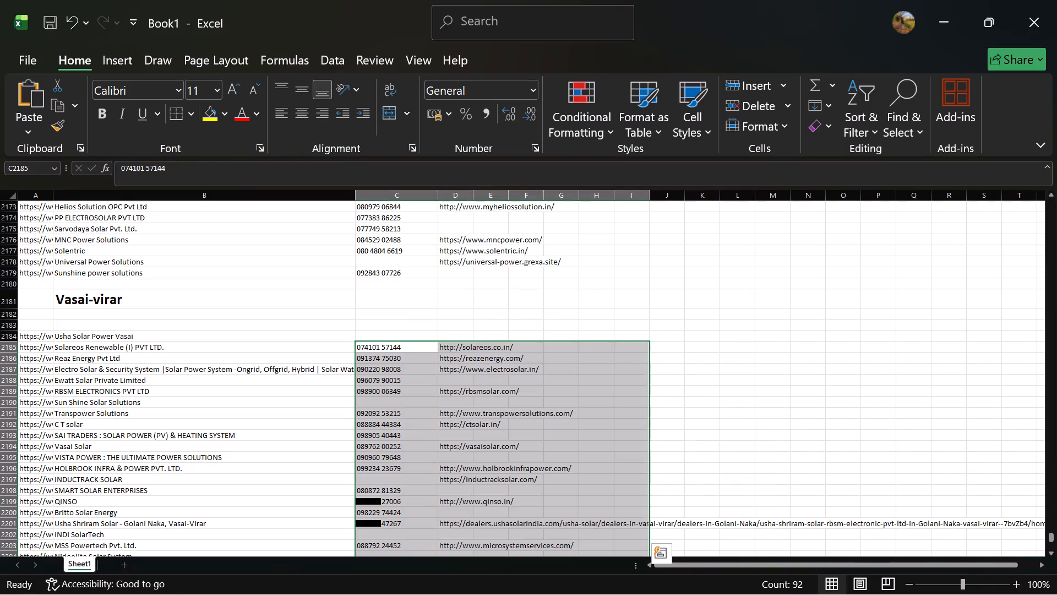
left_click(677, 295)
Select cell B2247 in Book1, leaving one blank row beneath the Vasai-Virar listings.
scroll(677, 295, "down", 5)
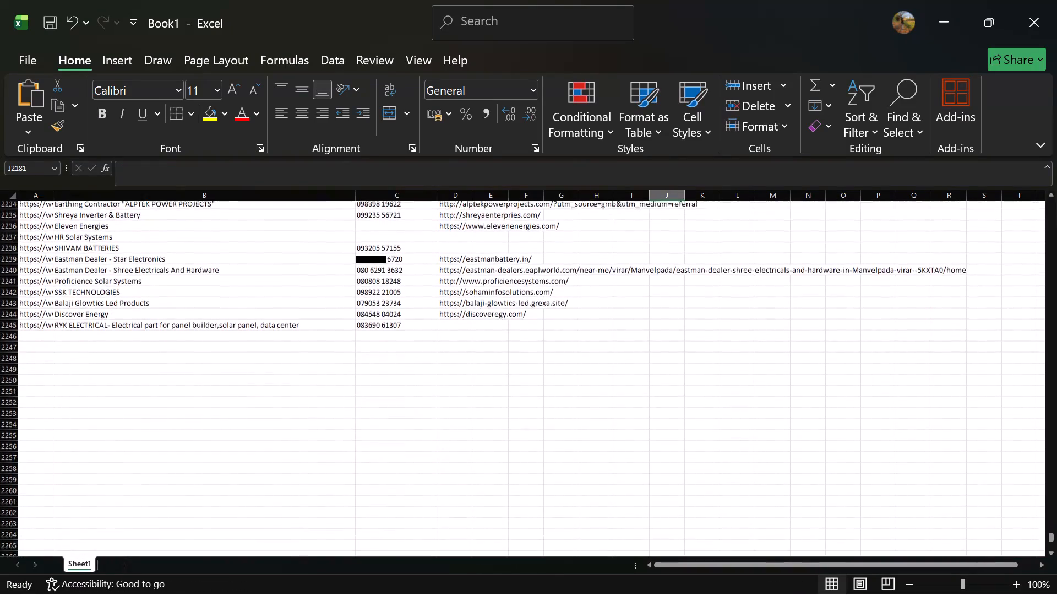
left_click(77, 336)
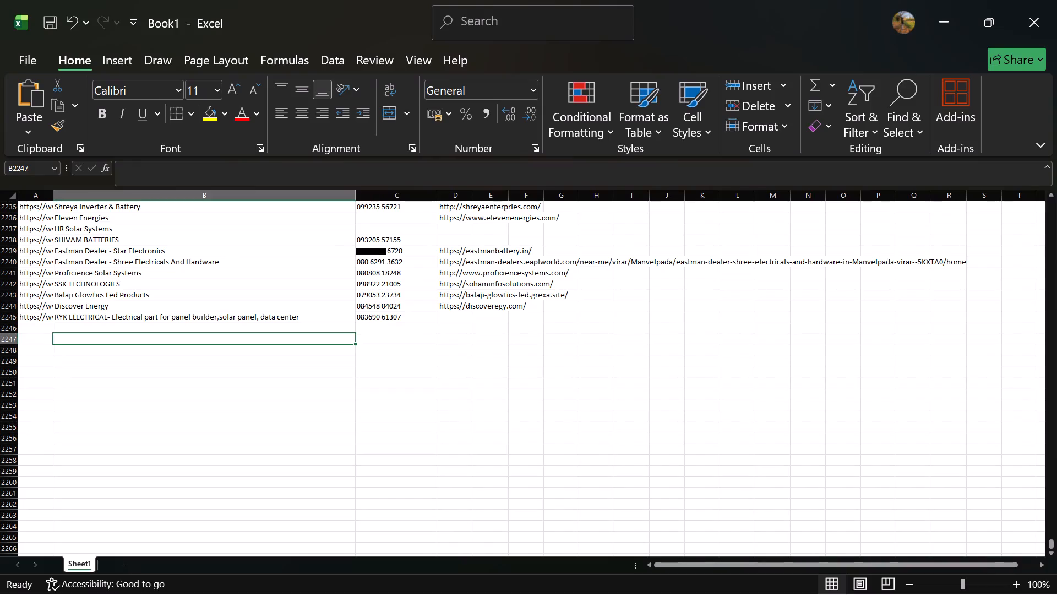
Open the Wardha workbook from its folder in the Maharashtra directory, accepting the file repair and enabling editing.
key("alt+Tab")
left_click(15, 34)
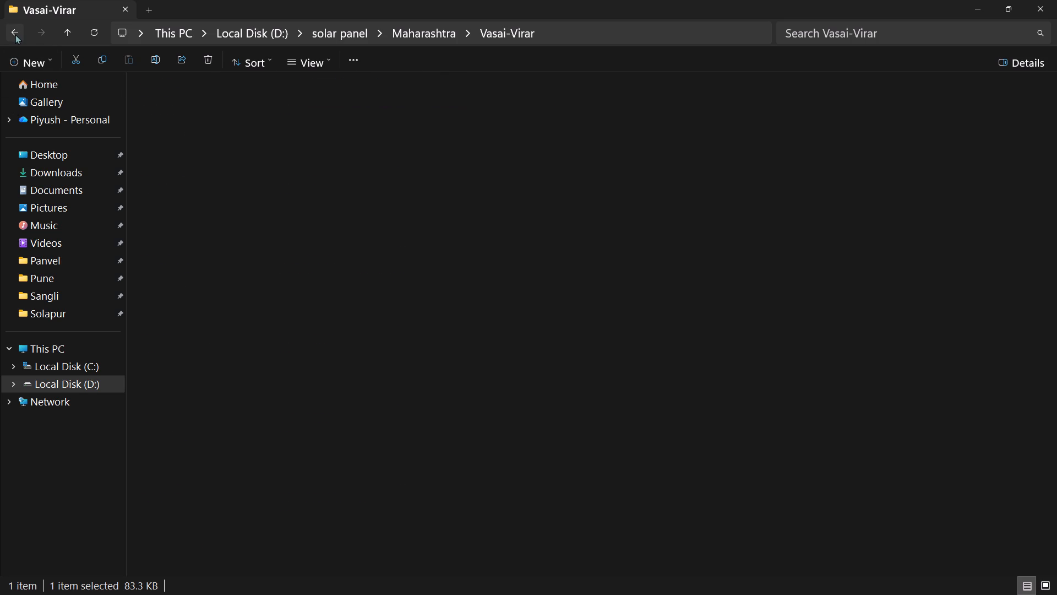
scroll(408, 271, "down", 13)
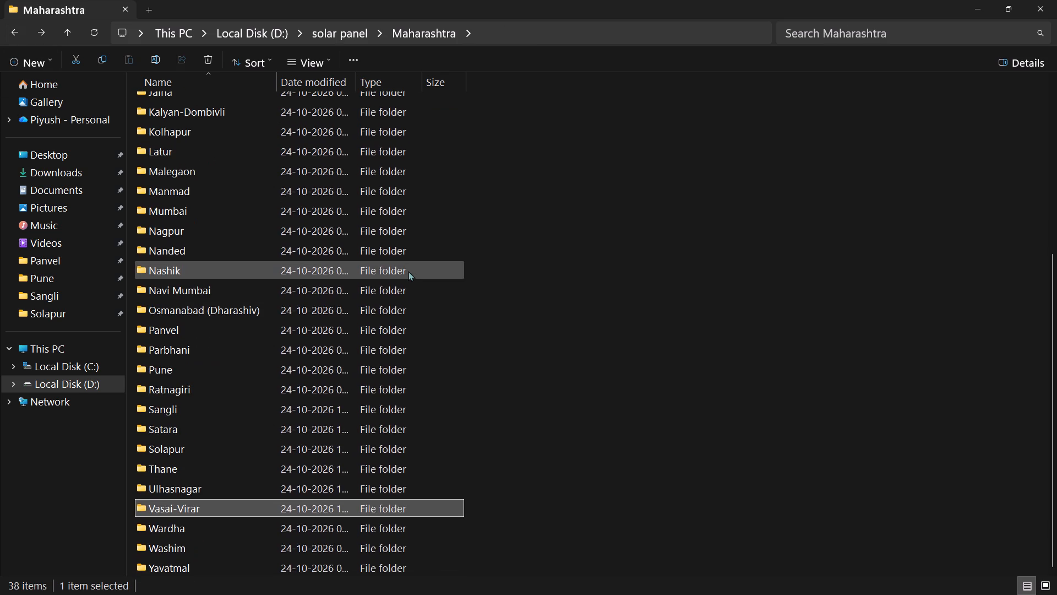
scroll(408, 271, "down", 5)
double_click(235, 532)
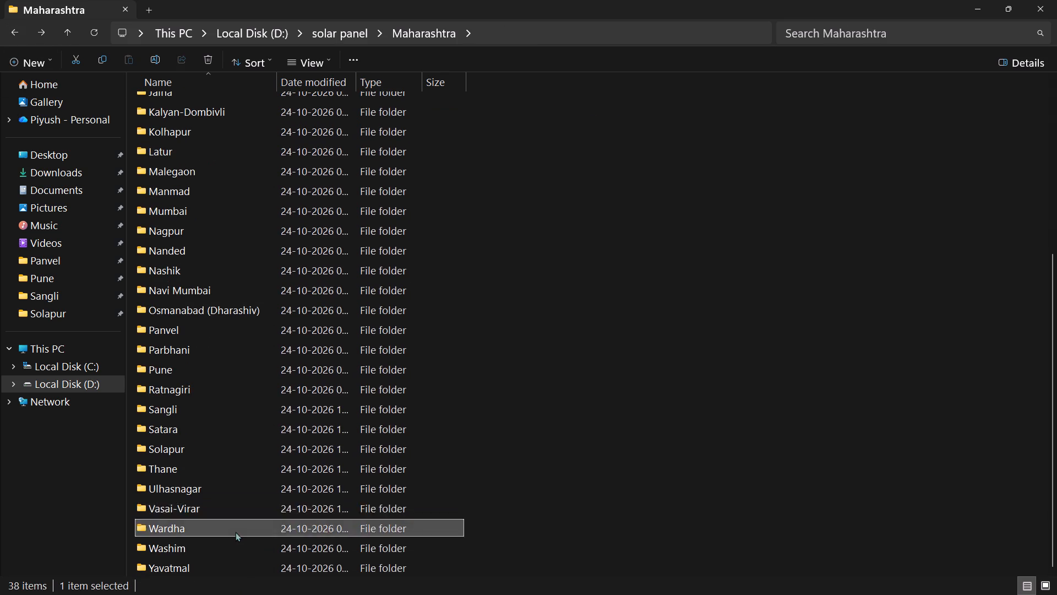
double_click(254, 110)
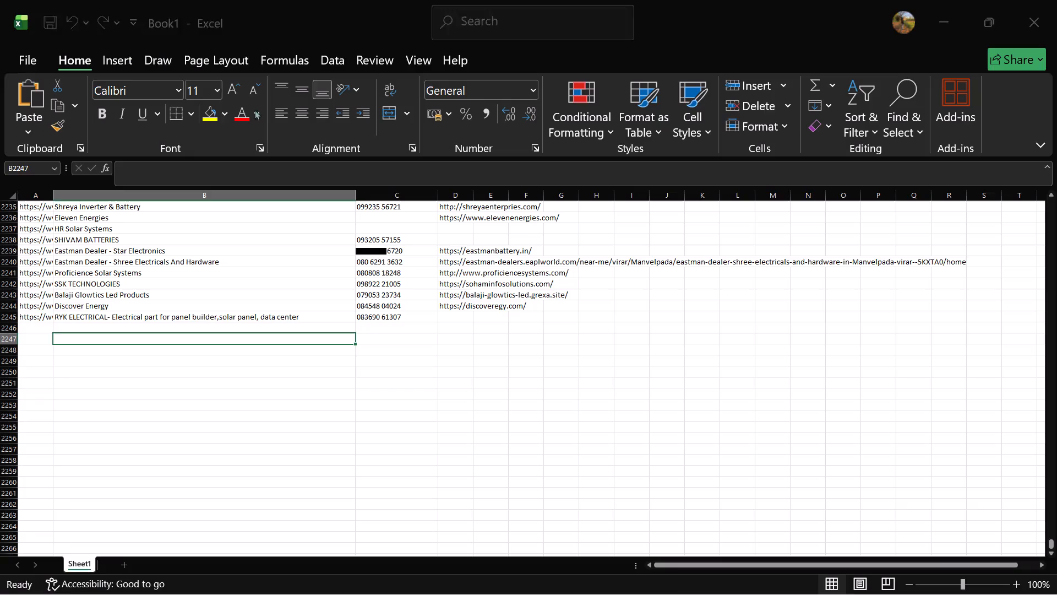
key("Left")
key("Return")
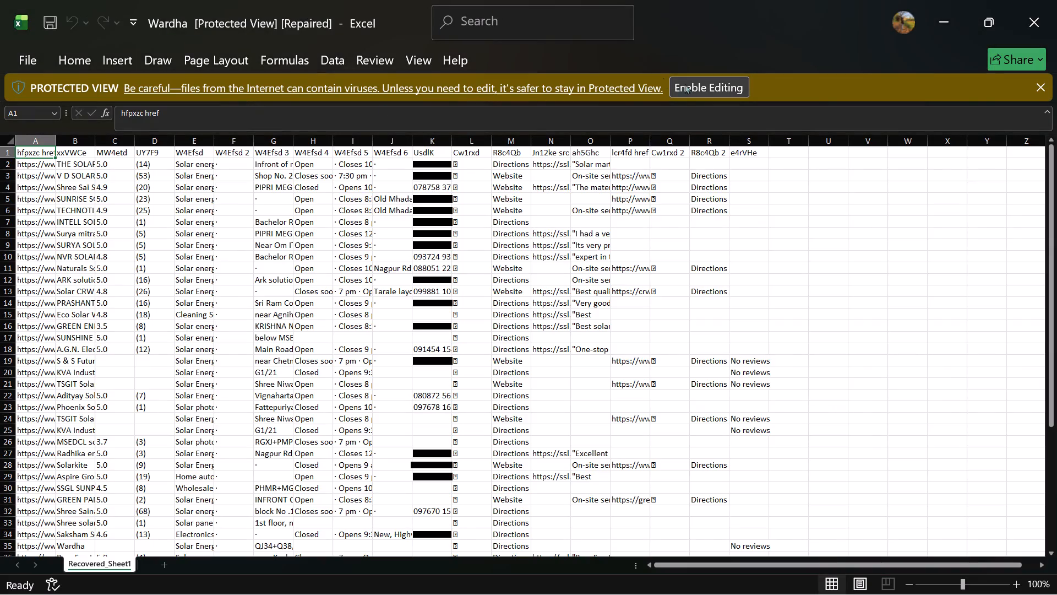
left_click(687, 86)
key("Return")
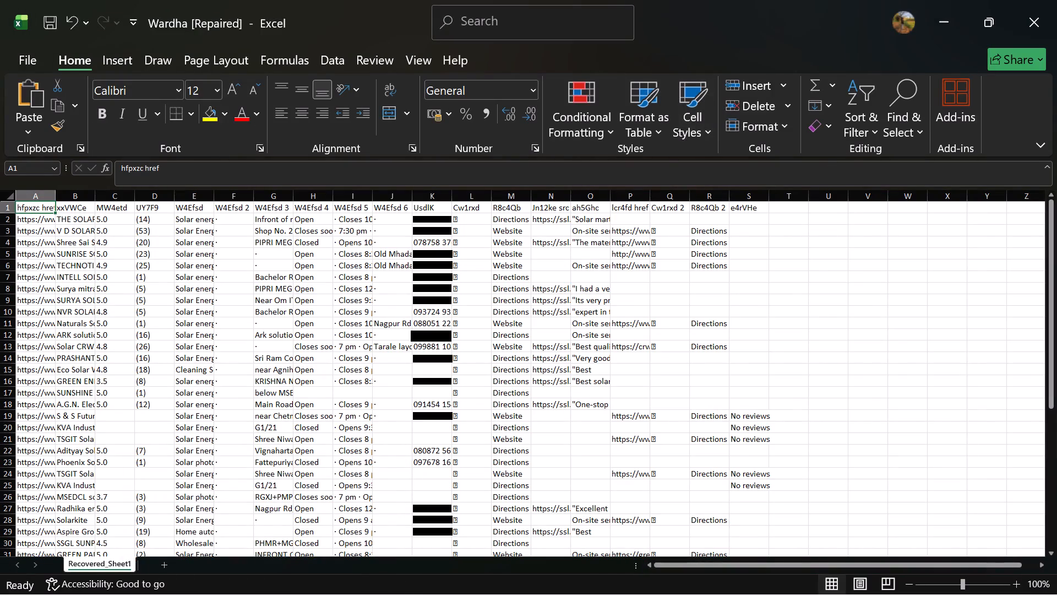
Clear the unneeded Wardha data from columns Q to V and L to O, keeping the website addresses in column P.
left_click_drag(658, 209, 857, 594)
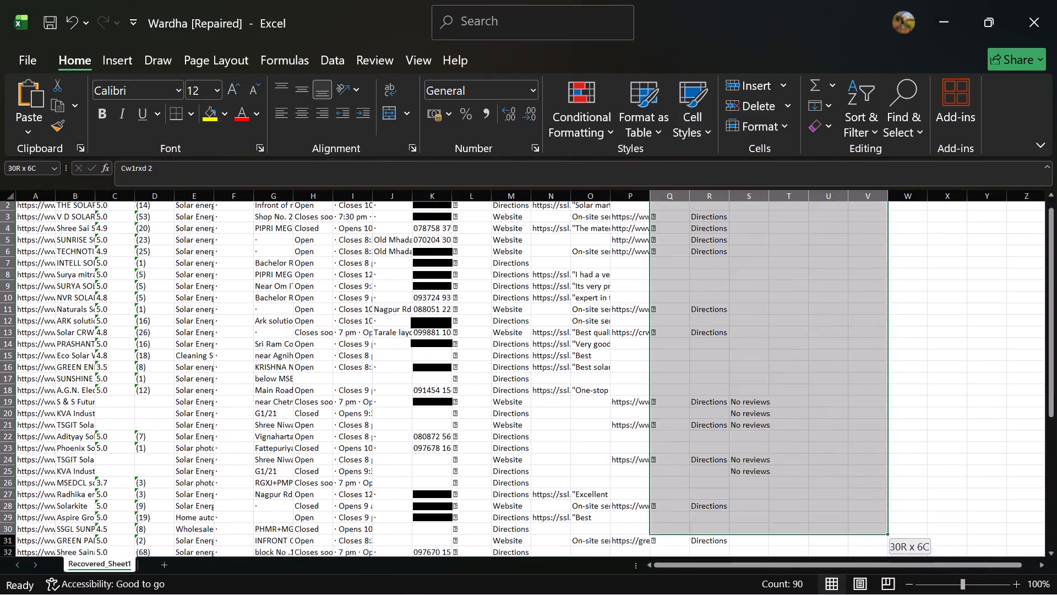
left_click_drag(857, 594, 873, 594)
key("Delete")
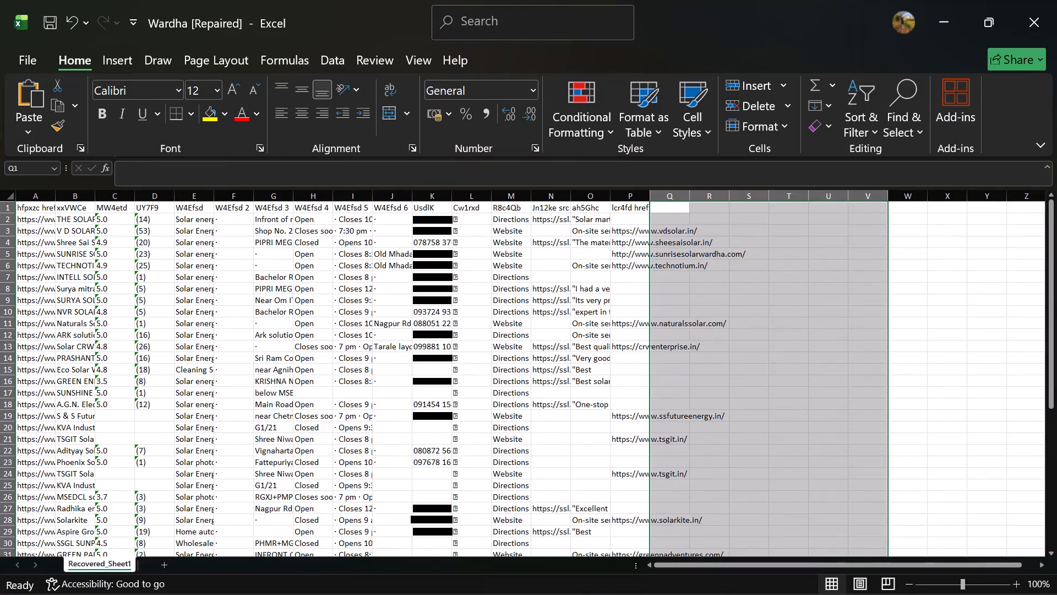
left_click_drag(475, 207, 600, 425)
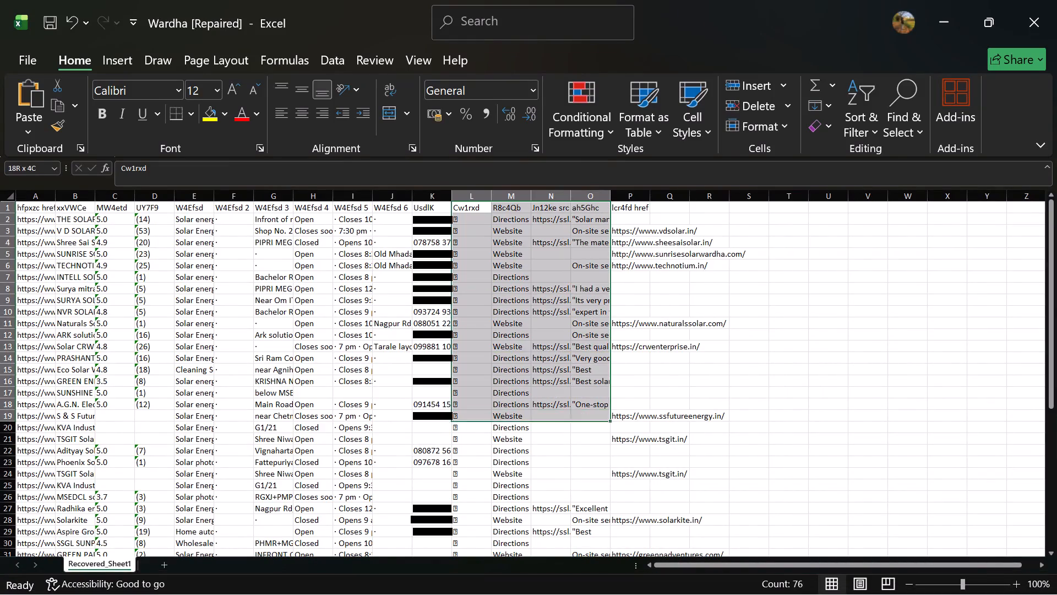
left_click_drag(600, 425, 593, 594)
key("Delete")
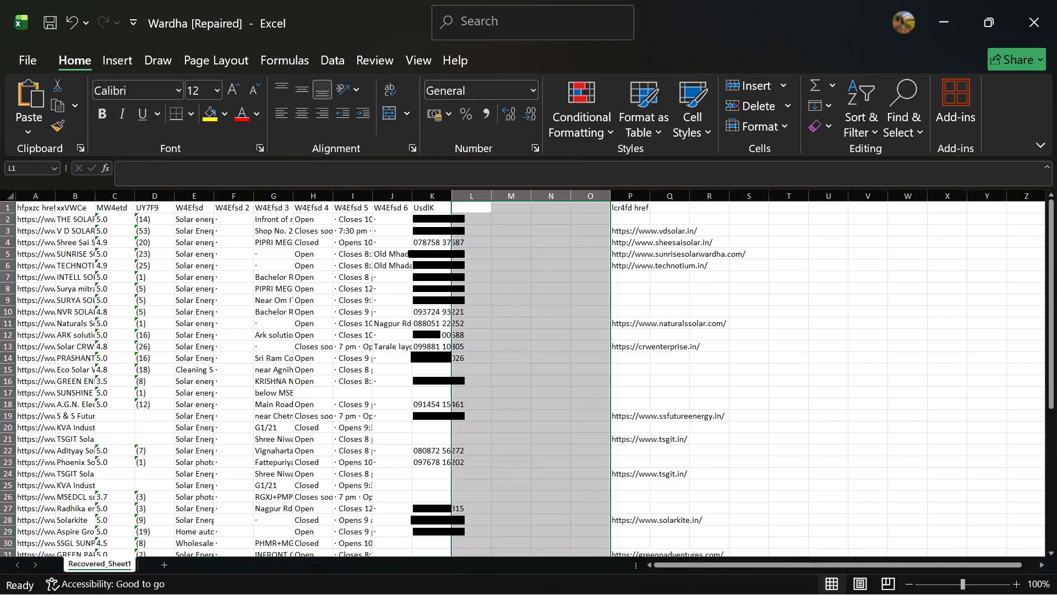
Clear the unneeded Wardha data from columns C to J and the header labels across row 1.
left_click_drag(117, 208, 401, 594)
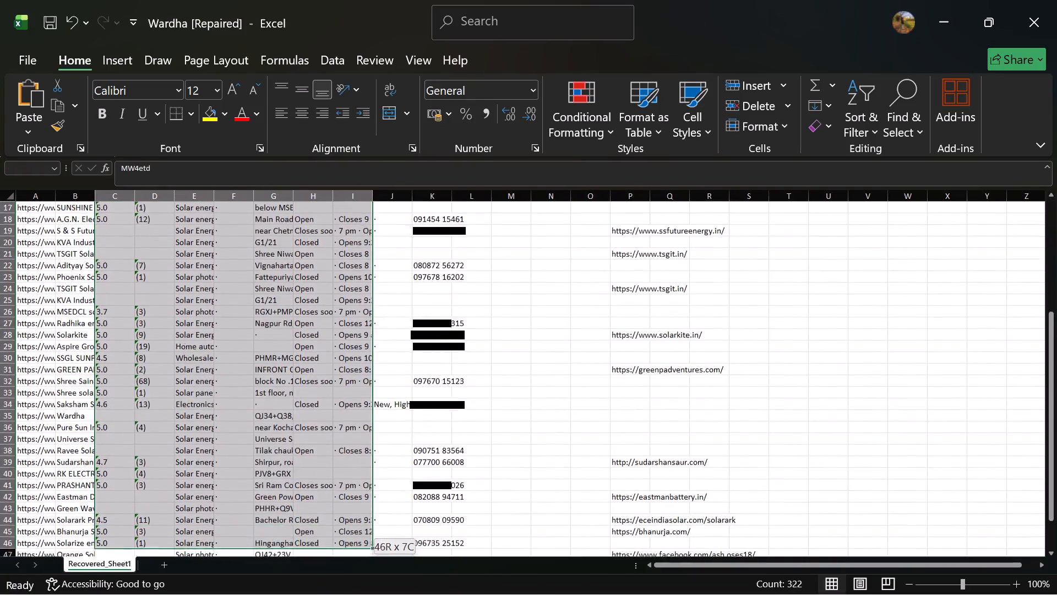
left_click_drag(401, 594, 402, 594)
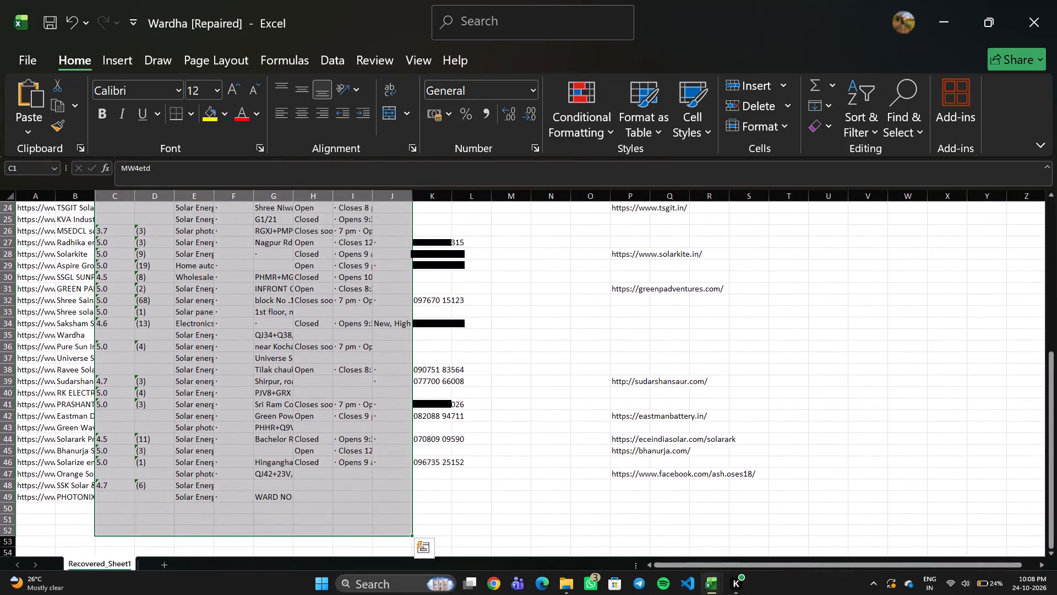
key("Delete")
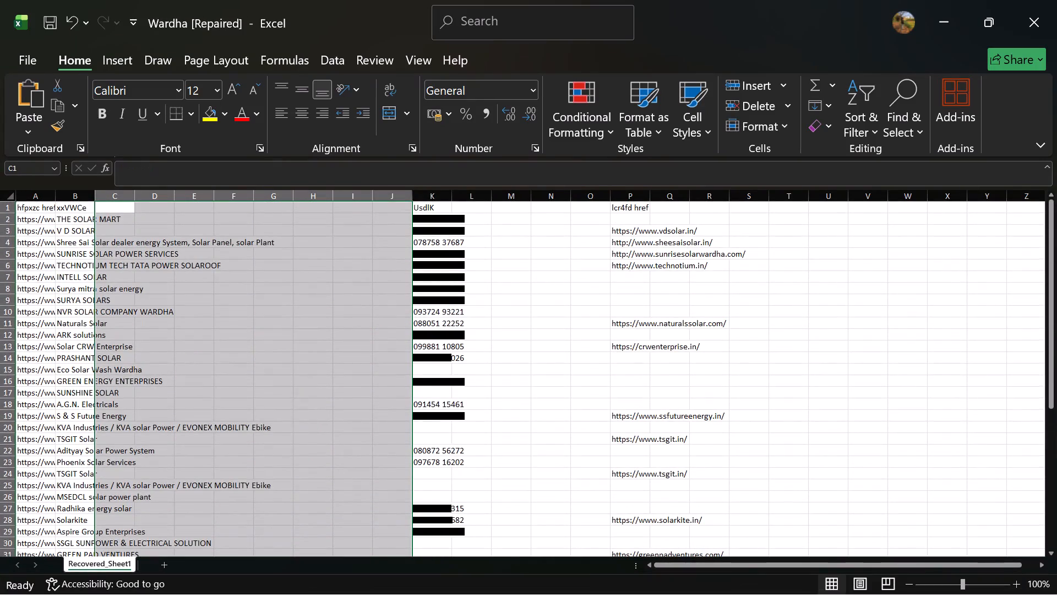
left_click_drag(35, 205, 661, 202)
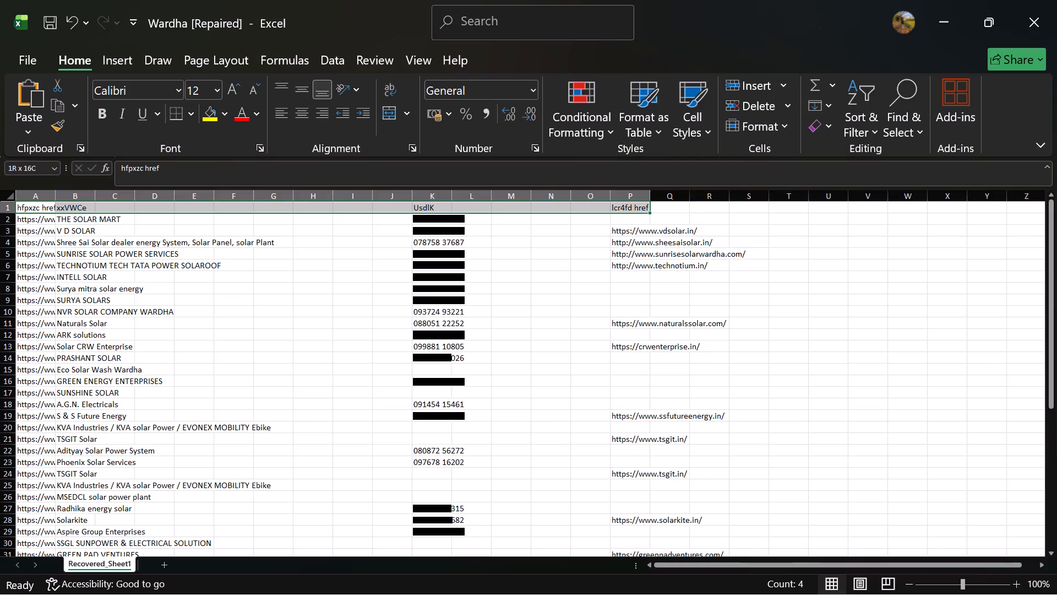
left_click_drag(661, 202, 684, 200)
key("Delete")
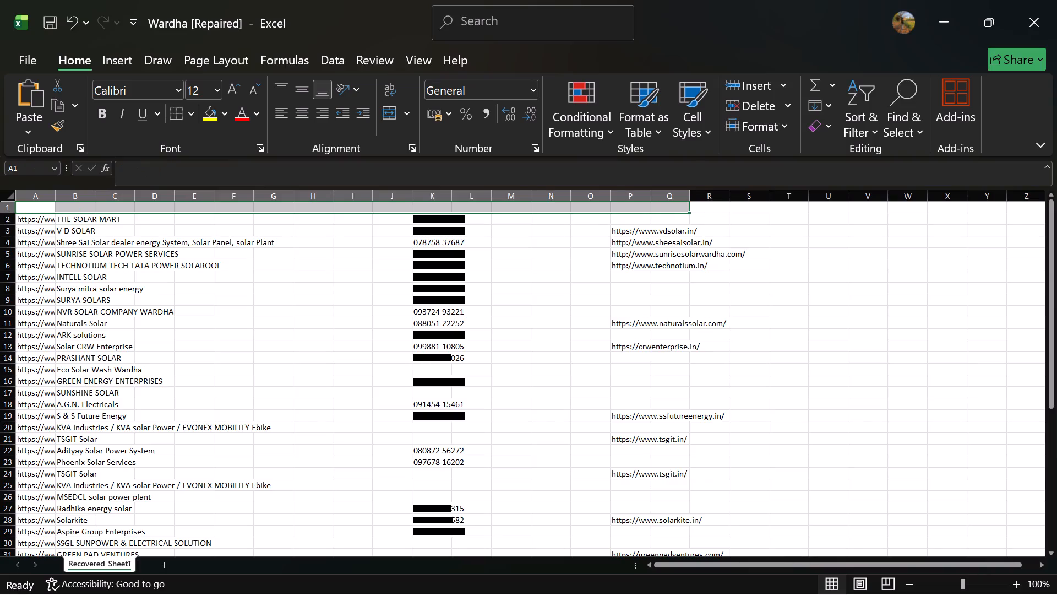
Copy the entire Wardha sheet and close the workbook, saving it over the existing Wardha.xlsx.
left_click(541, 321)
key("ctrl+a")
key("ctrl+c")
left_click(1056, 0)
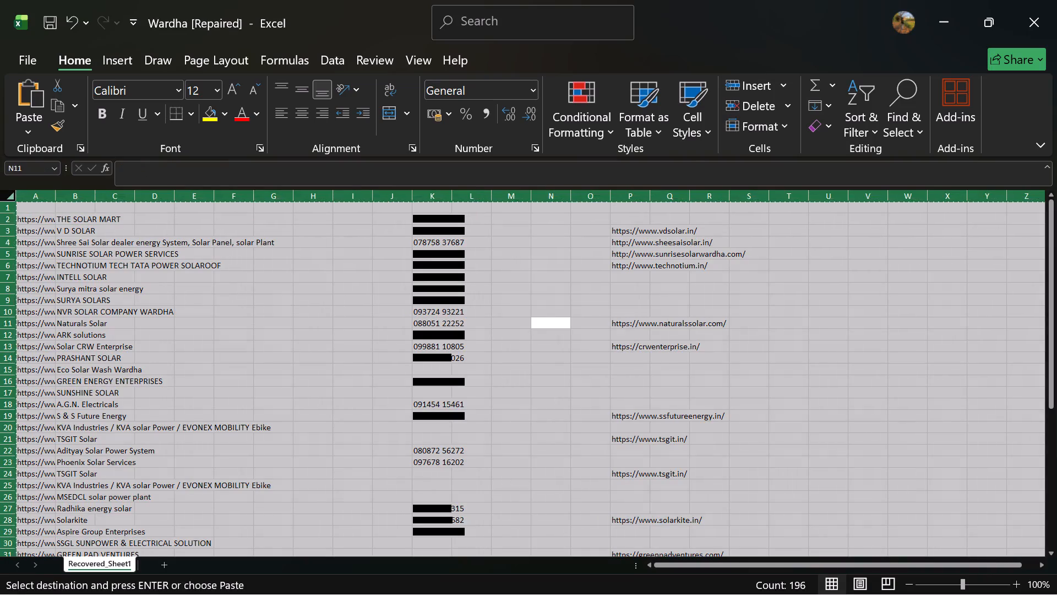
key("Return")
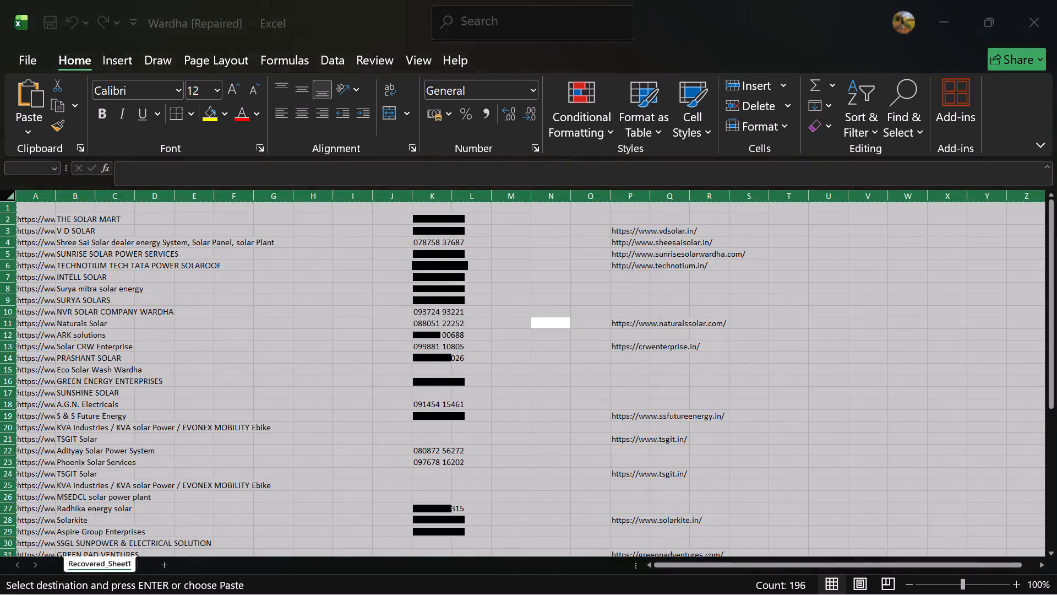
key("Return")
key("Left")
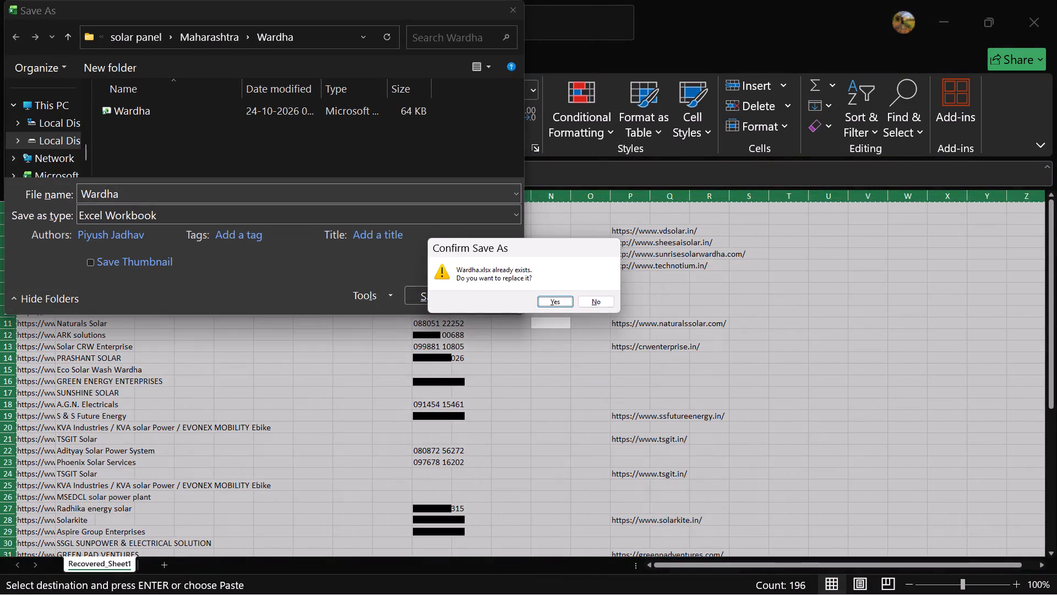
key("Return")
key("Return")
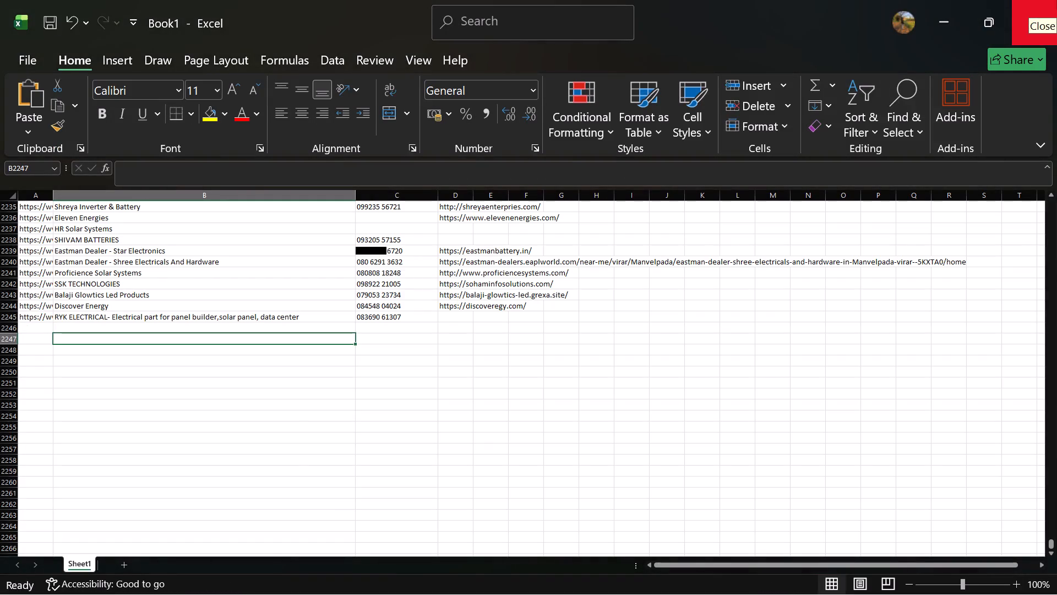
Enter the city heading Wardha in cell B2247 of Book1, formatted bold at font size 20.
type("Wa")
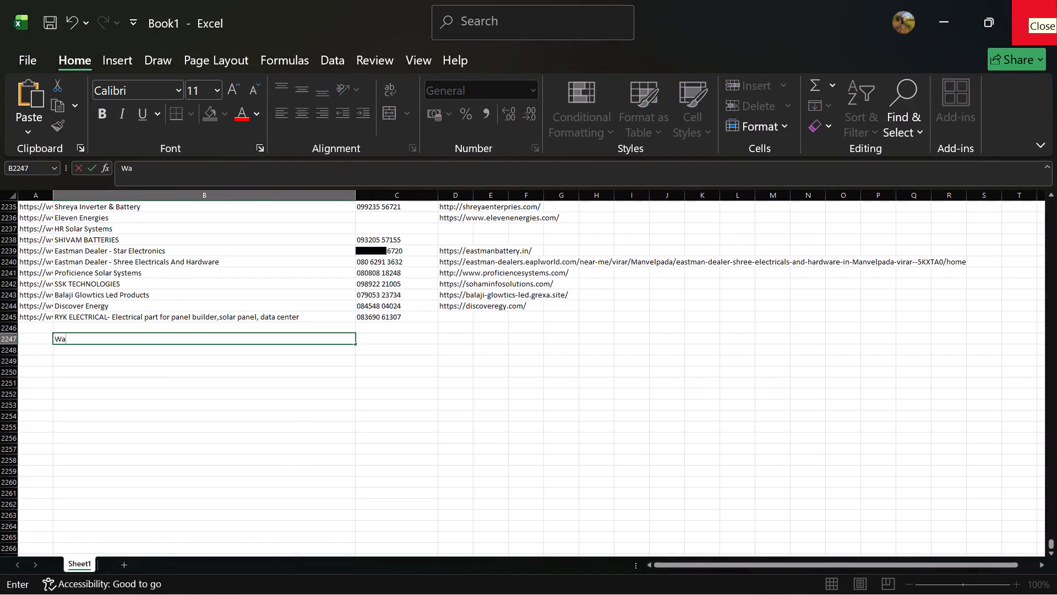
type("rdha")
key("ctrl+a")
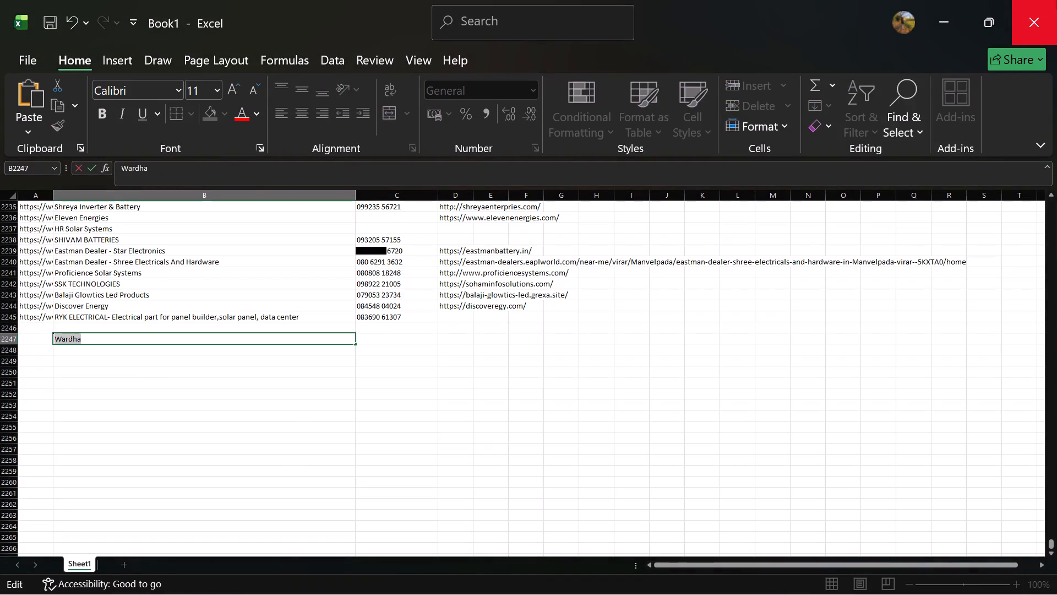
left_click(215, 84)
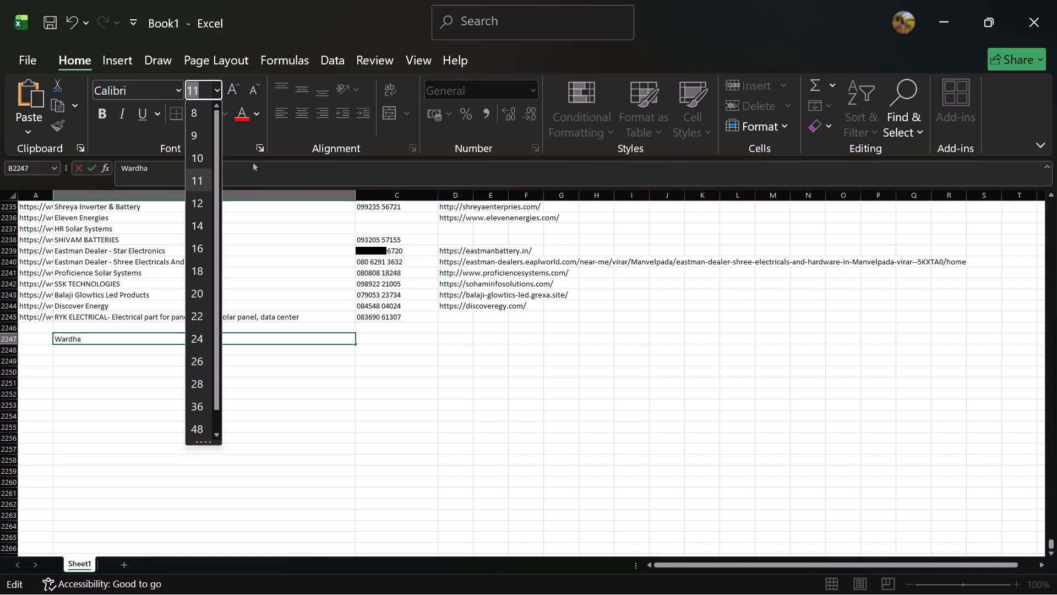
left_click(194, 295)
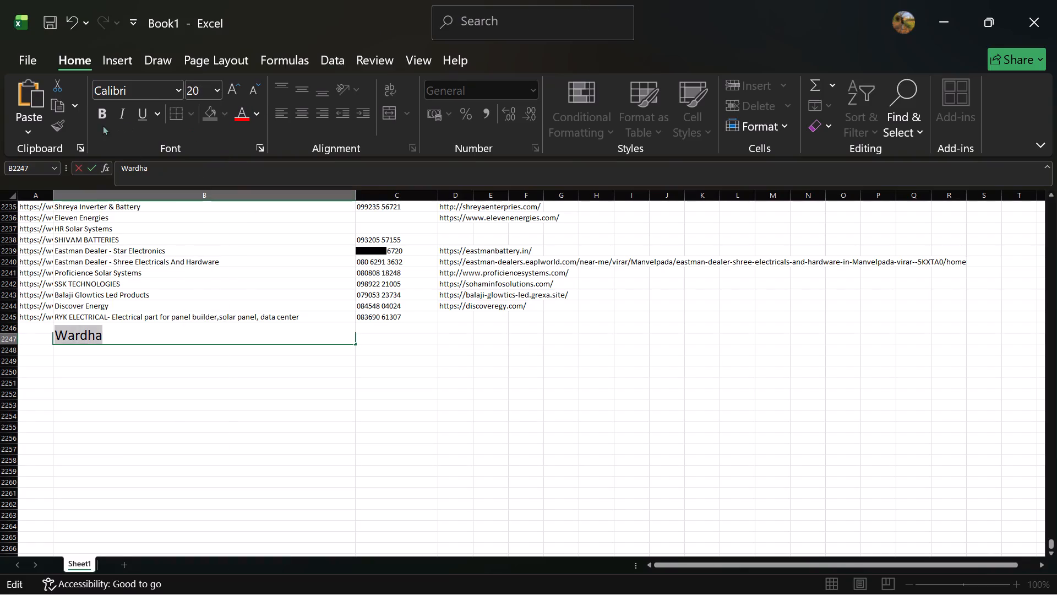
left_click(100, 104)
left_click(28, 402)
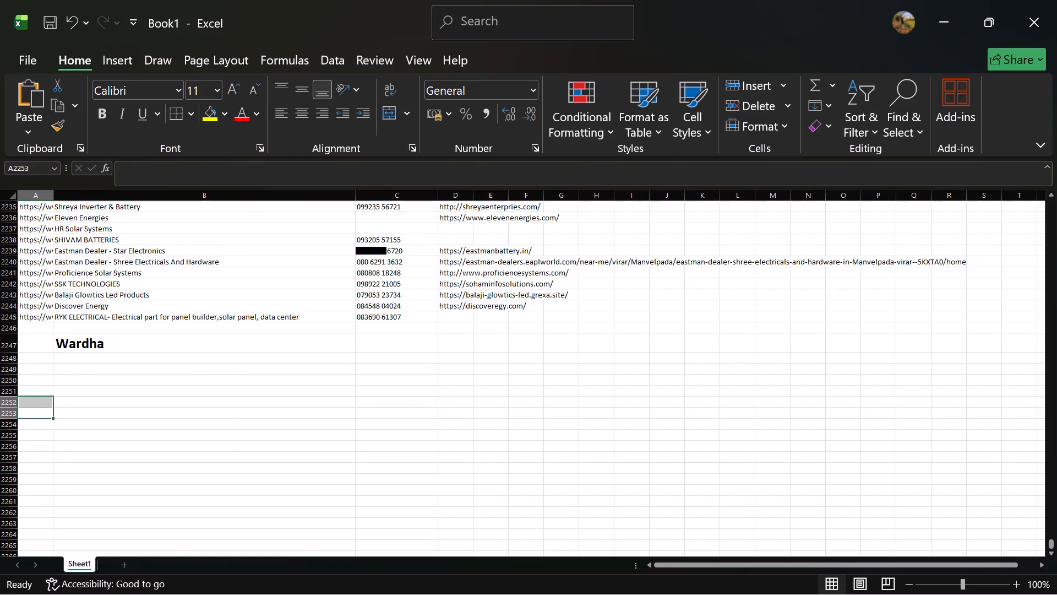
Paste the copied Wardha listings into Book1 starting at cell A2249, beneath the Wardha heading.
left_click(31, 369)
key("ctrl+v")
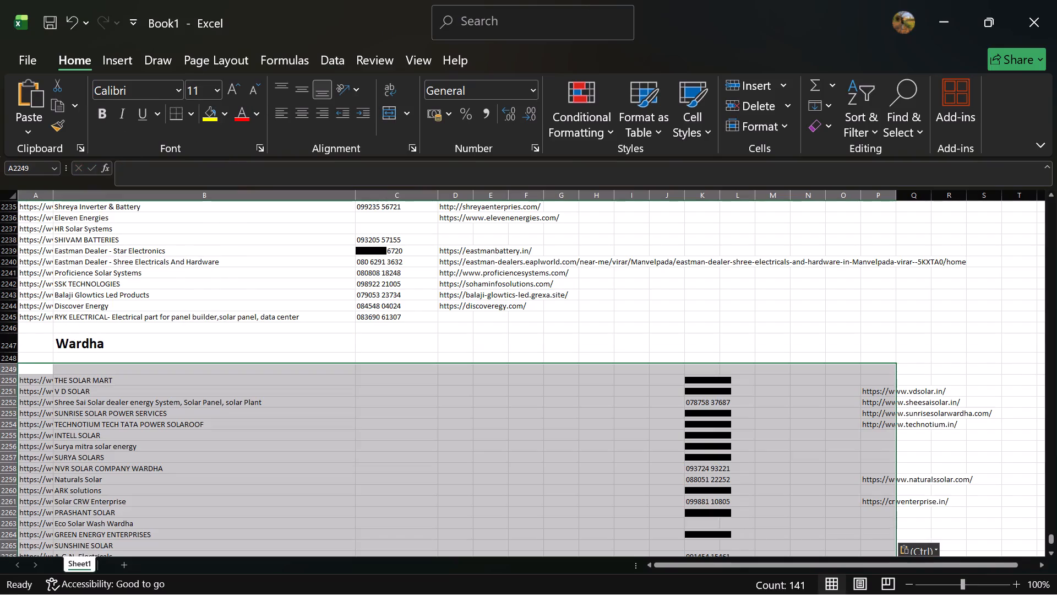
Move the Wardha phone numbers from column K to column C, starting at row 2250.
left_click_drag(696, 378, 709, 505)
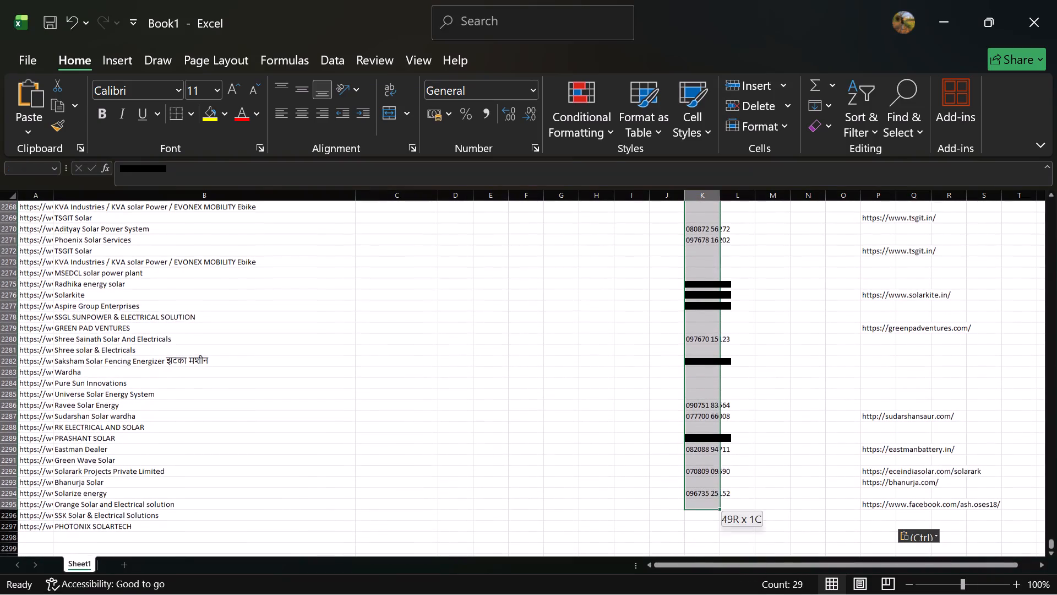
left_click_drag(709, 505, 718, 493)
scroll(786, 369, "up", 3)
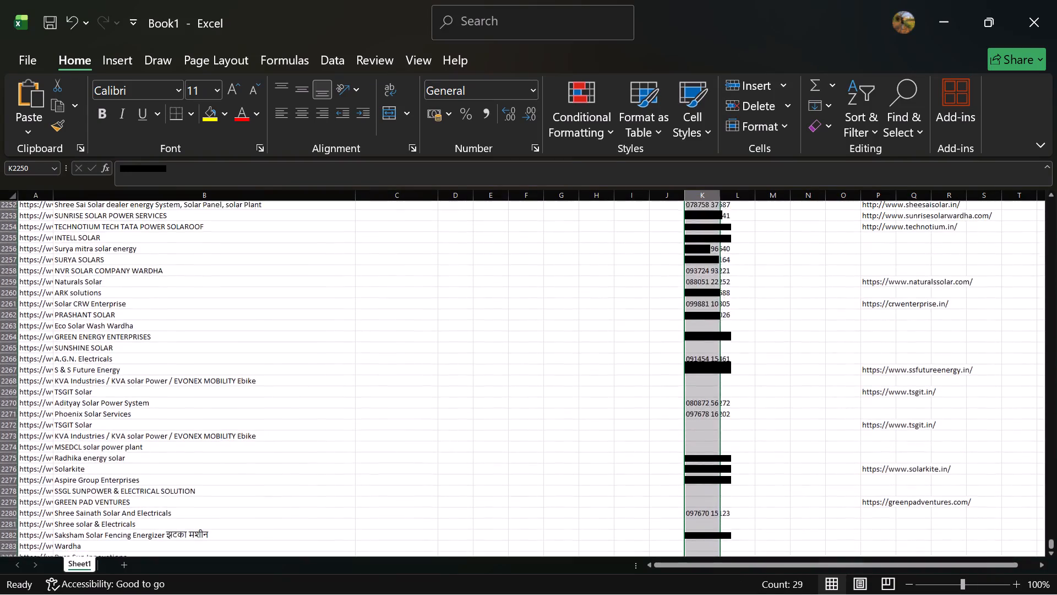
scroll(786, 369, "up", 2)
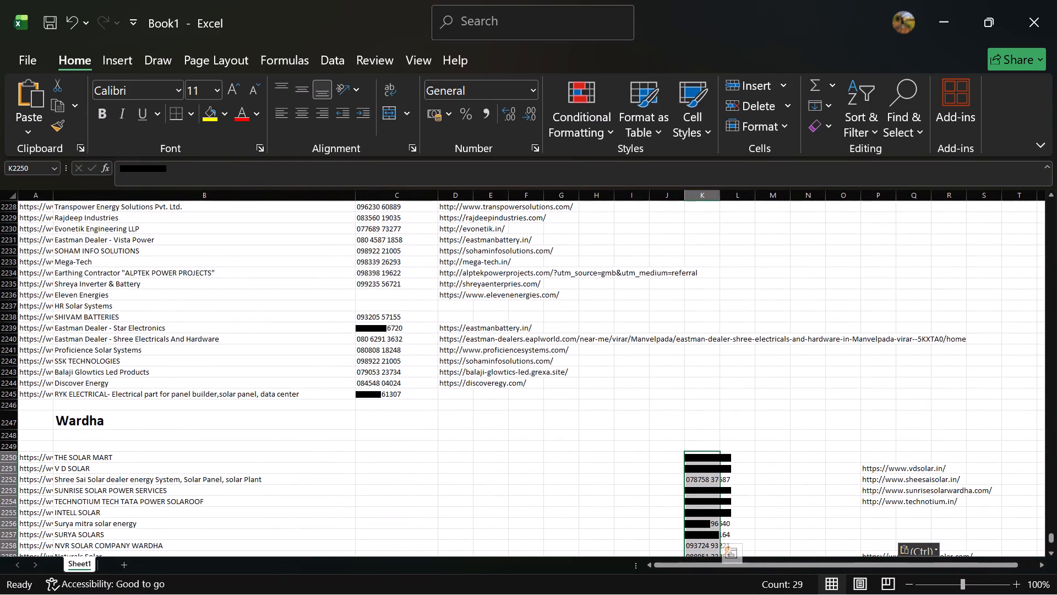
left_click(704, 451)
left_click_drag(698, 452, 434, 458)
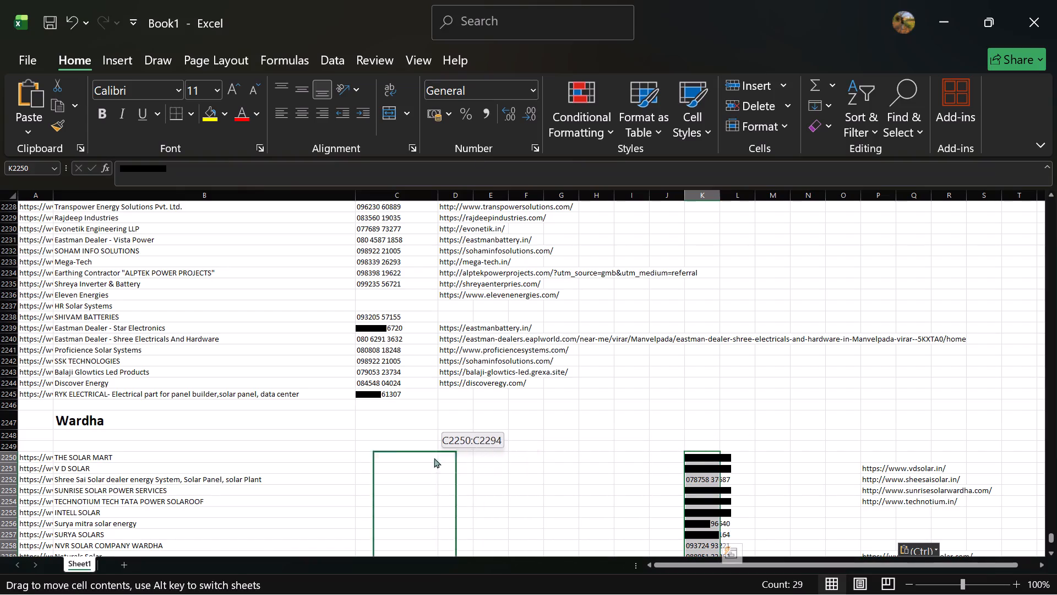
left_click_drag(434, 458, 430, 458)
Move the Wardha website addresses from column P to column D, starting at row 2251.
left_click_drag(864, 468, 881, 484)
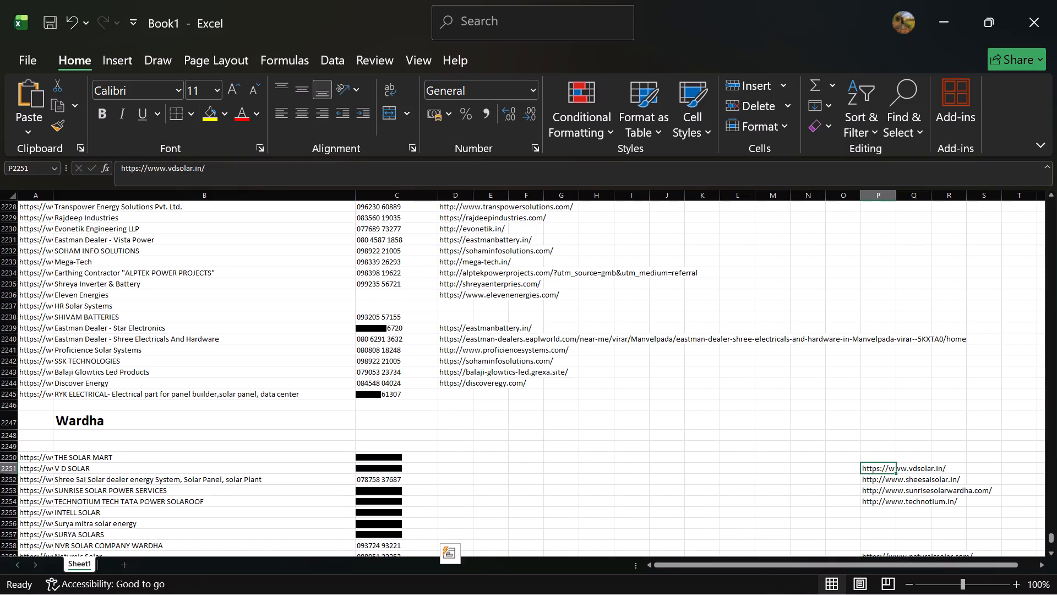
left_click_drag(881, 484, 965, 520)
scroll(934, 414, "up", 3)
scroll(934, 414, "down", 1)
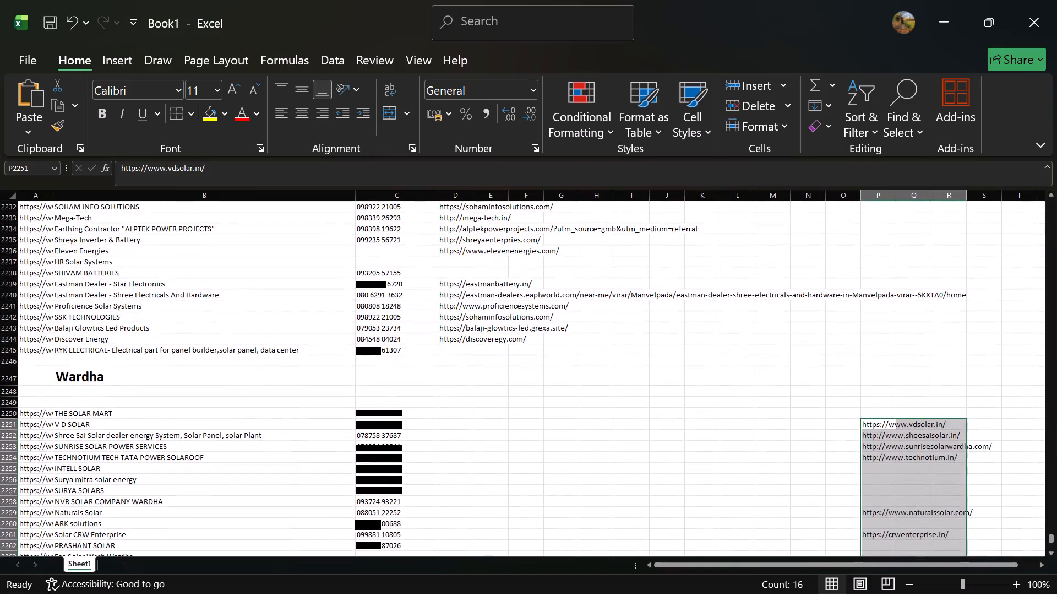
left_click(912, 420)
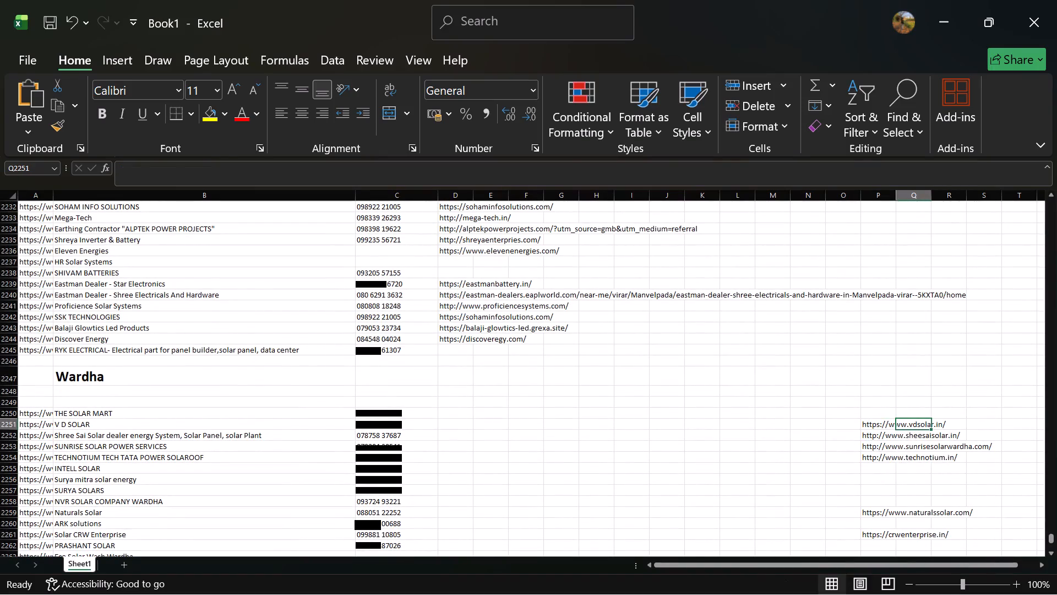
left_click_drag(867, 425, 968, 594)
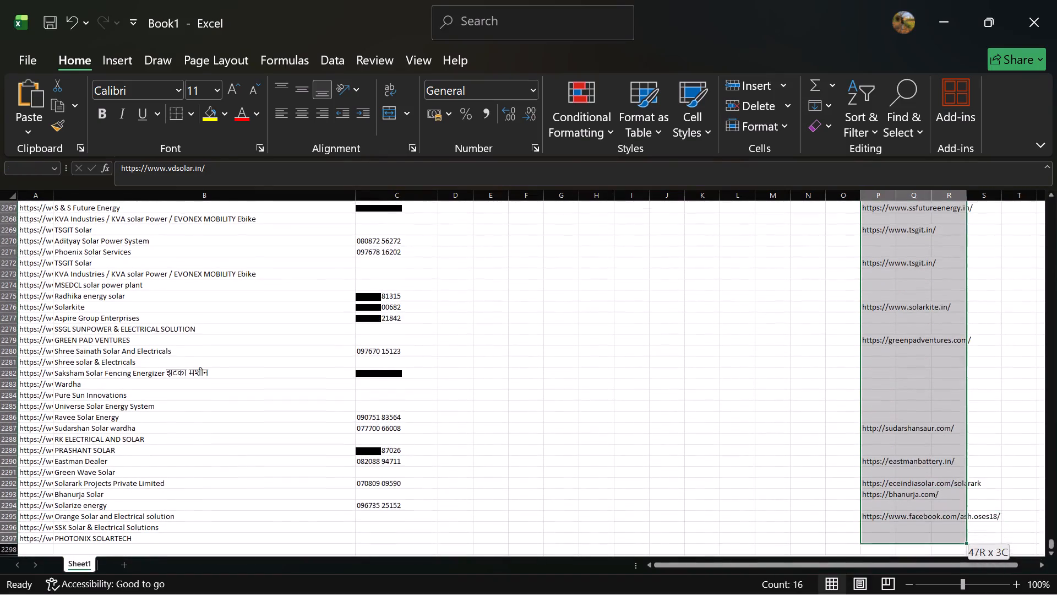
left_click_drag(968, 594, 969, 591)
scroll(905, 439, "up", 4)
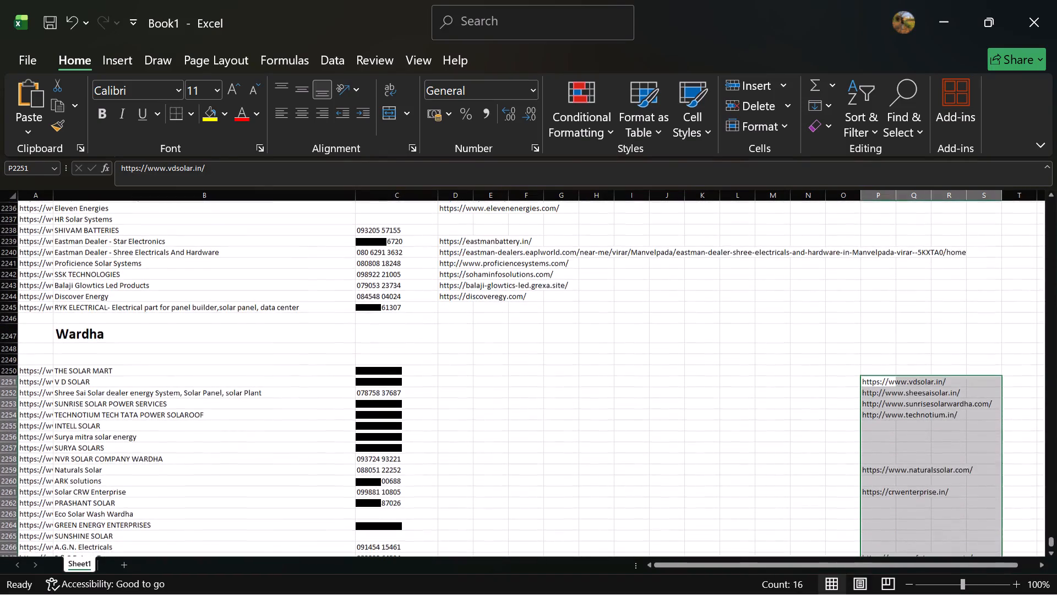
left_click_drag(925, 374, 724, 390)
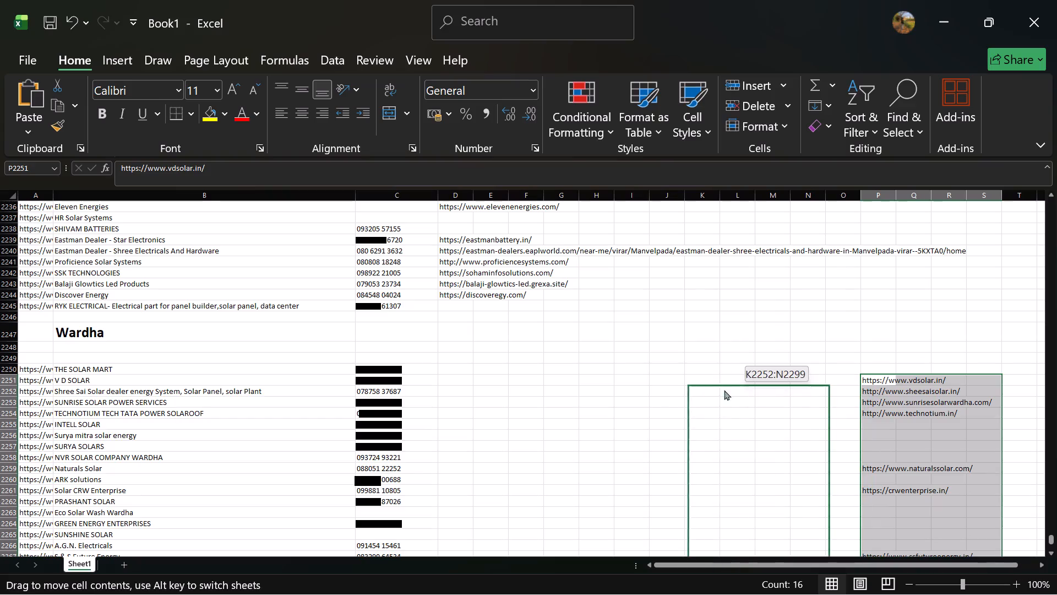
left_click_drag(724, 390, 459, 380)
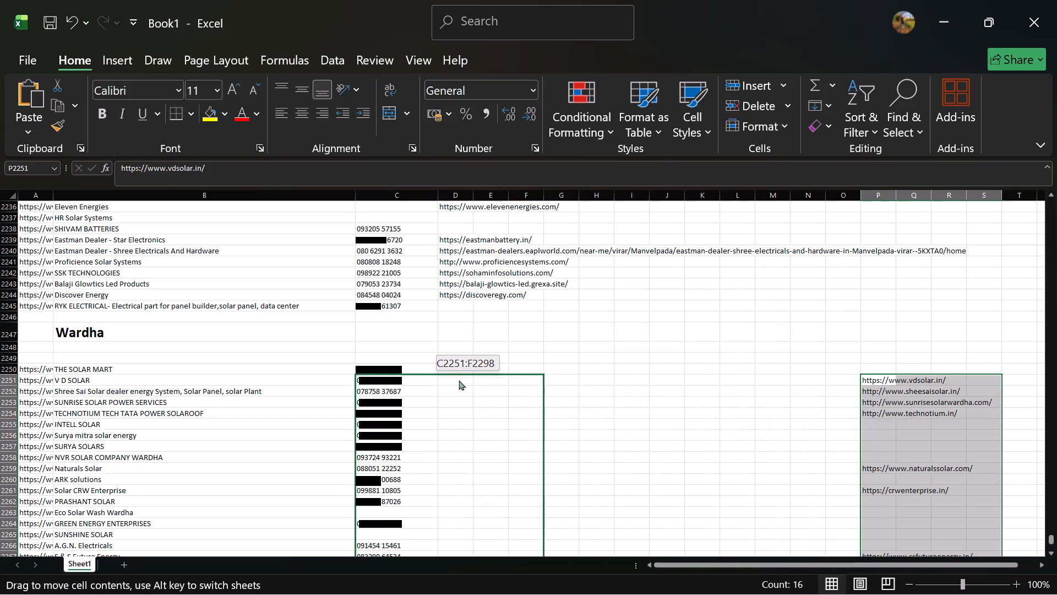
left_click_drag(459, 380, 487, 376)
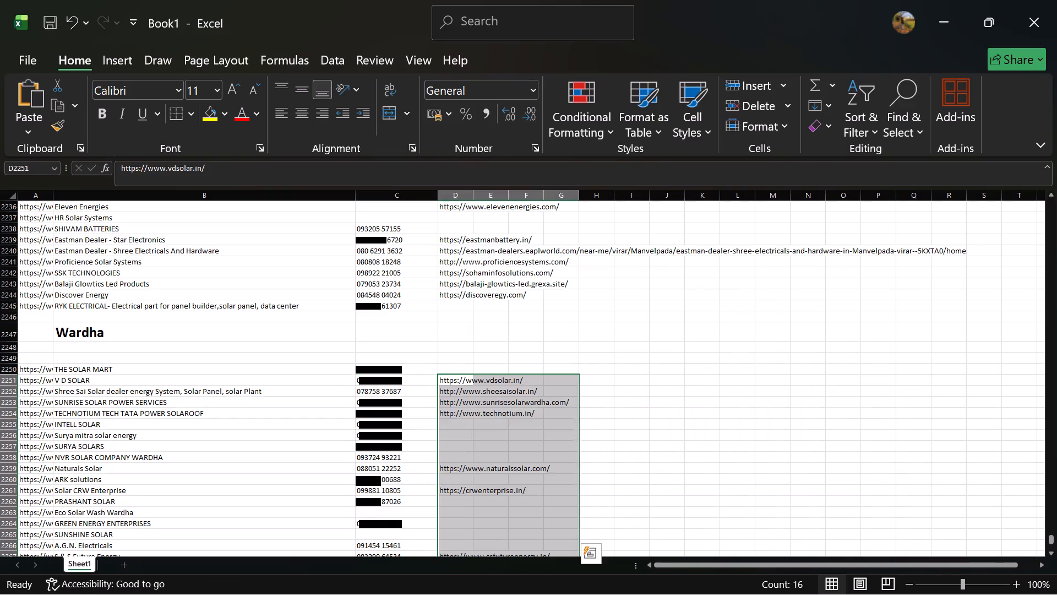
Select cell B2299 in Book1, leaving one blank row beneath the Wardha listings.
left_click(435, 348)
scroll(435, 348, "down", 6)
scroll(435, 348, "up", 1)
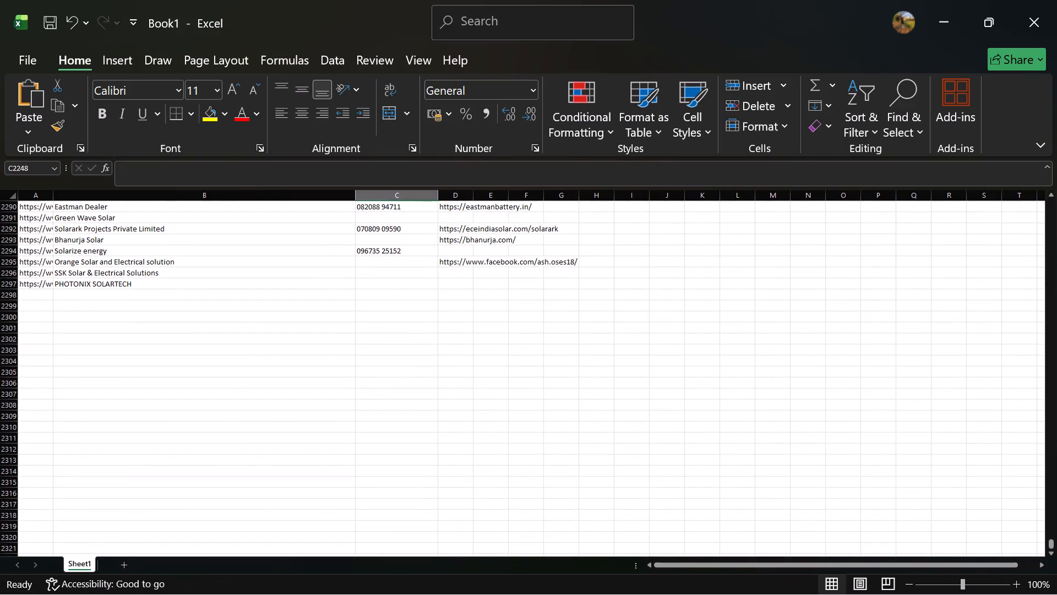
left_click(95, 306)
Open the Washim workbook from its folder in the Maharashtra directory, accepting the file repair and enabling editing.
key("alt+Tab")
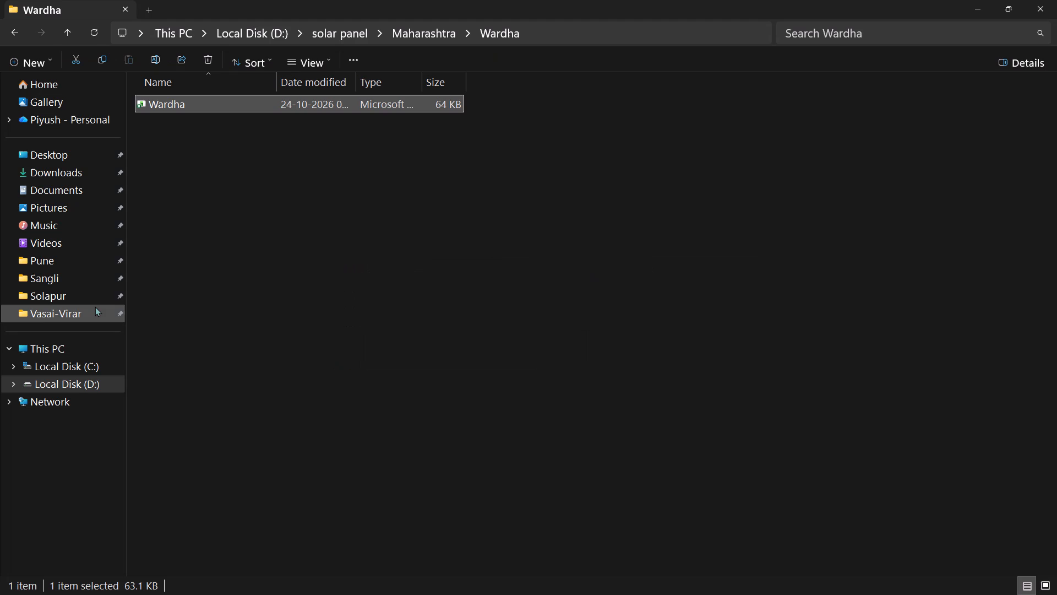
left_click(15, 31)
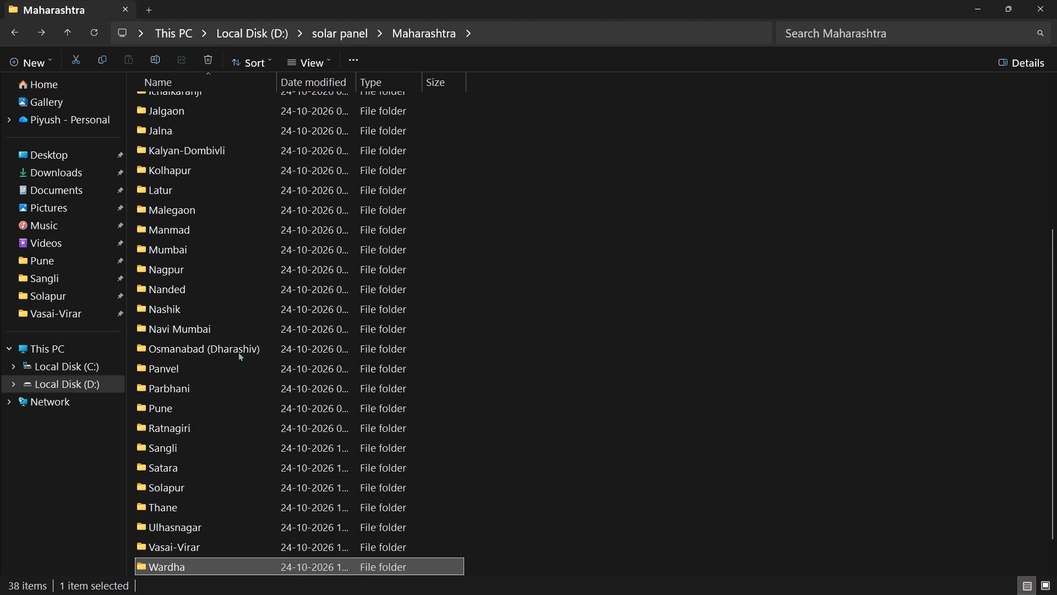
scroll(247, 376, "down", 5)
double_click(227, 544)
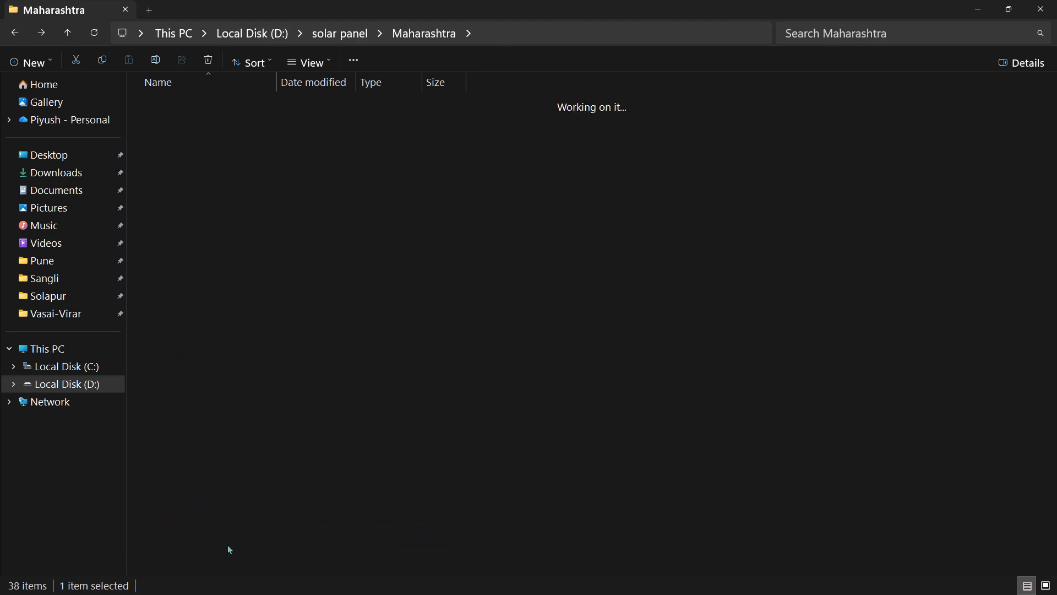
double_click(243, 111)
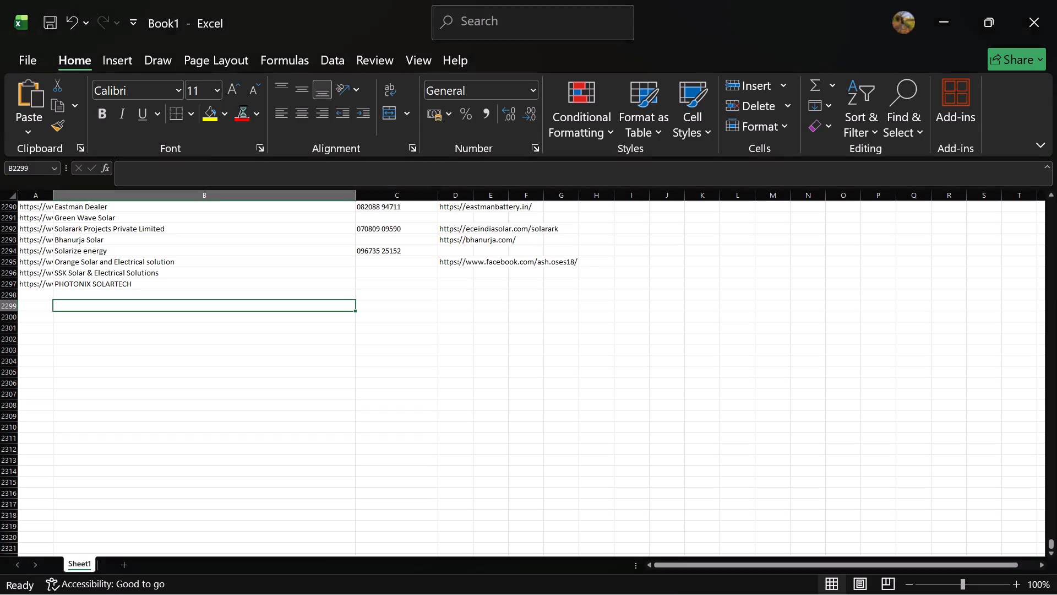
key("Left")
key("Return")
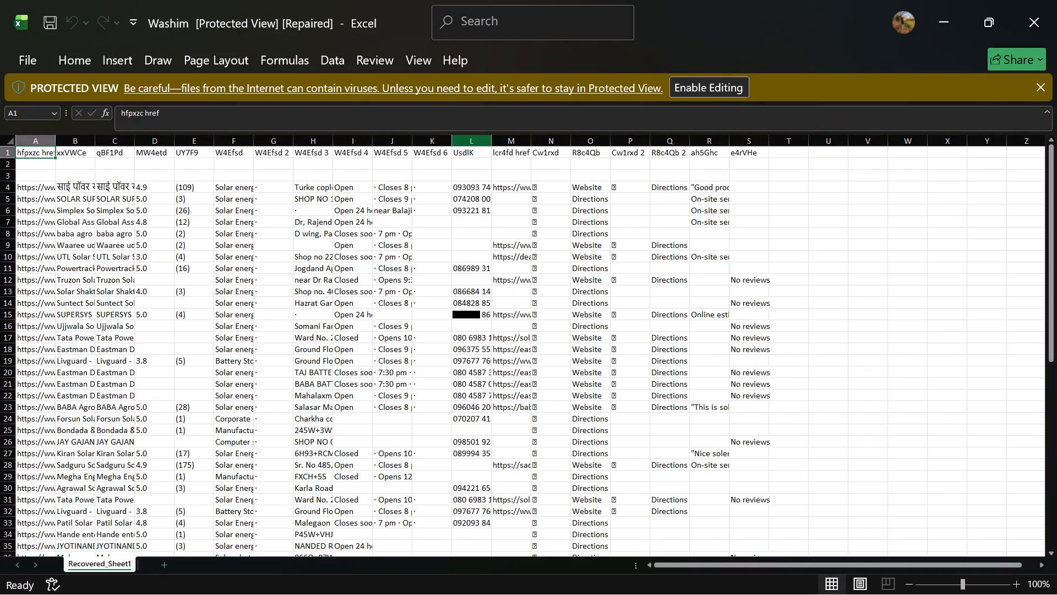
left_click(713, 87)
key("Return")
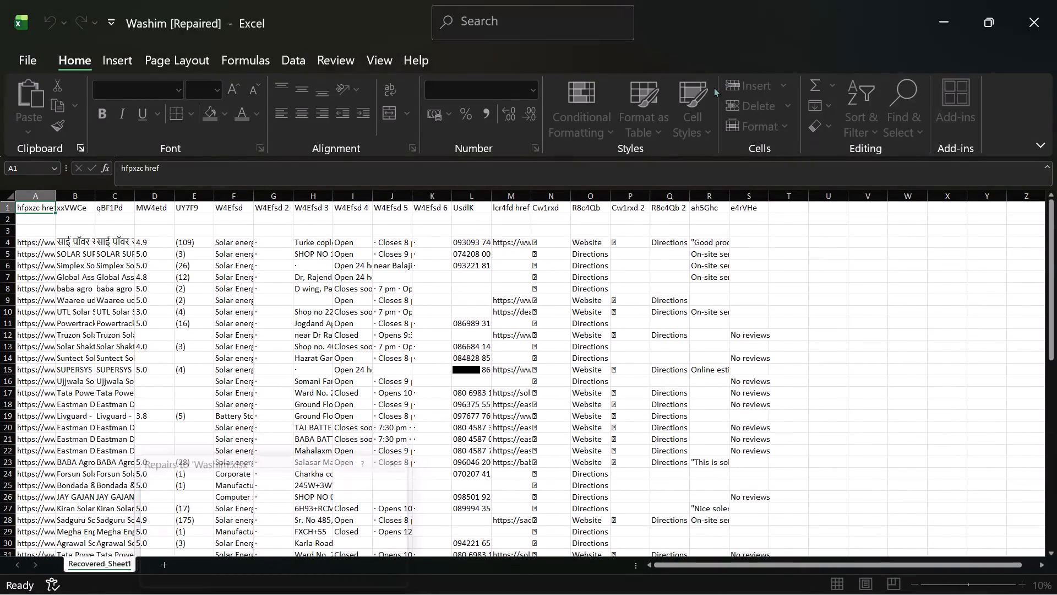
Clear the unneeded Washim data from columns N to W, keeping the website addresses in column M.
left_click_drag(552, 209, 888, 594)
key("Delete")
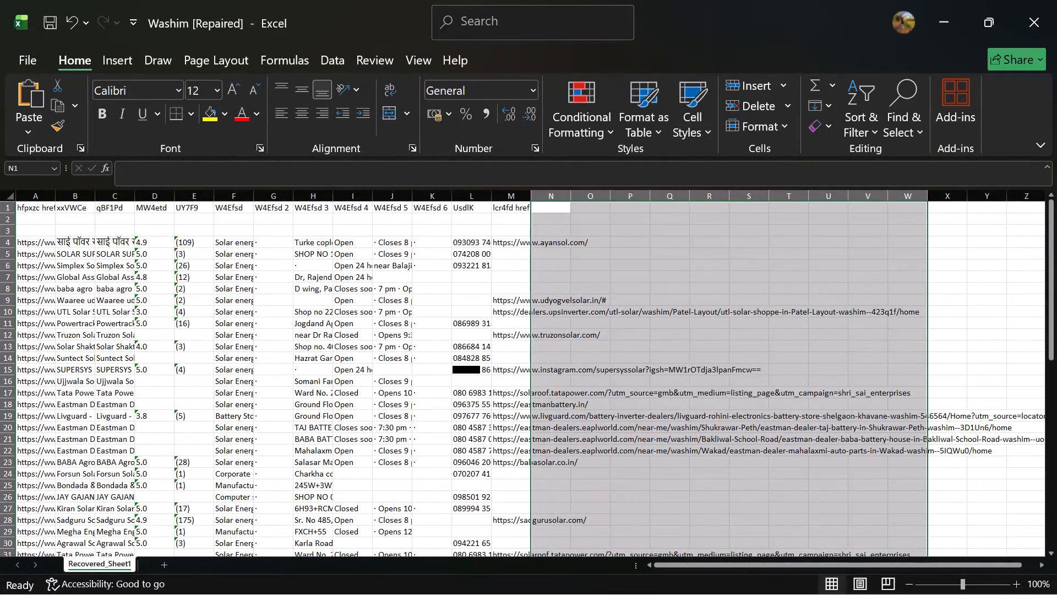
Clear the unneeded Washim data from columns D to K, keeping the links, names, phone numbers and websites.
left_click_drag(148, 205, 315, 403)
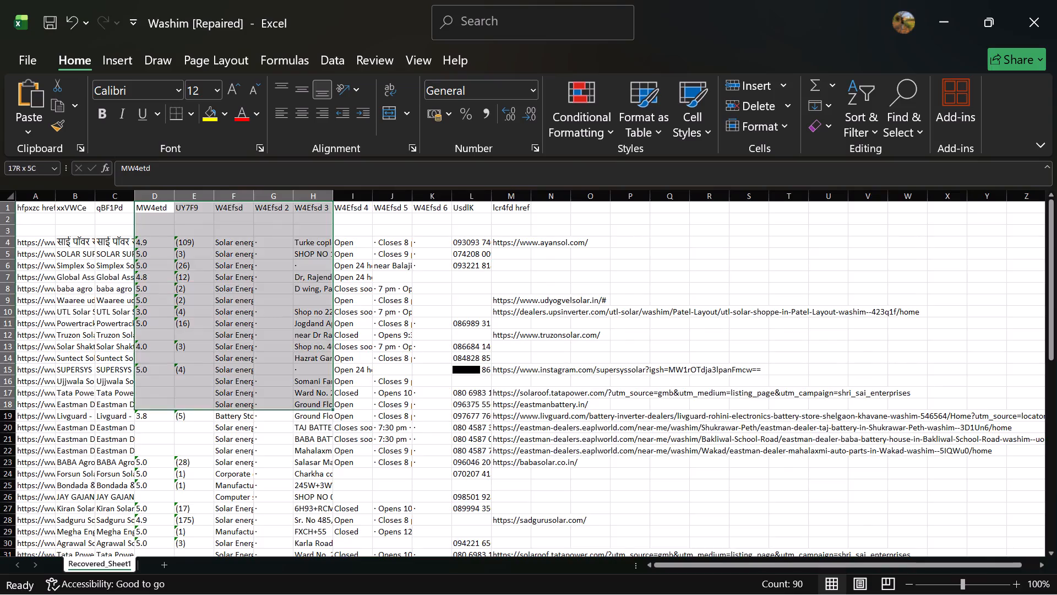
left_click_drag(315, 403, 450, 594)
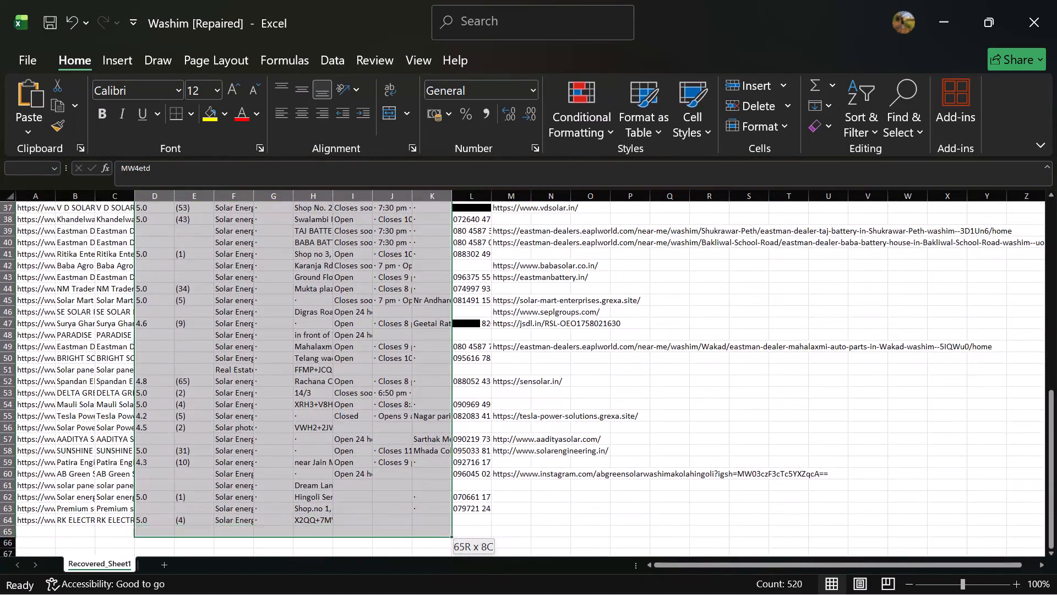
left_click_drag(450, 594, 450, 594)
key("Delete")
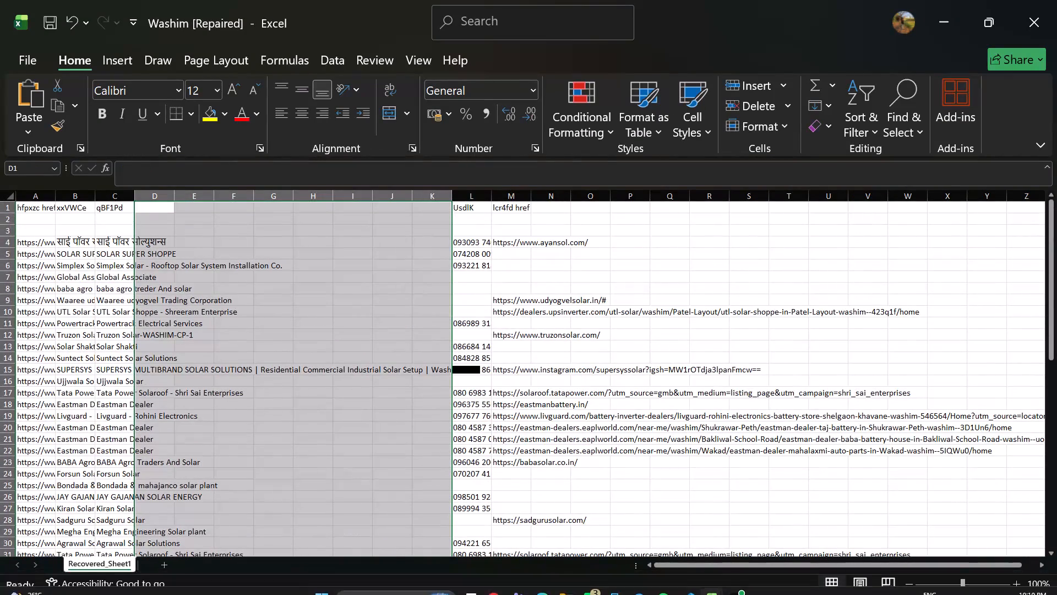
Copy the Washim listings from cell A3 across to column W, down to row 63.
left_click_drag(32, 228, 690, 594)
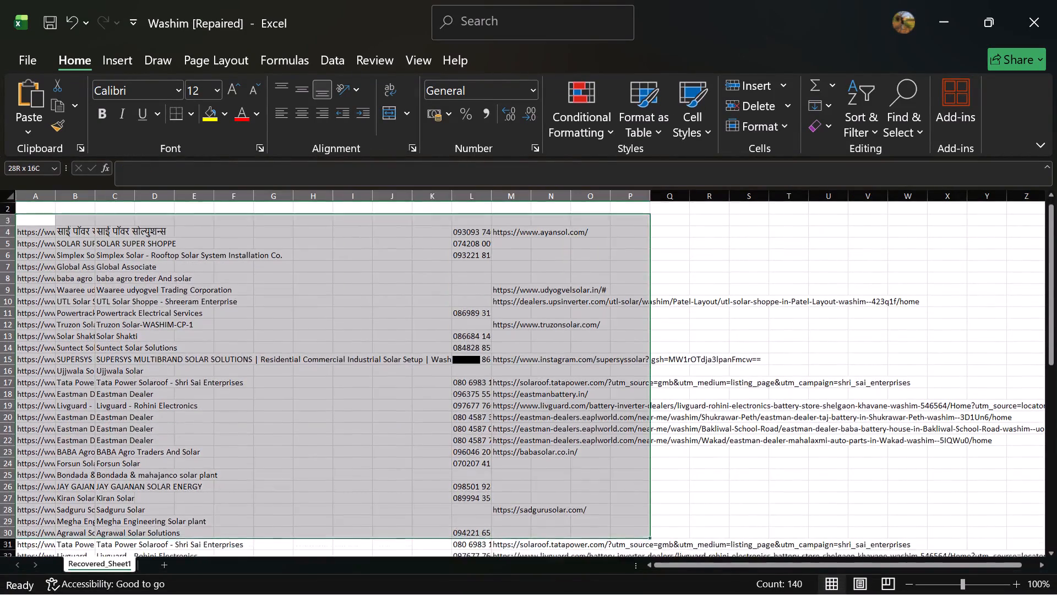
left_click_drag(690, 594, 881, 490)
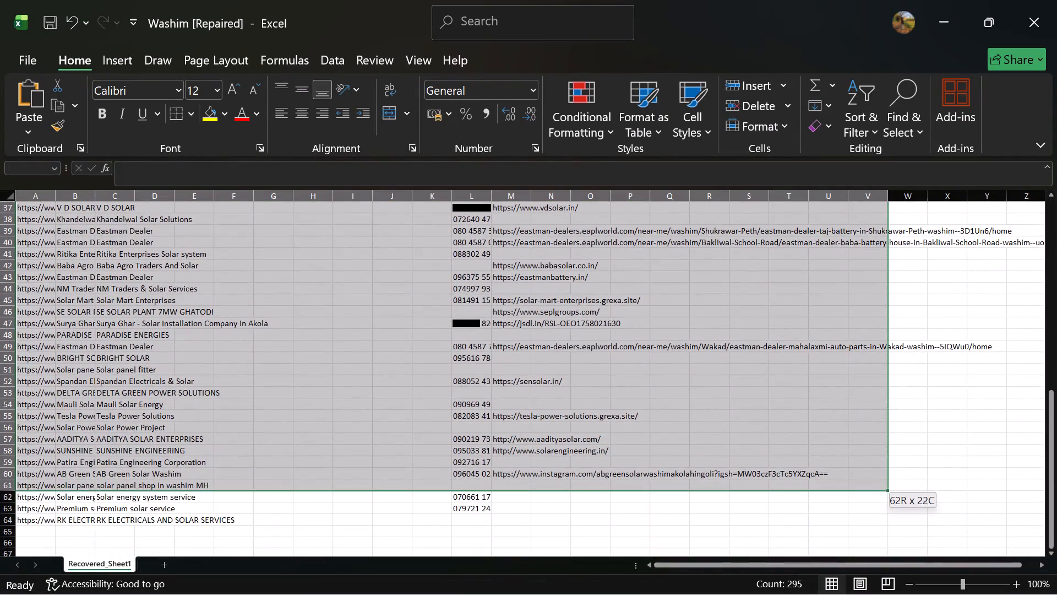
left_click_drag(881, 490, 897, 505)
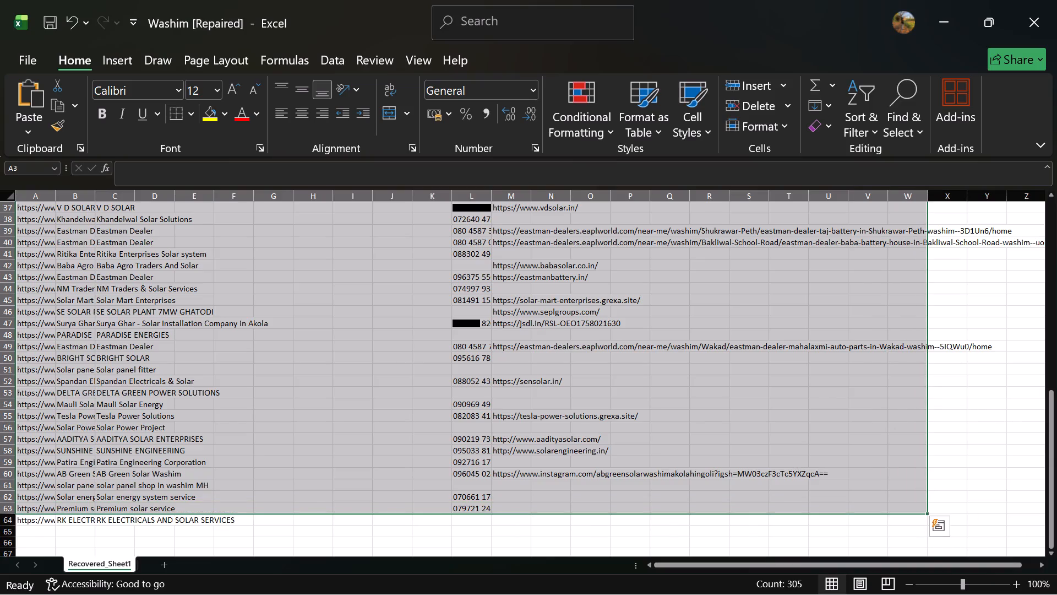
key("ctrl+v")
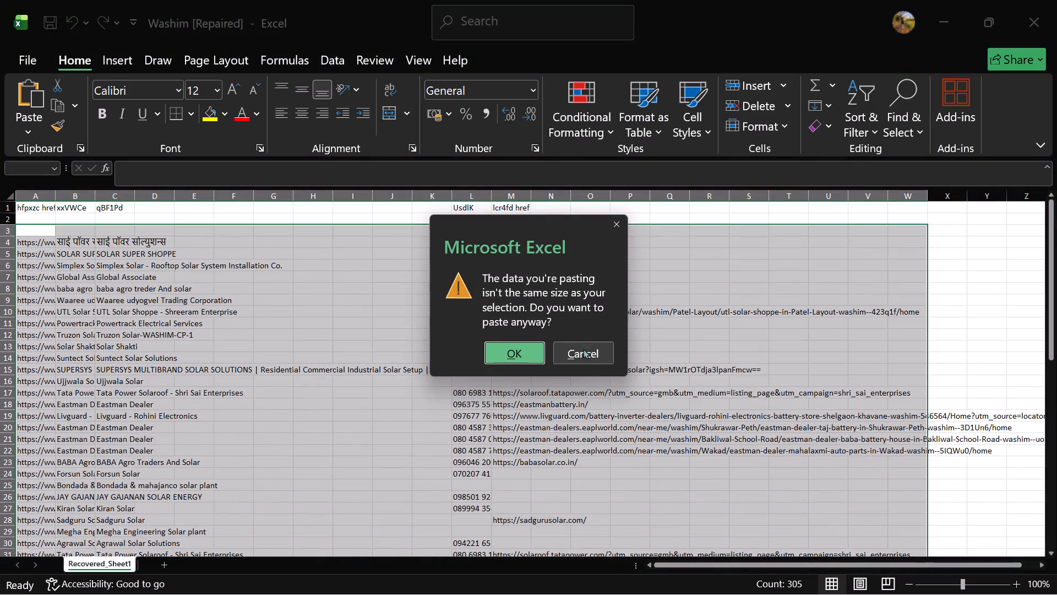
left_click(583, 349)
key("ctrl+c")
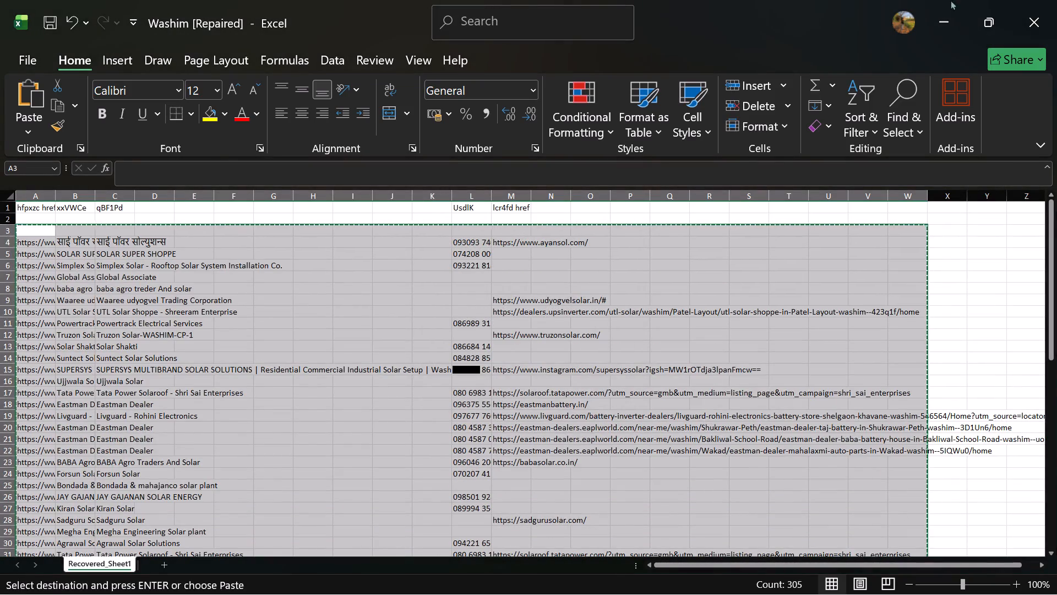
Close the Washim workbook, saving it over the existing Washim file in its folder.
left_click(1056, 0)
key("Return")
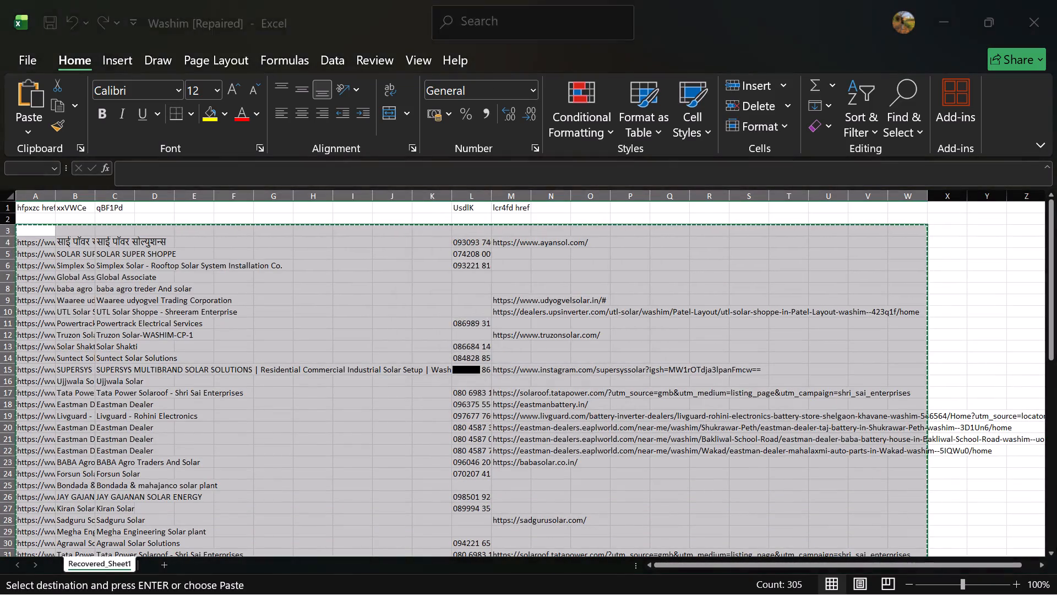
key("Return")
key("Left")
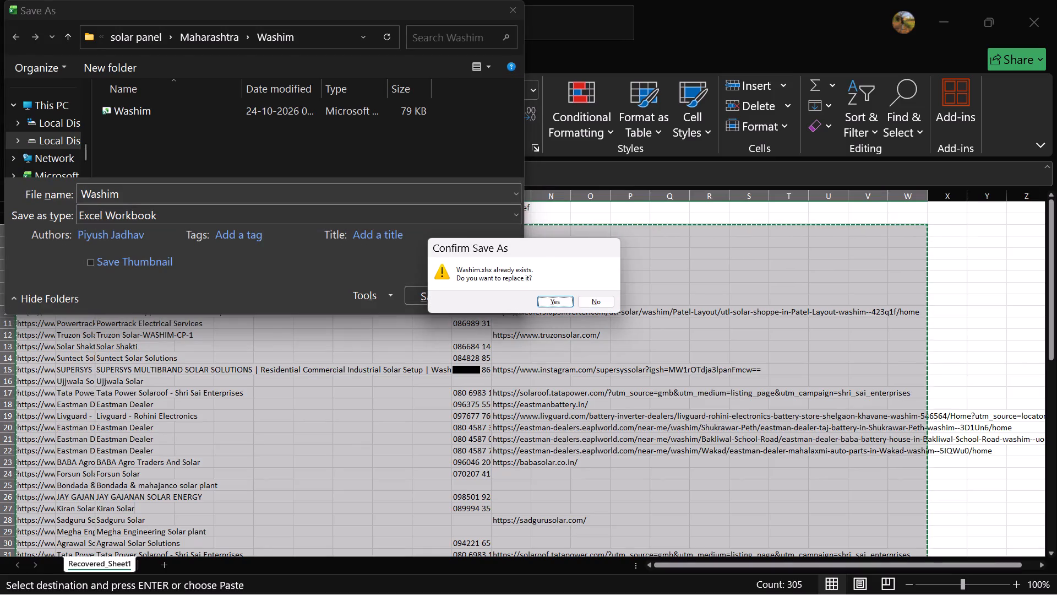
key("Return")
key("Return")
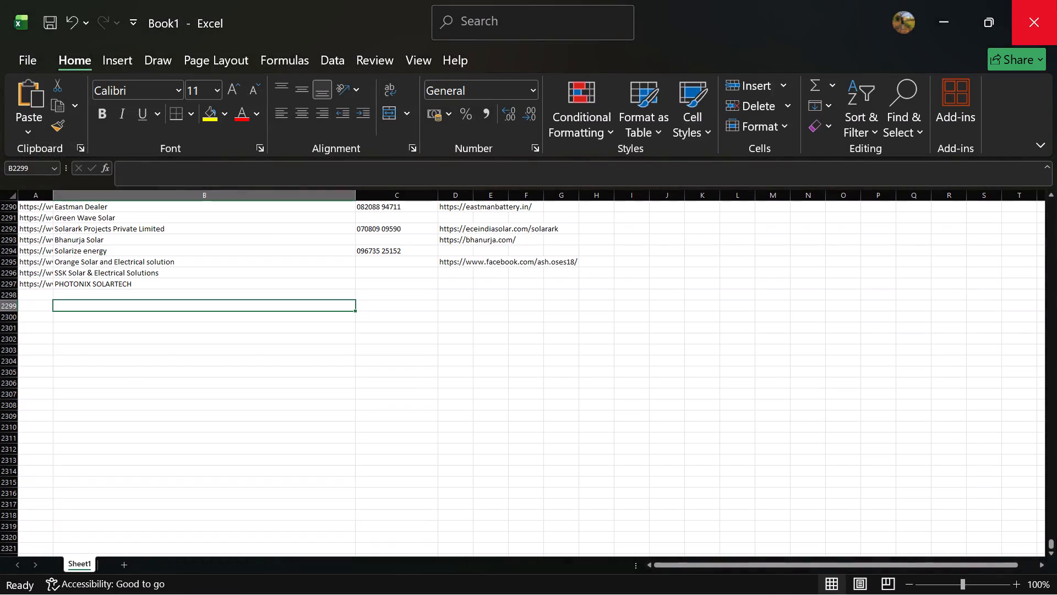
Add the heading Washim in cell B2299 of Book1, formatted bold at font size 20.
key("alt+Tab")
key("alt+Tab")
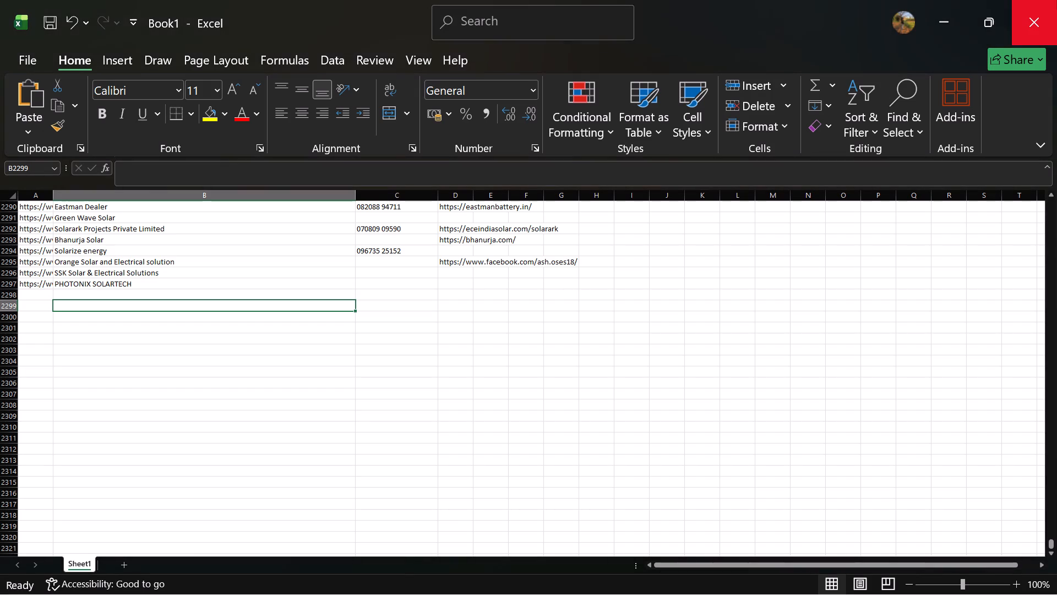
type("Washim")
key("ctrl+a")
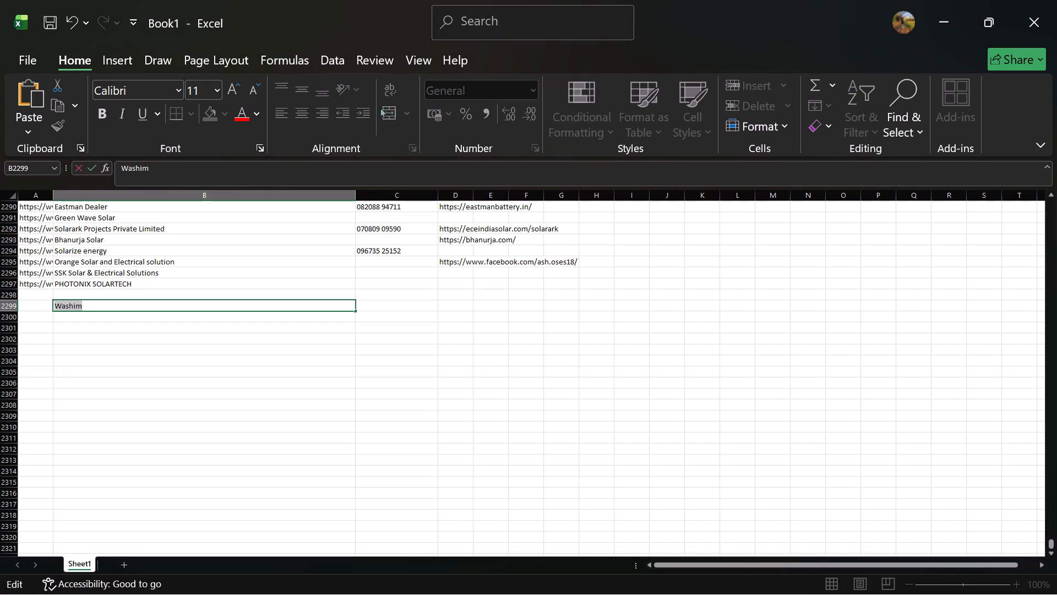
left_click(105, 110)
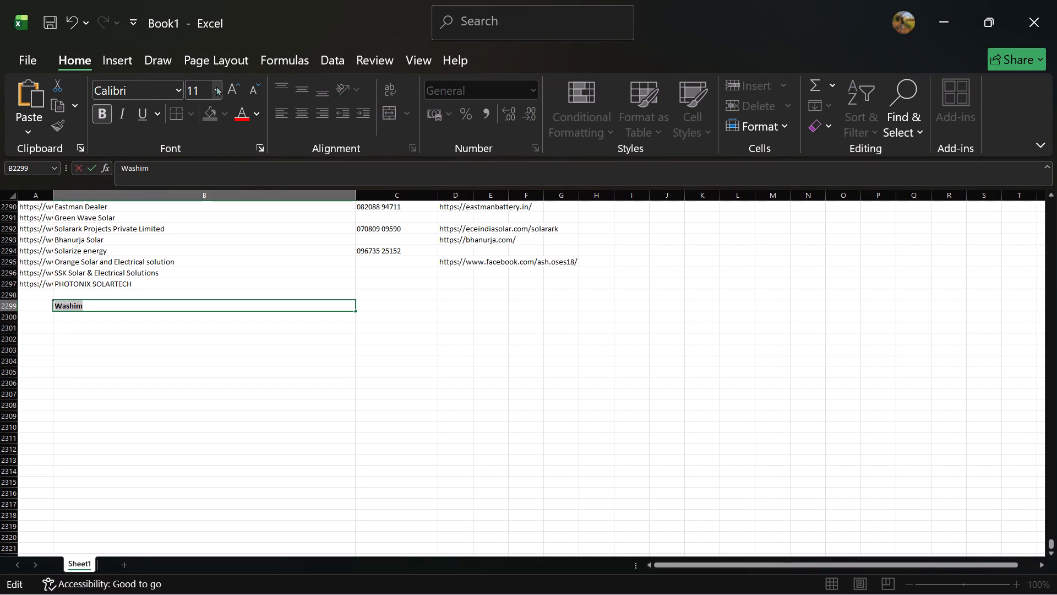
left_click(216, 88)
left_click(205, 299)
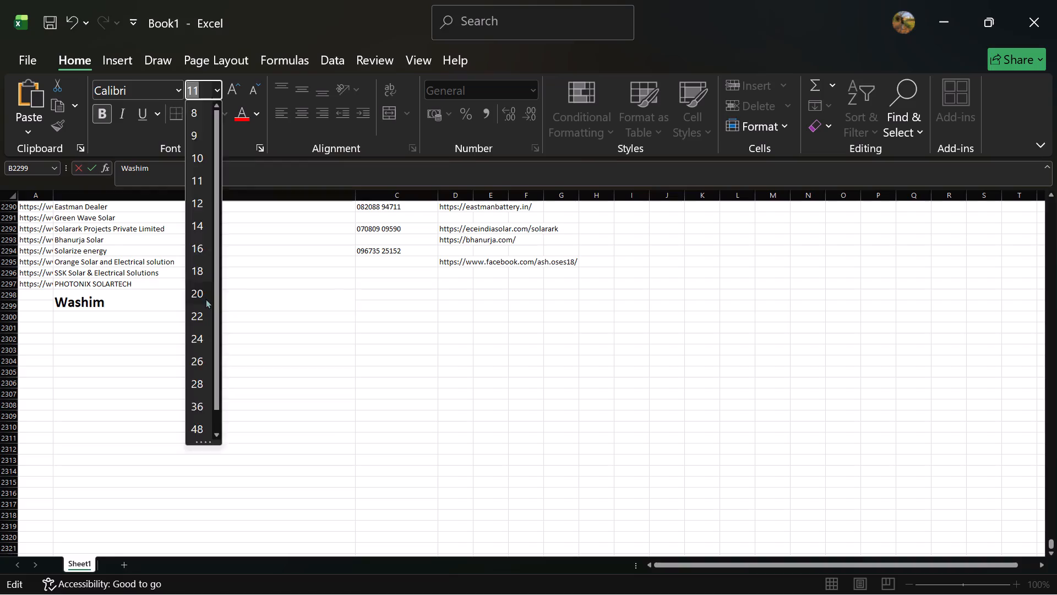
left_click(31, 359)
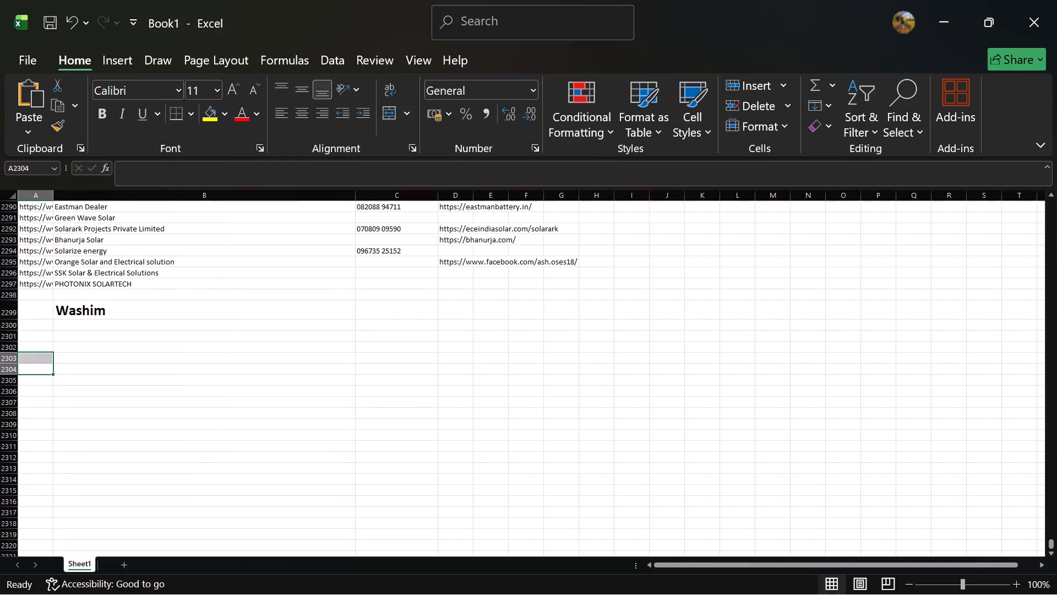
Paste the copied Washim listings into Book1 starting at cell A2301, beneath the heading.
left_click(32, 340)
key("ctrl+v")
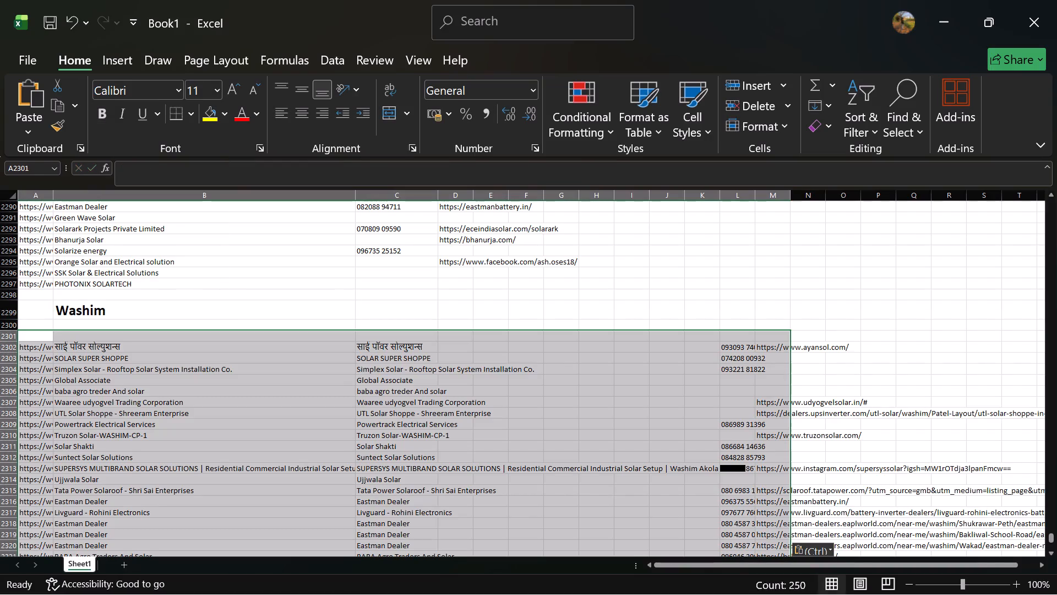
Move the Washim phone numbers and websites from column L to column C at row 2302, replacing the duplicate names.
left_click_drag(727, 348, 957, 594)
scroll(863, 499, "up", 3)
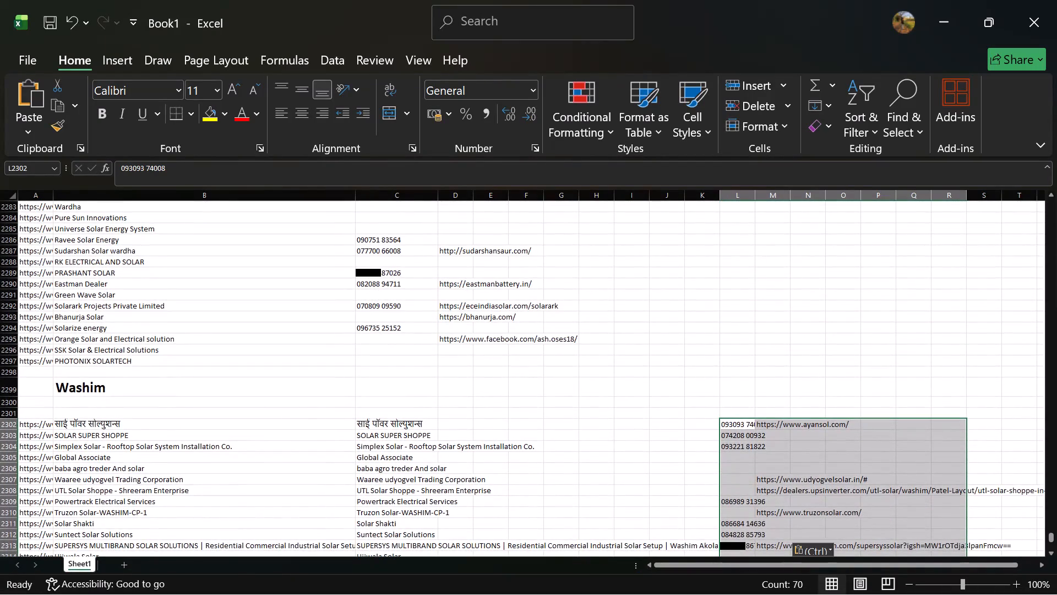
left_click_drag(803, 416, 475, 423)
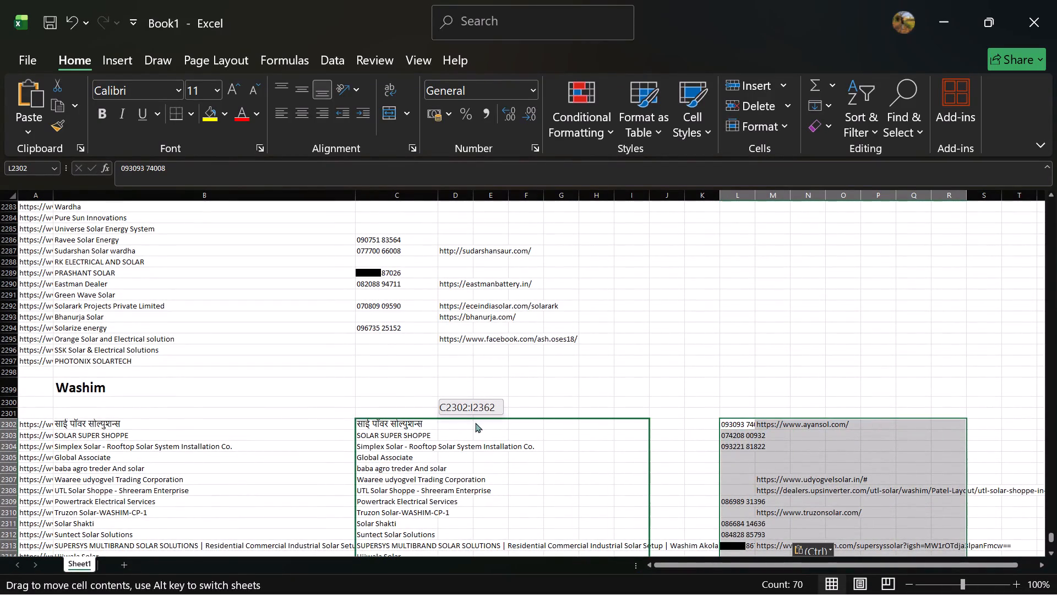
left_click_drag(475, 423, 477, 424)
left_click(522, 331)
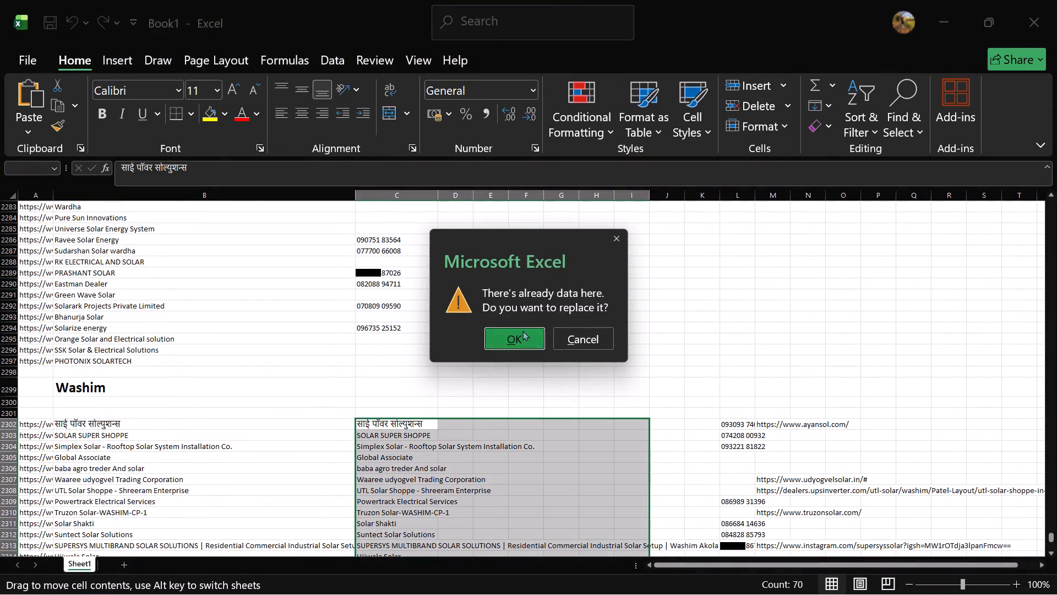
left_click(547, 371)
Select cell B2363 in Book1, leaving one blank row beneath the Washim listings.
scroll(547, 371, "down", 7)
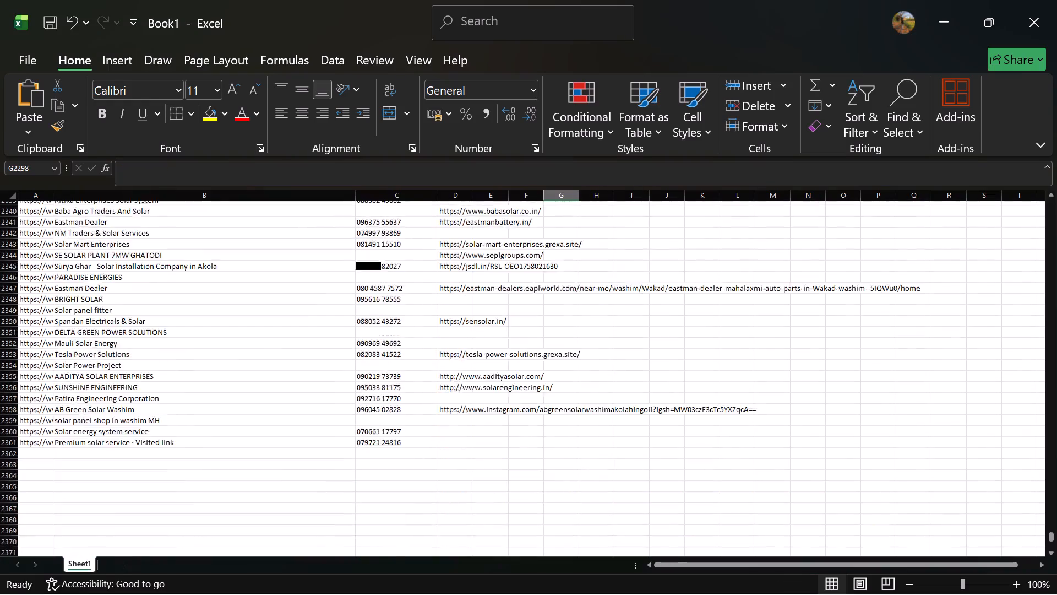
scroll(547, 371, "up", 1)
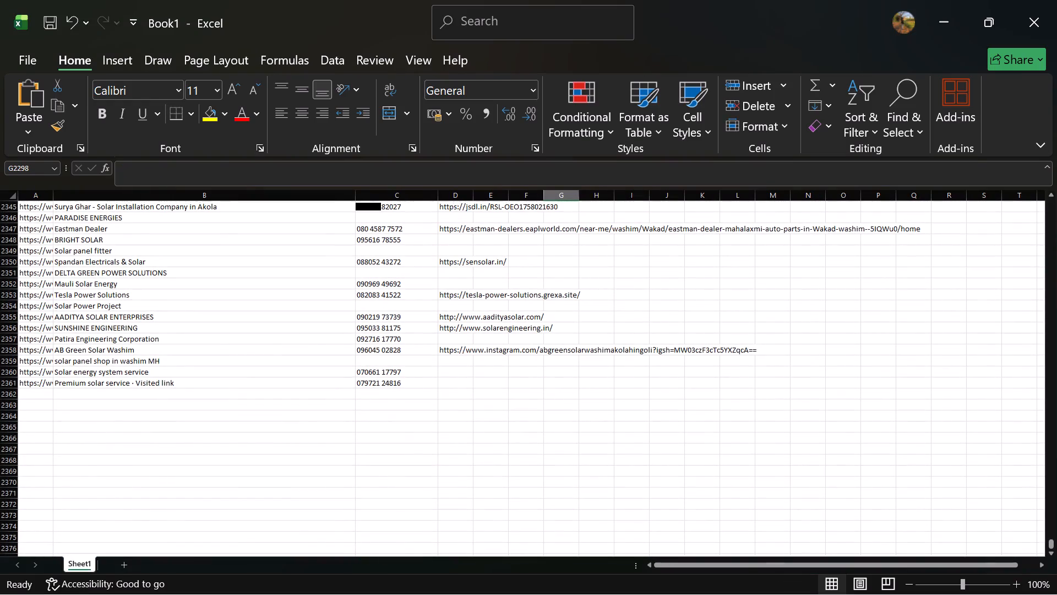
left_click(73, 406)
Open the Yavatmal workbook from its folder in the Maharashtra directory, accepting the file repair.
key("alt+Tab")
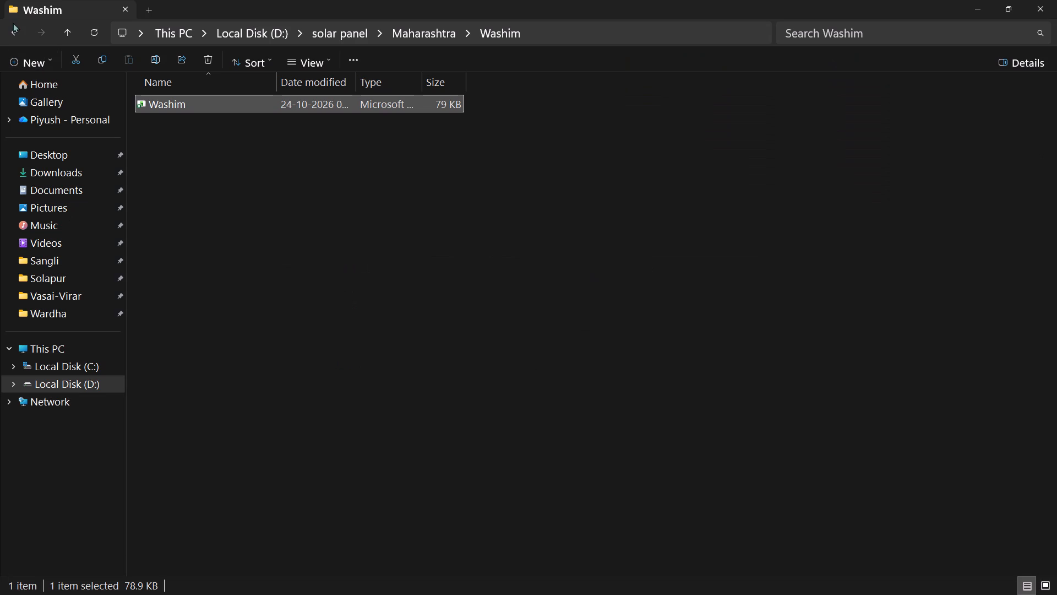
left_click(15, 26)
scroll(232, 403, "down", 13)
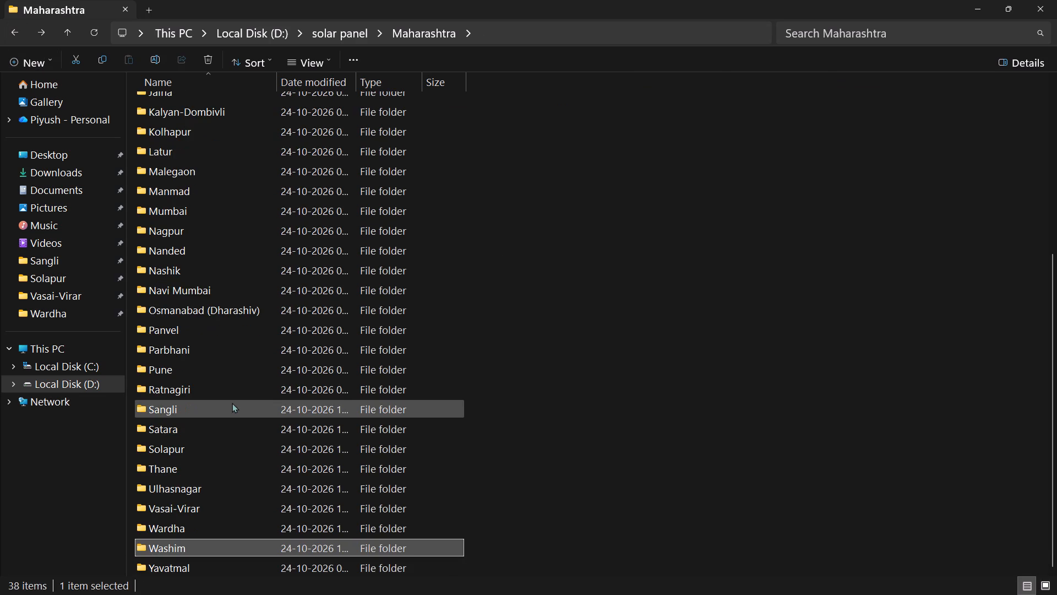
scroll(616, 377, "down", 5)
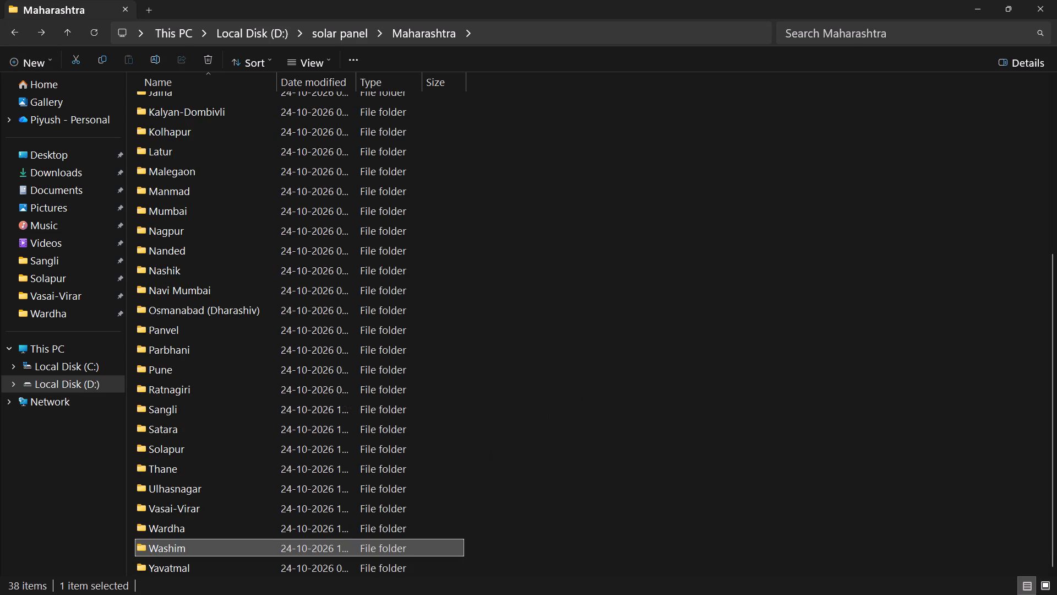
double_click(209, 565)
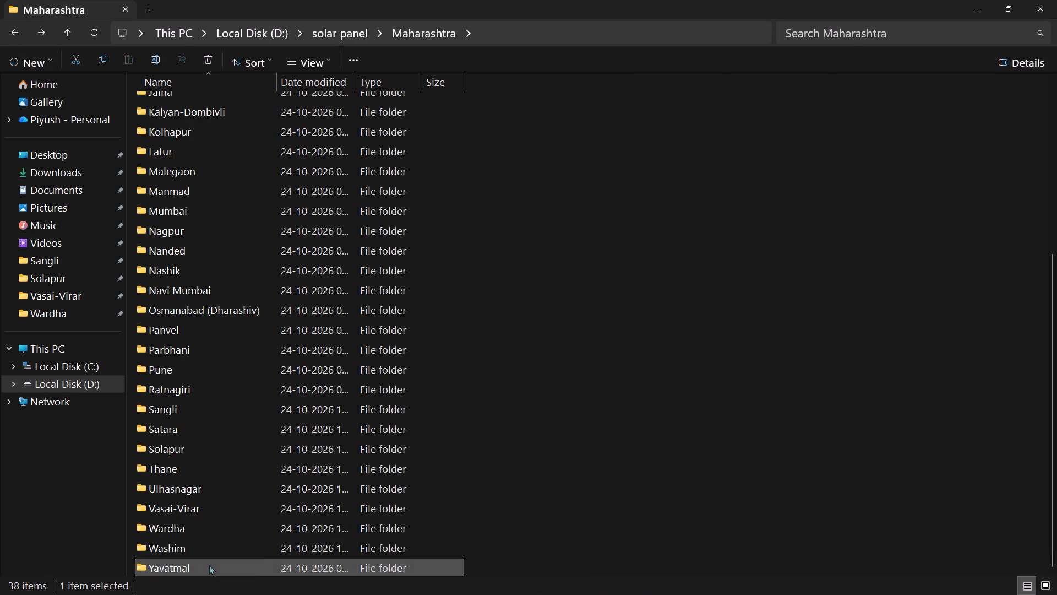
double_click(254, 104)
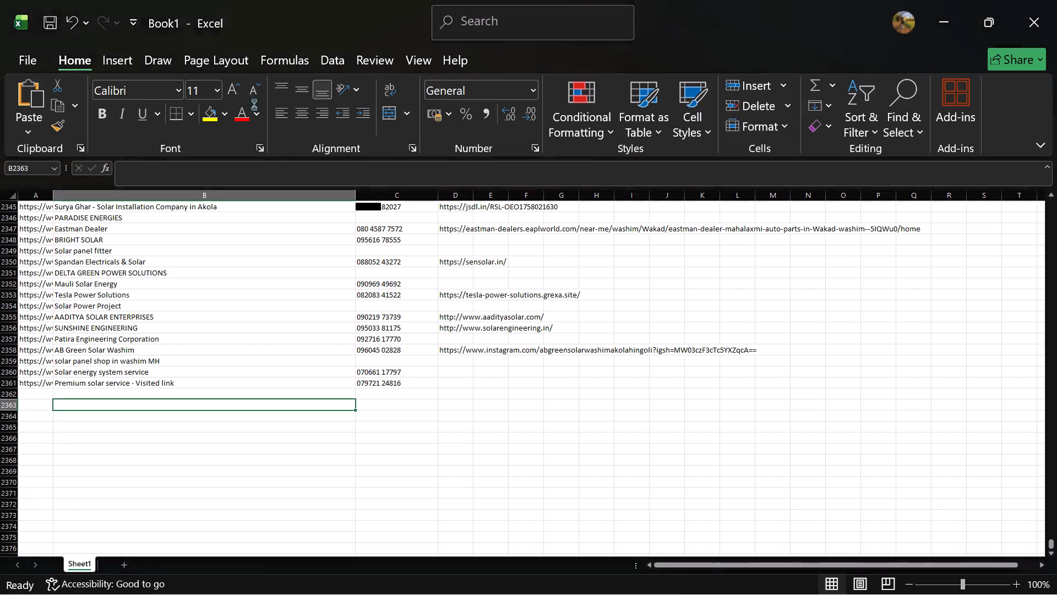
key("Left")
key("Return")
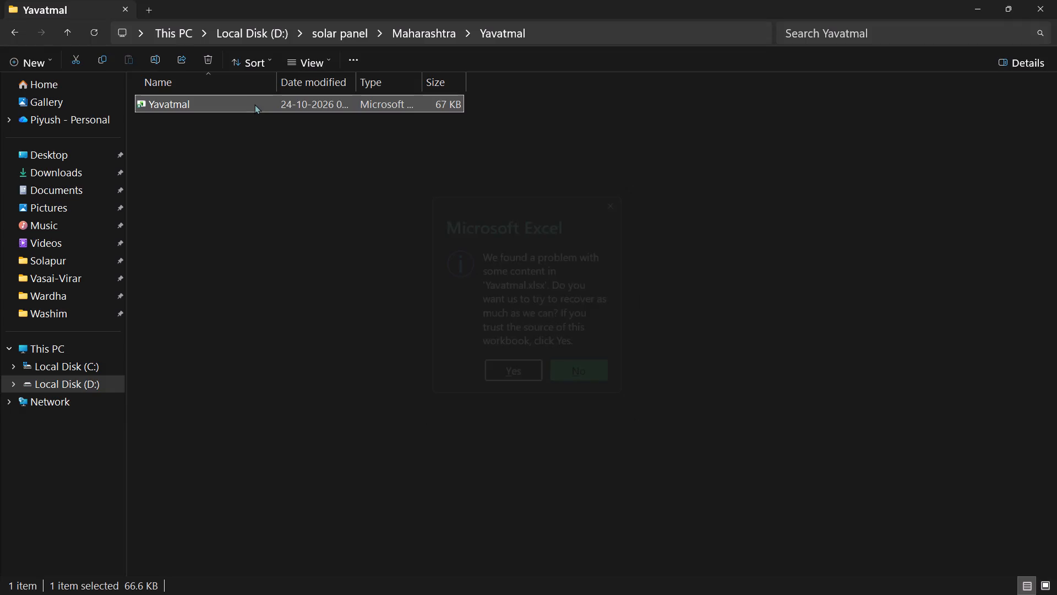
left_click(707, 80)
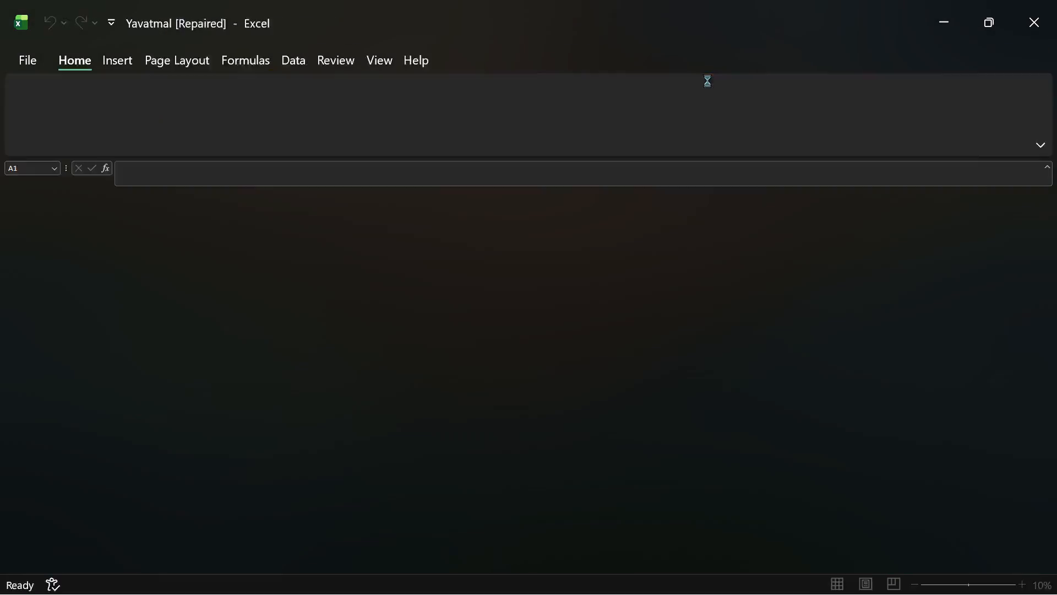
key("Return")
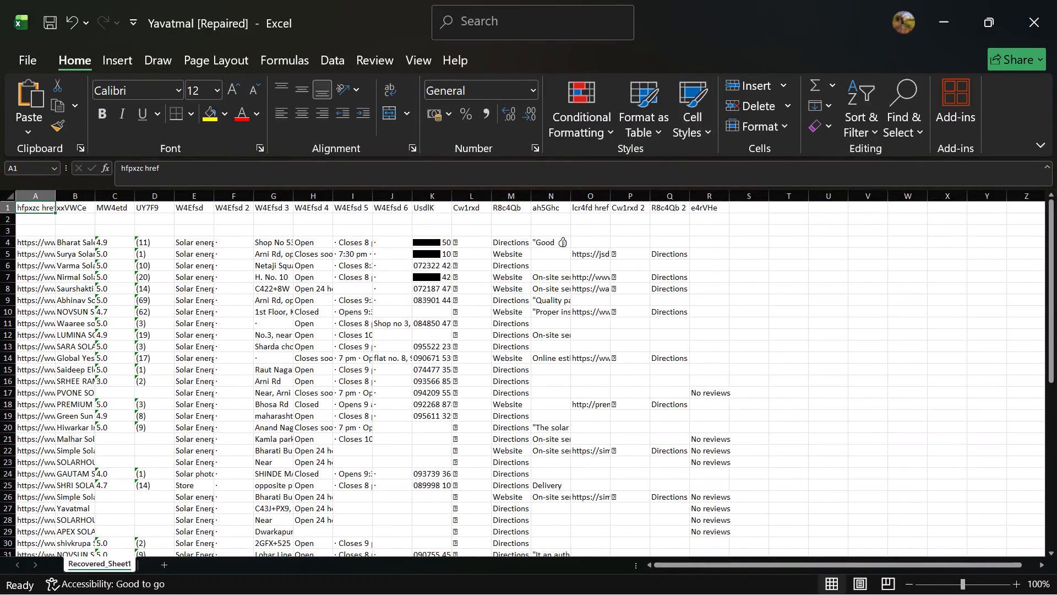
Clear the unneeded Yavatmal data from columns P to V, keeping the website addresses in column O.
left_click_drag(629, 208, 860, 594)
key("Delete")
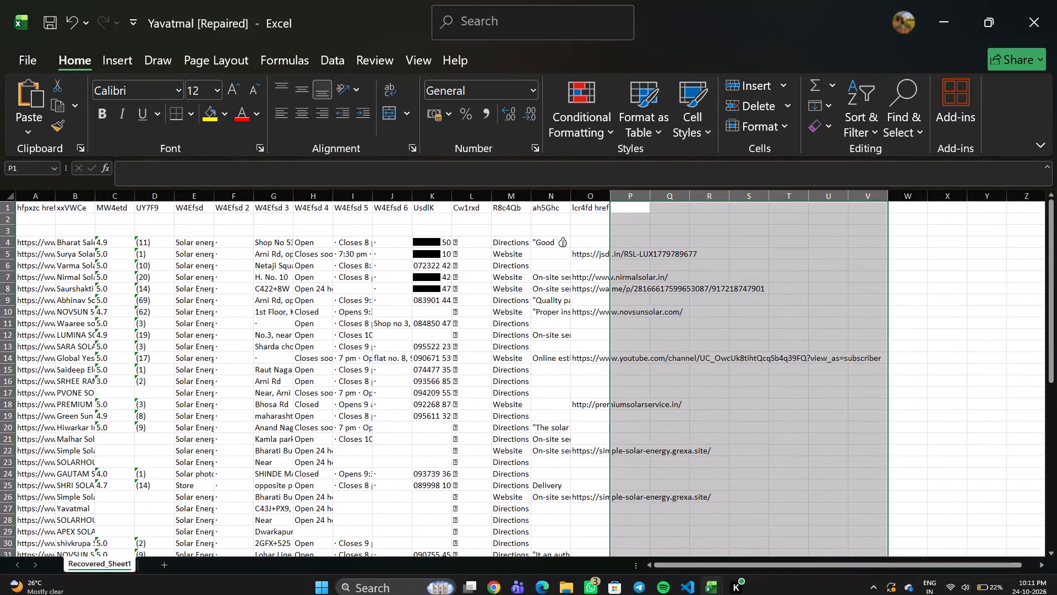
left_click(902, 303)
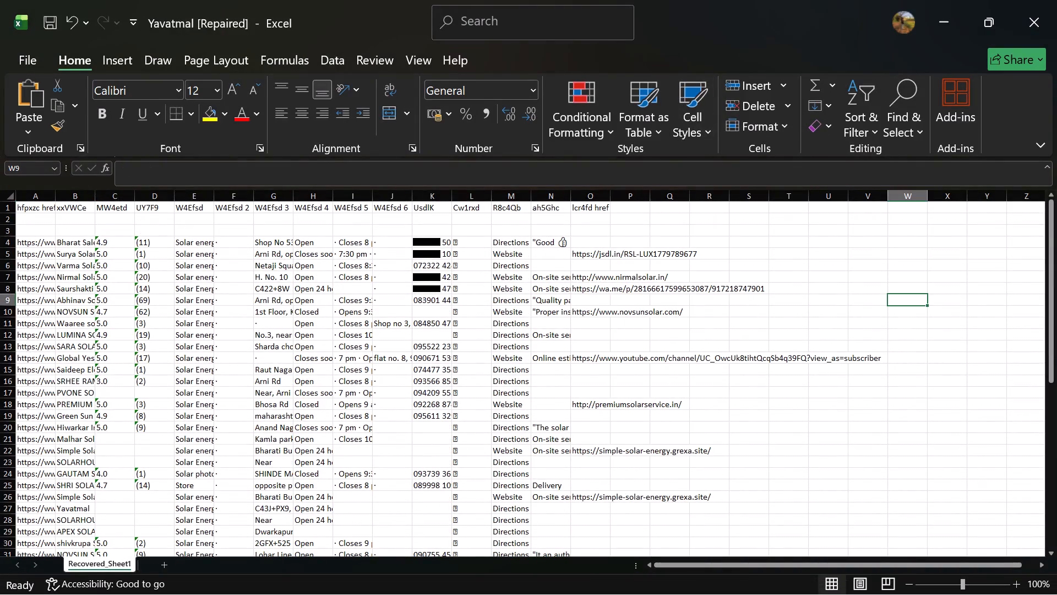
Clear the unneeded Yavatmal data from columns C to J, between the names and the phone numbers.
left_click_drag(119, 205, 372, 594)
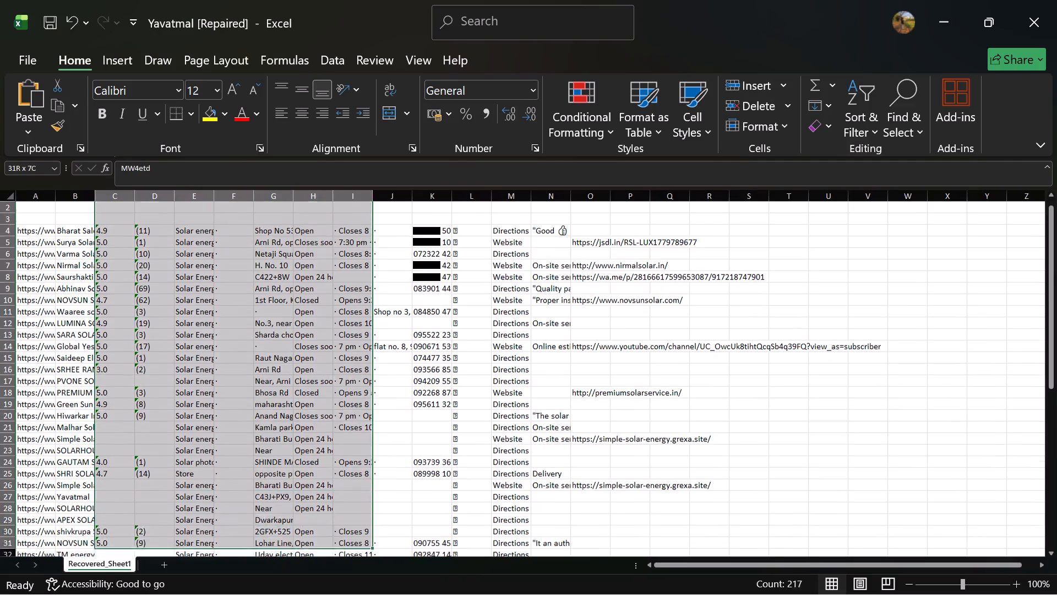
left_click_drag(372, 594, 378, 594)
key("Delete")
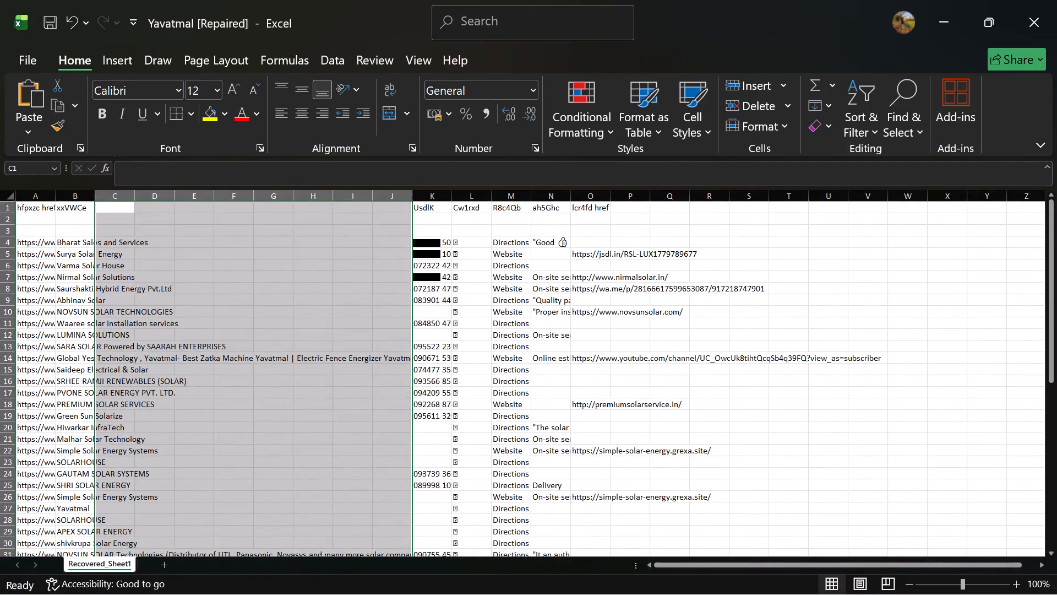
Clear the unneeded Yavatmal data from columns L to N, between the phone numbers and the website addresses.
left_click_drag(464, 205, 564, 594)
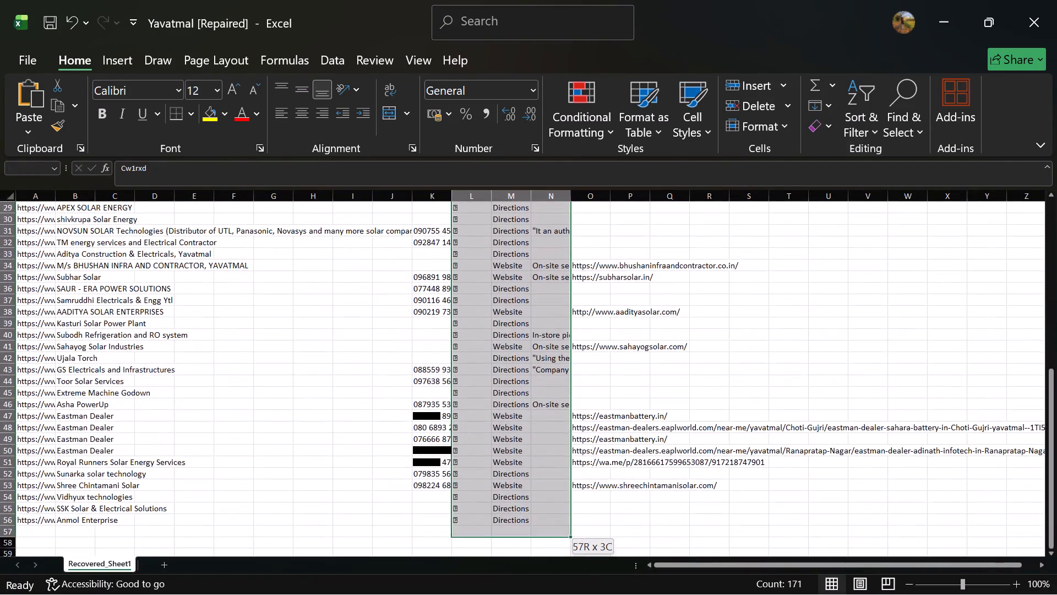
left_click_drag(564, 594, 564, 594)
key("Delete")
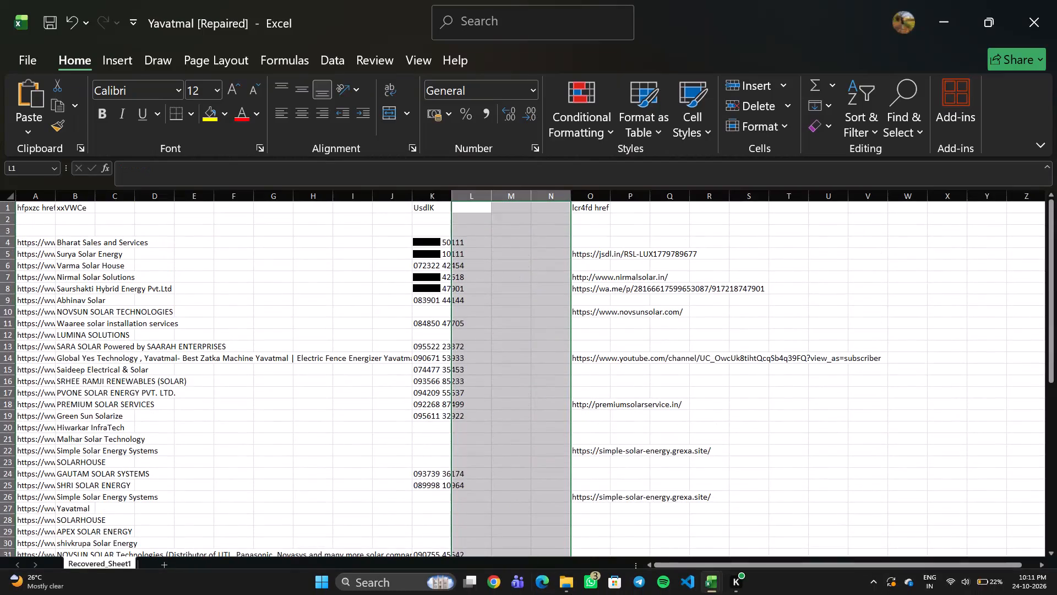
Copy the cleaned Yavatmal listings from cell A3 through column W, down to the Shree Chintamani Solar entry in row 53.
left_click_drag(36, 233, 794, 574)
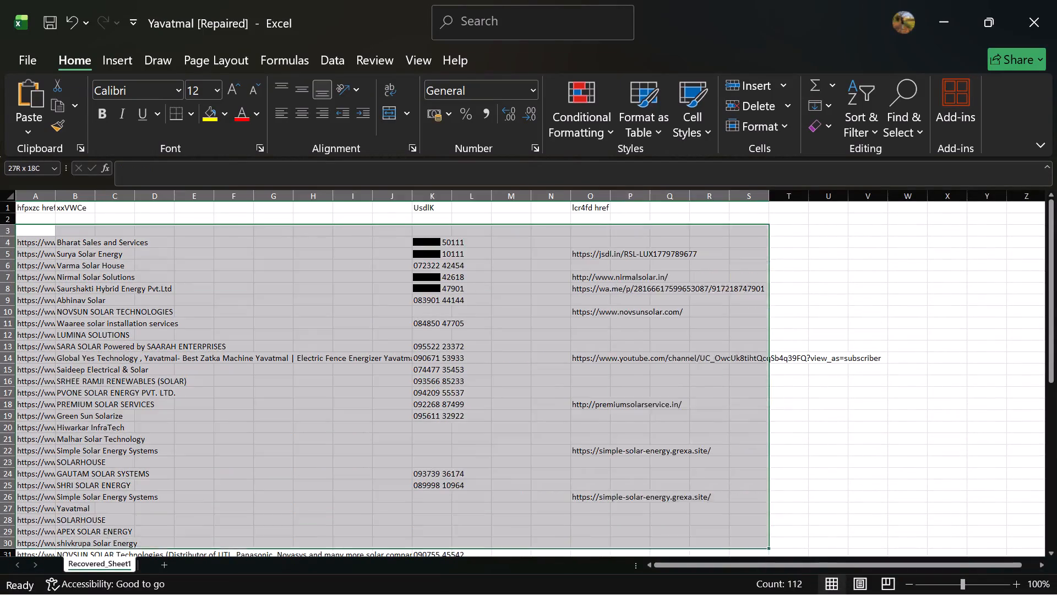
left_click_drag(794, 574, 873, 516)
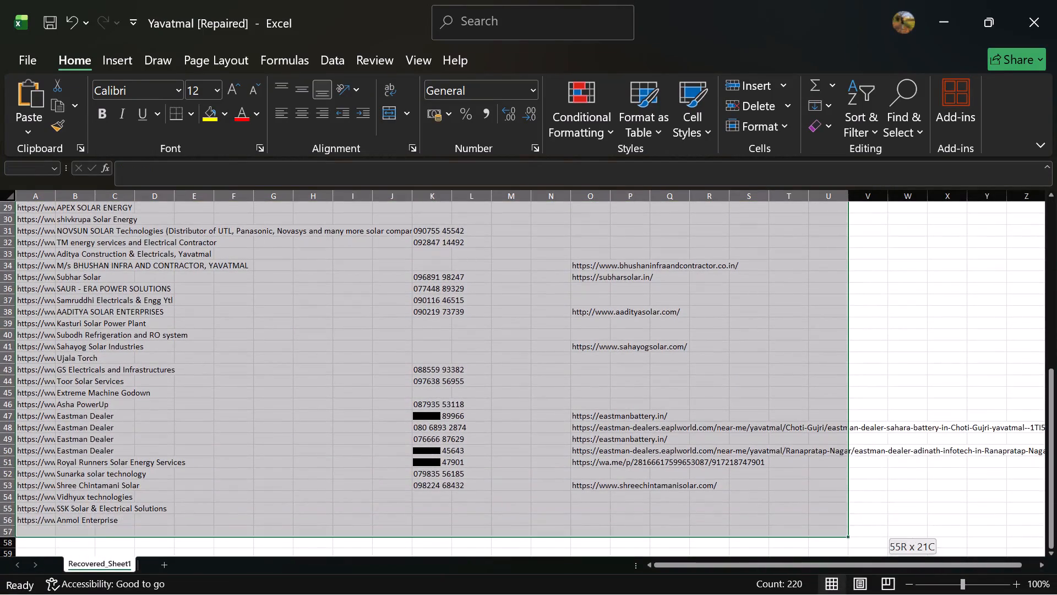
left_click_drag(873, 516, 894, 489)
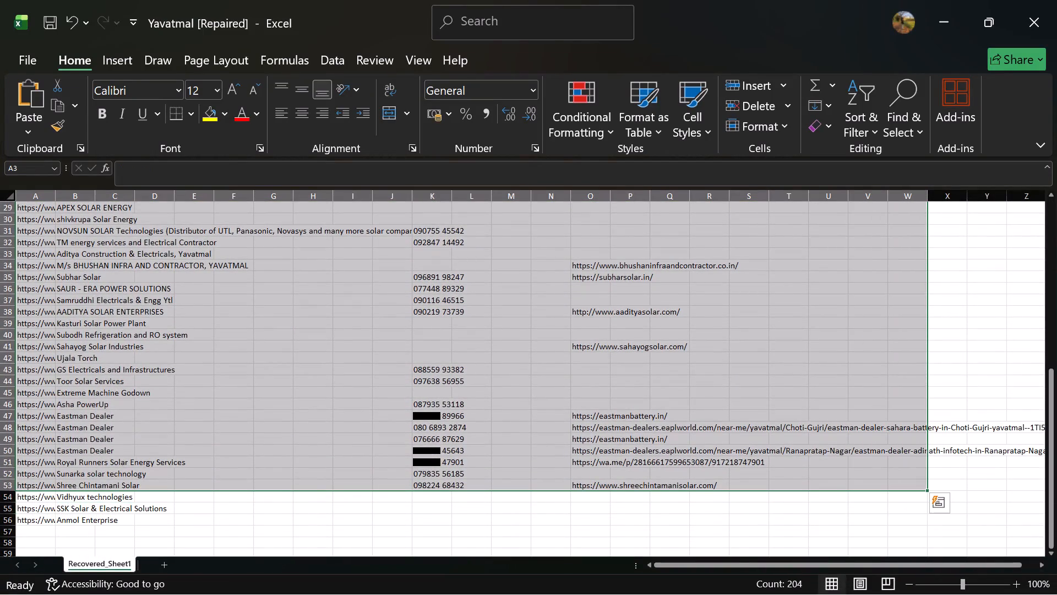
key("ctrl+c")
Close the Yavatmal workbook, saving it over the existing Yavatmal file in its folder and keeping the copied listings available.
left_click(1056, 0)
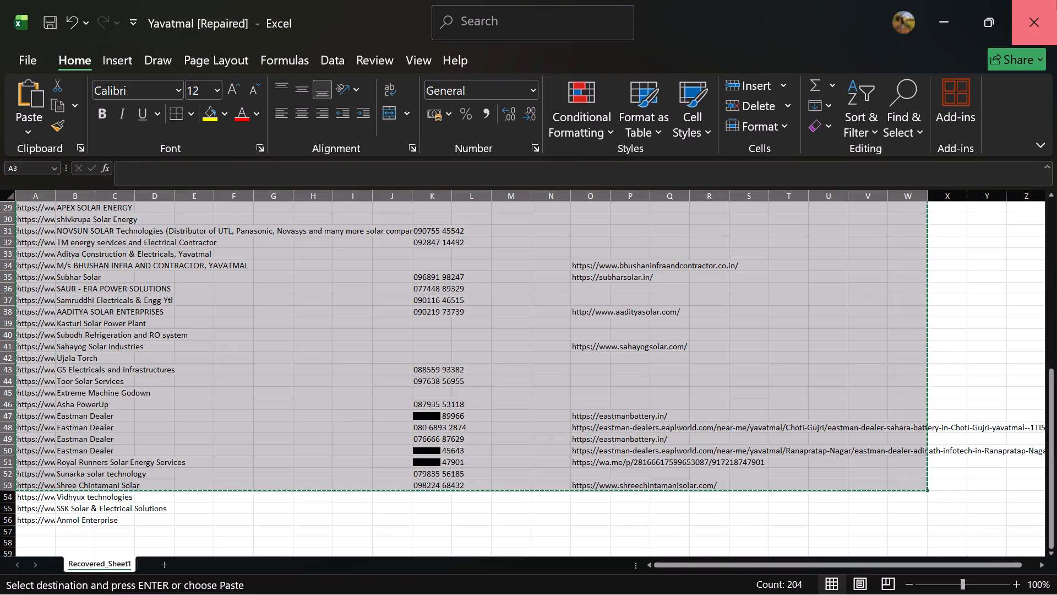
key("Return")
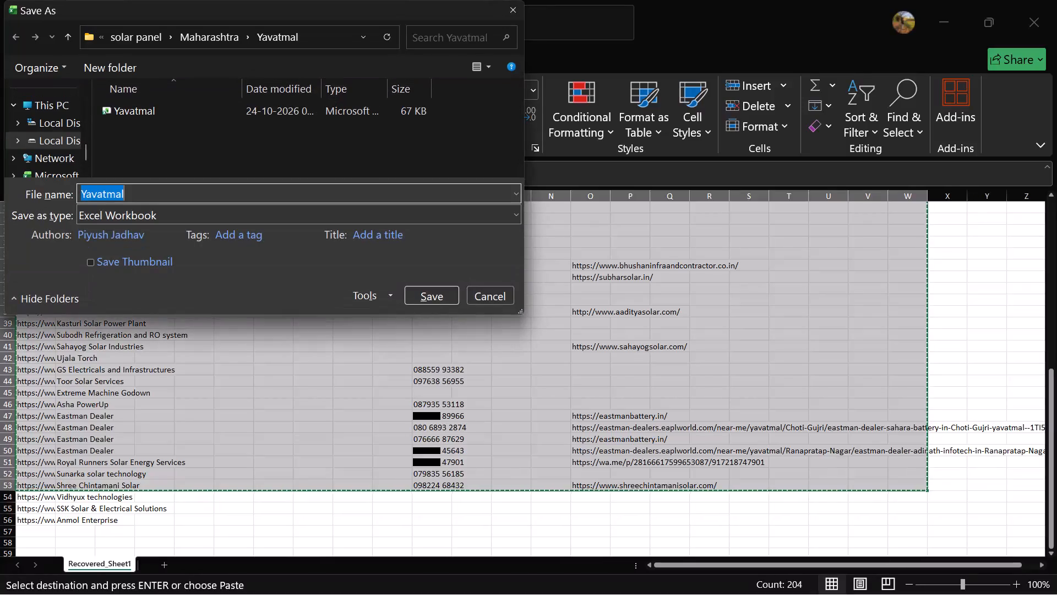
key("Return")
key("Left")
key("Return")
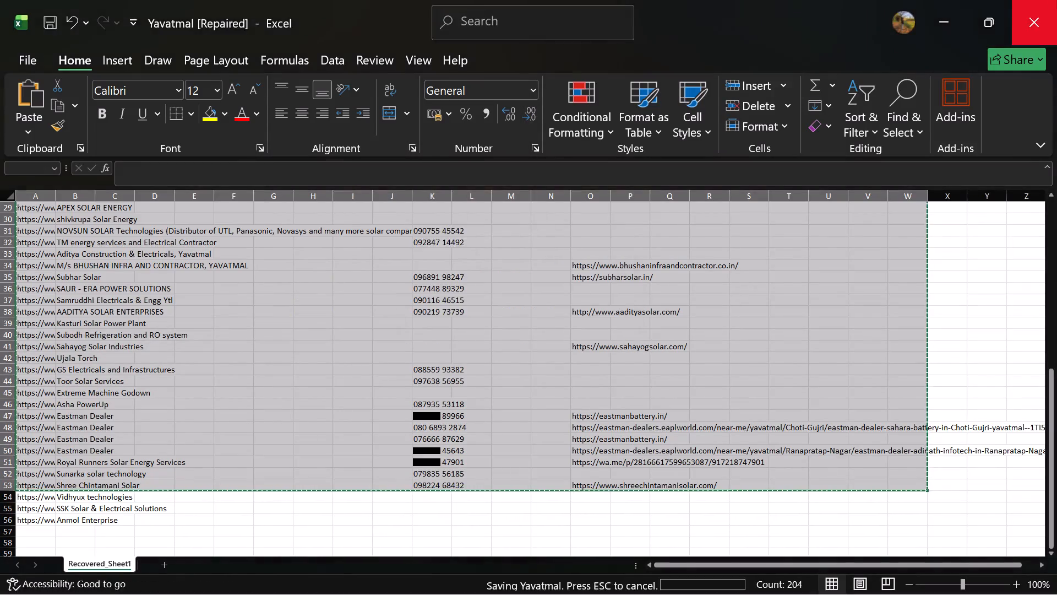
key("Return")
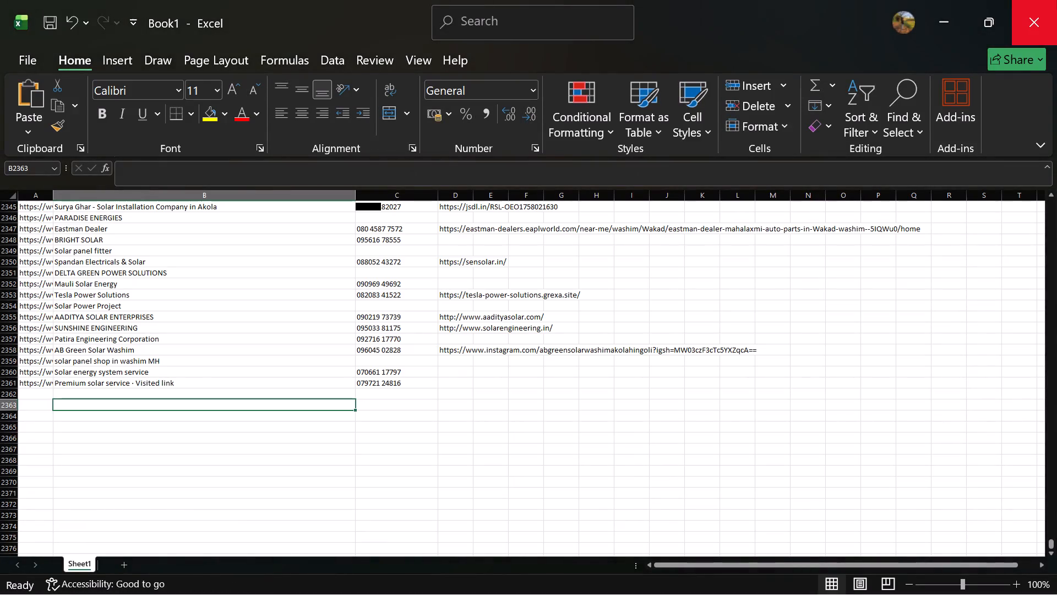
Enter the heading Yavatmal in cell B2363 of Book1 and format it as 20-point bold.
type("Yavatmal")
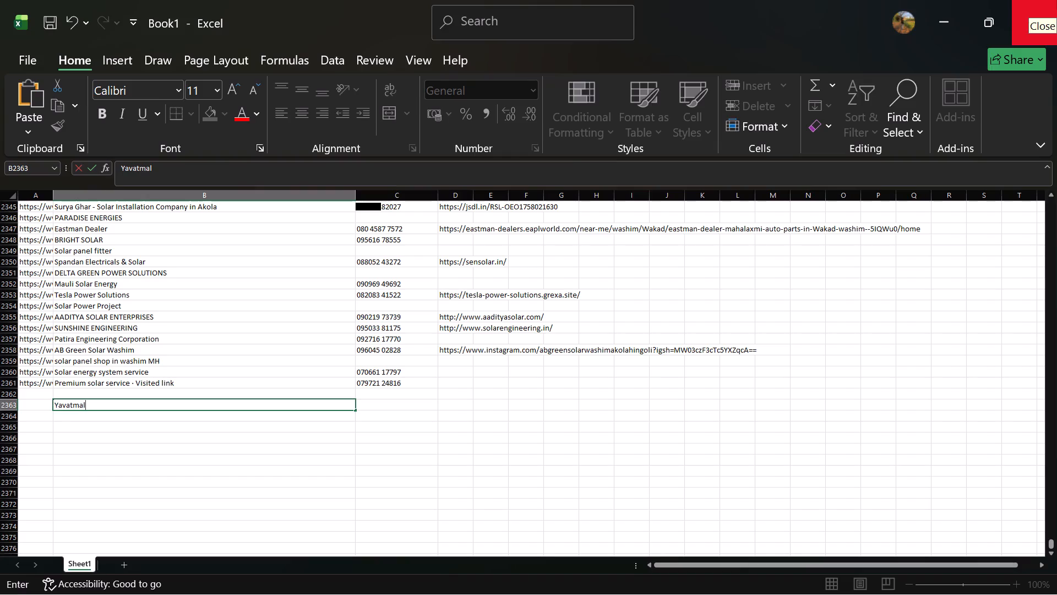
key("ctrl+a")
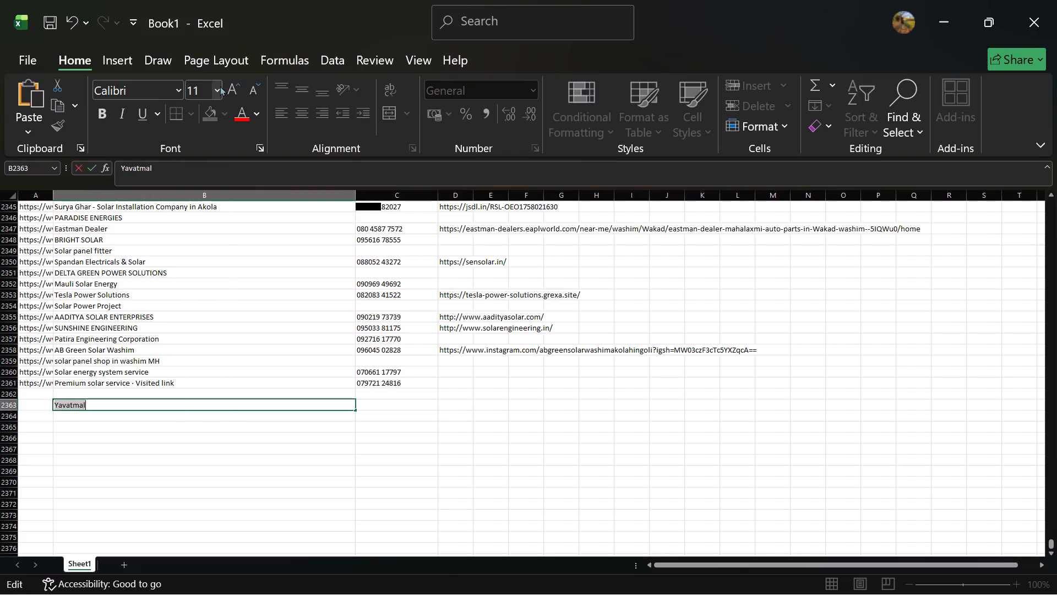
left_click(220, 86)
left_click(200, 291)
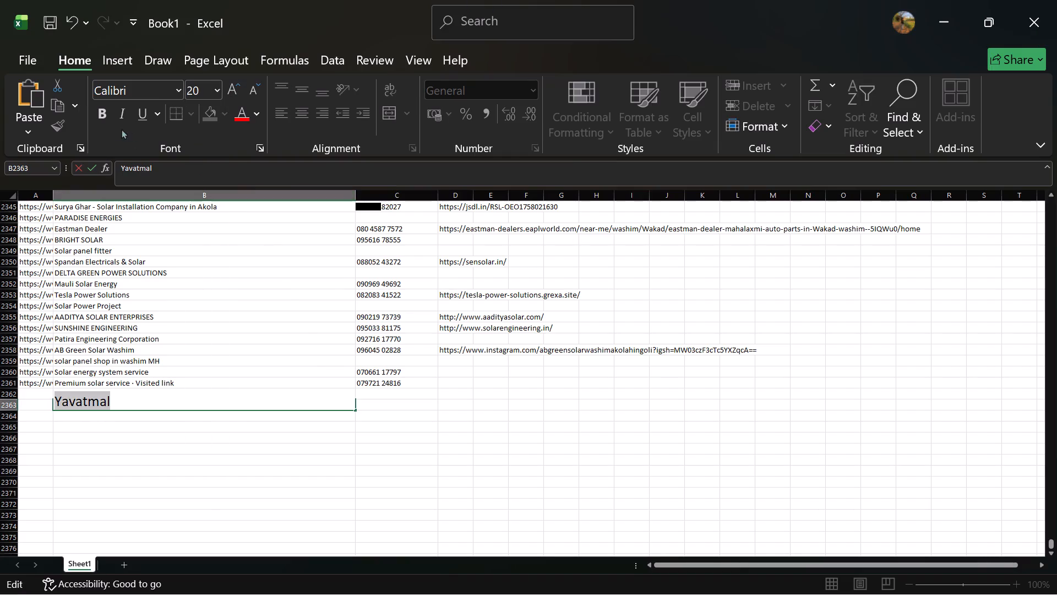
left_click(104, 112)
left_click(48, 424)
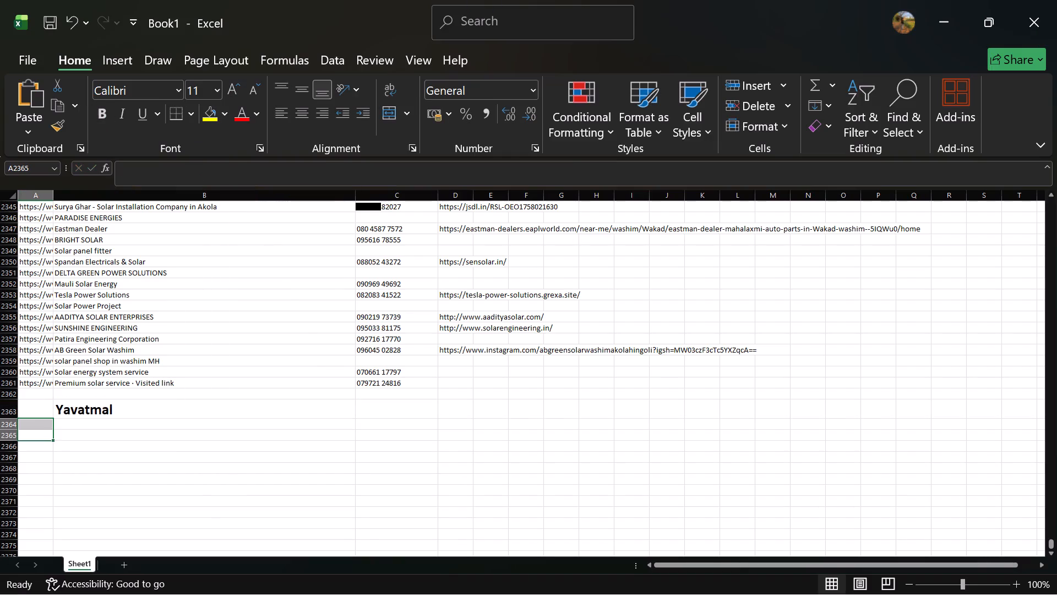
Paste the copied Yavatmal listings into Book1 starting at cell A2365.
left_click(40, 434)
key("ctrl+v")
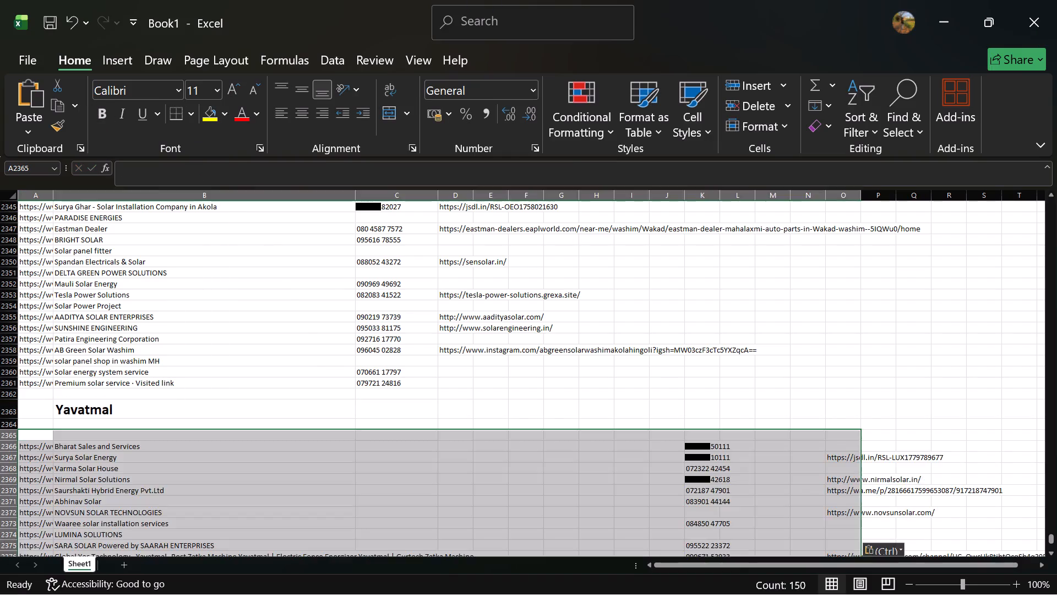
Move the Yavatmal phone numbers from column K to column C, starting at cell C2366 beside the first business name.
left_click_drag(690, 445, 709, 496)
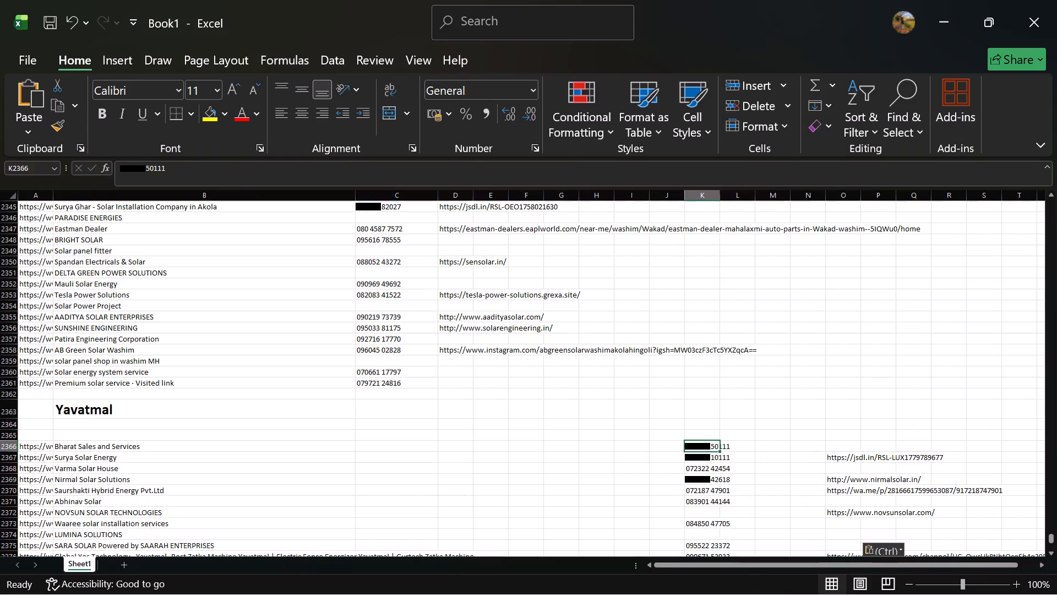
left_click_drag(709, 496, 725, 538)
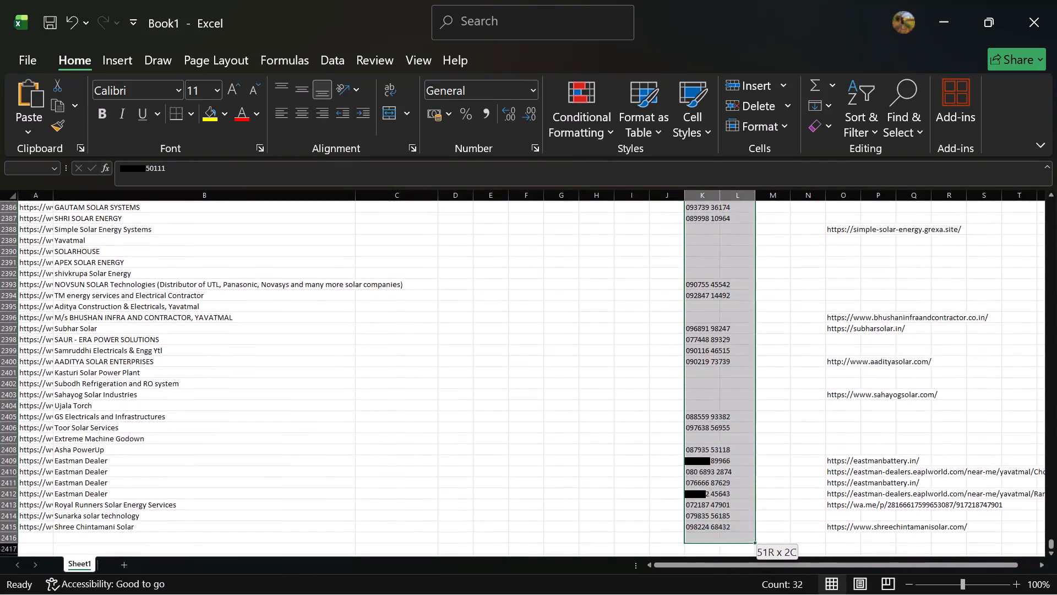
left_click_drag(725, 538, 715, 539)
scroll(796, 398, "up", 4)
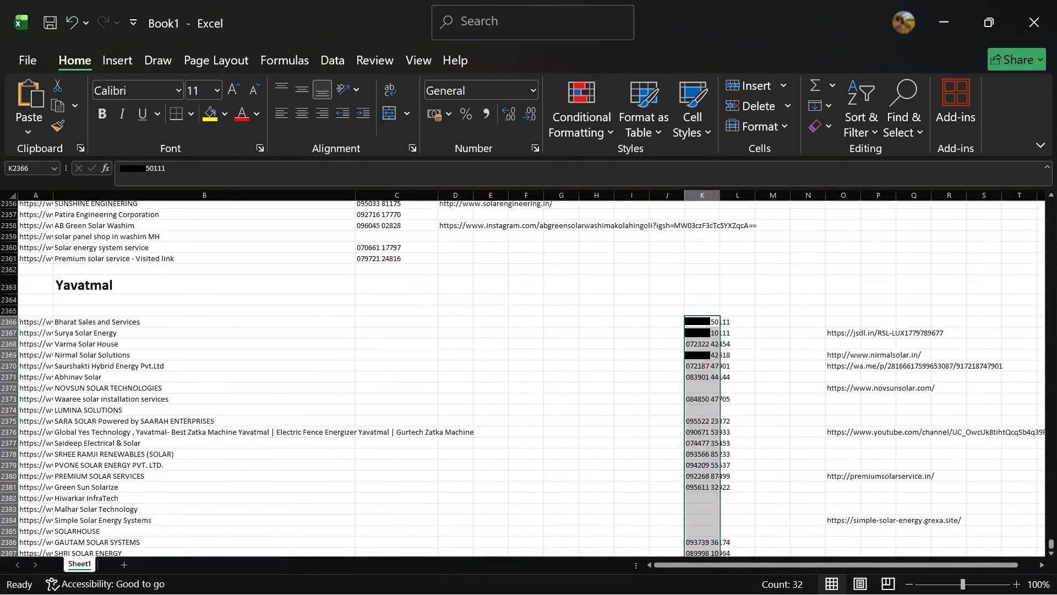
scroll(796, 398, "up", 1)
left_click_drag(708, 430, 616, 441)
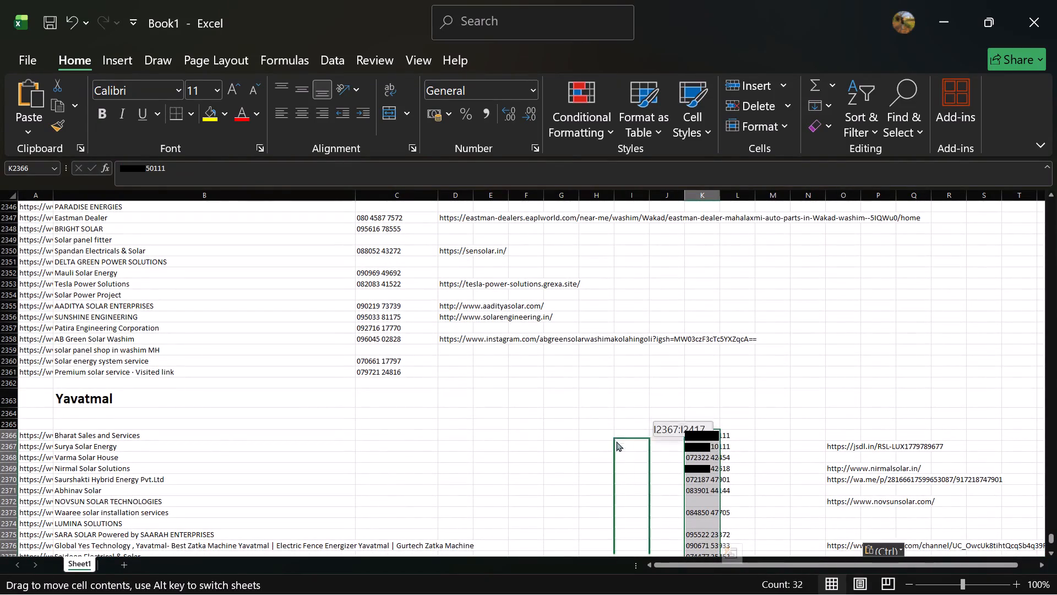
left_click_drag(616, 441, 422, 432)
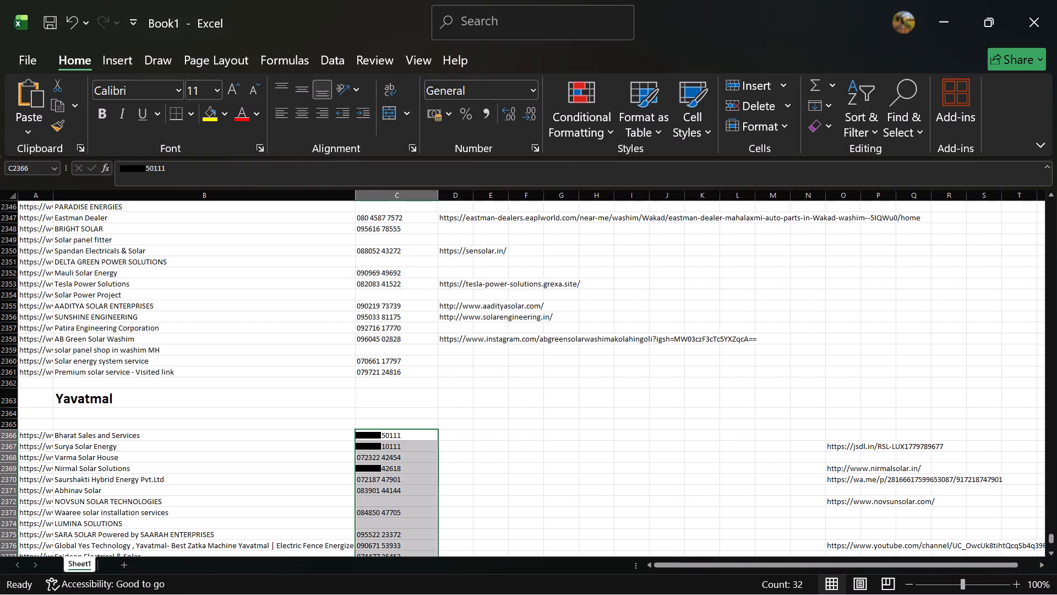
Move the Yavatmal website addresses from column O to column D, starting at cell D2367 in their original rows.
left_click_drag(830, 446, 985, 592)
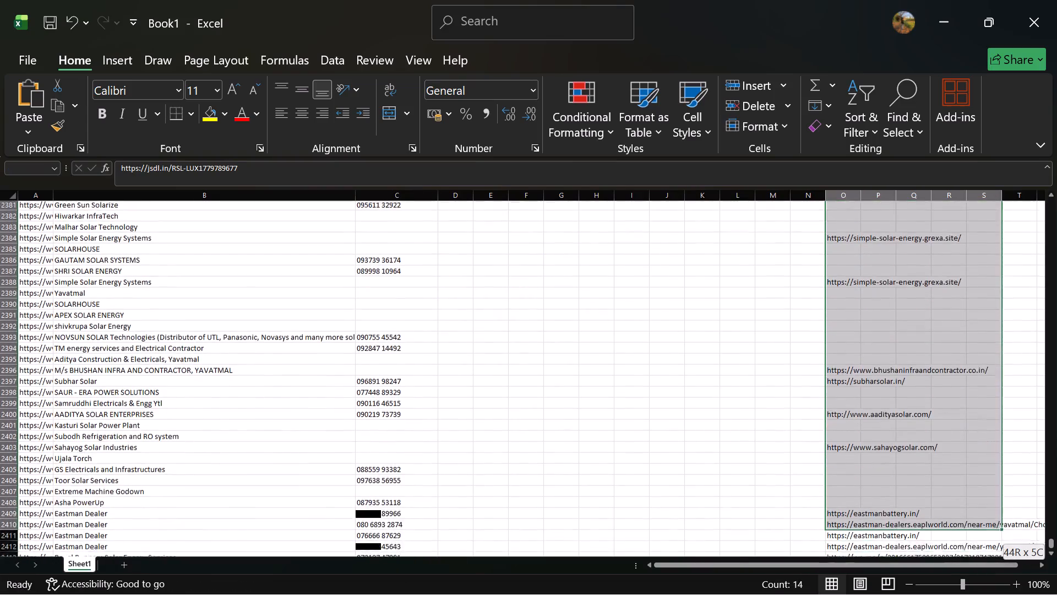
left_click_drag(985, 592, 994, 482)
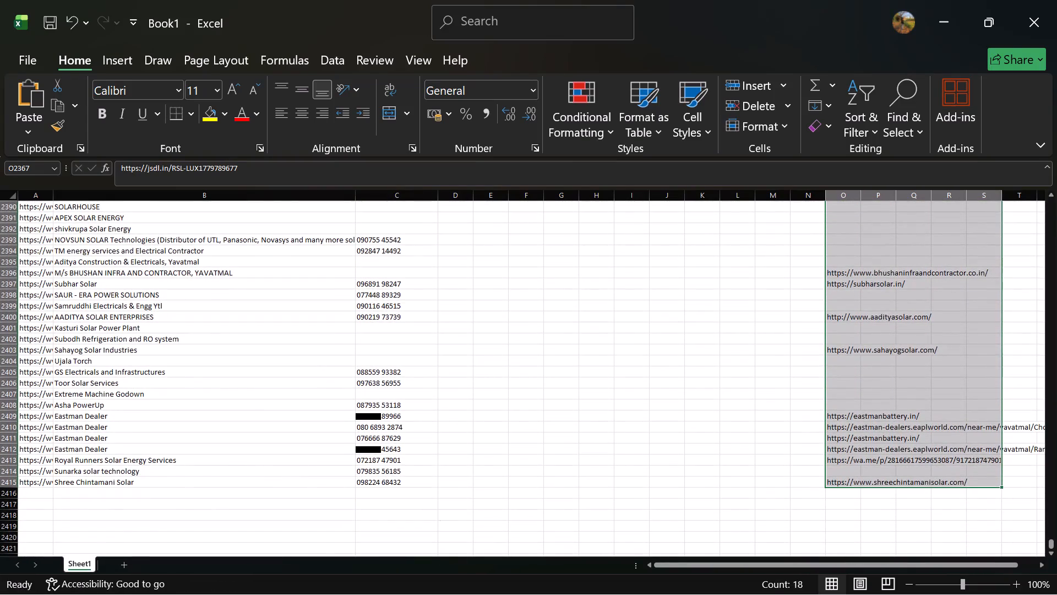
scroll(895, 391, "up", 5)
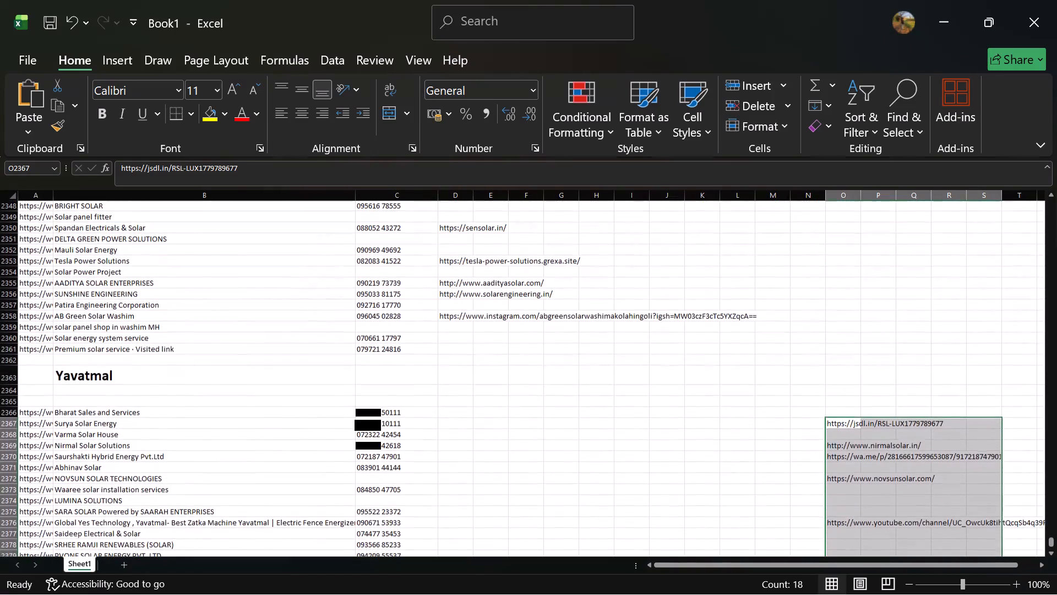
left_click_drag(863, 418, 551, 422)
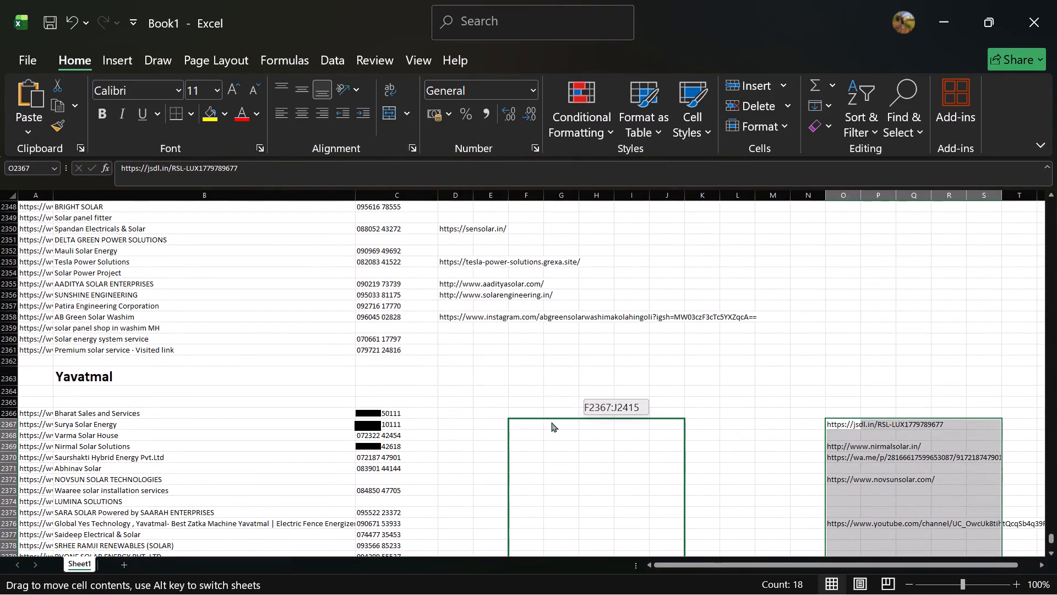
left_click_drag(551, 422, 504, 428)
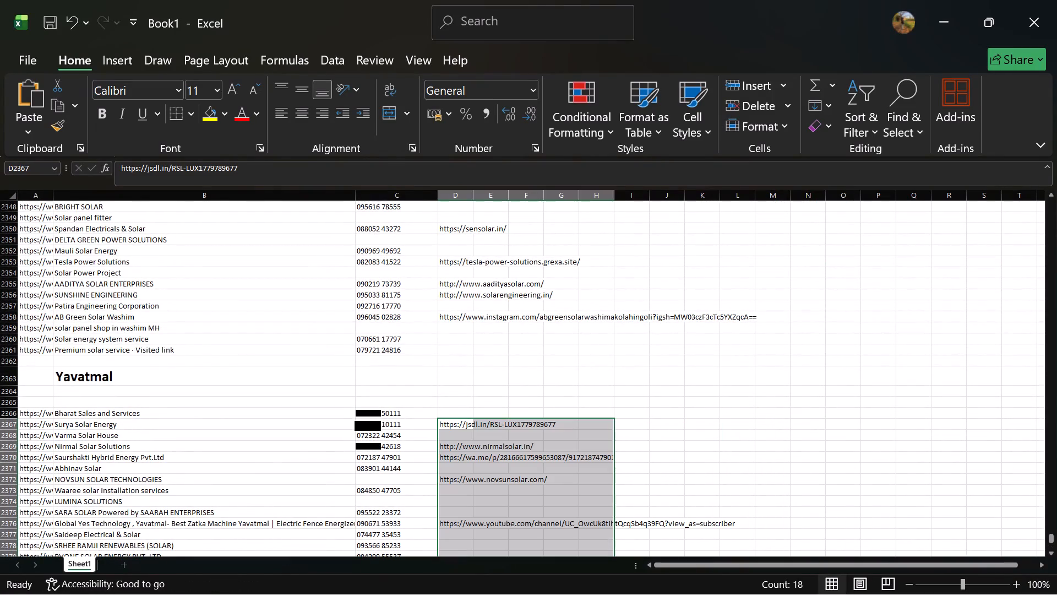
left_click(628, 385)
Save Book1 as Maharashtra excel data in the OneDrive Documents folder.
scroll(628, 385, "down", 6)
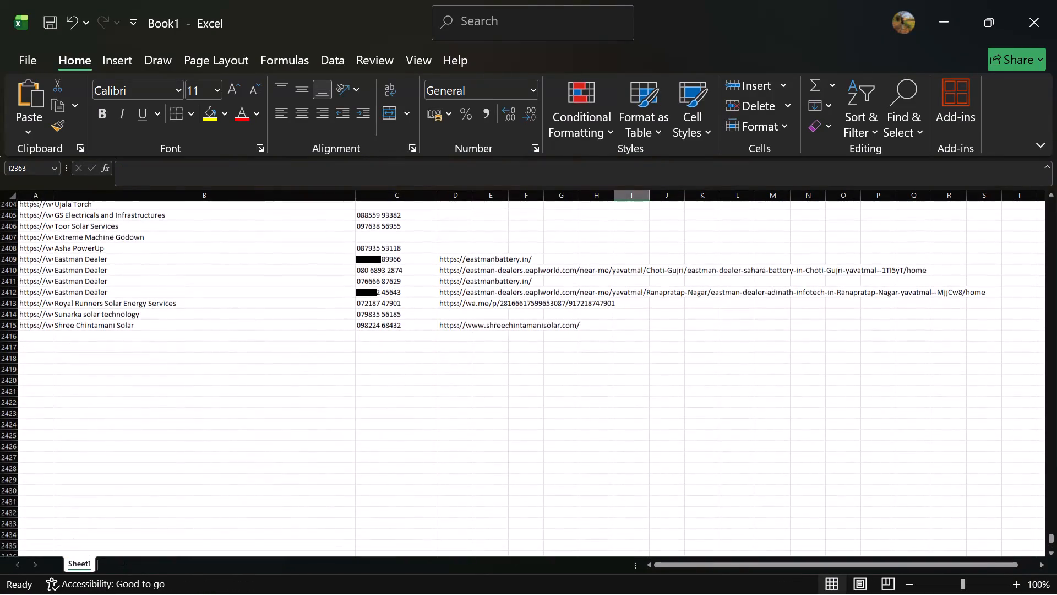
key("ctrl+s")
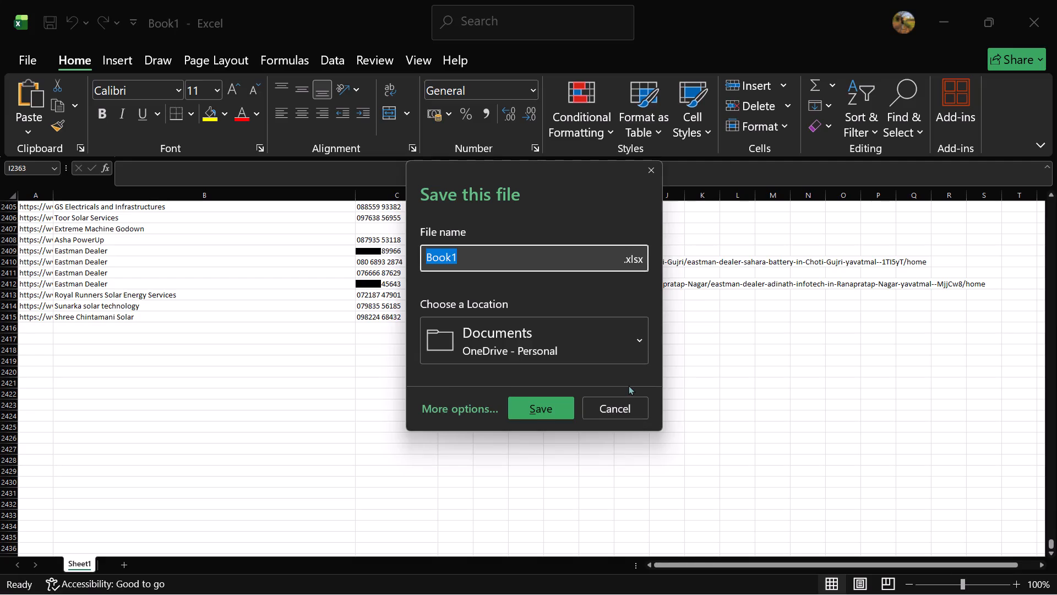
type("Maharashtra")
key("space")
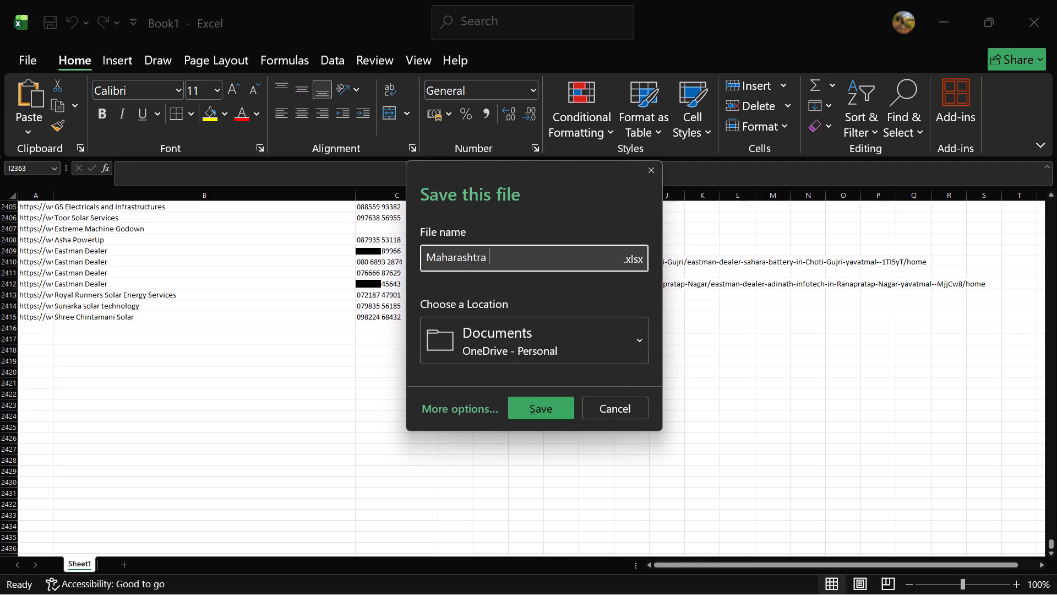
type("all")
key("BackSpace")
key("BackSpace")
key("BackSpace")
type("excel data")
left_click(549, 401)
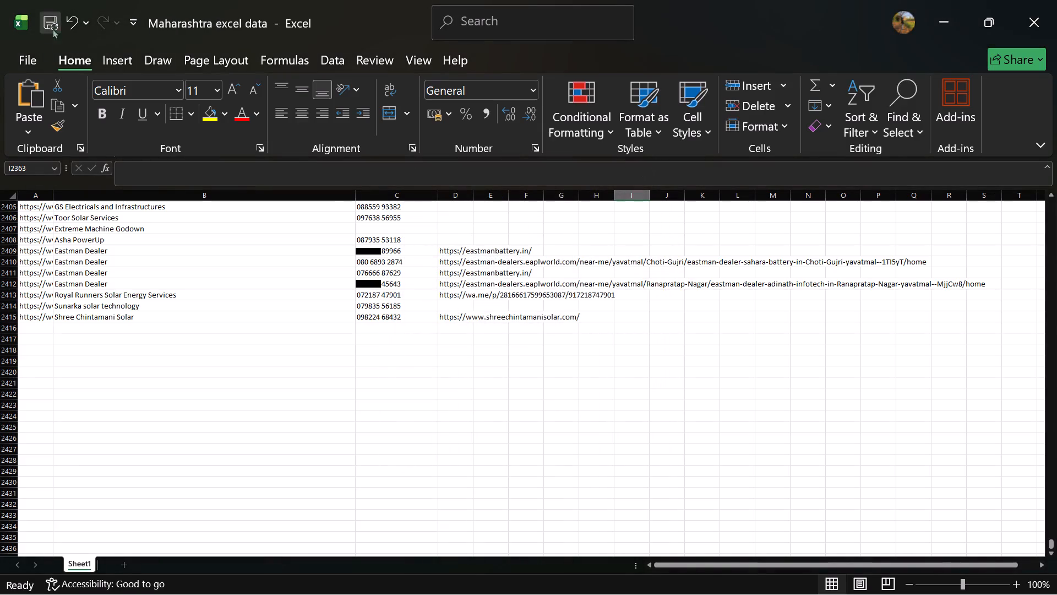
Save another copy of Maharashtra excel data in the Maharashtra folder inside solar panel on Local Disk (D:).
left_click(31, 65)
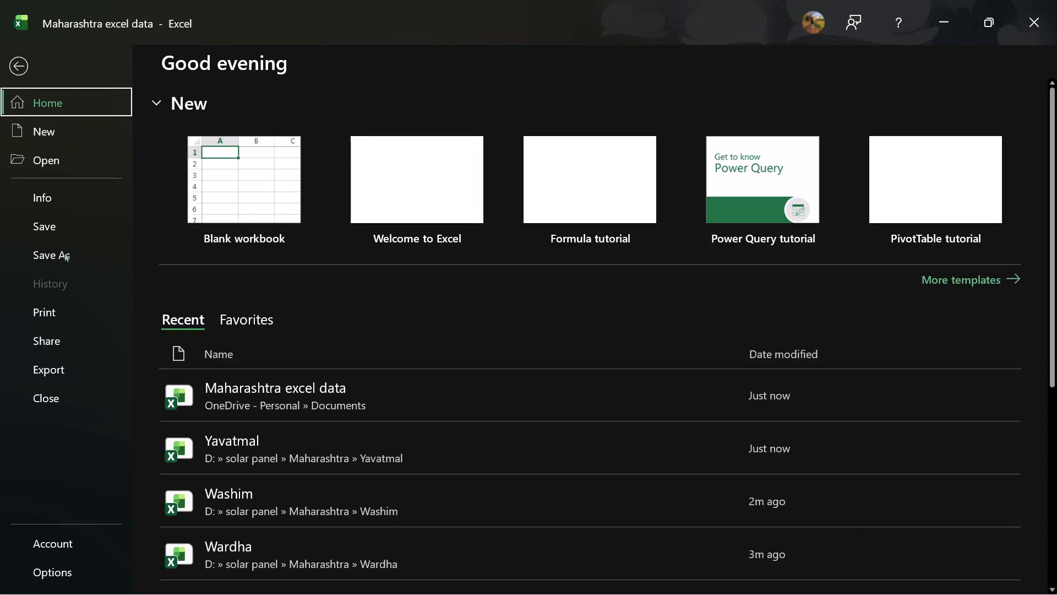
left_click(64, 266)
left_click(251, 474)
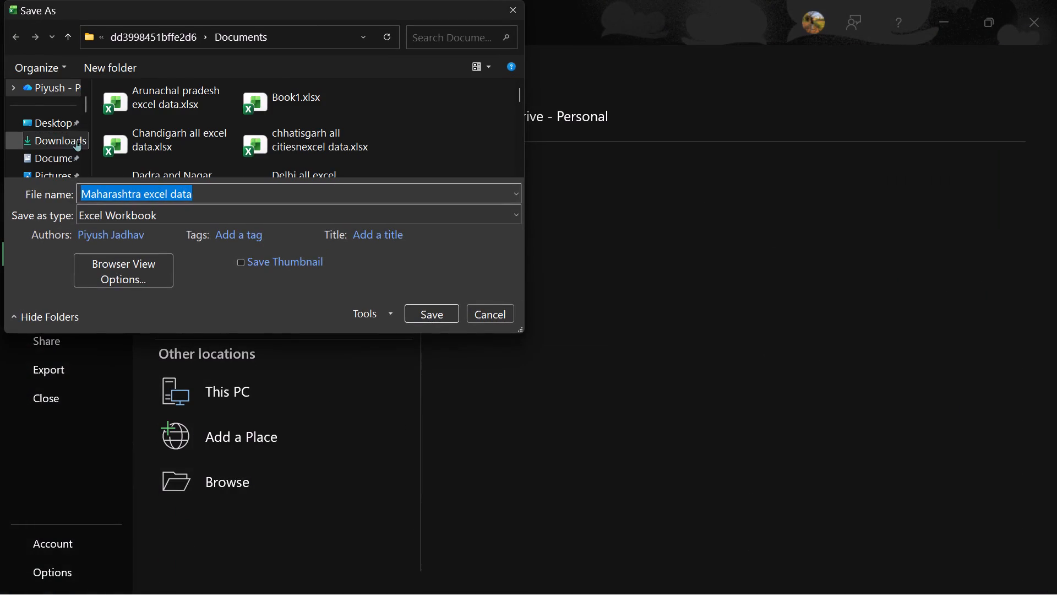
scroll(76, 140, "down", 6)
left_click(67, 111)
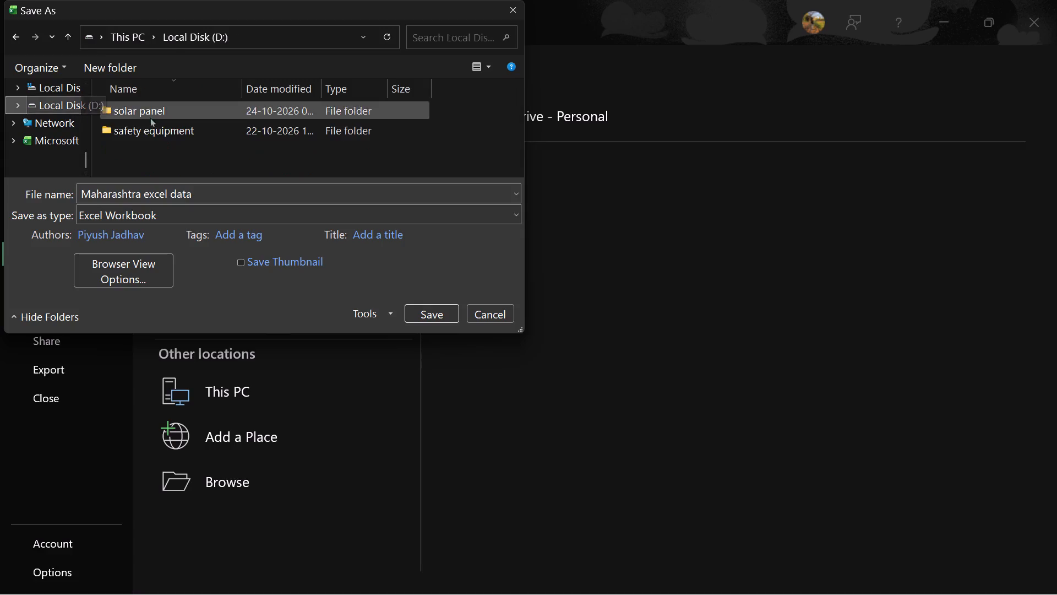
double_click(194, 112)
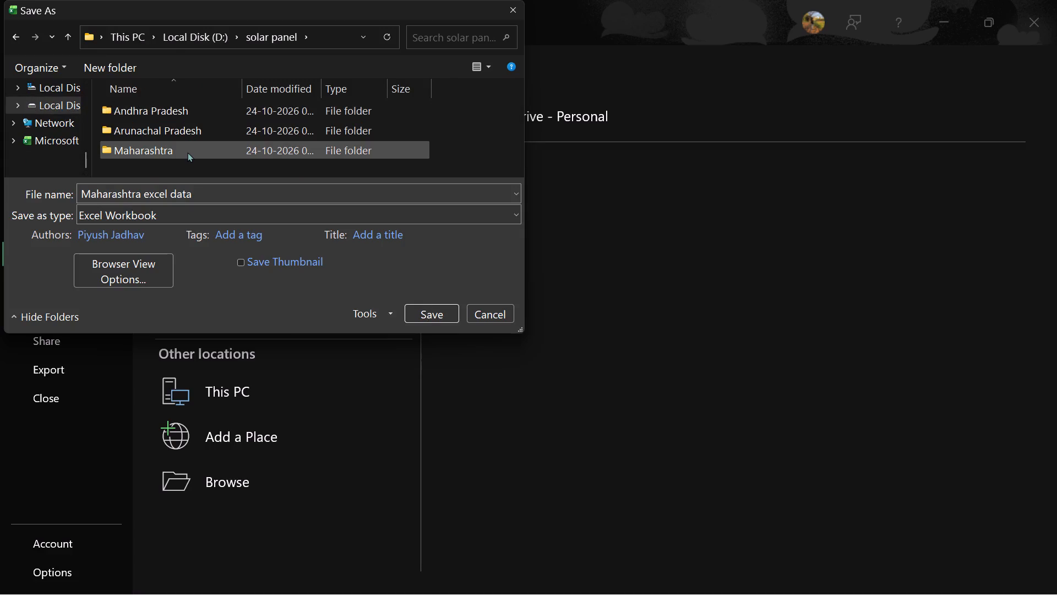
left_click(187, 152)
double_click(197, 154)
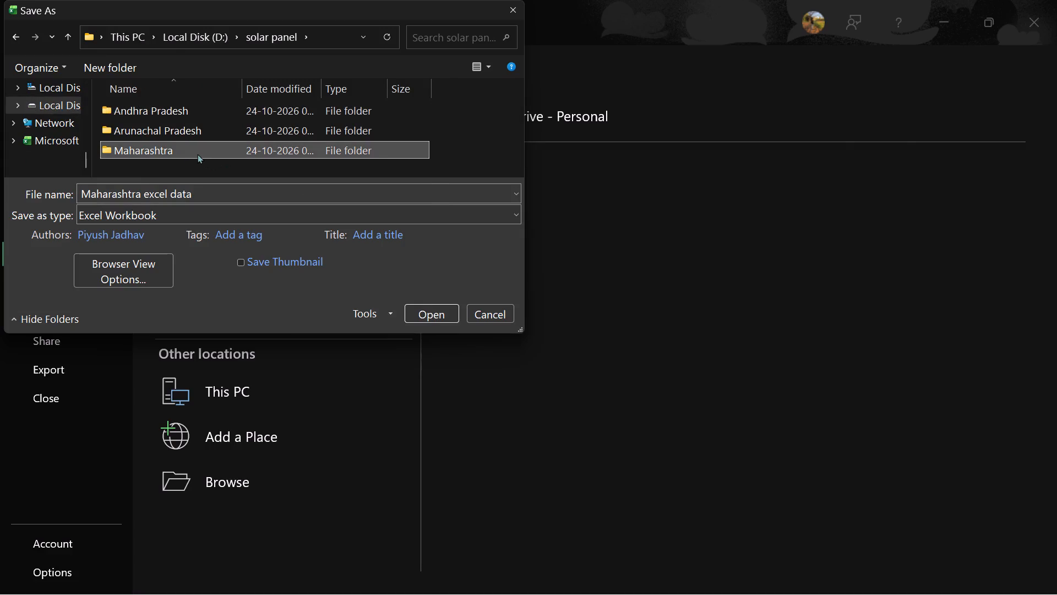
left_click(437, 317)
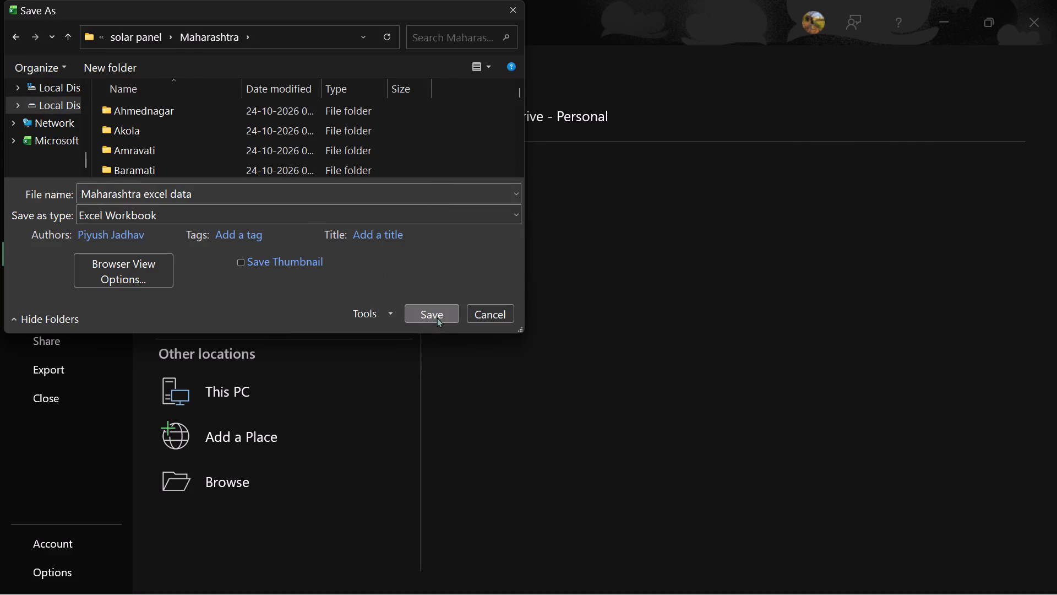
Close the Maharashtra excel data workbook and the File Explorer window behind it.
left_click(1056, 0)
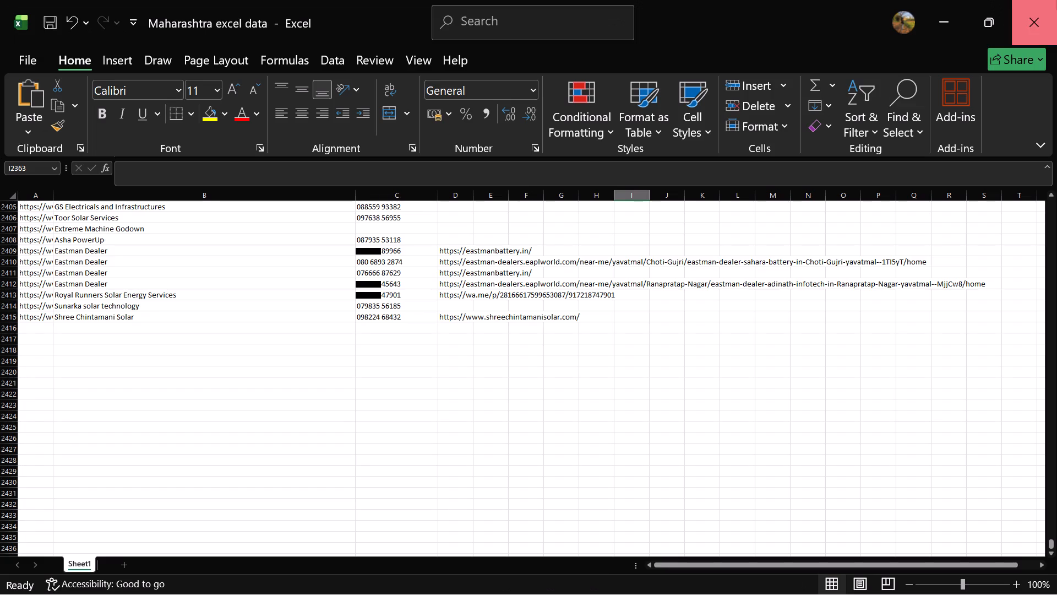
left_click(1056, 0)
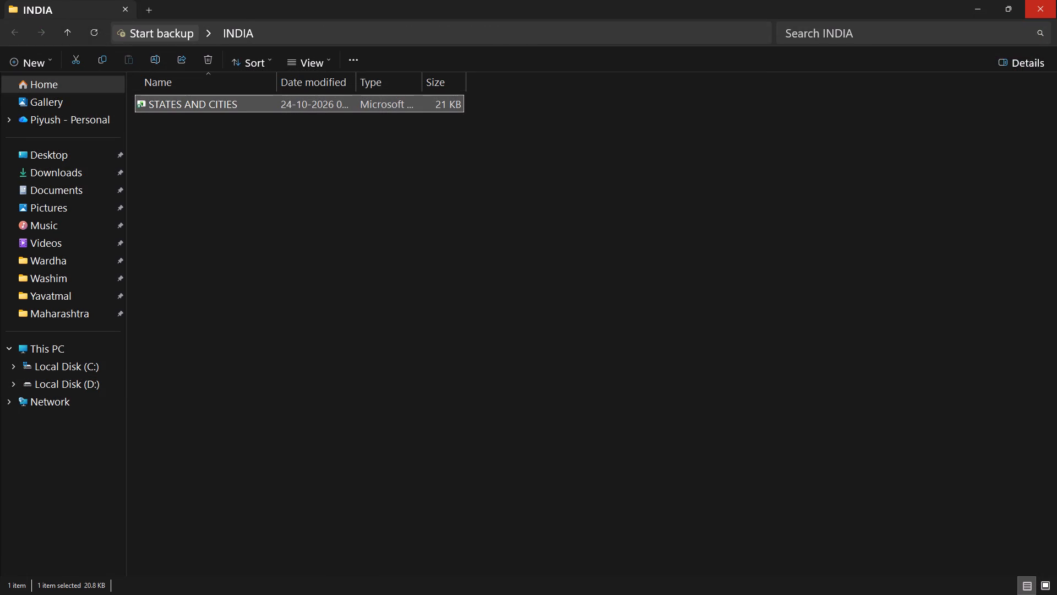